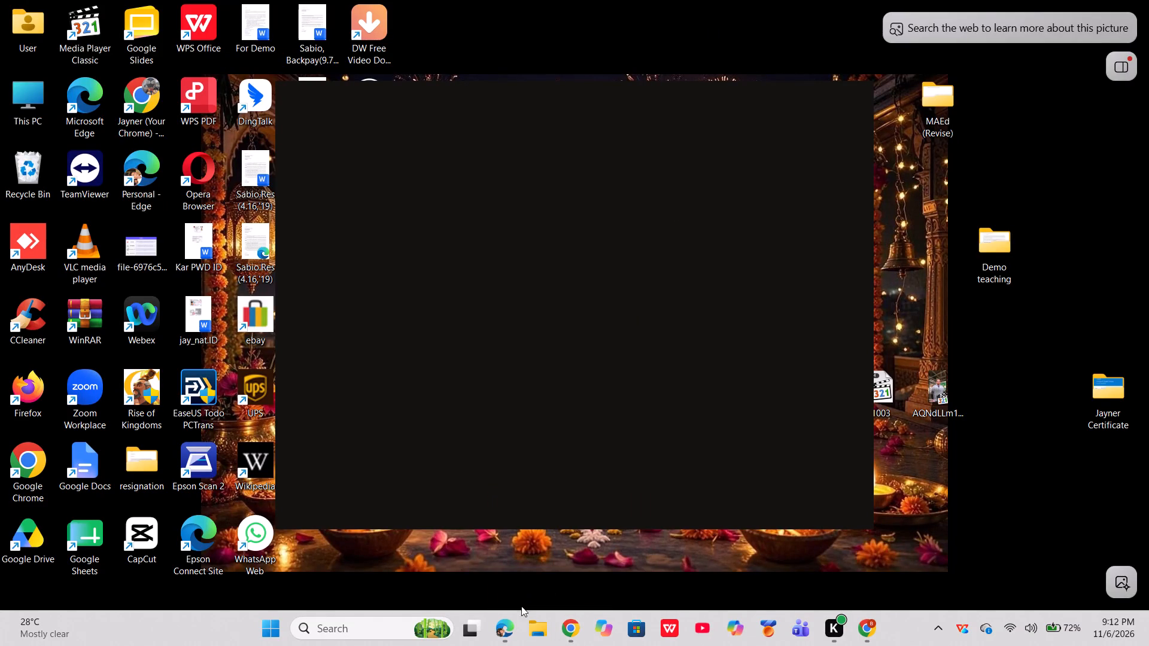
Open the Downloads folder in File Explorer and snap its window to the left half of the screen.
click(535, 627)
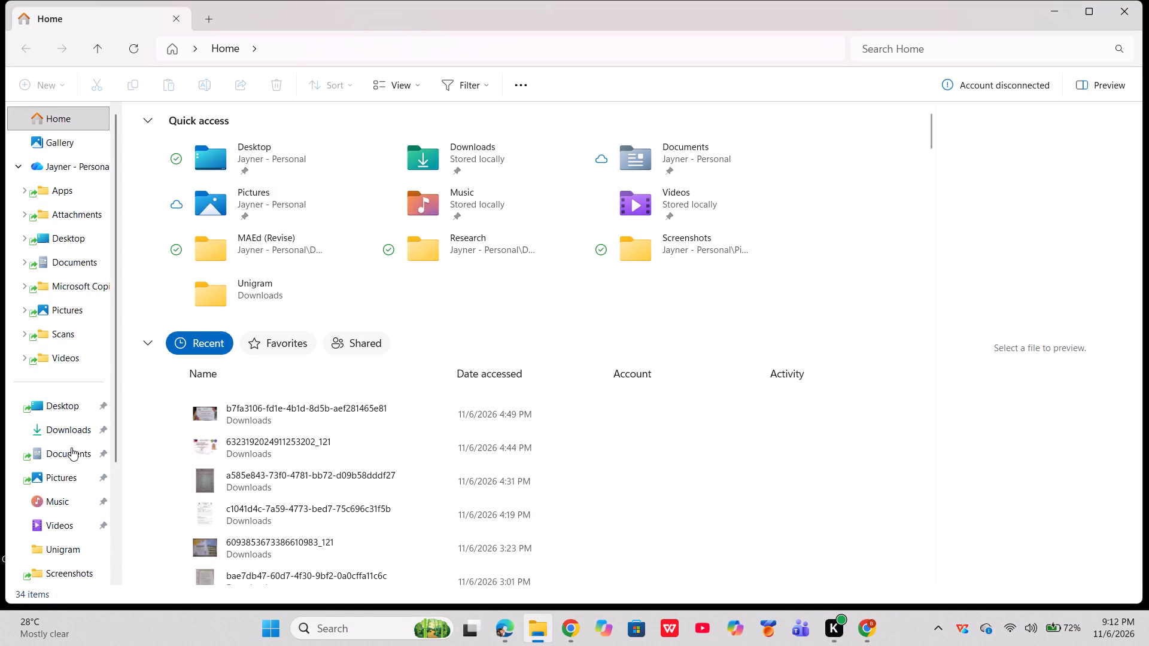
click(72, 432)
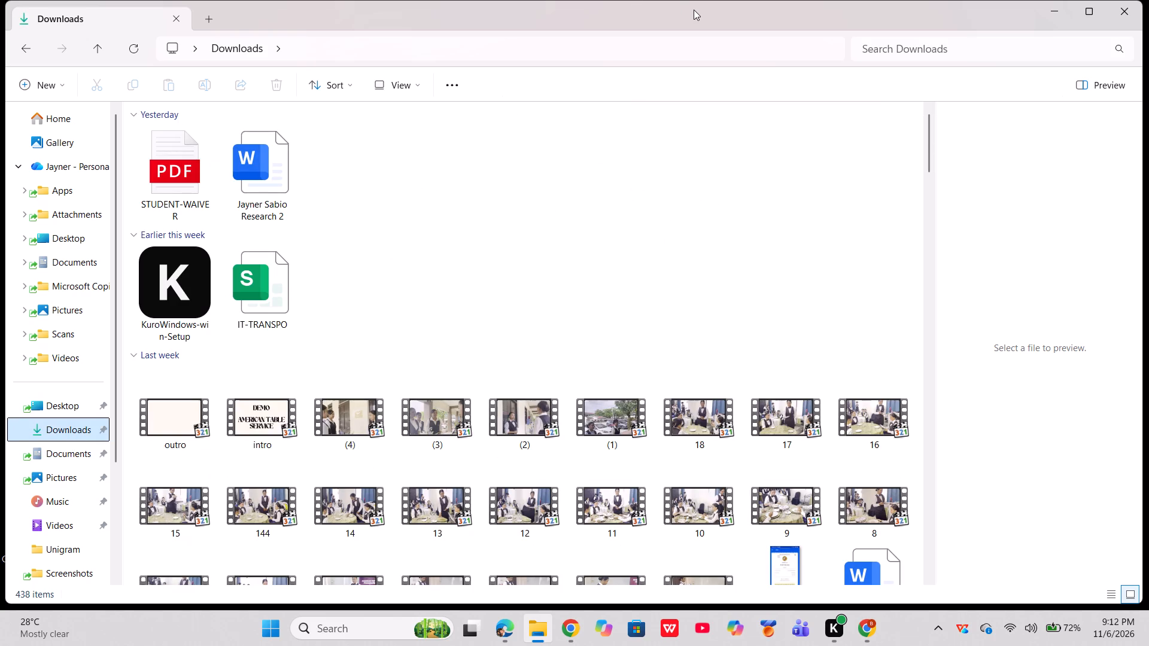
drag(712, 9, 522, 23)
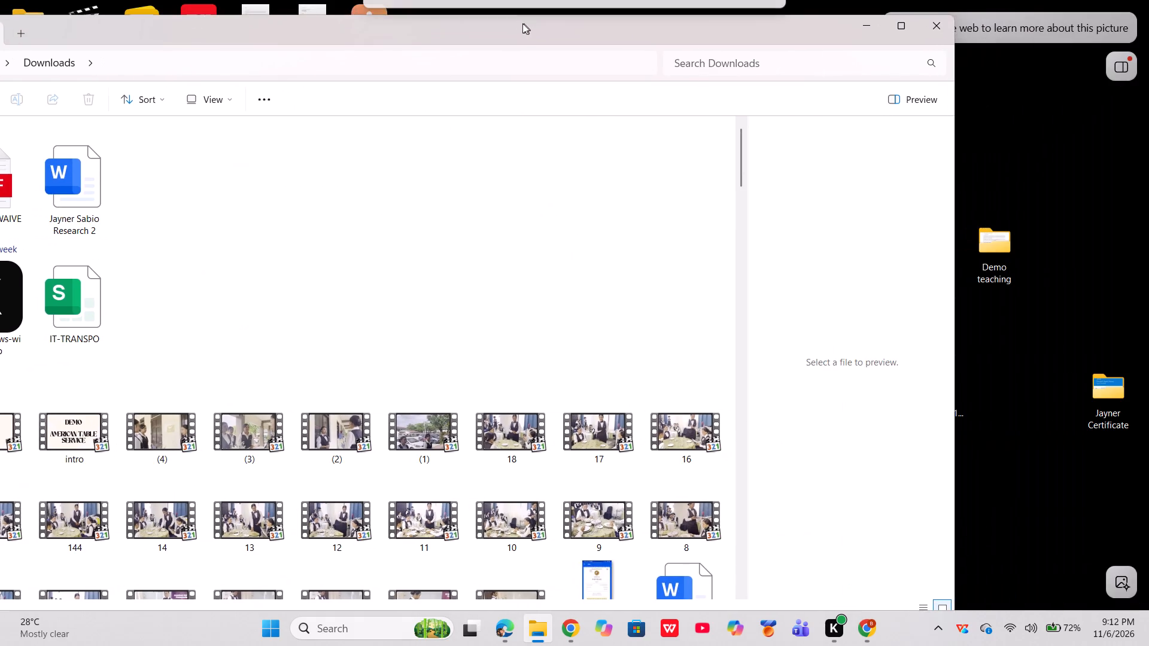
drag(522, 23, 1, 199)
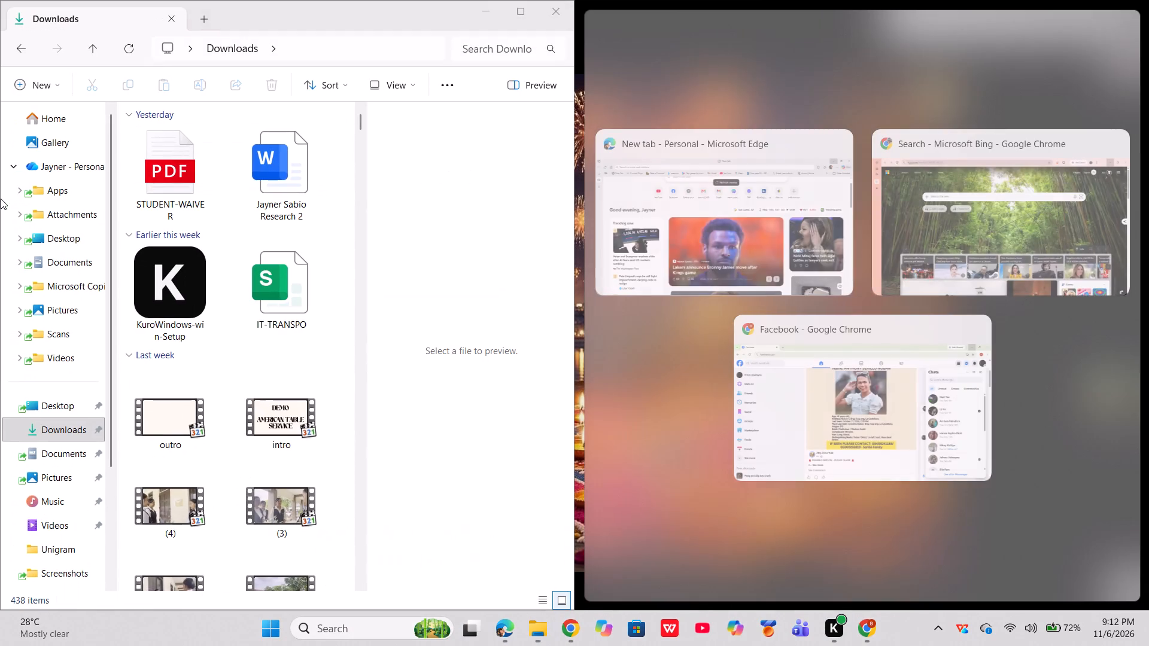
click(675, 459)
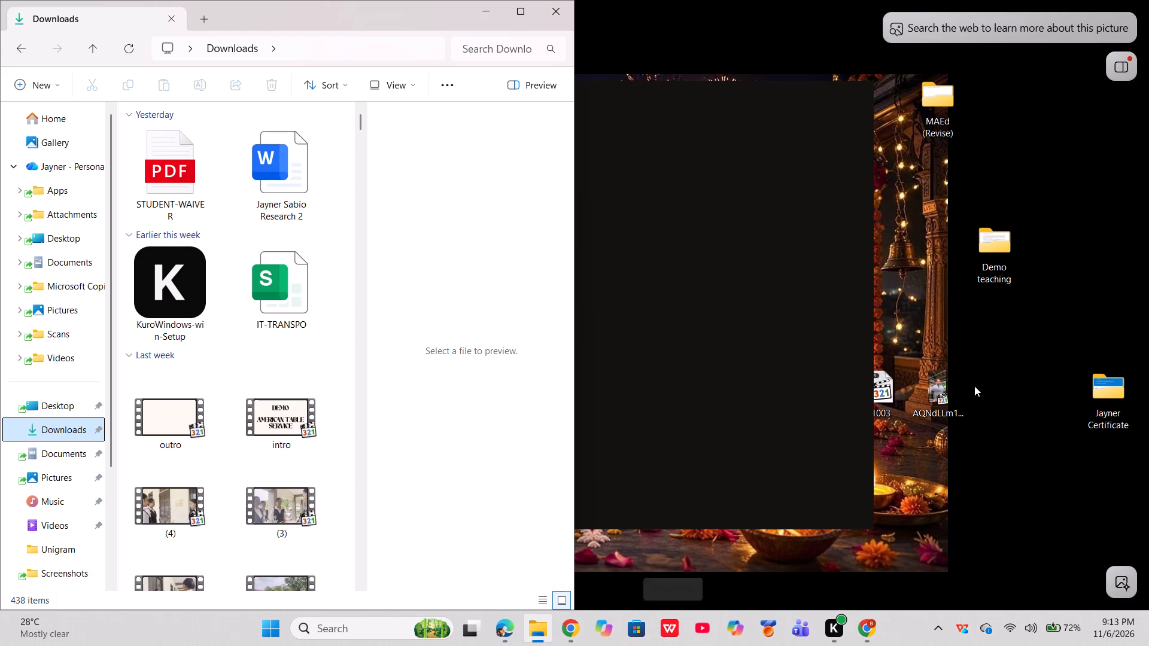
Open the MAEd (Revise) folder from the desktop and snap its window to the right half, beside Downloads.
double_click(944, 108)
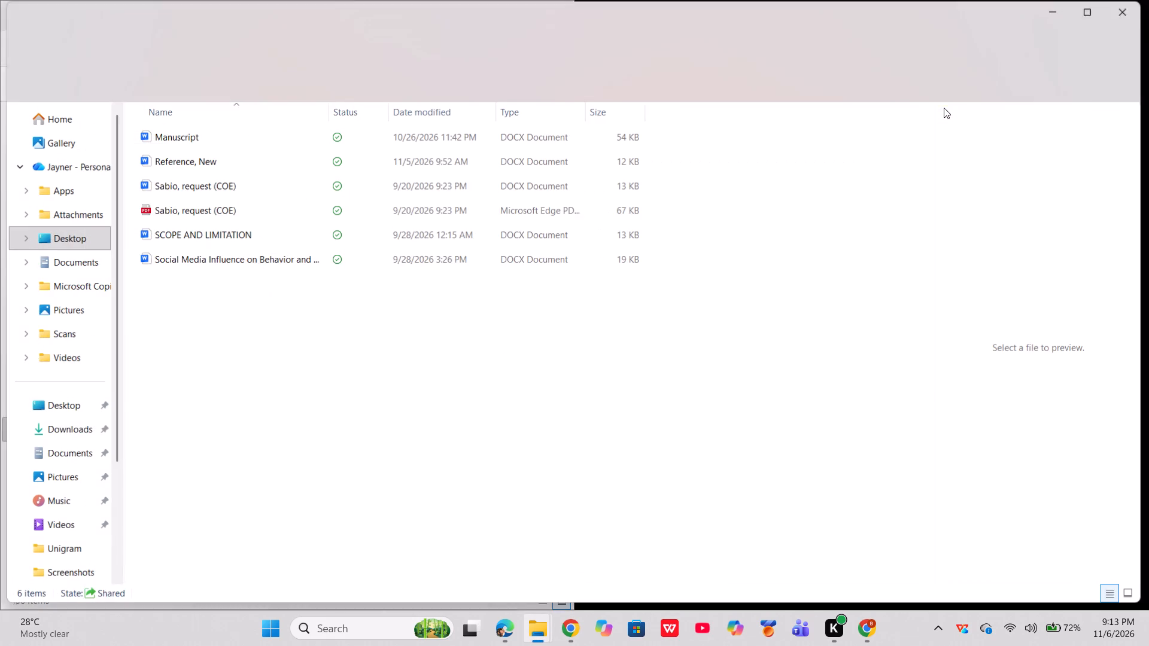
drag(635, 14, 837, 47)
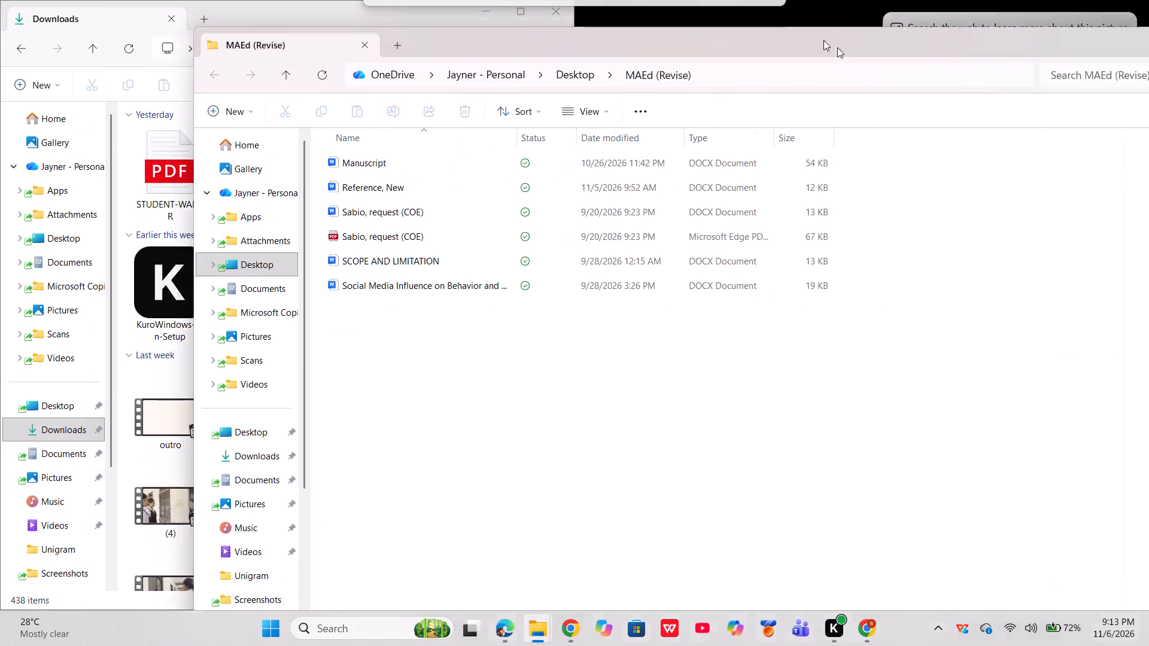
drag(837, 47, 1148, 136)
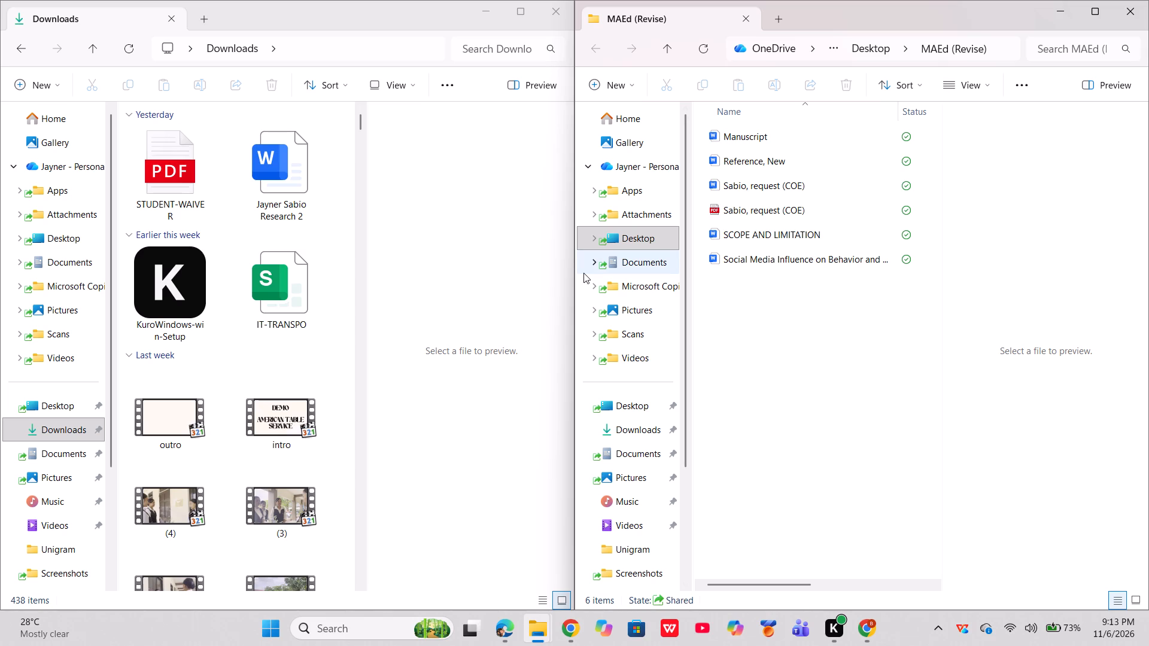
Move the Word document whose name ends in "Research 2" from Downloads into the MAEd (Revise) folder.
click(279, 194)
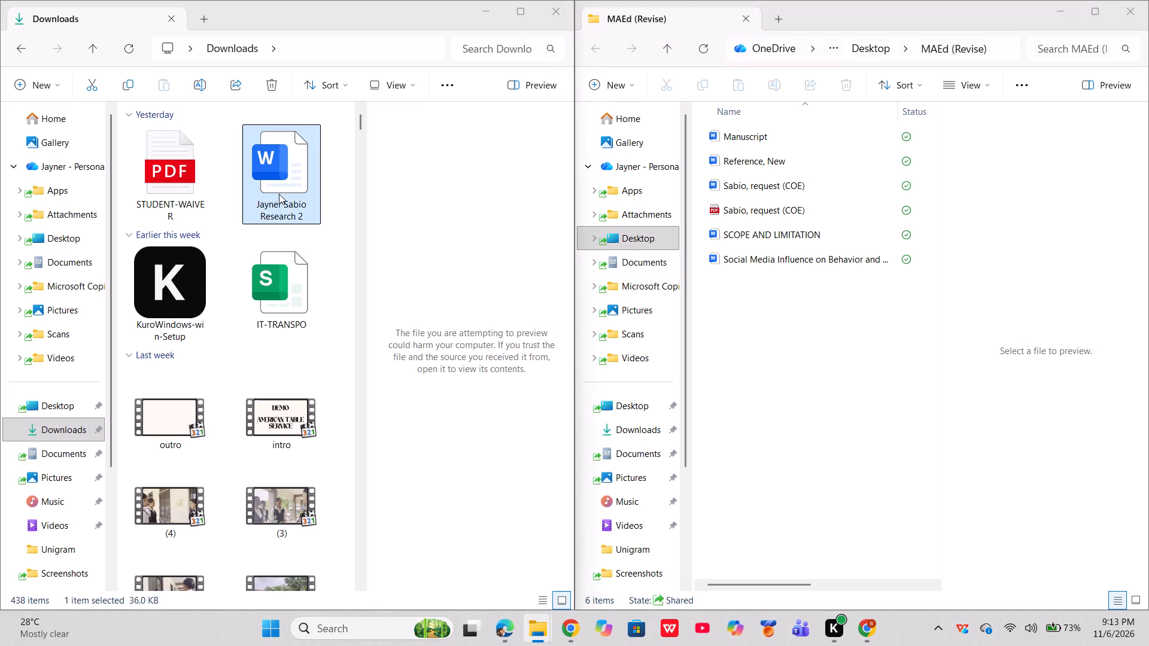
drag(270, 172, 539, 221)
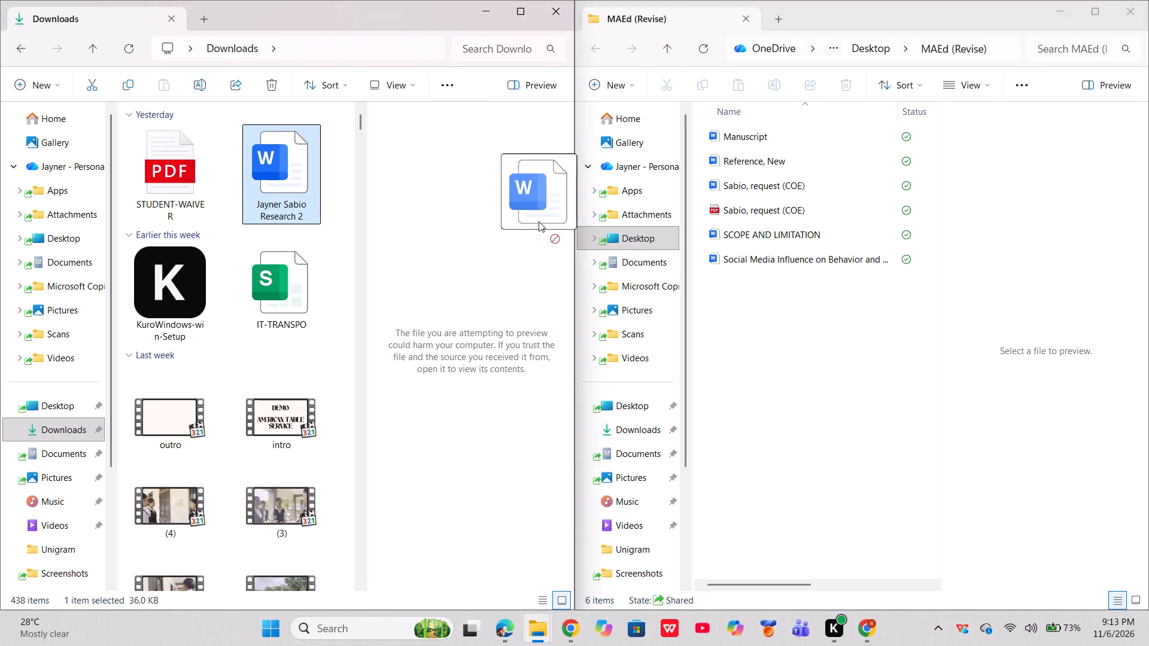
drag(539, 221, 807, 368)
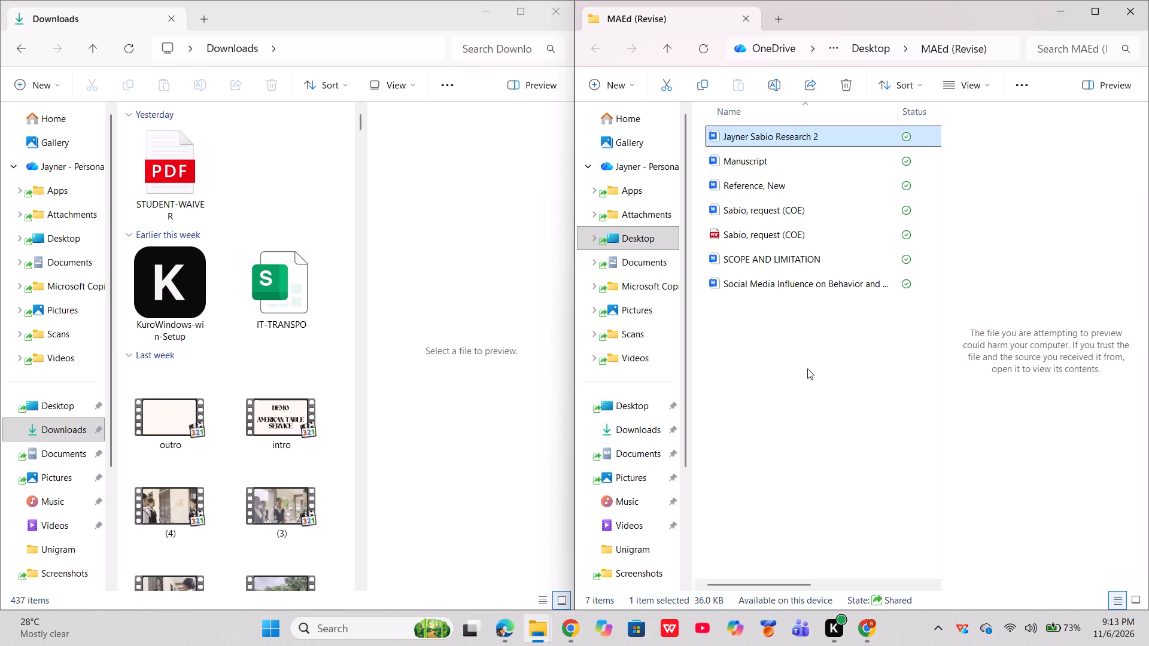
Minimize the Downloads window.
click(372, 23)
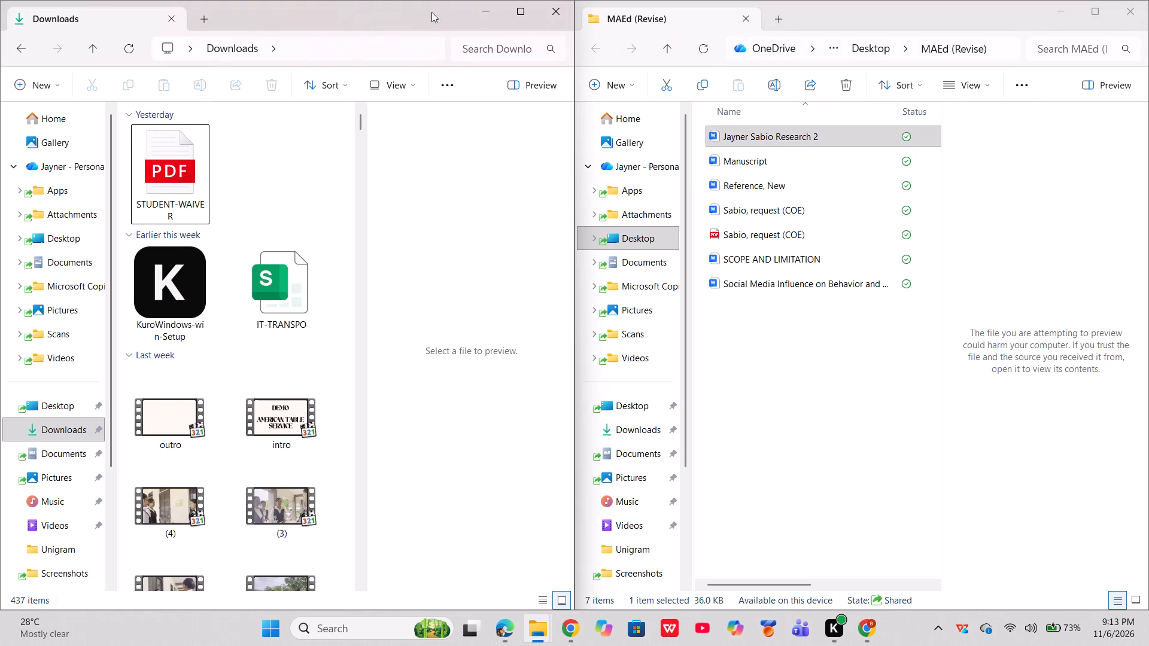
click(481, 11)
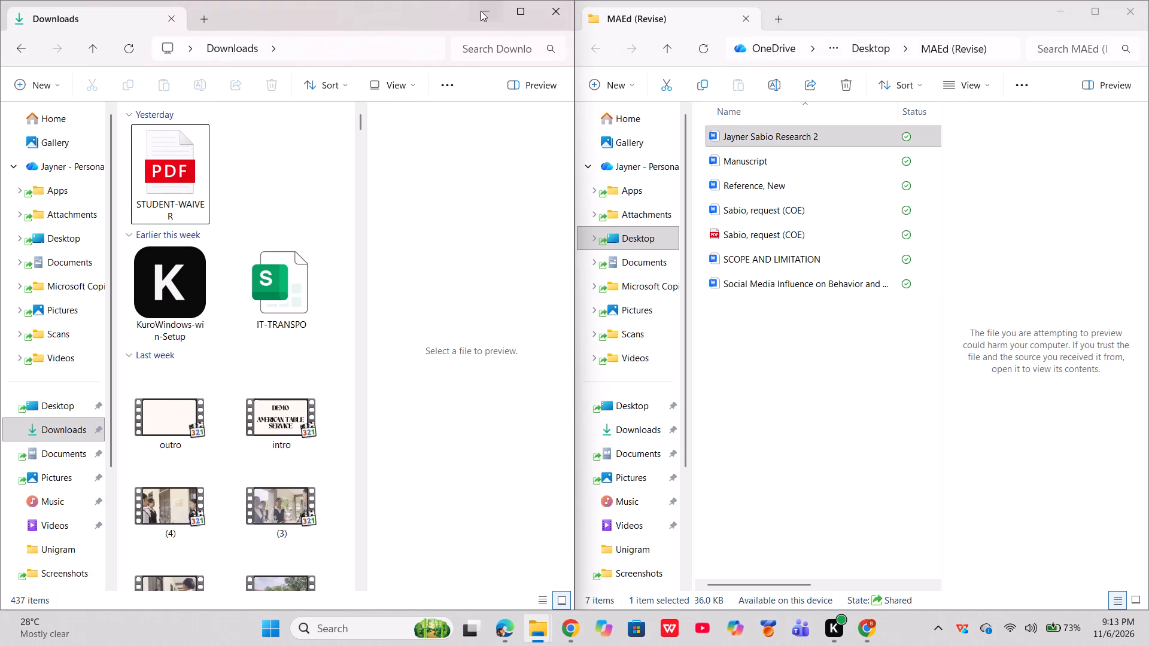
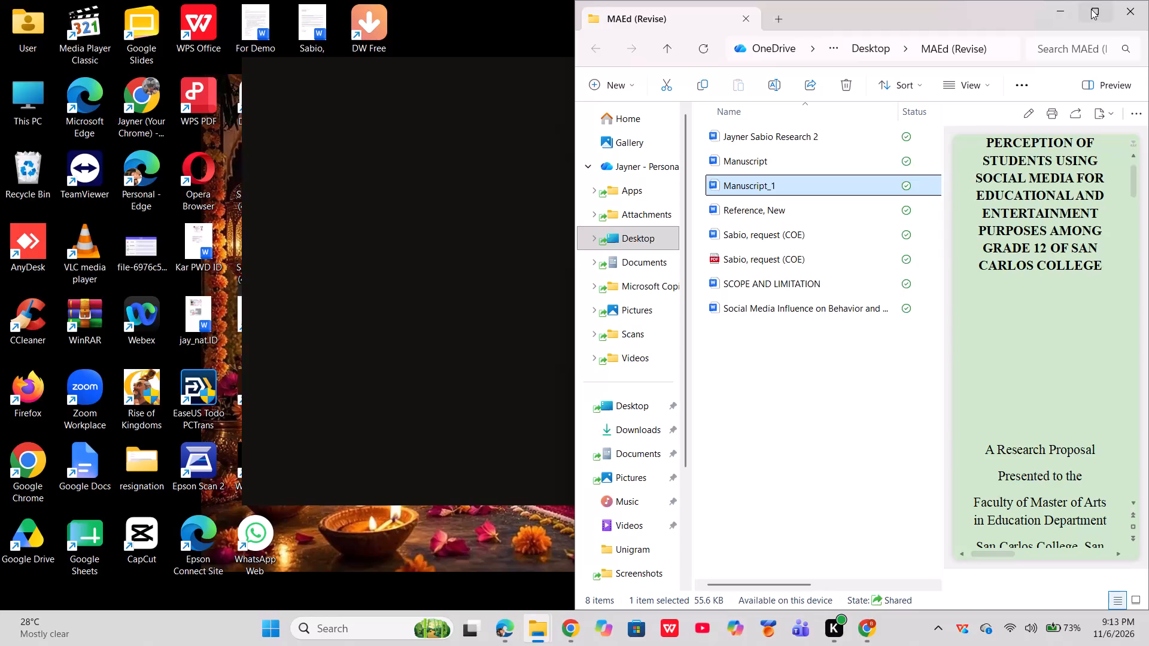
Maximize the MAEd (Revise) folder window to fill the whole screen.
click(1091, 9)
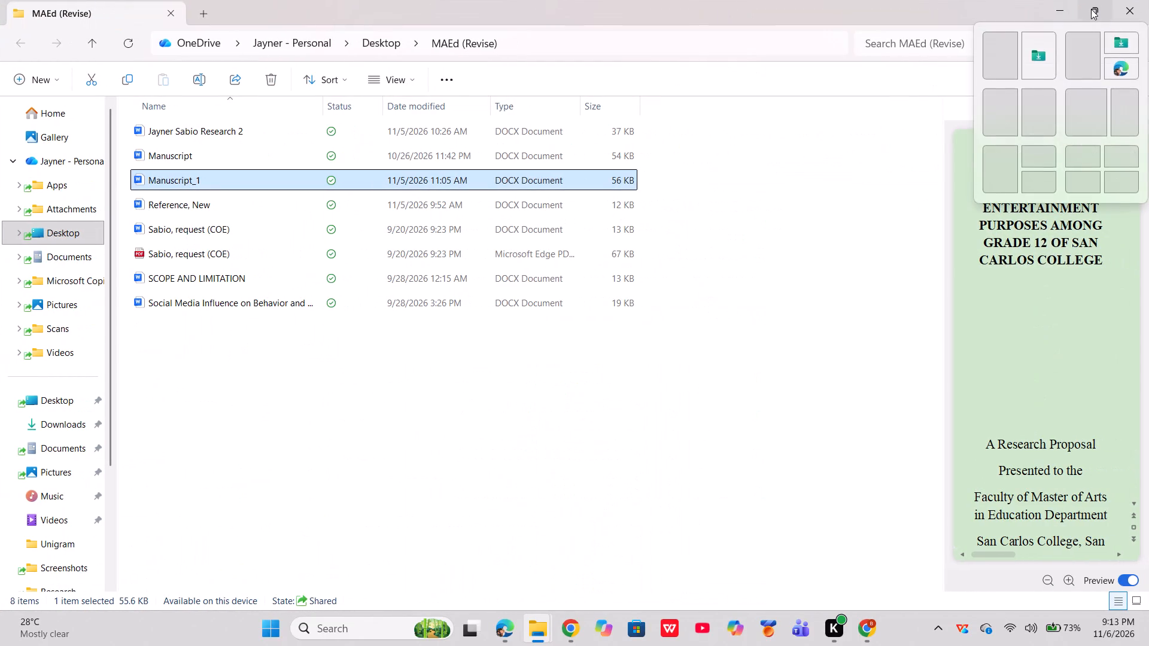
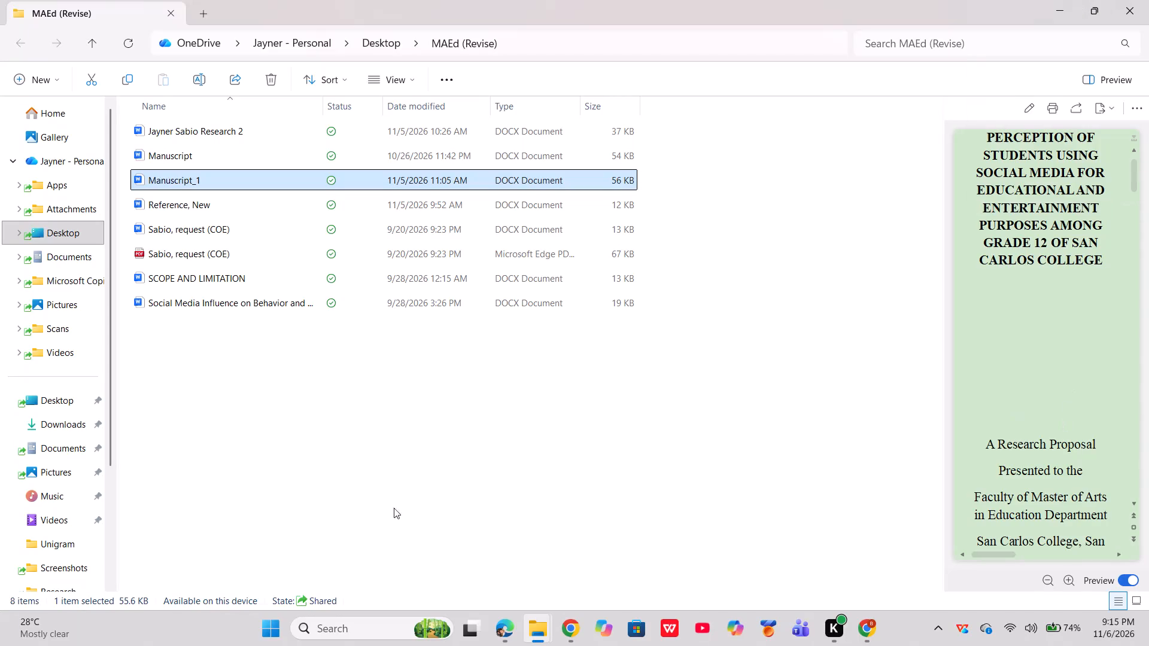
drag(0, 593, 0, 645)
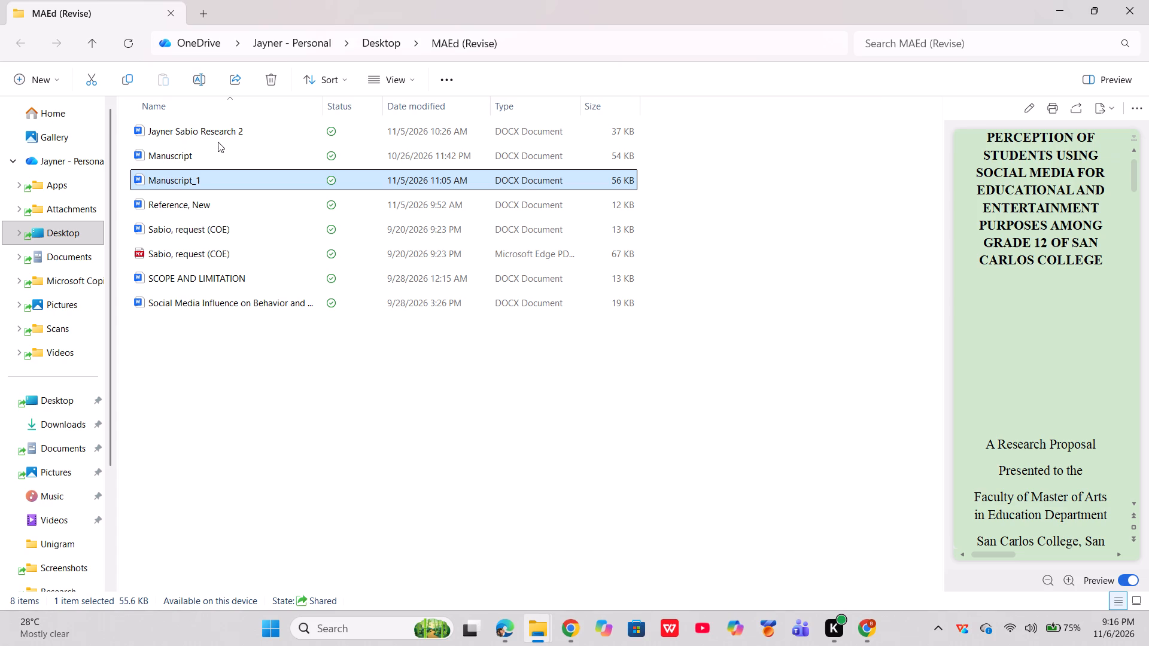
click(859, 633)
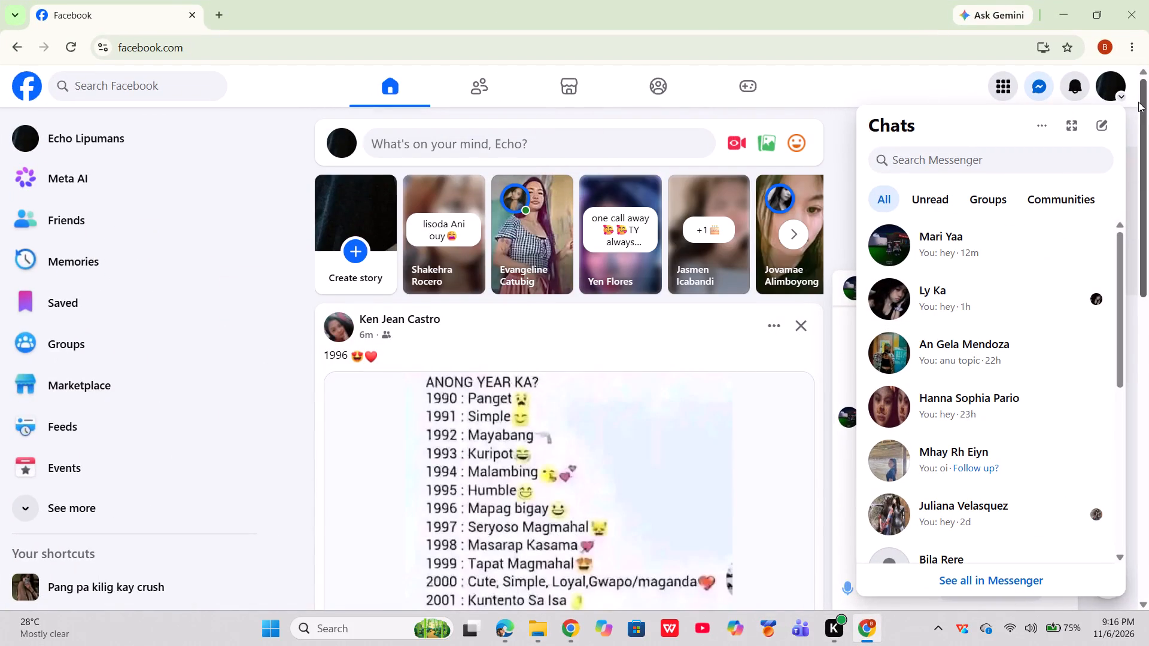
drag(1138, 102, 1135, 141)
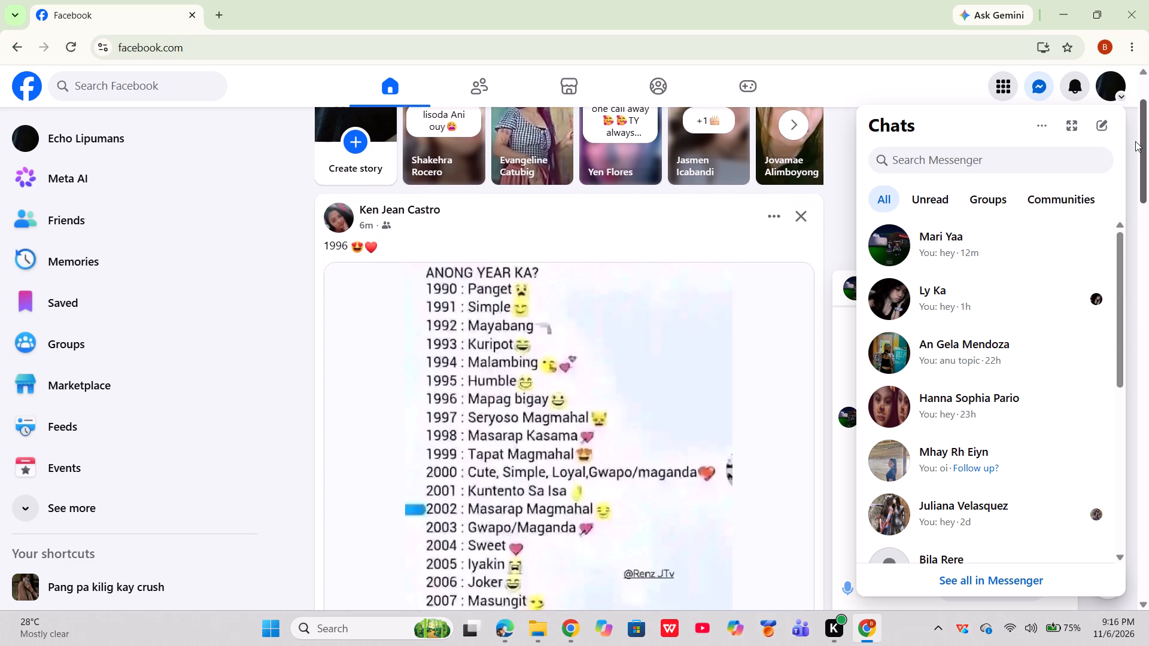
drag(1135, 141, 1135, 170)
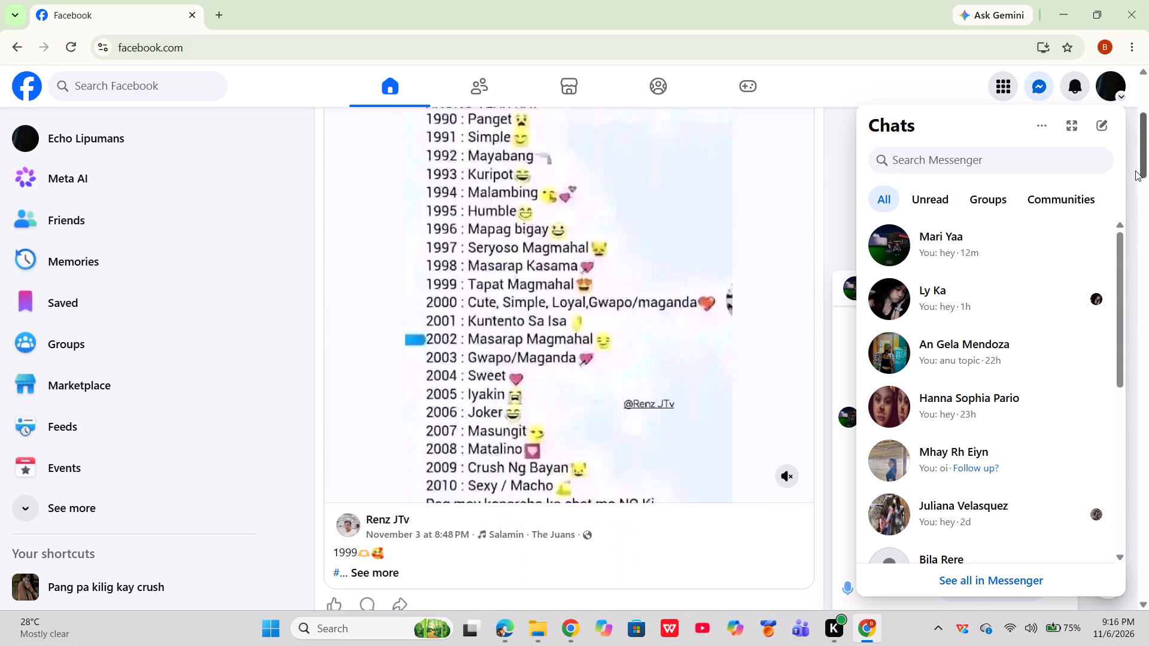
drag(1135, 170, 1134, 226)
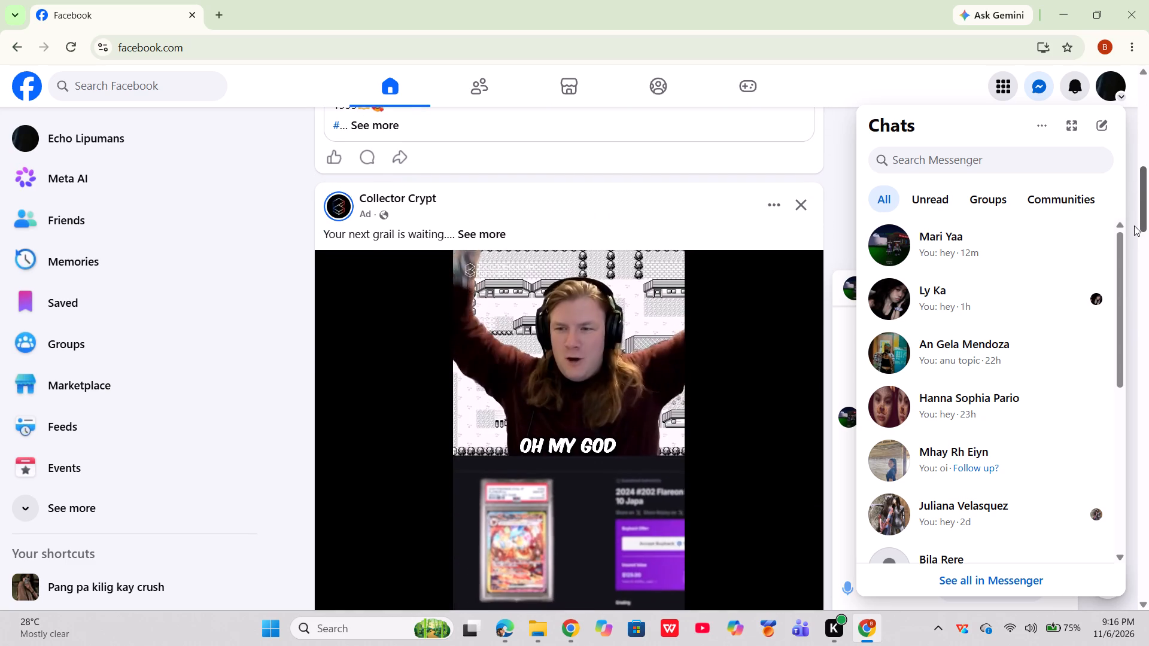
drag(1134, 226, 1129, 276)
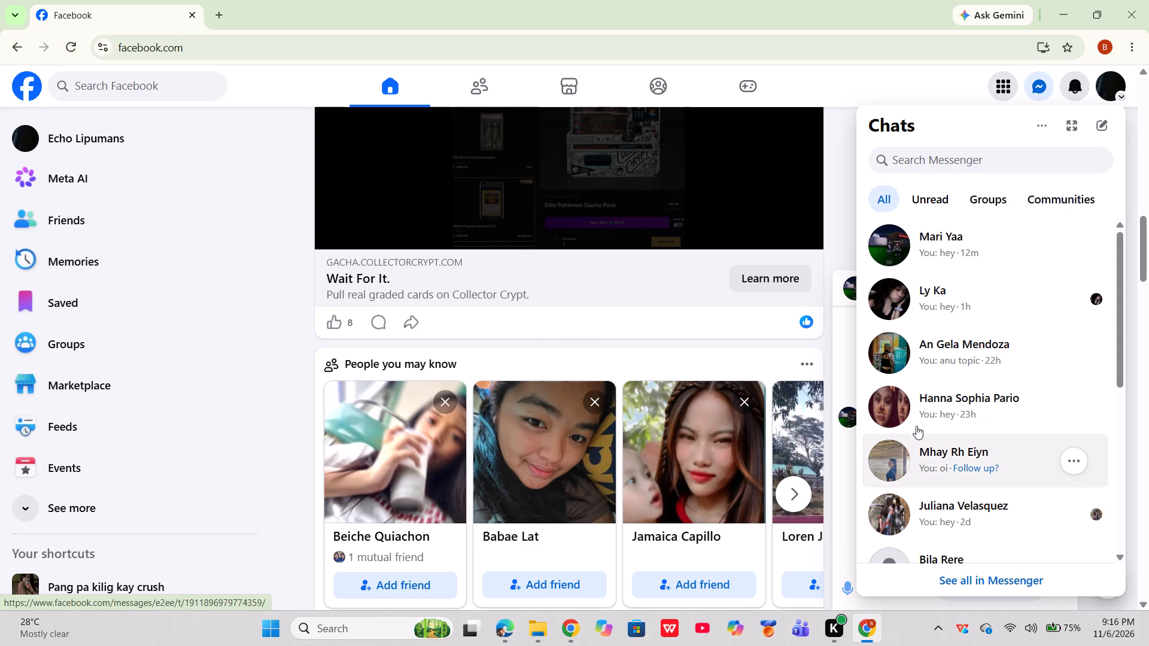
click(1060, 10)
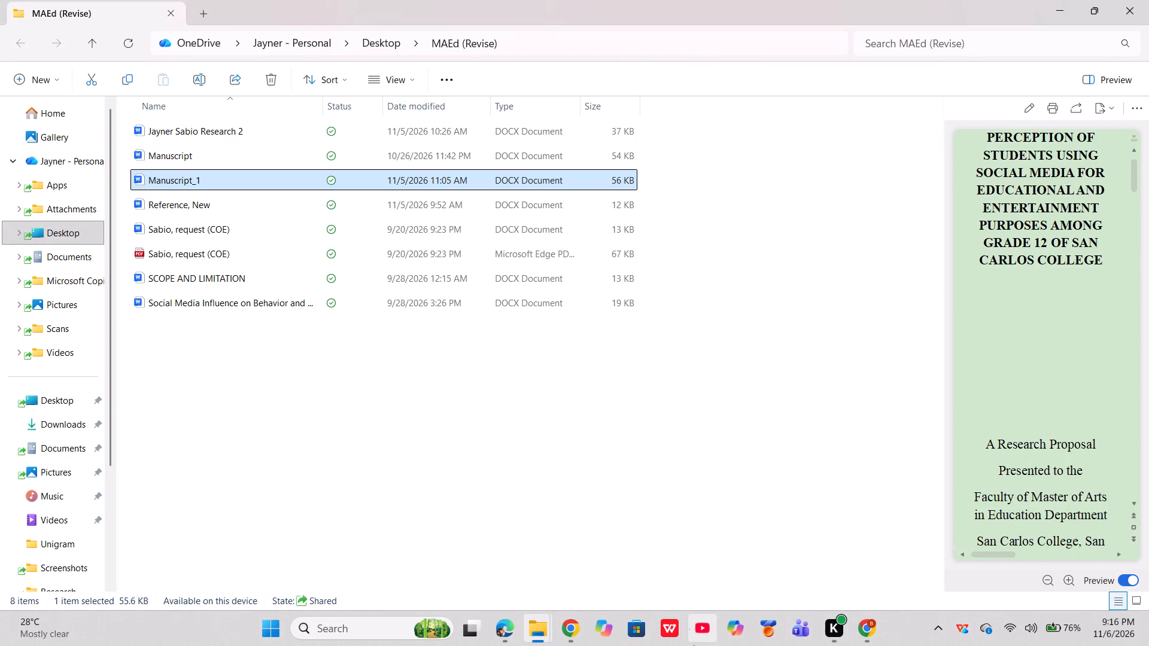
Restore the MAEd (Revise) folder window down from full screen and open the Manuscript_1 document in WPS Office.
click(1093, 14)
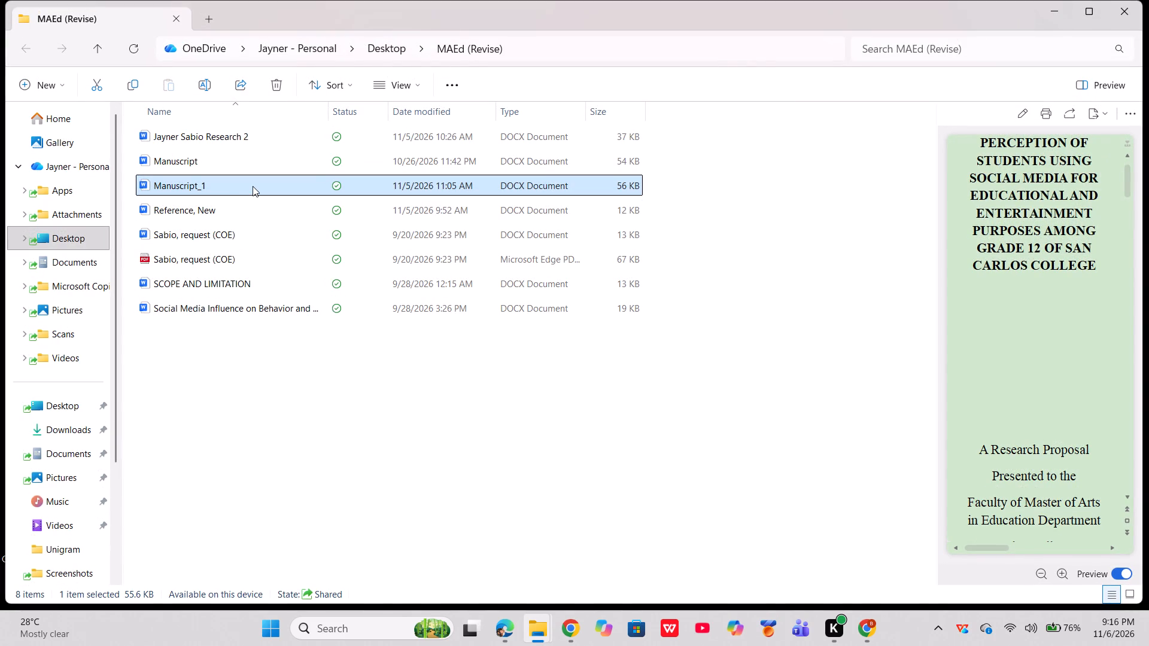
double_click(253, 186)
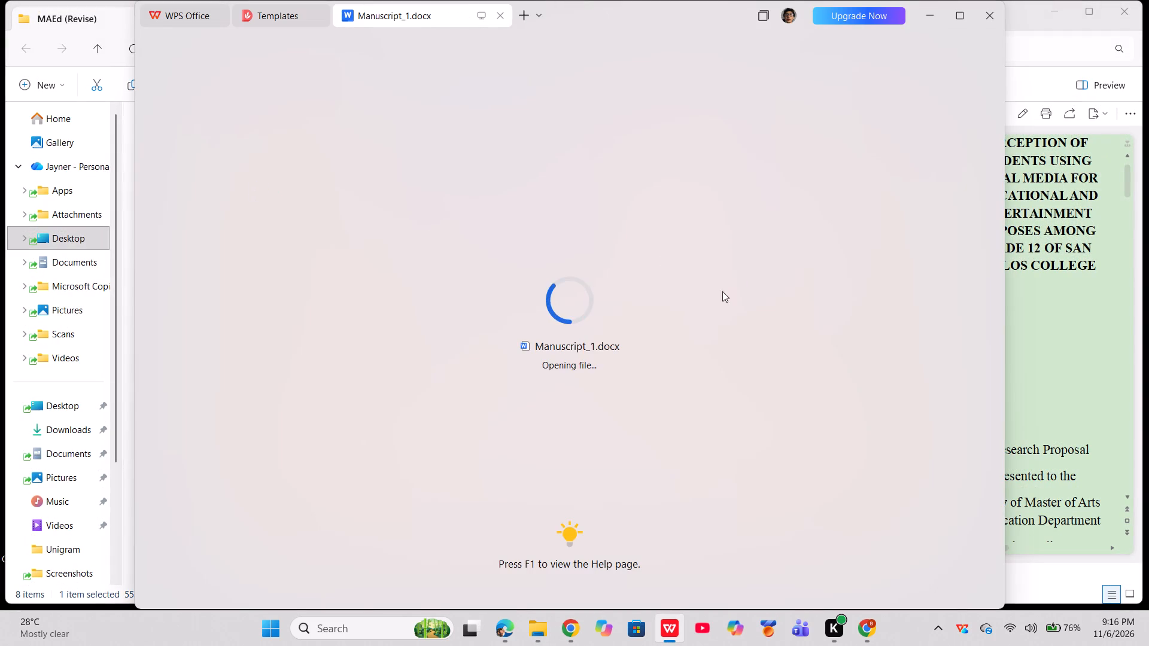
click(645, 274)
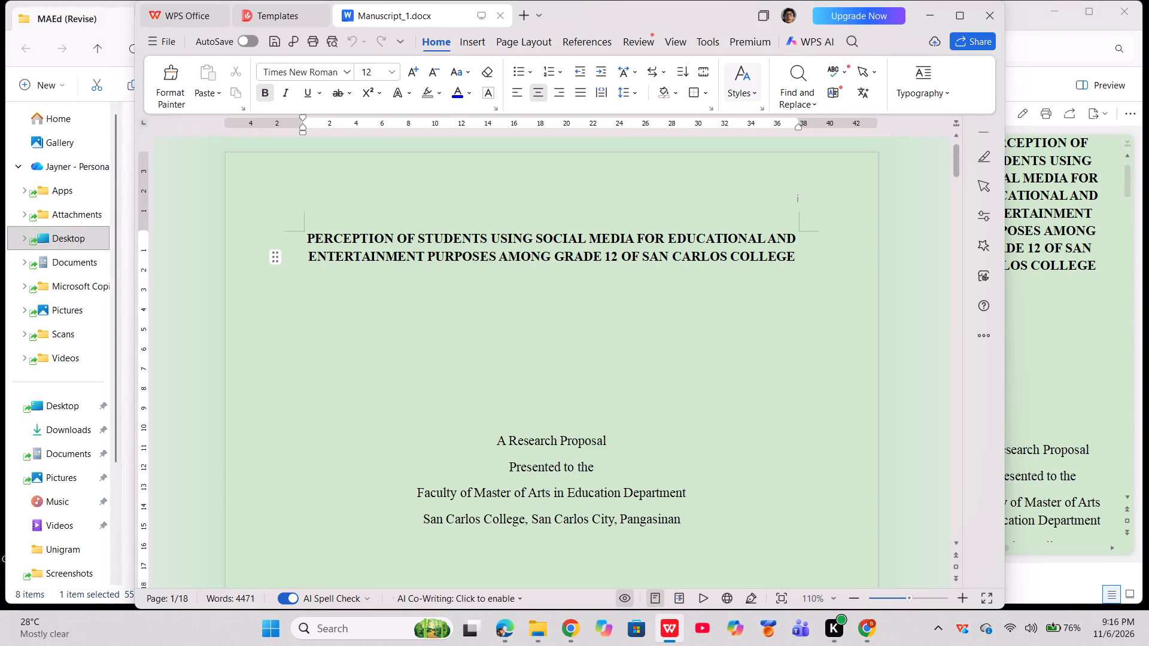
Read through the title page of the Manuscript_1 research proposal.
key(Down)
key(Down)
key(Down)
key(Down)
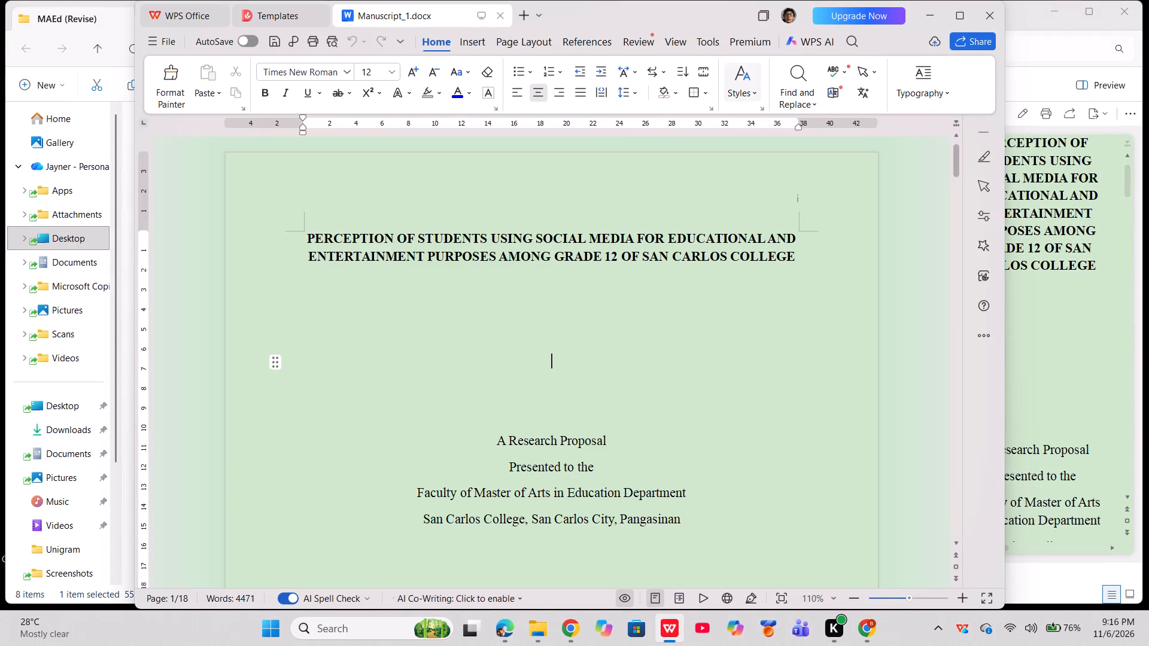
key(Down)
key(Down)
key(Down)
key(Down)
key(Down)
key(Down)
key(Down)
key(Down)
key(Down)
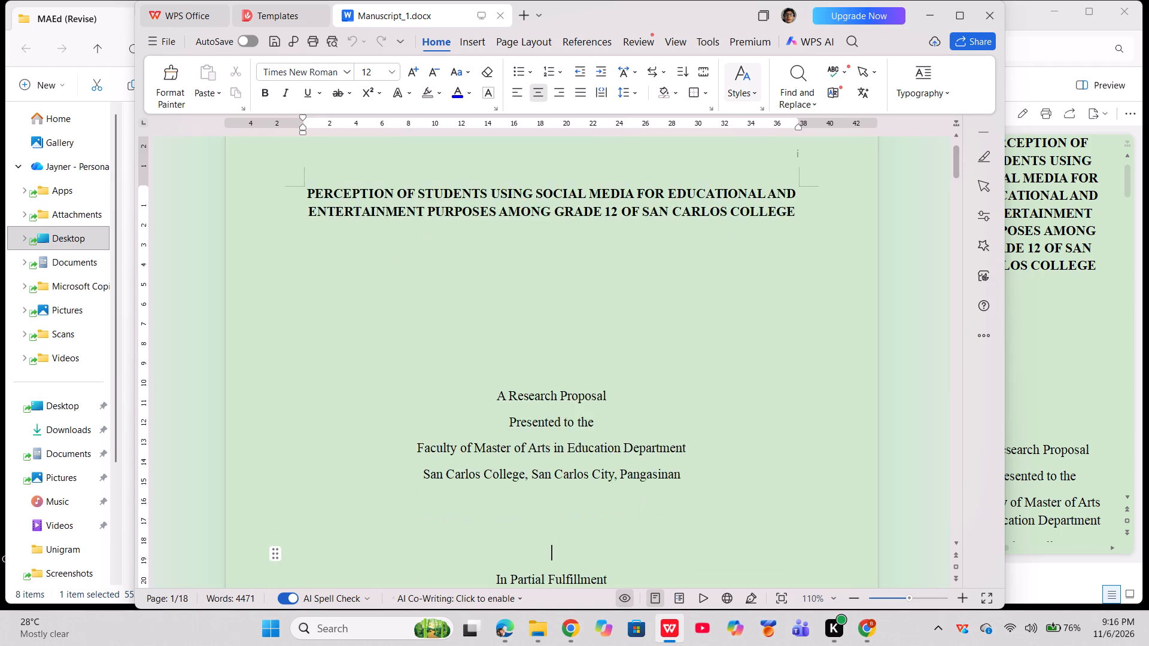
key(Down)
key(Down)
key(Down)
key(Down)
key(Down)
key(Down)
key(Down)
key(Down)
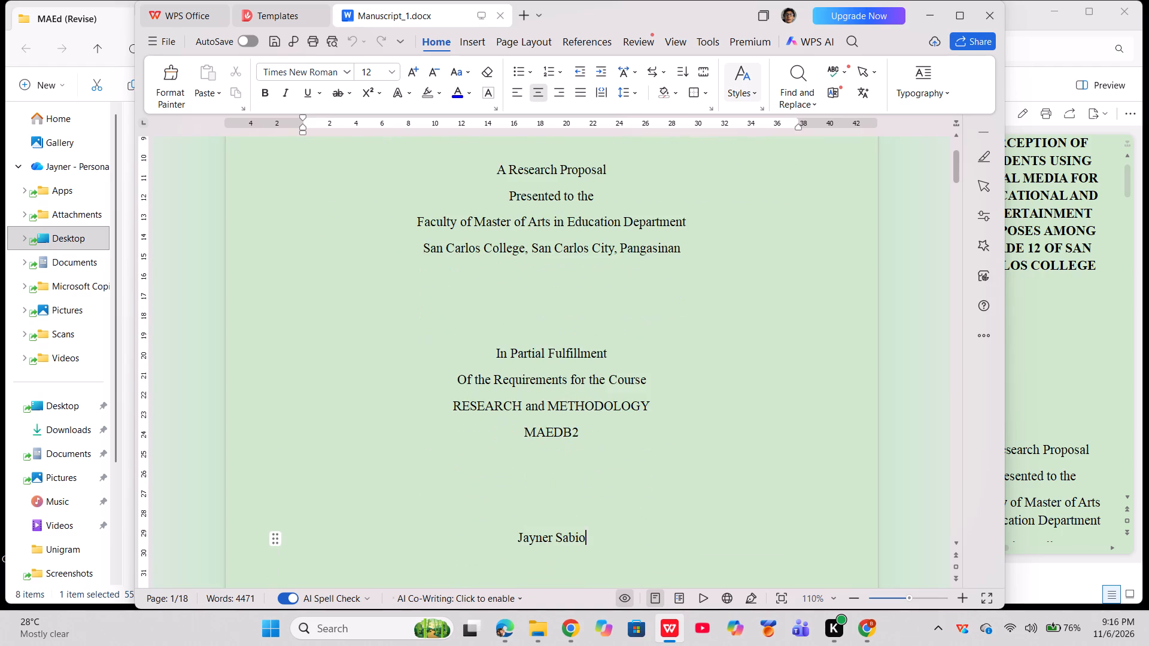
key(Down)
key(Down)
key(Down)
key(Down)
key(Down)
Review the manuscript's table of contents, from the title page entry through the data gathering instrument entry.
key(Down)
key(Down)
key(Down)
key(Down)
key(Down)
key(Down)
key(Down)
key(Down)
key(Down)
key(Down)
key(Down)
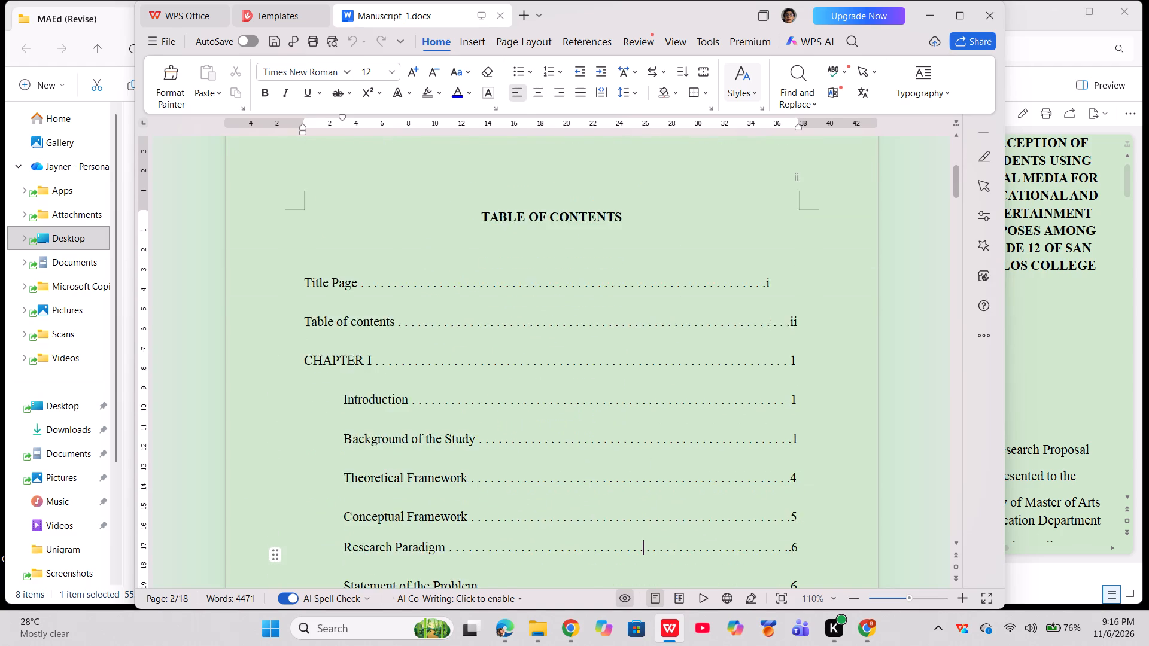
key(Down)
key(Down)
key(Down)
key(Down)
key(Down)
key(Down)
key(Down)
key(Down)
key(Down)
key(Down)
key(Down)
key(Down)
Continue past the table of contents to Chapter I and read the opening paragraph of the Background of the Study.
key(Down)
key(Down)
key(Down)
key(Down)
key(Down)
key(Down)
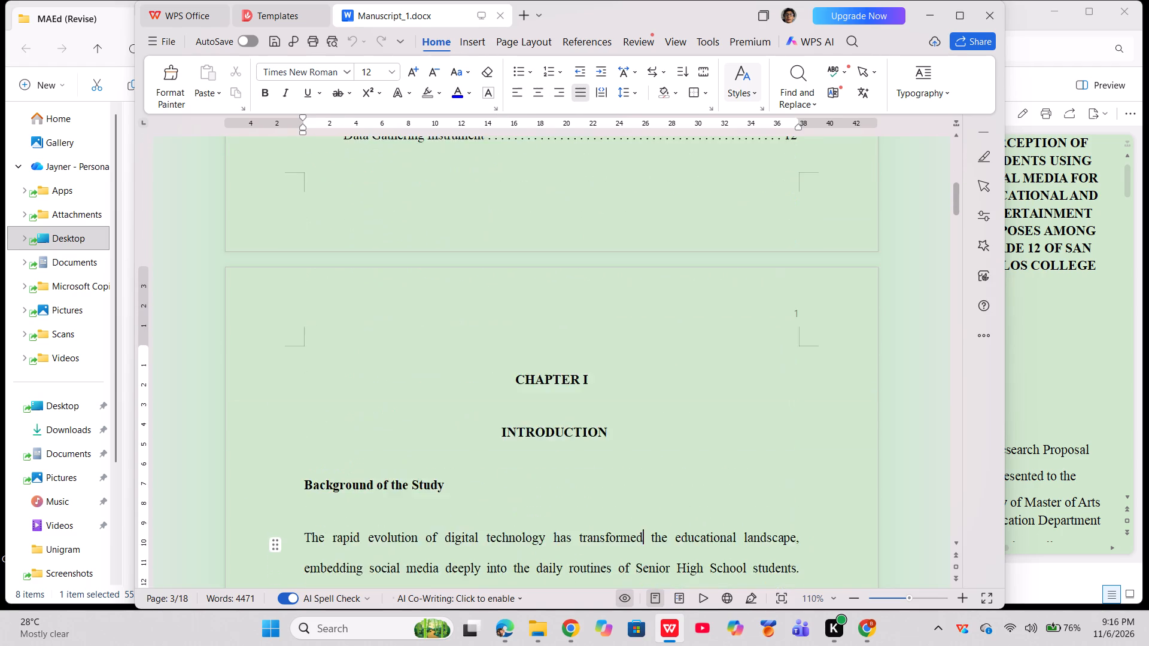
key(Down)
key(Down)
key(Down)
key(Down)
key(Down)
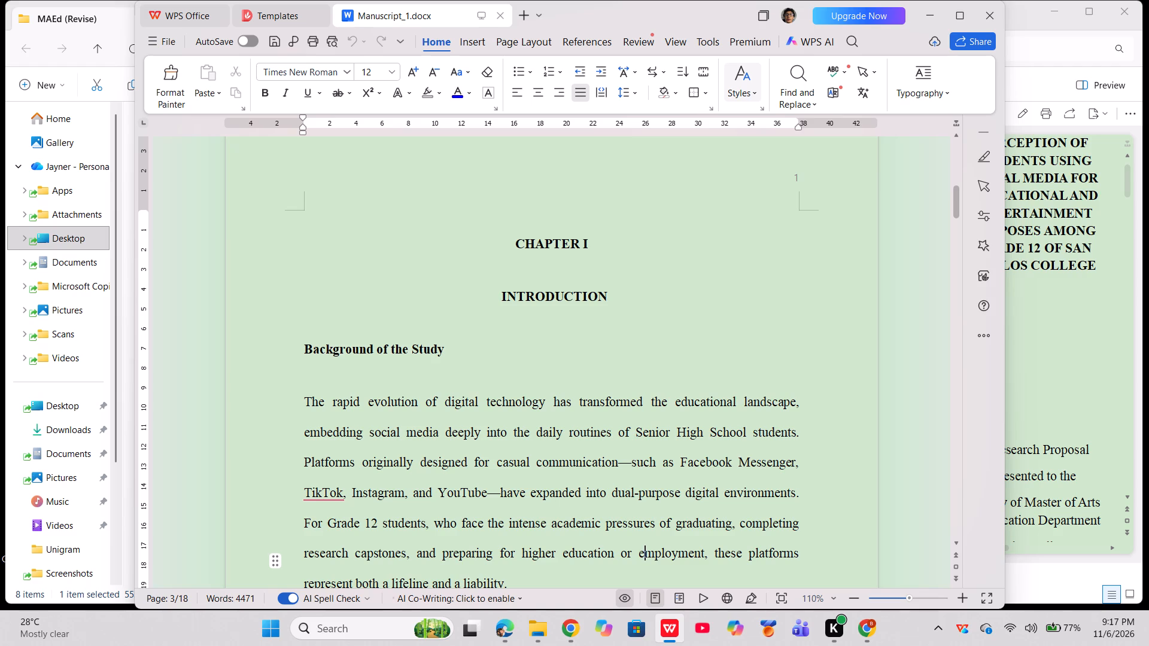
key(Down)
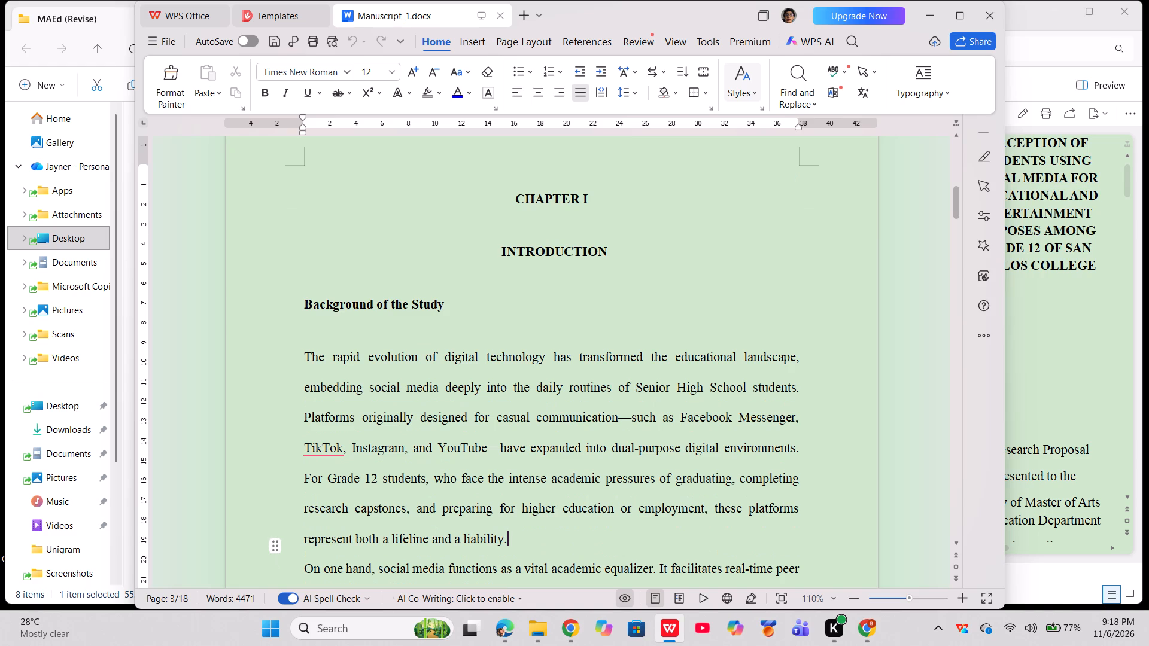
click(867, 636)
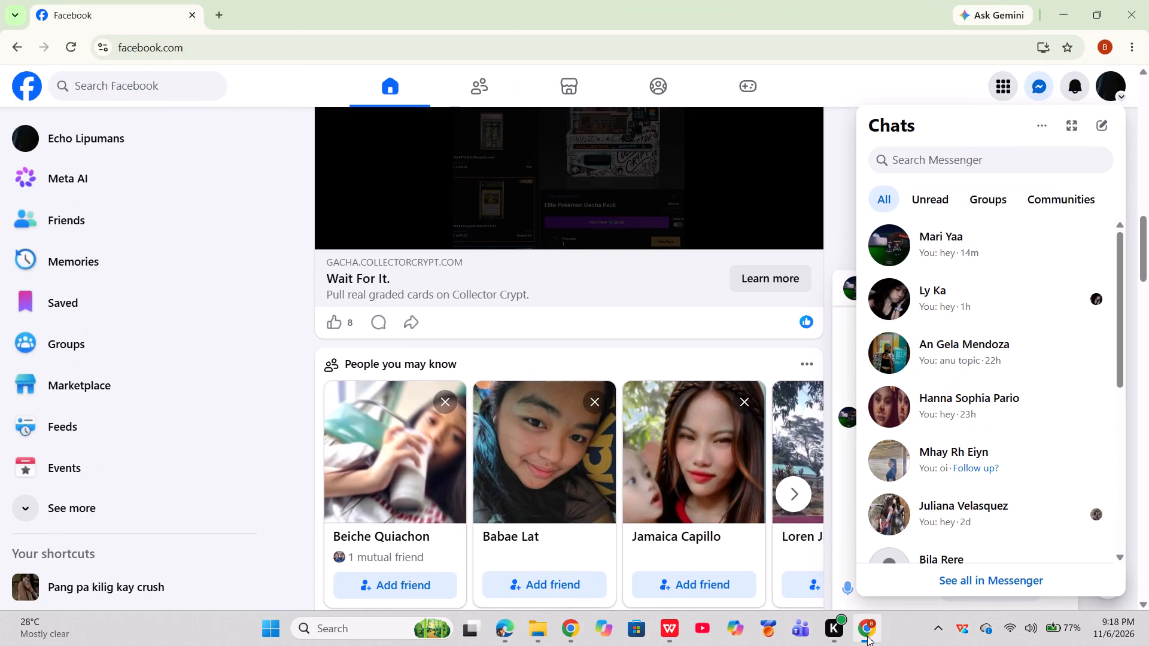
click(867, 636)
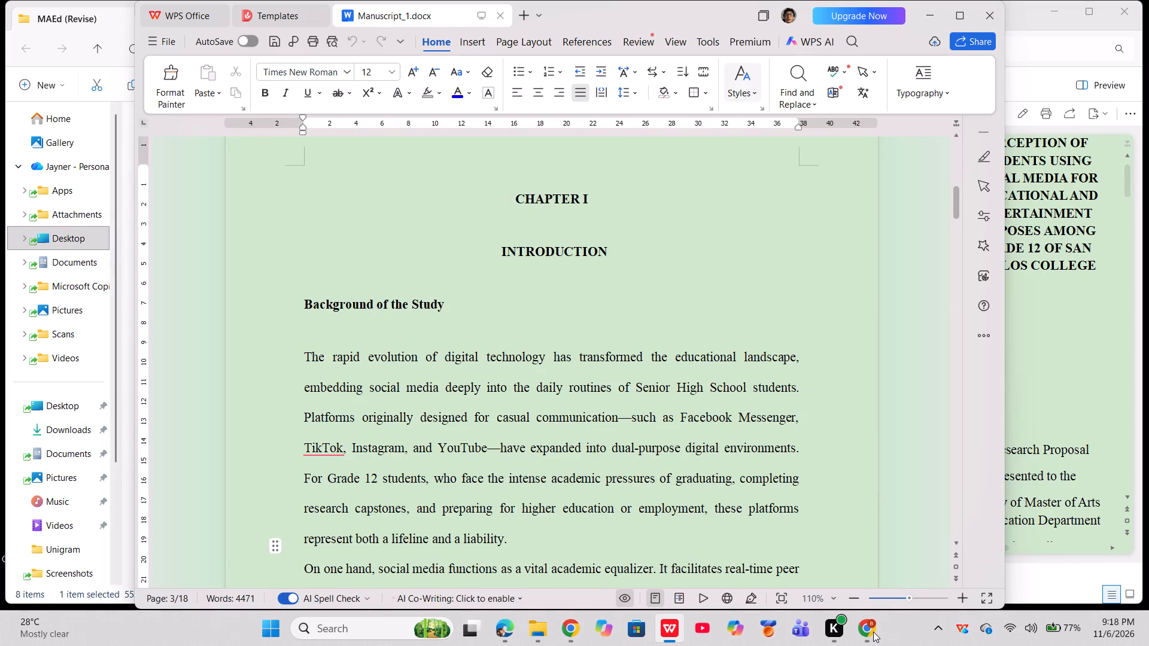
Read the second and third paragraphs of the Background of the Study, from "On one hand" through "This duality establishes".
key(Down)
key(Down)
key(Down)
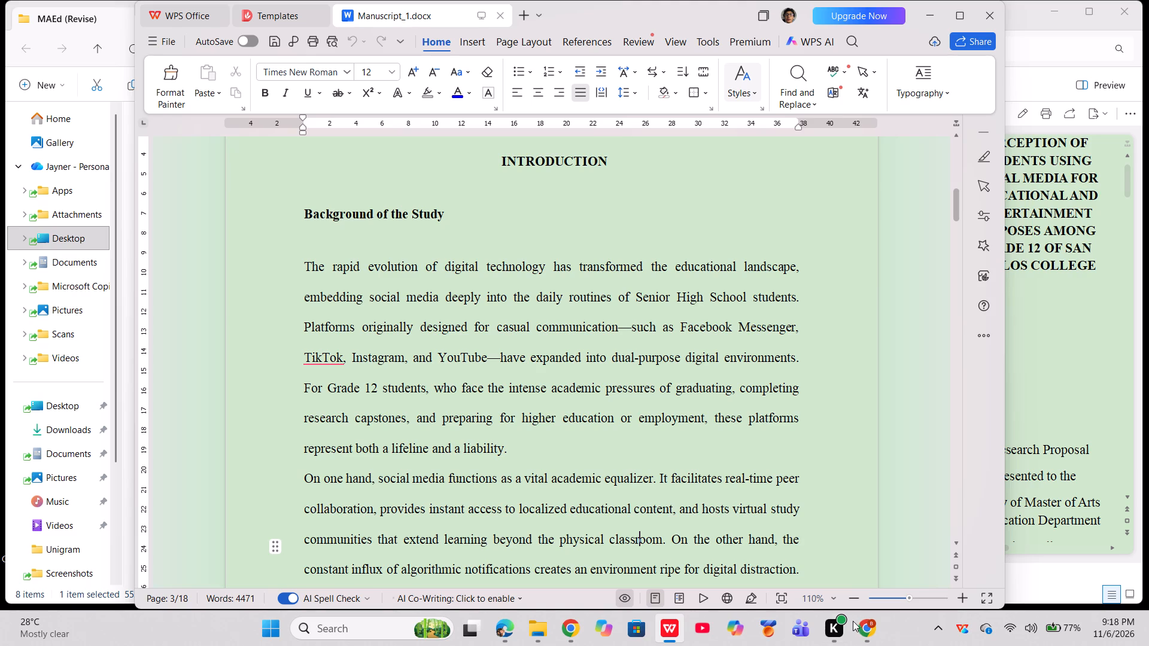
key(Down)
key(Down)
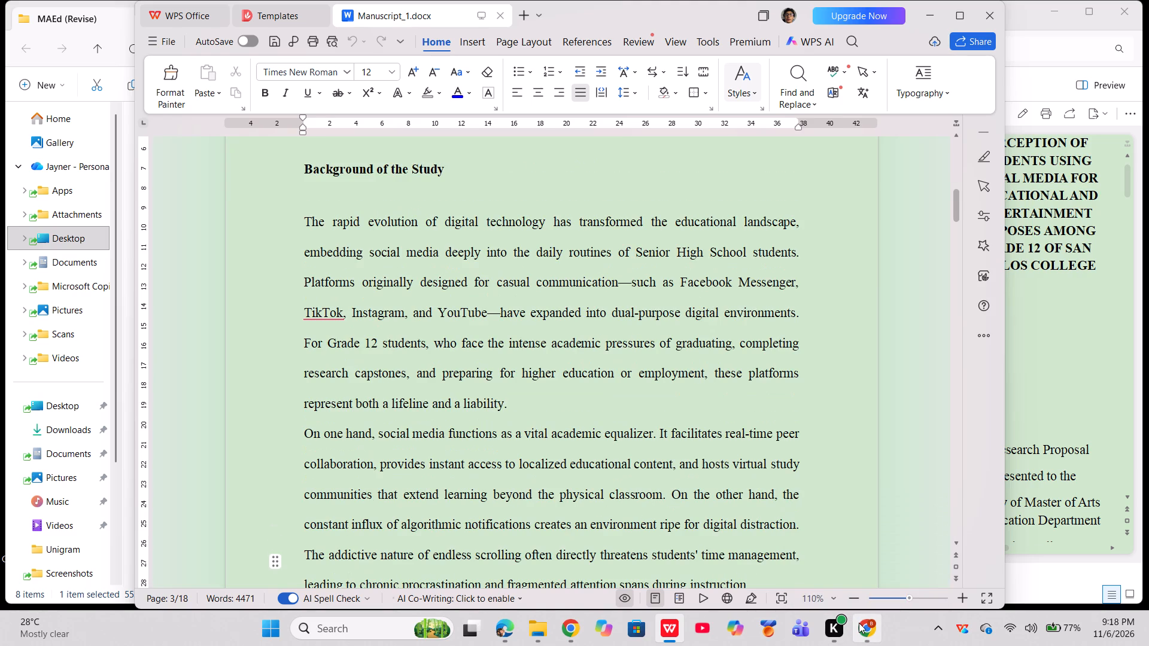
key(Down)
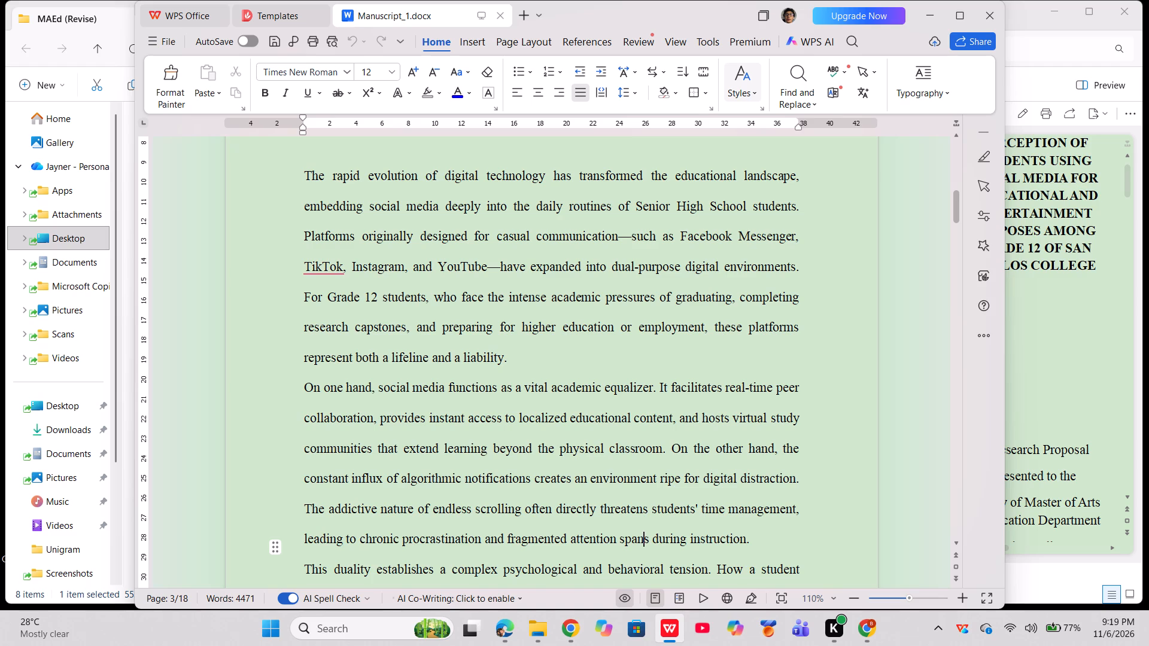
click(952, 541)
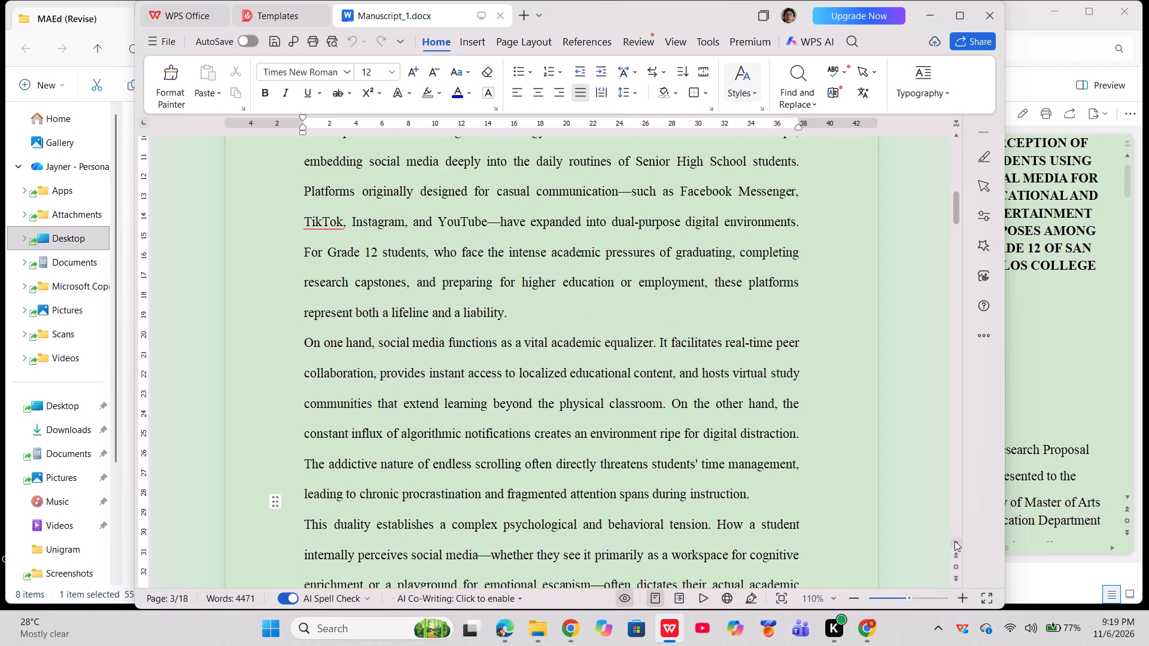
double_click(955, 541)
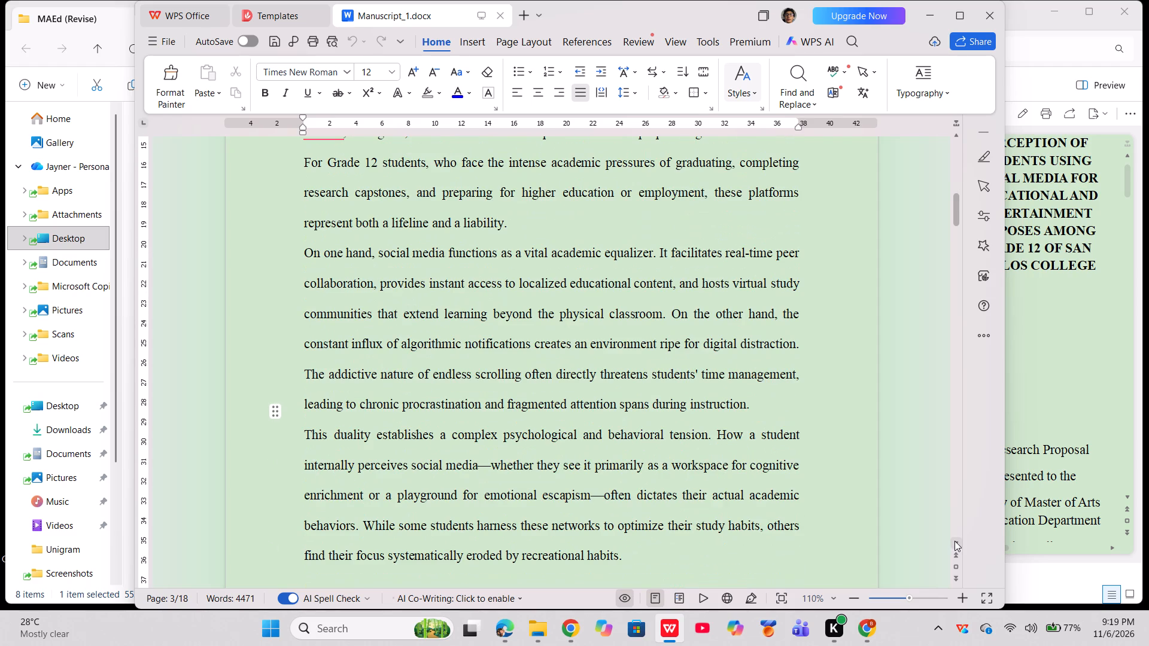
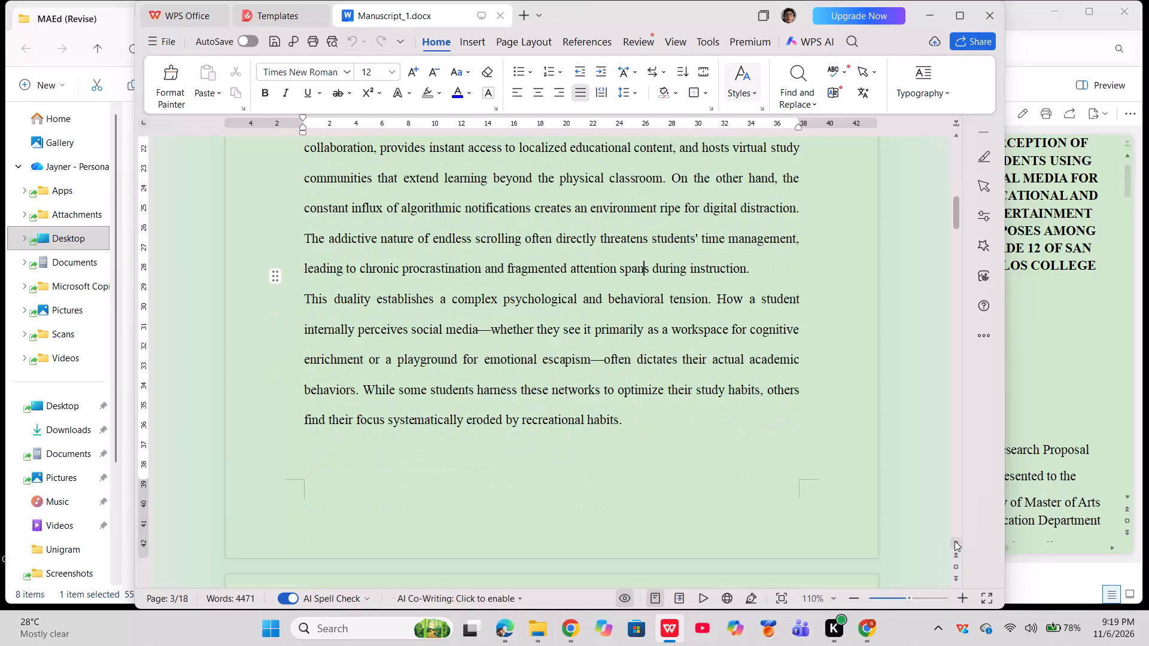
Continue reading the Background of the Study onto the page numbered 2, through the paragraph on the research gap.
triple_click(955, 541)
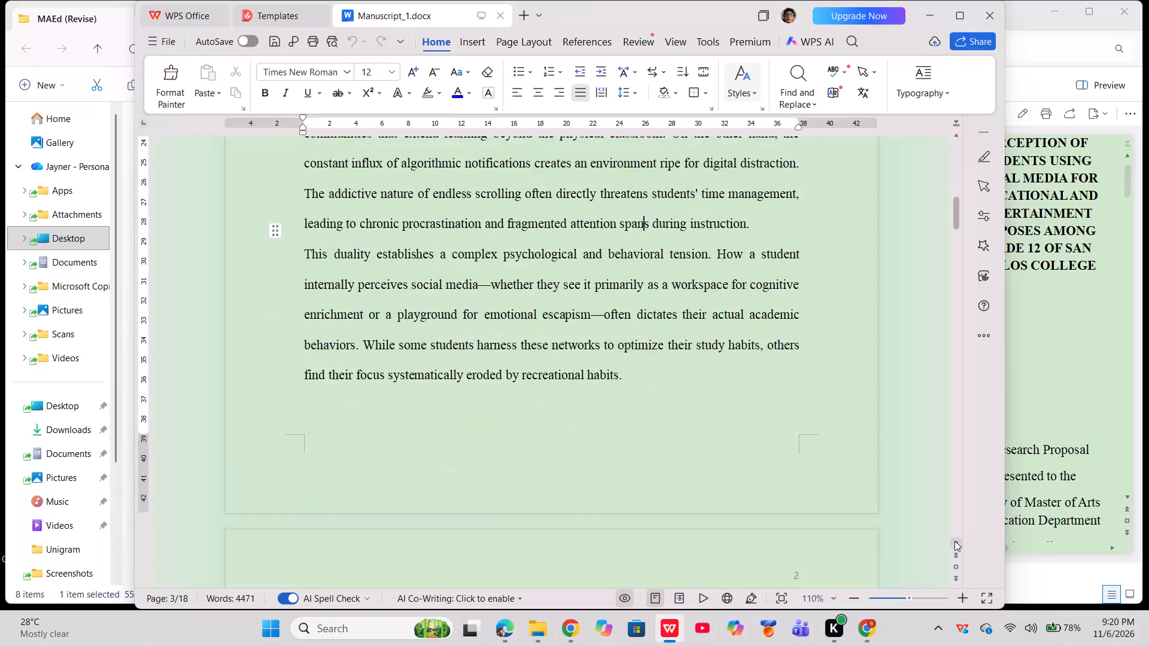
triple_click(955, 541)
click(955, 541)
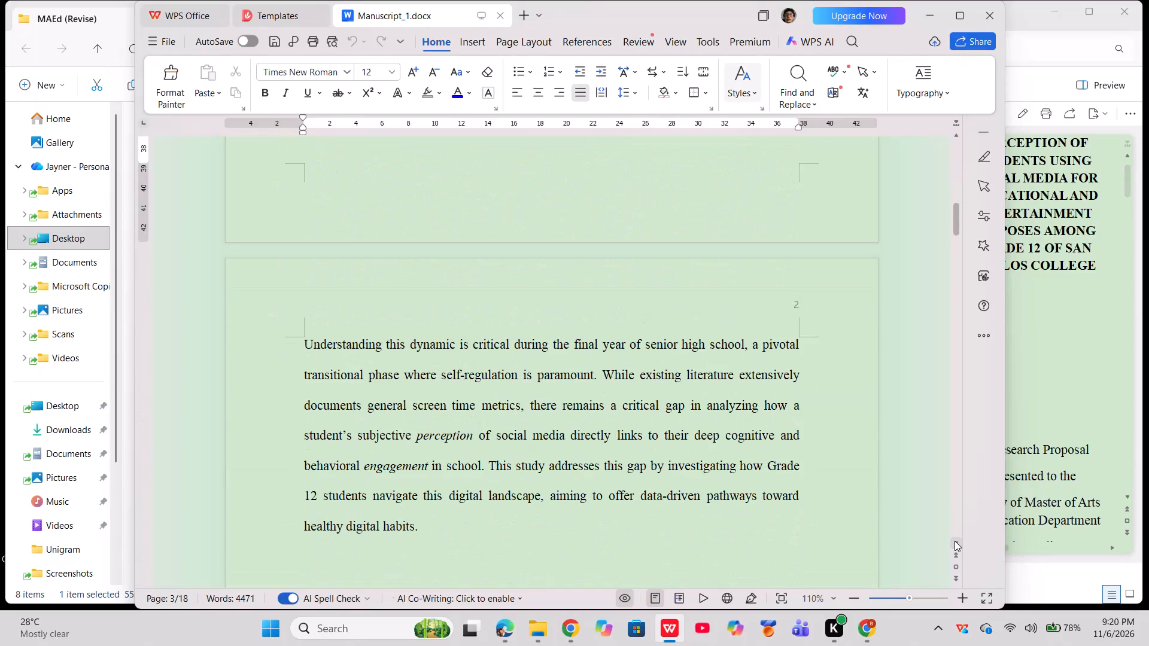
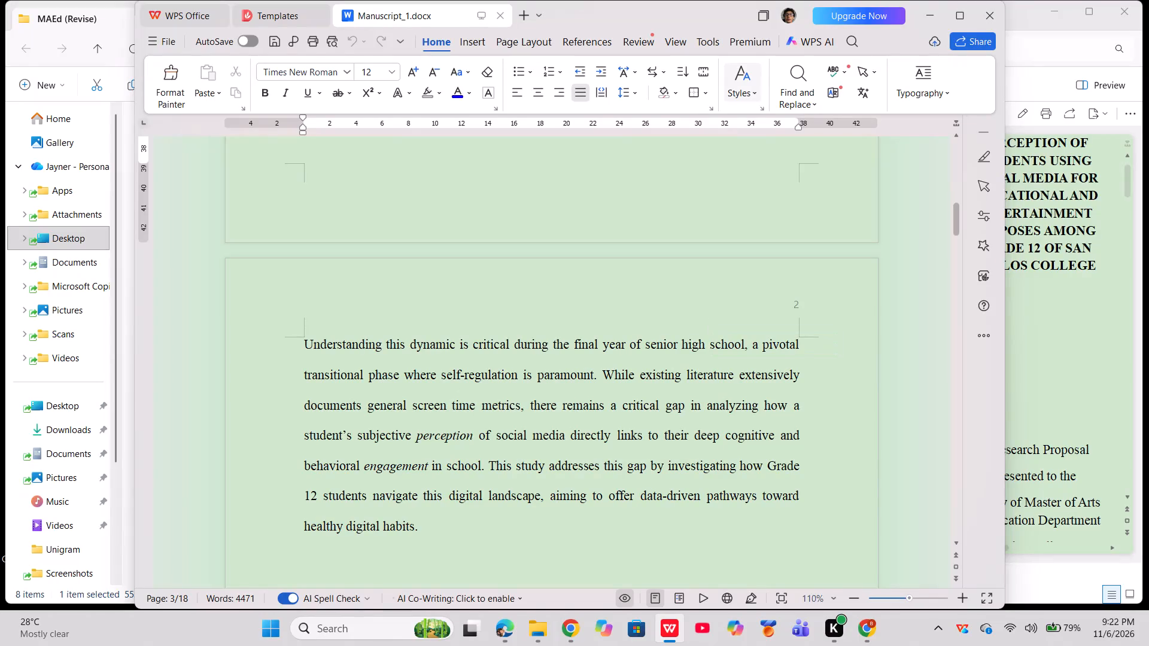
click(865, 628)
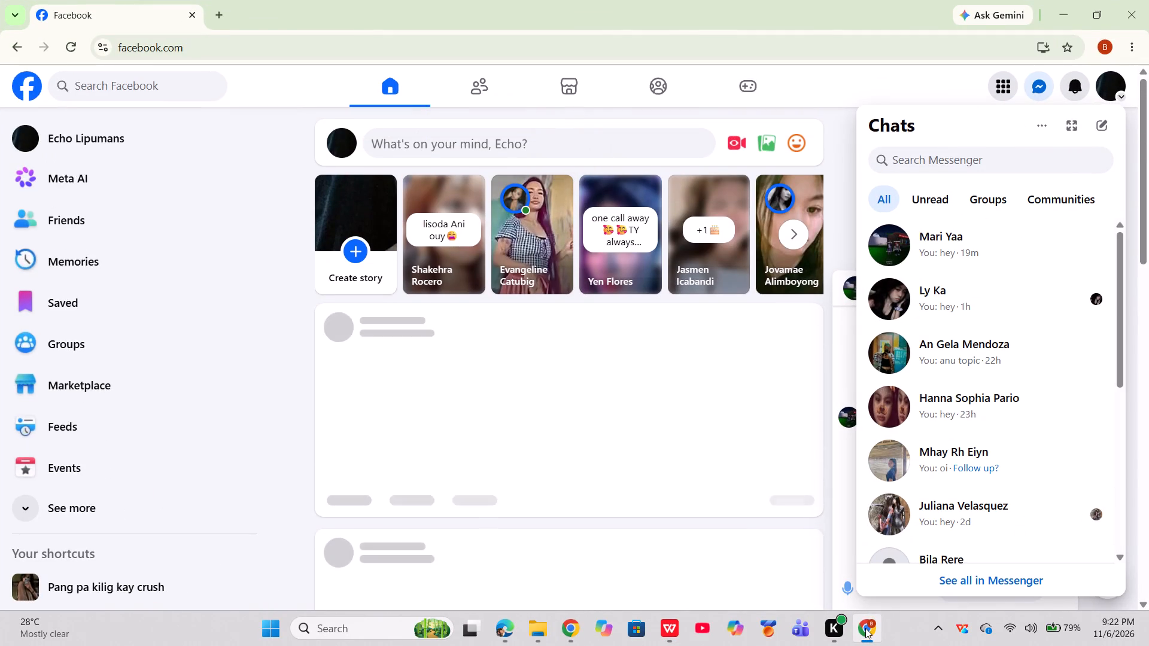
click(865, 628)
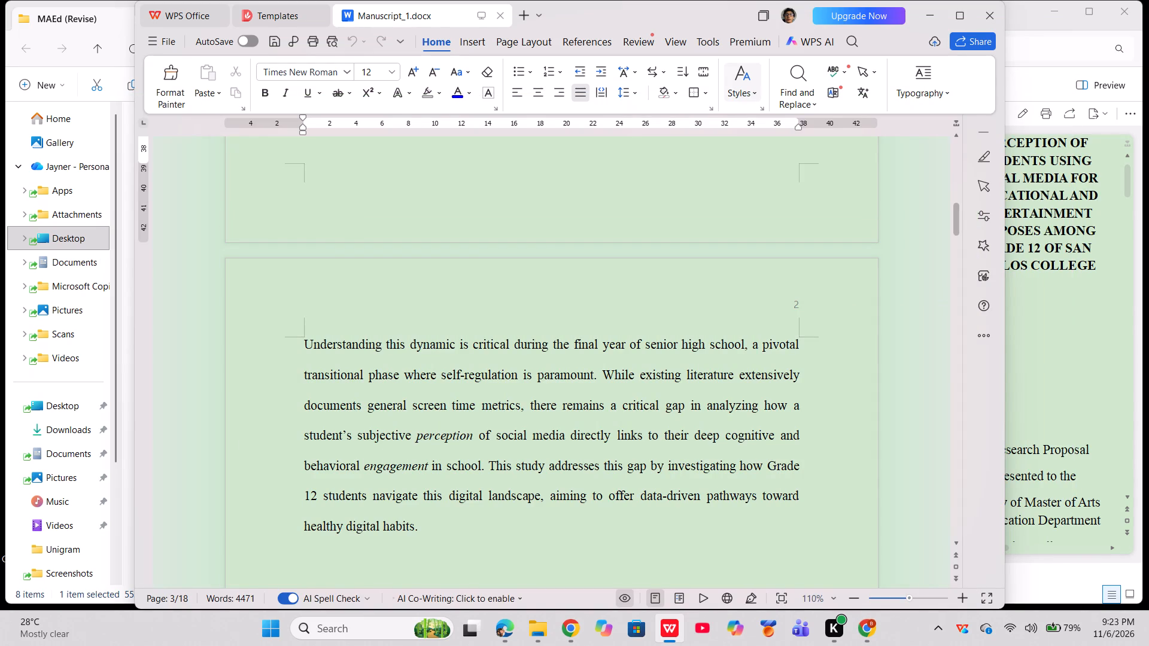
Go back in the Background of the Study to reread the paragraphs on digital distraction and psychological and behavioral tension.
key(Down)
key(Up)
key(Up)
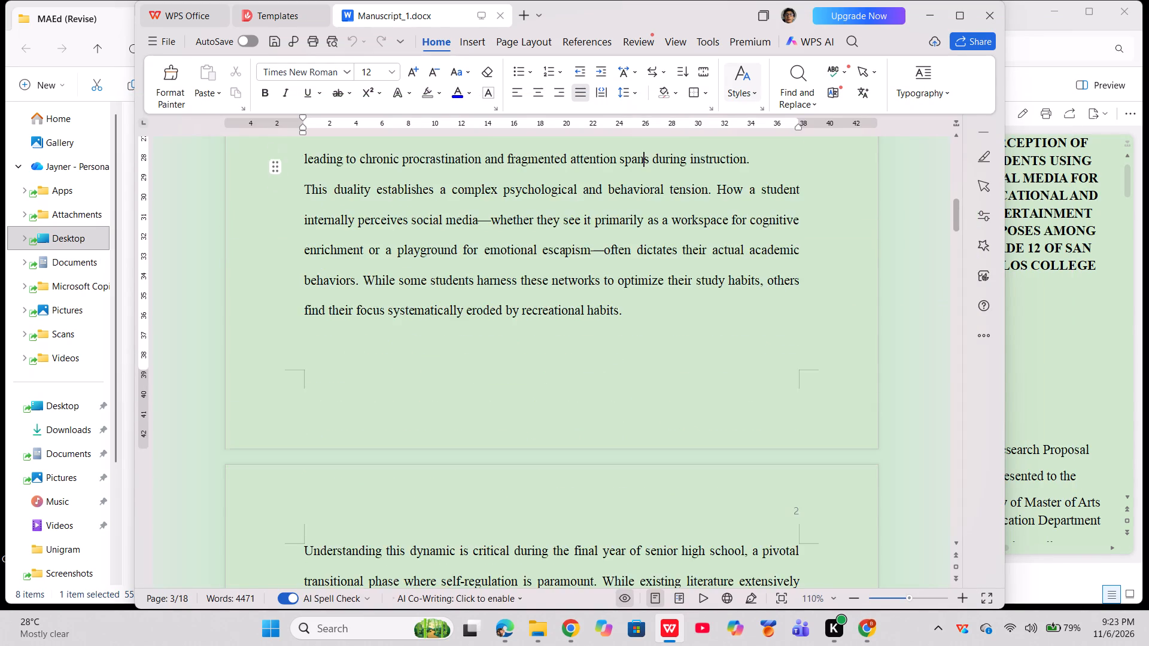
key(Up)
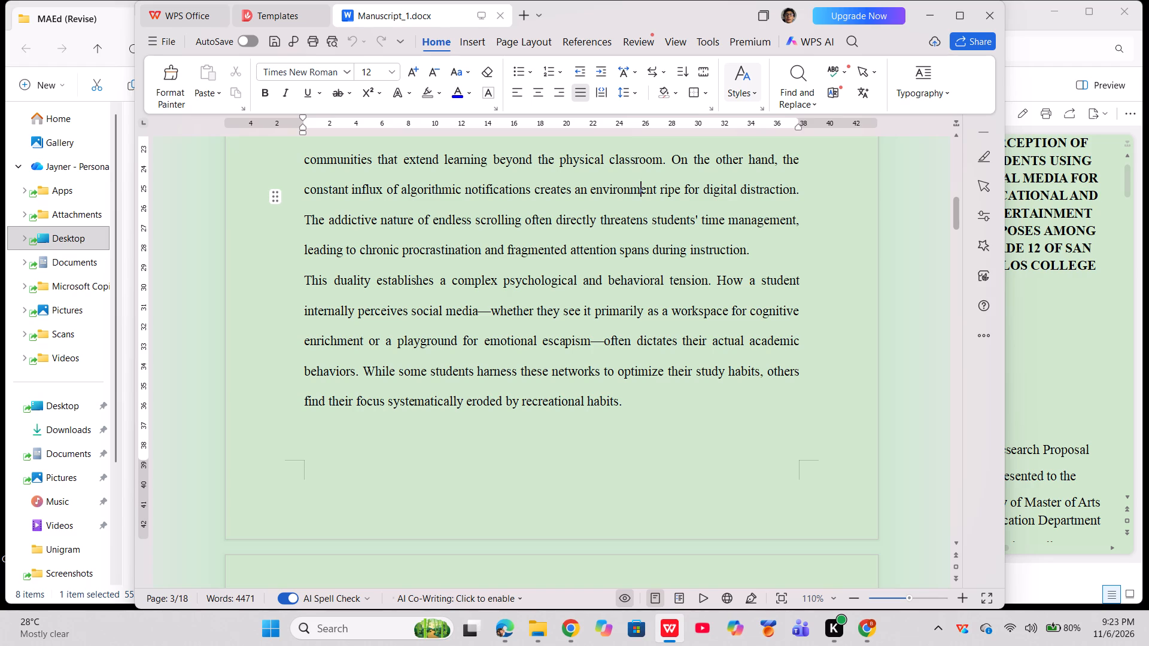
Read from the Background paragraph on the duality of social media through the page 2 paragraph ending in healthy digital habits.
key(Down)
key(Down)
key(Down)
key(Down)
key(Down)
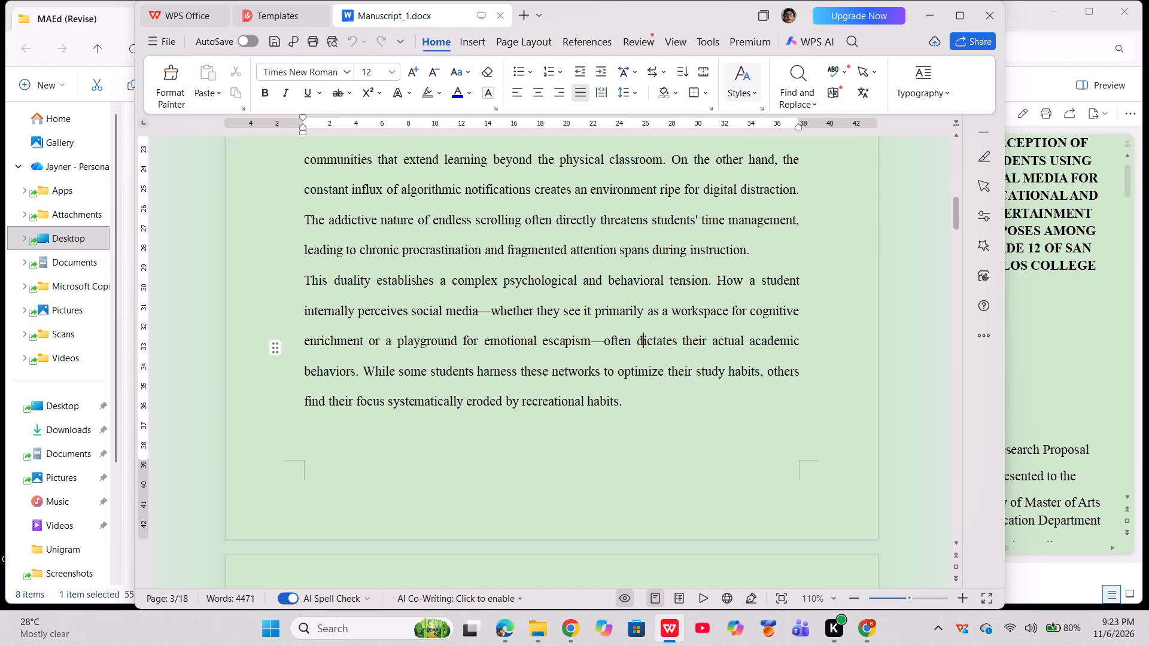
key(Down)
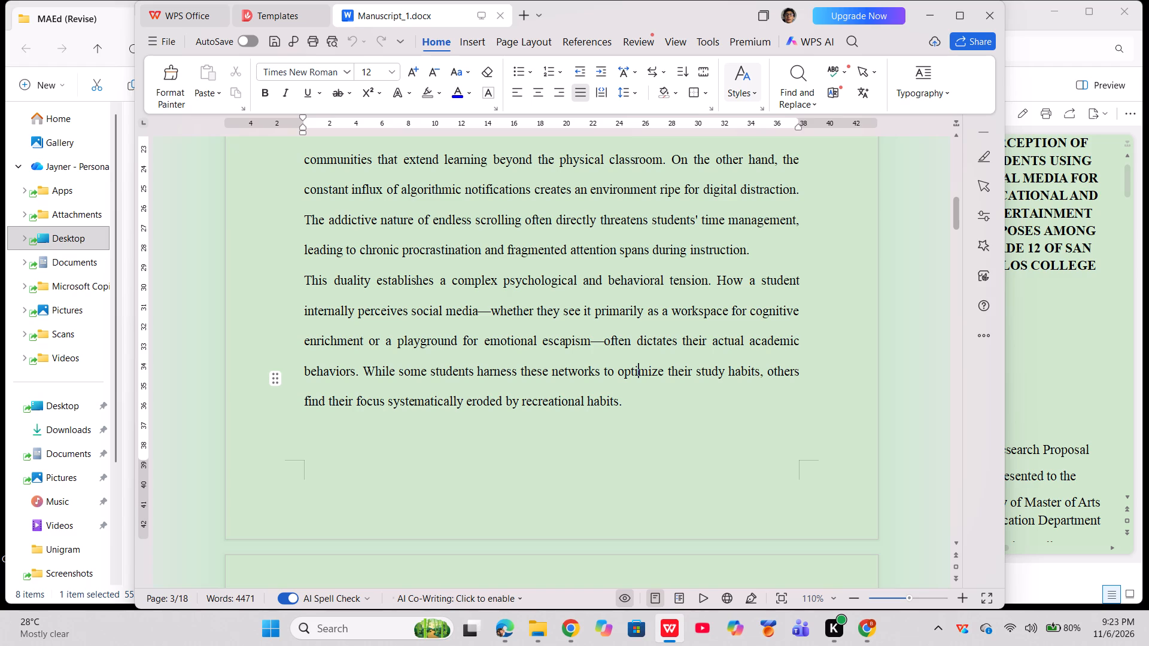
key(Down)
key(Down)
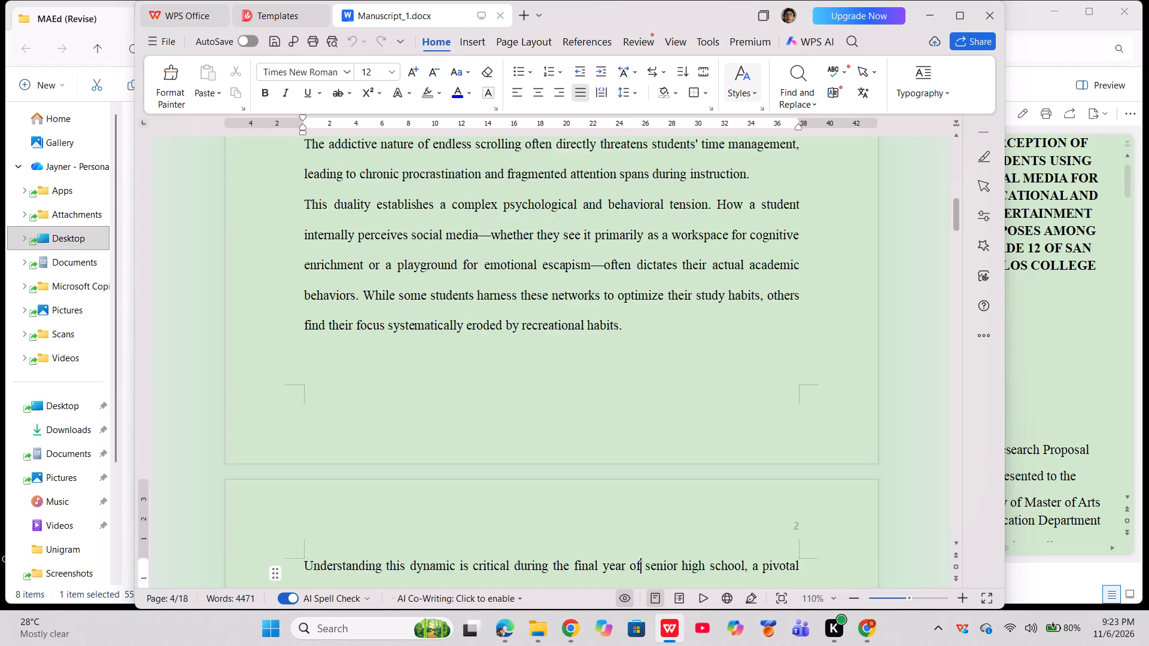
key(Down)
key(Down)
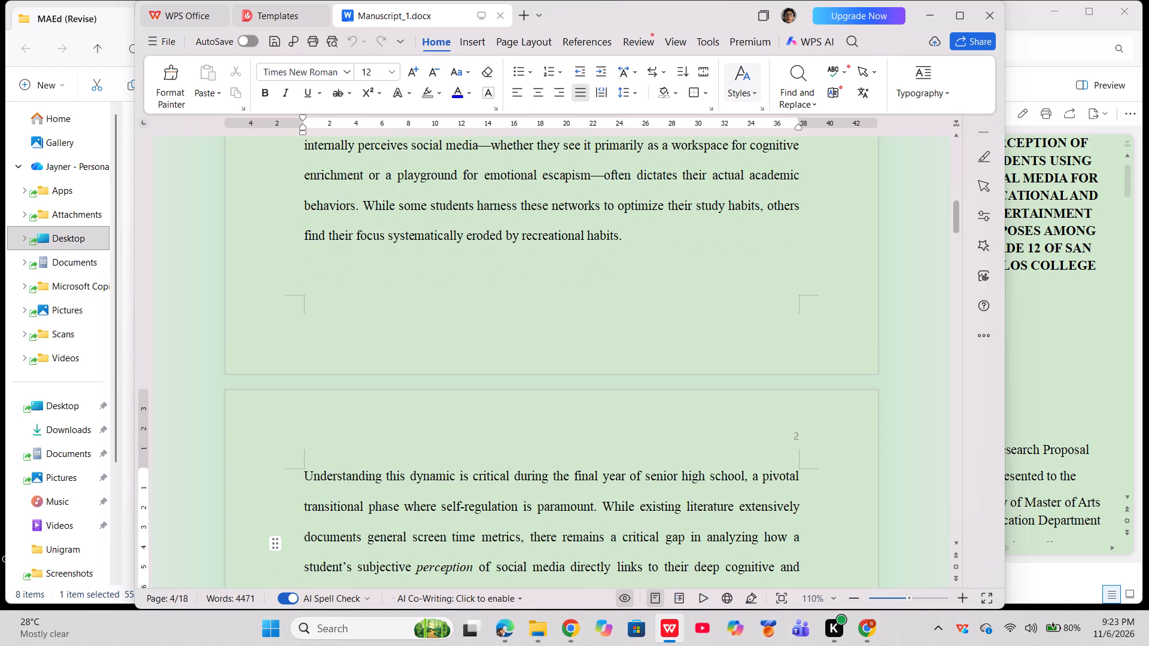
key(Down)
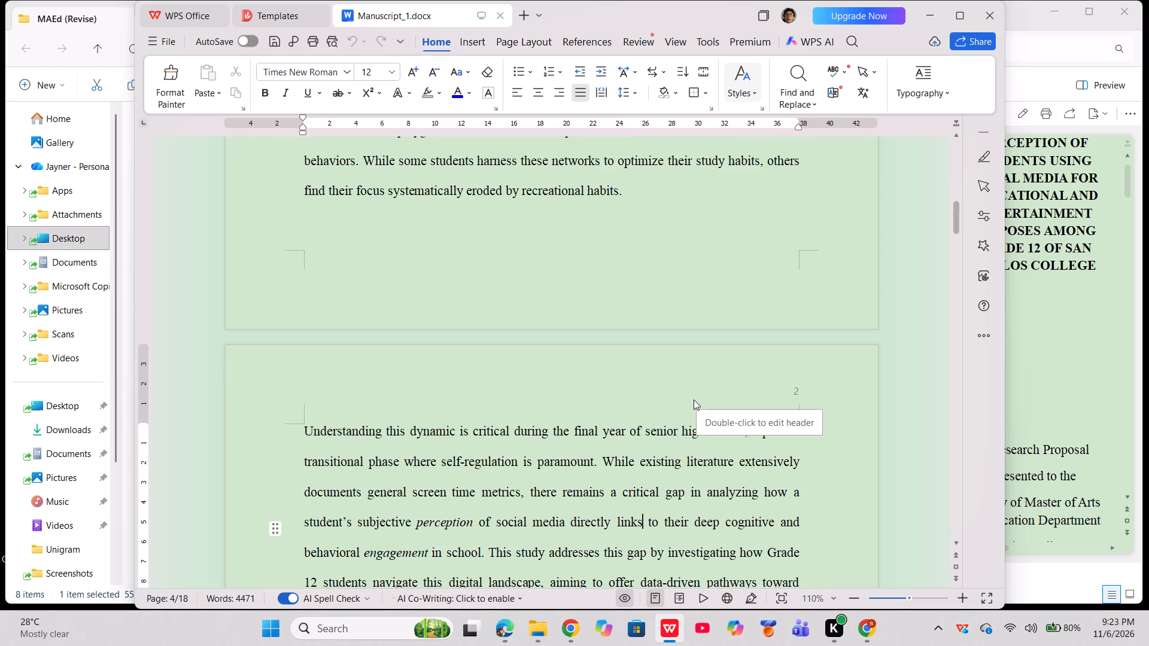
key(Down)
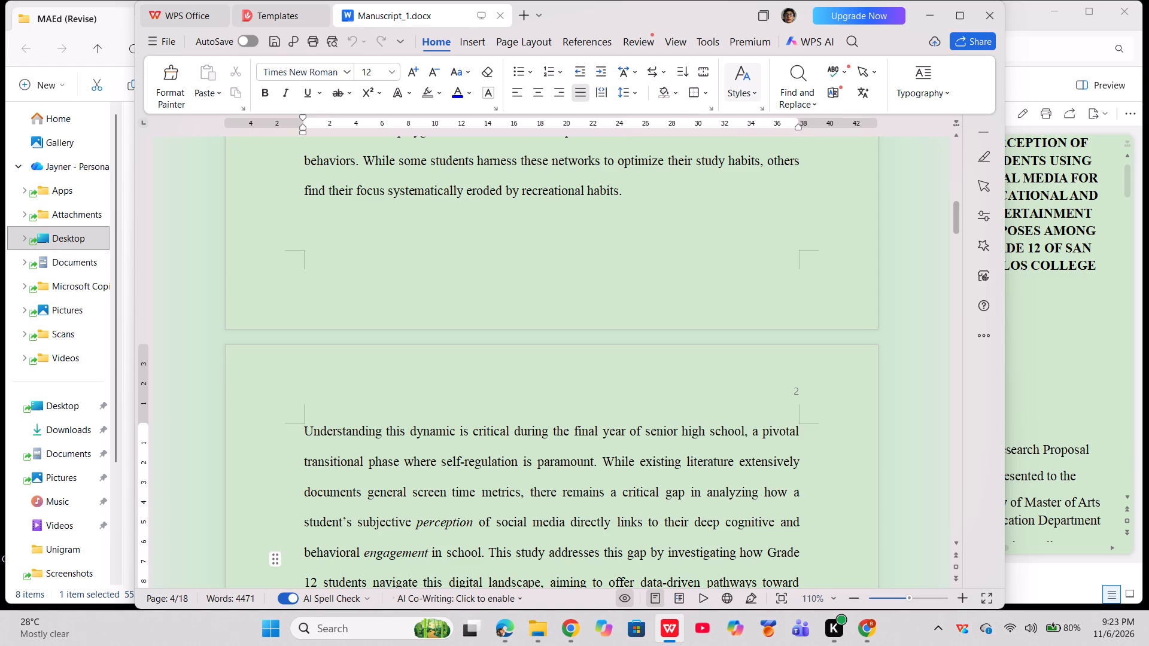
key(Down)
key(Down)
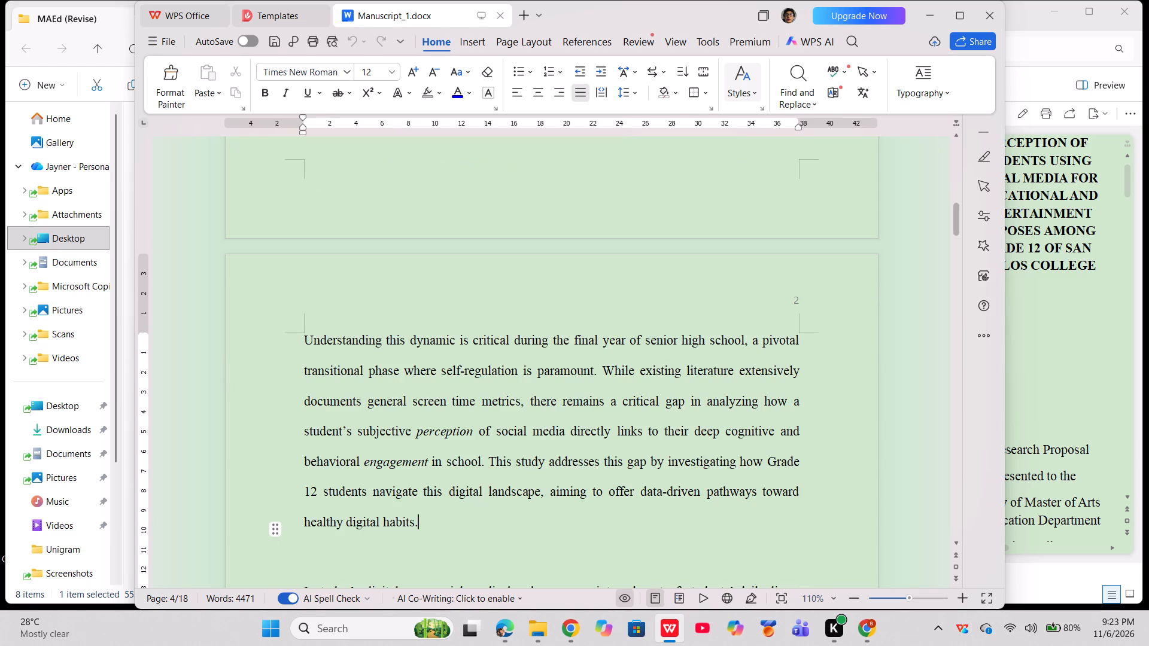
Read the page 2 paragraph on social media in today's digital age, through its closing words on entertainment and distraction.
key(Down)
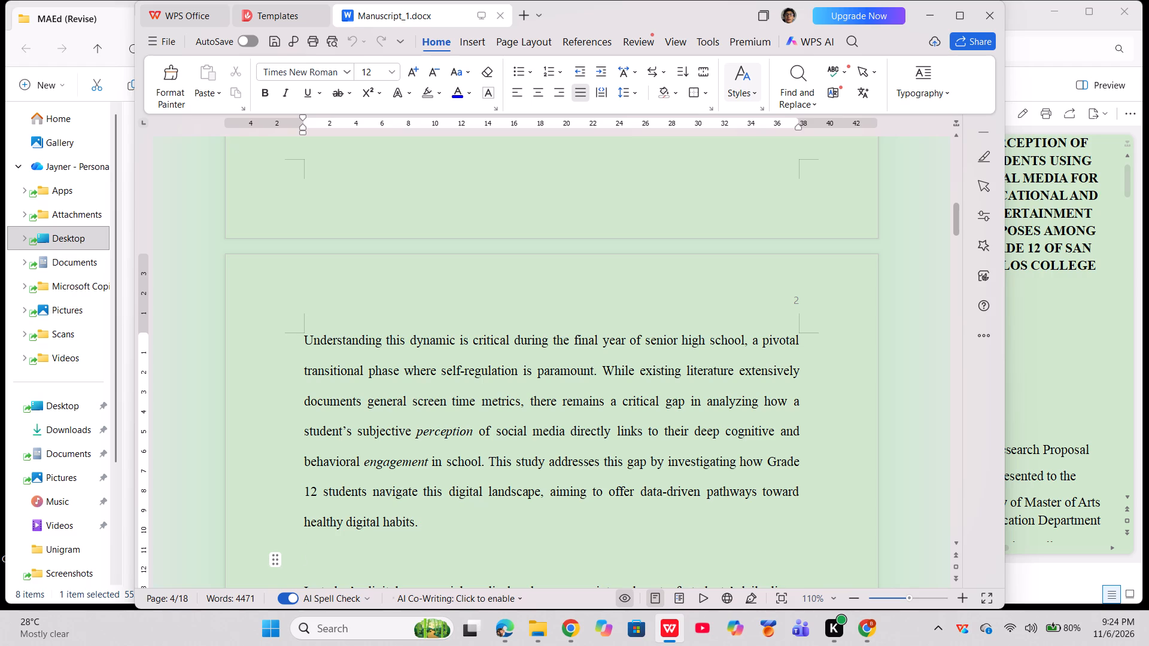
key(Down)
key(Down)
key(Down)
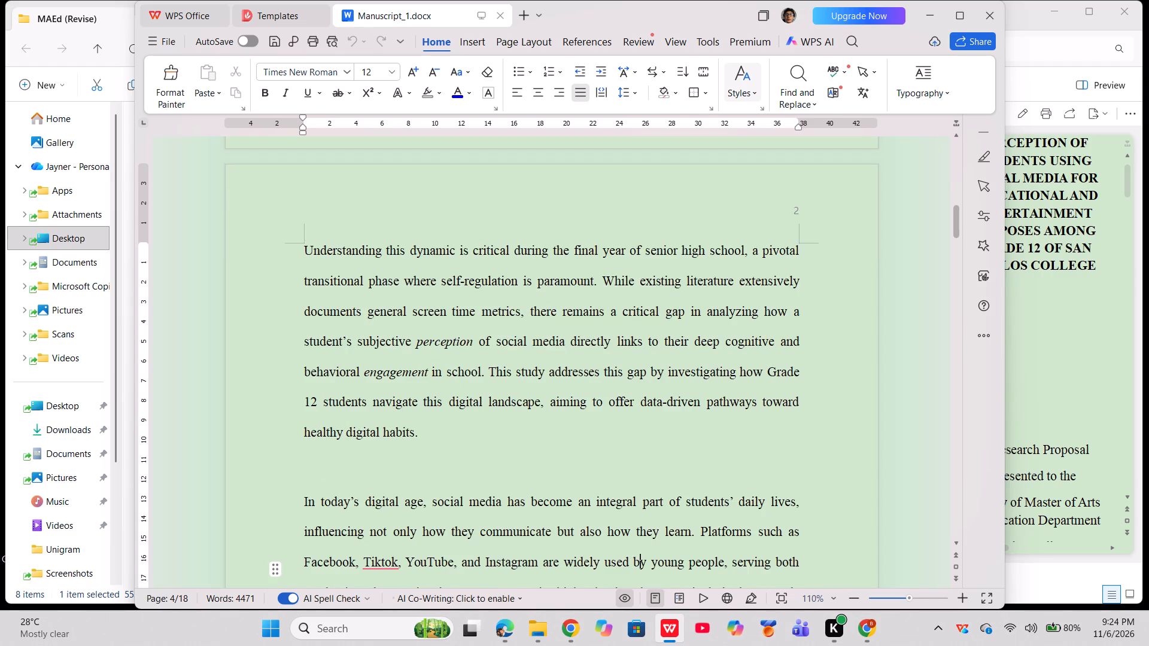
key(Down)
key(Down)
key(Down)
key(Down)
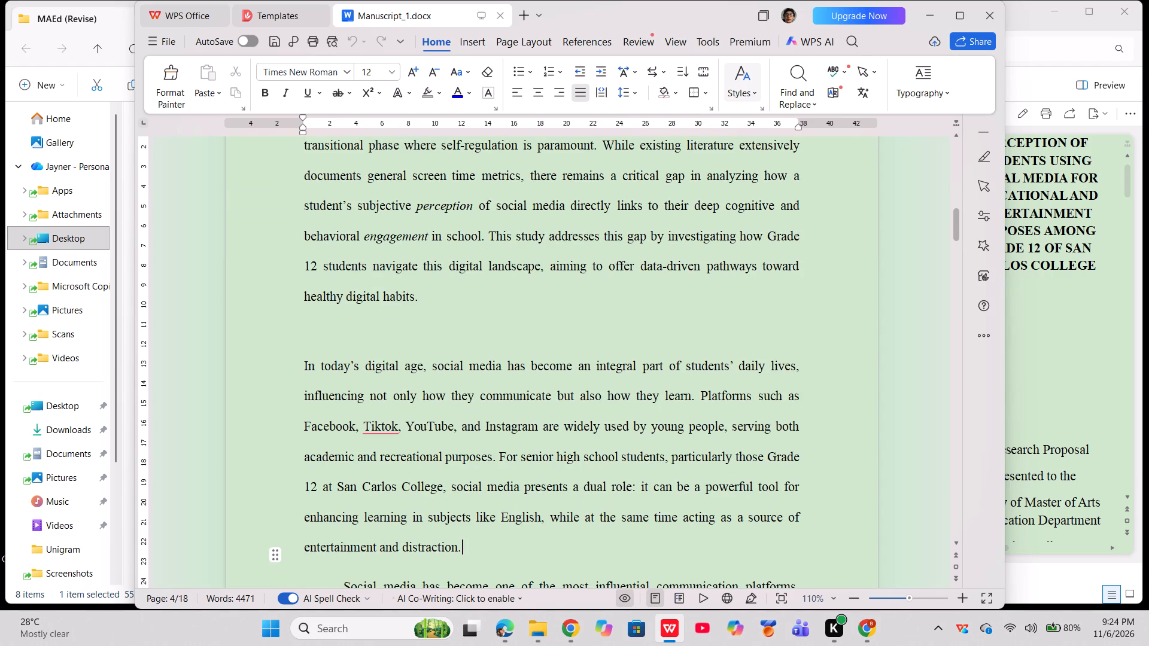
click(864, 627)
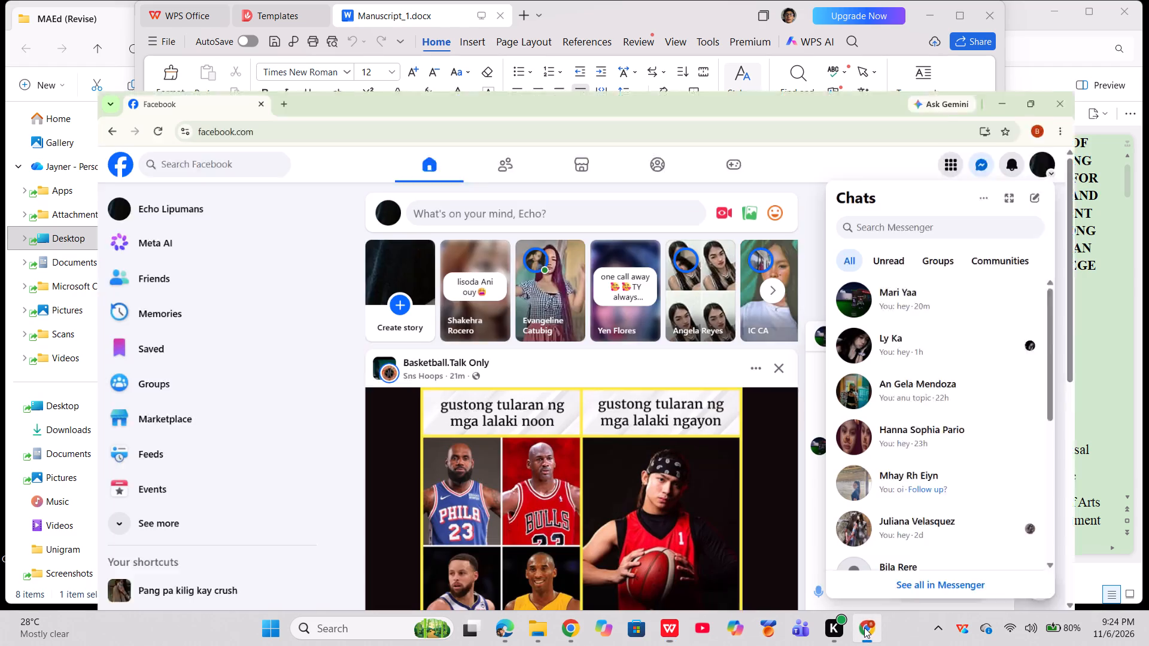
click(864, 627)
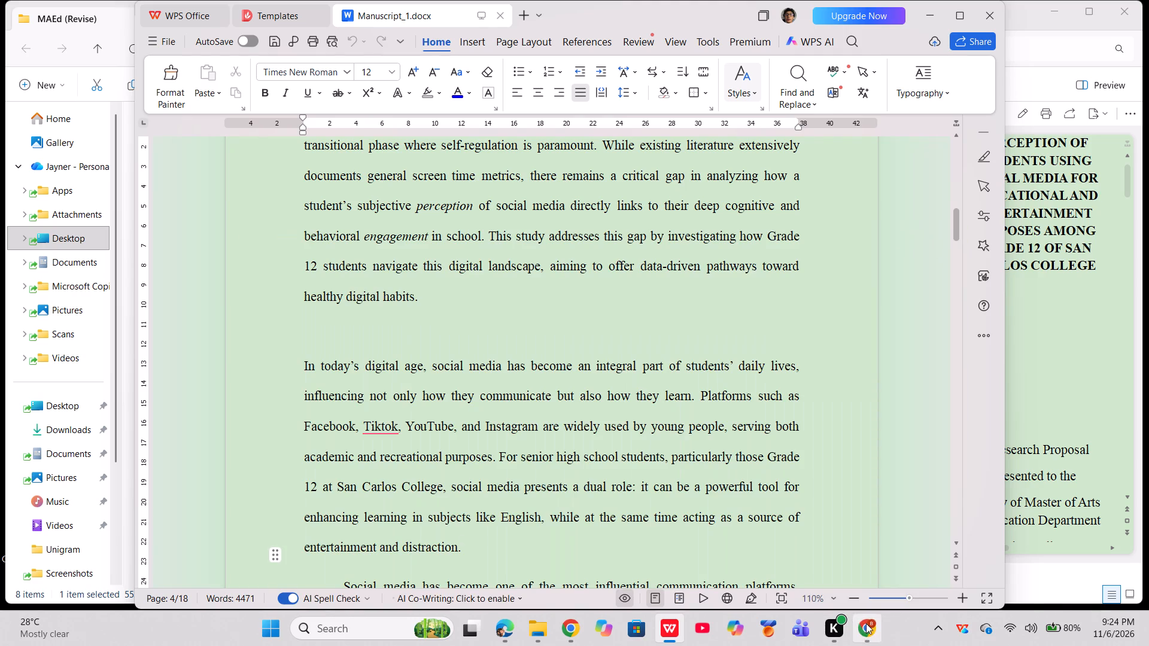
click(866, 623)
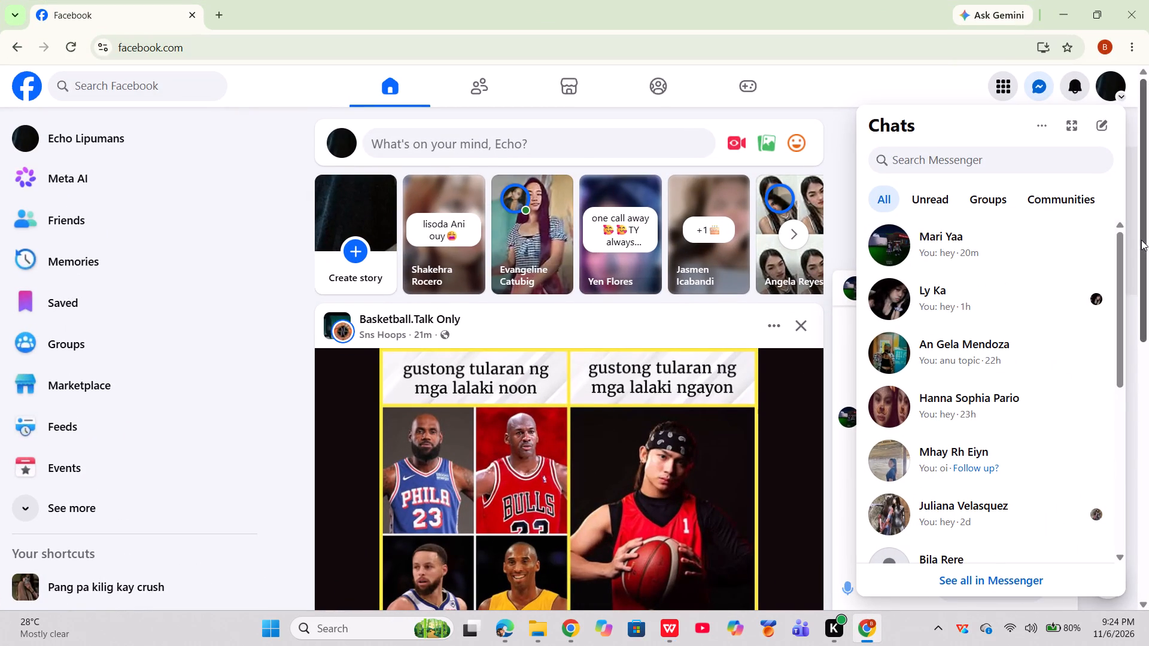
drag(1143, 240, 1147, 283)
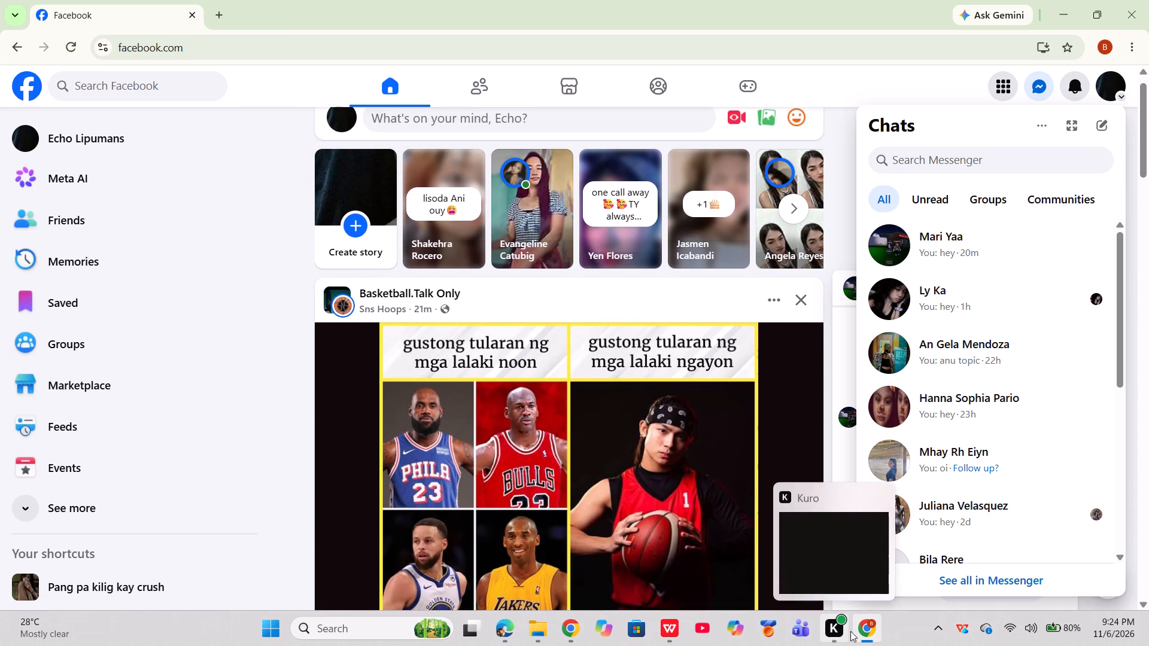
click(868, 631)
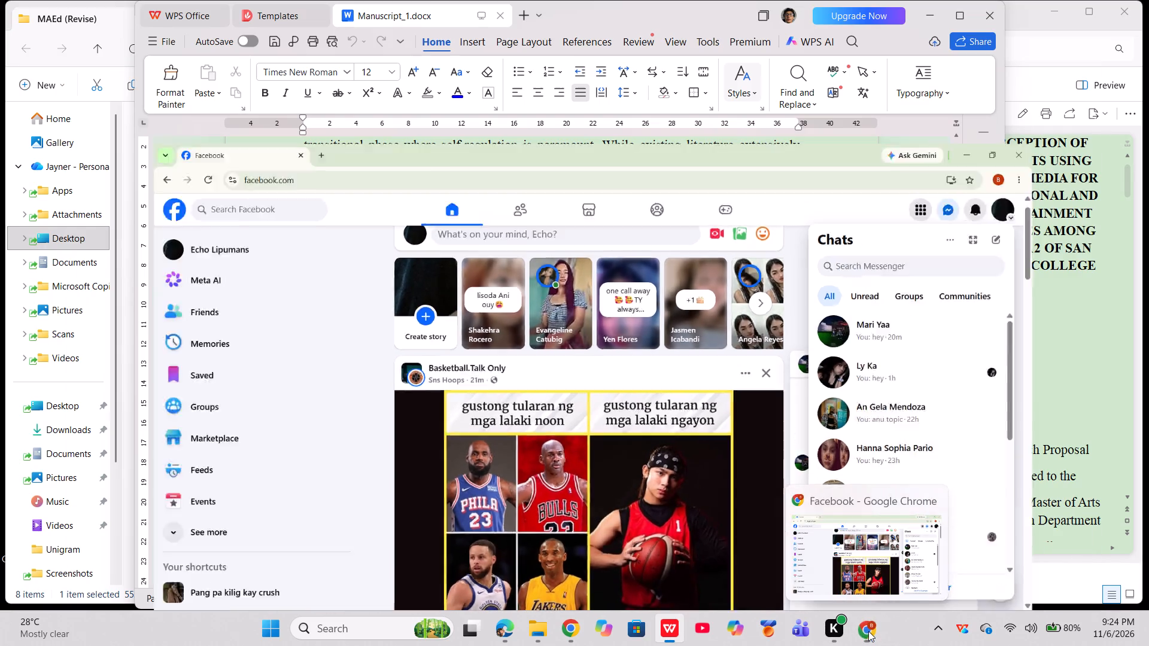
Return to the manuscript and skim the rest of page 2, through the paragraph on fast-growing social networking sites.
click(522, 341)
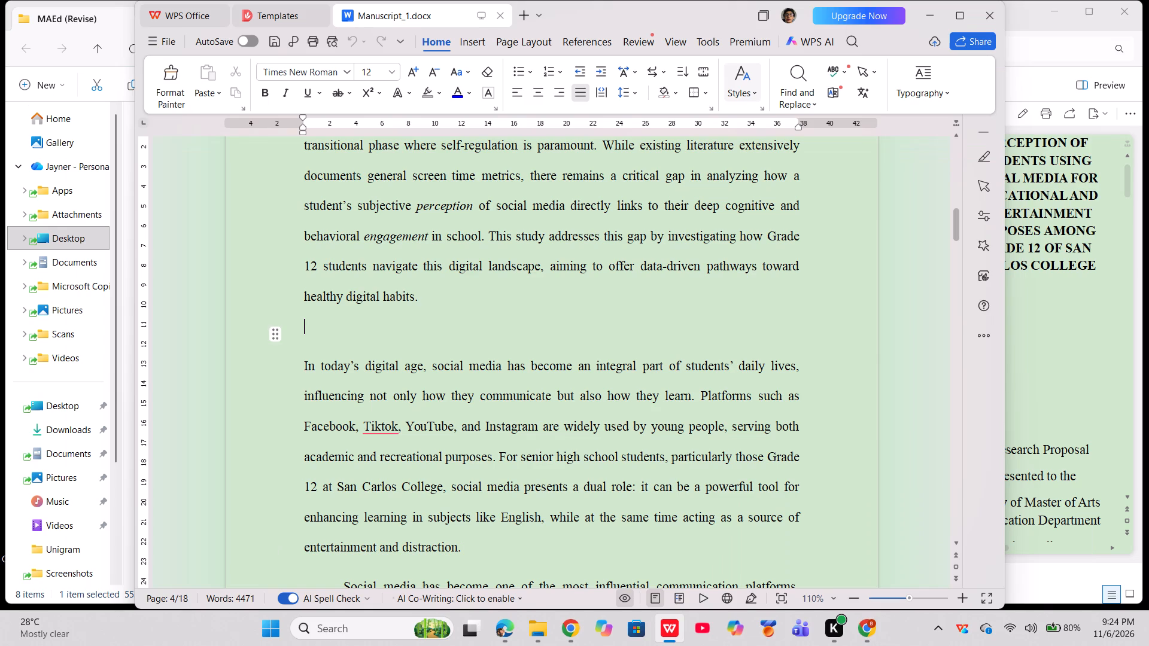
key(Down)
key(Down)
key(Down)
key(Down)
key(Down)
key(Down)
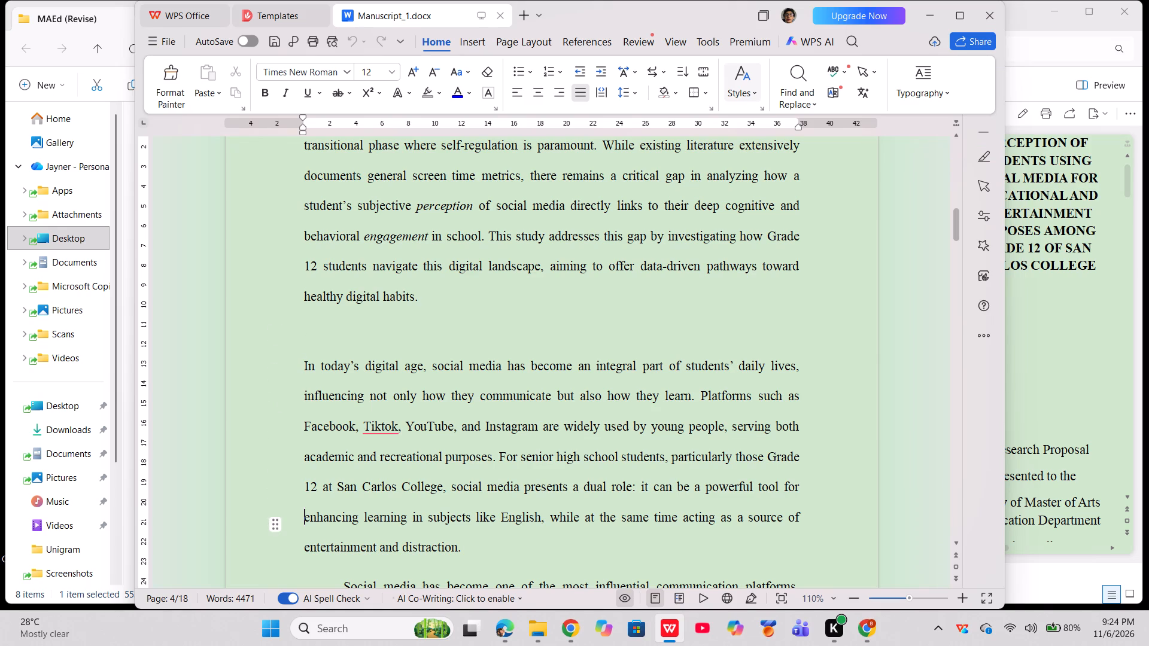
key(Down)
key(Down)
key(Down)
key(Down)
key(Down)
key(Down)
key(Down)
key(Down)
key(Down)
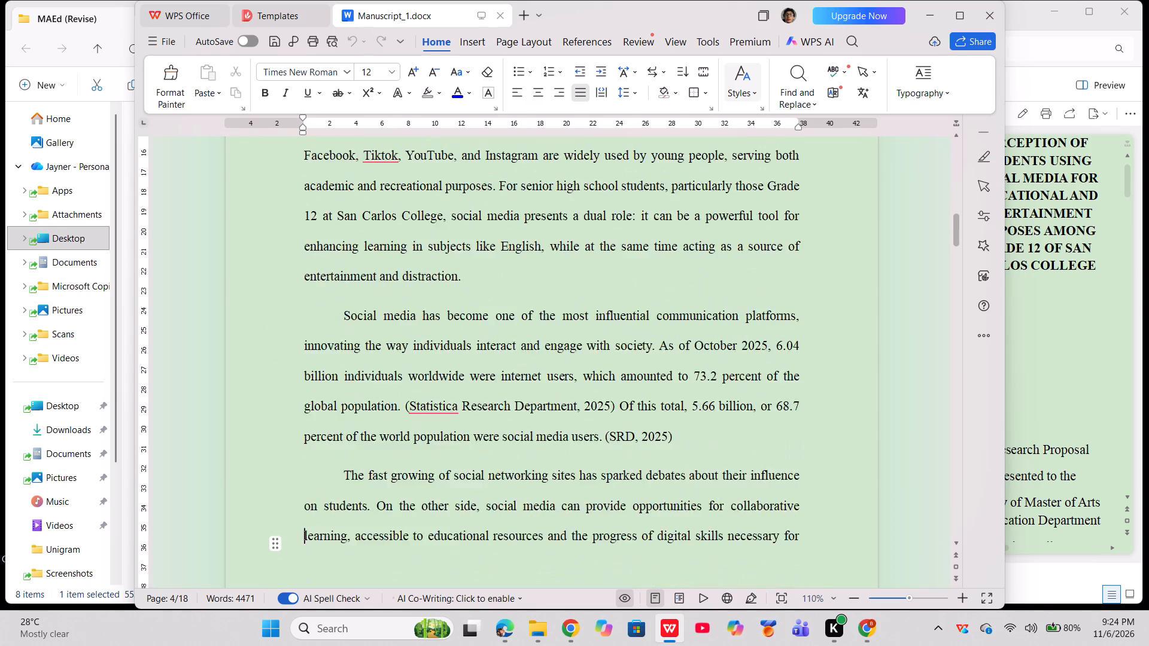
Skim page 3 through the paragraphs on Philippine social media use, Filipino youth and the provincial scenario.
key(Down)
key(Down)
key(Down)
key(Down)
key(Down)
key(Down)
key(Down)
key(Down)
key(Down)
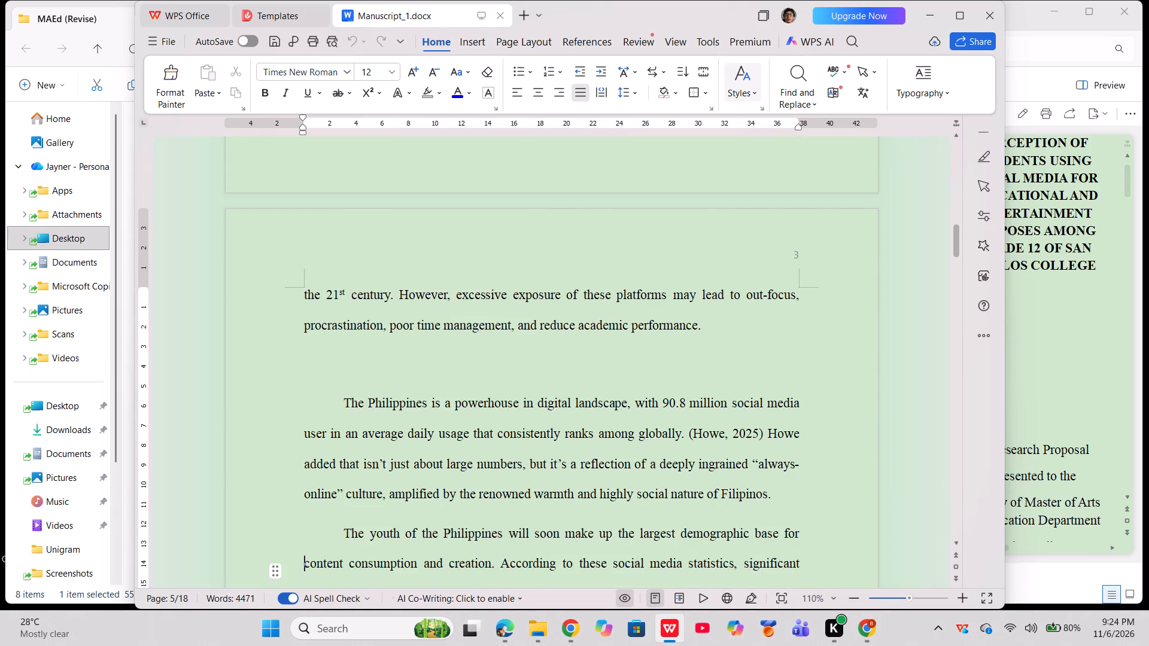
key(Down)
key(Down)
key(Down)
key(Down)
key(Down)
key(Down)
key(Down)
key(Down)
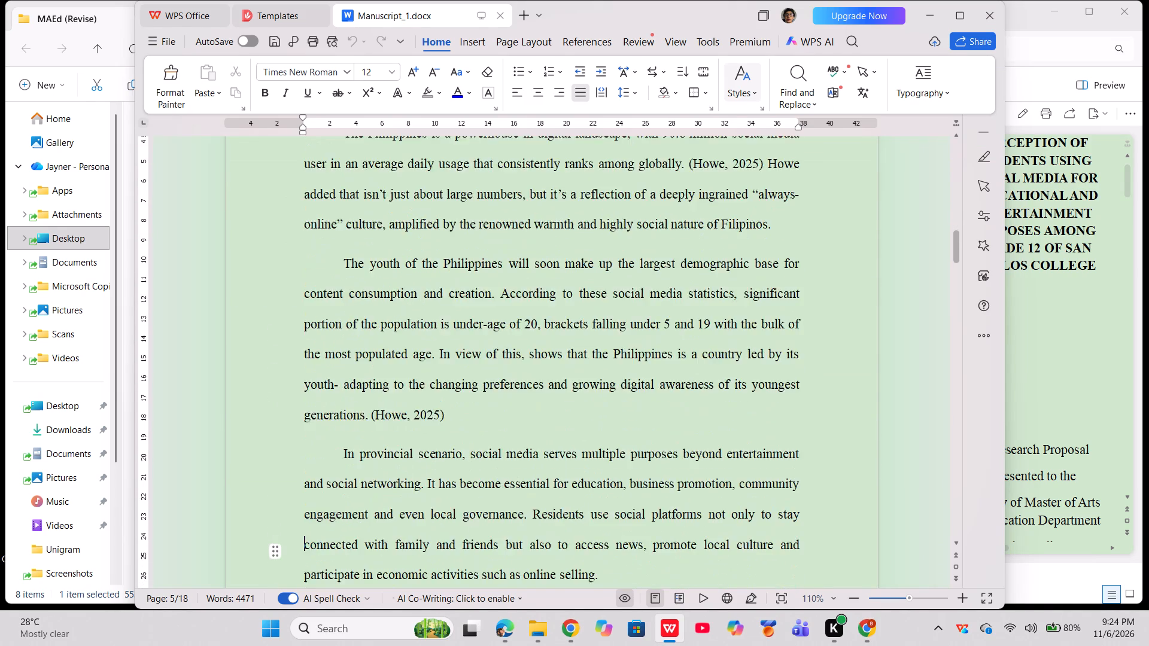
Skim the remainder of page 3, past the provincial government passage to the Abalos study at the start of page 4.
key(Down)
key(Down)
key(Down)
key(Down)
key(Down)
key(Down)
key(Down)
key(Down)
key(Down)
key(Down)
key(Down)
key(Down)
key(Down)
key(Down)
key(Down)
key(Down)
key(Down)
key(Down)
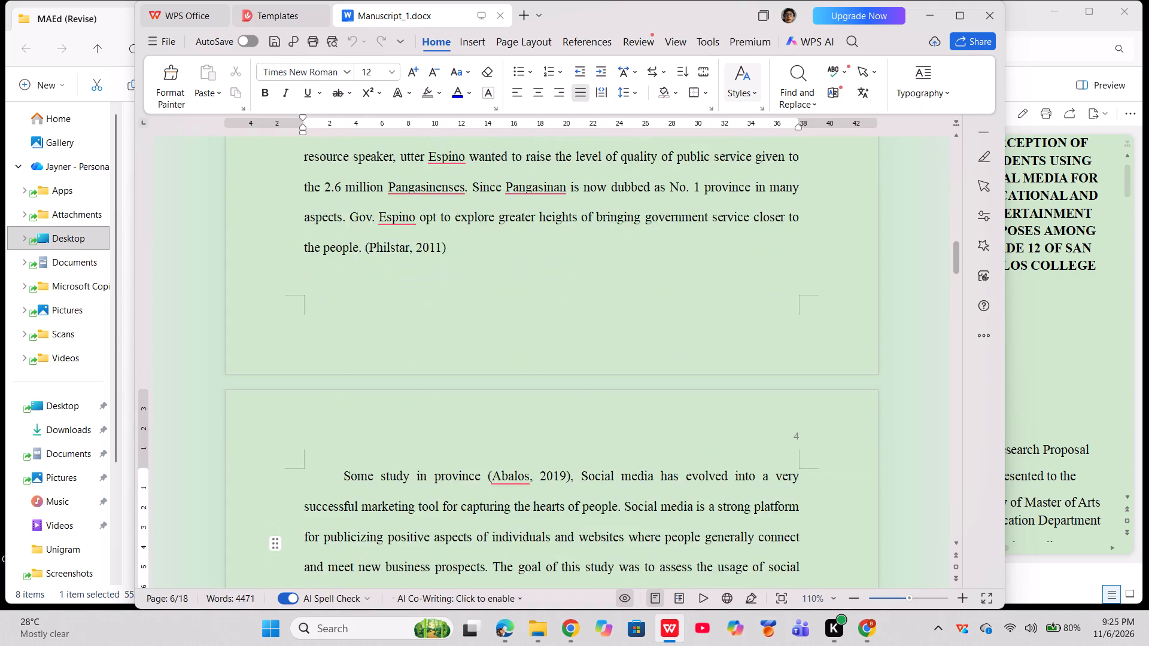
Skim page 4 from the Abalos study through the paragraph on studying the perceptions of Grade 12 students.
key(Down)
key(Down)
key(Down)
key(Down)
key(Down)
key(Down)
key(Down)
key(Down)
key(Down)
key(Down)
key(Down)
key(Down)
key(Down)
key(Down)
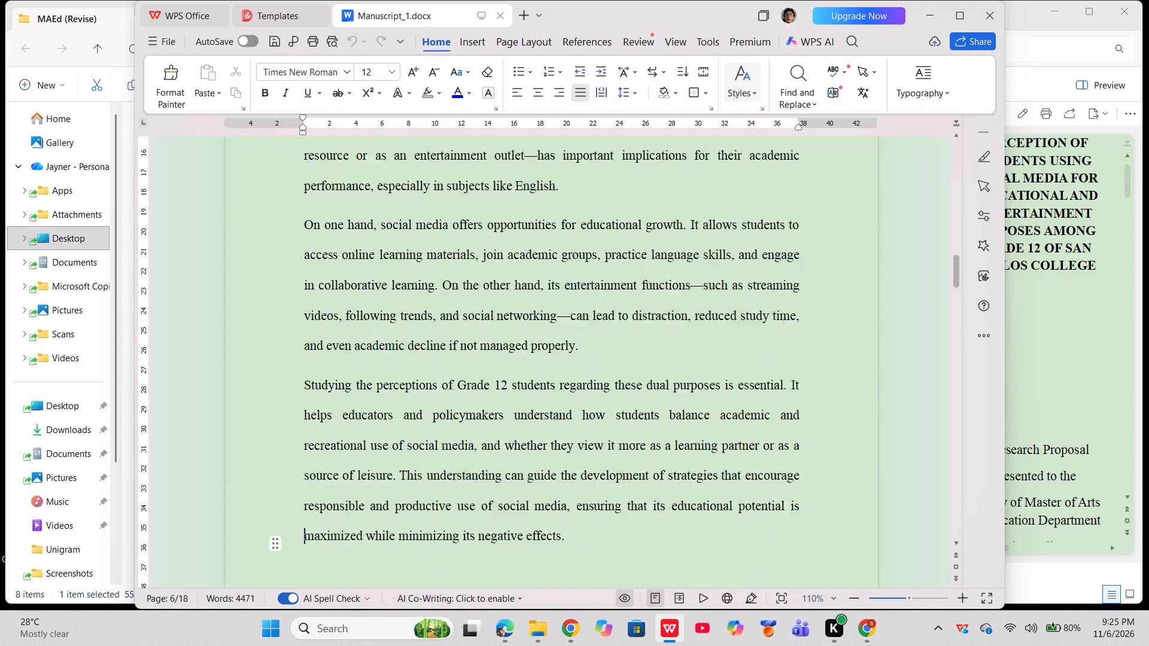
Skim the closing paragraph on the research's significance on page 5 and continue to the Theoretical Framework section.
key(Down)
key(Down)
key(Down)
key(Down)
key(Down)
key(Down)
key(Down)
key(Down)
key(Down)
key(Down)
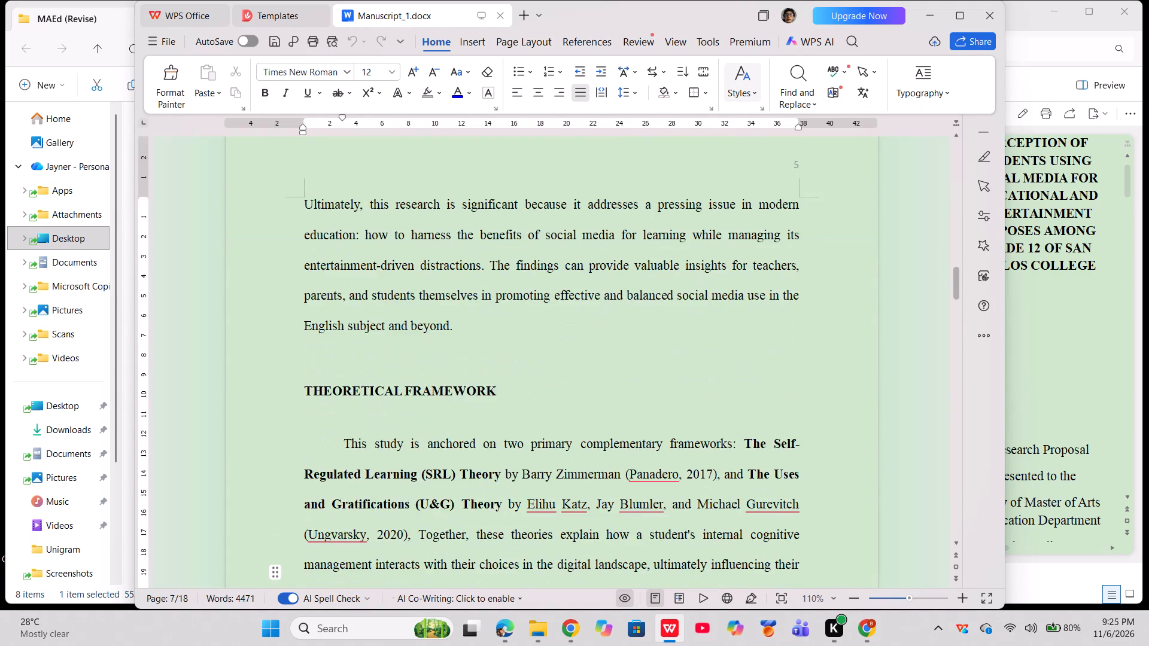
Read the Theoretical Framework on page 5 through the Uses and Gratifications discussion, up to the Self-Regulated Learning paragraph on page 6.
key(Down)
key(Down)
key(Down)
key(Down)
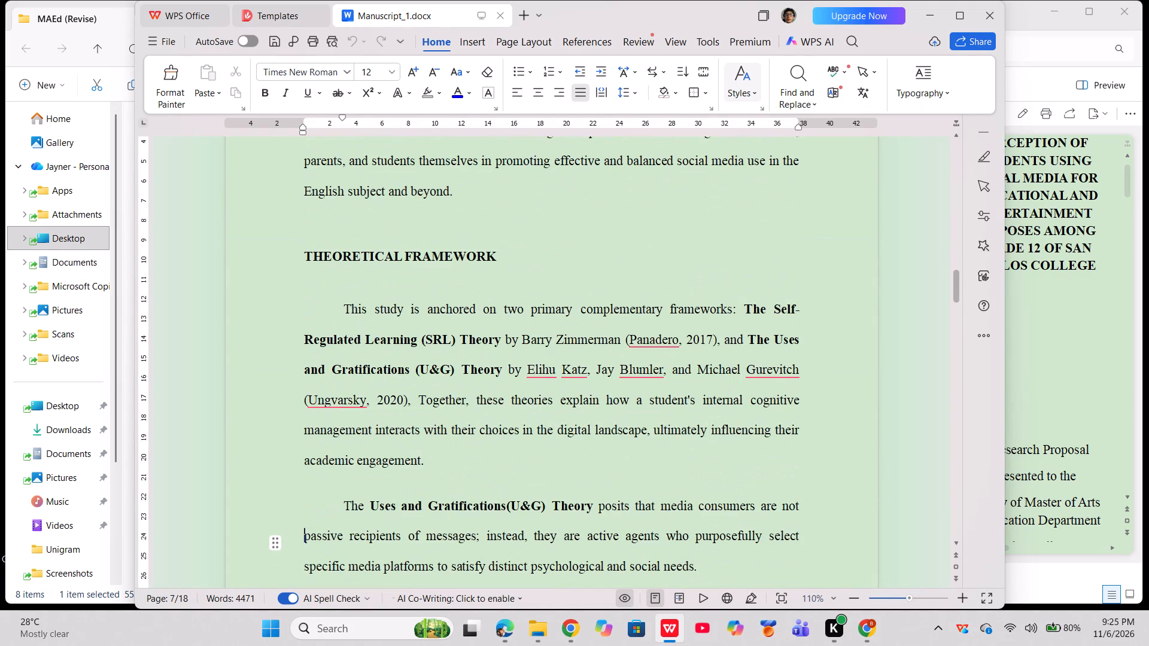
key(Down)
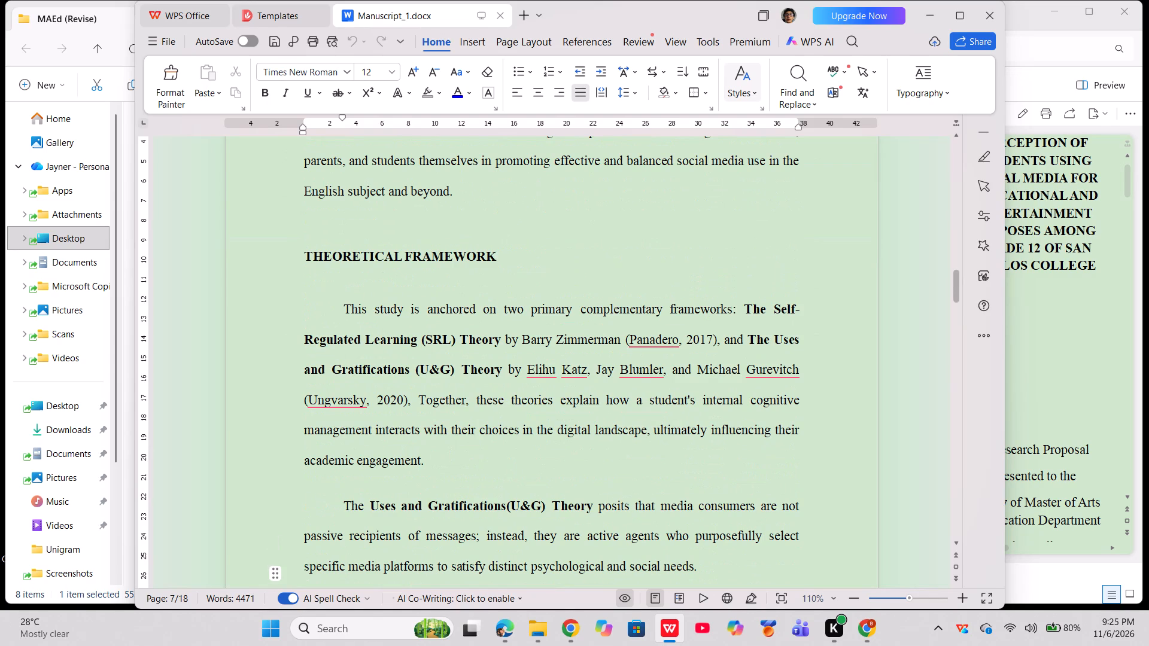
key(Down)
key(Down)
key(Down)
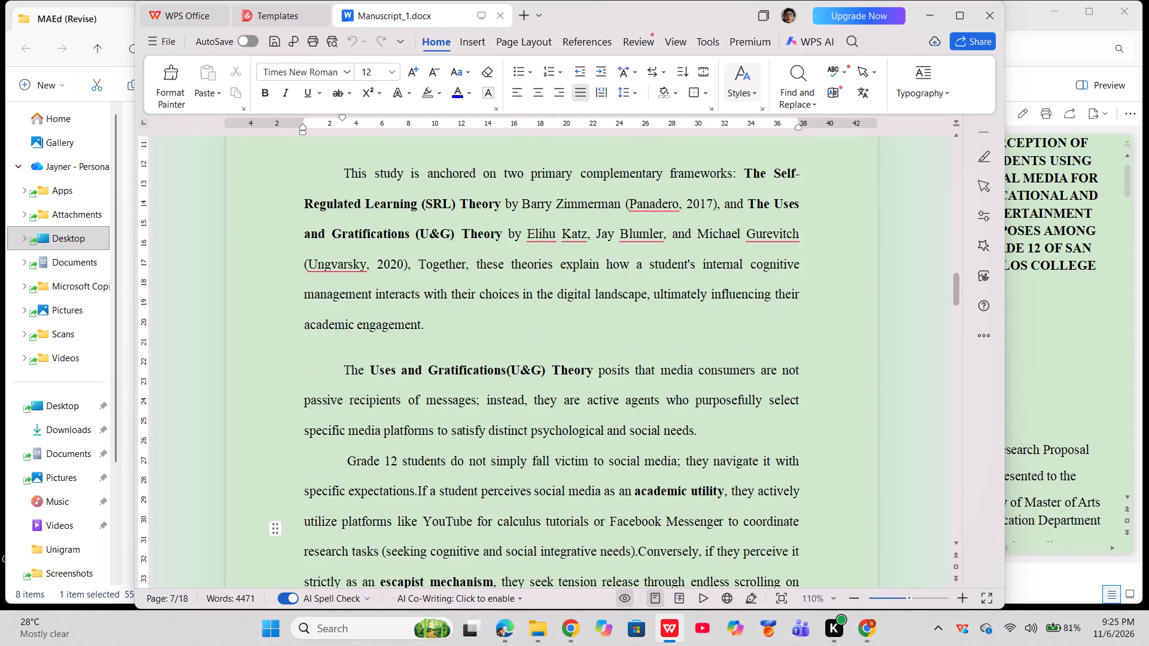
key(Down)
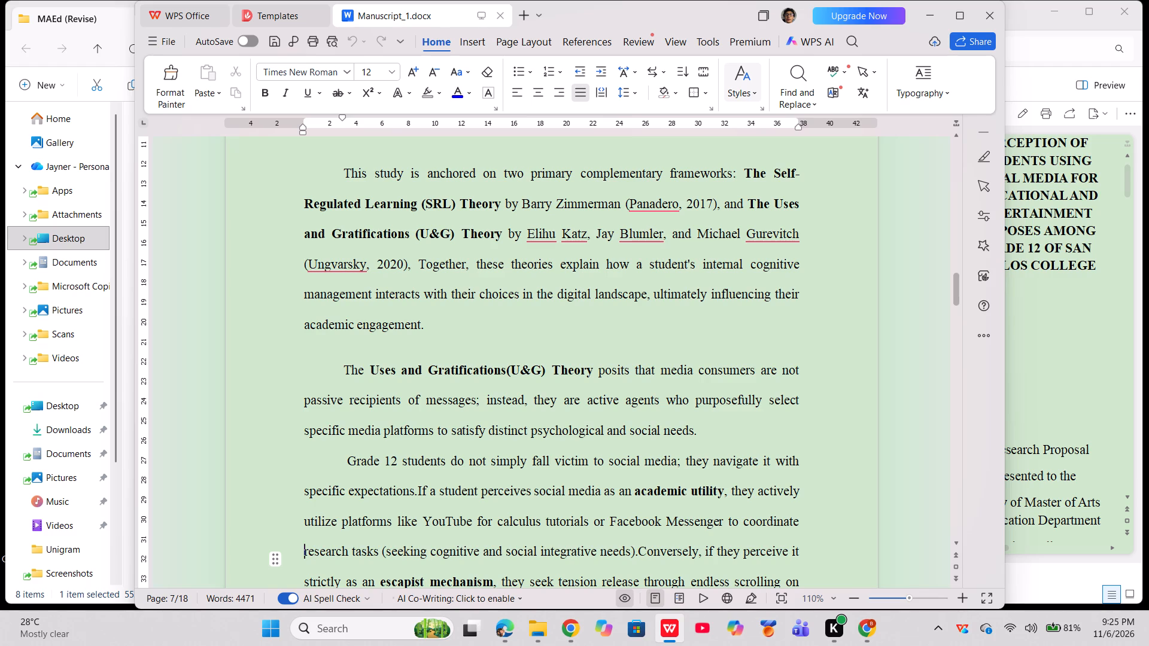
key(Down)
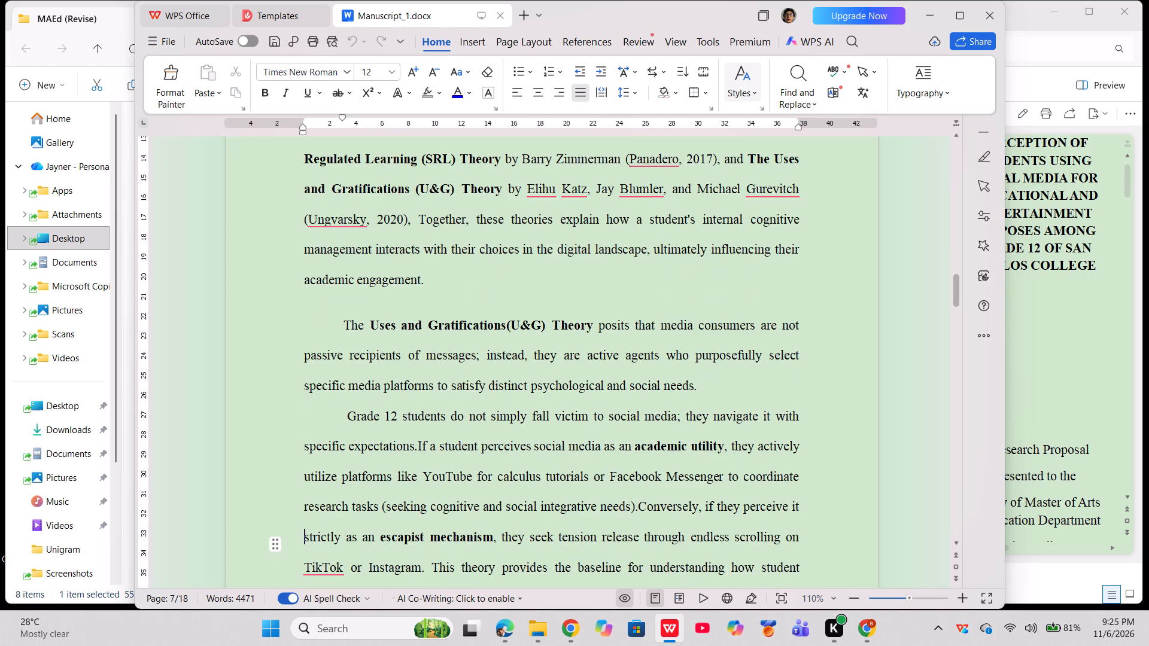
key(Down)
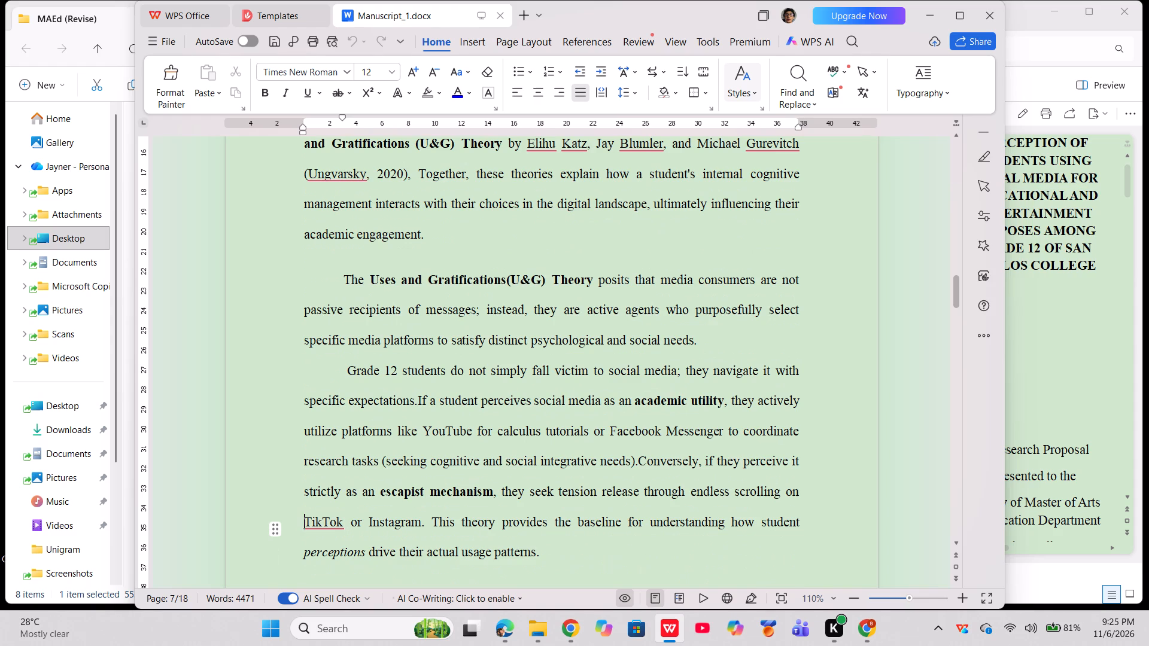
key(Down)
key(Down)
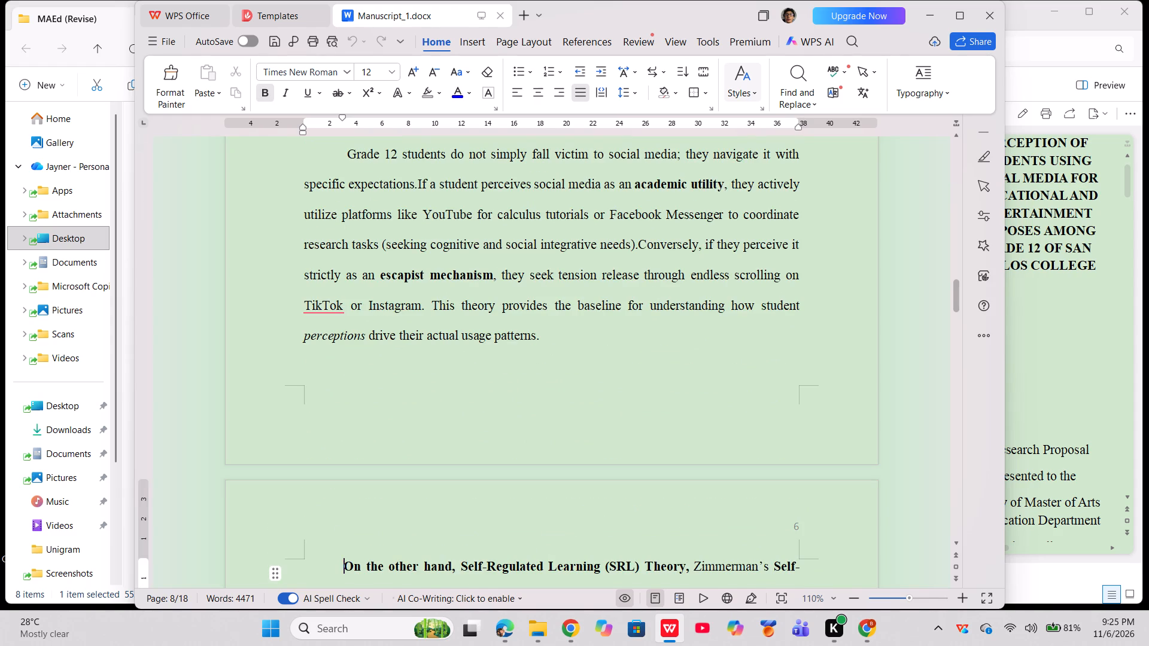
Read the Self-Regulated Learning Theory discussion on page 6, including the behavioral and cognitive engagement paragraph.
key(Down)
key(Down)
key(Down)
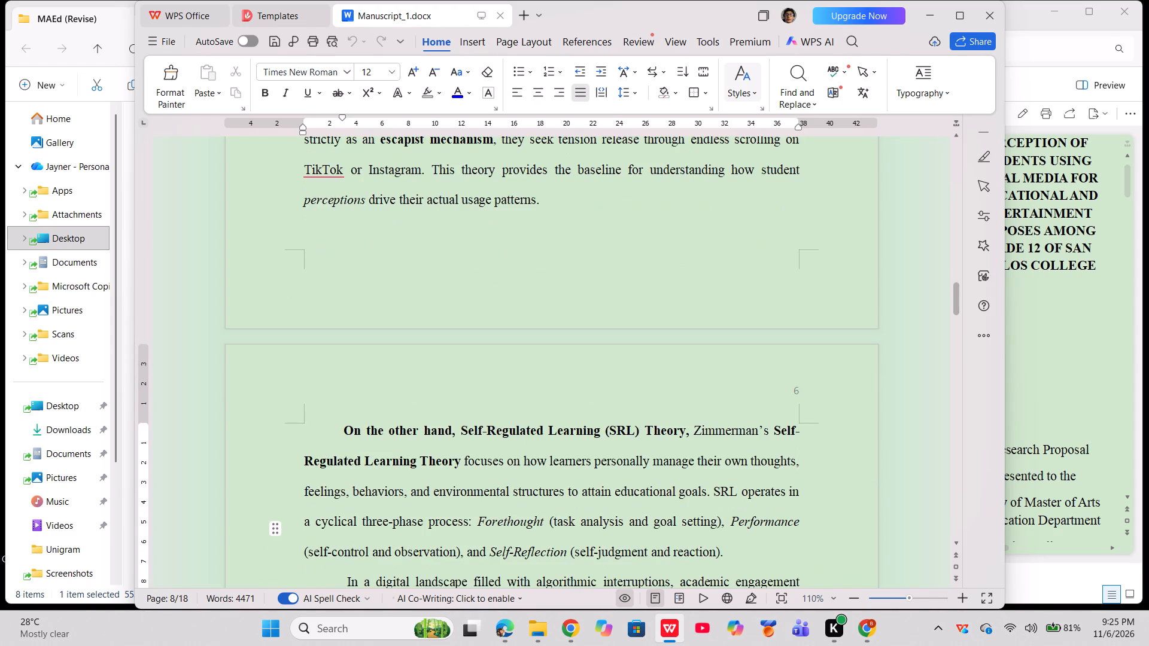
key(Down)
key(Down)
key(Down)
key(Down)
key(Down)
key(Down)
key(Down)
key(Down)
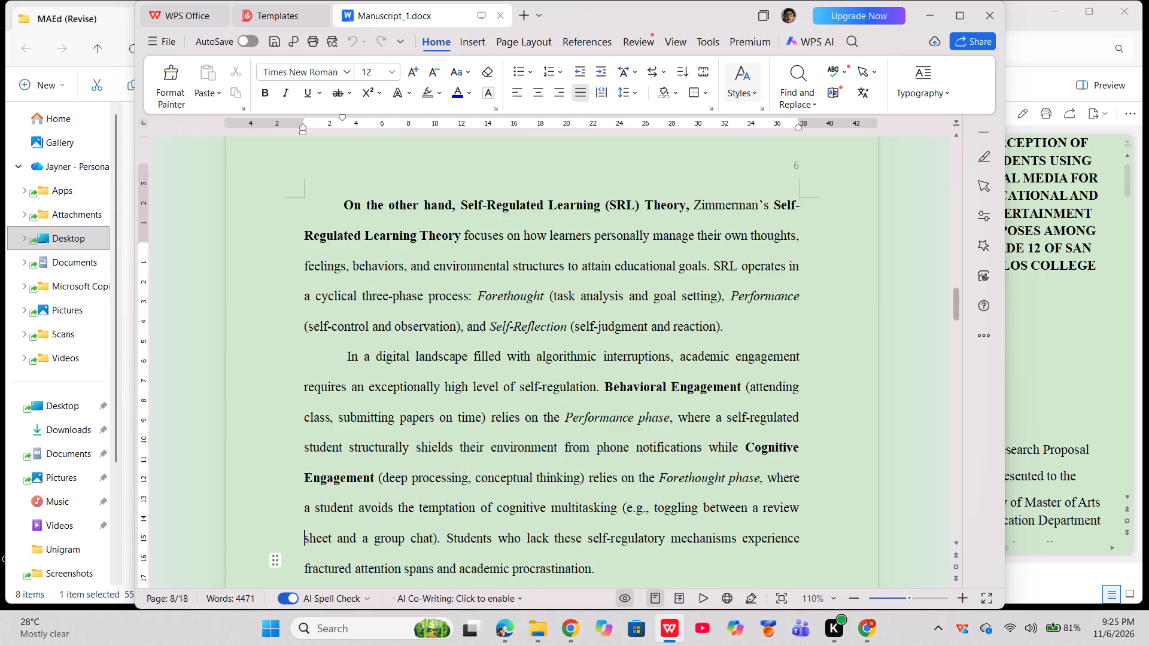
key(Down)
Read the paragraphs on the intersection of the two theories and on dual student perceptions of social media, onto page 7.
key(Down)
key(Down)
key(Down)
key(Down)
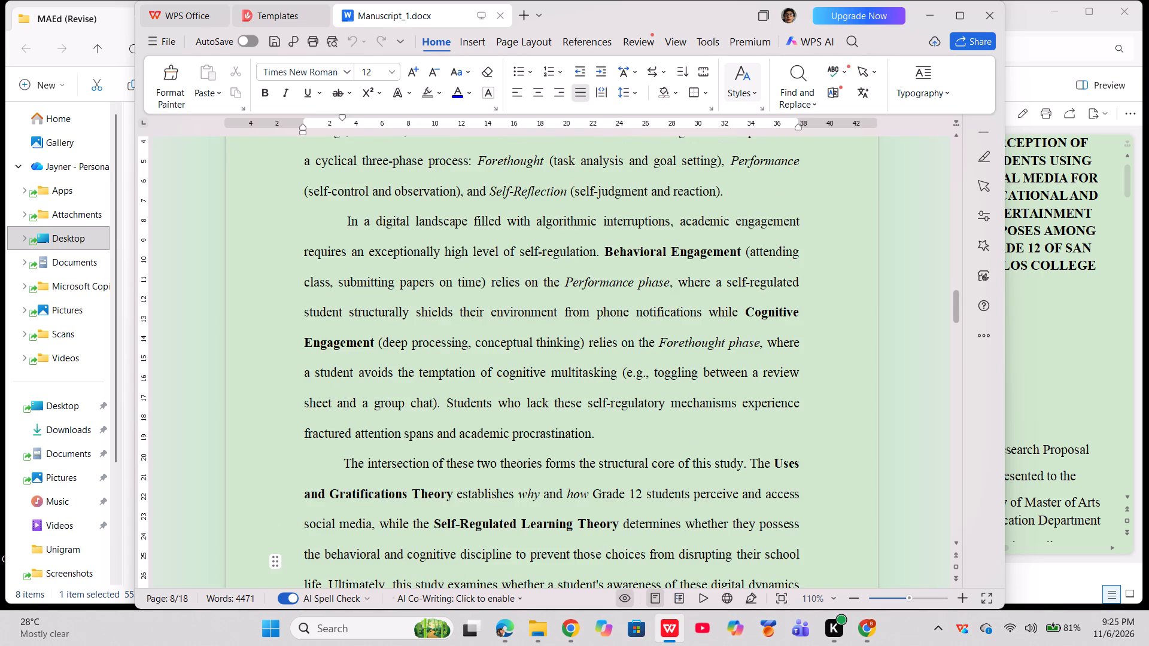
key(Down)
key(Down)
key(Down)
key(Down)
key(Down)
key(Down)
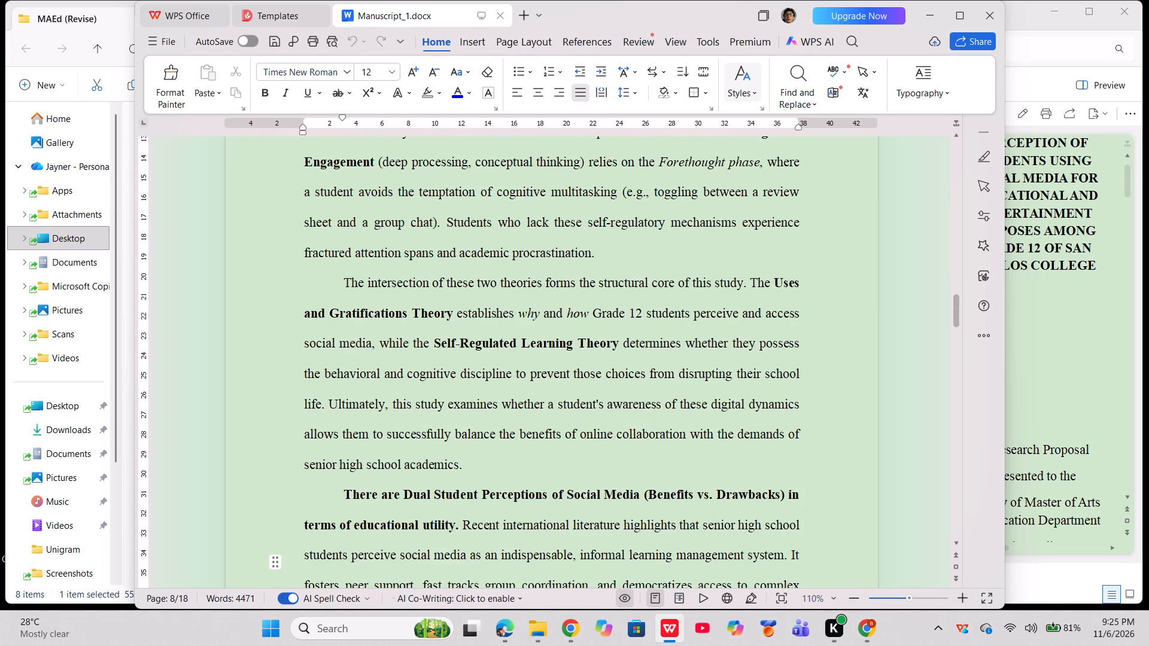
key(Down)
key(Down)
key(Down)
key(Down)
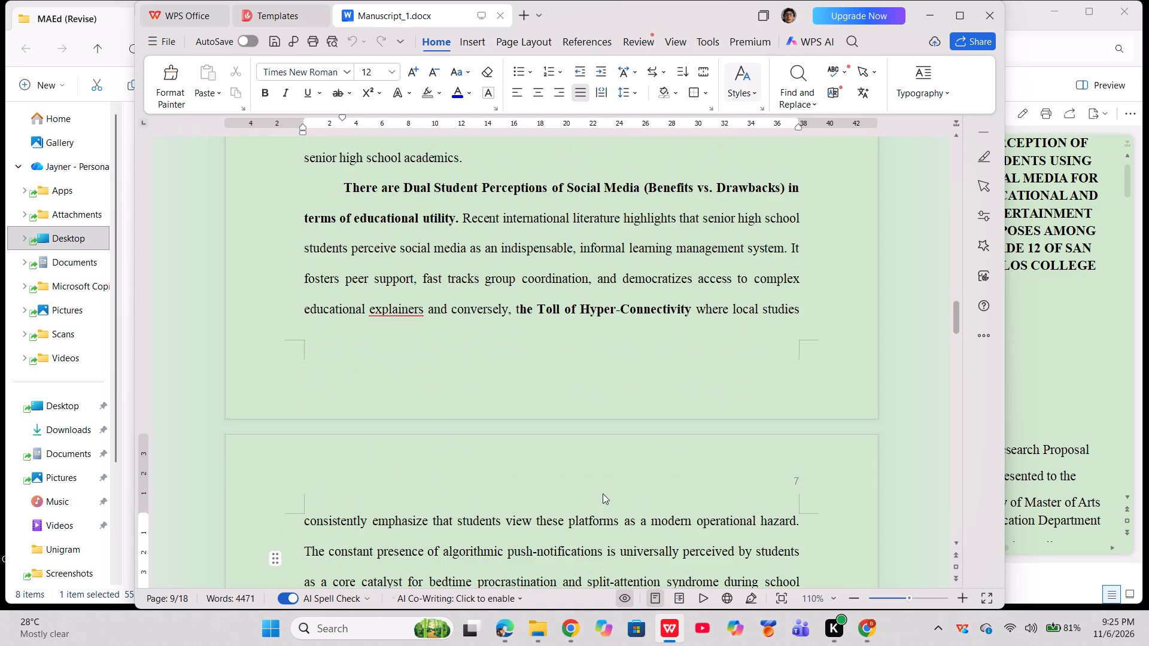
key(Down)
key(Down)
Read the page 7 paragraphs on the dimensions of academic engagement and the relationship between perceptions and engagement.
key(Down)
key(Down)
key(Down)
key(Down)
key(Down)
key(Down)
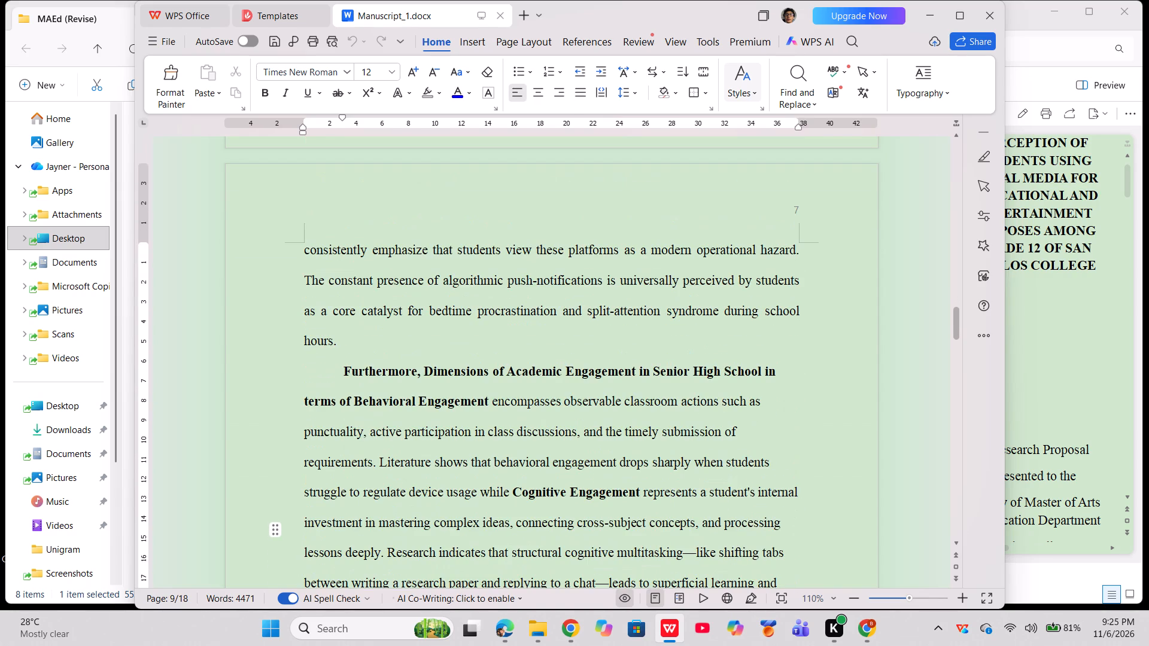
key(Down)
key(Down)
key(Down)
key(Down)
key(Down)
key(Down)
key(Down)
key(Down)
key(Down)
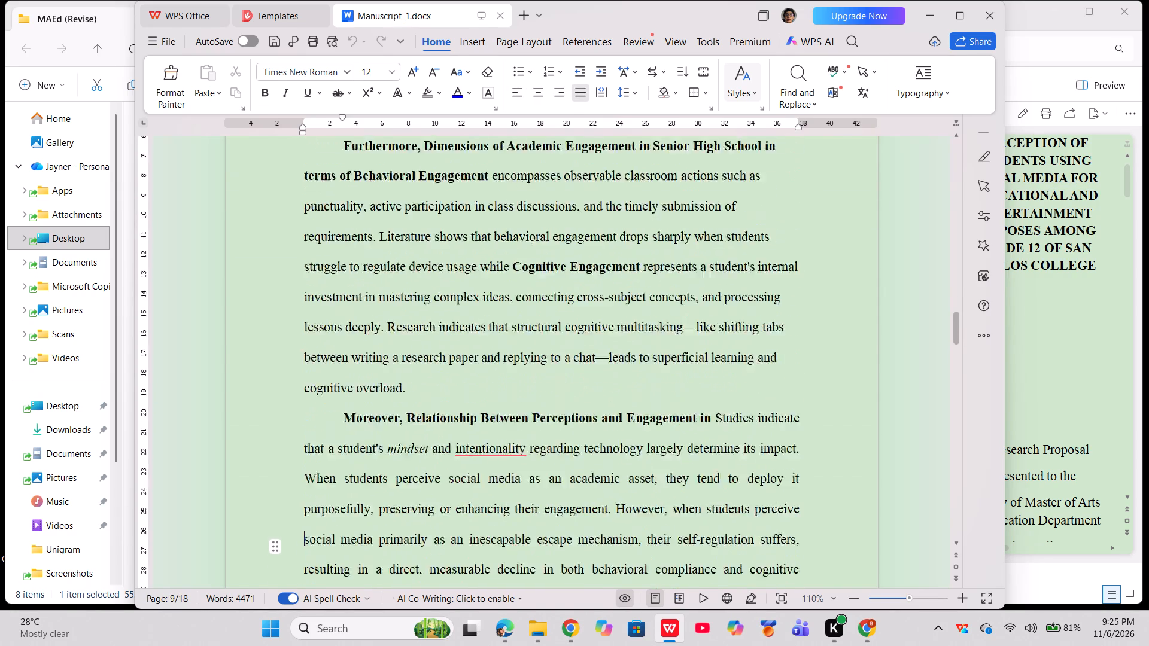
key(Down)
Read the paragraph on social media in the Philippine basic education context, continuing onto page 8.
key(Down)
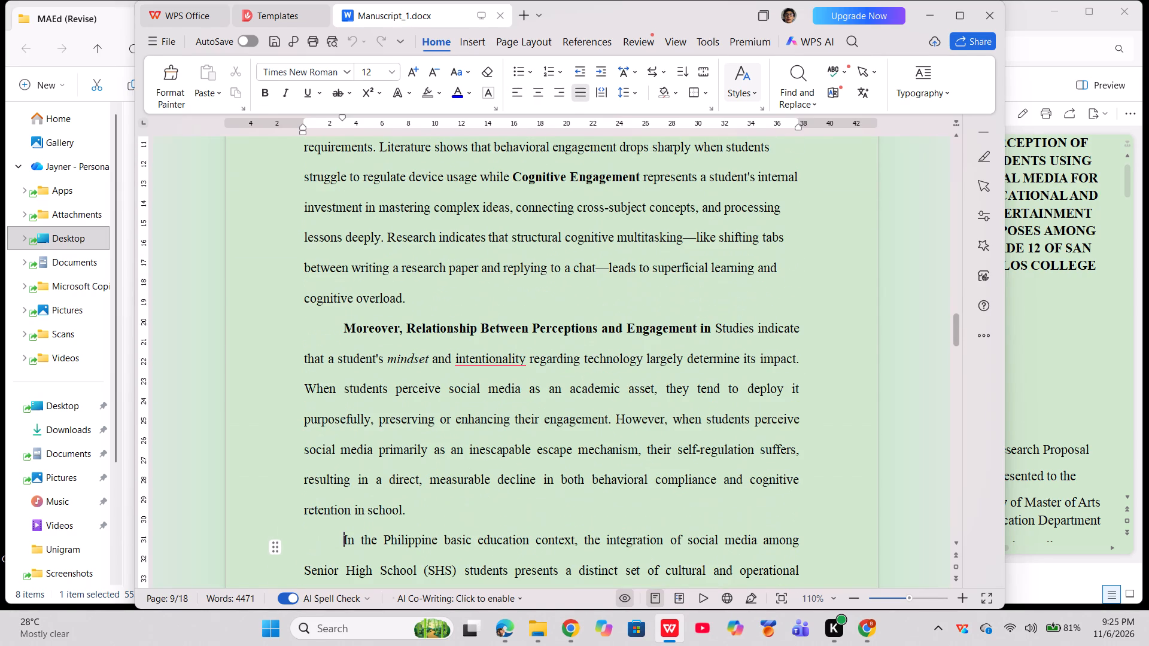
key(Down)
key(Down)
key(Down)
key(Down)
key(Down)
key(Down)
key(Down)
key(Down)
key(Down)
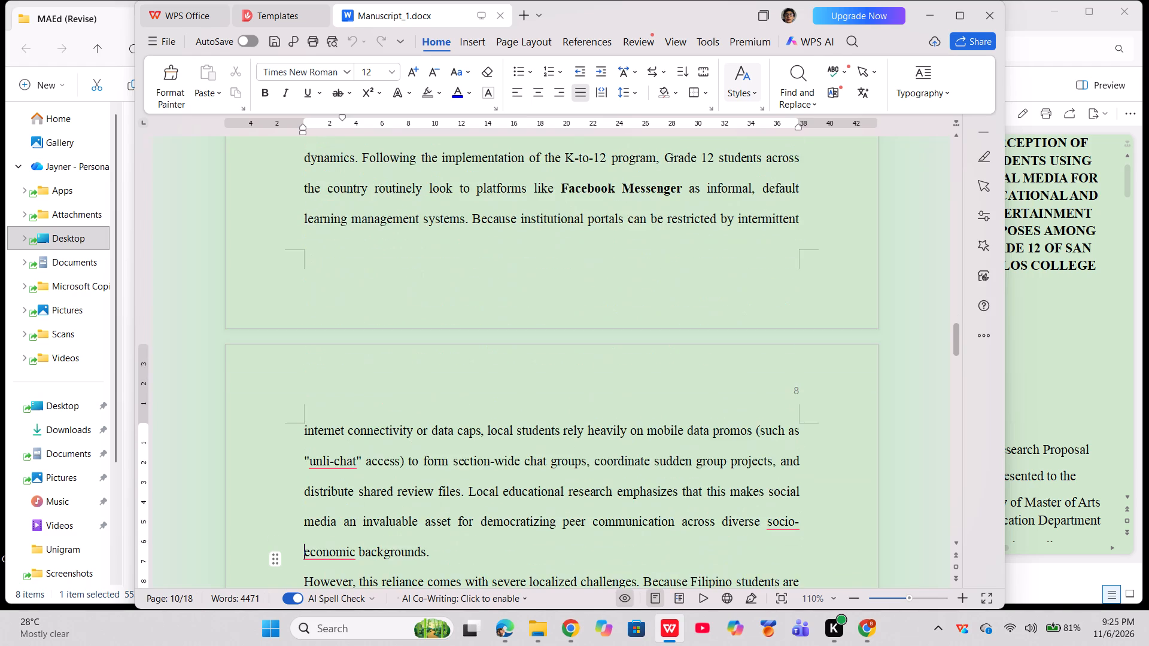
key(Down)
Go back to the start of the Philippine basic education context paragraph and reread it onto page 8.
key(Up)
key(Up)
key(Up)
key(Up)
key(Up)
key(Up)
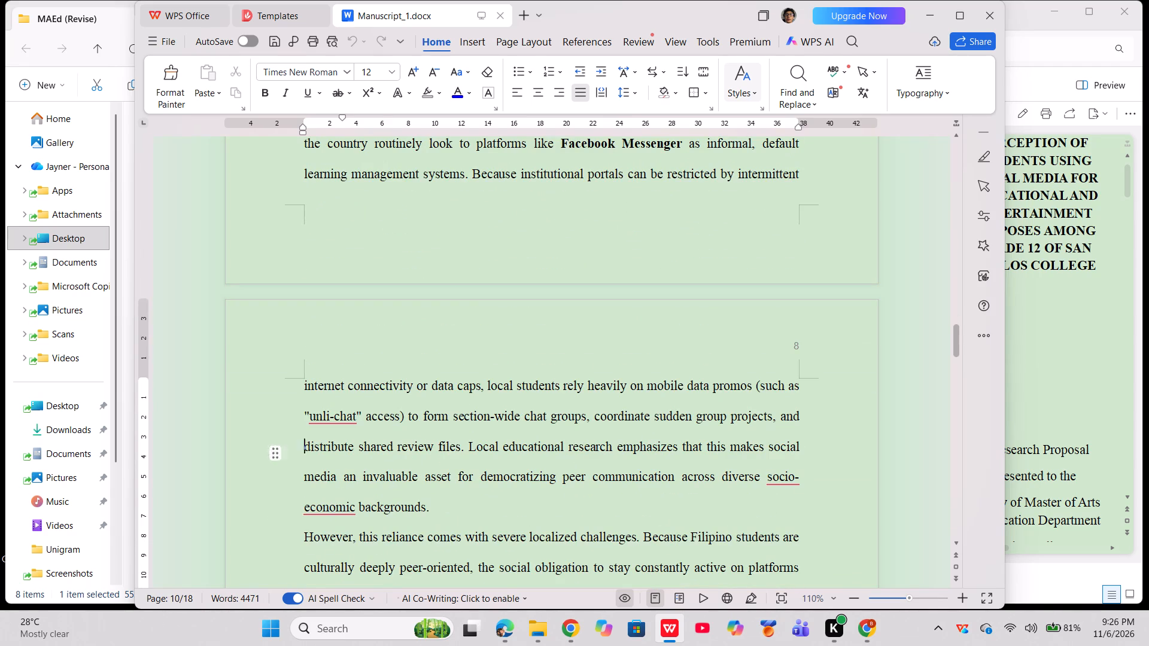
key(Up)
key(Up)
key(Up)
key(Down)
key(Down)
key(Down)
key(Down)
key(Down)
key(Down)
key(Down)
key(Down)
key(Down)
key(Down)
key(Down)
key(Down)
key(Down)
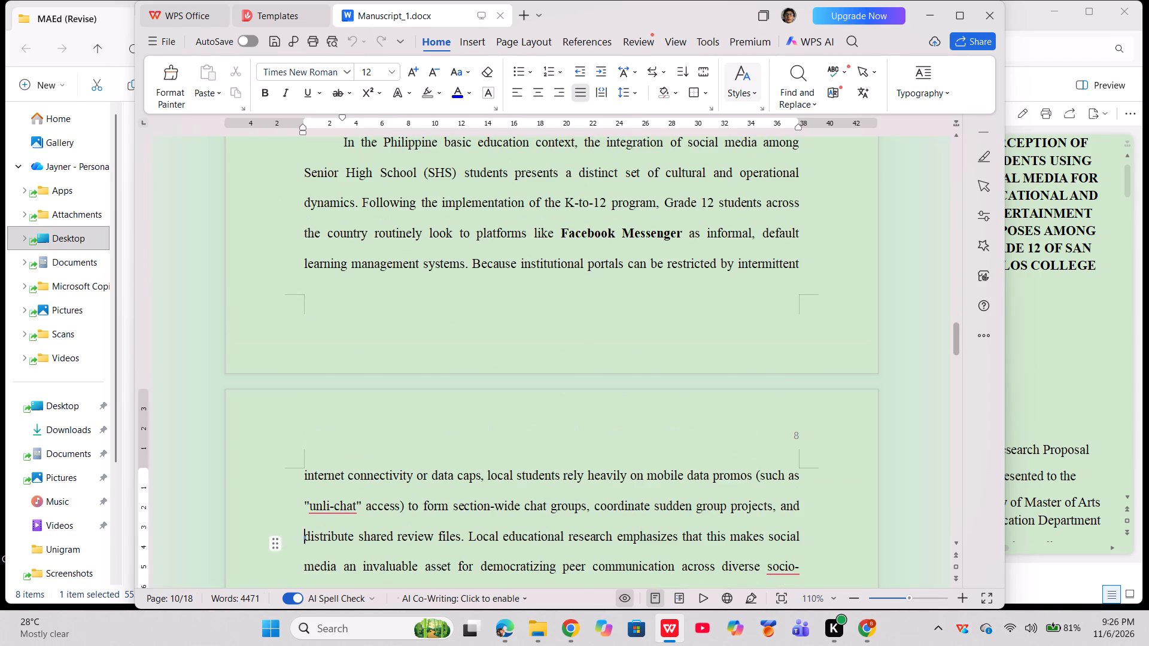
Read the two page 8 paragraphs on severe localized challenges and sleep procrastination among Grade 12 students.
key(Down)
key(Down)
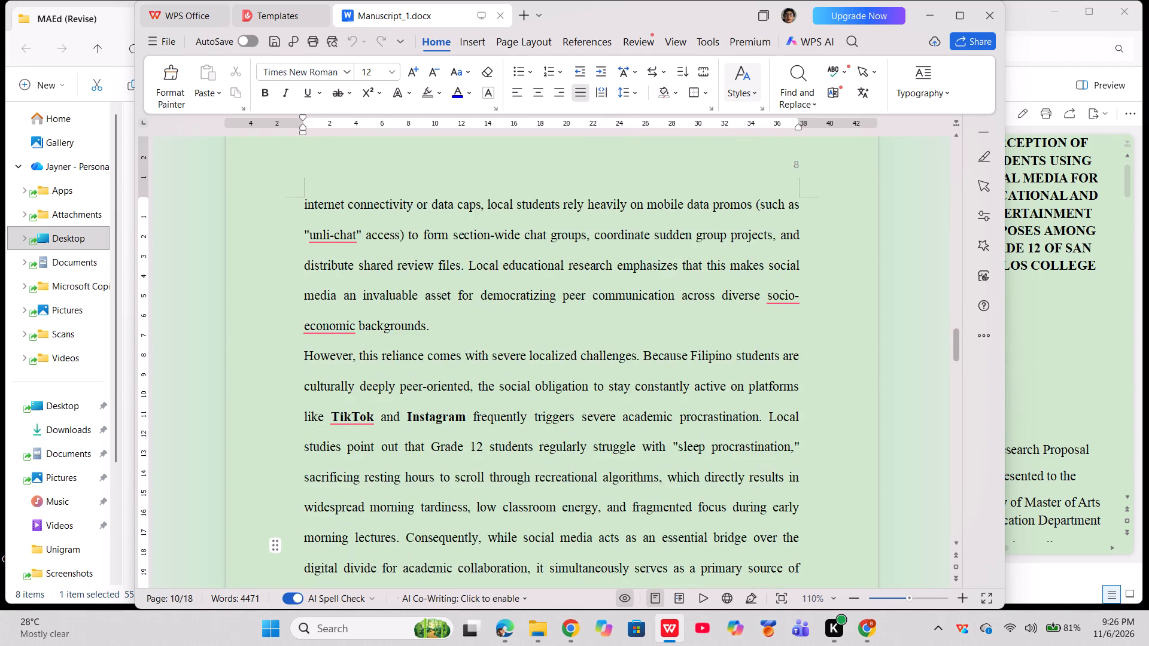
key(Down)
key(Down)
key(Down)
key(Down)
key(Down)
key(Down)
key(Down)
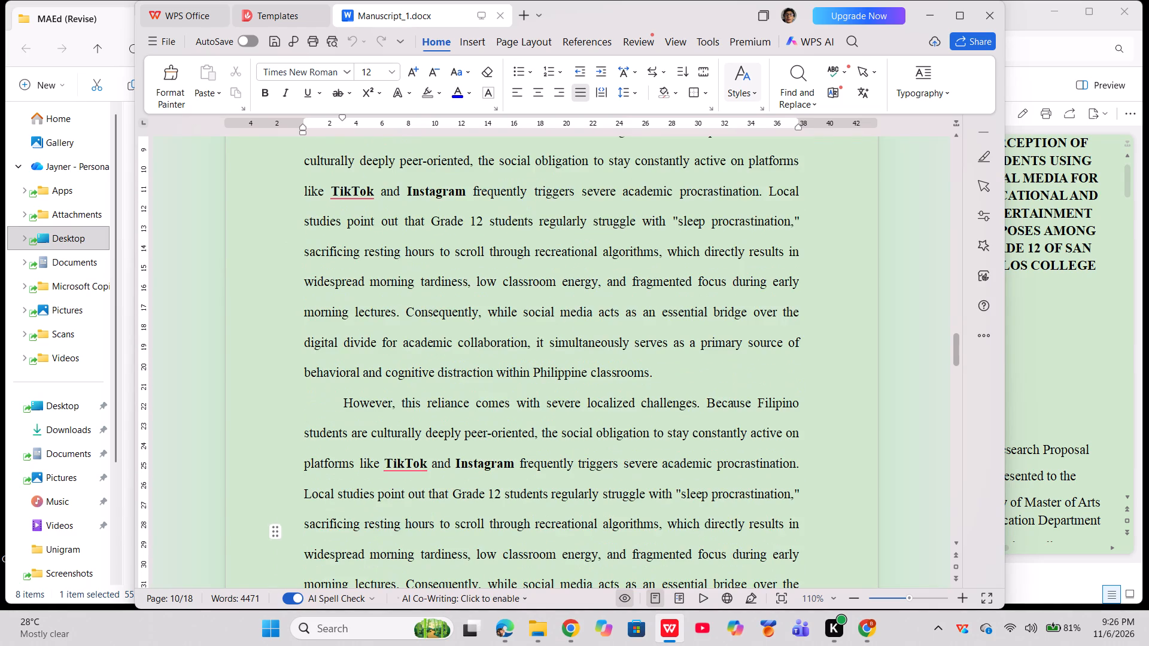
key(Down)
key(Down)
key(Down)
key(Down)
key(Down)
Read the Conceptual Framework section from its heading through the two introductory paragraphs on page 9.
key(Down)
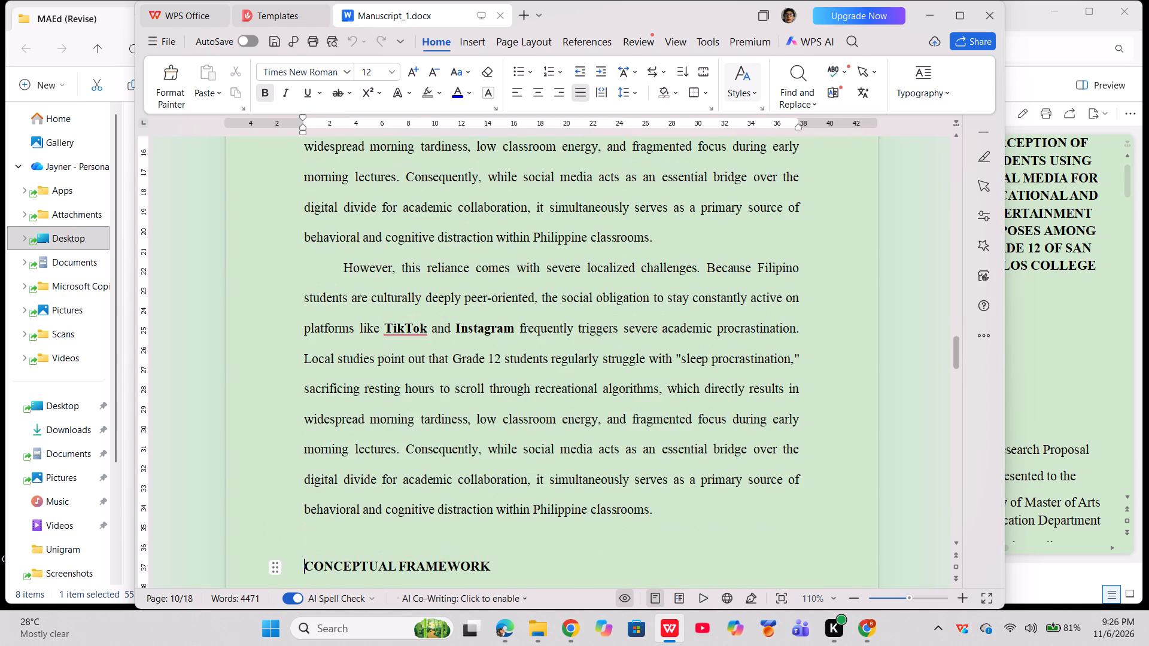
key(Down)
key(Down)
key(Down)
key(Down)
key(Down)
key(Down)
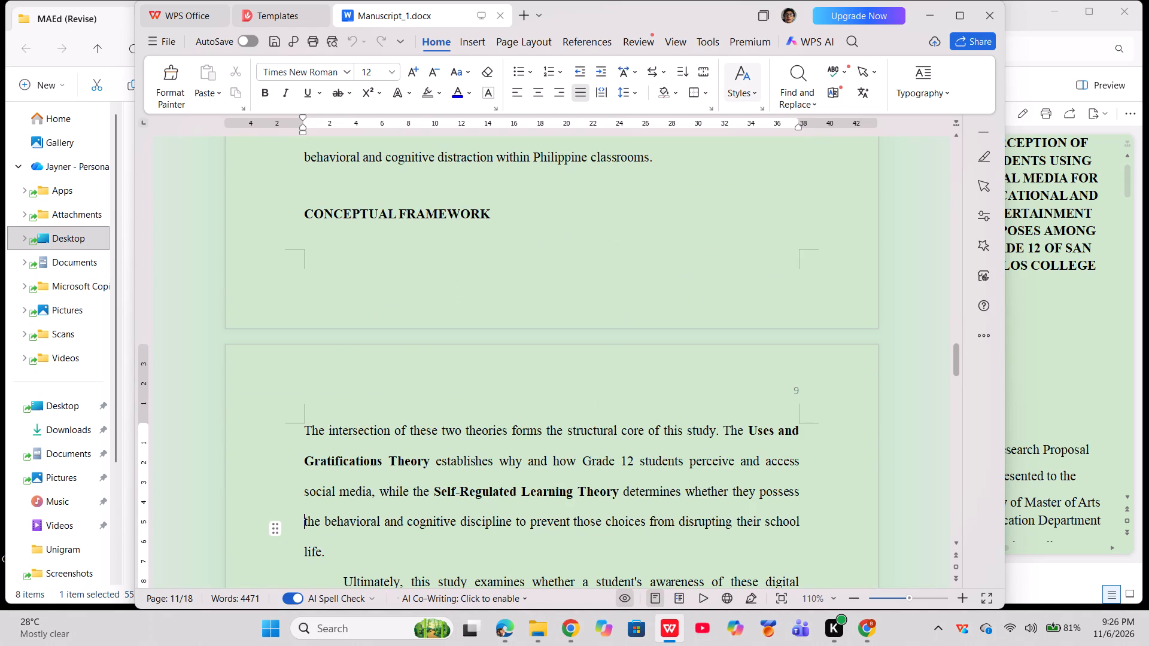
key(Down)
key(Down)
key(Down)
key(Down)
key(Down)
key(Down)
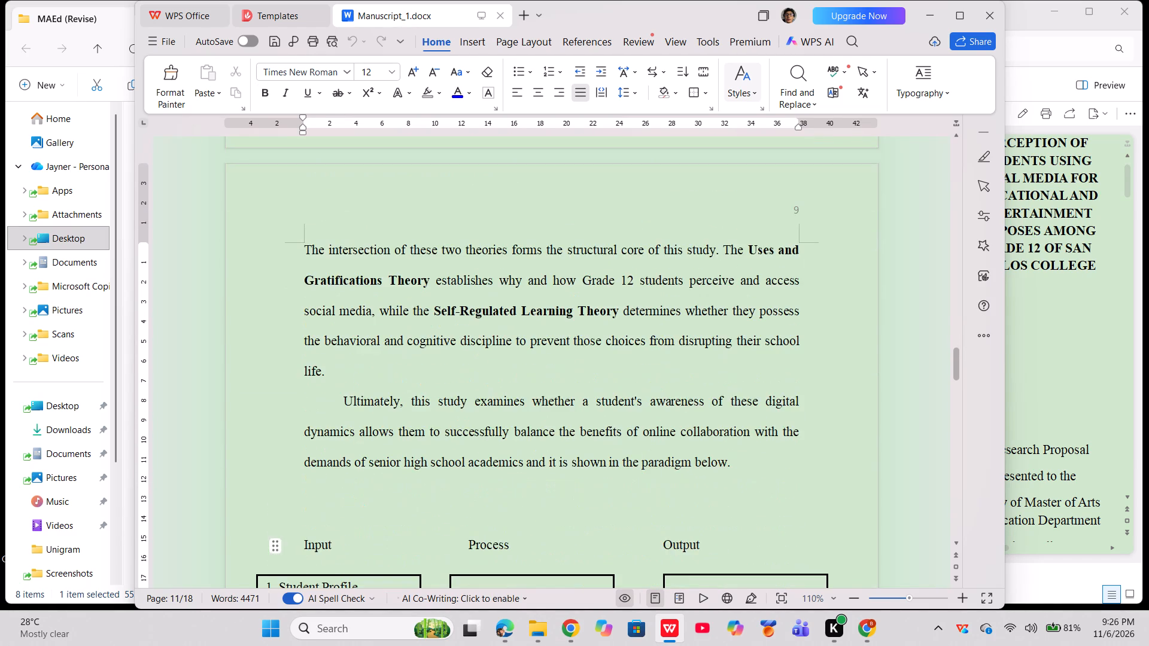
Examine the Input, Process and Output diagram in Fig. 1 Paradigm and its explanatory paragraph on page 10.
key(Down)
key(Down)
key(Down)
key(Down)
key(Down)
key(Down)
key(Down)
key(Down)
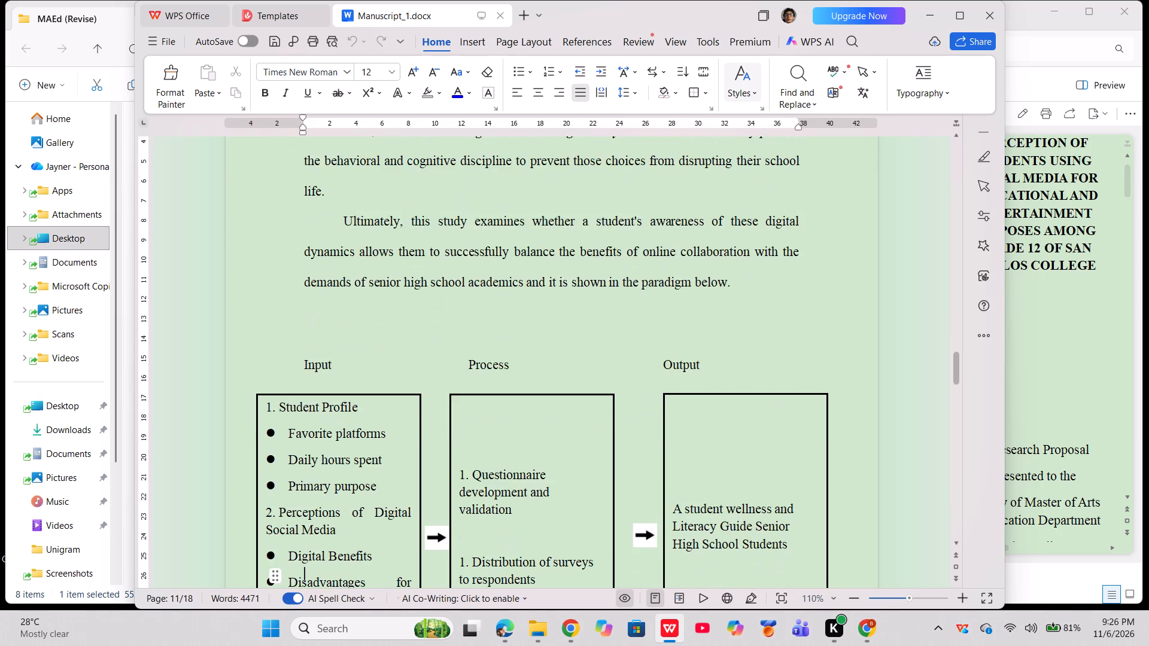
key(Down)
key(Down)
key(Down)
key(Down)
key(Down)
key(Down)
key(Down)
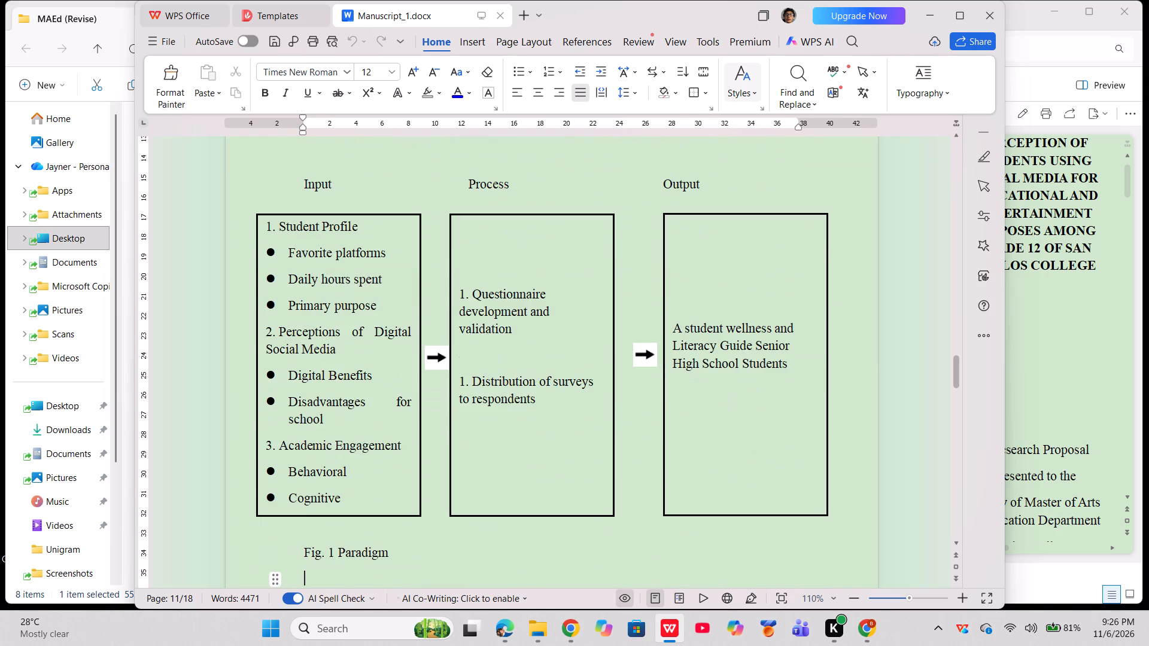
key(Down)
key(Down)
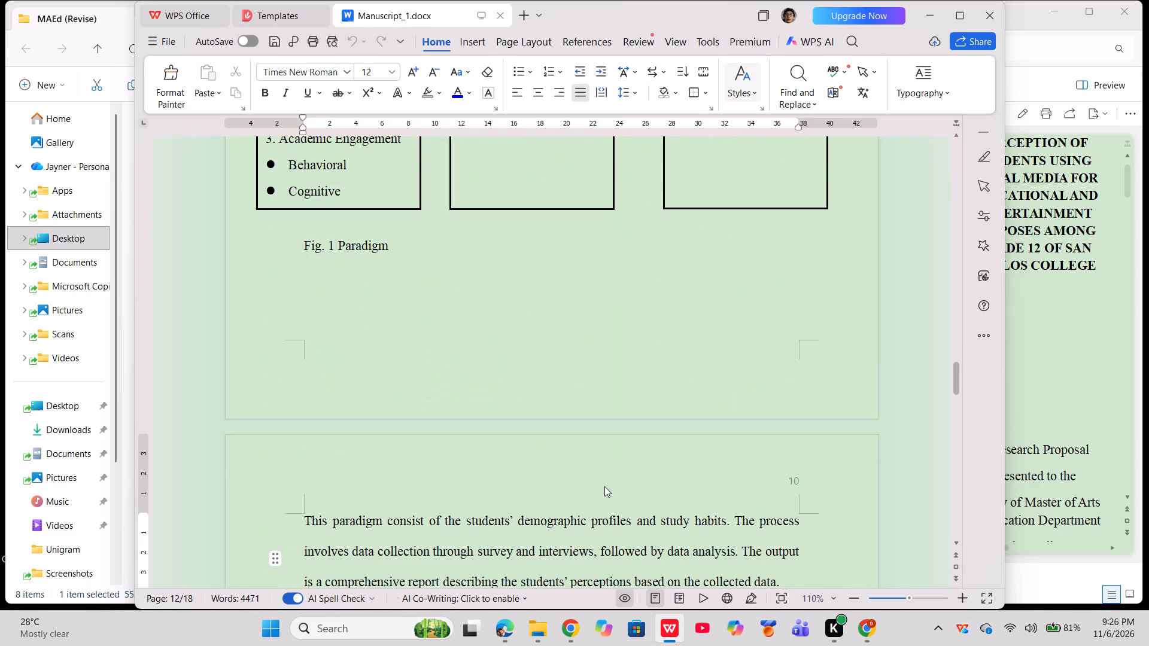
key(Down)
key(Down)
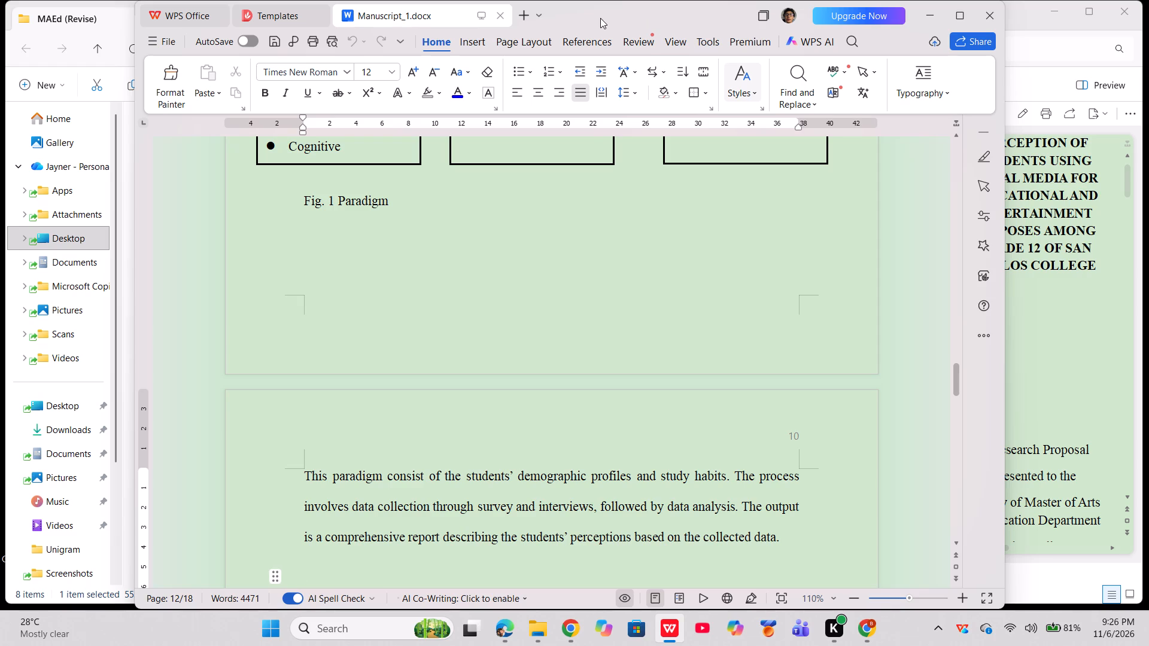
Open the Research 2 document from the MAEd (Revise) folder.
click(1059, 42)
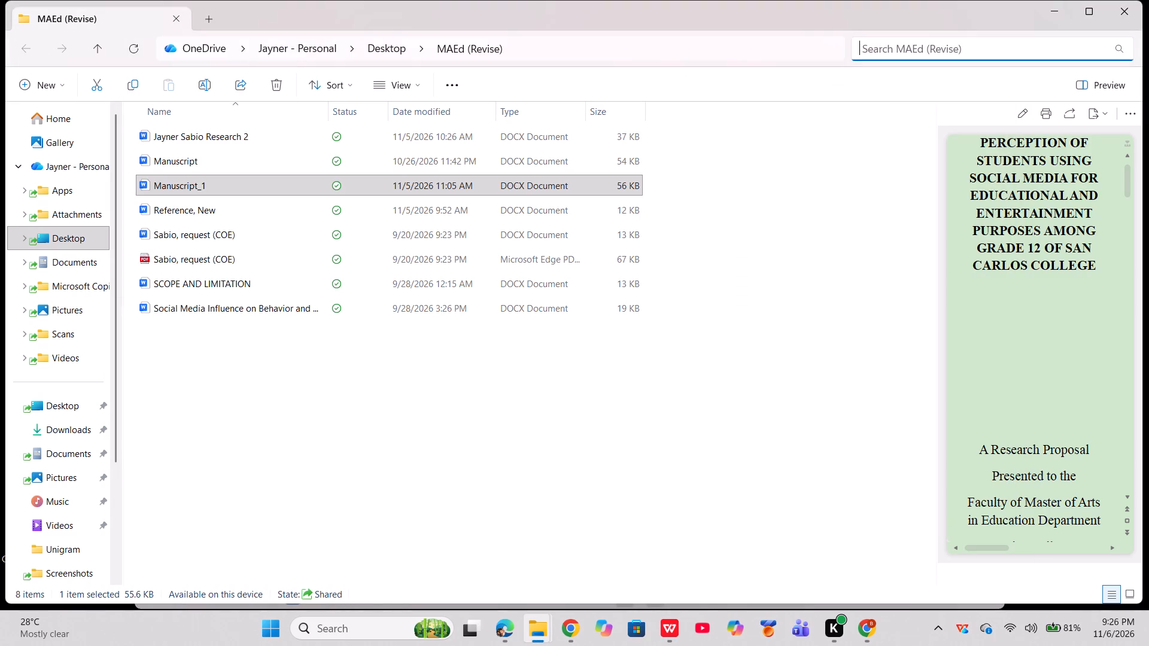
double_click(264, 143)
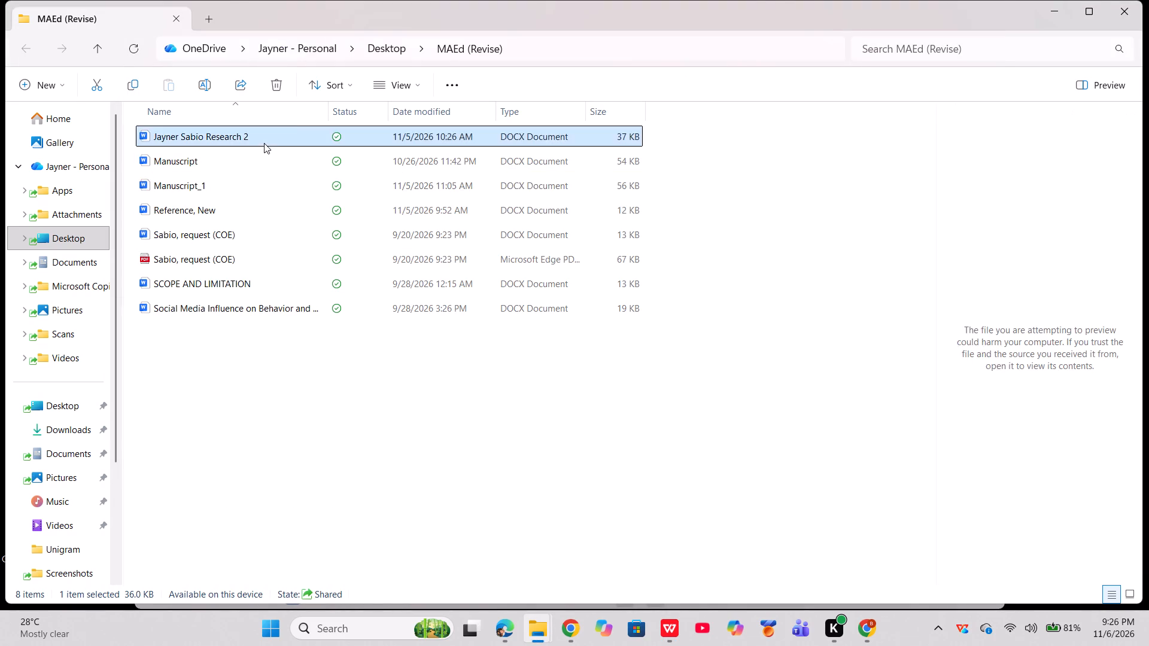
Skim the format note, the Chapter 1 heading and the first two Background of the Study paragraphs on page 1.
click(717, 310)
key(Down)
key(Down)
key(Down)
key(Down)
key(Down)
key(Down)
key(Down)
key(Down)
key(Down)
key(Down)
key(Down)
key(Down)
key(Down)
key(Down)
key(Down)
key(Down)
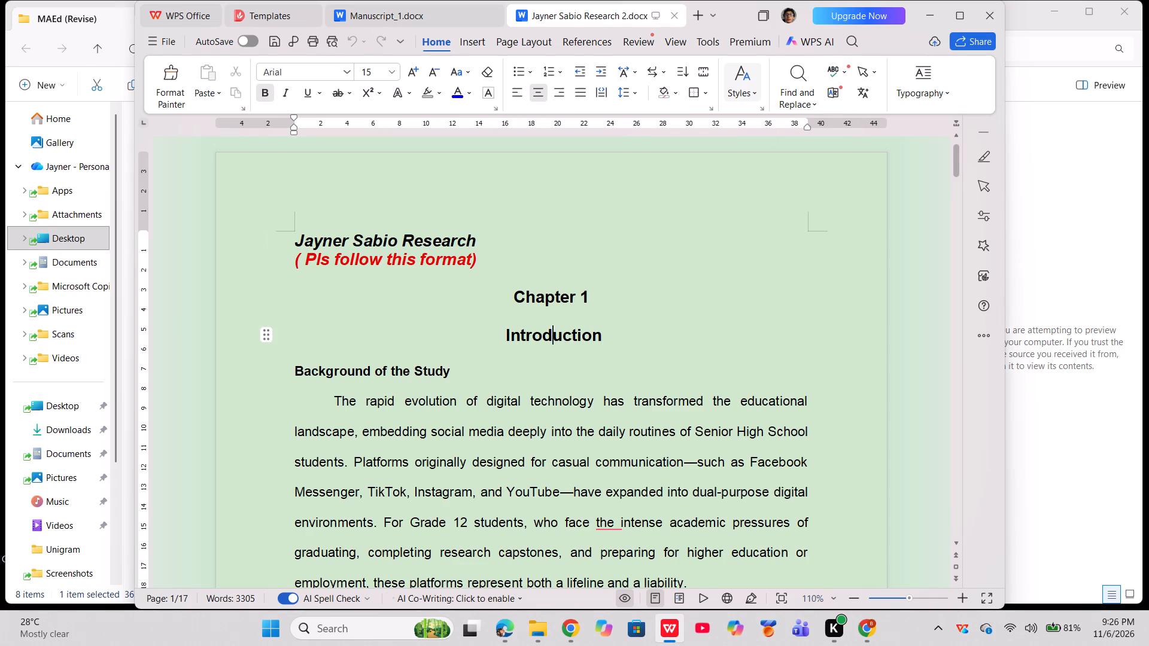
key(Down)
key(Down)
key(Down)
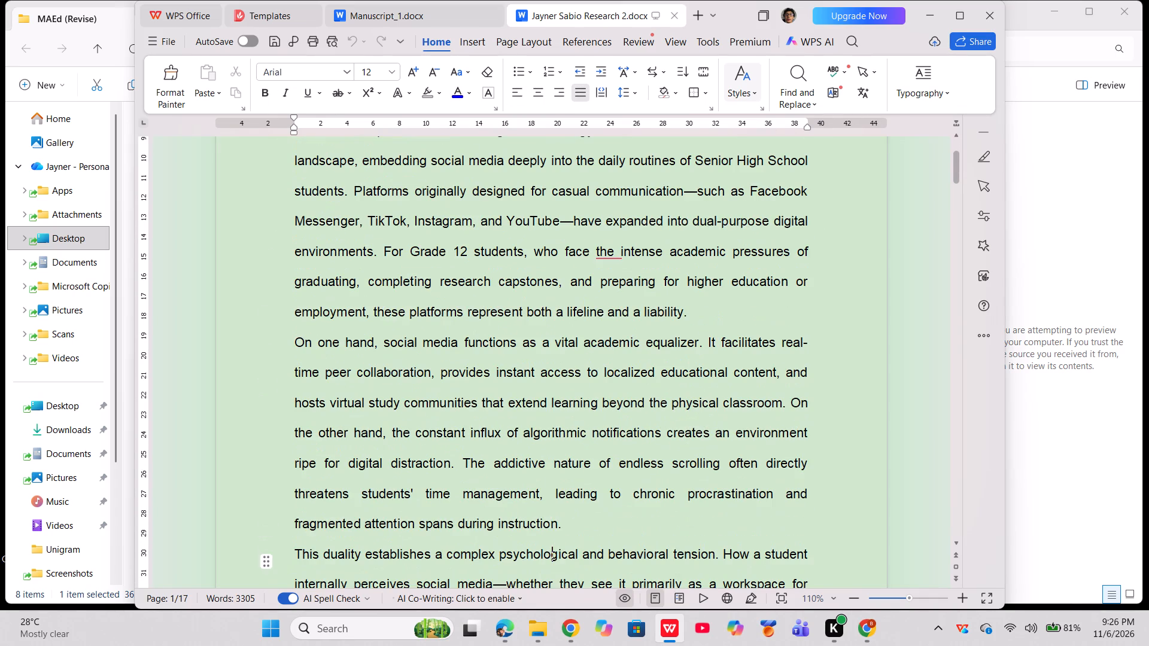
Skim the rest of the Background of the Study through the red placeholder notes about adding the intro on page 2.
key(Down)
key(Down)
key(Down)
key(Down)
key(Down)
key(Down)
key(Down)
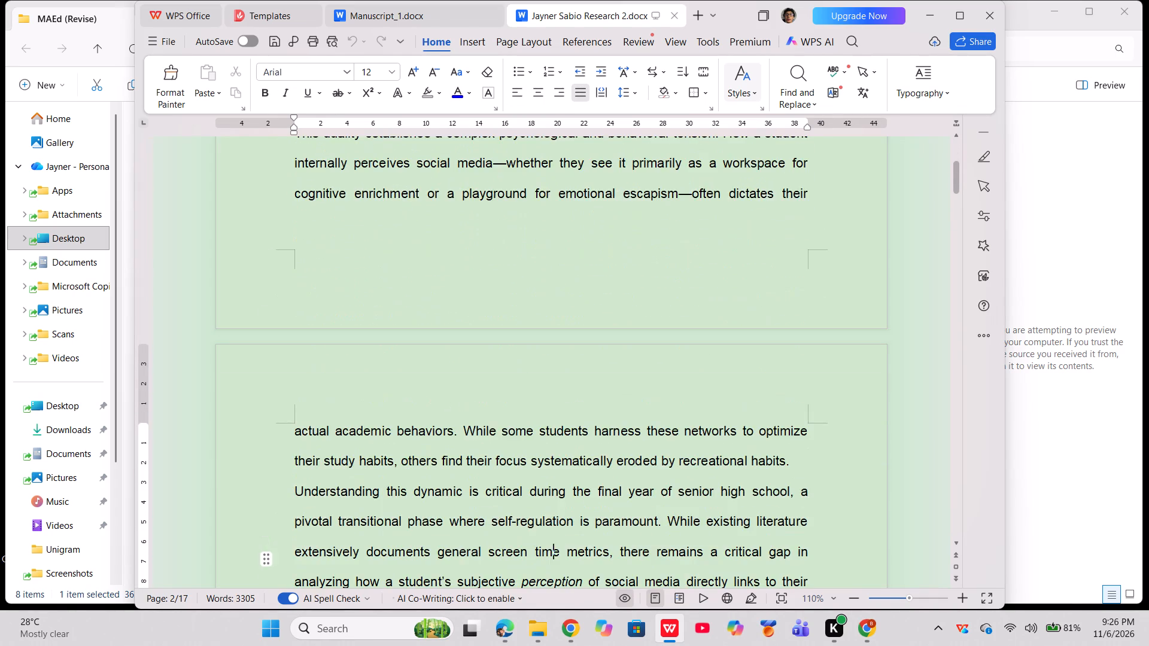
key(Down)
key(Down)
key(Down)
key(Down)
key(Down)
key(Down)
key(Down)
key(Down)
key(Down)
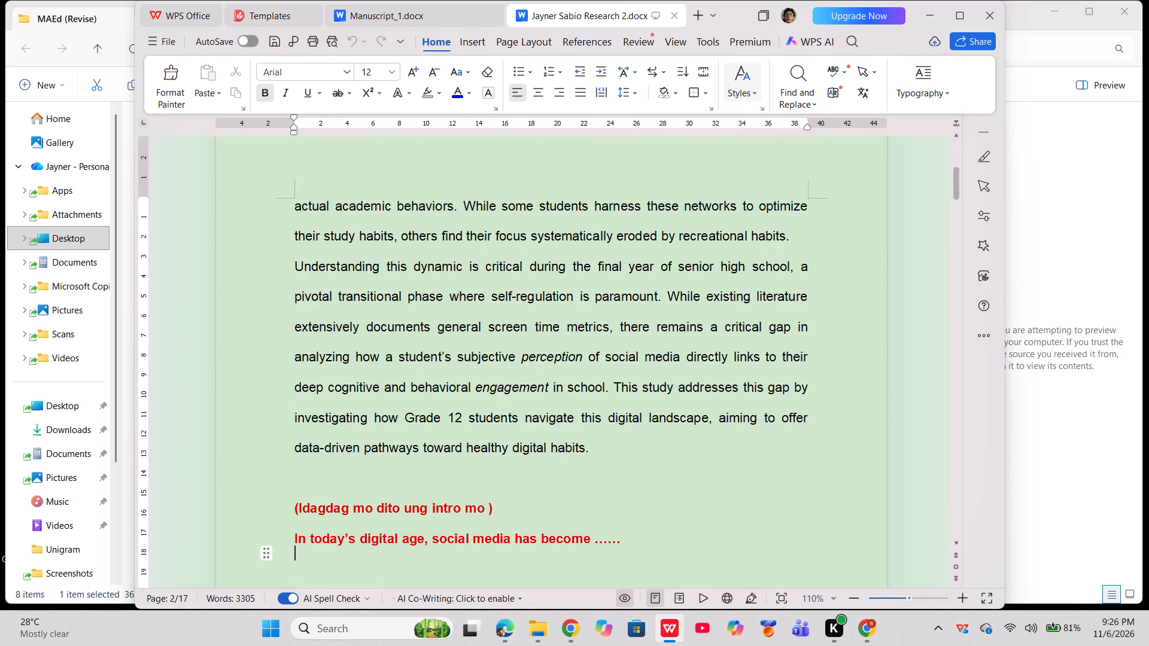
View the Theoretical Framework heading and its opening paragraph on the two complementary frameworks.
key(Down)
key(Down)
key(Down)
key(Down)
key(Down)
key(Down)
key(Down)
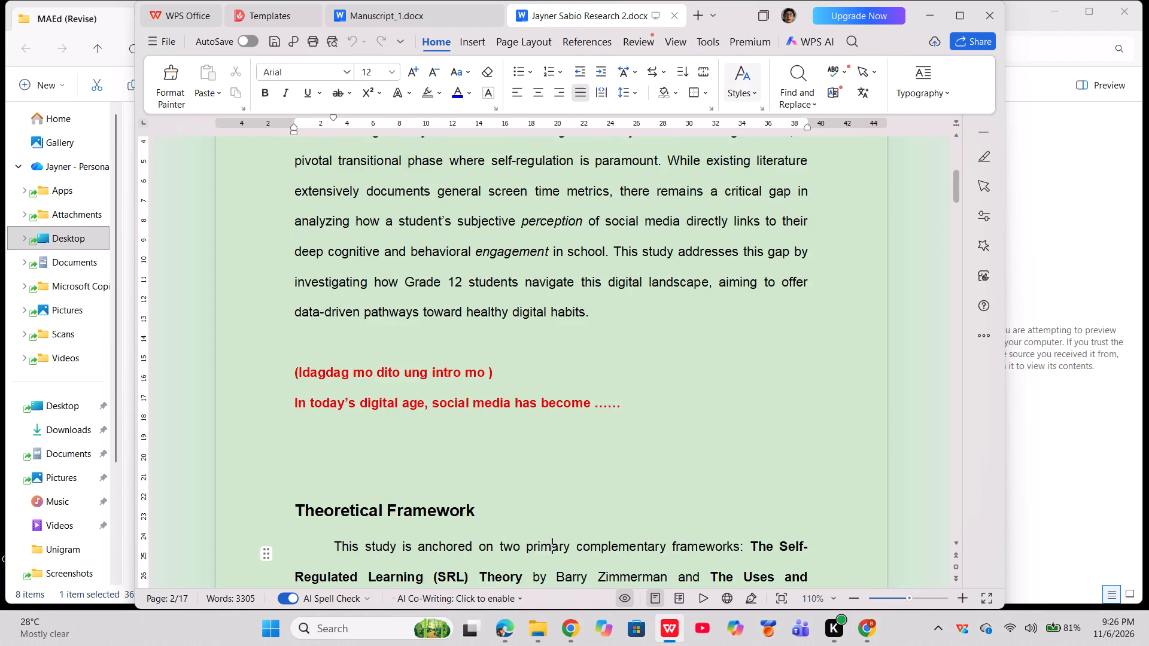
key(Down)
key(Down)
key(Down)
key(Down)
key(Down)
key(Down)
Read the two Uses and Gratifications Theory paragraphs on page 3.
key(Down)
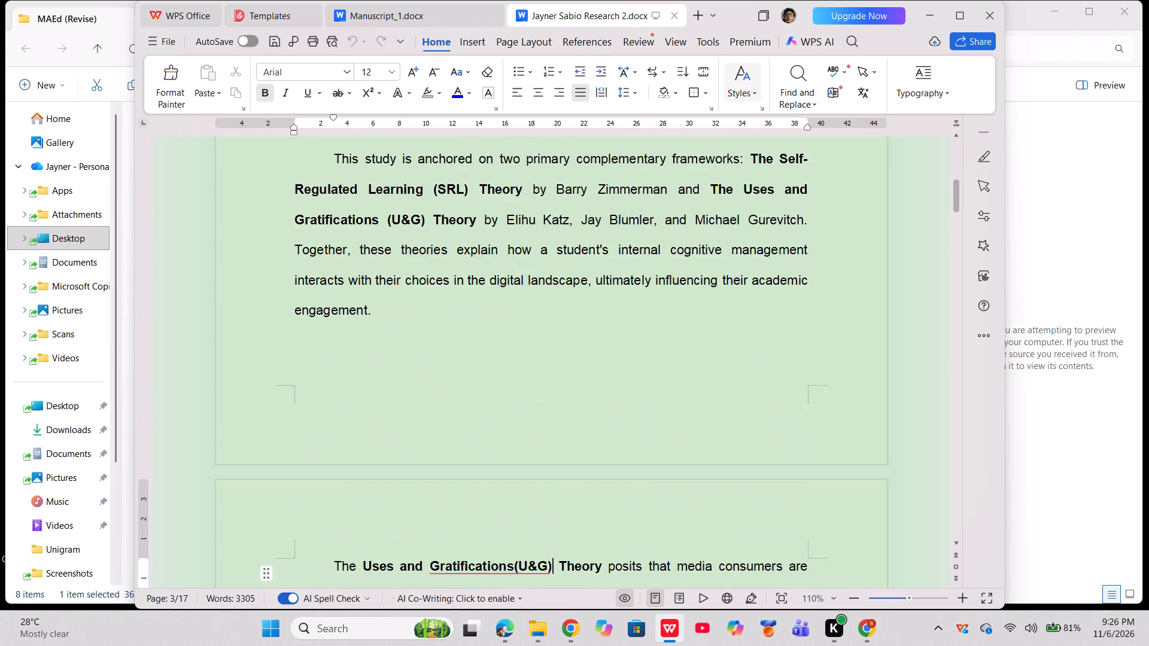
key(Down)
key(Down)
key(Down)
key(Down)
key(Down)
key(Down)
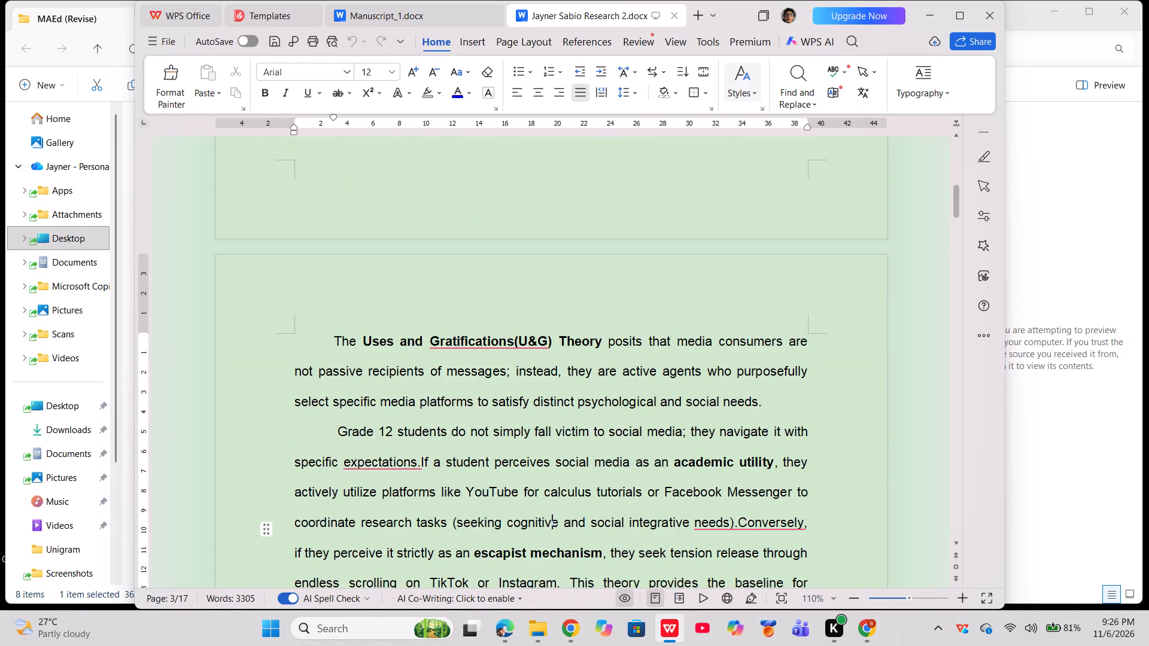
key(Down)
key(Down)
key(Down)
Read the Self-Regulated Learning Theory paragraph and the following one on behavioral and cognitive engagement, continuing onto page 4.
key(Down)
key(Down)
key(Down)
key(Down)
key(Down)
key(Down)
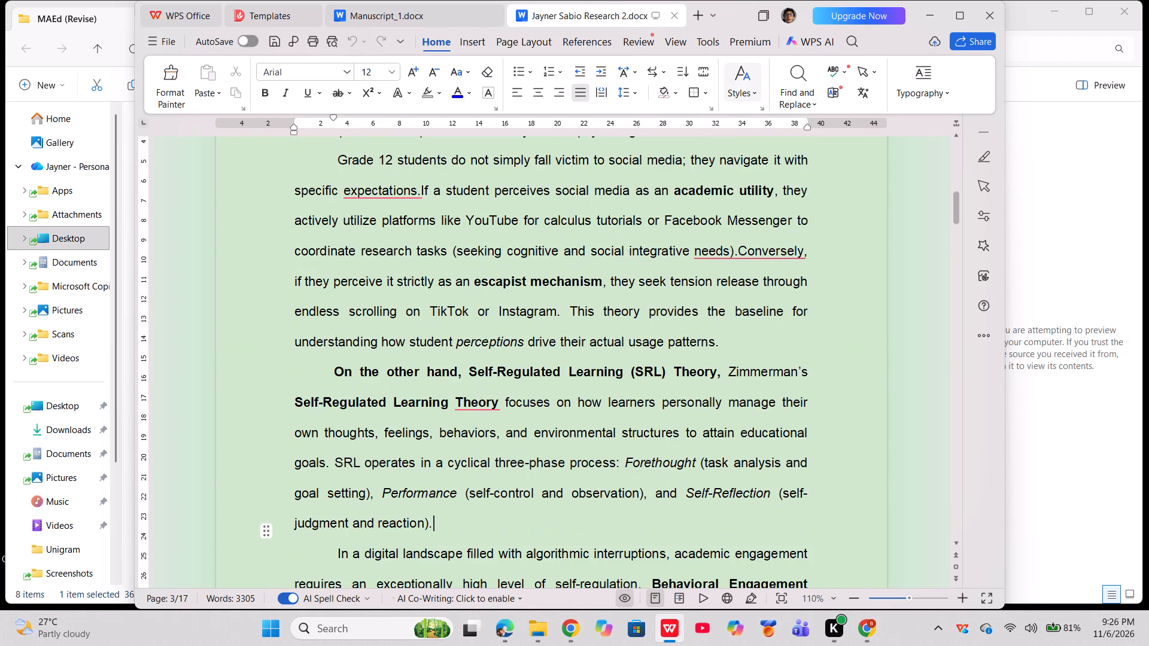
key(Down)
key(Down)
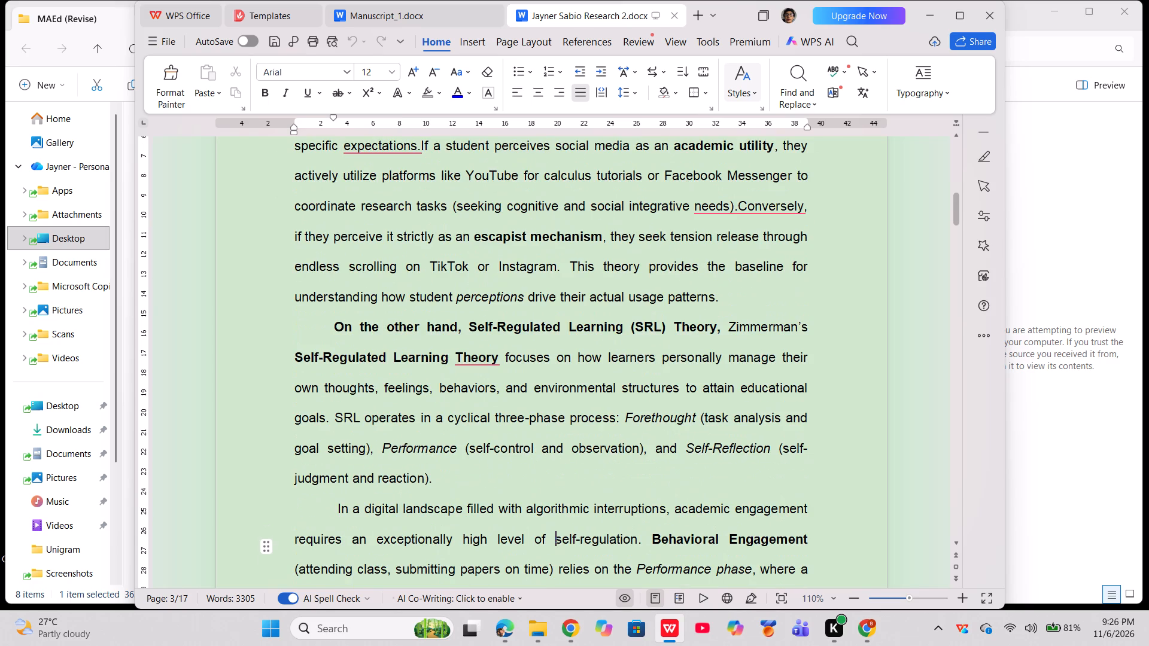
key(Down)
key(Down)
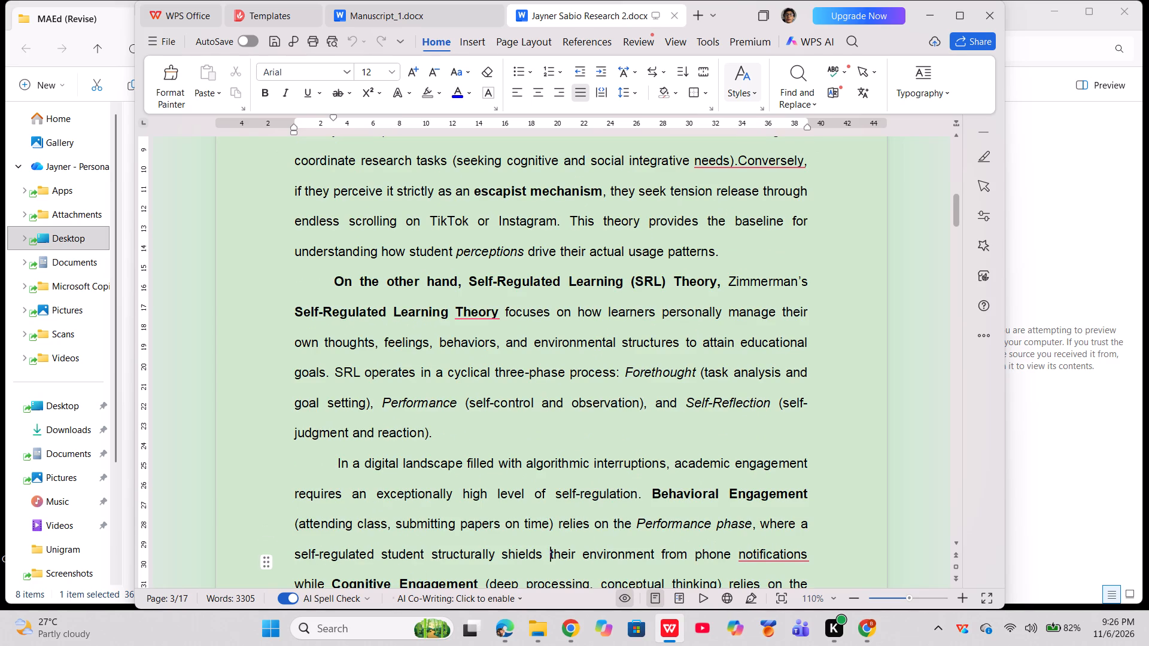
key(Down)
key(Down)
key(Down)
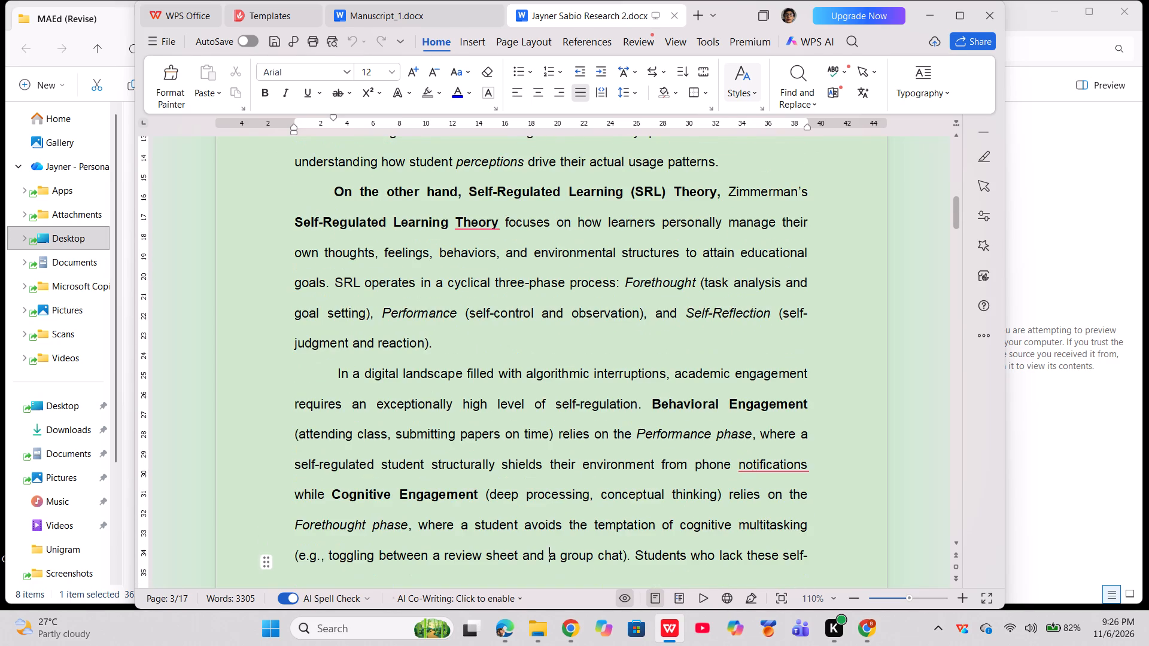
key(Down)
key(Down)
Read the page 4 paragraph on the intersection of the two theories.
key(Down)
key(Down)
key(Down)
key(Down)
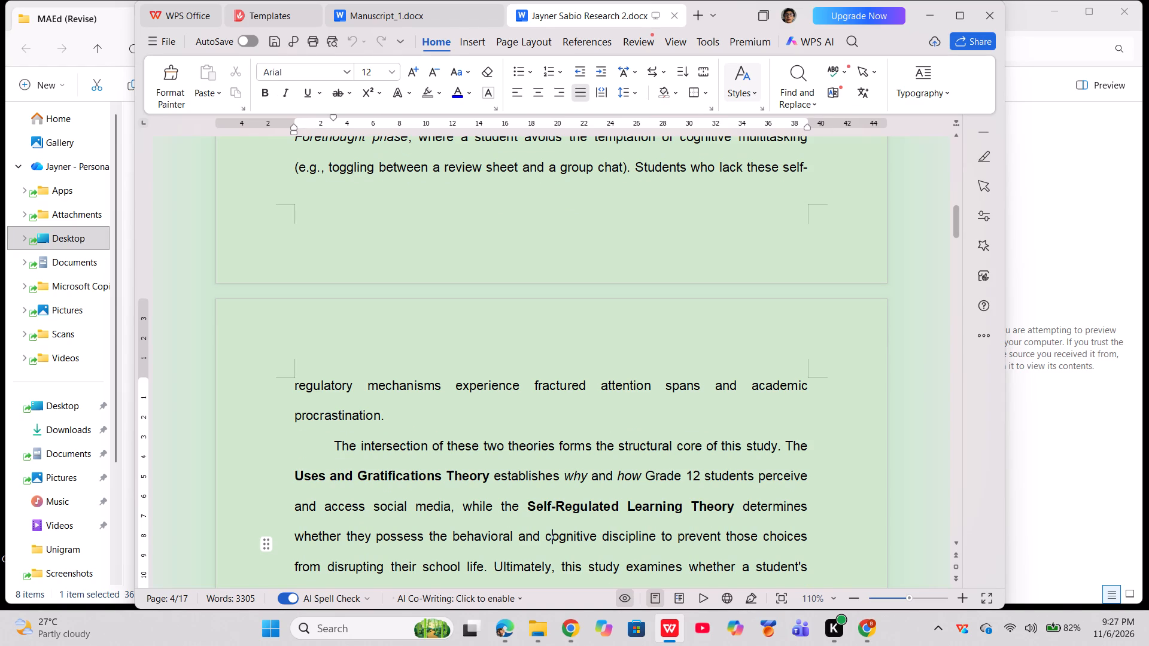
key(Down)
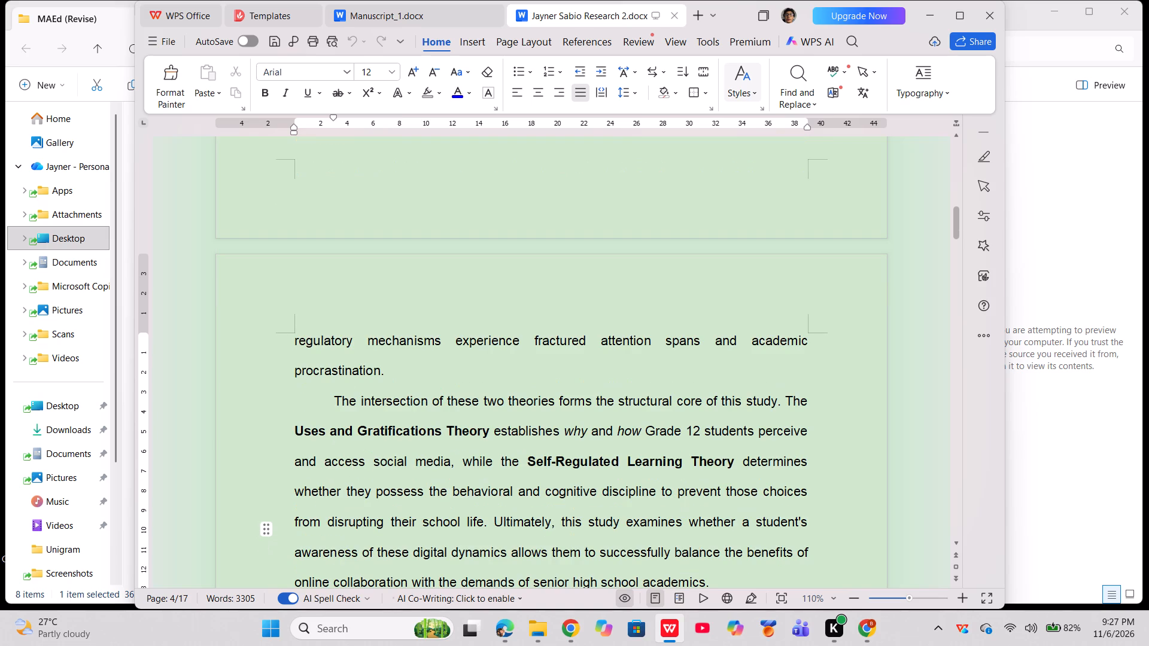
key(Down)
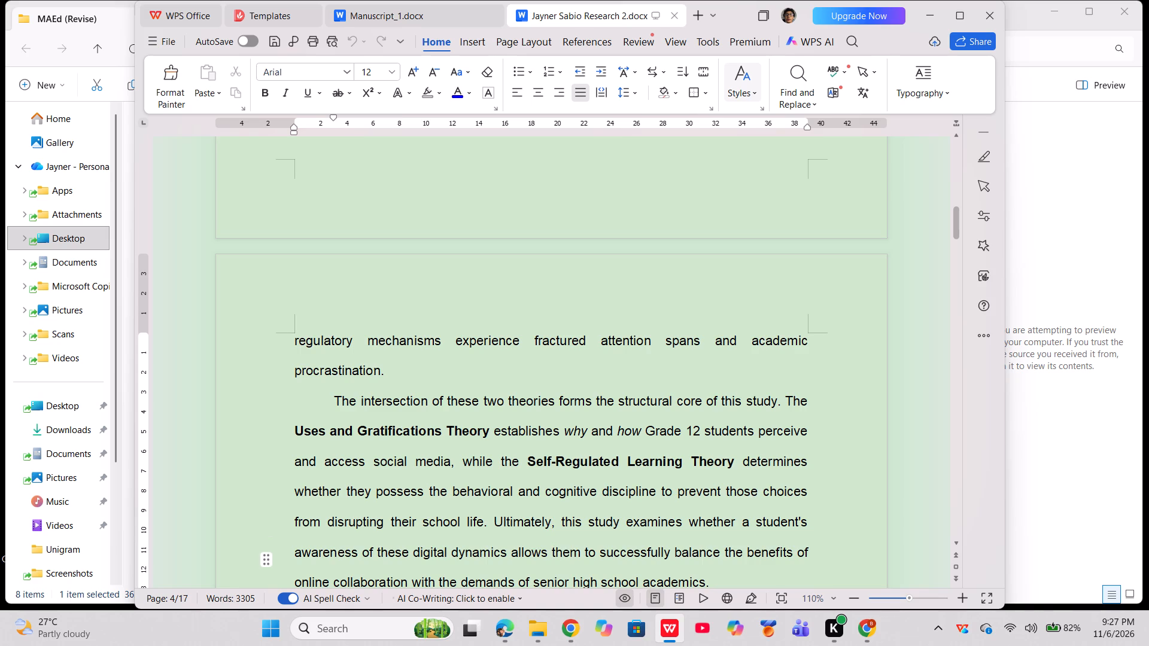
key(Down)
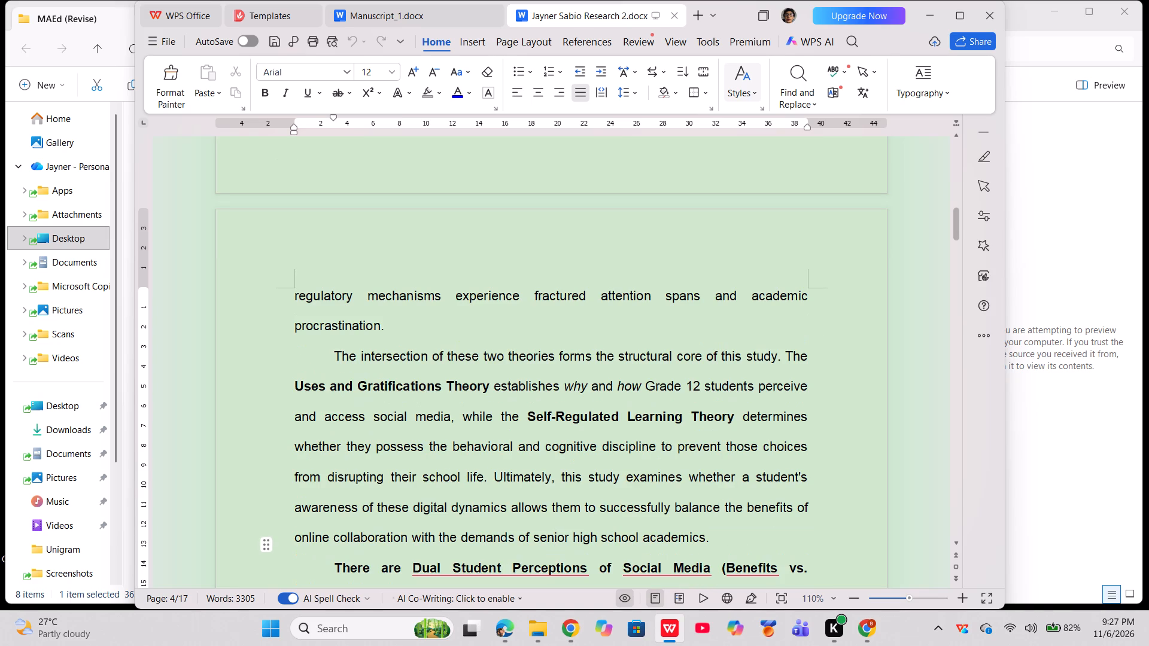
Read the Dual Student Perceptions of Social Media (Benefits vs. Drawbacks) paragraph on page 4.
key(Down)
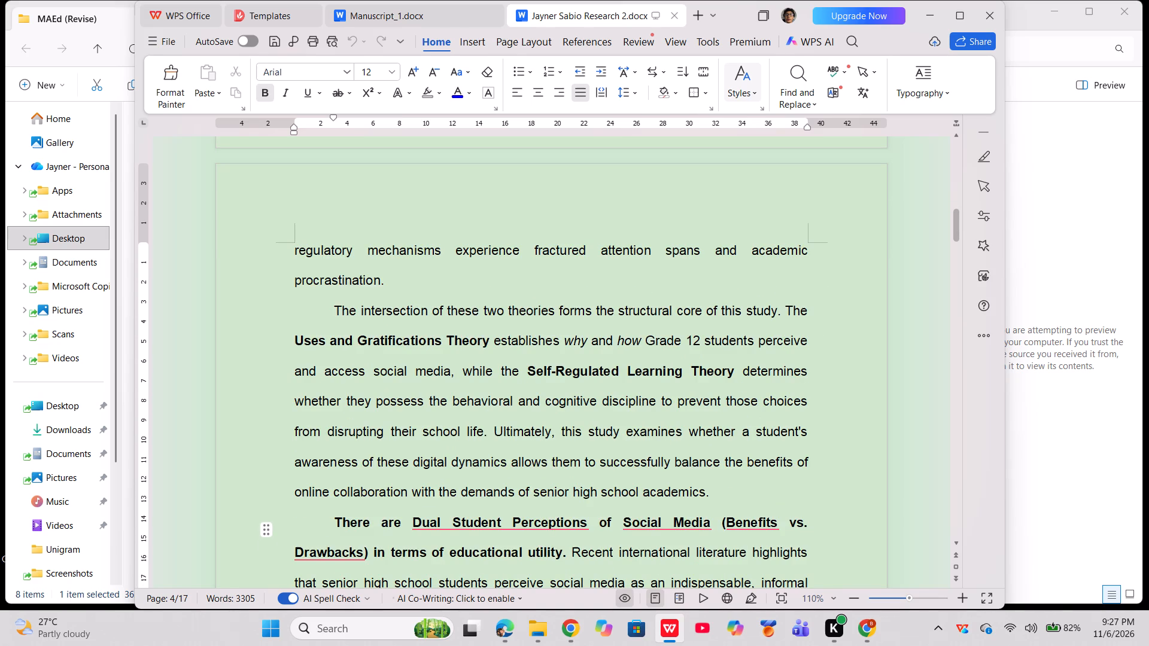
key(Down)
key(Down)
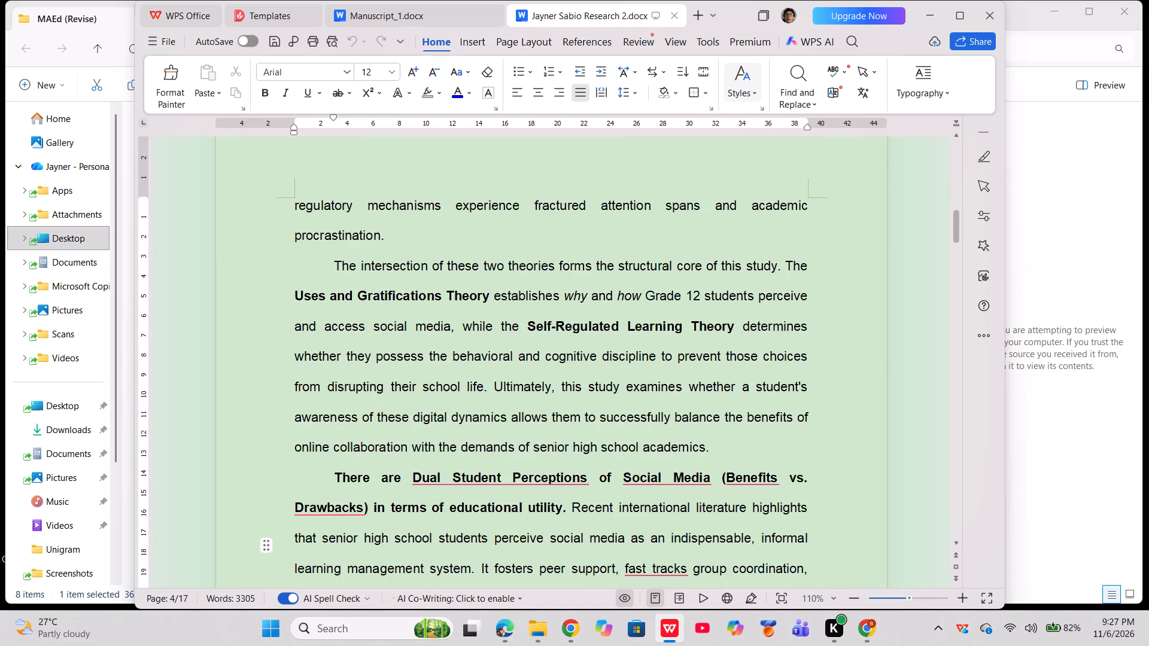
key(Down)
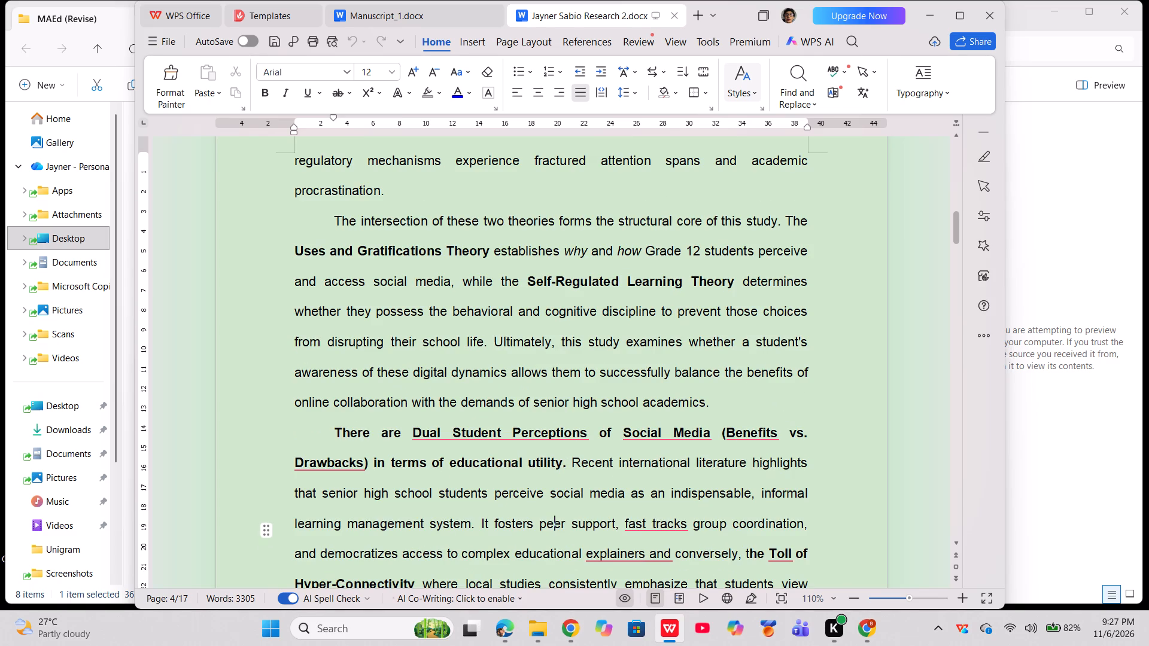
key(Down)
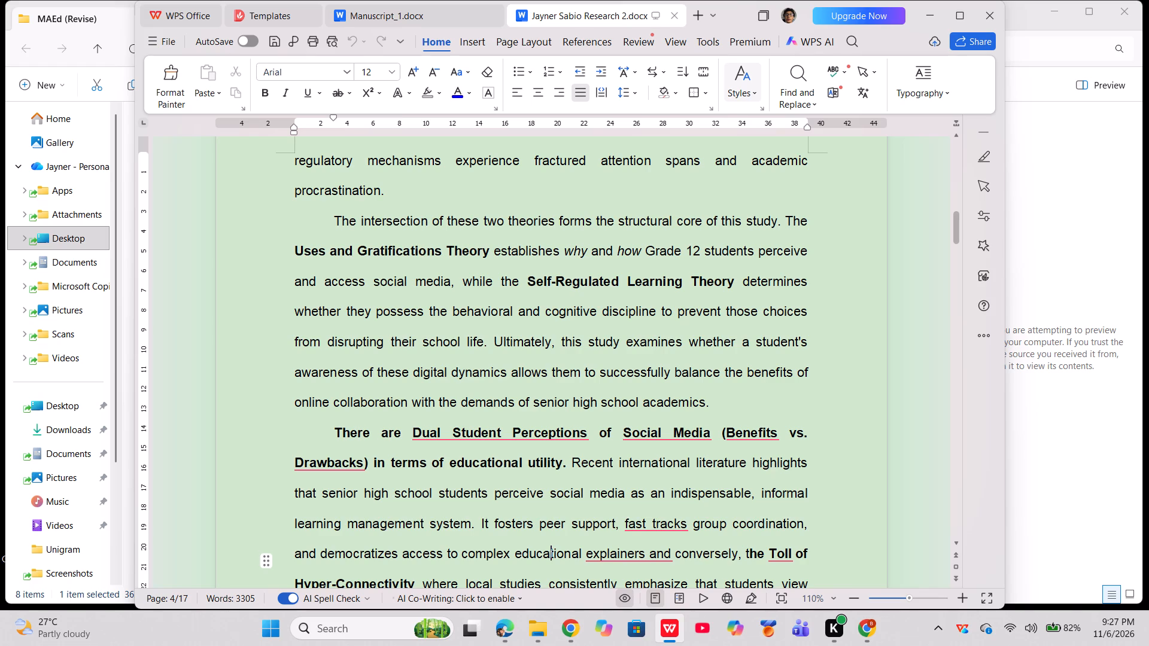
key(Down)
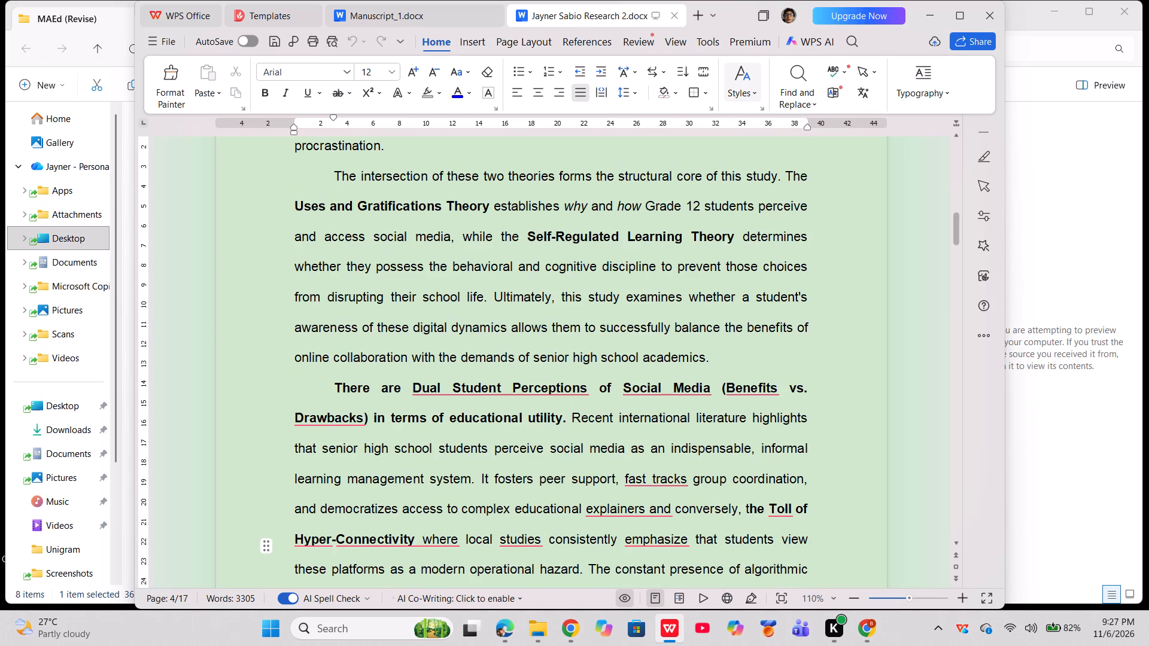
key(Up)
key(Down)
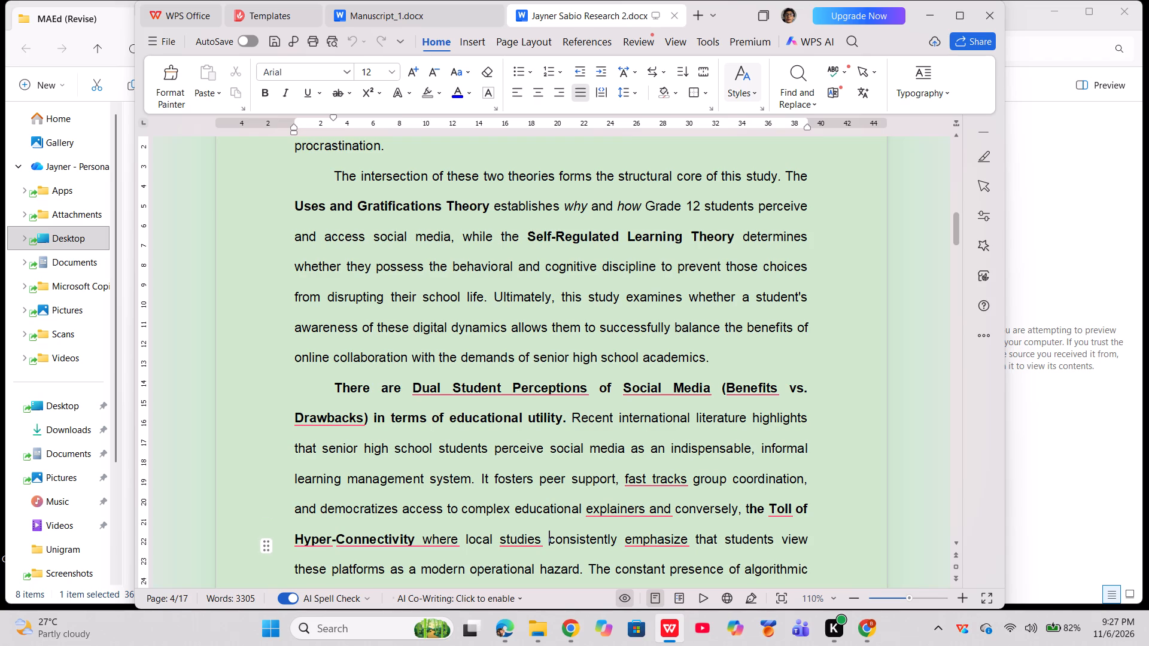
key(Down)
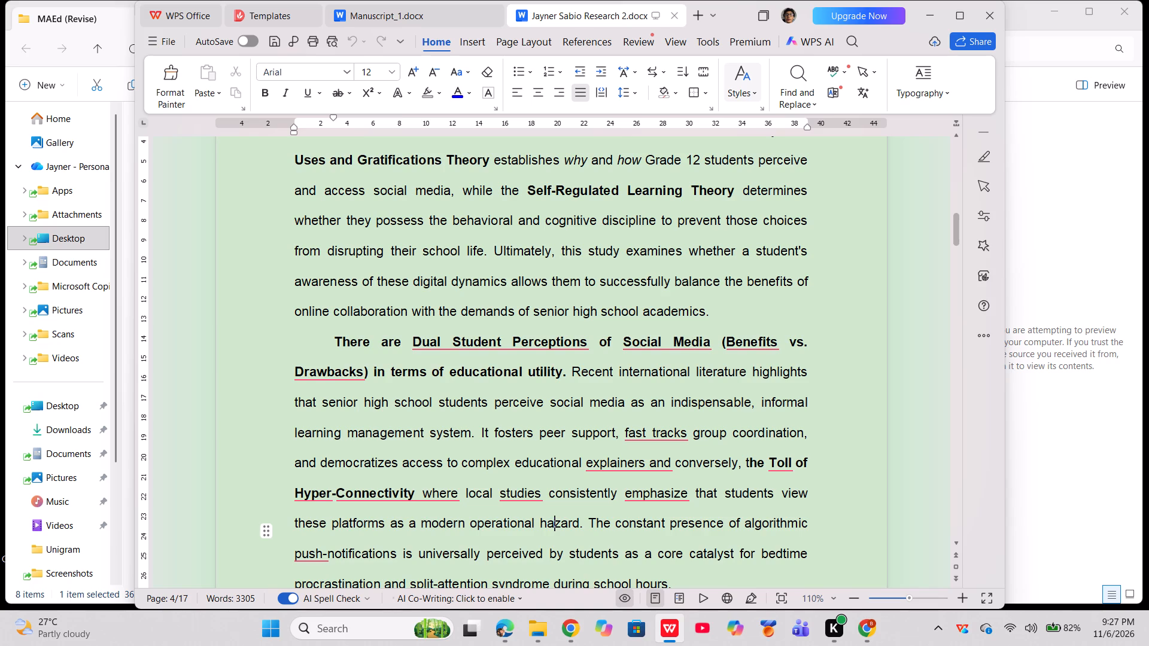
key(Down)
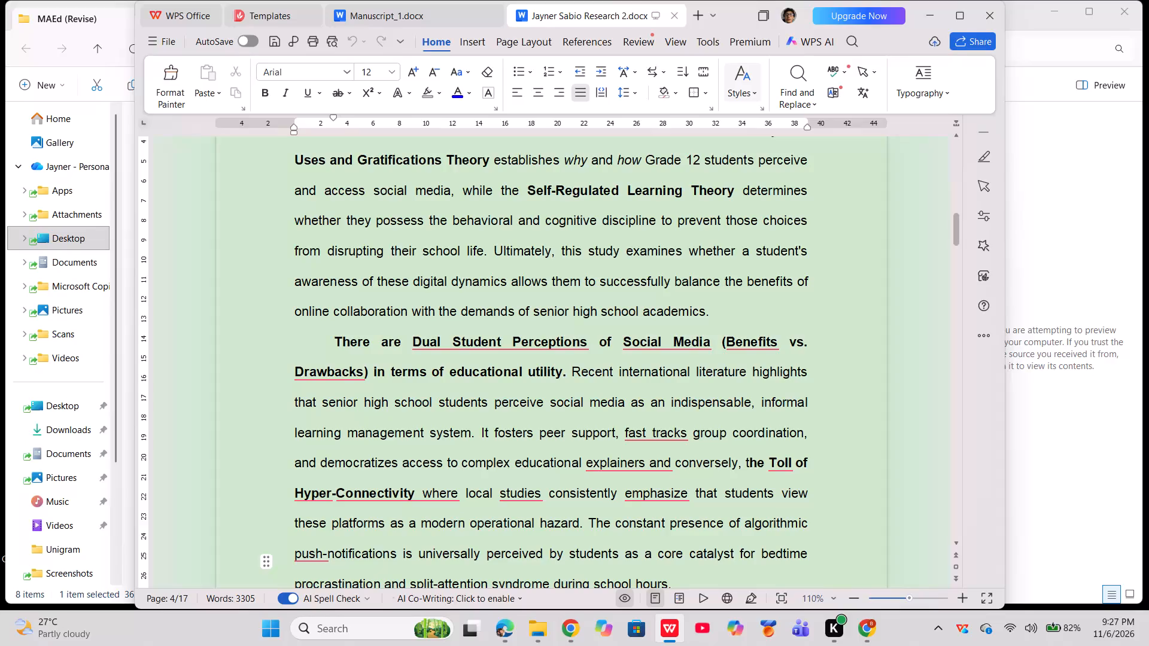
key(Down)
Go back to the Toll of Hyper-Connectivity passage and reread it to the end of its paragraph.
key(Up)
key(Up)
key(Up)
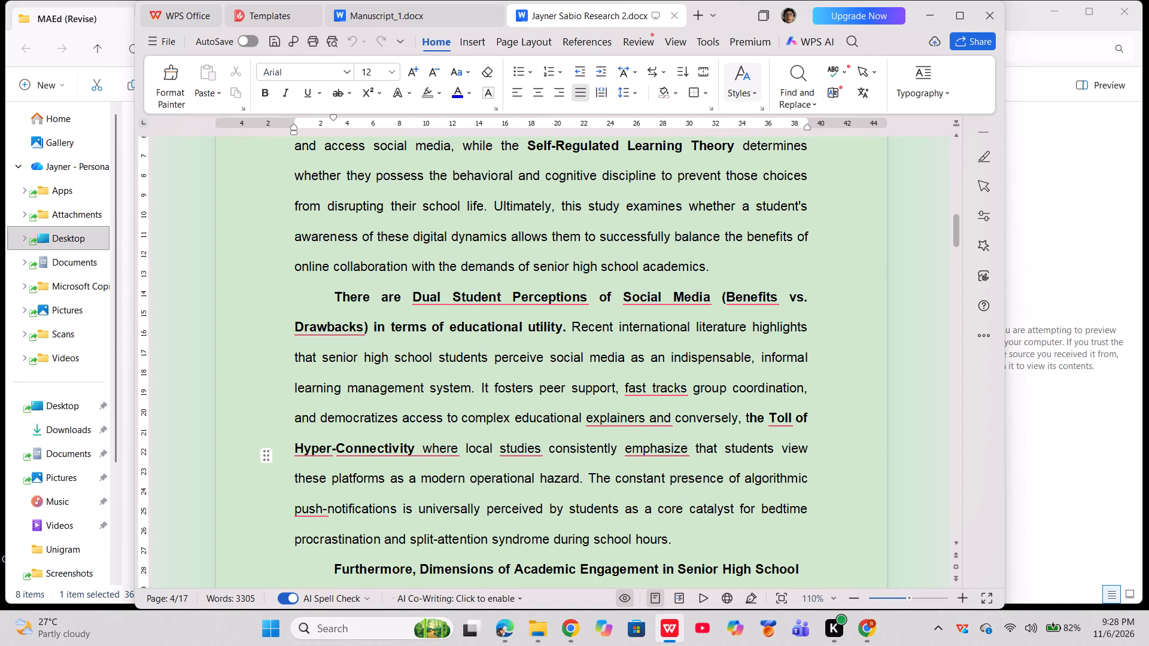
key(Up)
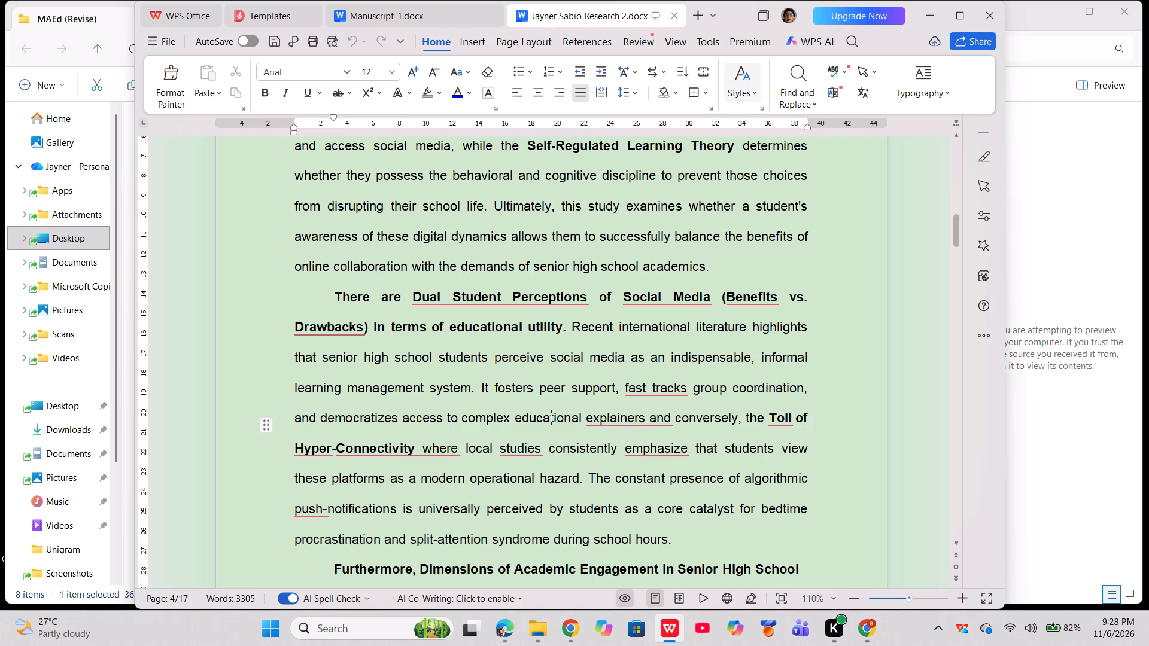
key(Down)
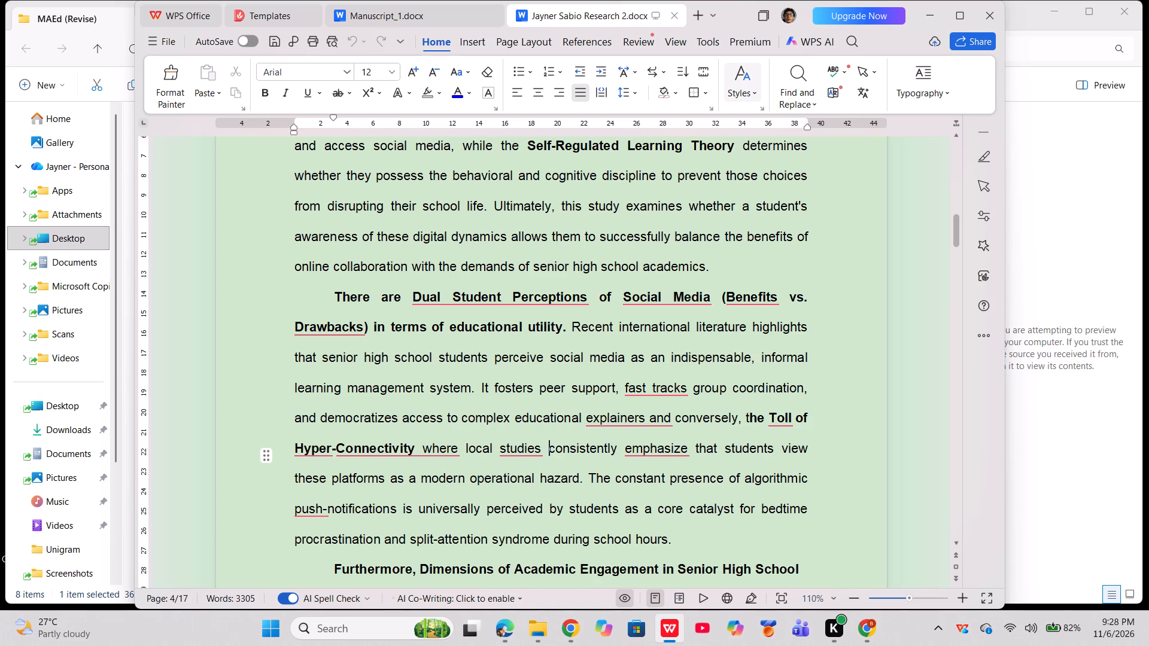
key(Up)
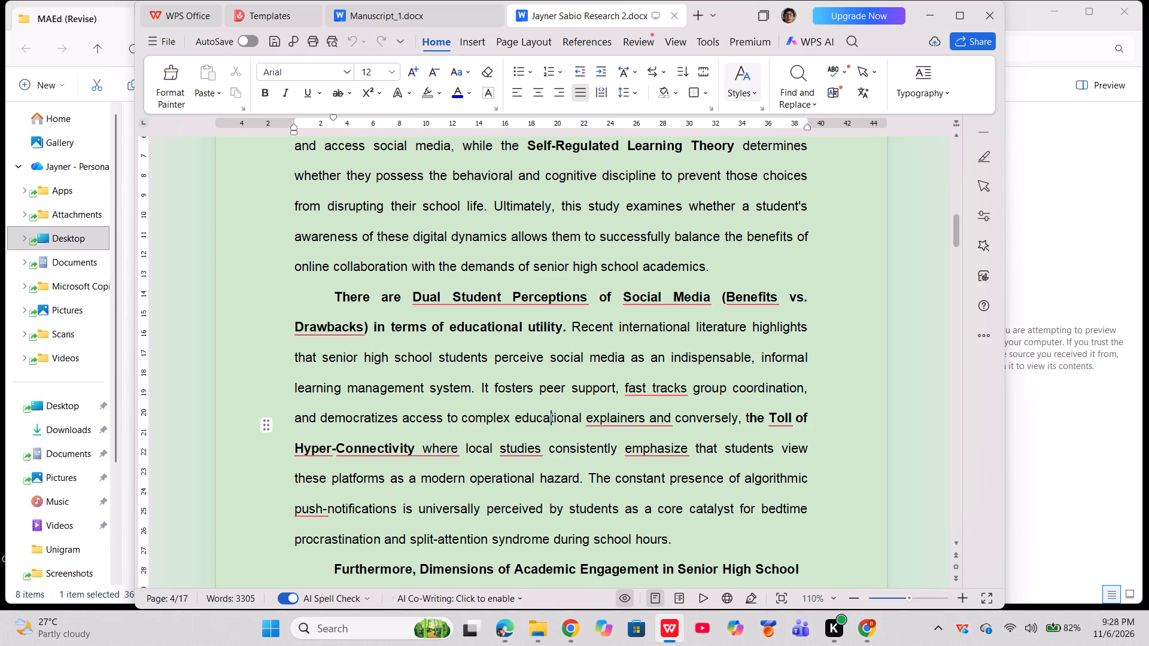
key(Down)
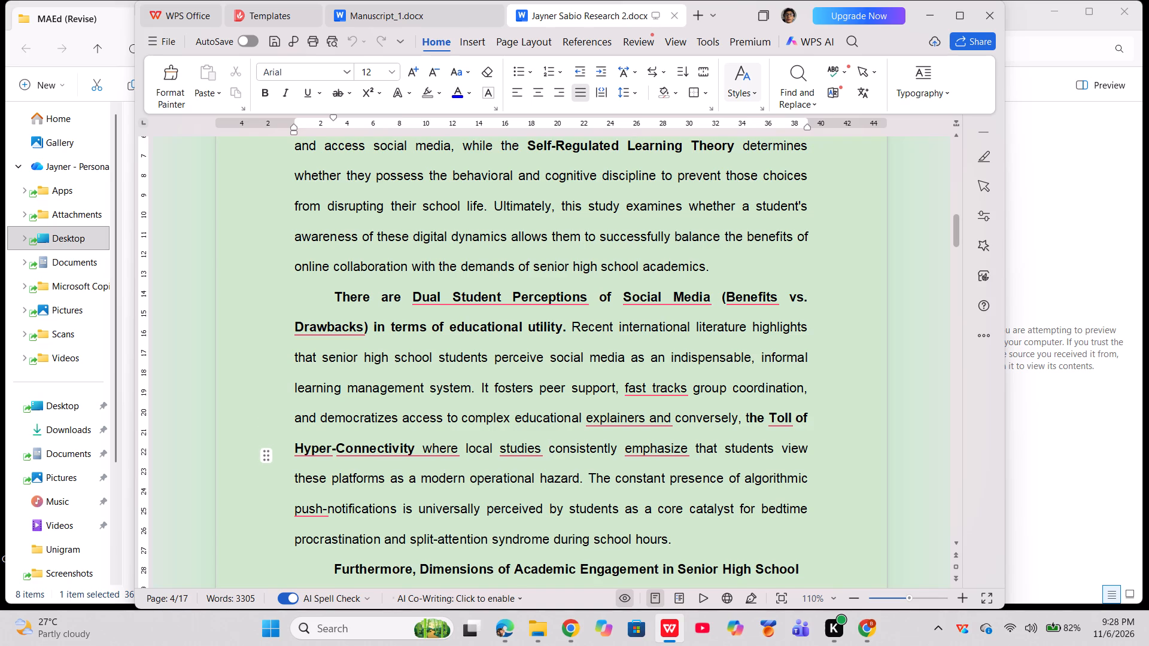
key(Down)
key(Down)
key(Down)
Read the start of the Dimensions of Academic Engagement in Senior High School paragraph, up to the mention of Cognitive Engagement.
key(Down)
key(Down)
key(Down)
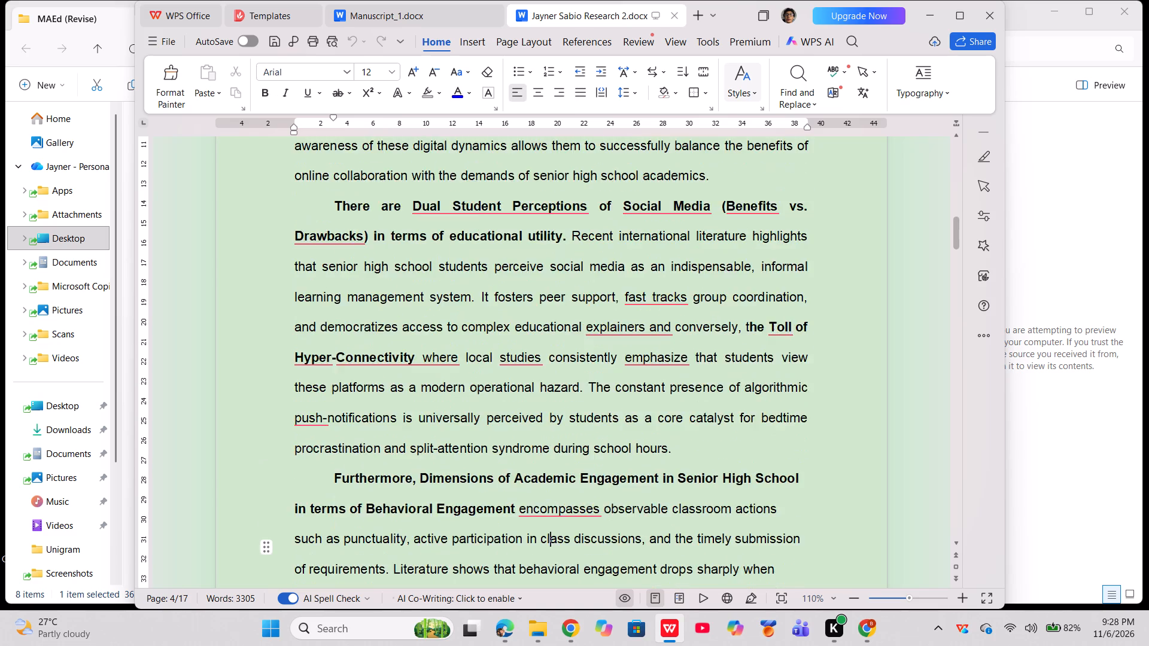
key(Down)
key(Down)
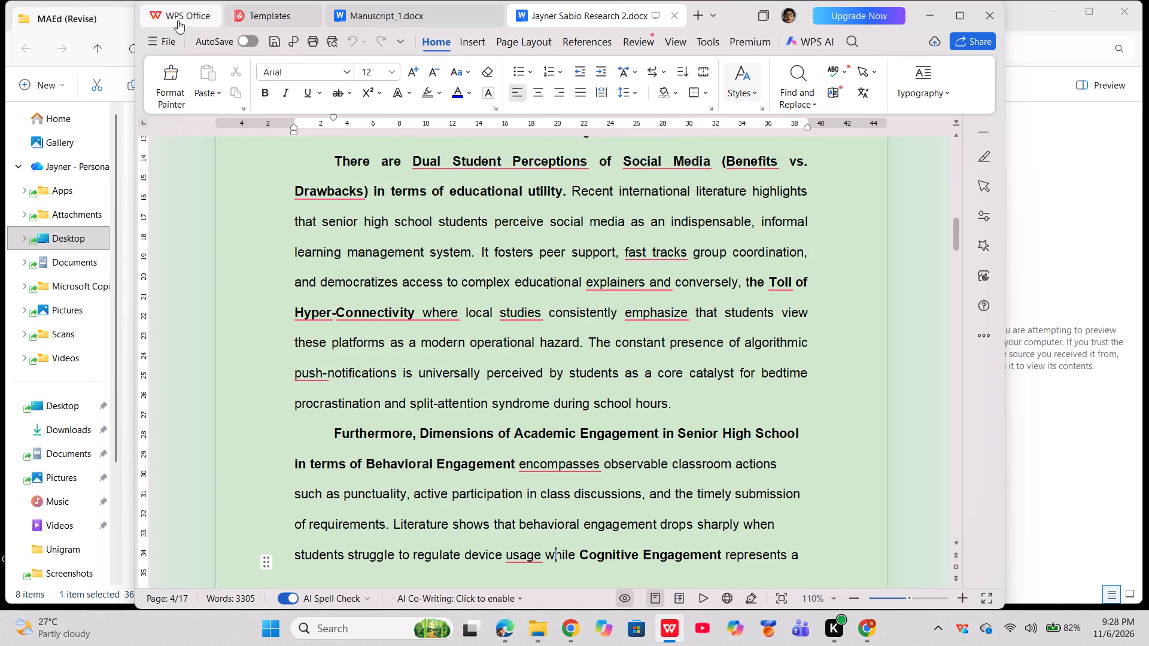
Switch to Manuscript_1 and read from the paradigm explanation on page 10 into the start of the Statement of the Problem.
click(421, 11)
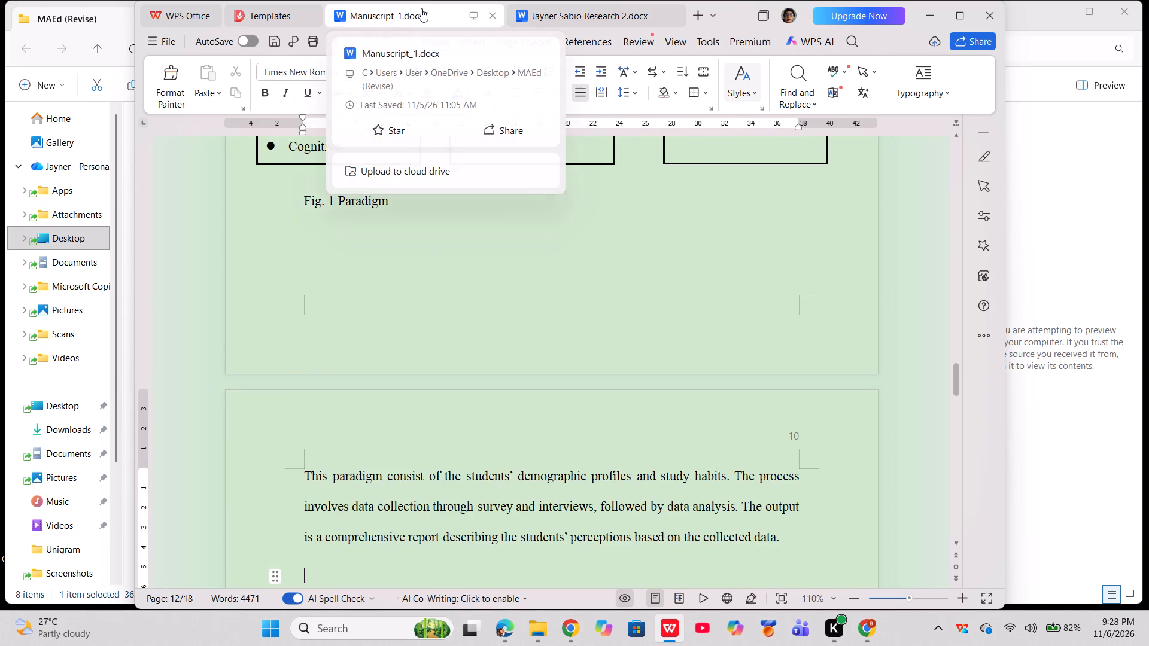
key(Down)
key(Down)
key(Down)
key(Down)
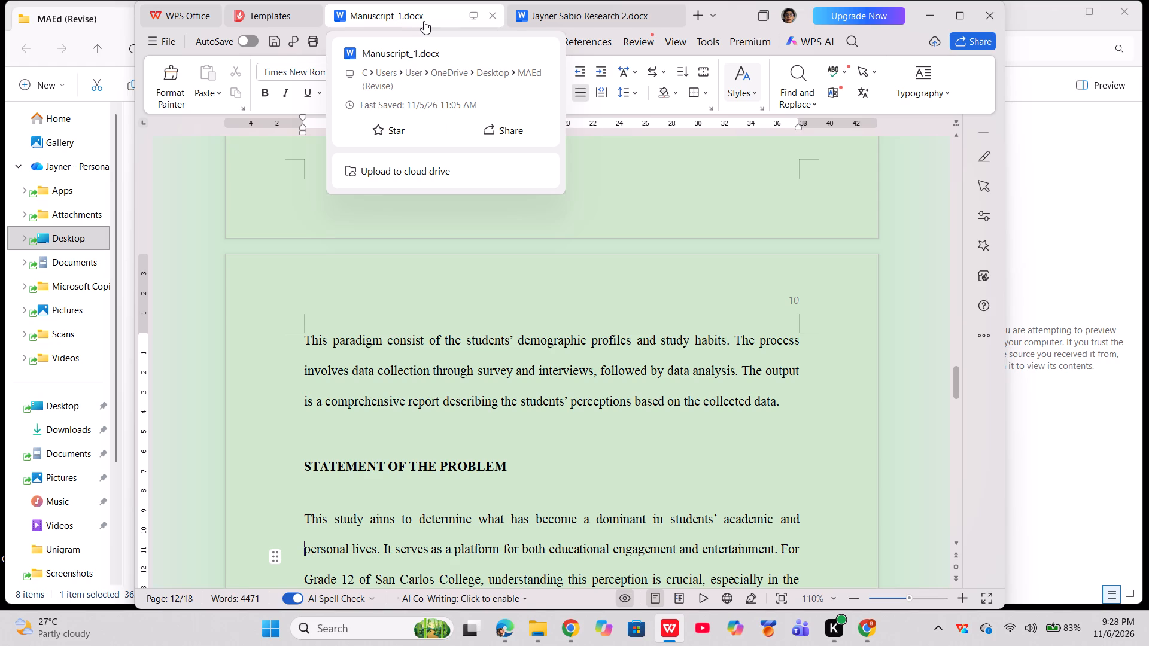
Return to the Research 2 document and reread the Toll of Hyper-Connectivity passage on page 4 to its end.
click(584, 4)
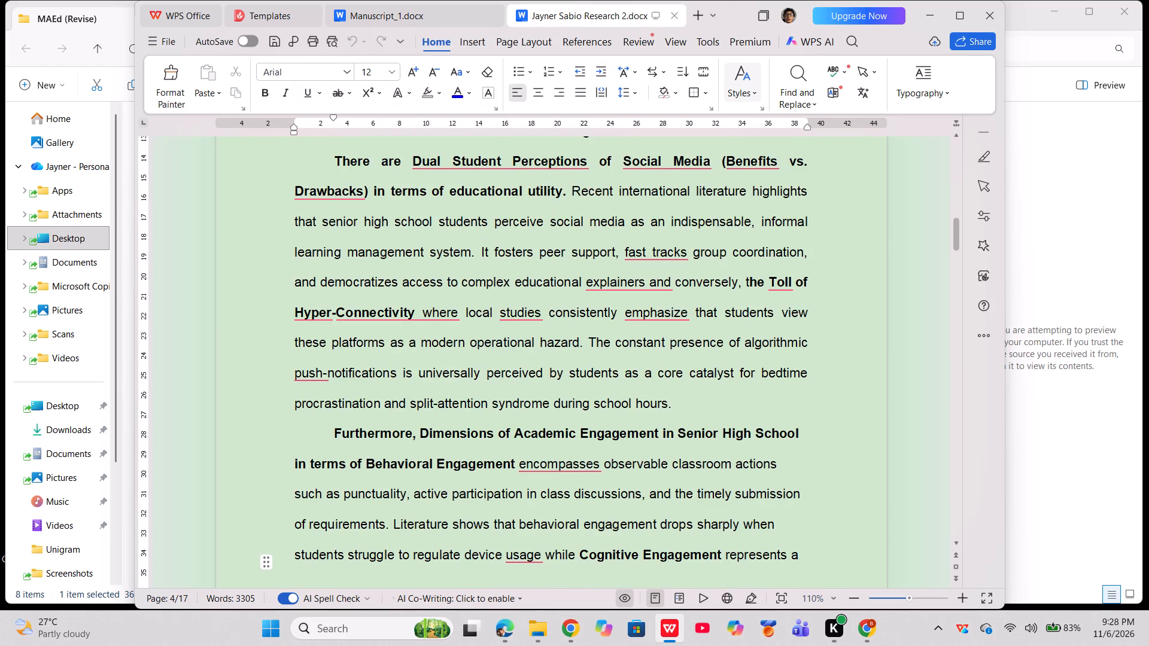
click(572, 282)
key(Down)
key(Down)
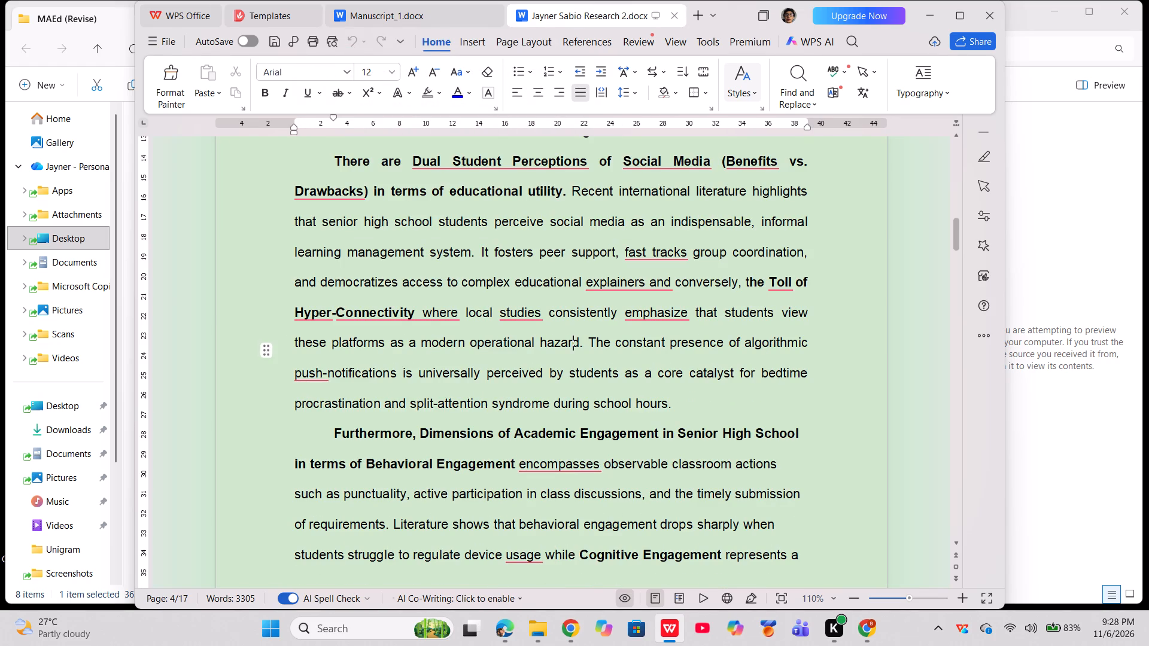
key(Down)
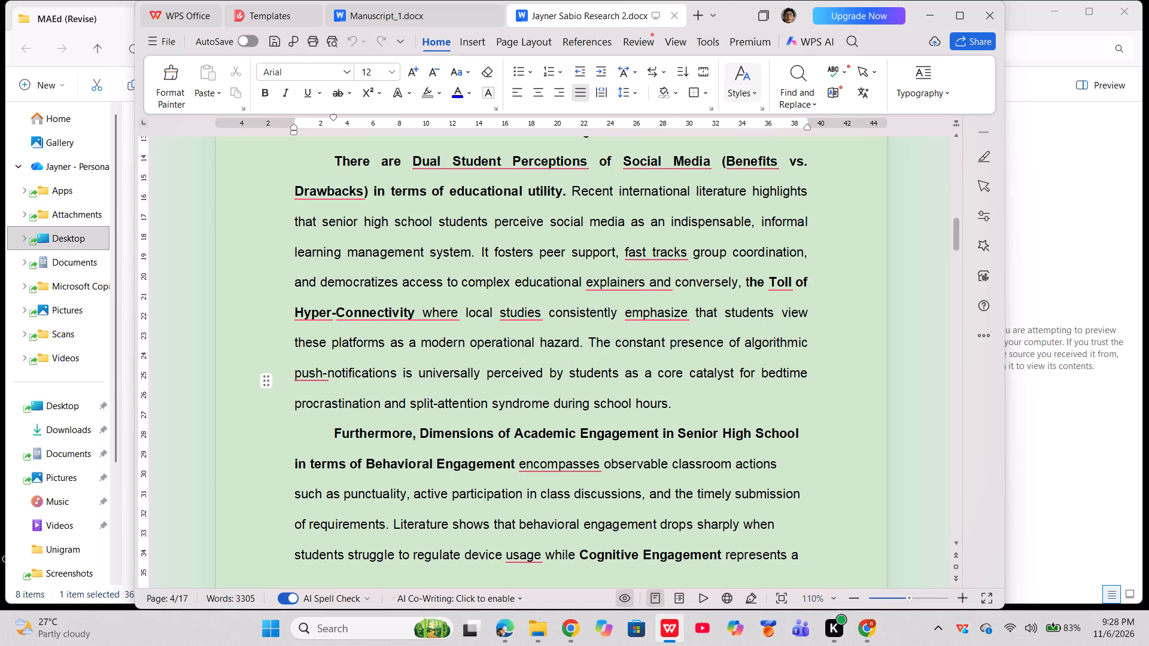
key(Down)
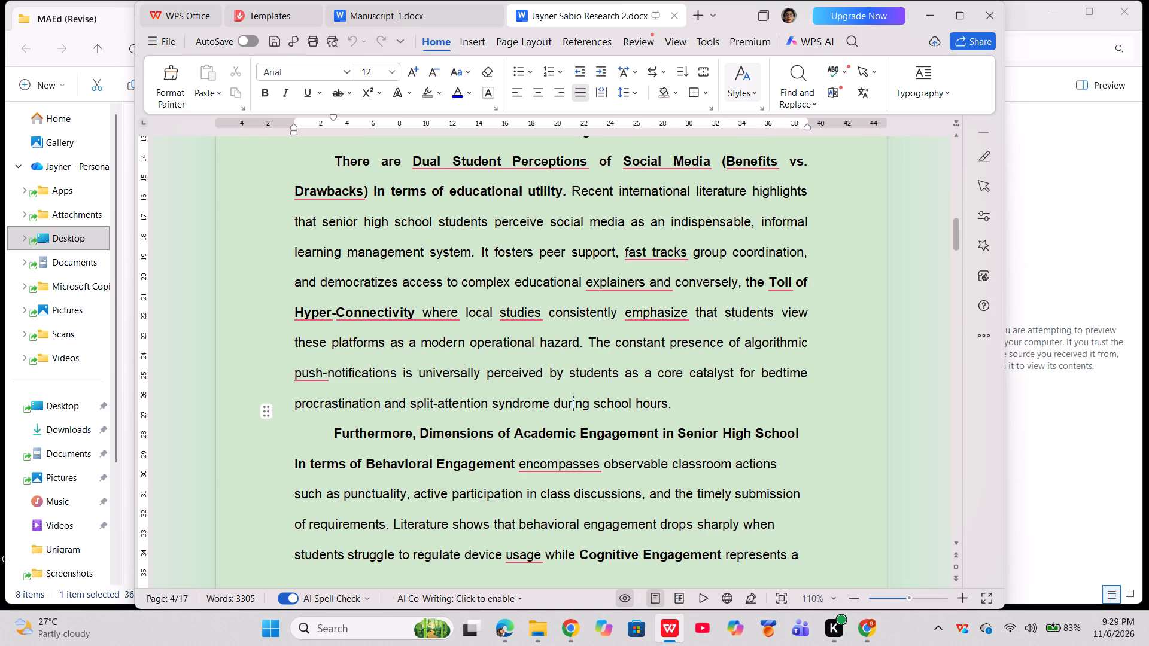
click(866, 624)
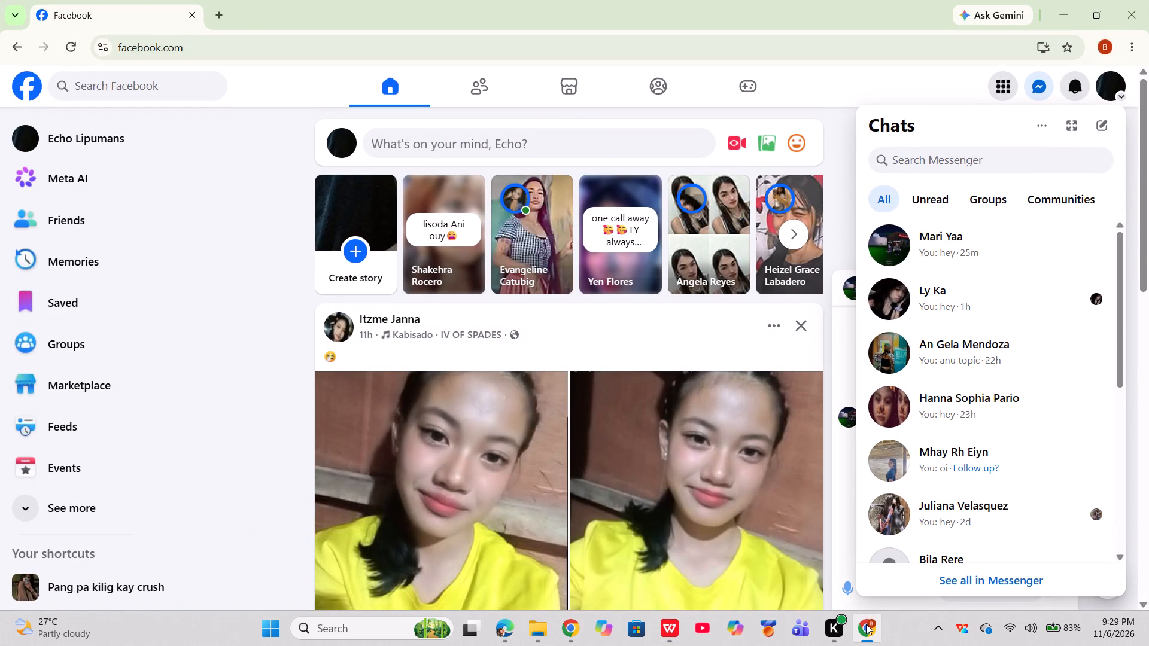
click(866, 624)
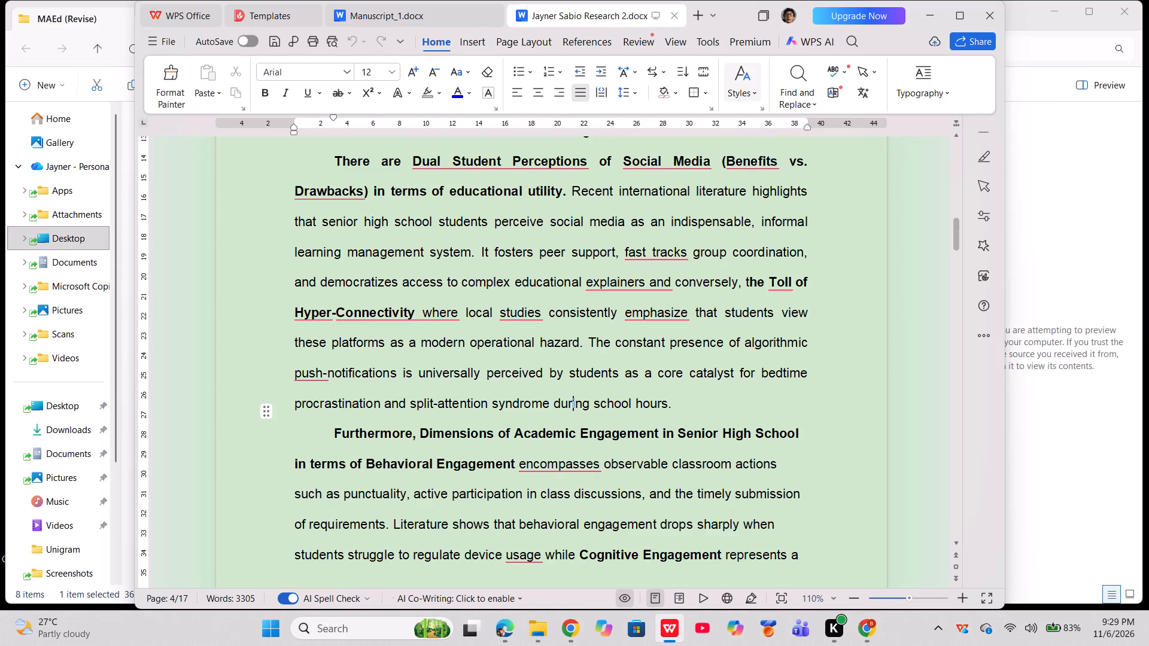
Read the Dimensions of Academic Engagement paragraph through its Cognitive Engagement part on page 5, up to the Relationship Between Perceptions and Engagement paragraph.
click(543, 298)
key(Down)
key(Down)
key(Down)
key(Down)
key(Down)
key(Down)
key(Down)
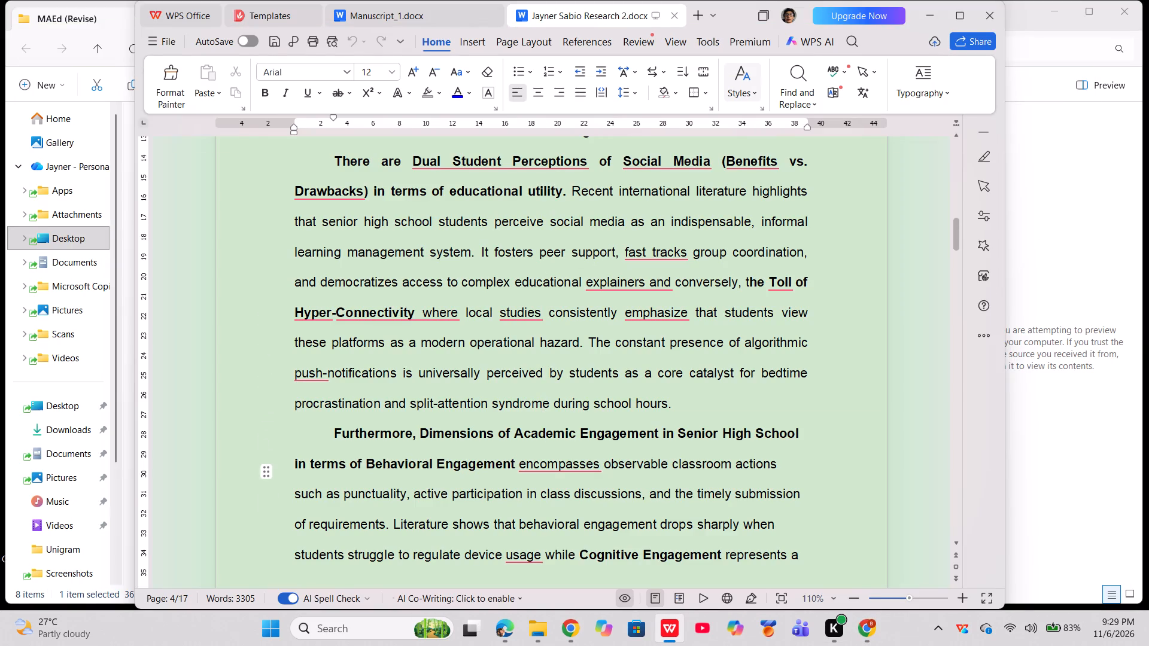
key(Down)
key(Down)
key(Down)
key(Down)
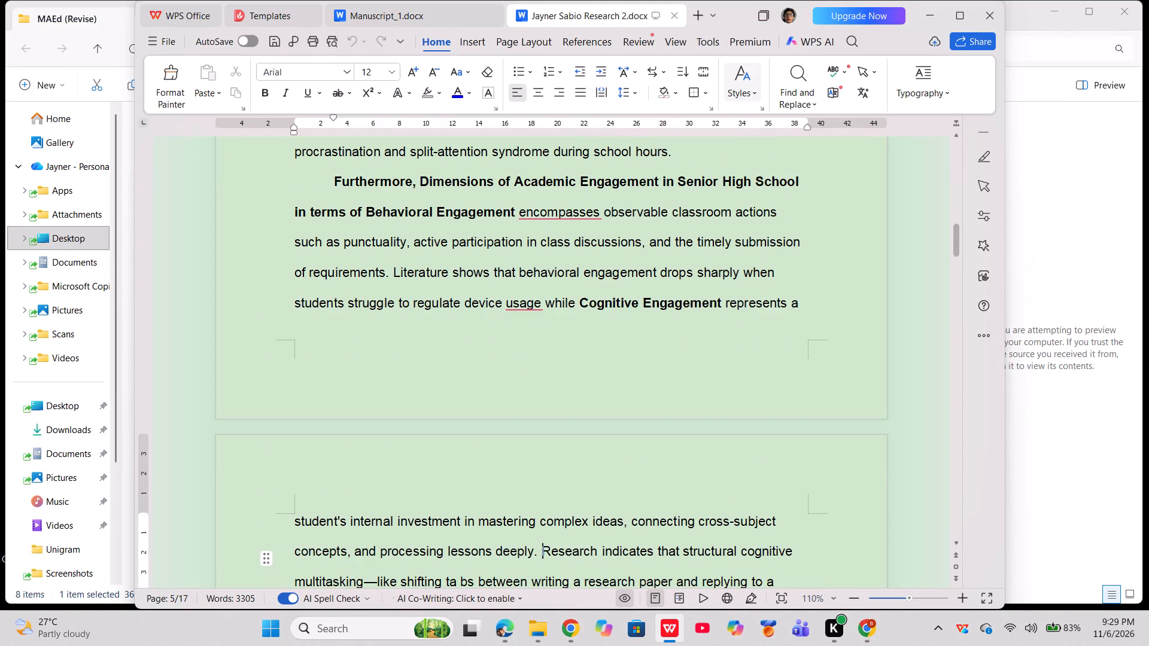
key(Down)
key(Down)
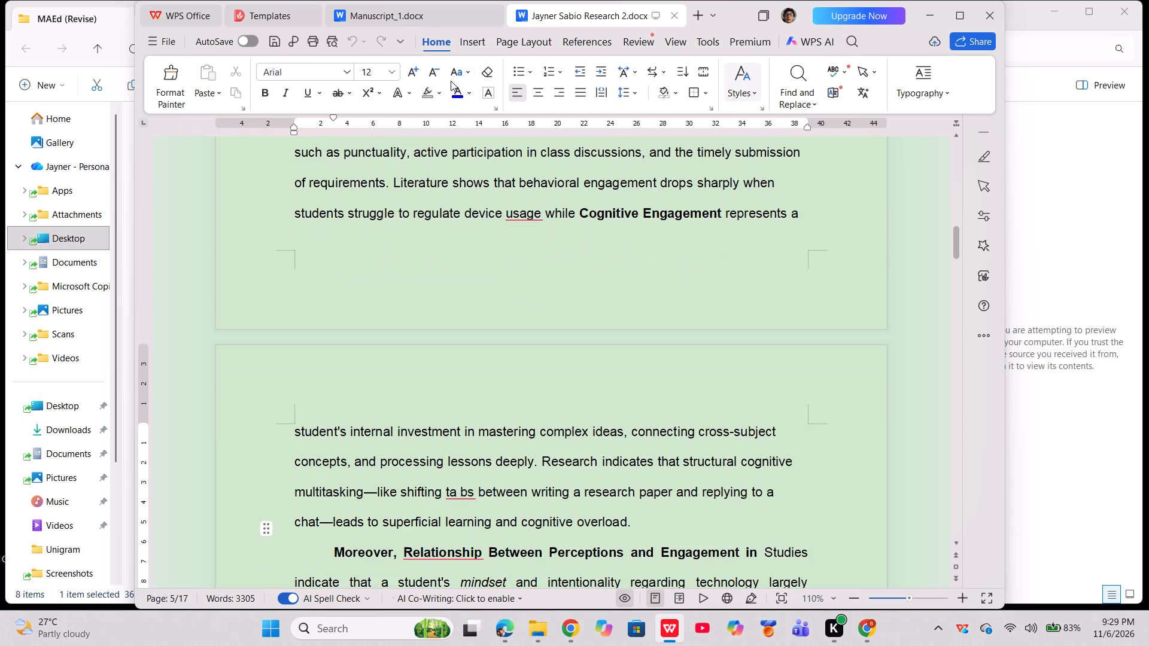
Switch to Manuscript_1 and read the Statement of the Problem and its specific research questions, through question 2 on learners' perceptions.
click(401, 19)
key(Down)
key(Down)
key(Down)
key(Down)
key(Down)
key(Down)
key(Down)
key(Down)
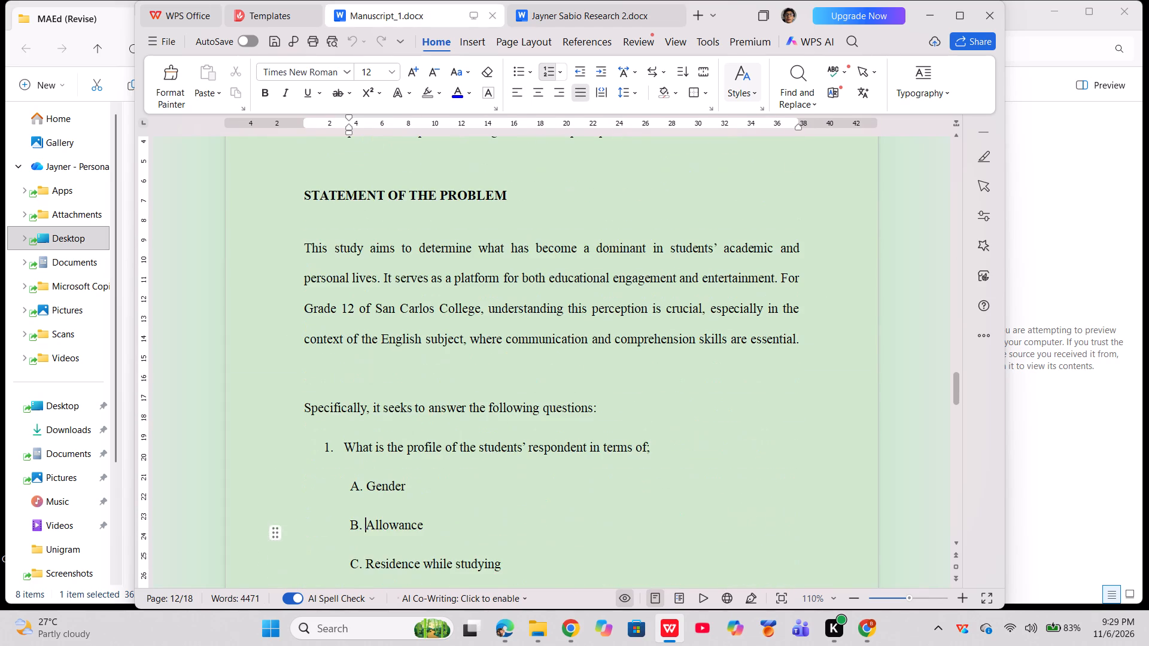
key(Down)
key(Down)
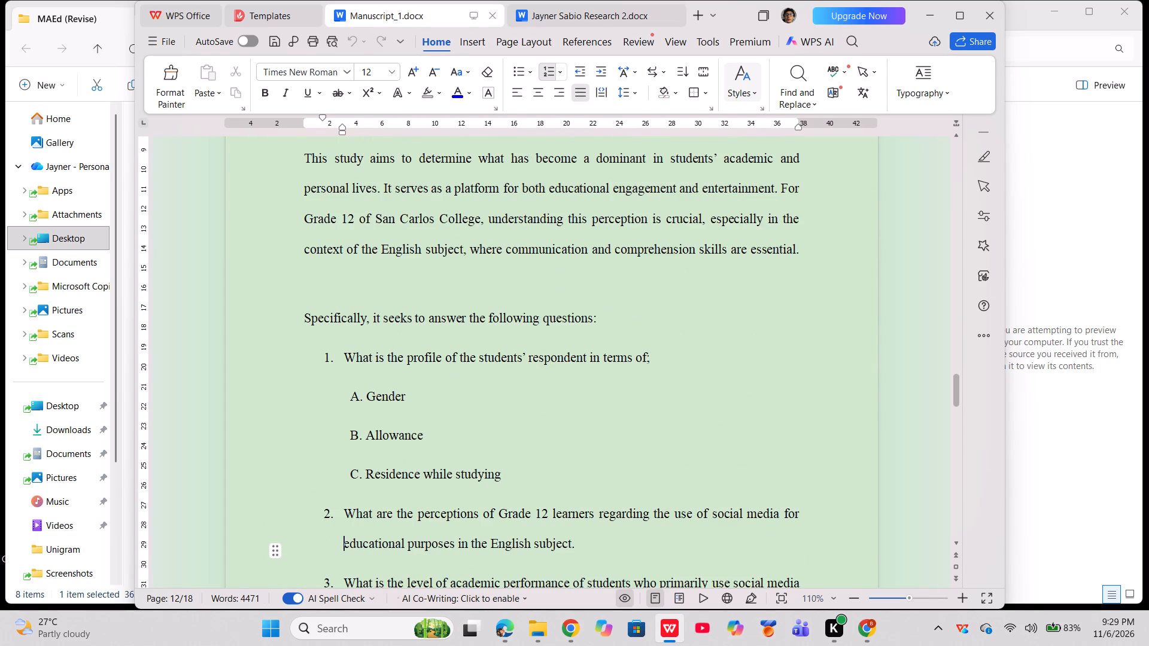
Go back to the Input-Process-Output paradigm figure in Manuscript_1 and examine its three boxes.
key(Up)
key(Up)
key(Up)
key(Up)
key(Up)
key(Up)
key(Up)
key(Up)
key(Up)
key(Up)
key(Up)
key(Up)
key(Up)
key(Up)
key(Up)
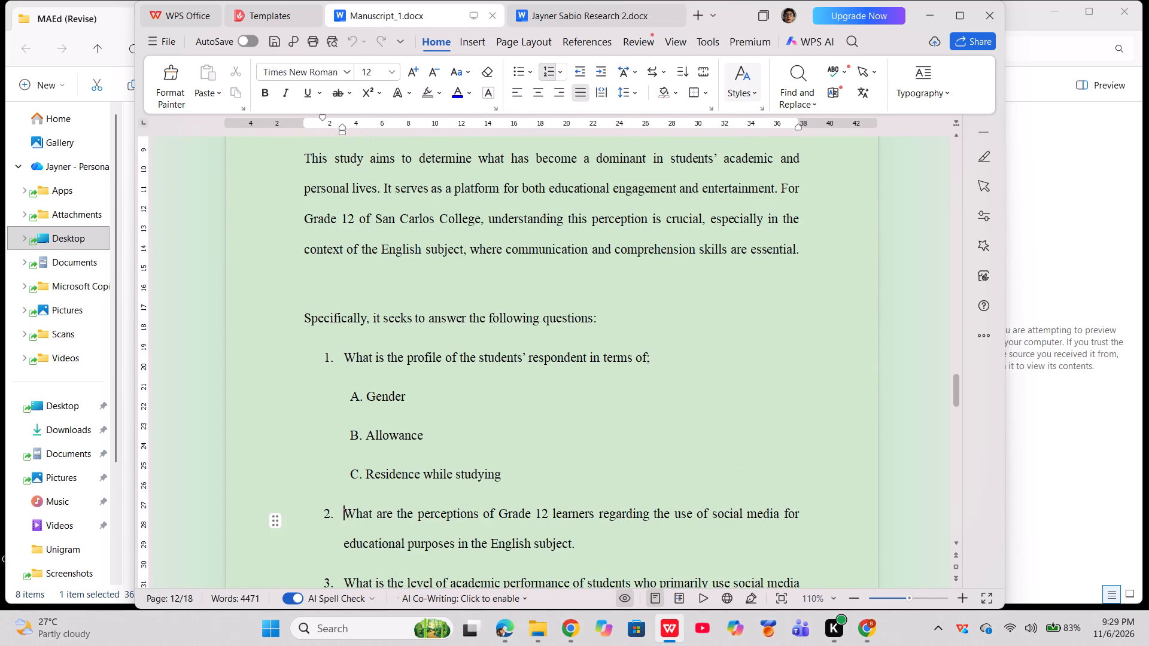
key(Up)
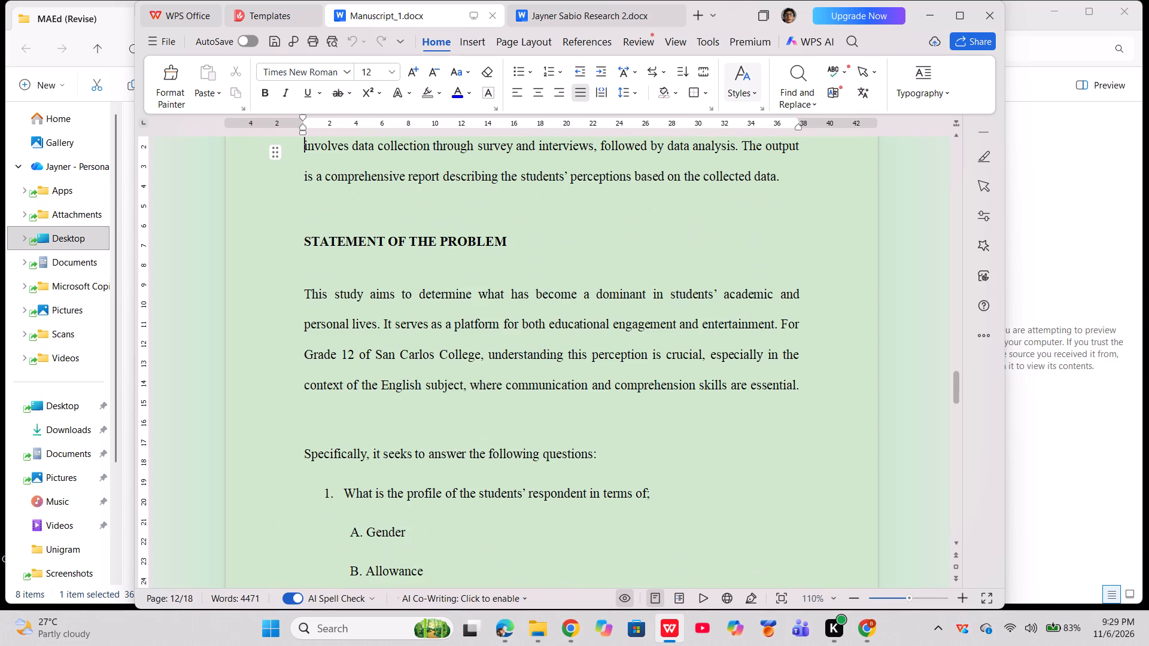
key(Up)
key(Up)
key(Up)
key(Up)
key(Up)
key(Up)
key(Up)
key(Up)
key(Up)
key(Up)
key(Up)
key(Up)
key(Up)
key(Up)
key(Up)
key(Up)
key(Up)
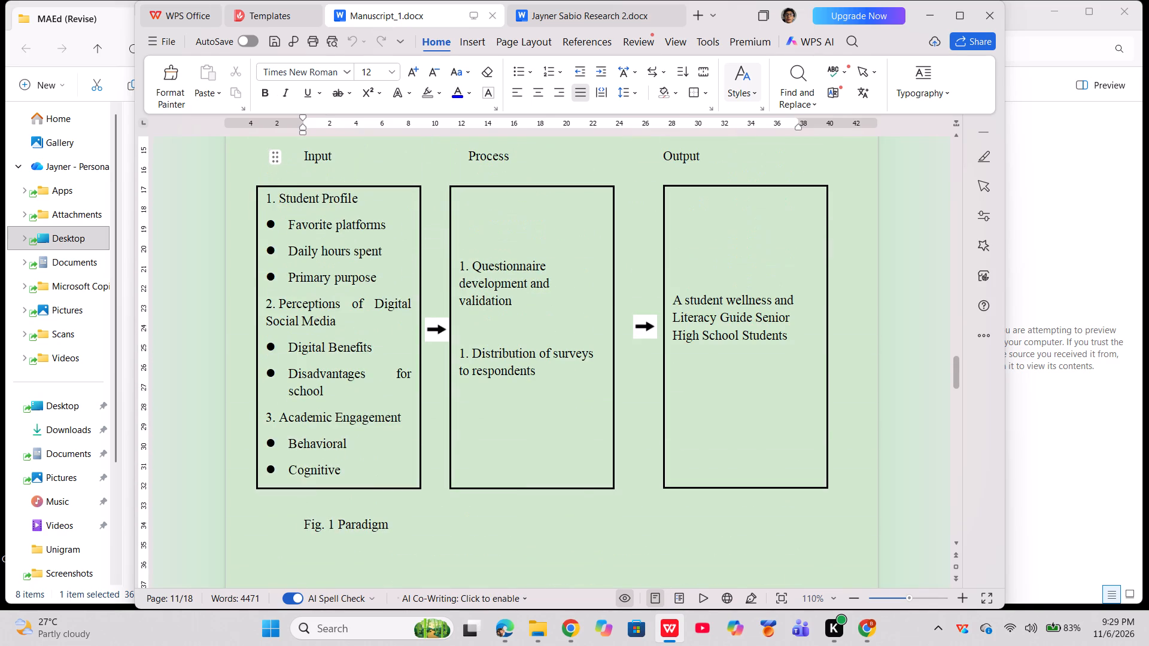
In the Research 2 document, skim from the Academic Engagement paragraph through the local studies to the paragraph introducing the paradigm.
click(568, 13)
key(Down)
key(Down)
key(Down)
key(Down)
key(Down)
key(Down)
key(Down)
key(Down)
key(Down)
key(Down)
key(Down)
key(Down)
key(Down)
key(Down)
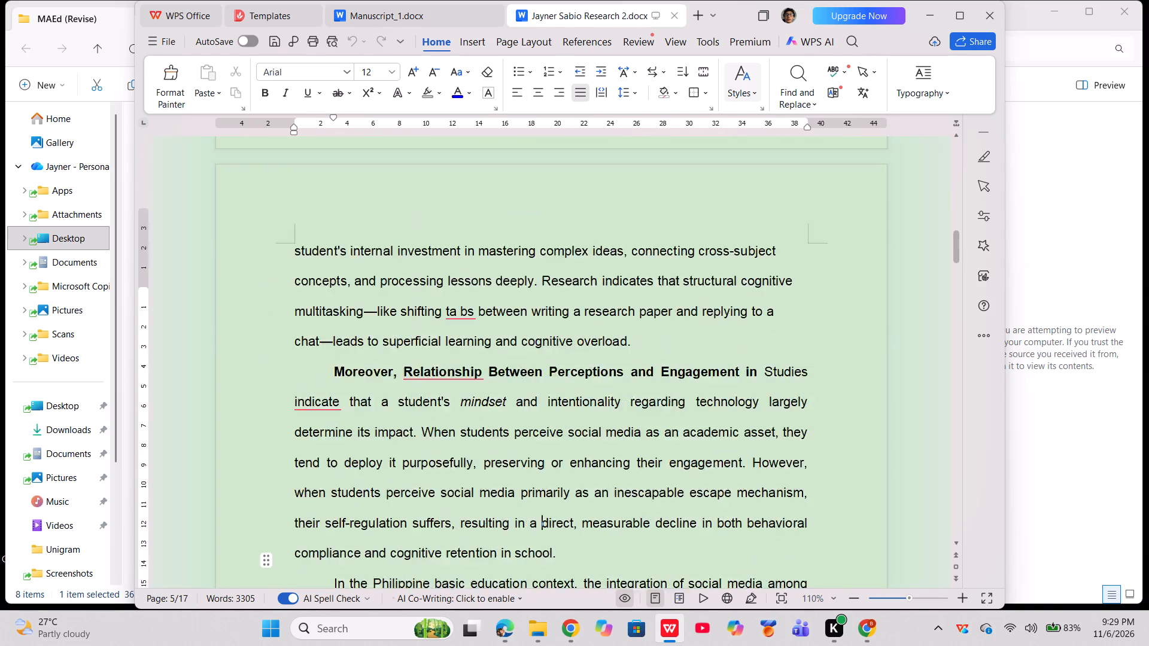
key(Down)
key(Down)
key(Down)
key(Down)
key(Down)
key(Down)
key(Down)
key(Down)
key(Down)
key(Down)
key(Down)
key(Down)
key(Down)
key(Down)
key(Down)
key(Down)
key(Down)
key(Down)
key(Down)
key(Down)
key(Down)
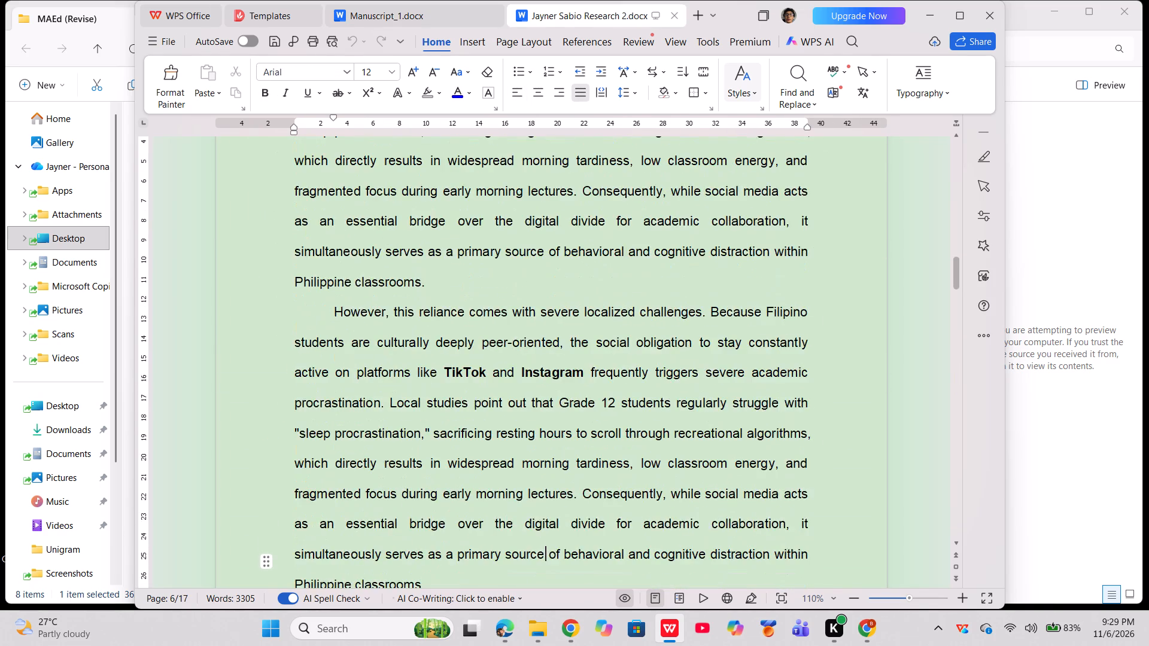
key(Down)
key(Down)
key(Down)
key(Down)
key(Down)
key(Down)
key(Down)
key(Down)
key(Down)
key(Down)
key(Down)
key(Down)
key(Down)
key(Down)
key(Down)
key(Down)
key(Down)
key(Down)
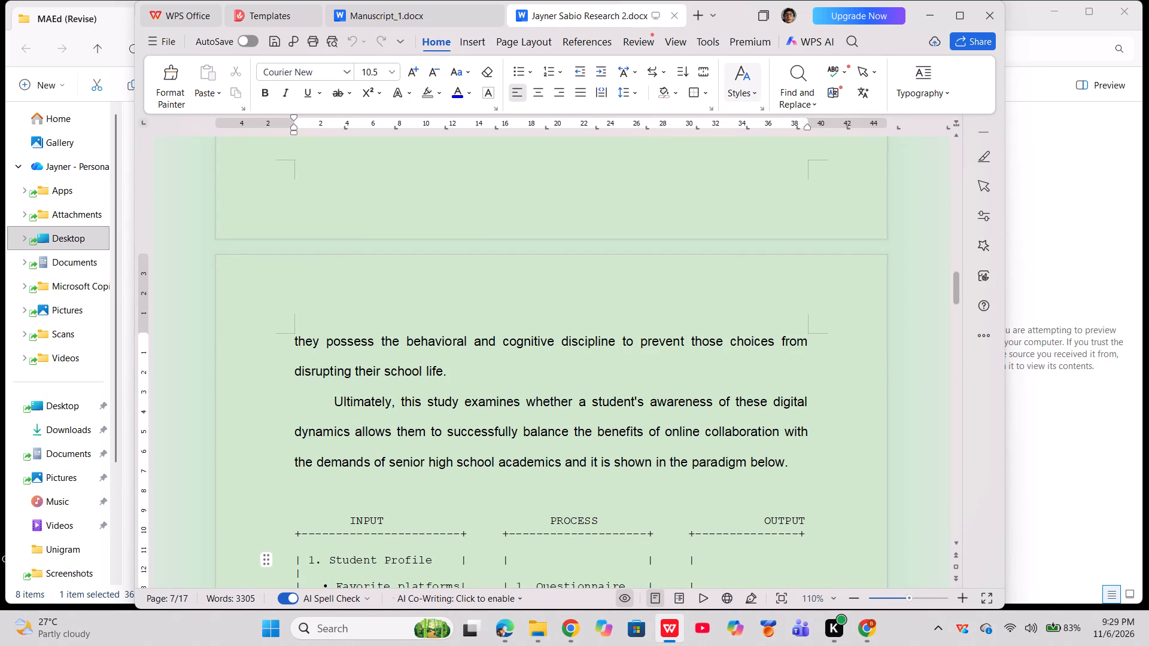
Examine the Input, Process and Output columns of the Figure 1 paradigm on page 7 of the Research 2 document.
key(Down)
key(Down)
key(Down)
key(Down)
key(Down)
key(Down)
key(Down)
key(Down)
key(Down)
key(Down)
key(Down)
key(Down)
key(Down)
key(Down)
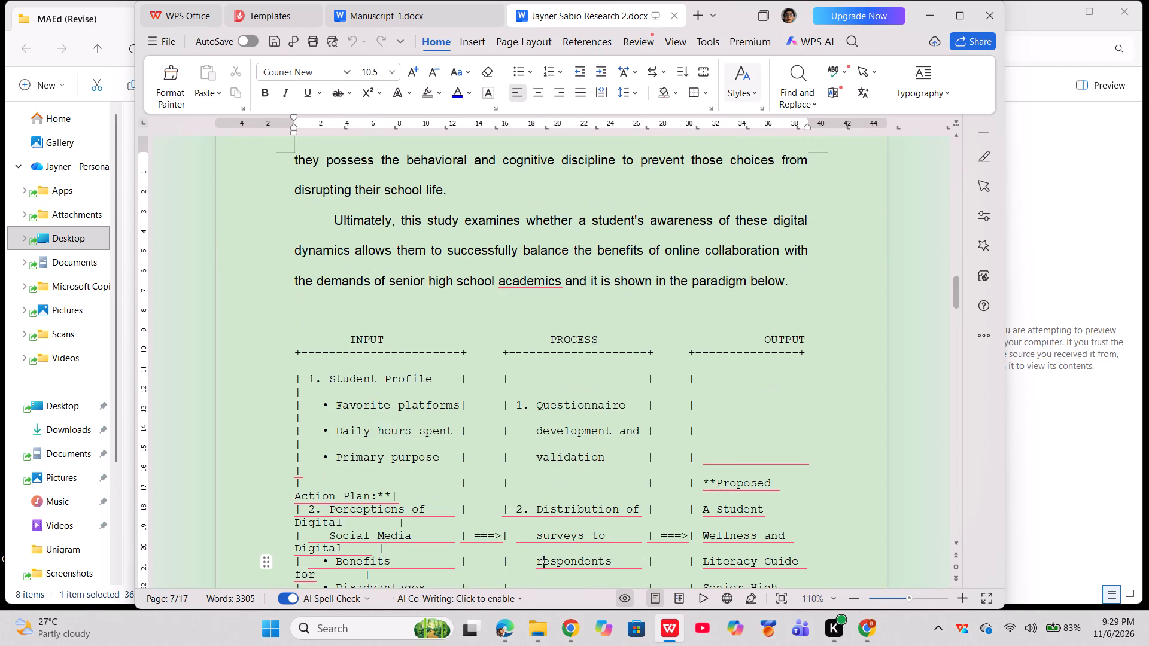
key(Down)
key(Down)
key(Down)
key(Down)
key(Down)
key(Down)
key(Down)
key(Down)
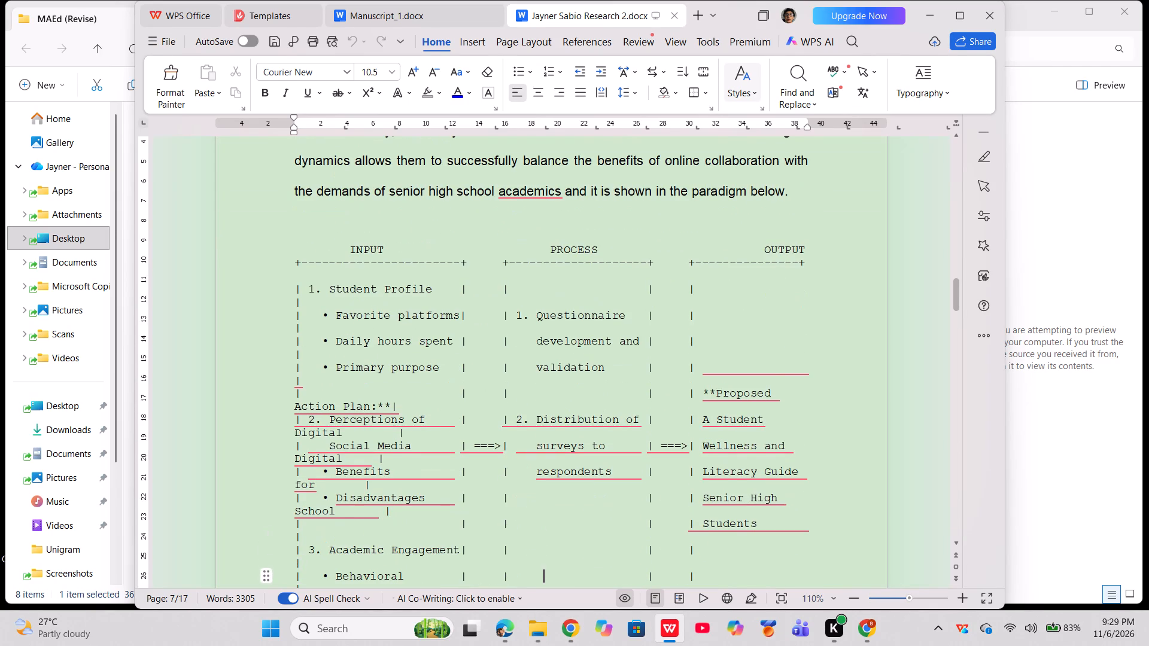
key(Down)
key(Down)
key(Down)
key(Down)
key(Down)
key(Down)
key(Down)
key(Down)
key(Down)
key(Down)
key(Down)
key(Down)
key(Down)
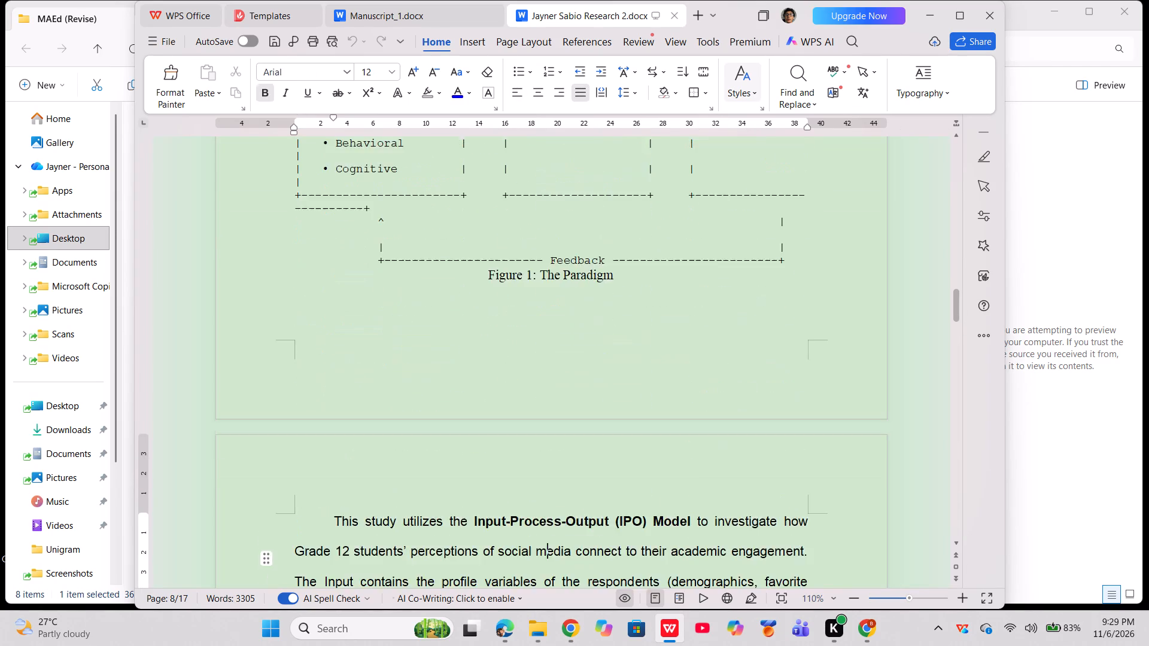
Read the Input-Process-Output (IPO) Model explanation below the paradigm on page 8 of the Research 2 document.
key(Down)
key(Down)
key(Down)
key(Down)
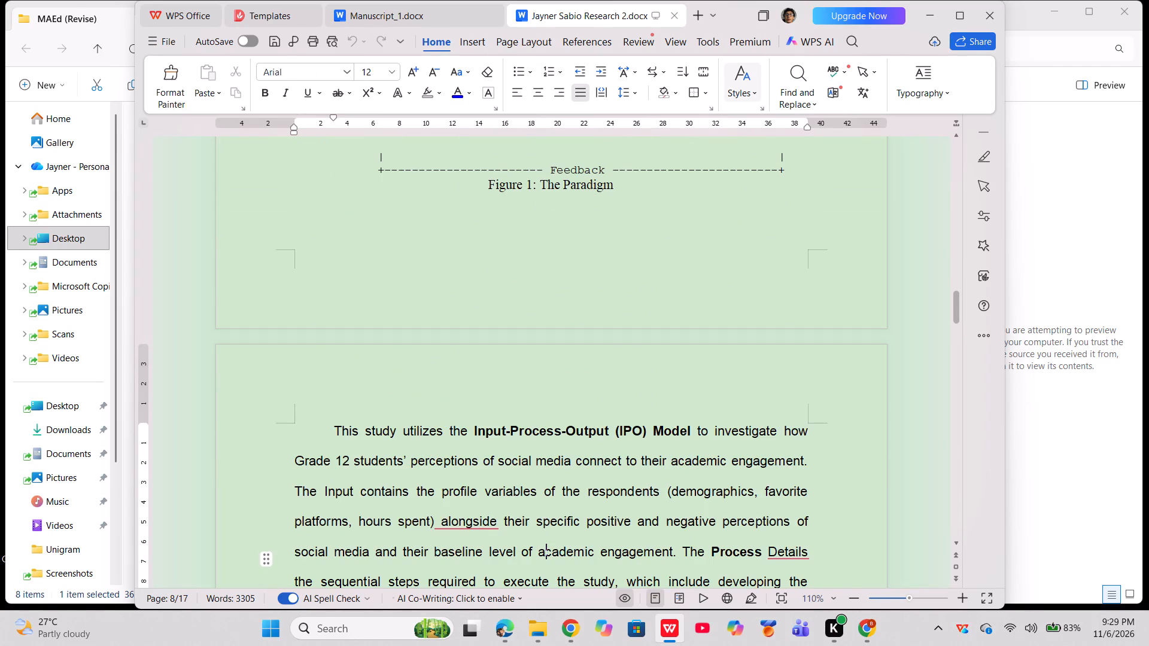
key(Down)
key(Down)
key(Down)
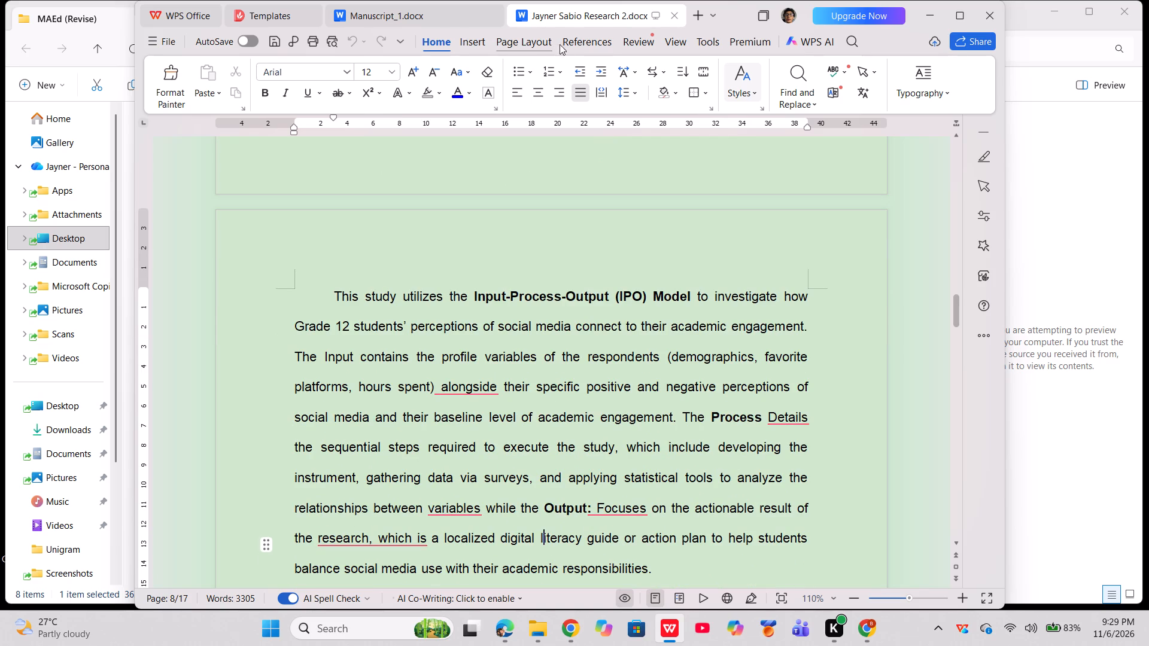
Review the Fig. 1 Paradigm in Manuscript_1 together with the explanatory paragraph that follows it.
click(424, 11)
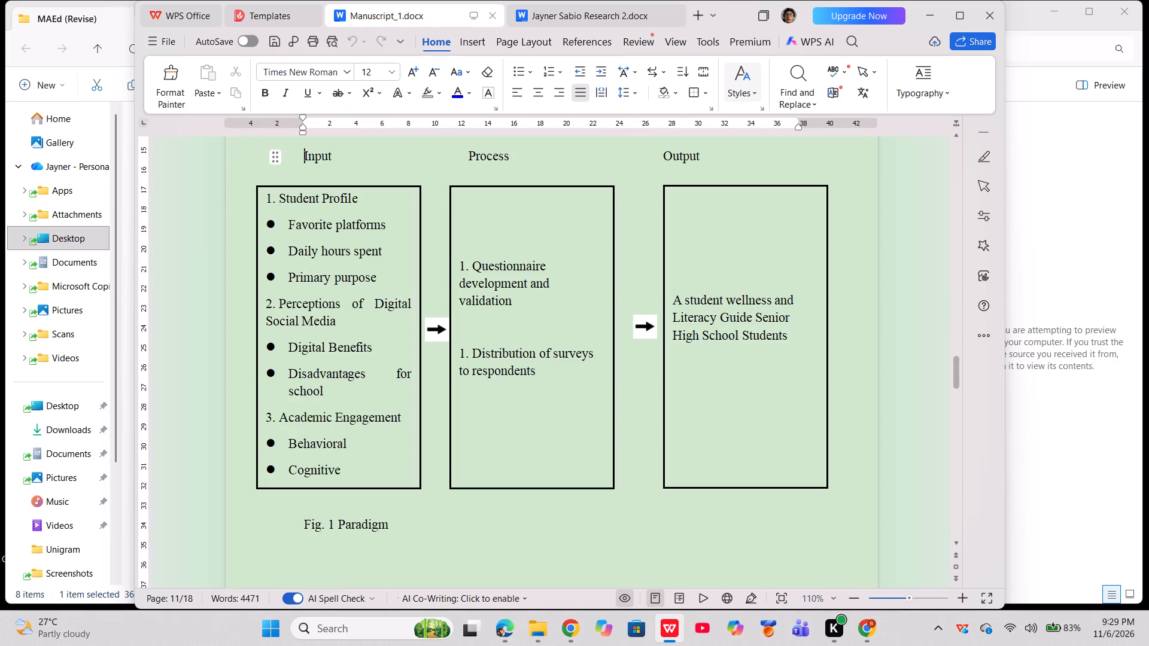
click(535, 553)
key(Down)
key(Down)
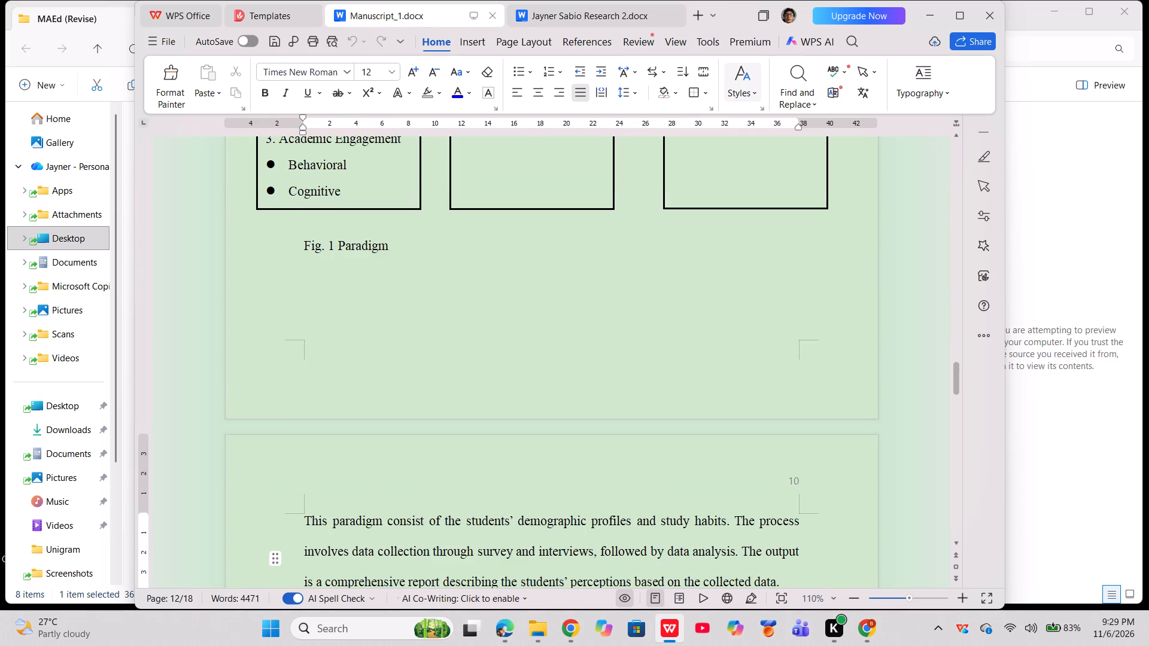
key(Down)
key(Down)
key(Up)
key(Up)
key(Up)
key(Up)
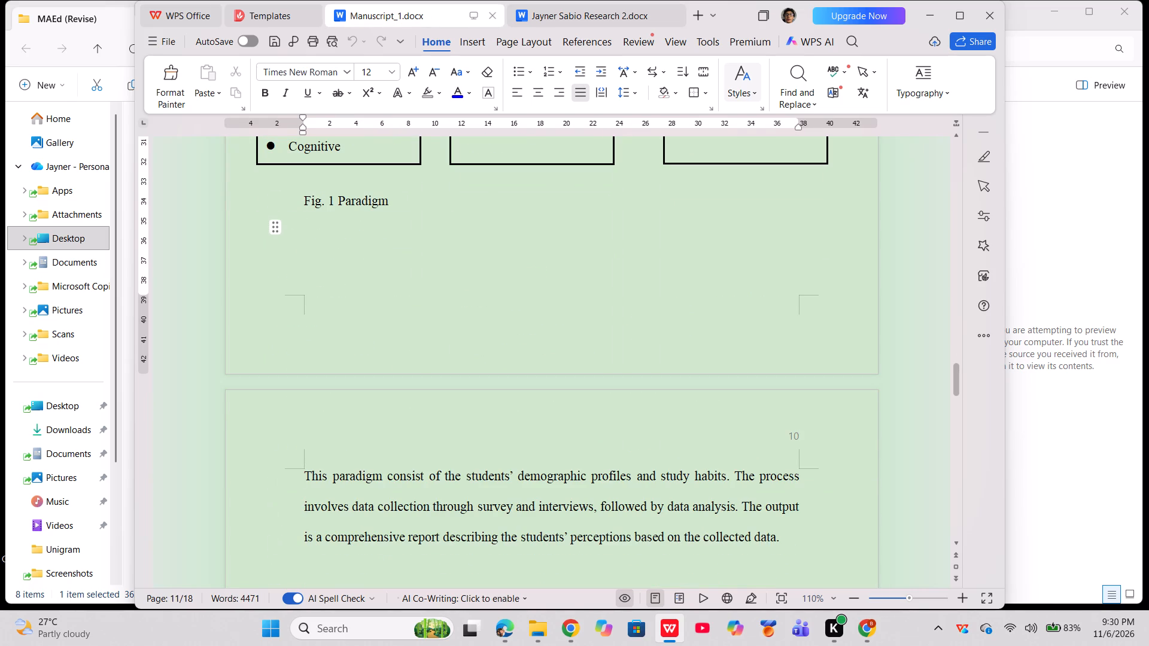
key(Up)
key(Up)
key(Up)
key(Up)
key(Up)
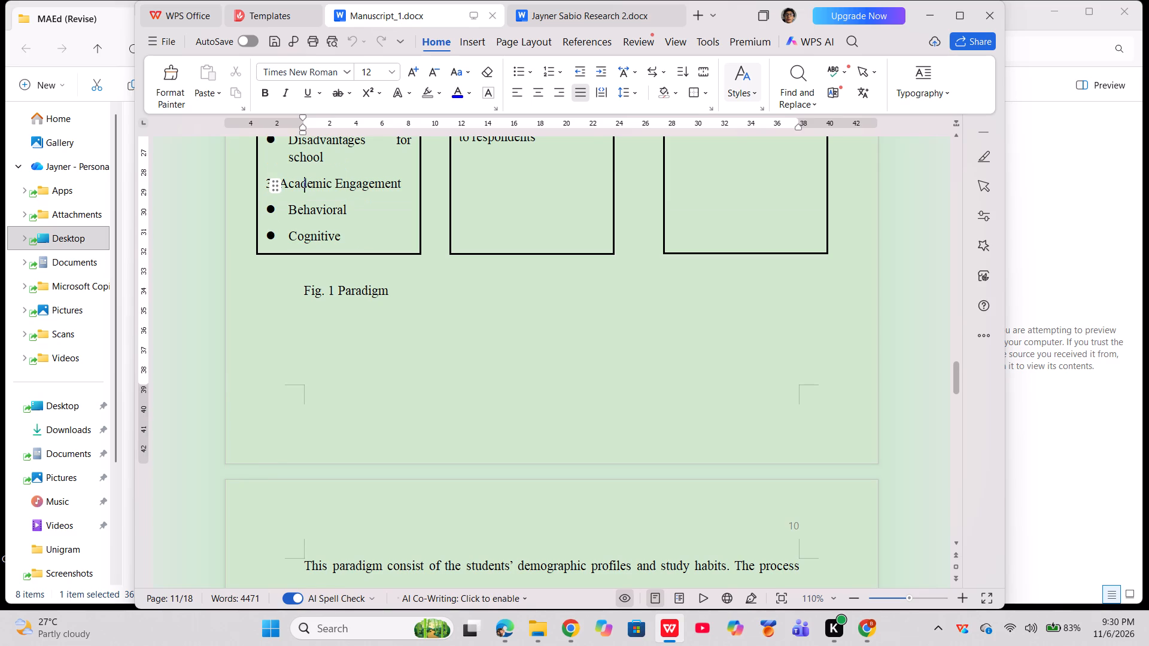
Delete the "This paradigm consist of…" explanation paragraph above Statement of the Problem in Manuscript_1 and save the document.
key(Down)
key(Down)
key(Down)
key(Down)
key(Down)
key(Down)
key(Down)
key(Down)
key(Down)
key(Down)
key(Down)
key(Down)
key(Down)
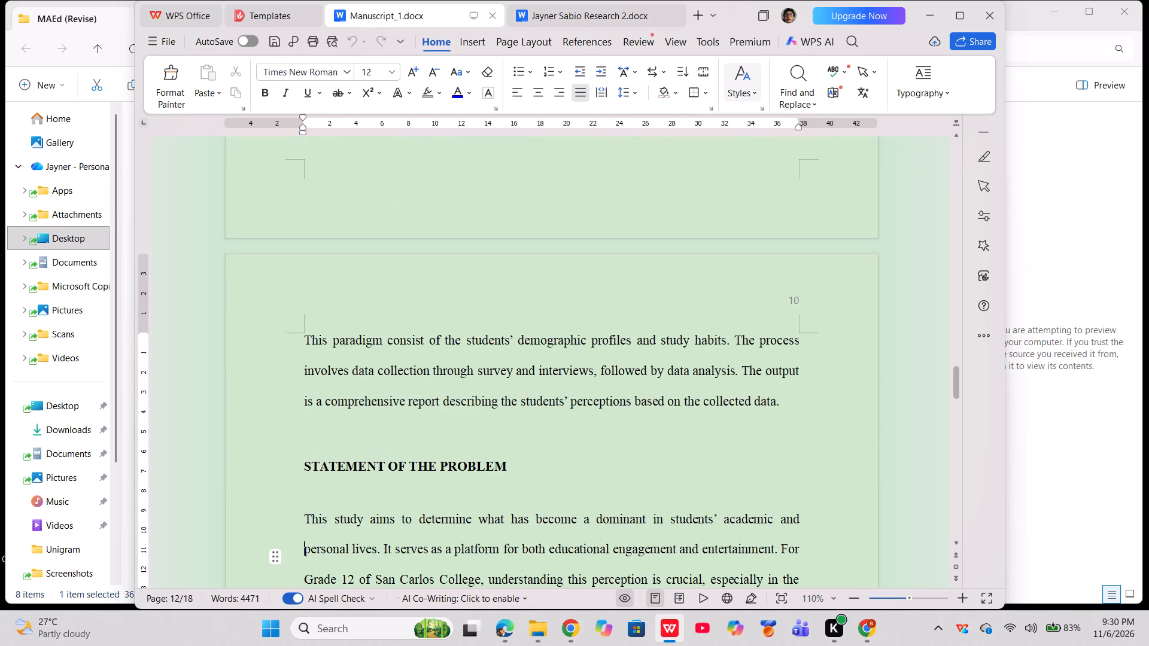
drag(303, 340, 762, 413)
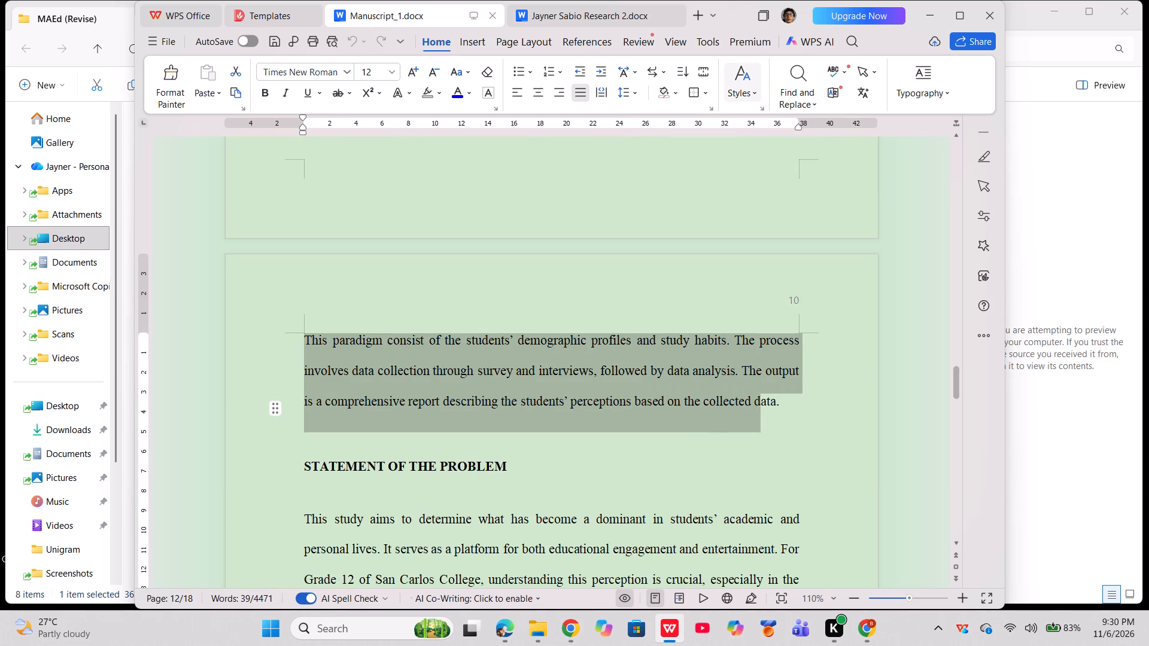
drag(762, 413, 798, 414)
key(Delete)
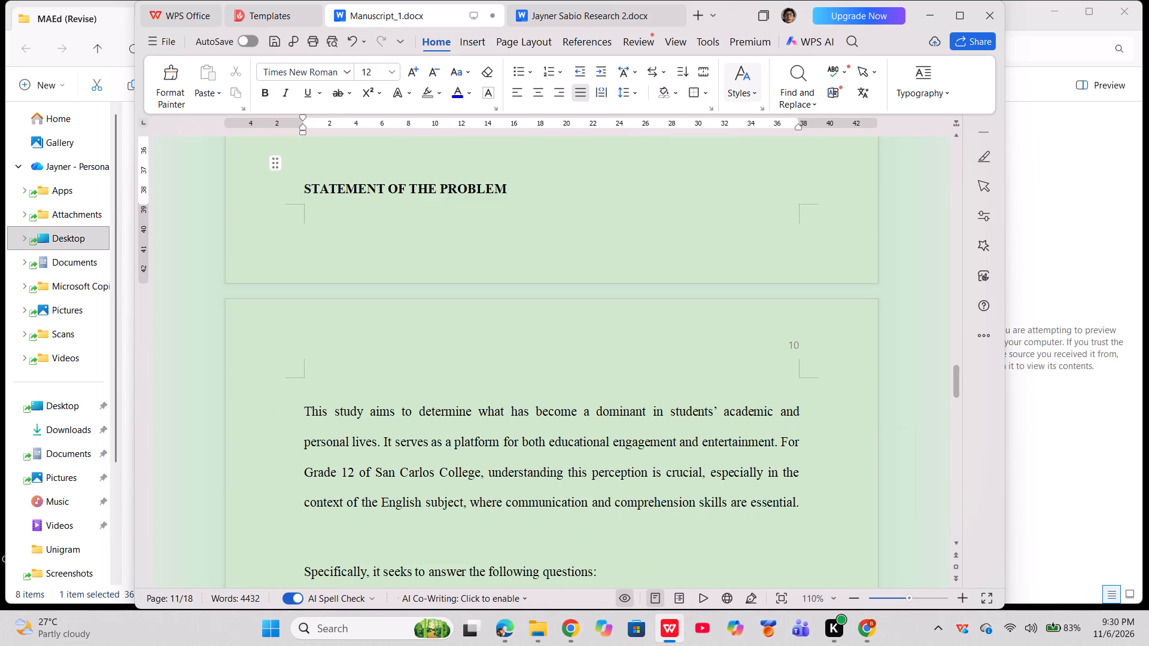
key(ctrl+s)
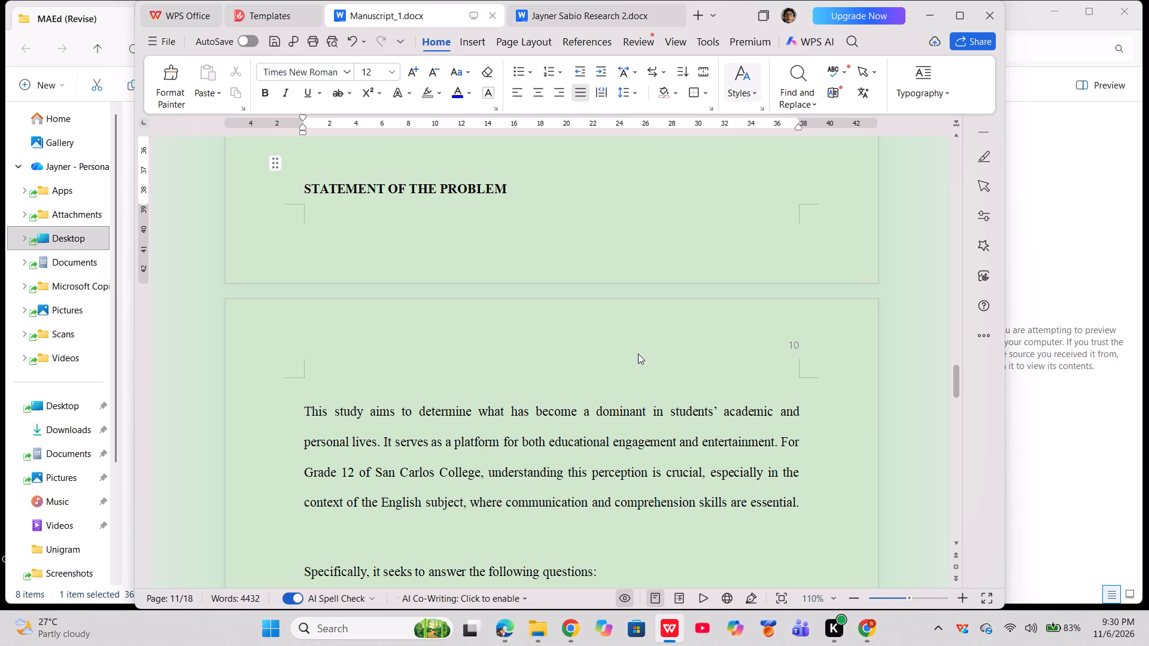
Copy the full Input-Process-Output (IPO) Model explanation paragraph from the Research 2 document into the blank line below the Fig. 1 Paradigm caption in Manuscript_1.
click(585, 228)
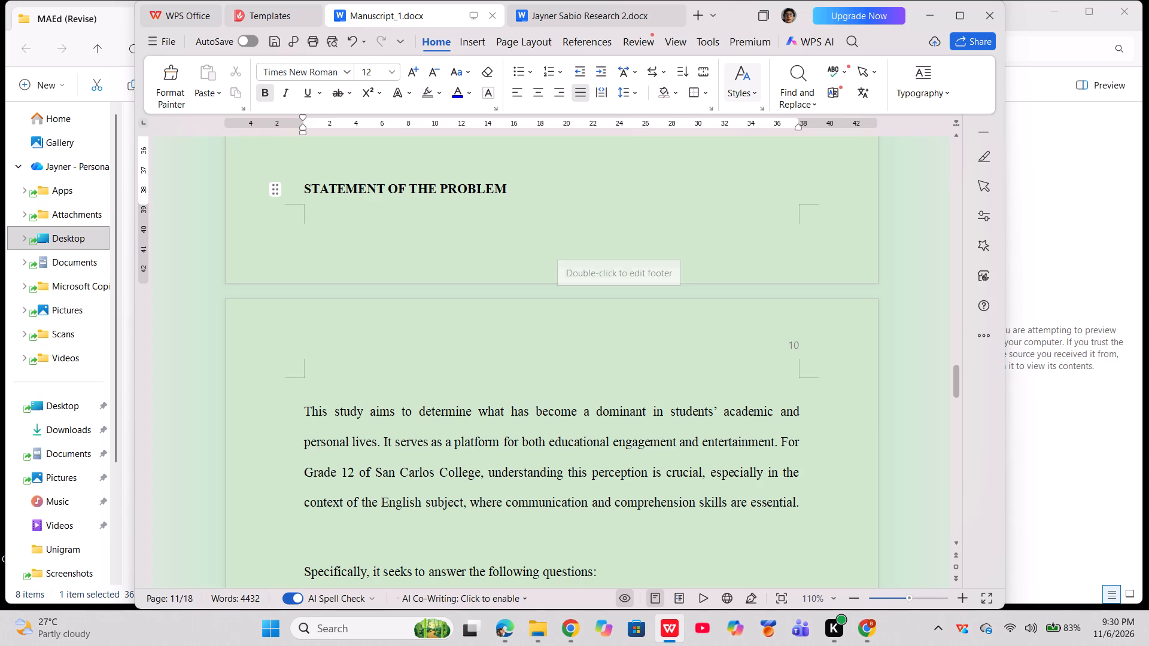
click(284, 150)
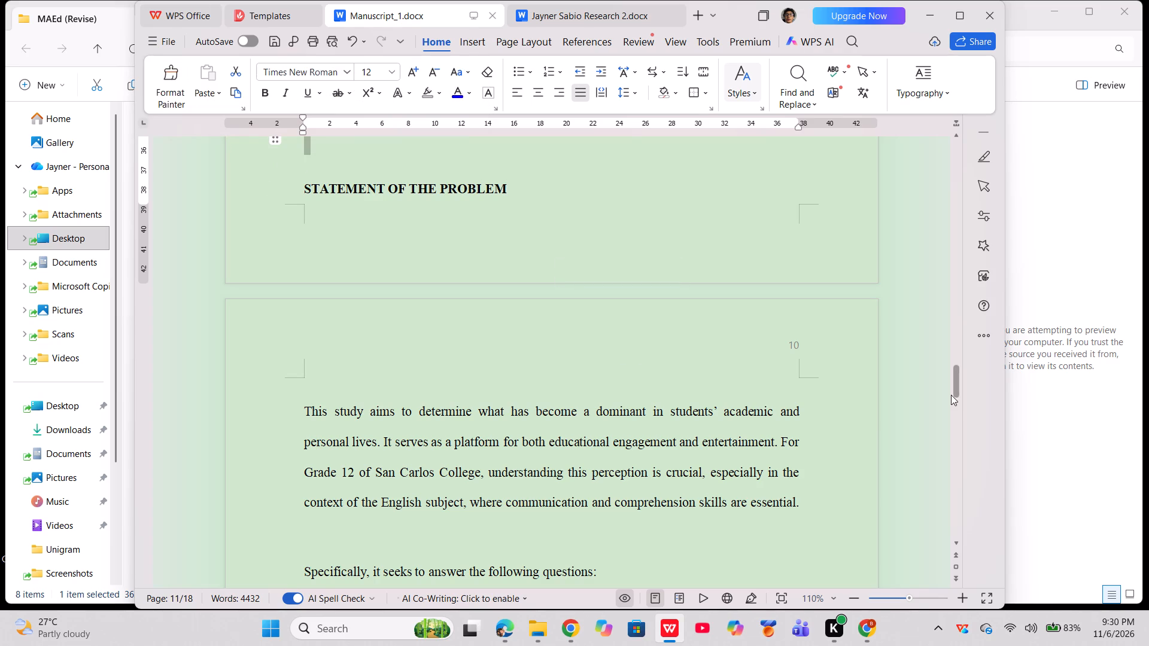
drag(956, 388, 955, 379)
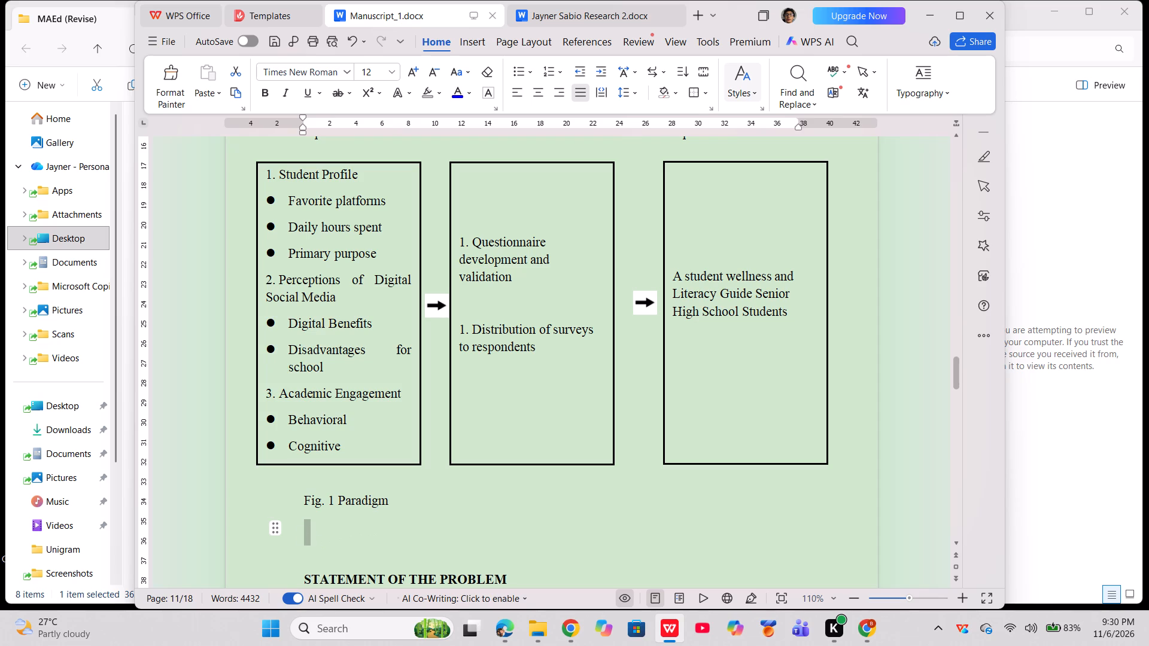
click(307, 528)
click(577, 20)
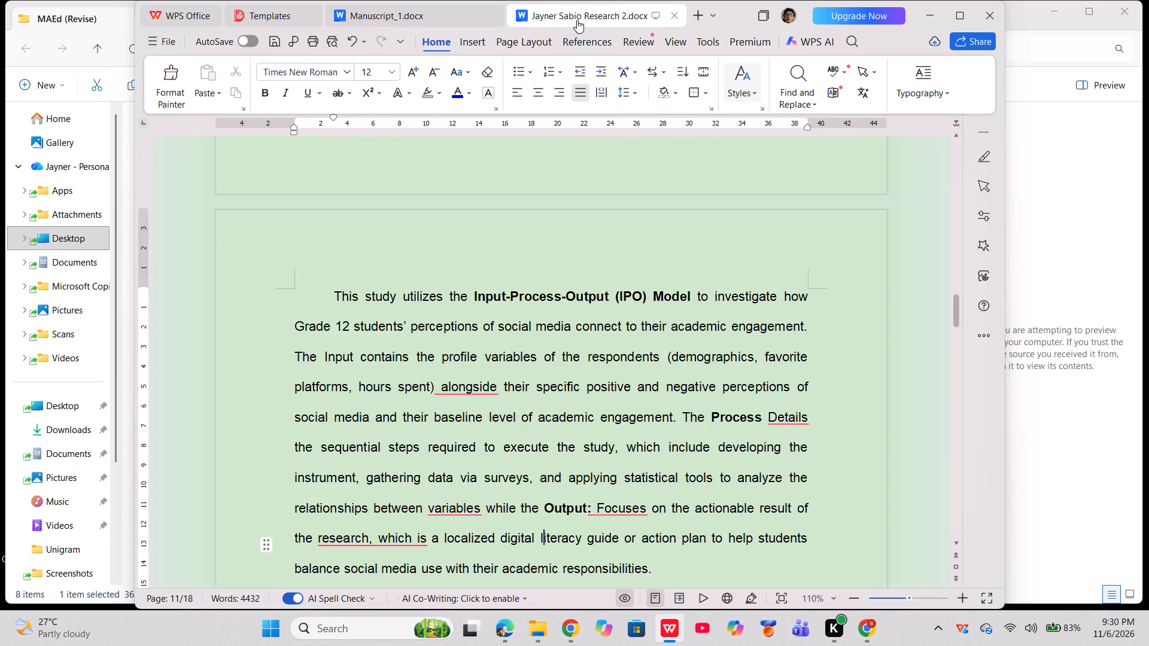
drag(331, 295, 417, 303)
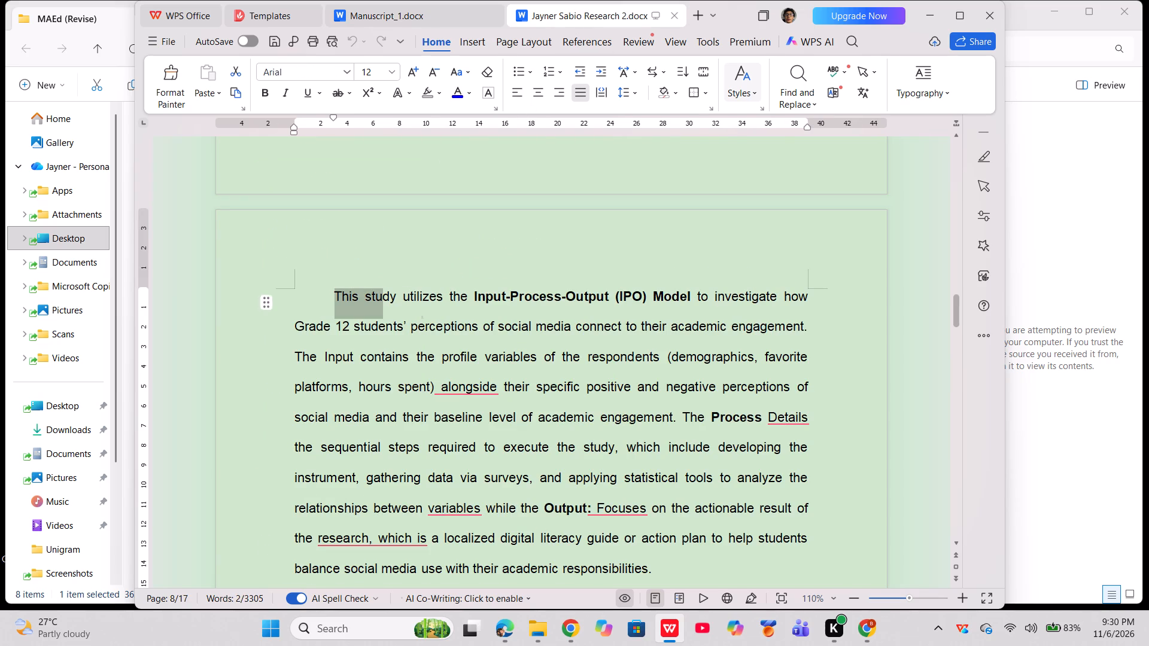
drag(417, 303, 637, 407)
key(shift+Down)
key(shift+Down)
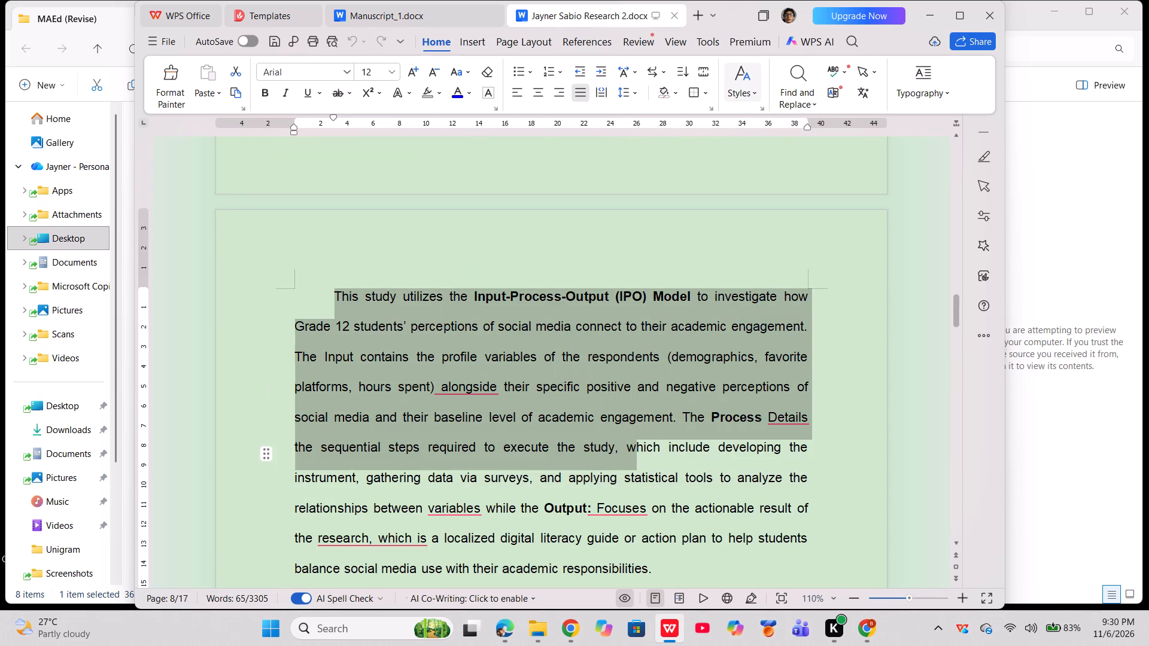
key(shift+Down)
key(shift+Down)
key(shift+Down)
key(shift+Down)
key(shift+Right)
key(shift+Right)
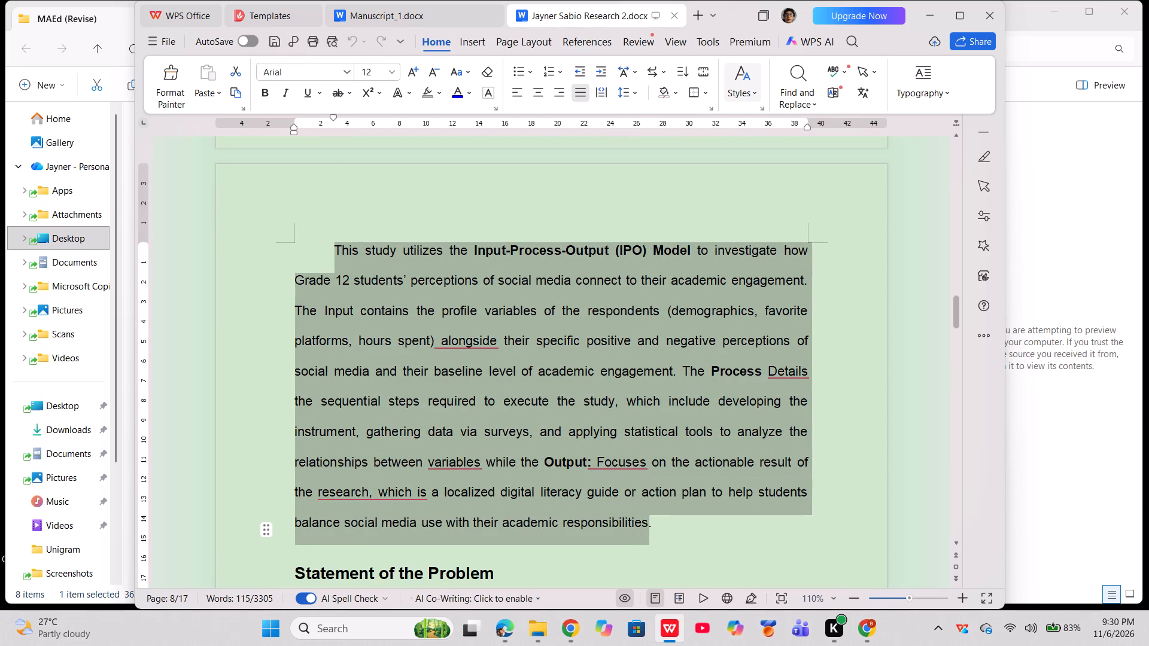
key(shift+Right)
key(ctrl+c)
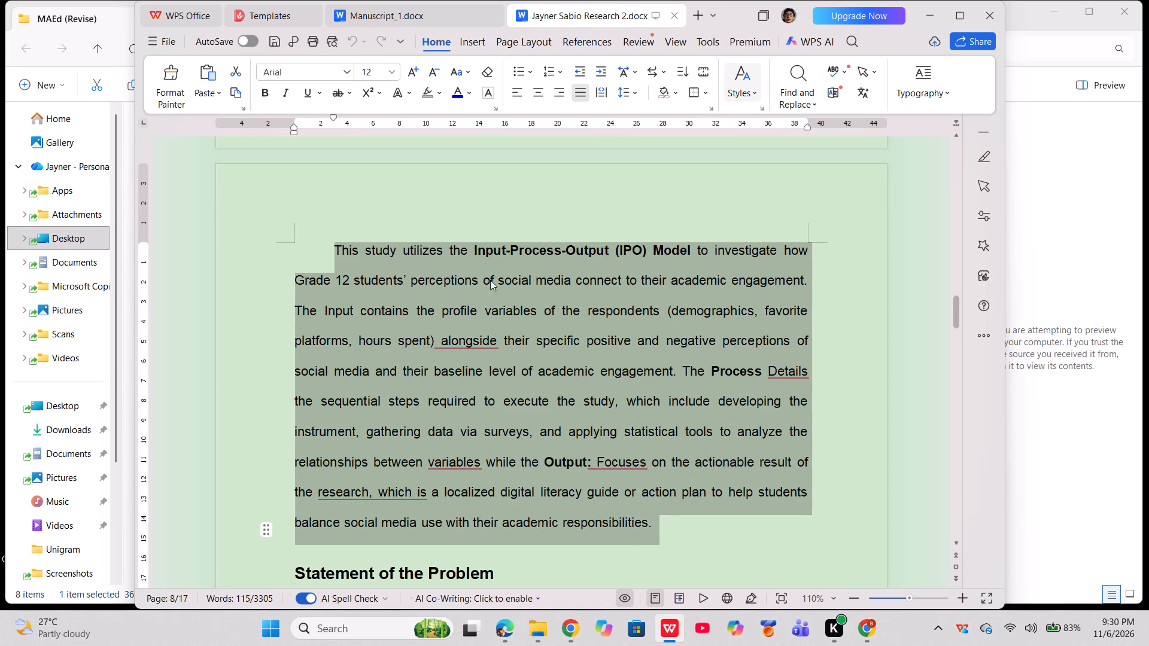
click(393, 7)
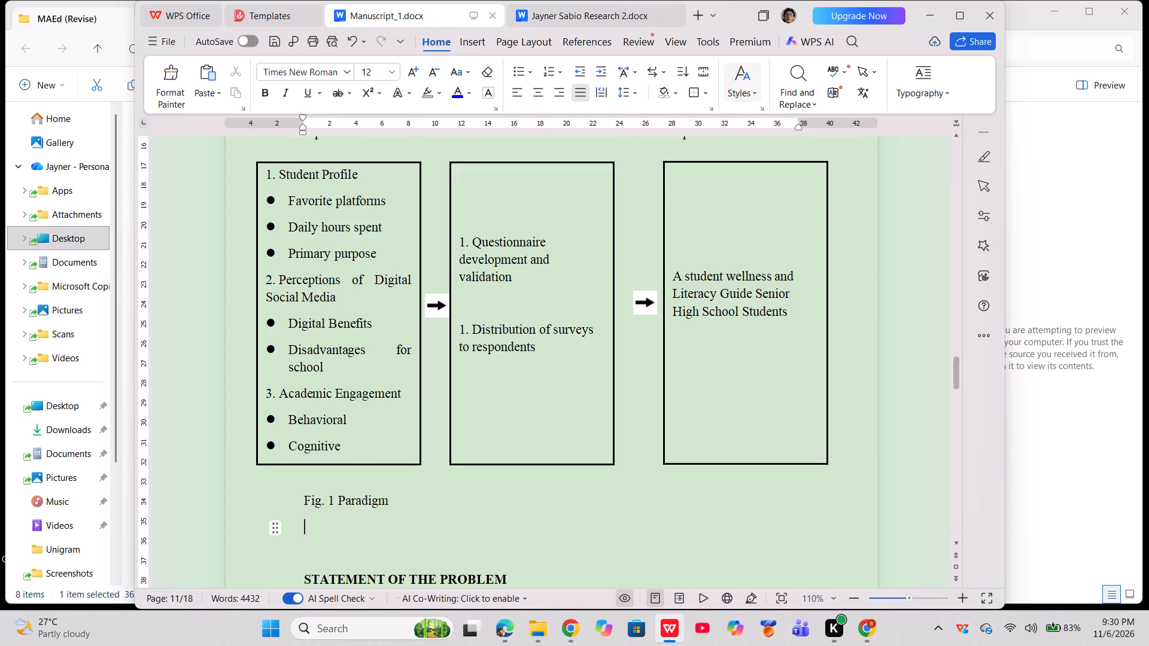
key(ctrl+v)
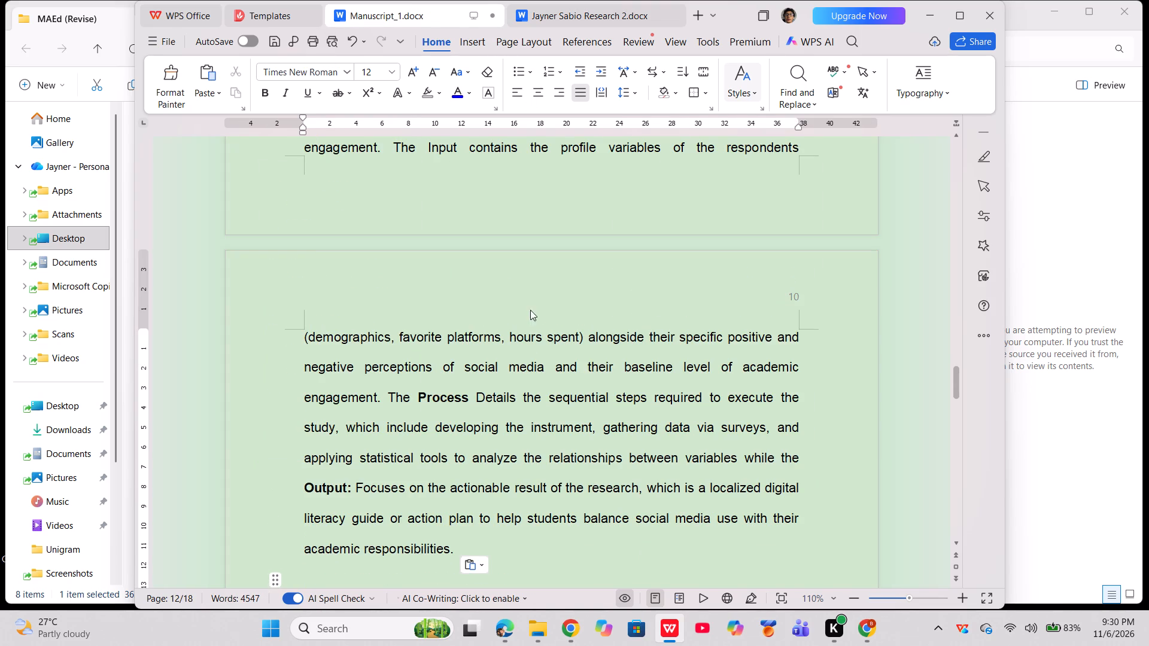
Change the font of the entire pasted IPO Model paragraph to Times New Roman.
click(952, 134)
double_click(952, 134)
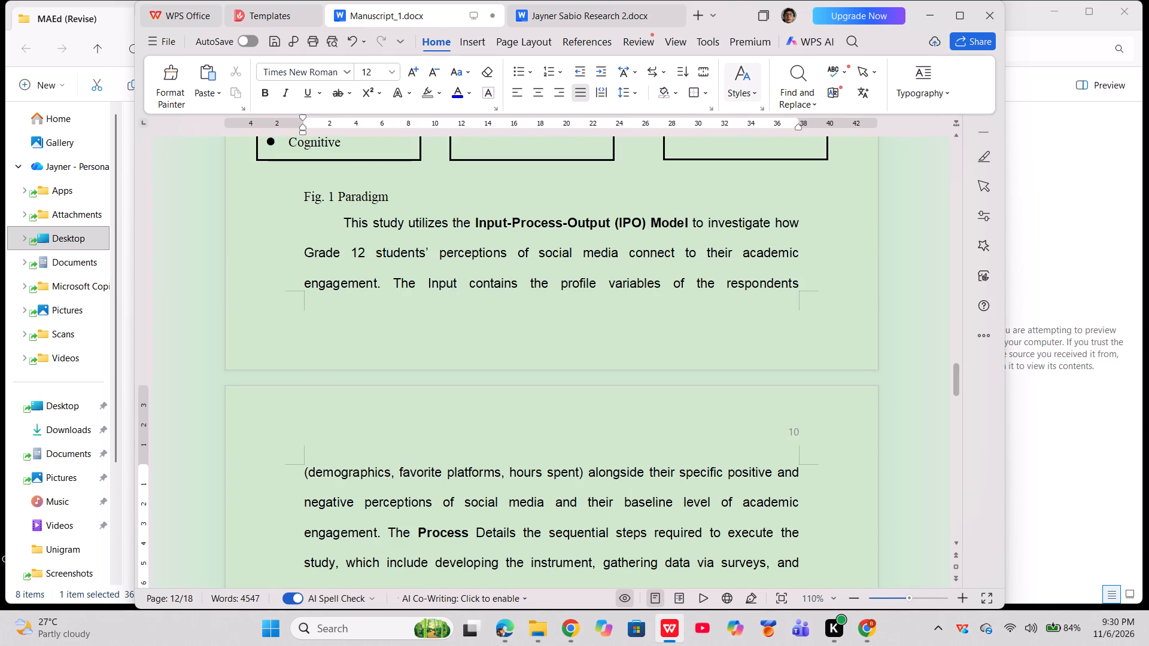
drag(342, 218, 578, 331)
key(shift+Down)
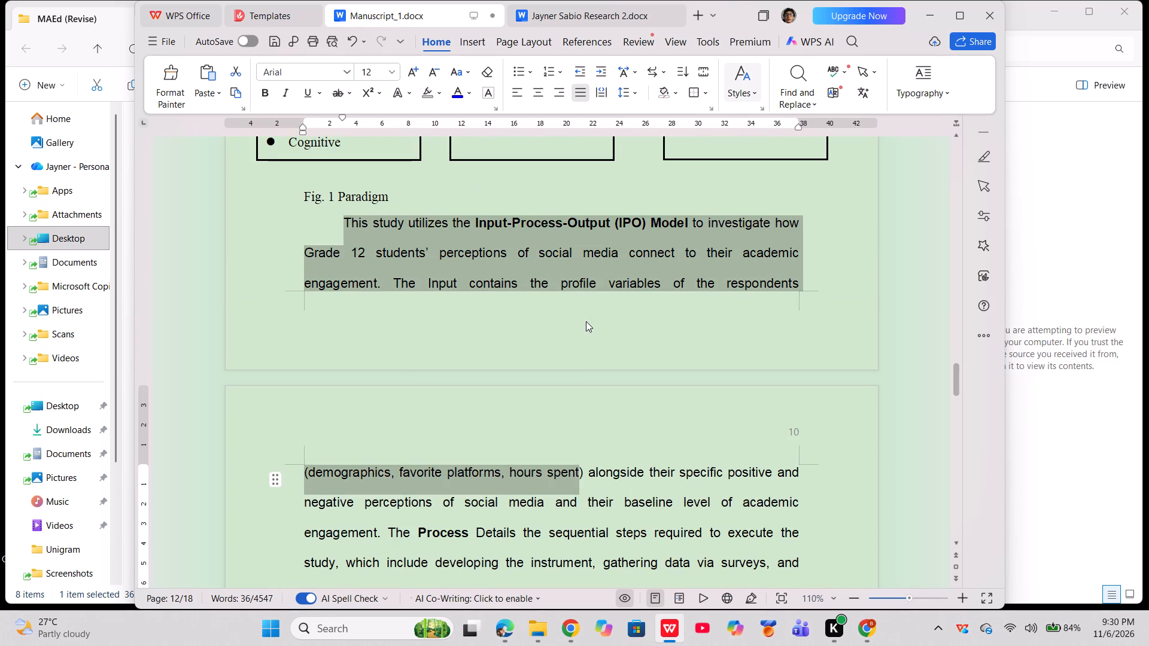
key(shift+Down)
key(shift+Down)
key(shift+Down)
key(shift+Down)
key(shift+Down)
key(shift+Down)
key(shift+Down)
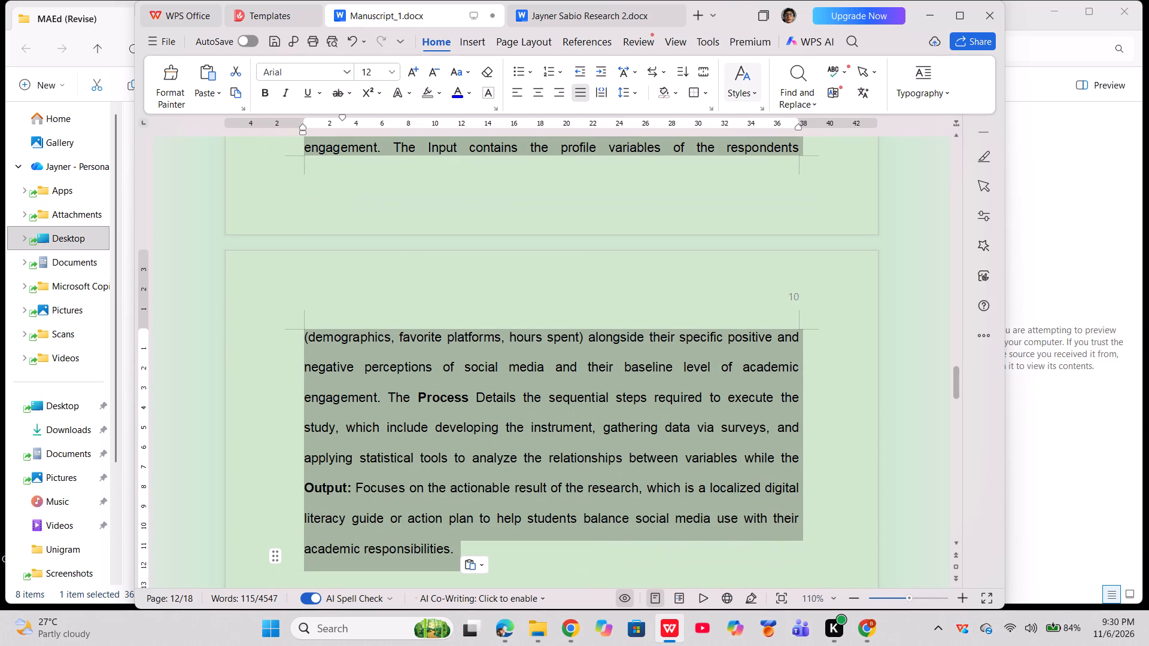
click(346, 72)
click(354, 217)
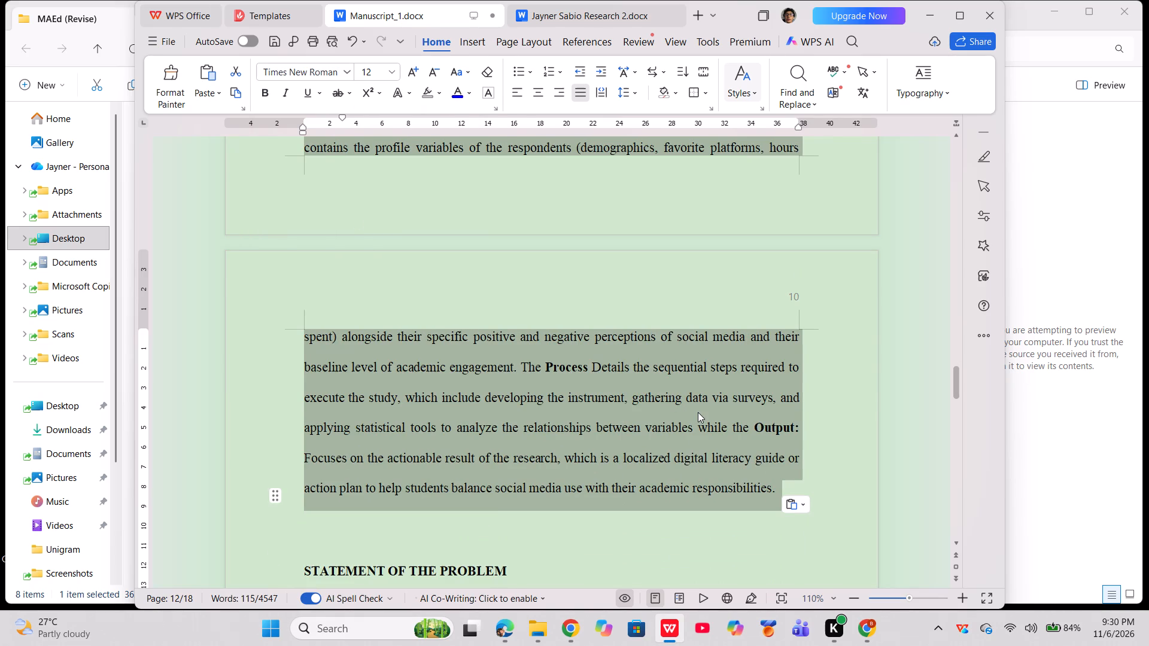
Look over Manuscript_1 backward from the IPO Model explanation through the Fig. 1 Paradigm to the Conceptual Framework heading.
click(698, 412)
key(Up)
key(Up)
key(Up)
key(Up)
key(Up)
key(Up)
key(Up)
key(Up)
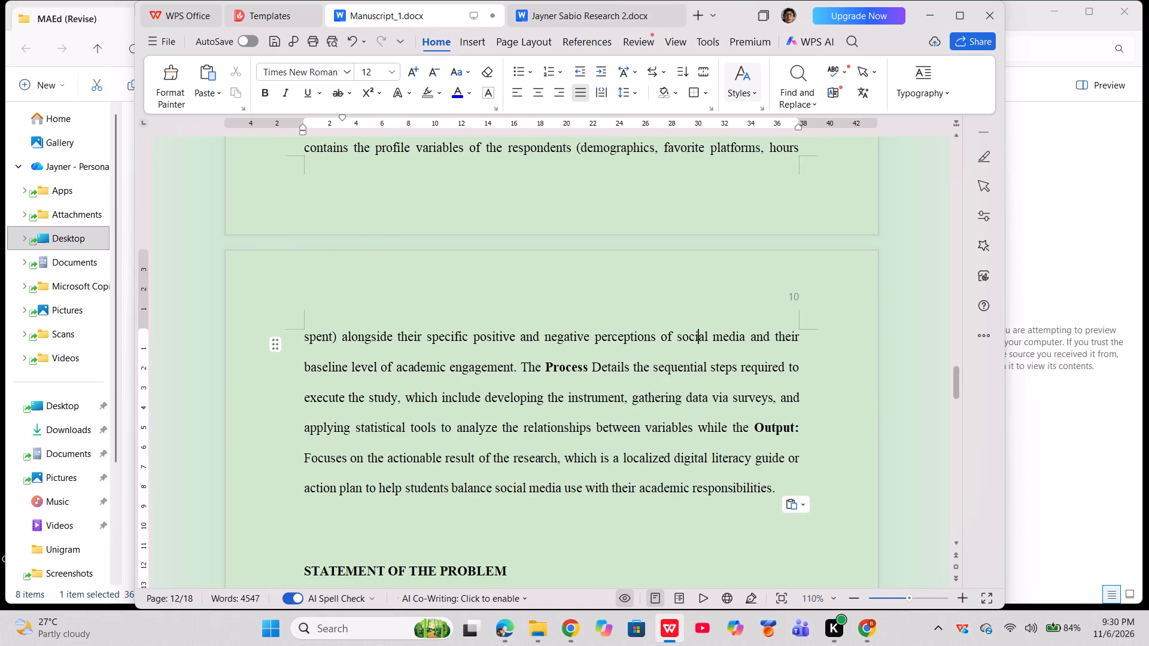
key(Up)
key(Up)
key(Up)
key(Up)
key(Up)
key(Up)
key(Up)
key(Up)
key(Up)
key(Up)
key(Up)
key(Up)
key(Up)
key(Up)
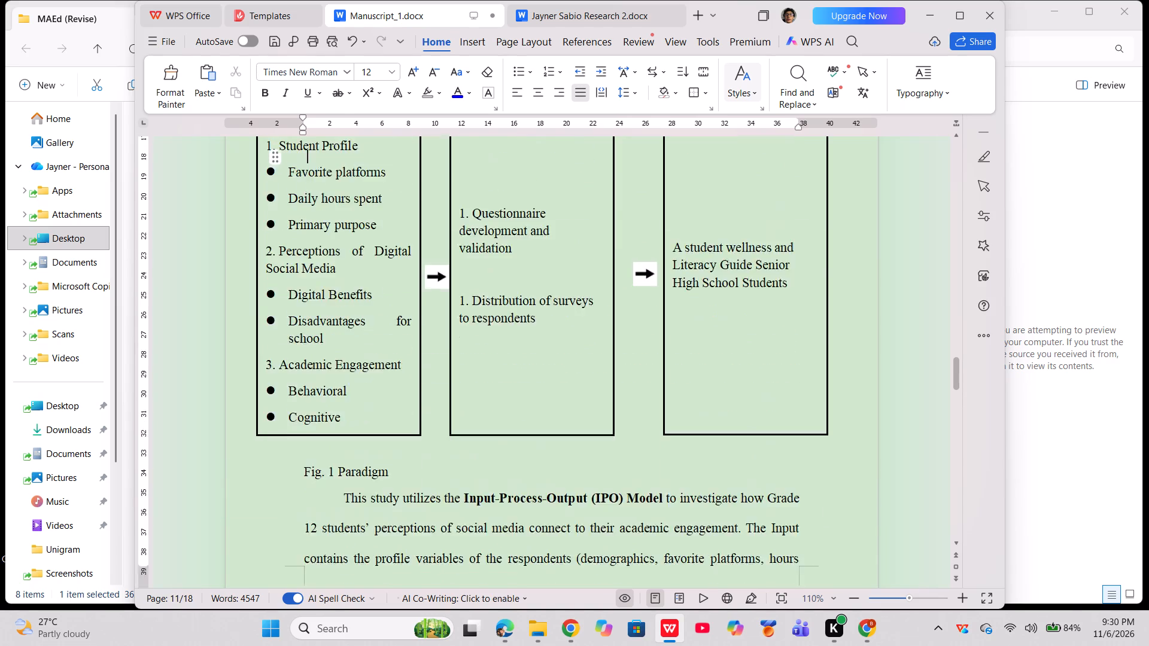
key(Up)
key(Up)
key(Up)
key(Up)
key(Up)
key(Up)
key(Up)
key(Up)
key(Up)
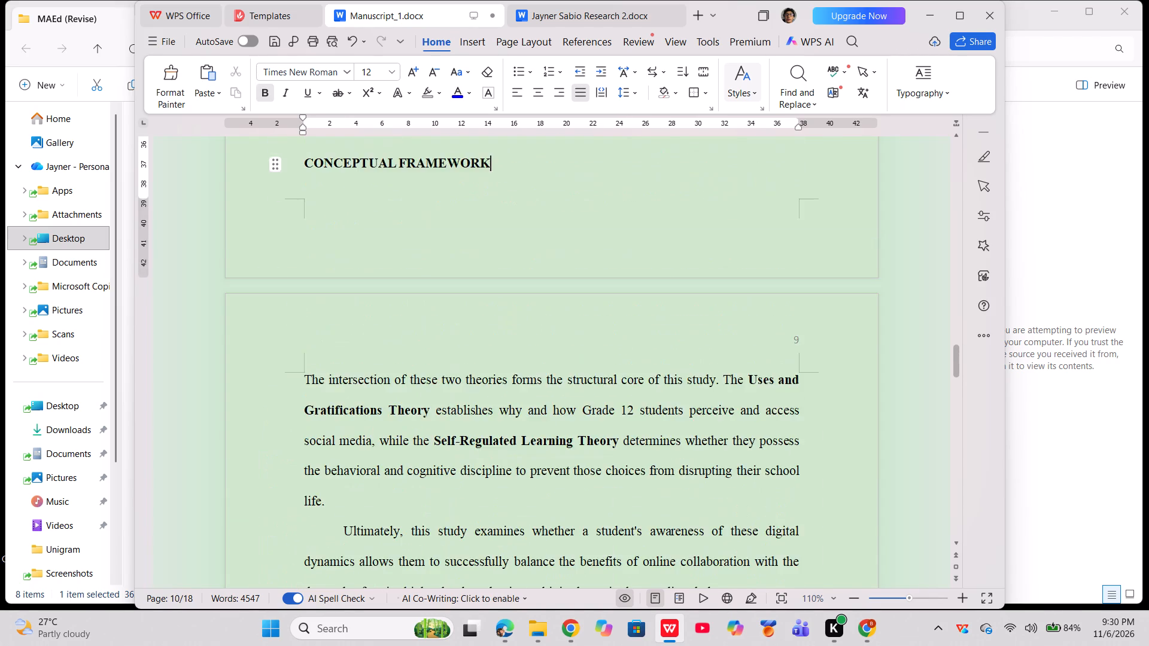
Review Manuscript_1 backward from the Conceptual Framework heading through the related literature, theories and introduction to the Chapter I entries in the table of contents.
key(Up)
key(Up)
key(Up)
key(Up)
key(Up)
key(Up)
key(Up)
key(Up)
key(Up)
key(Up)
key(Up)
key(Up)
key(Up)
key(Up)
key(Up)
key(Up)
key(Up)
key(Up)
key(Up)
key(Up)
key(Up)
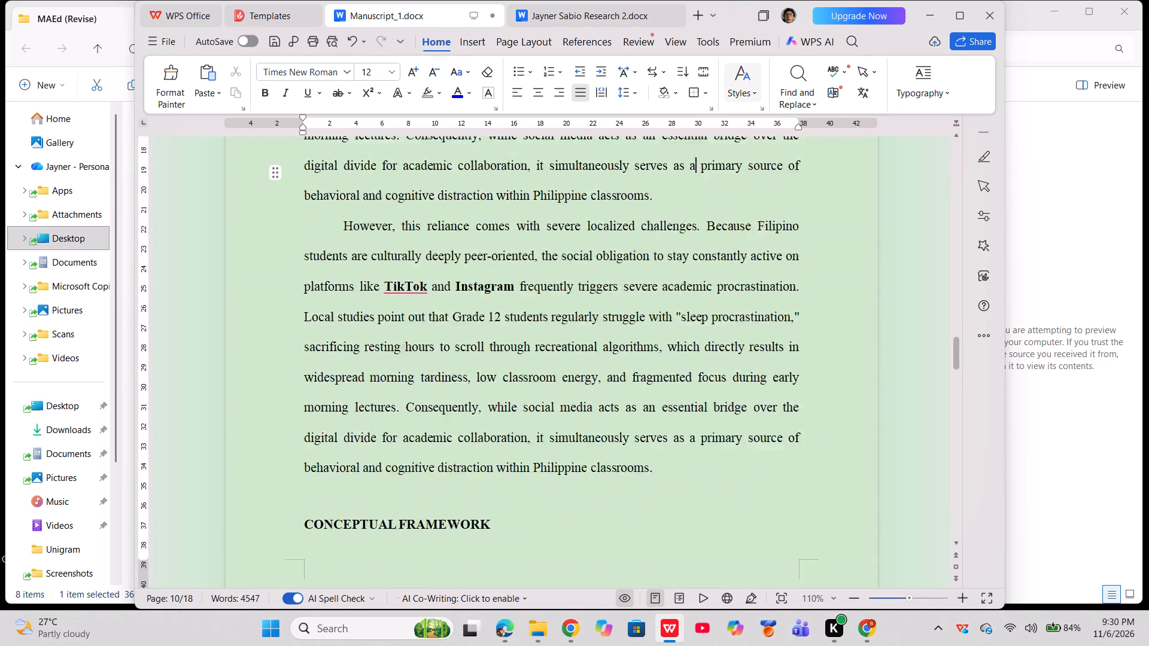
key(Up)
key(Up)
key(Up)
key(Up)
key(Up)
key(Up)
key(Up)
key(Up)
key(Up)
key(Up)
key(Up)
key(Up)
key(Up)
key(Up)
key(Up)
key(Up)
key(Up)
key(Up)
key(Up)
key(Up)
key(Up)
key(Up)
key(Up)
key(Up)
key(Up)
key(Up)
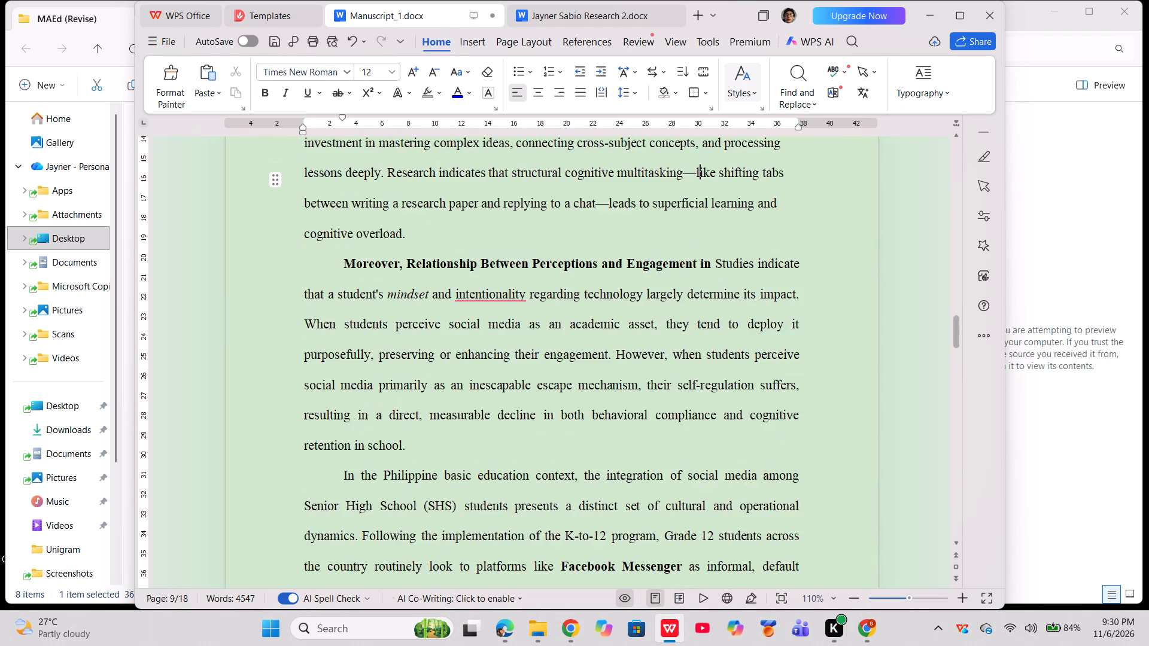
key(Up)
key(Up)
key(Up)
key(Up)
key(Up)
key(Up)
key(Up)
key(Up)
key(Up)
key(Up)
key(Up)
key(Up)
key(Up)
key(Up)
key(Up)
key(Up)
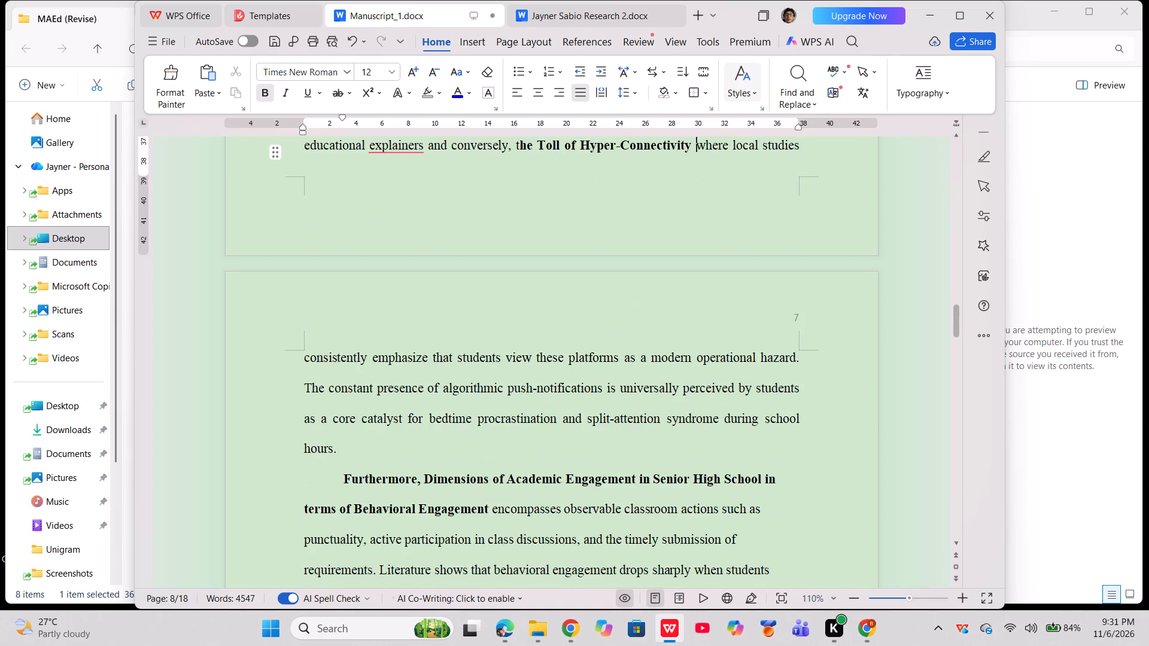
key(Up)
key(Up)
key(Up)
key(Up)
key(Up)
key(Up)
key(Up)
key(Up)
key(Up)
key(Up)
key(Up)
key(Up)
key(Up)
key(Up)
key(Up)
key(Up)
key(Up)
key(Up)
key(Up)
key(Up)
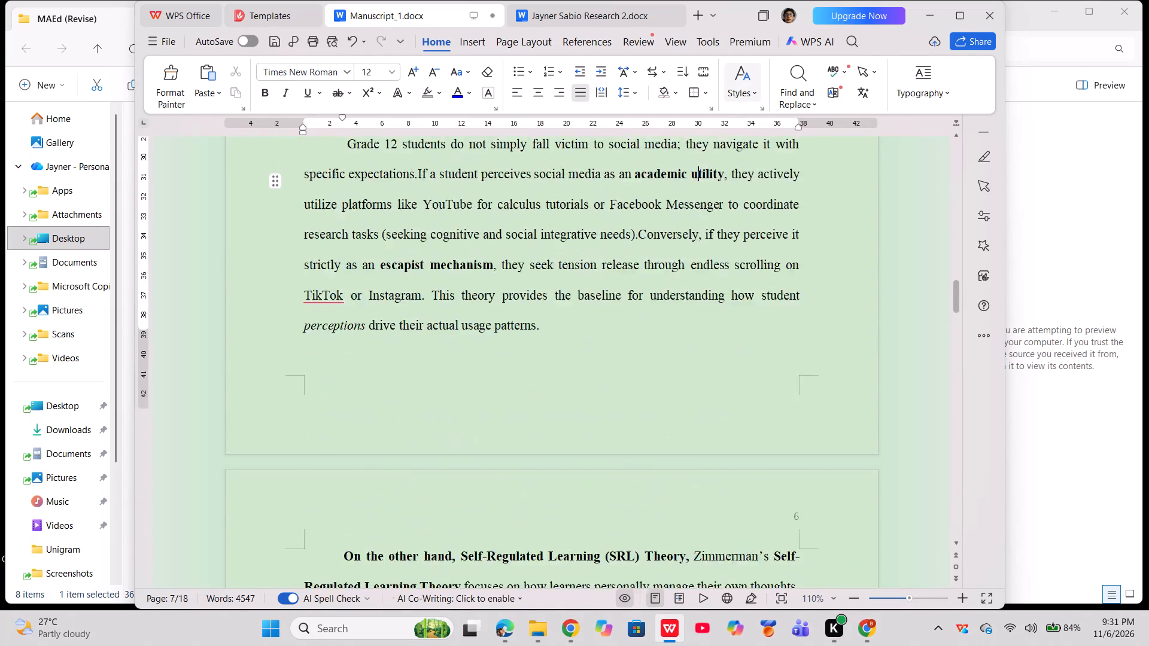
key(Up)
key(Up)
key(Up)
key(Up)
key(Up)
key(Up)
key(Up)
key(Up)
key(Up)
key(Up)
key(Up)
key(Up)
key(Up)
key(Up)
key(Up)
key(Up)
key(Up)
key(Up)
key(Up)
key(Up)
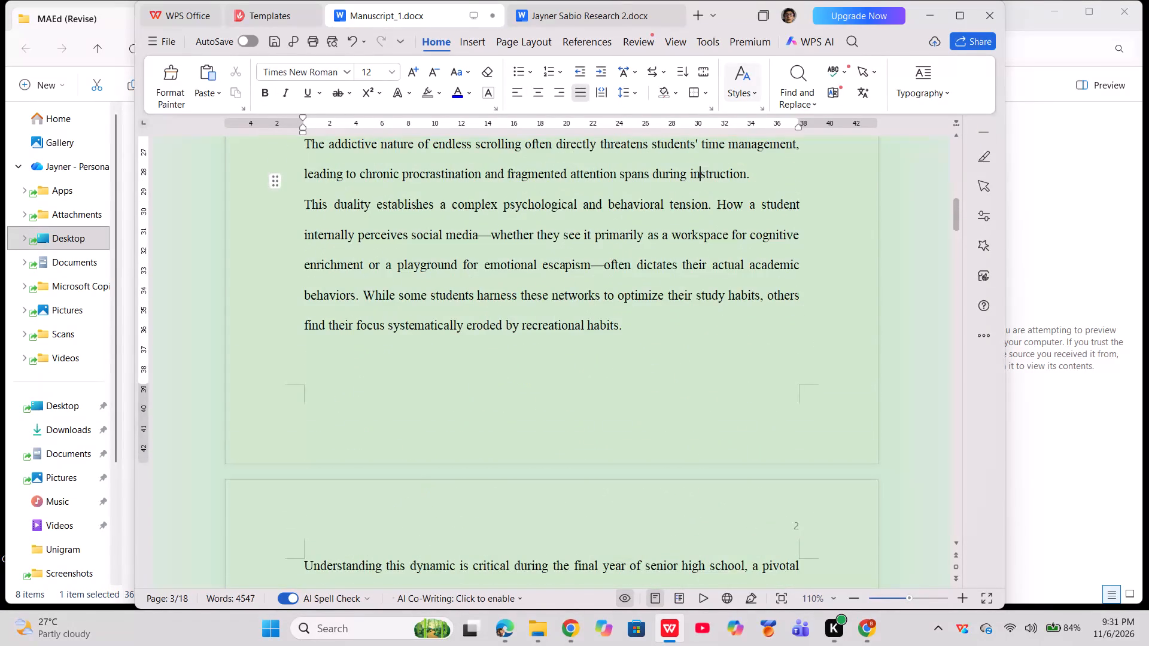
click(568, 207)
key(Up)
key(Up)
key(Up)
key(Up)
key(Up)
key(Up)
key(Up)
key(Up)
key(Up)
key(Up)
key(Up)
key(Up)
key(Up)
key(Up)
key(Up)
key(Up)
key(Up)
key(Up)
key(Up)
key(Up)
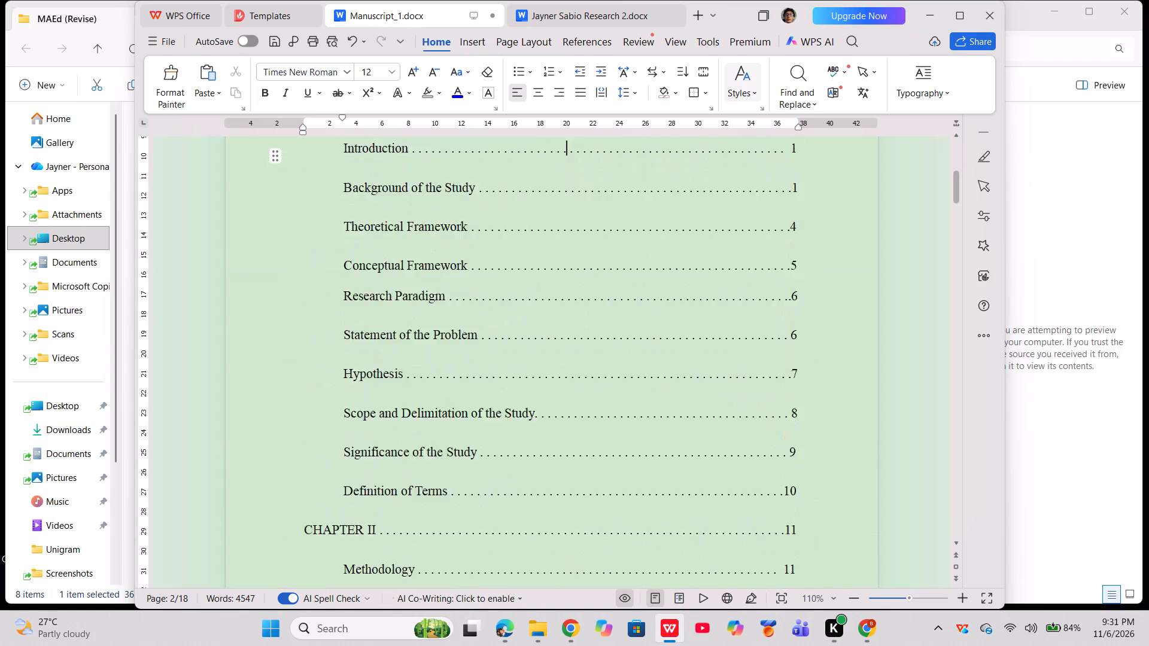
Review Manuscript_1 forward from the table of contents through the theories and related literature to the Philippine social media discussion.
key(Down)
key(Down)
key(Down)
key(Down)
key(Down)
key(Down)
key(Down)
key(Down)
key(Down)
key(Down)
key(Down)
key(Down)
key(Down)
key(Down)
key(Down)
key(Down)
key(Down)
key(Down)
key(Down)
key(Down)
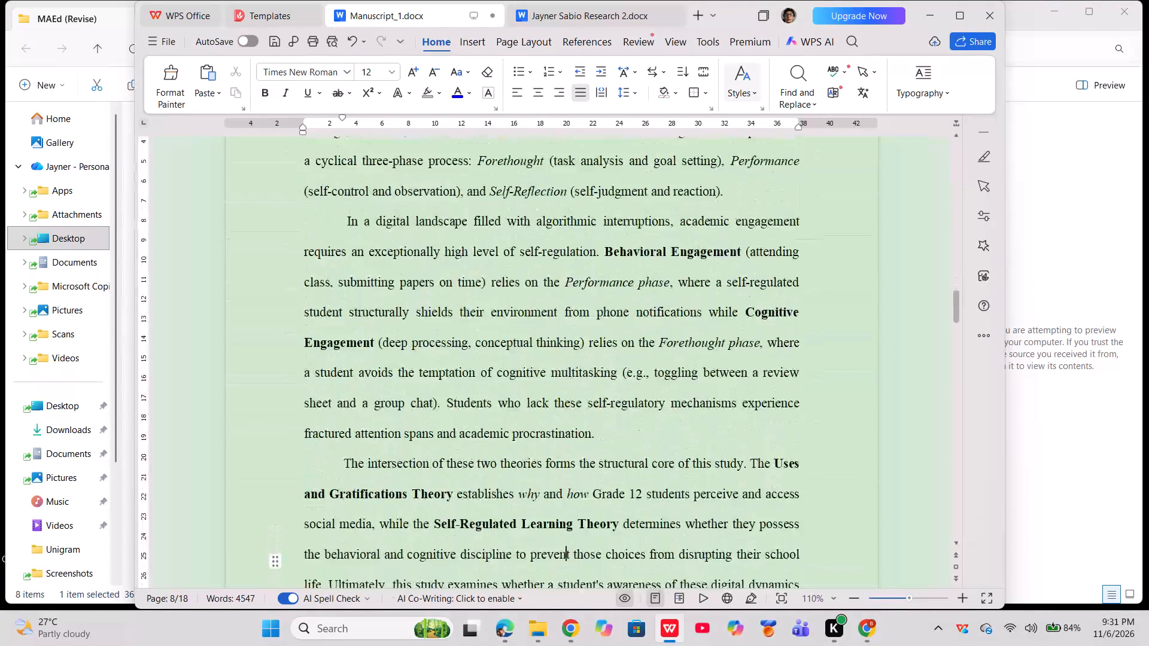
key(Down)
key(Down)
key(Down)
key(Down)
key(Down)
key(Down)
key(Down)
key(Down)
key(Down)
key(Down)
key(Down)
key(Down)
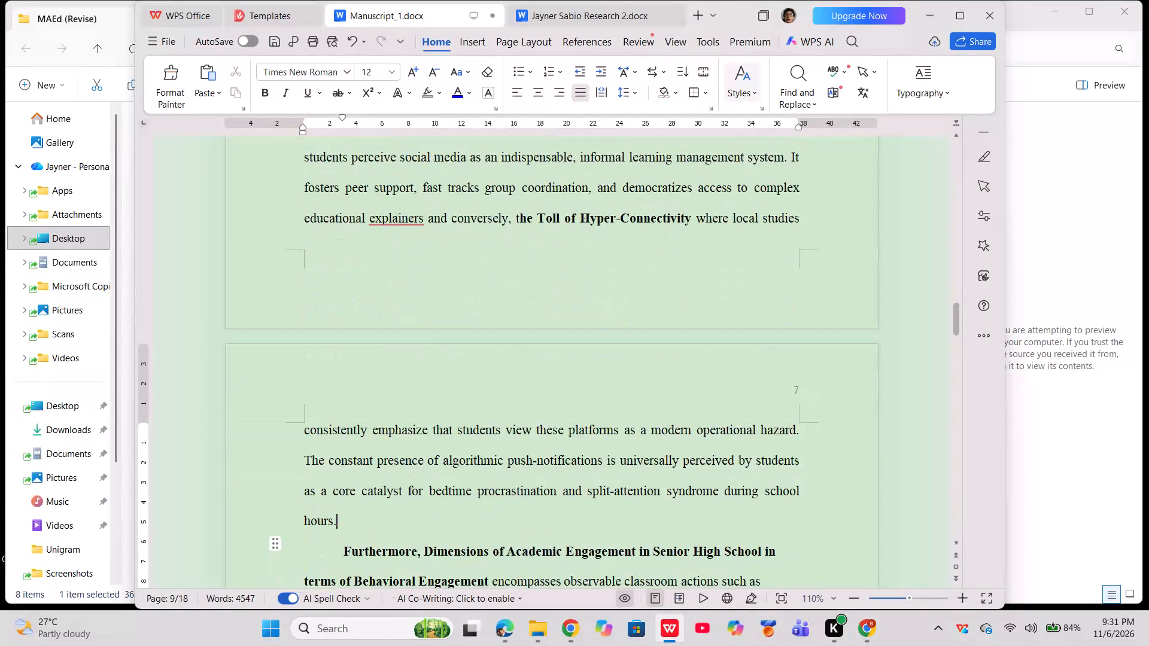
key(Down)
key(Down)
key(Down)
key(Down)
key(Down)
key(Down)
key(Down)
key(Down)
key(Down)
key(Down)
key(Down)
key(Down)
key(Down)
key(Down)
key(Down)
key(Down)
key(Down)
key(Down)
key(Down)
key(Down)
key(Down)
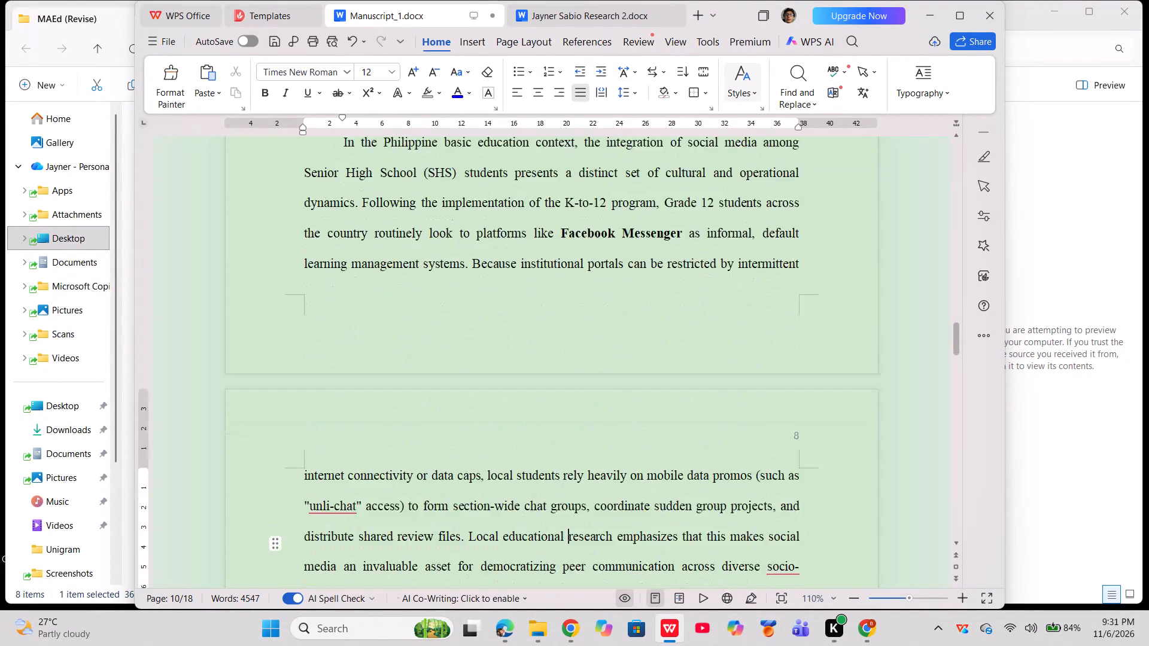
key(Down)
key(Down)
key(Down)
key(Down)
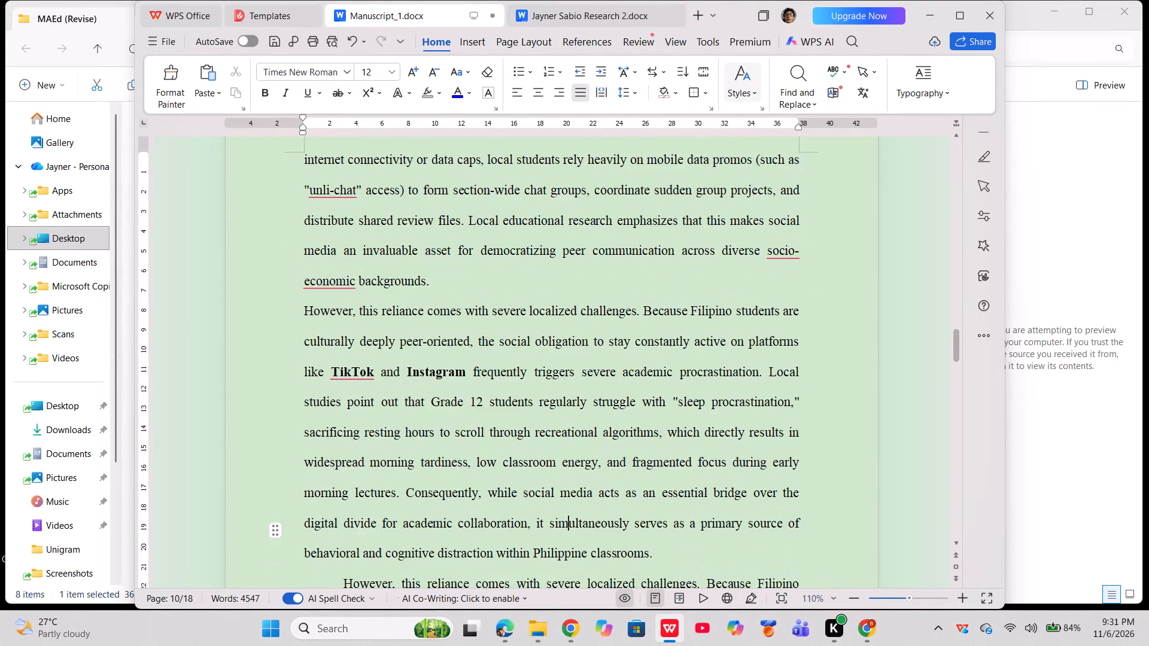
key(Down)
key(Down)
key(Down)
key(Down)
key(Down)
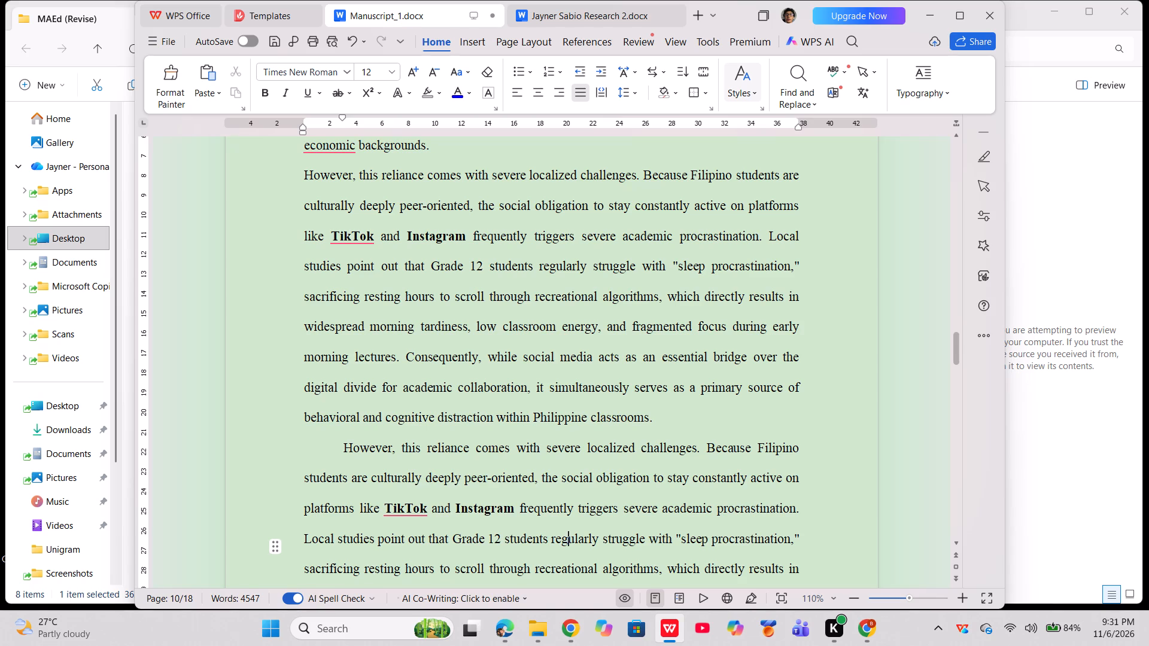
Read on from the paragraphs about localized challenges through the Conceptual Framework text to the blank line above the paradigm.
click(427, 300)
key(Down)
key(Down)
key(Down)
key(Down)
key(Down)
key(Down)
key(Down)
key(Down)
key(Down)
key(Down)
key(Down)
key(Down)
key(Down)
key(Down)
key(Down)
key(Down)
key(Down)
key(Down)
key(Down)
key(Down)
key(Down)
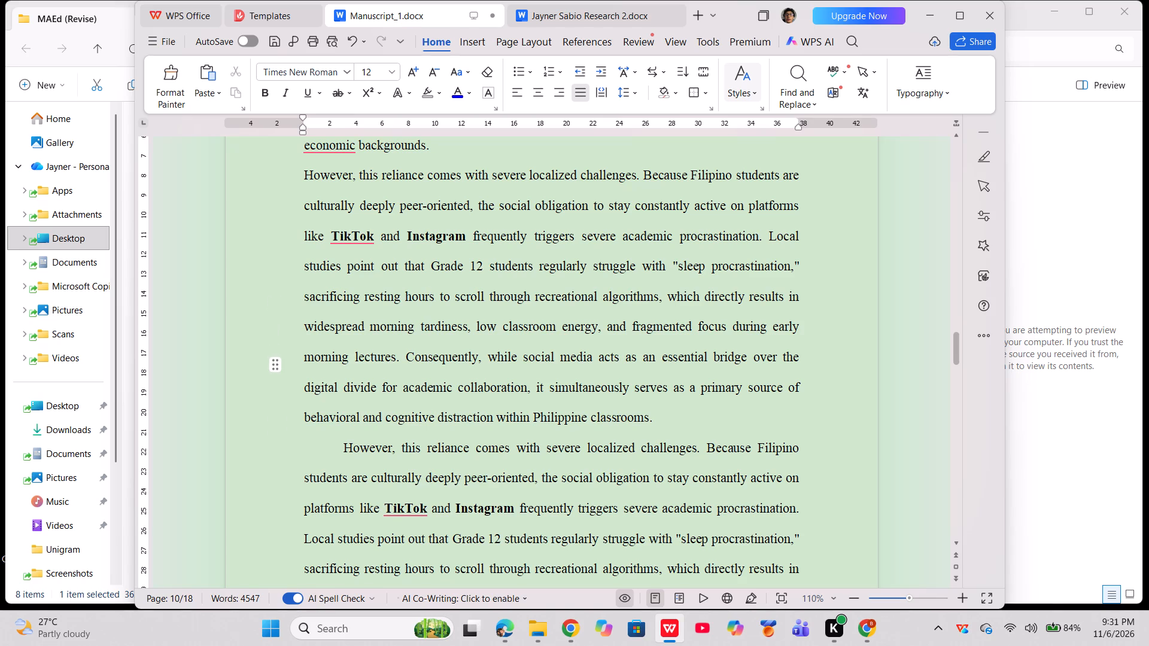
Push the CONCEPTUAL FRAMEWORK heading onto the following page by inserting two blank lines before it, and save the manuscript.
key(Up)
key(Up)
key(Up)
key(Up)
key(Up)
key(Up)
key(Up)
key(Up)
key(Up)
key(Up)
key(Up)
key(Up)
key(Up)
key(Up)
key(Up)
key(Up)
key(Up)
key(Up)
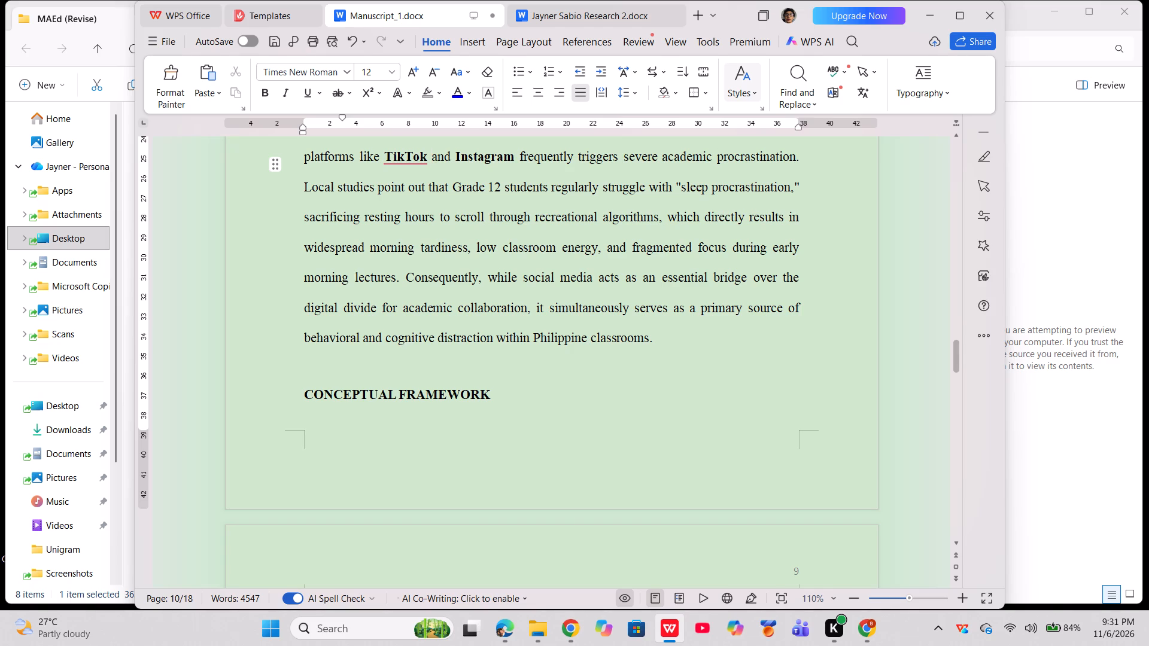
click(308, 395)
key(Return)
key(Return)
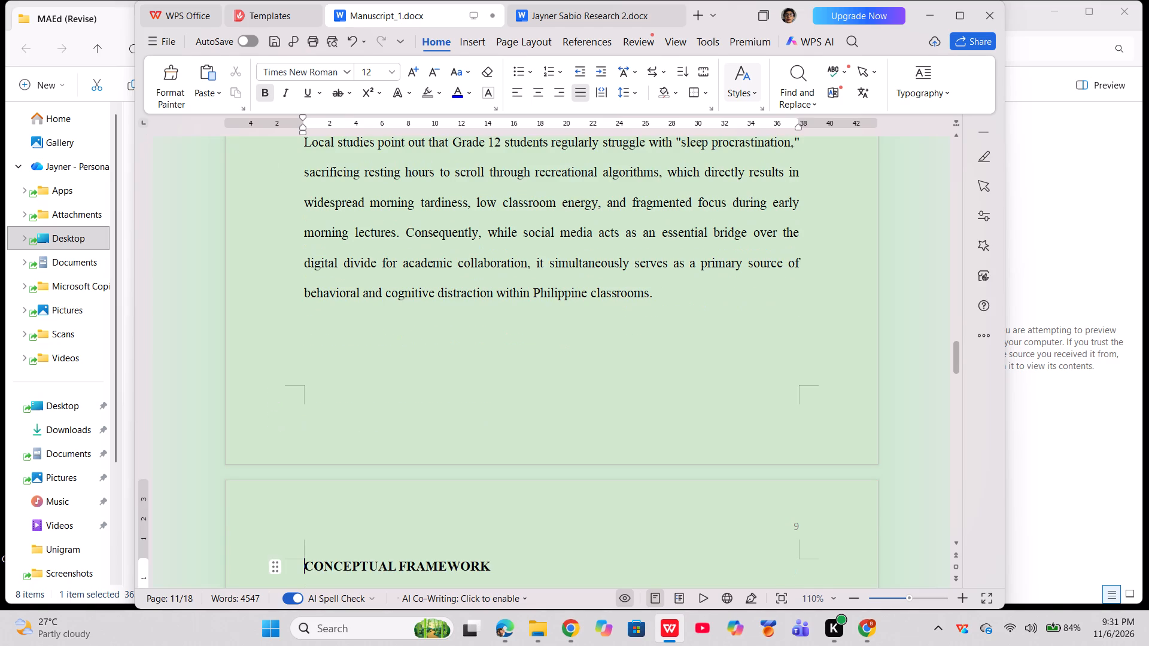
key(ctrl+s)
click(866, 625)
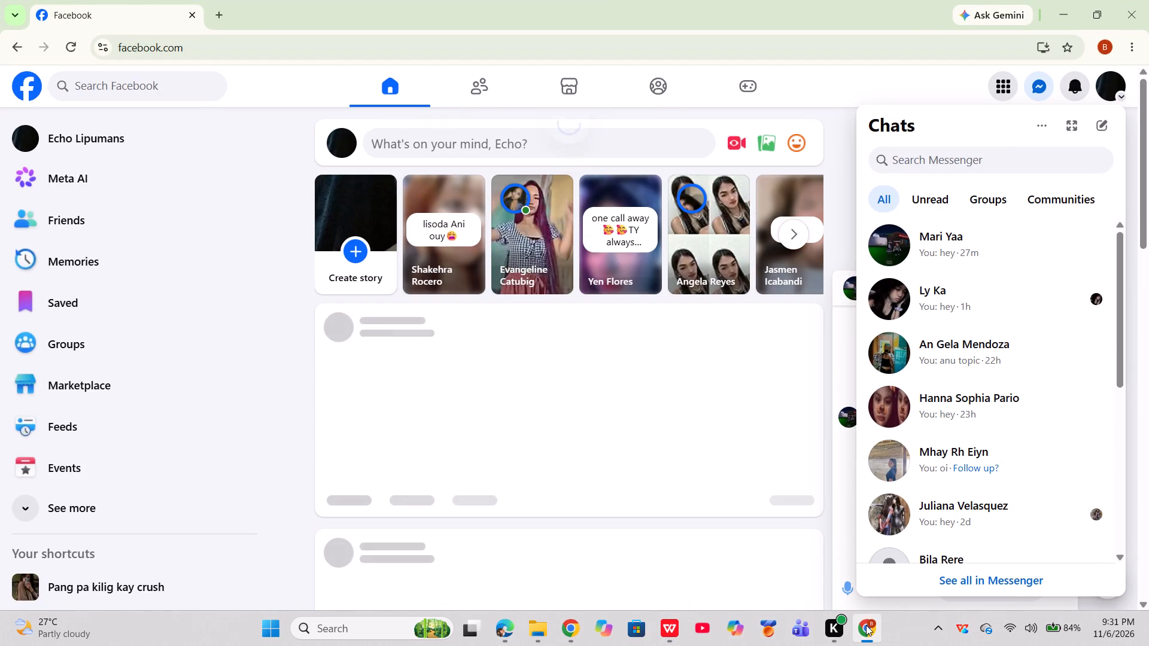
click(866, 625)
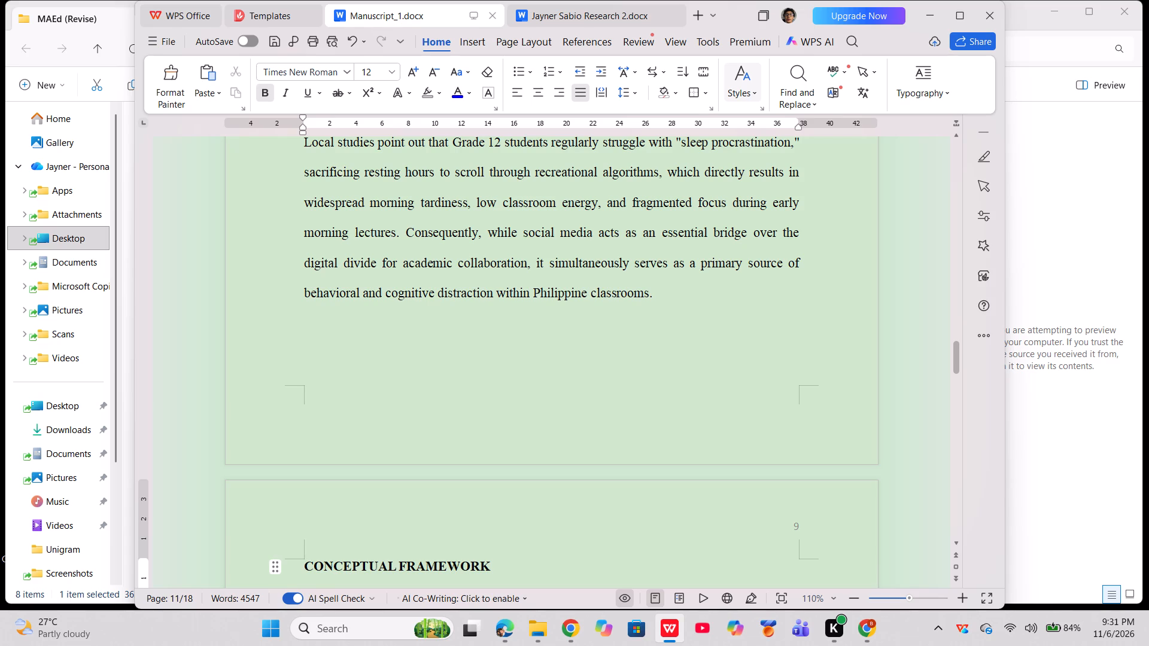
Delete one blank line between the Conceptual Framework's closing paragraph and the Input, Process and Output labels of the paradigm.
click(412, 294)
key(Down)
key(Down)
key(Down)
key(Down)
key(Down)
key(Down)
key(Down)
key(Down)
key(Down)
key(Down)
key(Down)
key(Down)
key(Down)
key(Down)
key(Down)
key(Down)
key(Down)
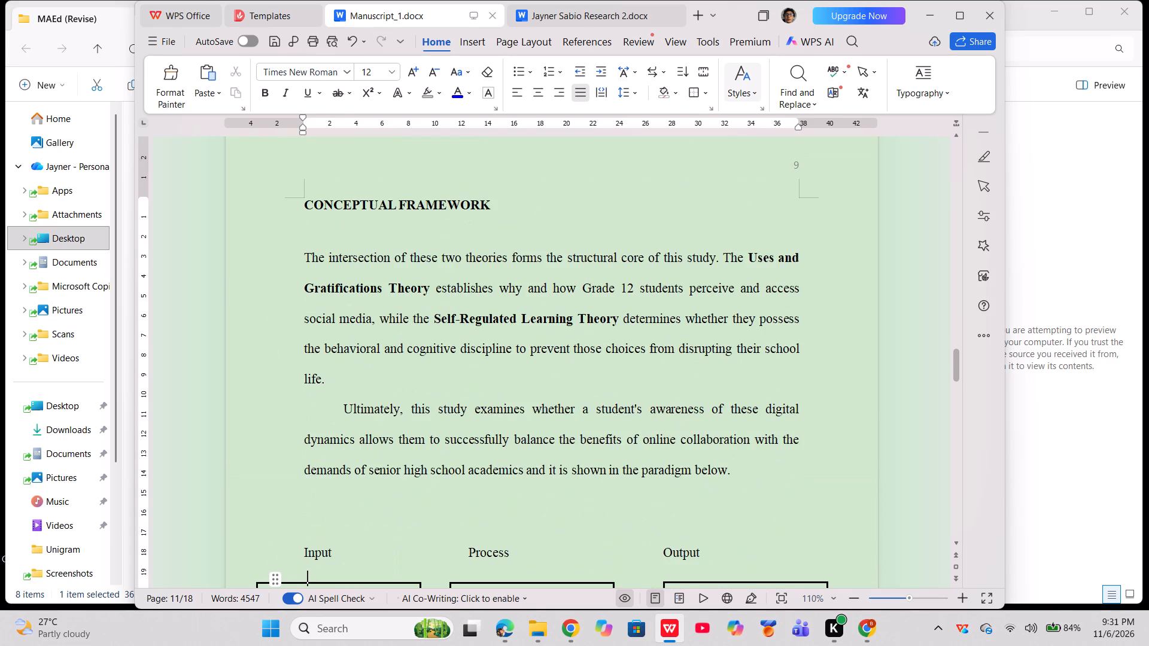
key(Down)
key(Down)
key(Down)
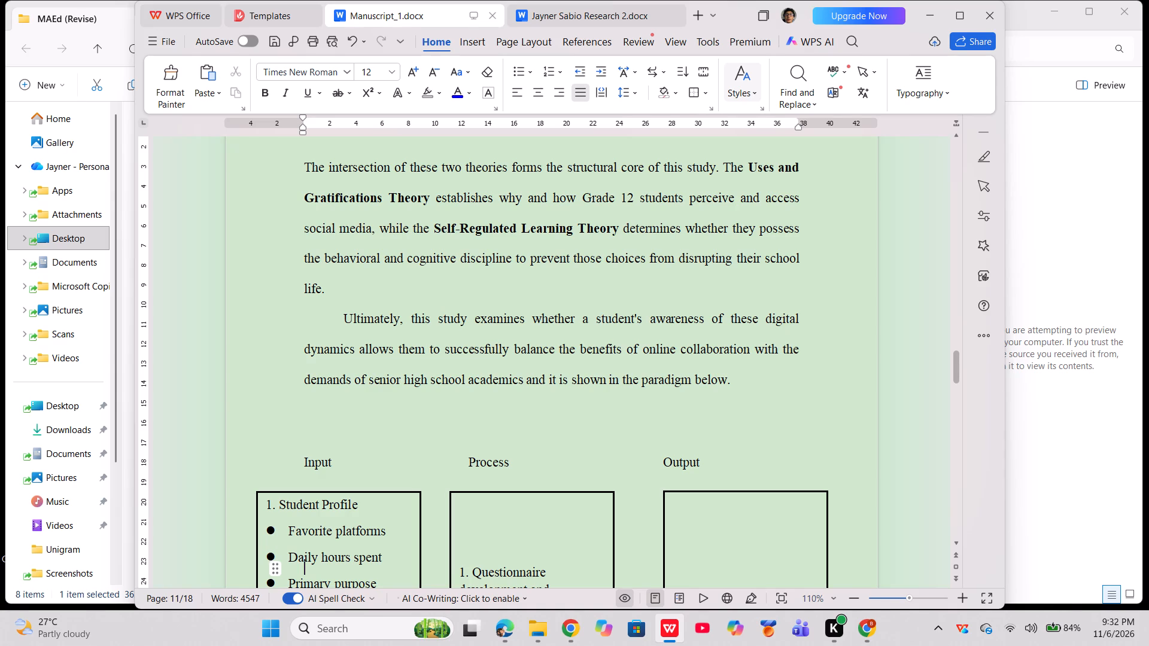
click(317, 435)
key(BackSpace)
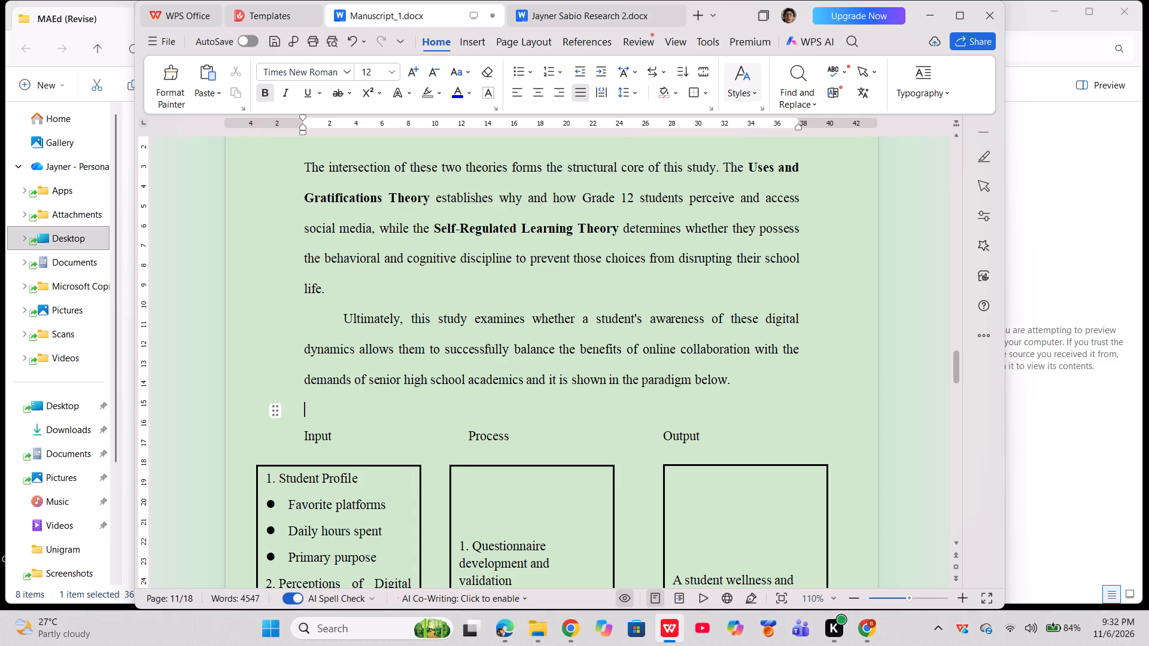
Save Manuscript_1.
key(ctrl+s)
Look over the Fig. 1 Paradigm diagram and the Input-Process-Output (IPO) Model explanation below it.
key(Down)
key(Down)
key(Down)
key(Down)
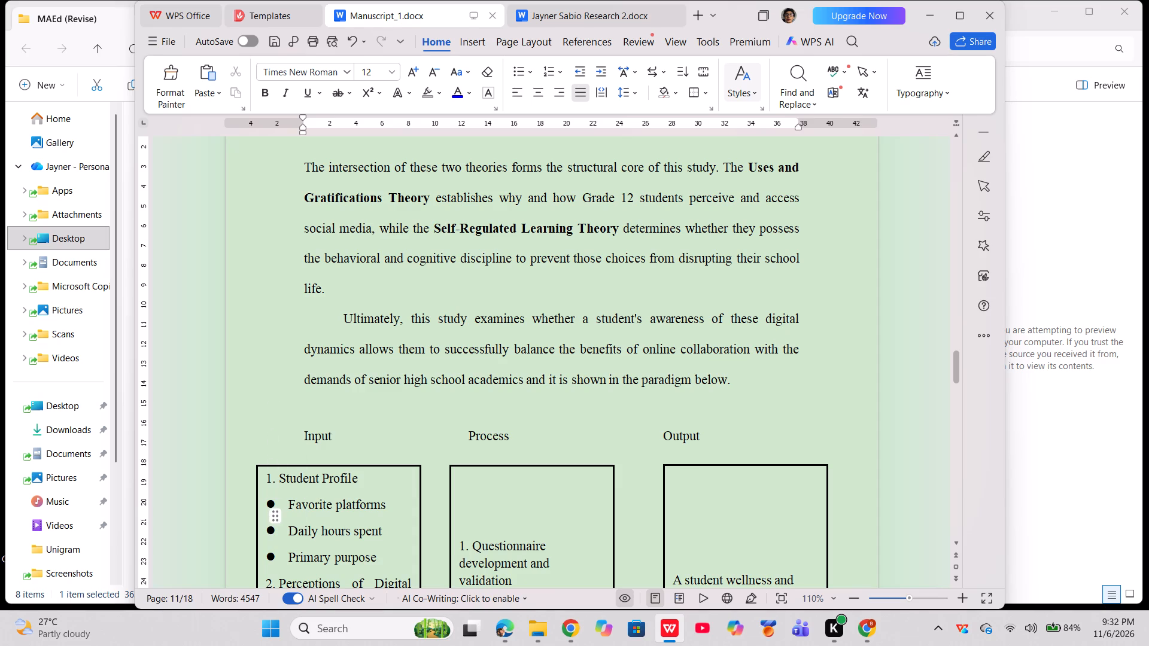
key(Down)
key(Down)
key(Down)
key(Down)
key(Down)
key(Down)
key(Down)
key(Down)
key(Down)
key(Down)
key(Down)
key(Down)
key(Down)
key(Down)
key(Down)
key(Down)
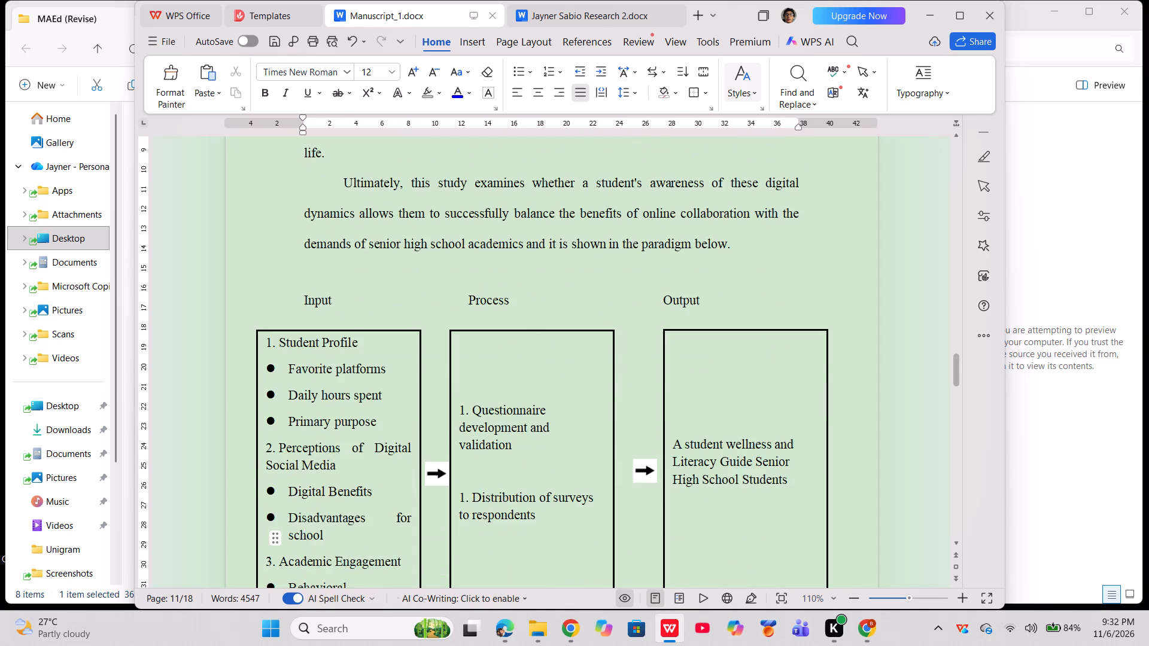
key(Down)
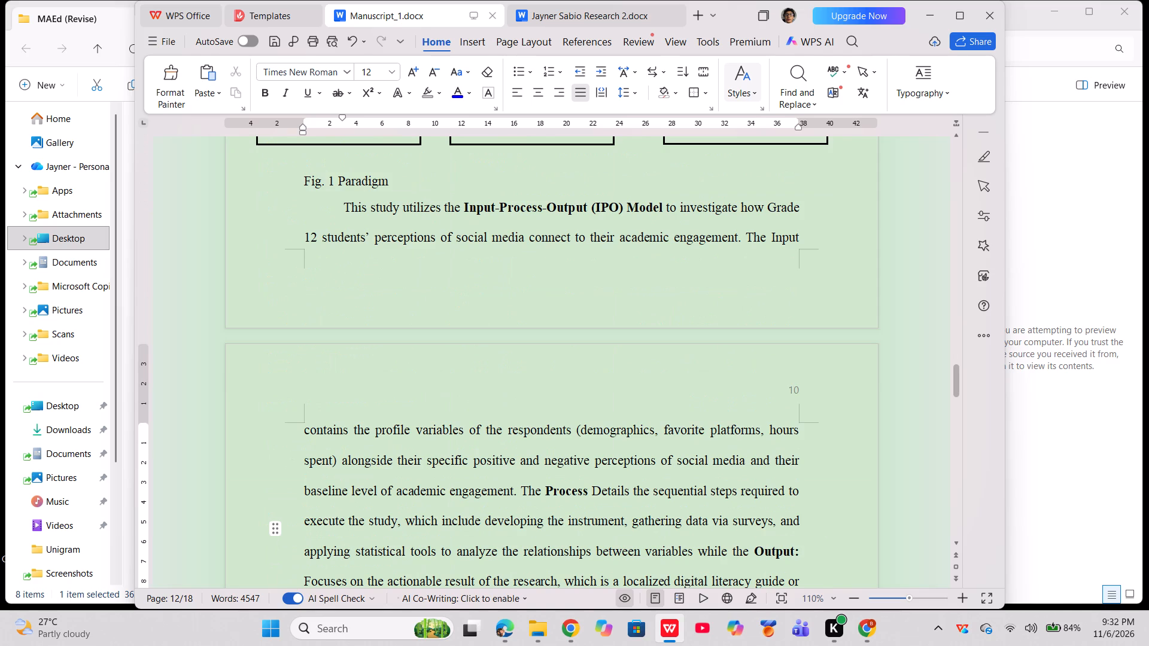
key(Down)
key(Down)
key(Down)
key(Down)
key(Down)
key(Down)
key(Down)
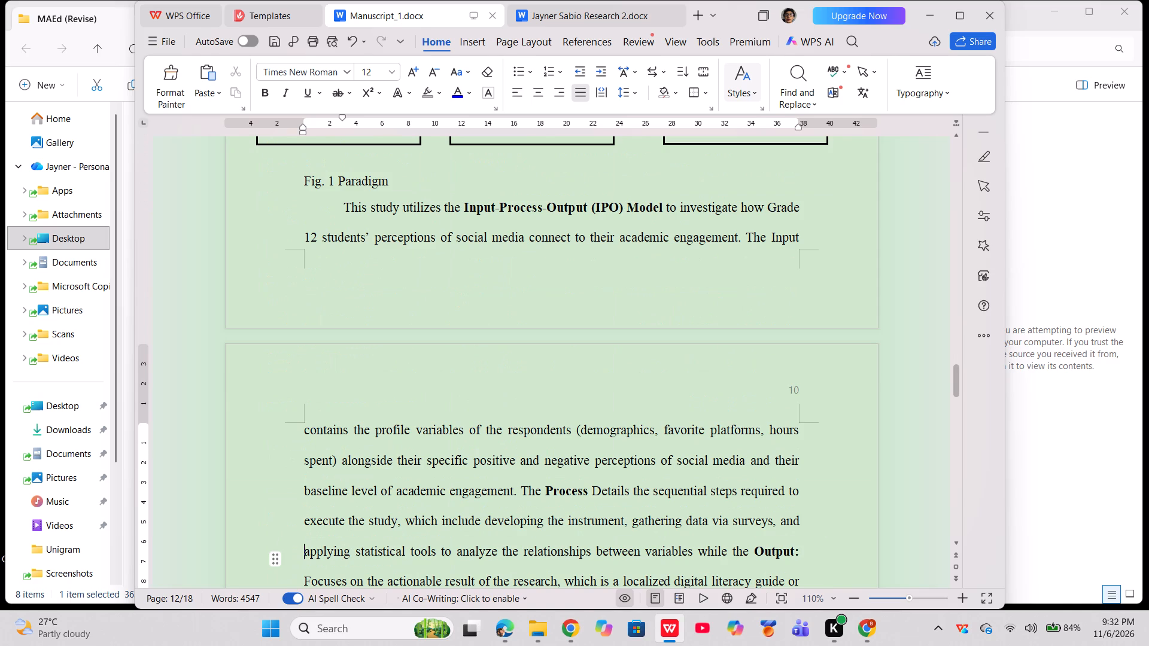
Delete the blank line between the "shown in the paradigm below" paragraph and the Input, Process, Output labels.
key(Up)
key(Up)
key(Up)
key(Up)
key(Up)
key(Up)
key(Up)
key(Up)
key(Up)
key(Up)
key(Up)
key(Up)
key(Up)
key(Up)
key(Up)
key(Up)
key(Up)
key(Up)
key(Up)
key(Up)
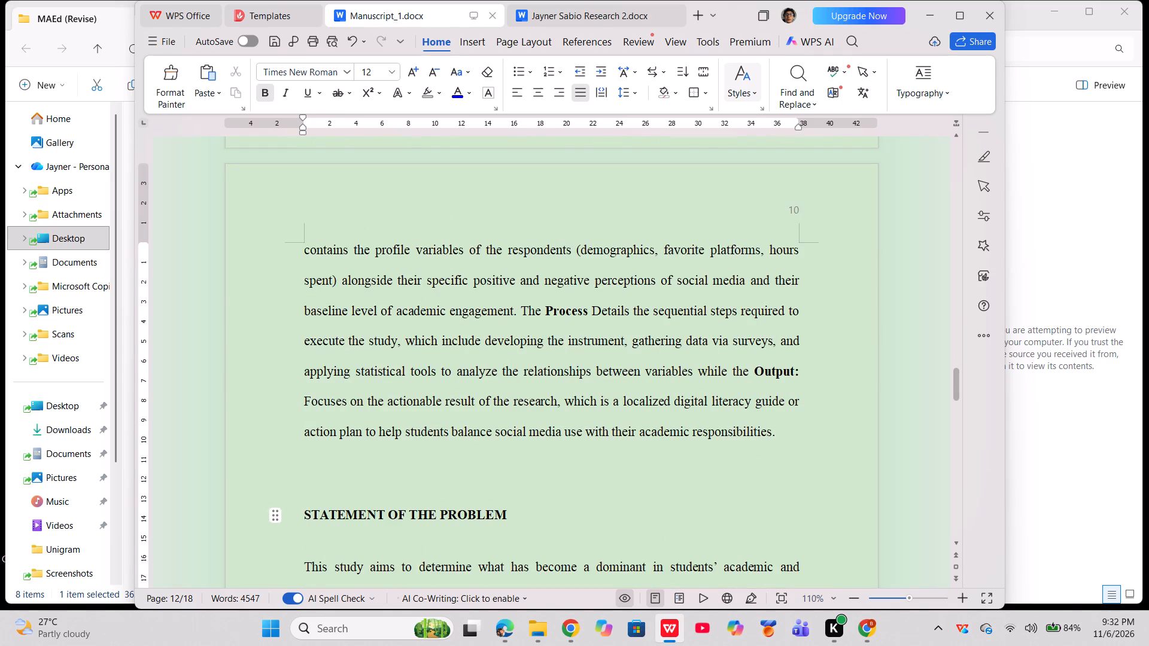
key(Up)
key(Up)
key(Up)
key(Up)
key(Up)
key(Up)
key(Up)
key(Up)
key(Up)
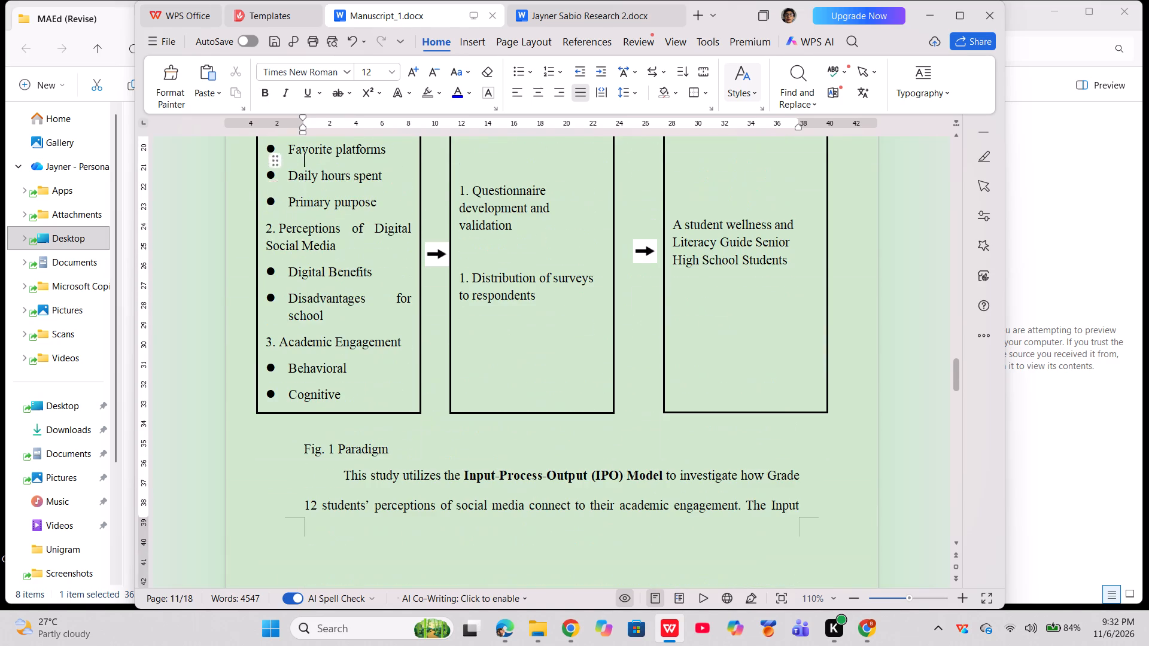
click(322, 237)
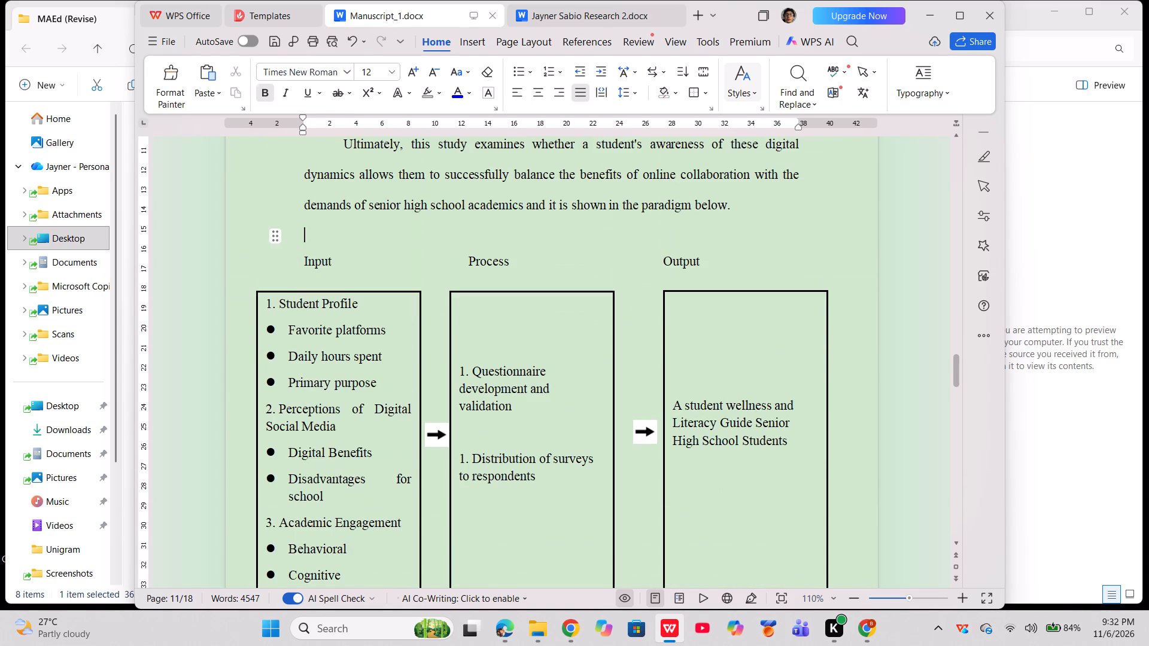
key(BackSpace)
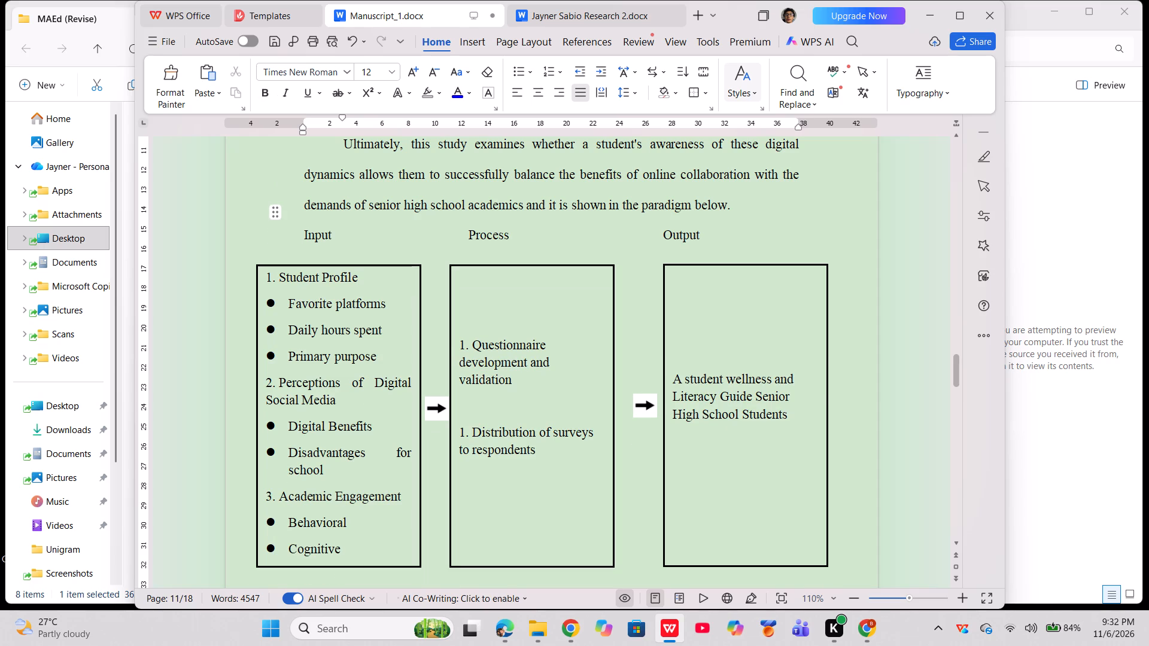
Read past the Fig. 1 Paradigm through the Input-Process-Output (IPO) Model explanation that continues on page 10.
click(957, 540)
triple_click(957, 540)
click(957, 540)
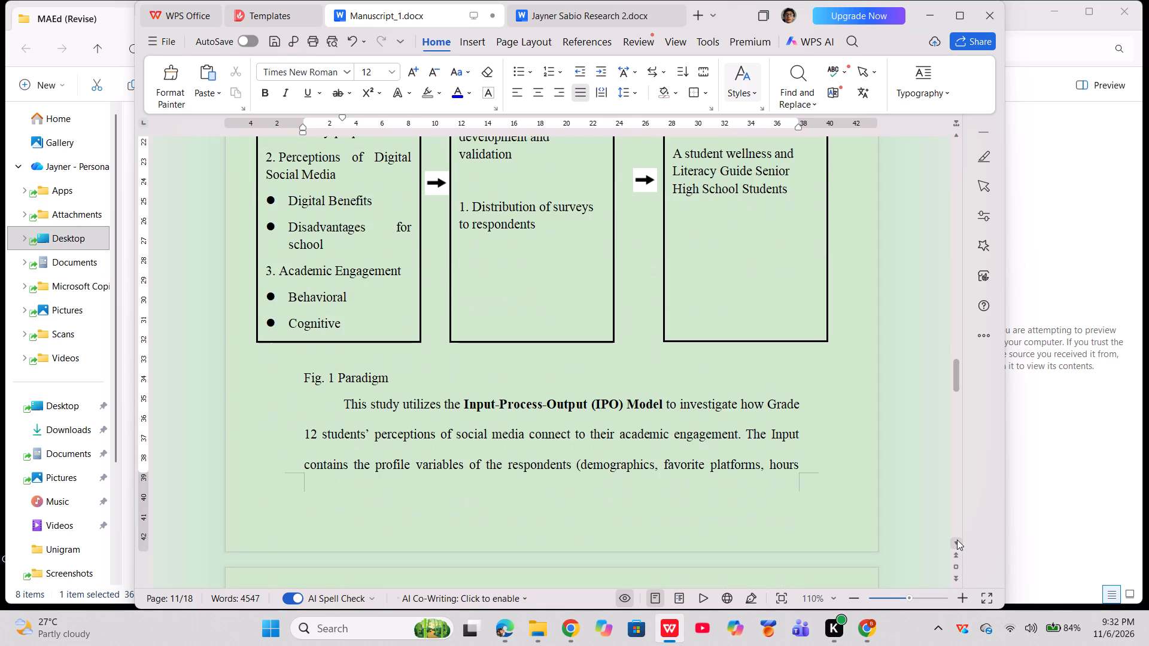
click(957, 540)
triple_click(957, 540)
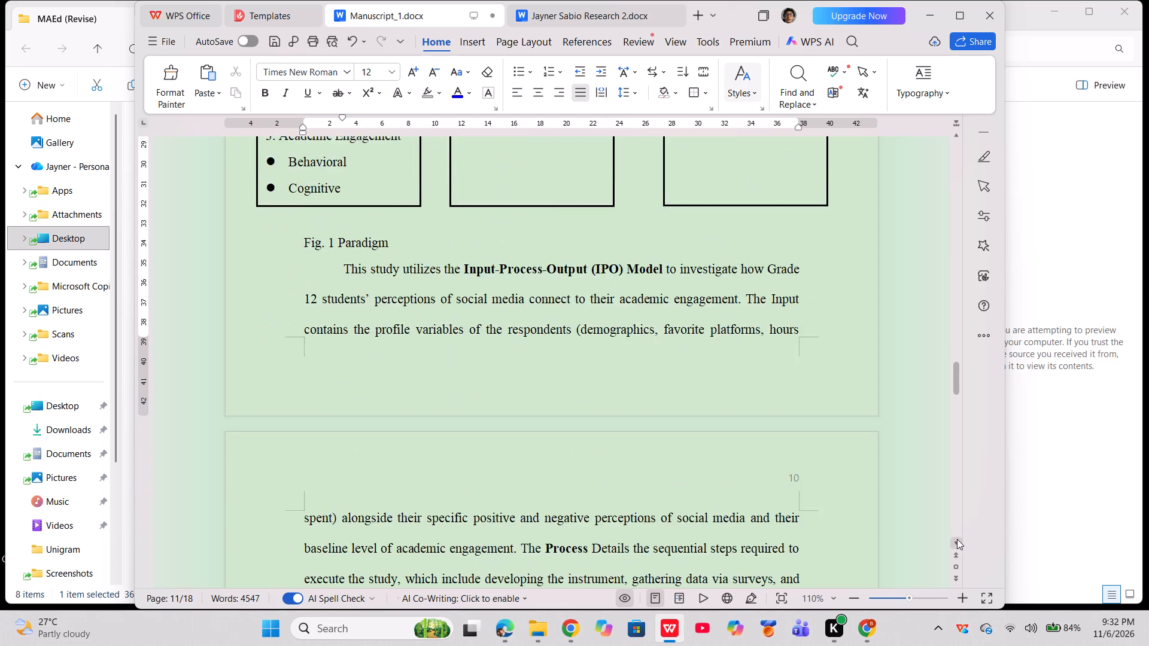
click(957, 539)
double_click(957, 539)
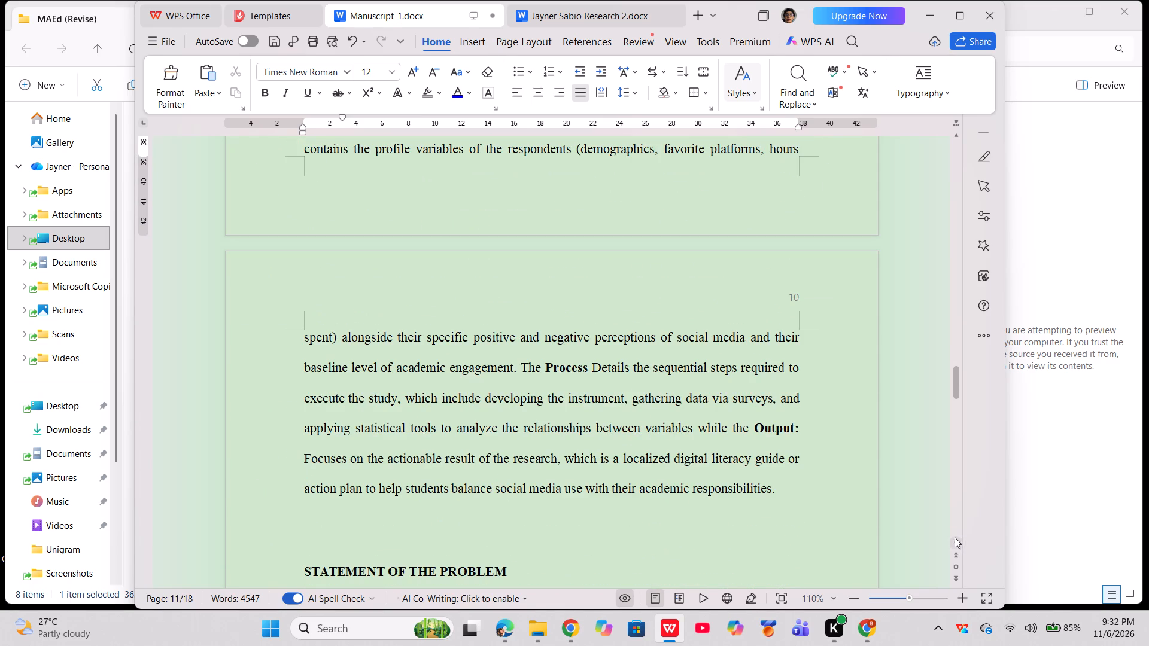
click(956, 140)
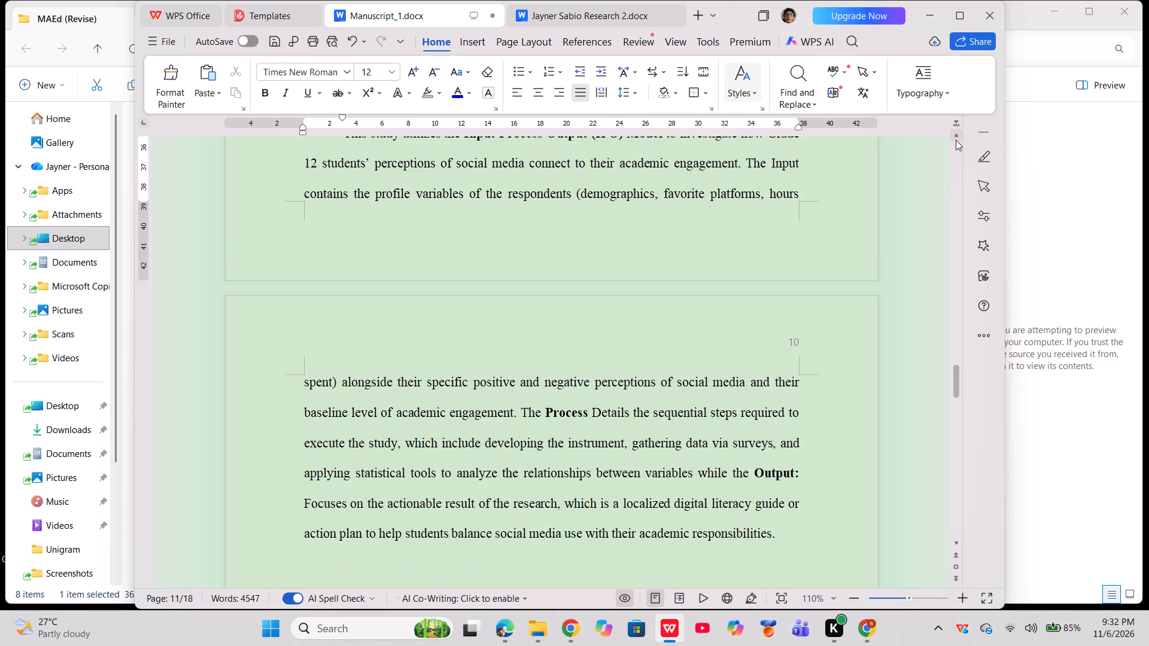
click(956, 140)
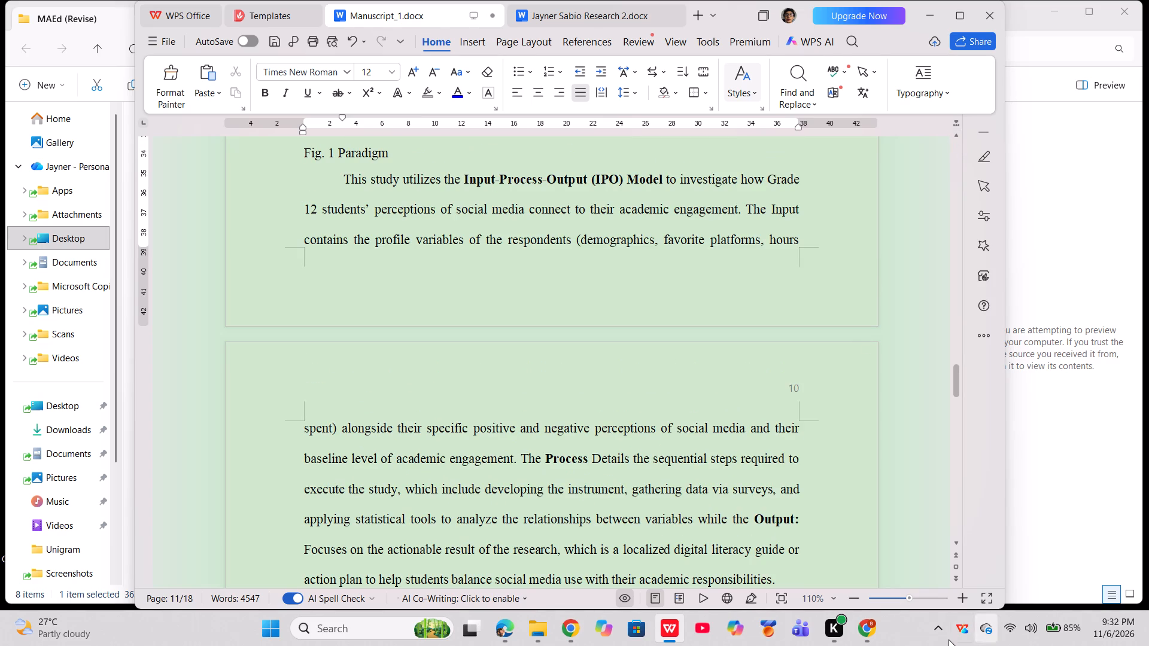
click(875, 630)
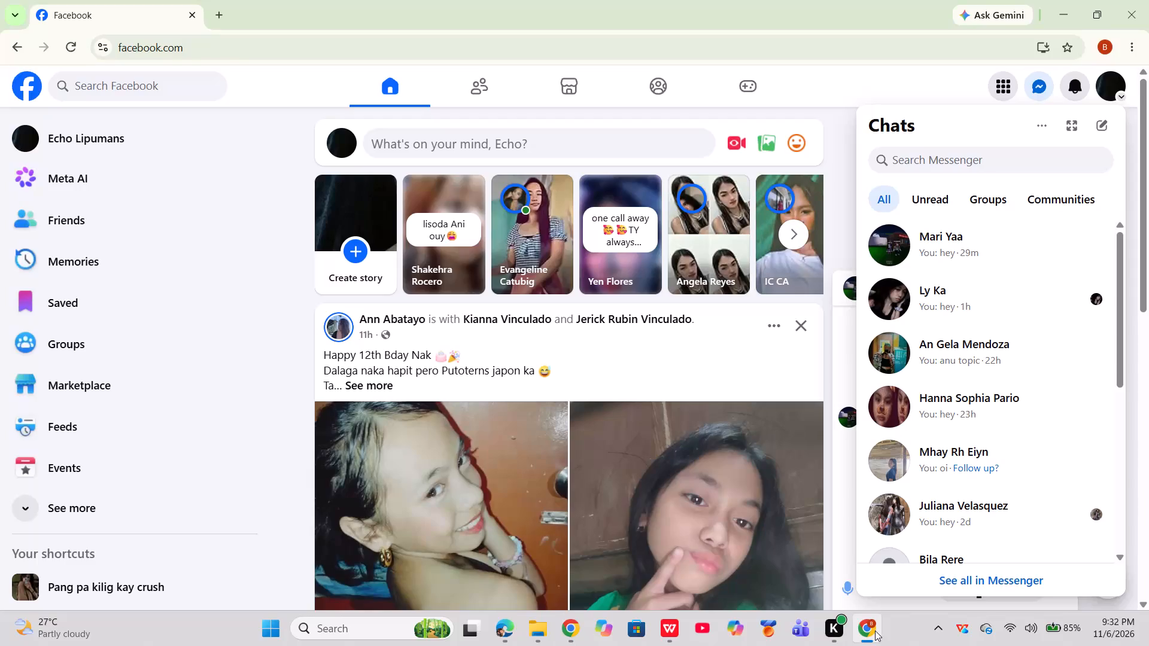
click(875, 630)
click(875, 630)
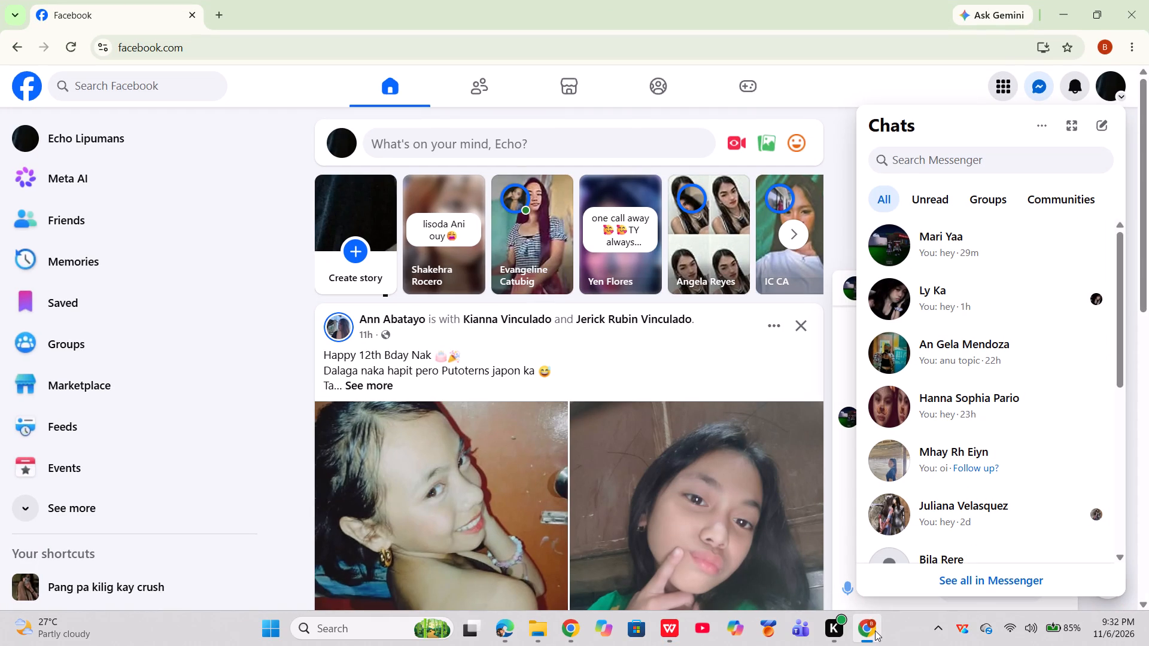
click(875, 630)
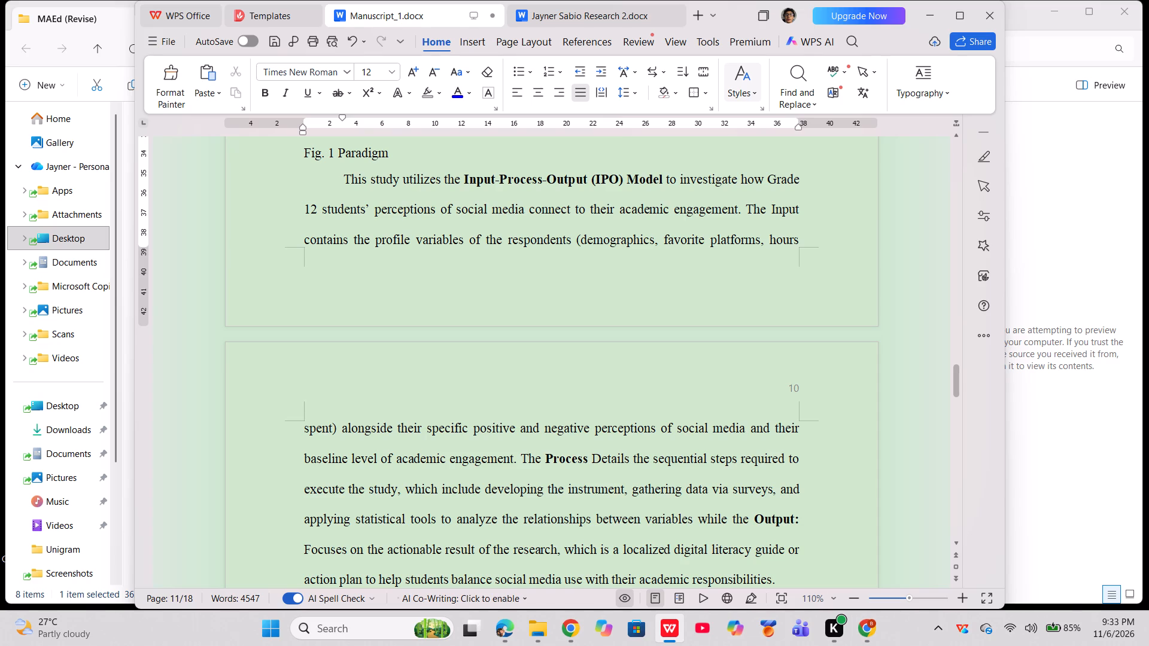
Read on from the end of the IPO Model explanation through the Statement of the Problem introduction to its first research question.
click(956, 543)
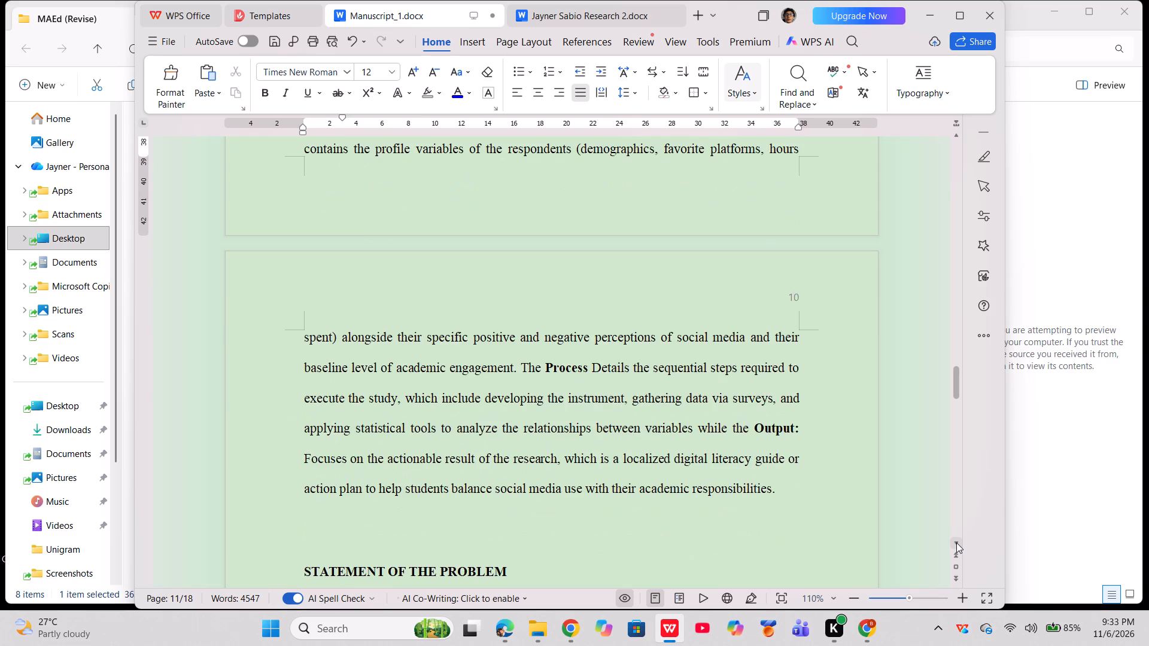
click(956, 543)
click(956, 543)
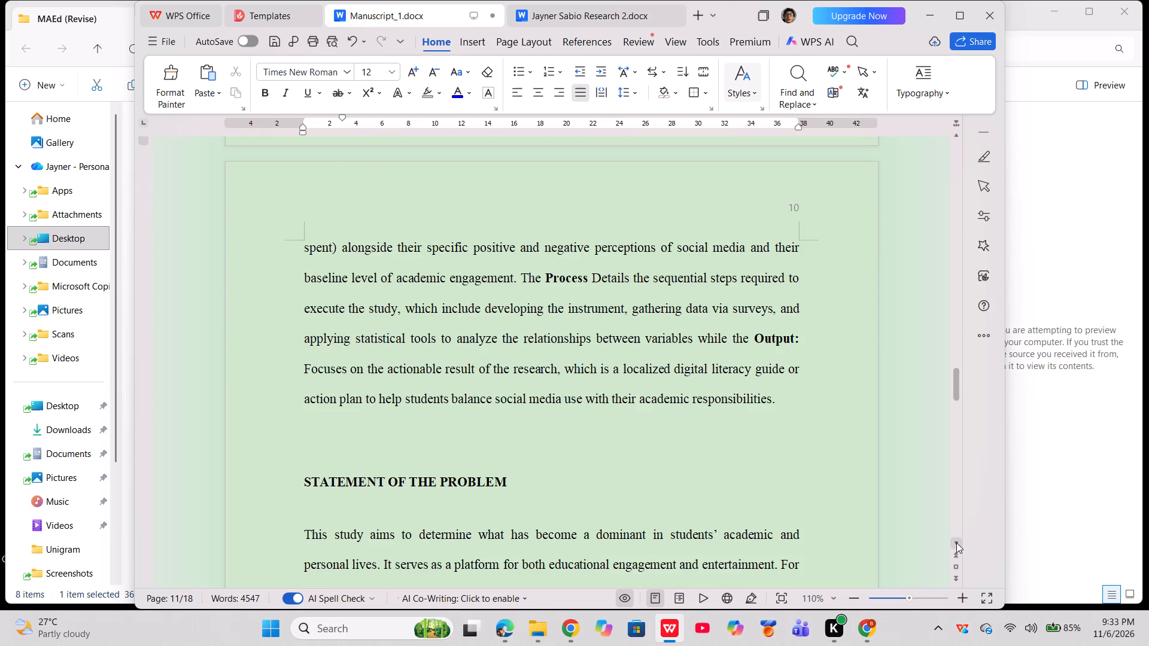
click(956, 543)
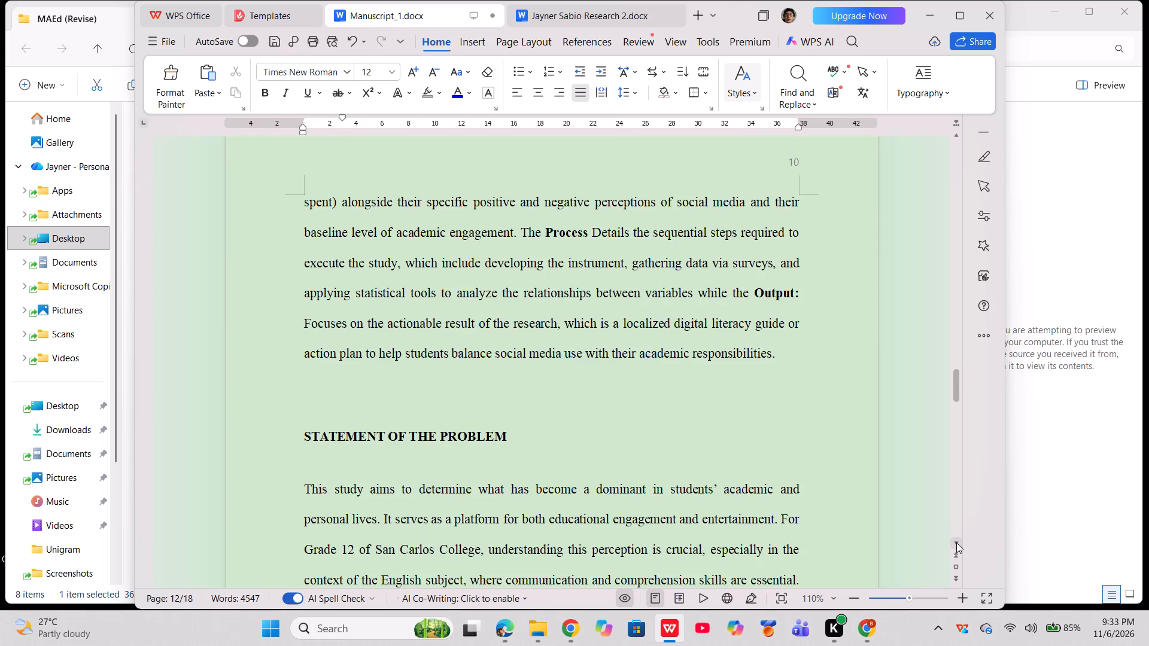
click(956, 543)
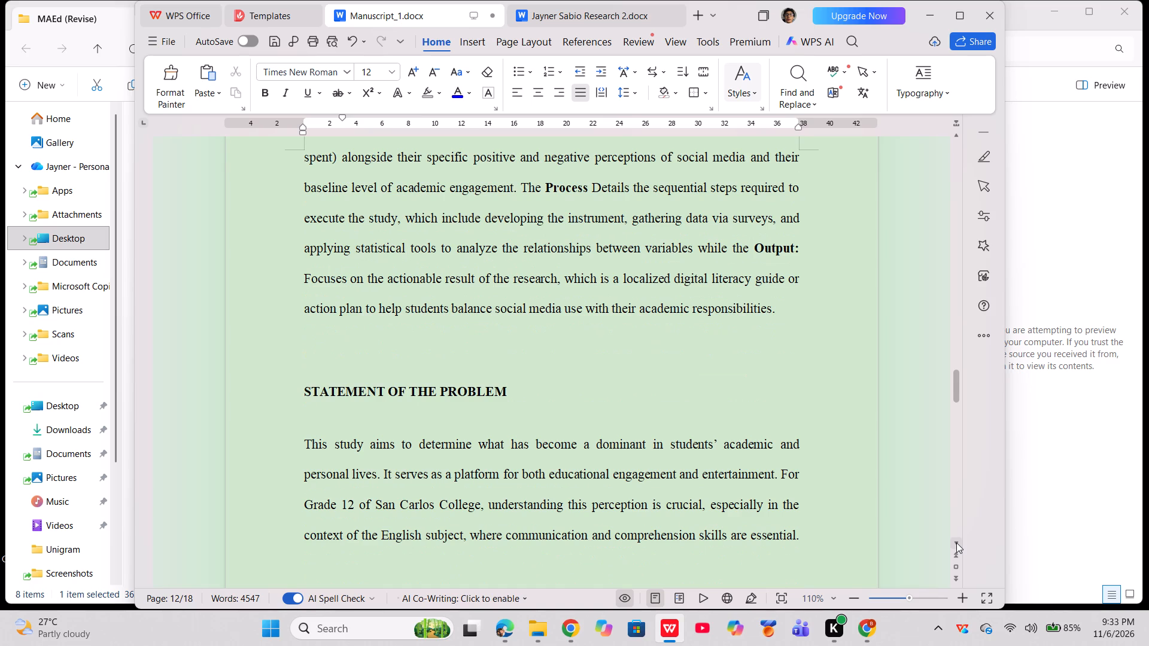
click(956, 543)
click(956, 543)
click(956, 543)
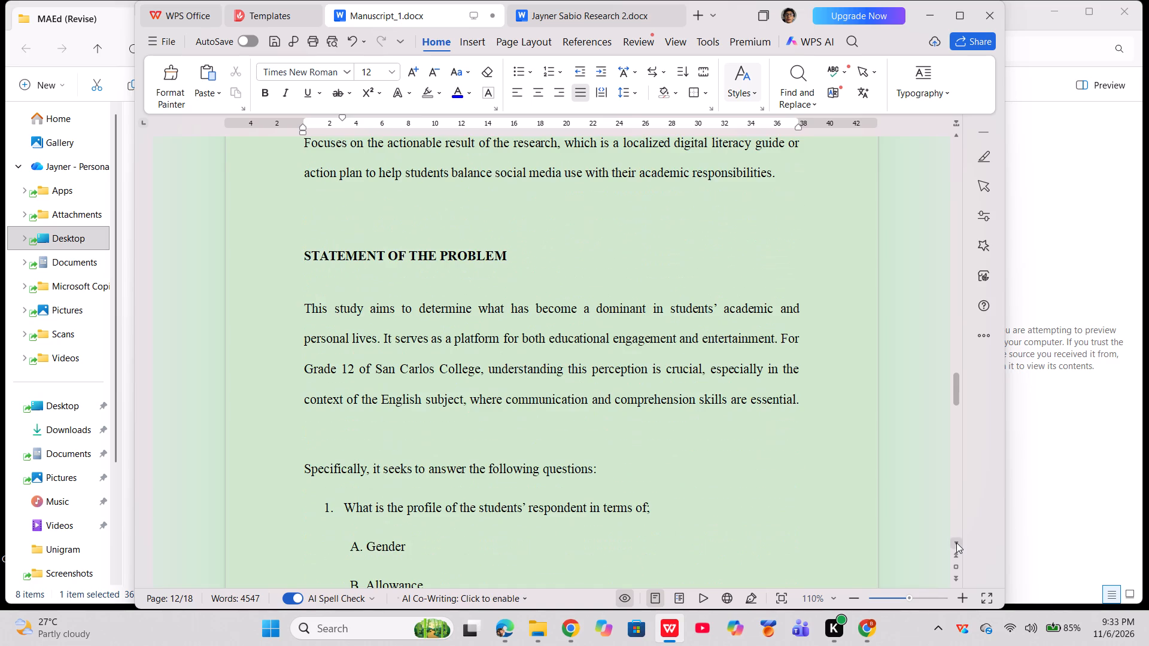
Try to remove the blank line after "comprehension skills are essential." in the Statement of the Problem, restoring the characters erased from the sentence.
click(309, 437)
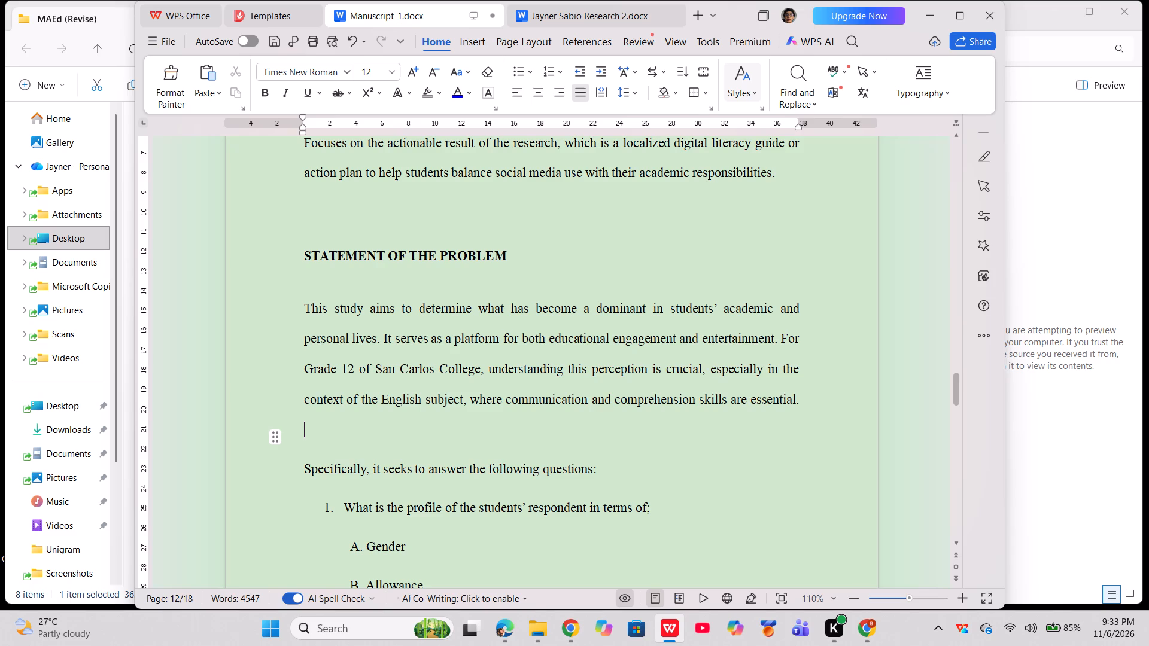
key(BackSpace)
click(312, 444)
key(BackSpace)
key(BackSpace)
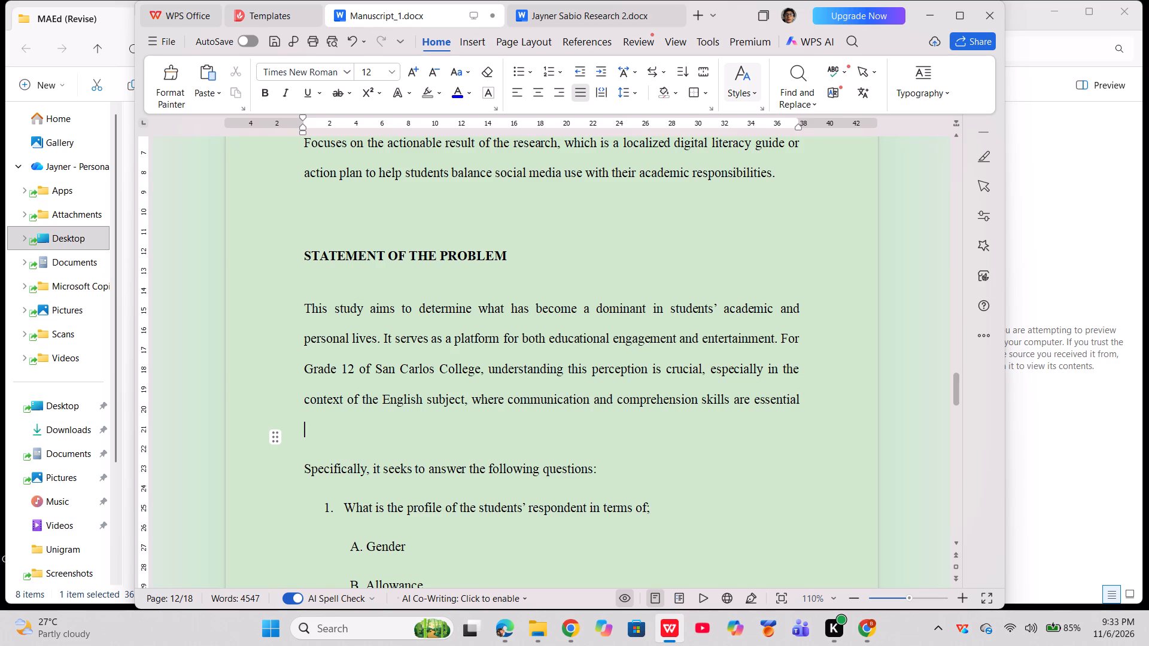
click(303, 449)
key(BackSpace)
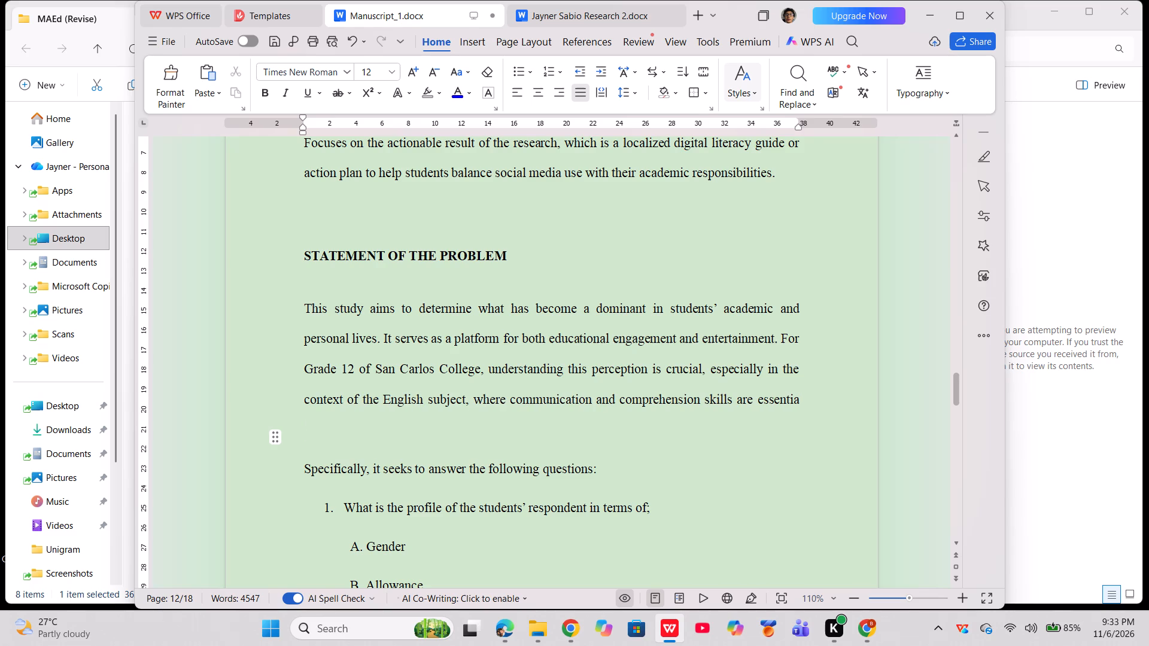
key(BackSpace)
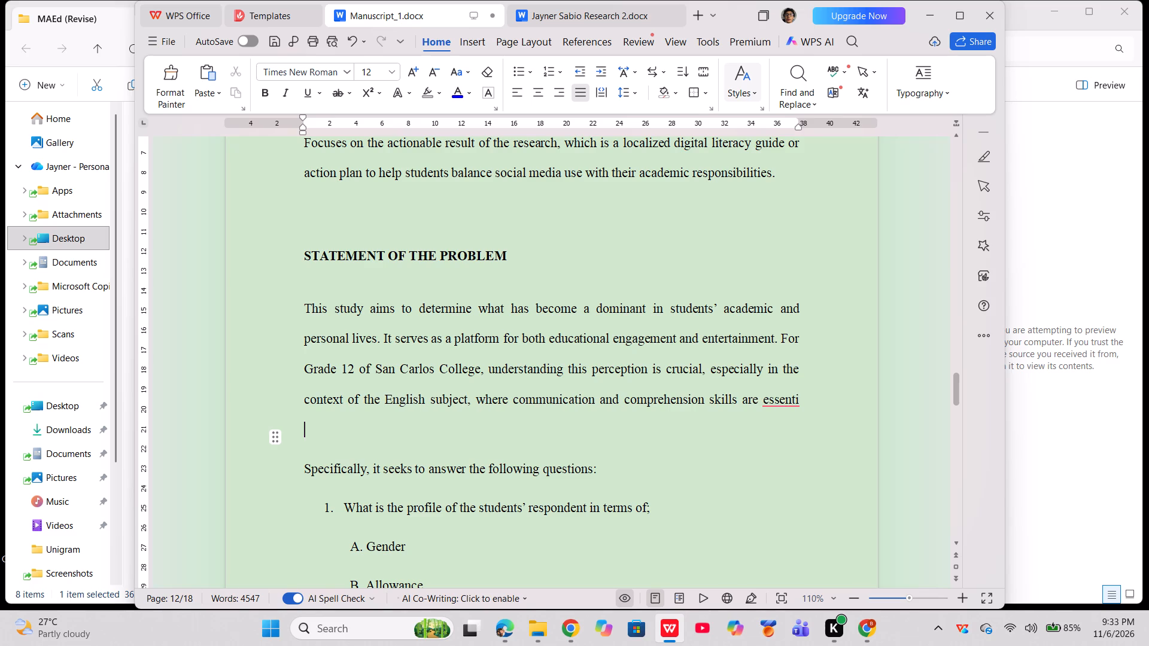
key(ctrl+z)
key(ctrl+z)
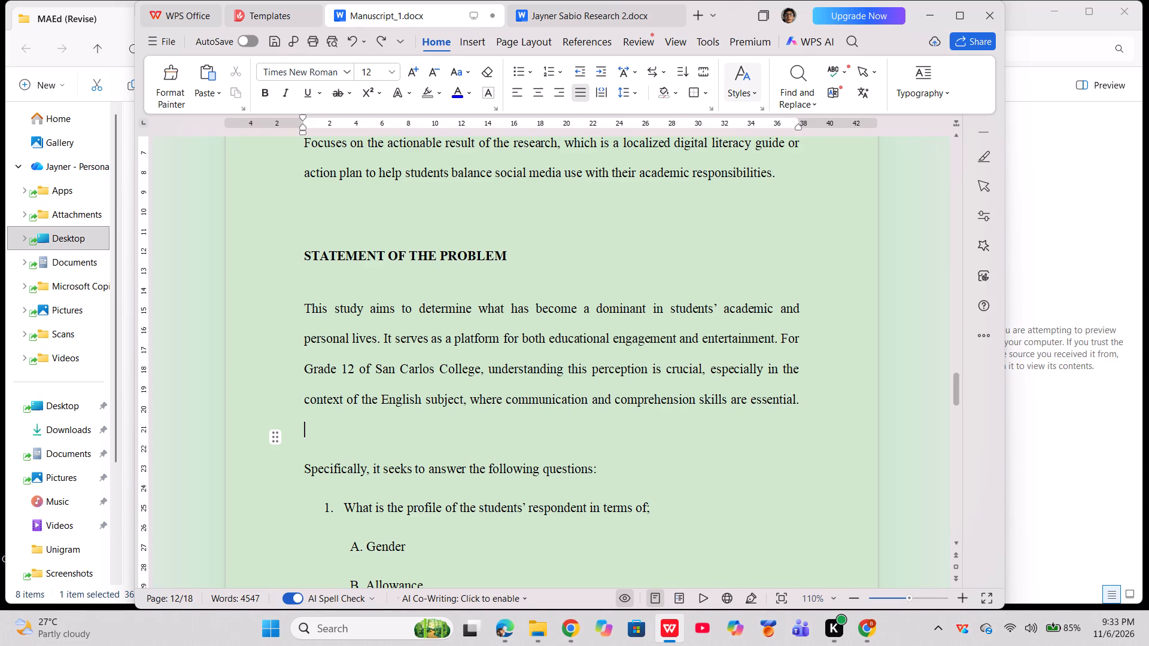
Join the "Specifically, it seeks to answer the following questions:" line to the end of the Statement of the Problem paragraph and save the manuscript.
click(300, 465)
key(BackSpace)
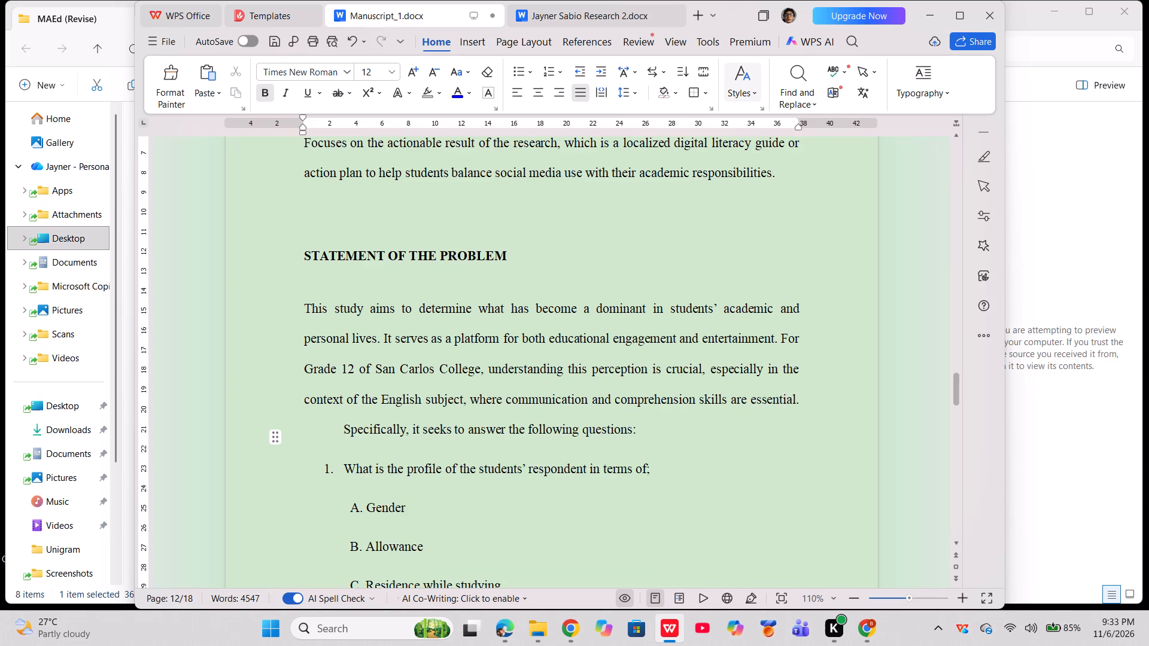
key(BackSpace)
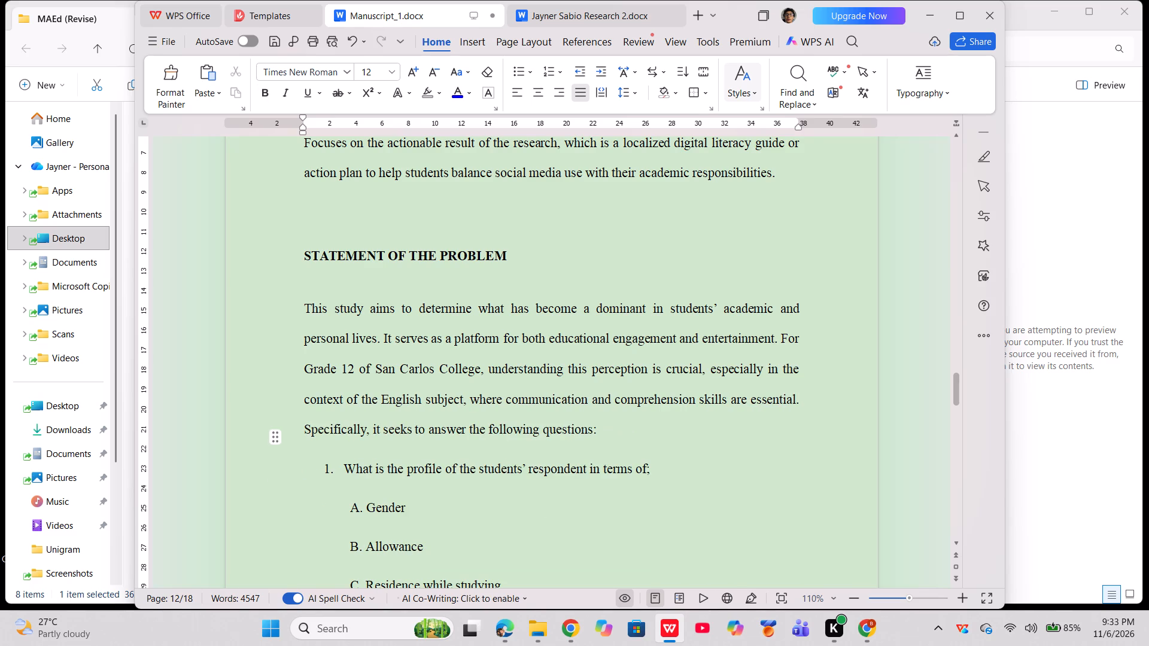
key(ctrl+s)
Delete the extra blank line above the STATEMENT OF THE PROBLEM heading and save the manuscript.
click(315, 216)
key(BackSpace)
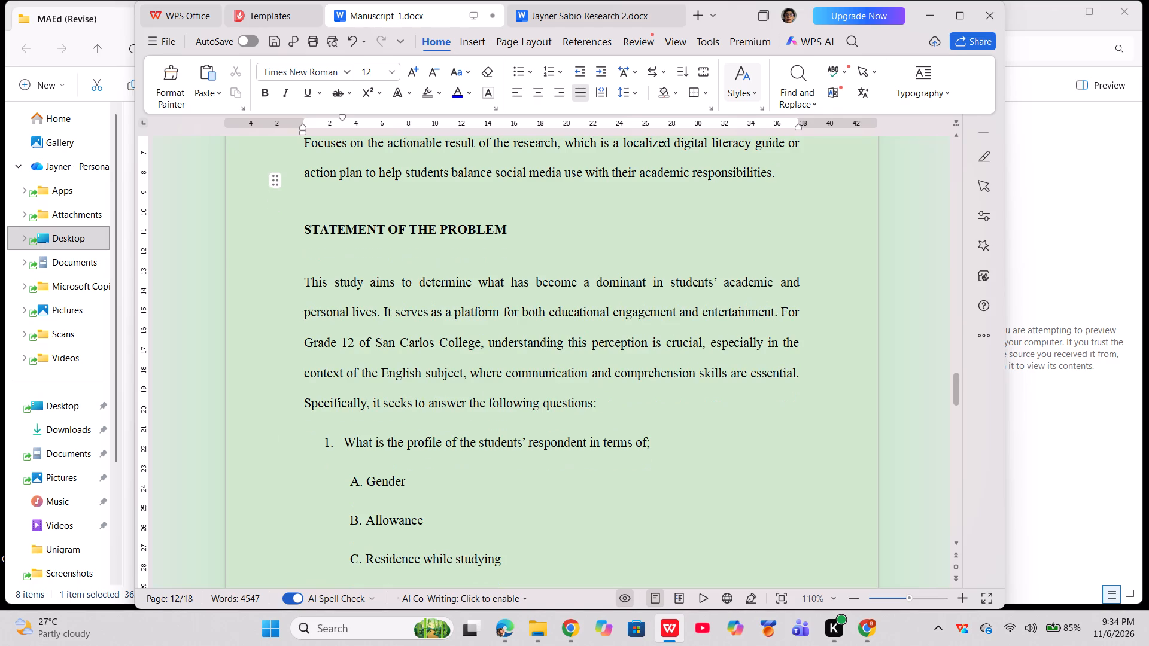
key(ctrl+s)
Read the Statement of the Problem section from its heading through the numbered research questions to question 4.
key(Down)
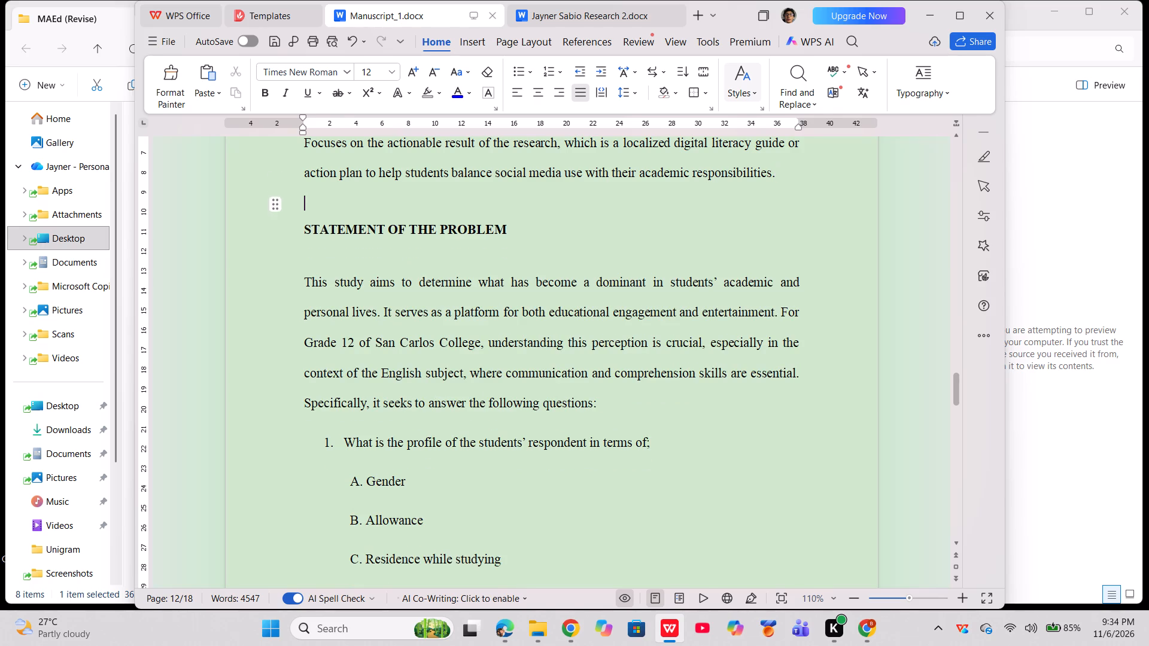
key(Down)
key(Down)
key(Down)
key(Down)
key(Down)
key(Down)
key(Down)
key(Down)
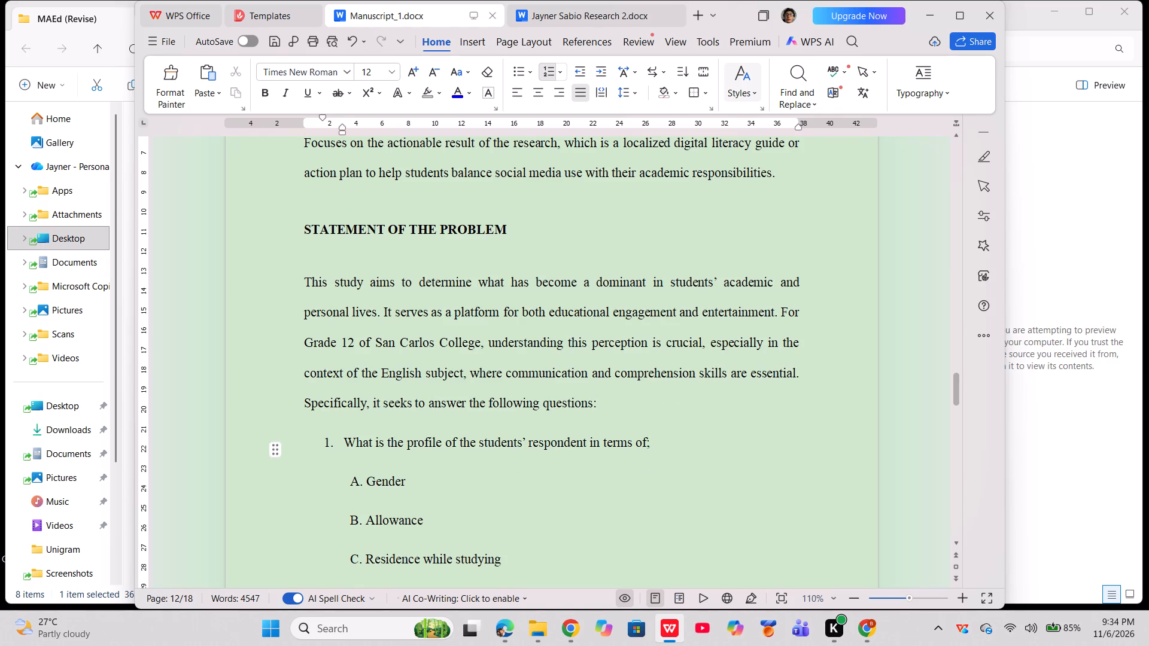
key(Down)
key(Down)
key(Down)
key(Down)
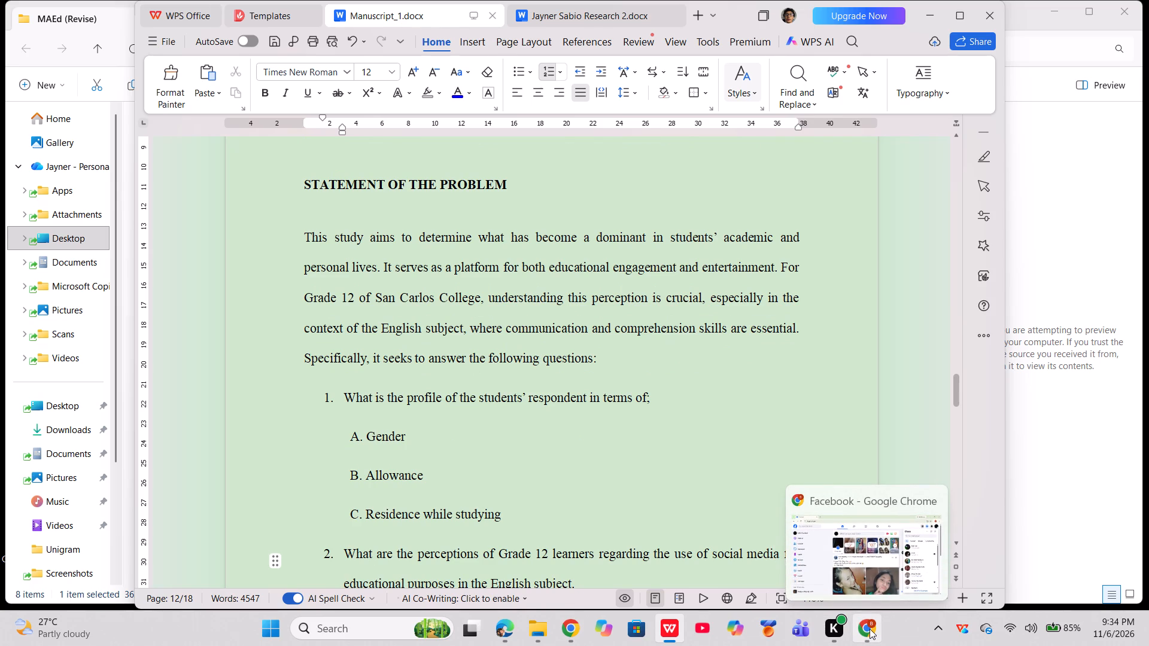
click(437, 462)
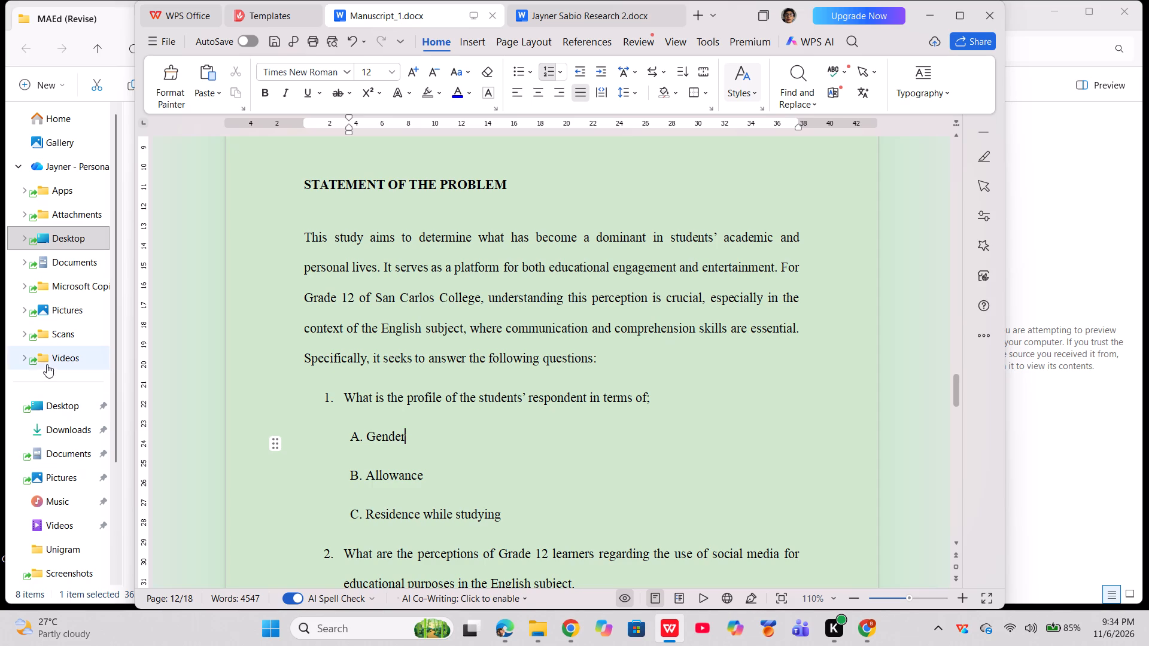
click(439, 397)
key(Down)
key(Down)
key(Down)
key(Down)
key(Down)
key(Down)
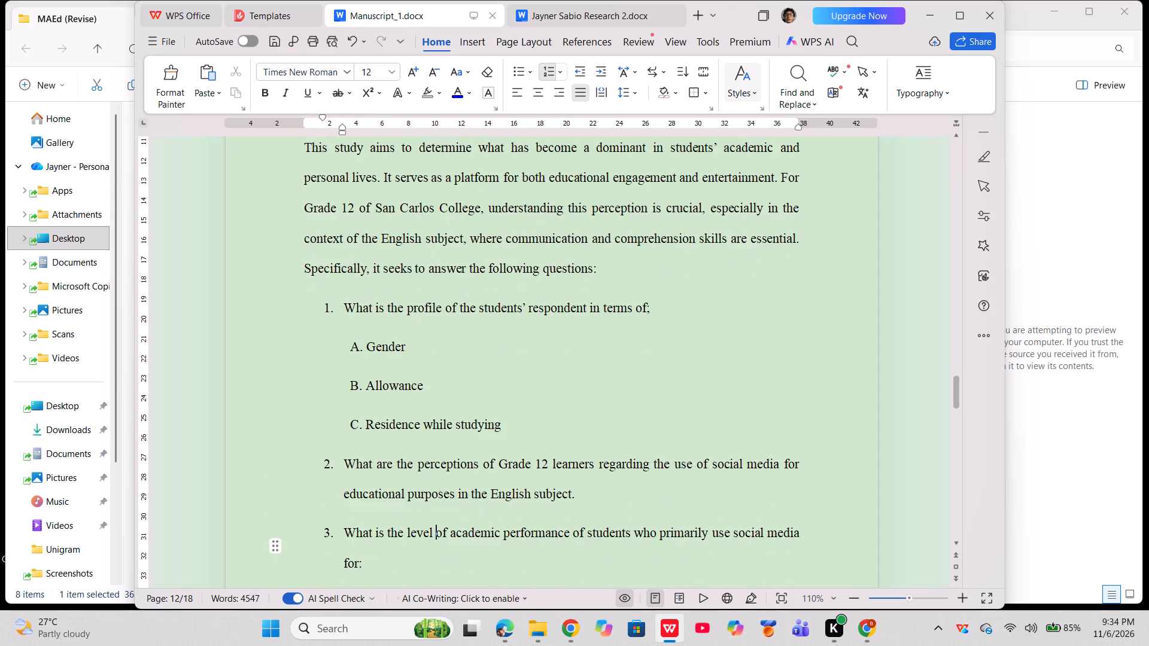
key(Down)
key(Down)
key(Down)
key(Down)
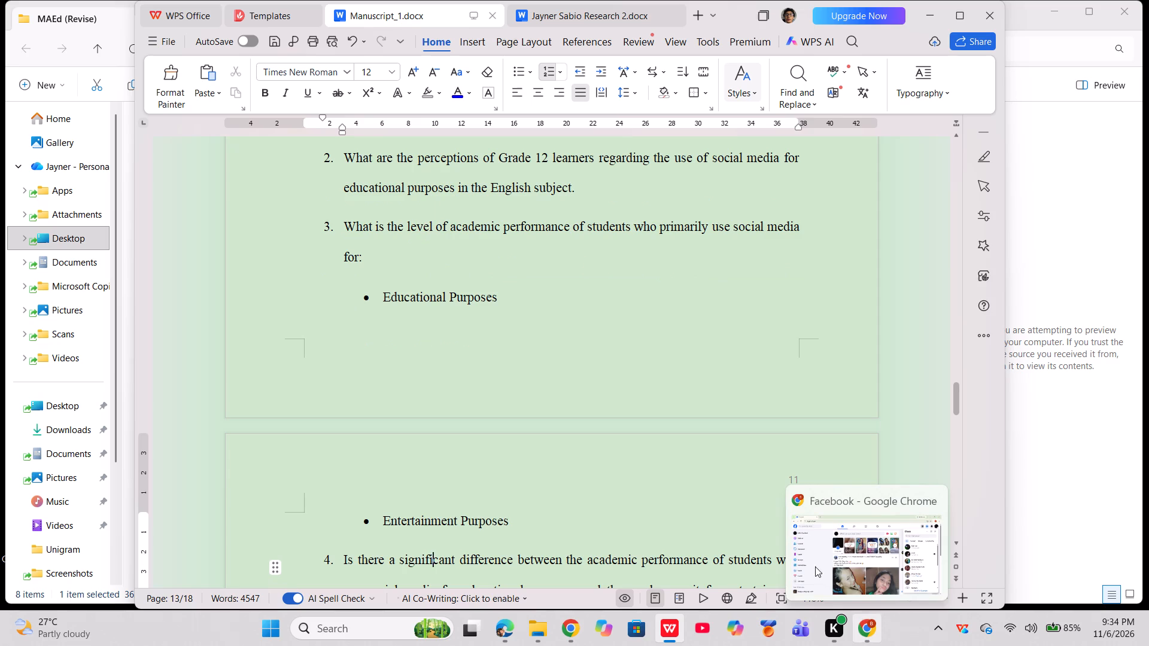
Review the research questions again from the first one, continuing through the Hypothesis section to its second assumption.
key(Up)
key(Up)
key(Up)
key(Up)
key(Up)
key(Up)
key(Up)
key(Up)
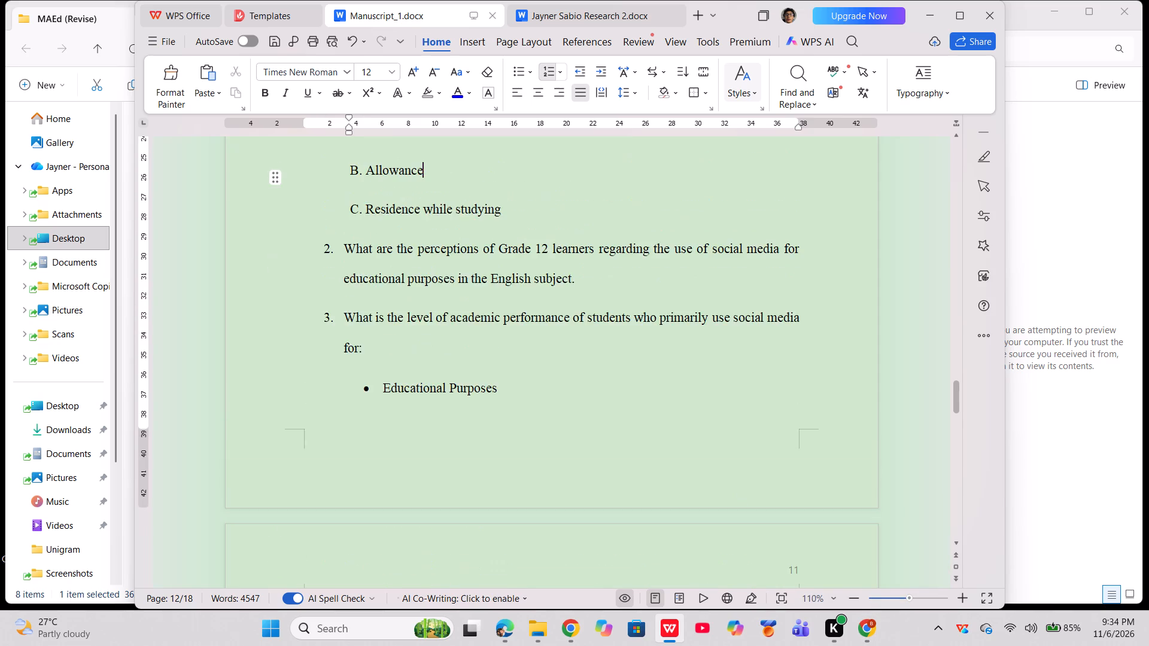
key(Up)
key(Up)
key(Up)
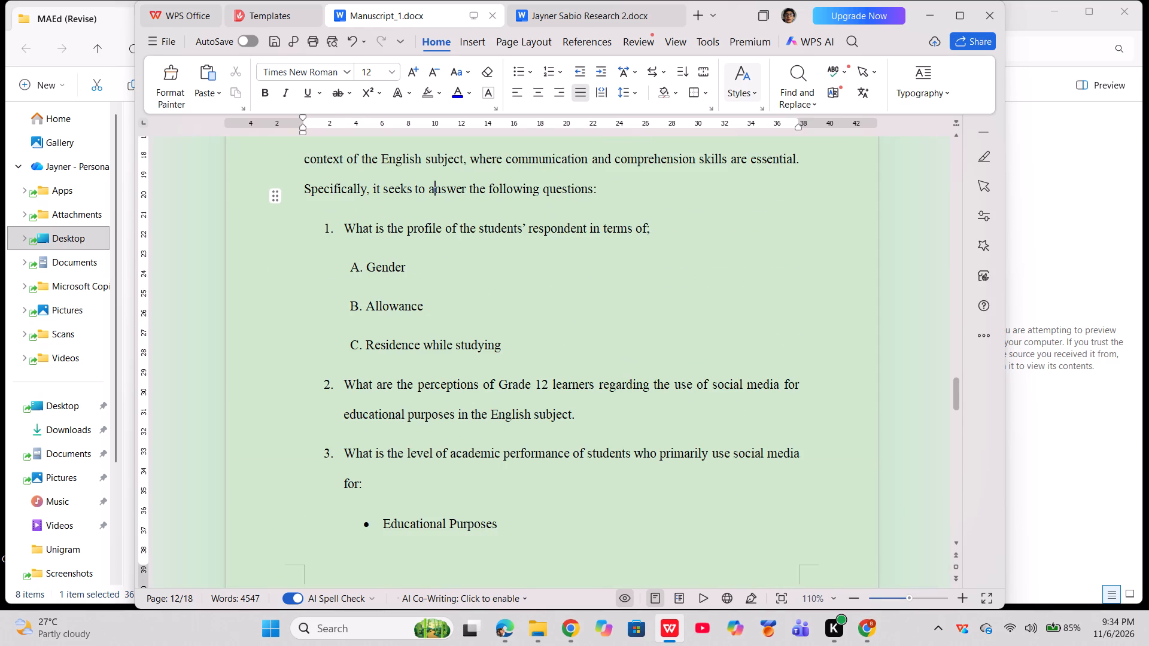
key(Down)
key(Down)
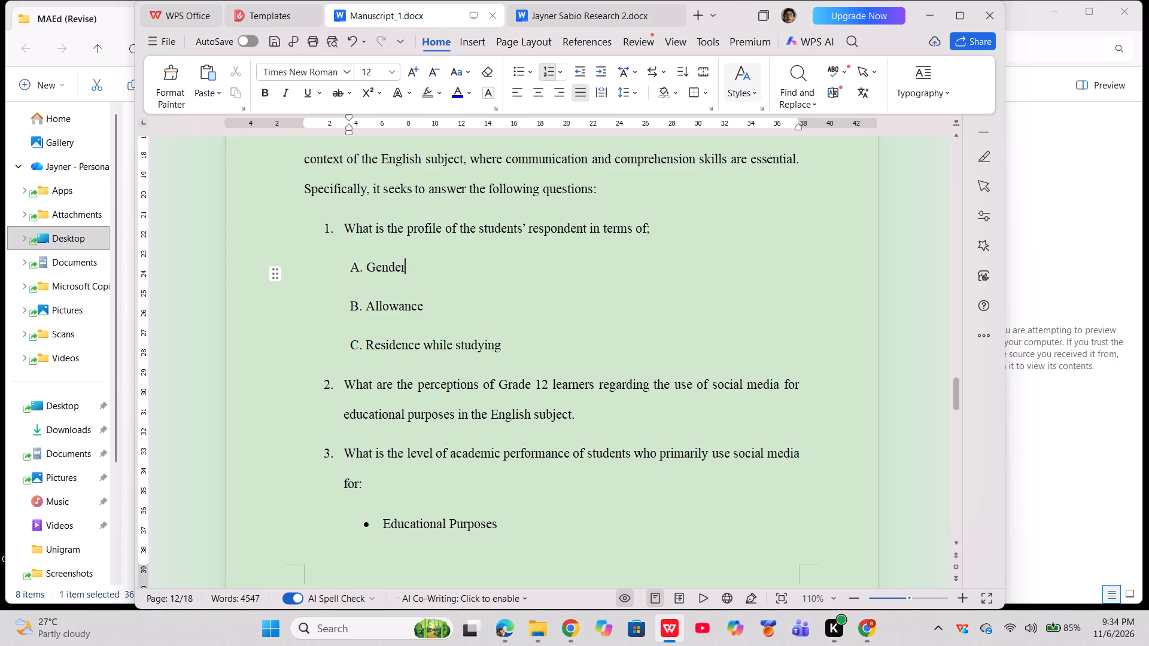
key(Down)
key(Down)
key(Down)
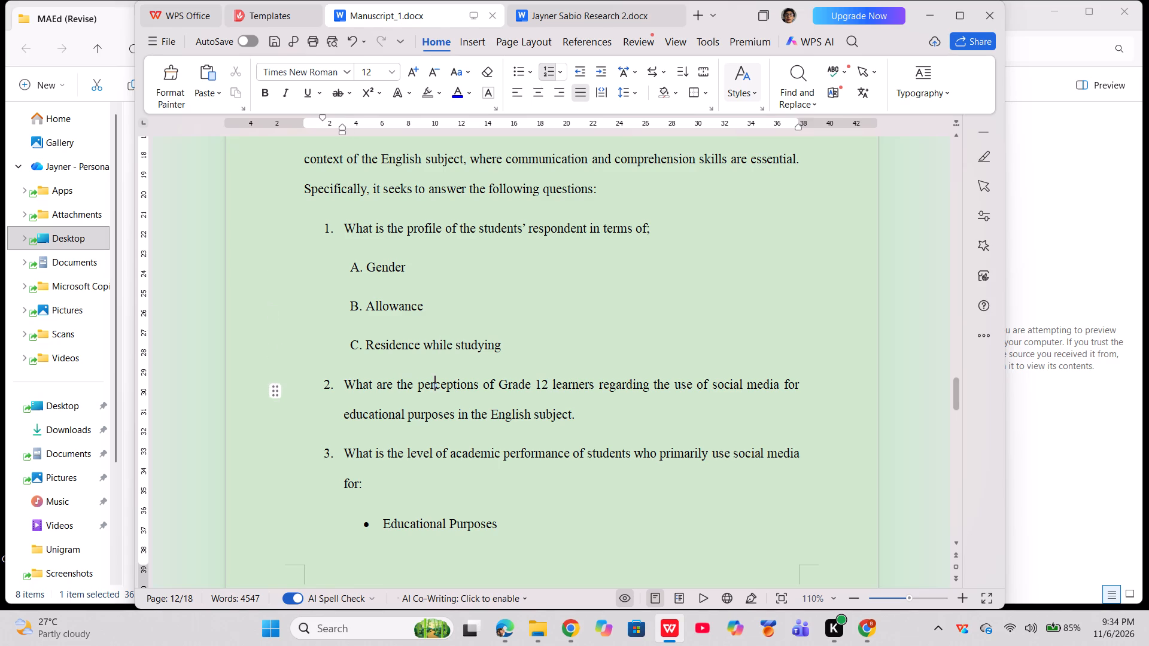
key(Down)
key(Down)
key(Down)
key(Down)
key(Down)
key(Down)
key(Down)
key(Down)
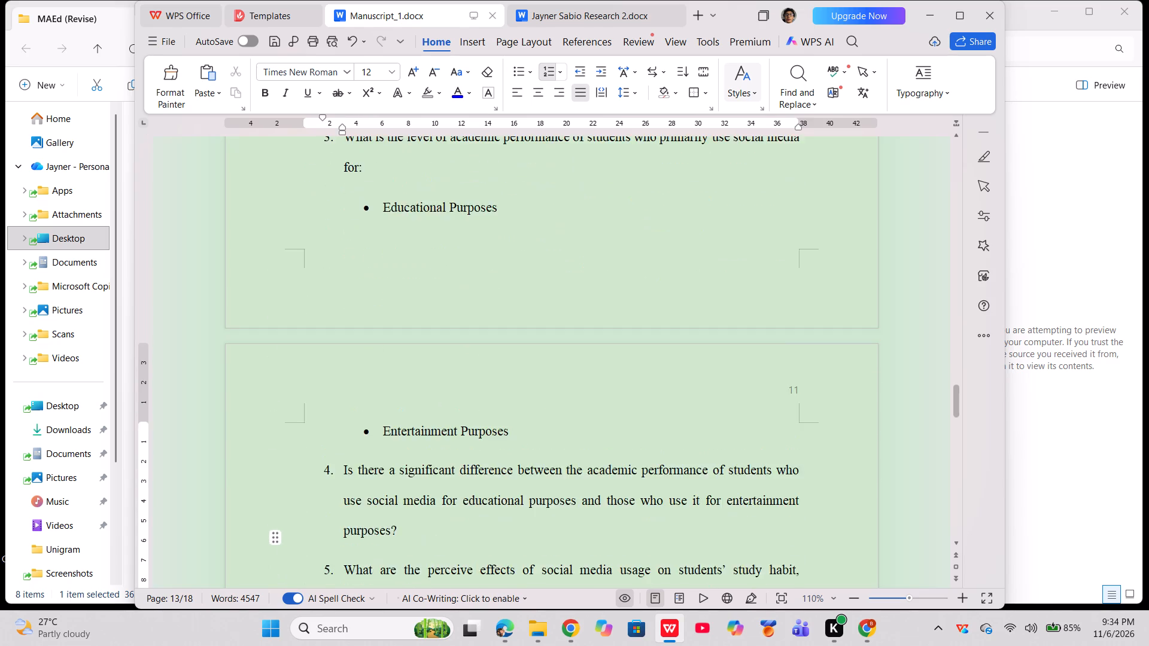
key(Down)
key(Down)
key(Down)
key(Down)
key(Down)
key(Down)
key(Down)
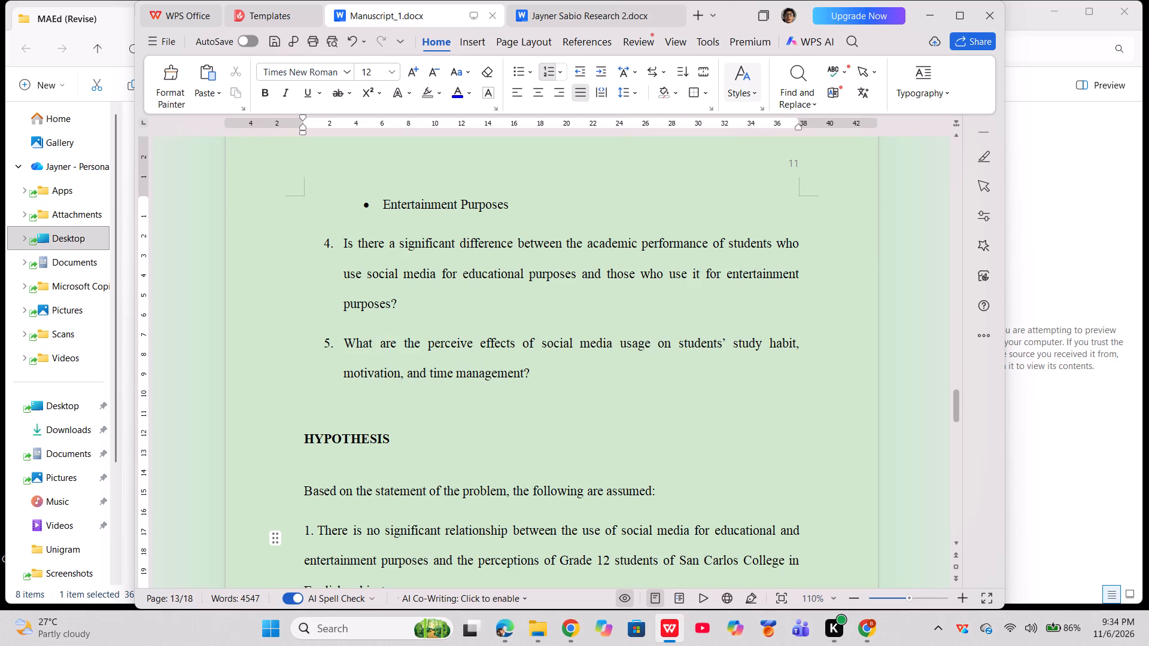
key(Down)
key(Down)
key(Down)
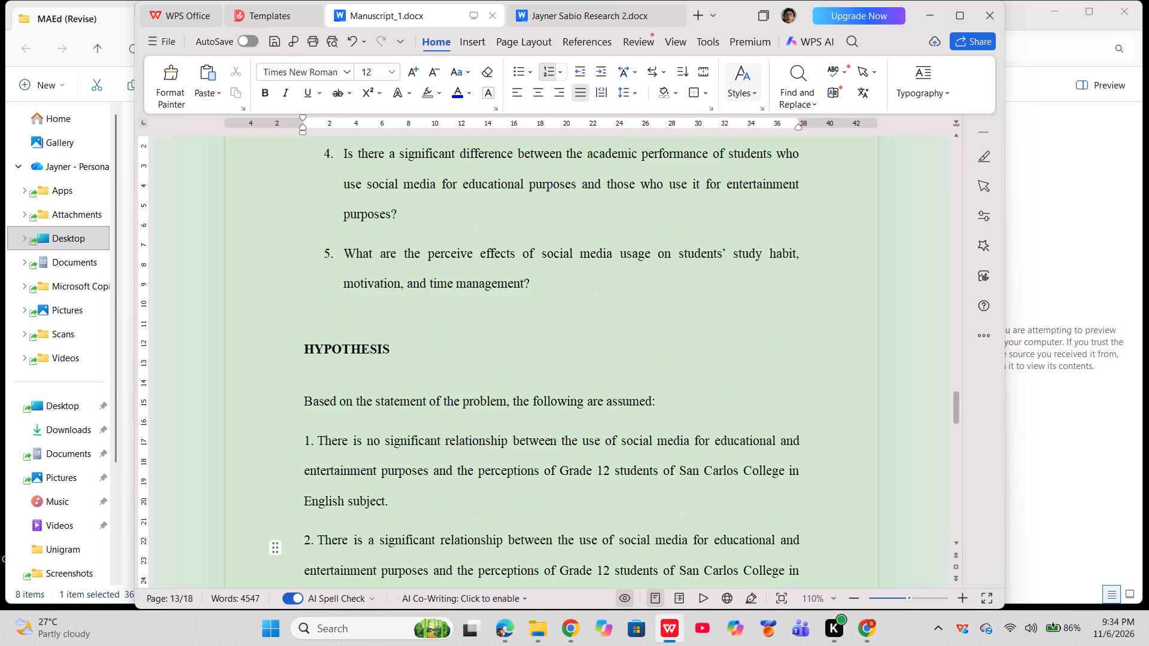
key(Down)
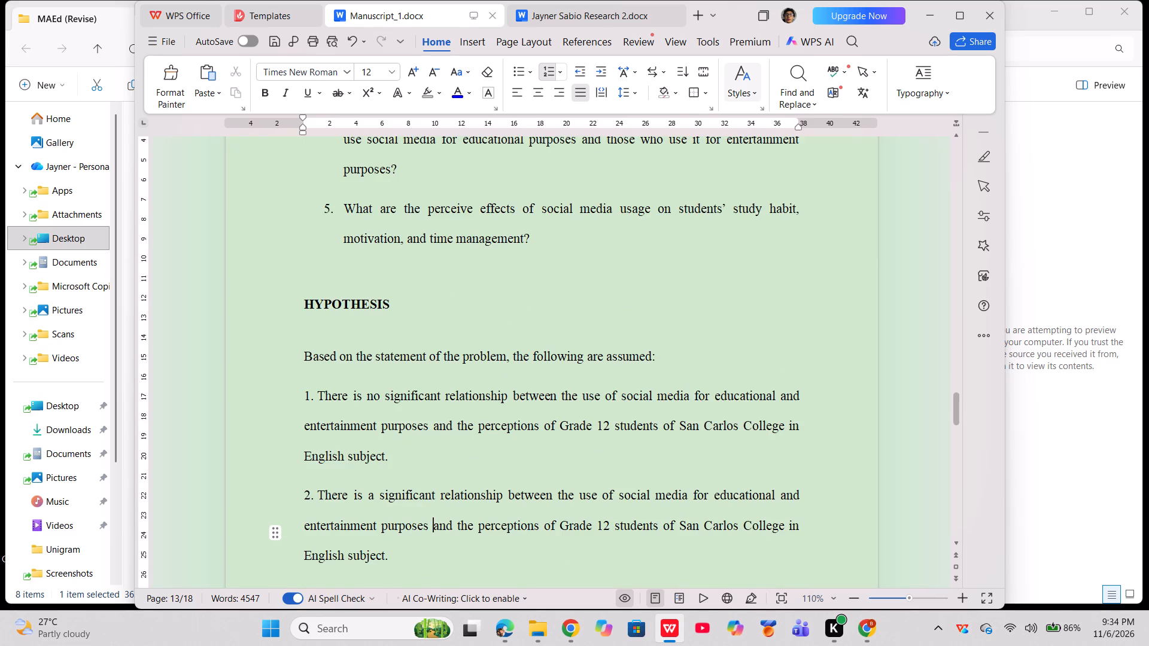
Go back up through the Hypothesis and Statement of the Problem sections to the Fig. 1 Paradigm caption, checking the layout.
key(Up)
key(Up)
key(Up)
key(Up)
key(Up)
key(Up)
key(Up)
key(Up)
key(Up)
key(Up)
key(Up)
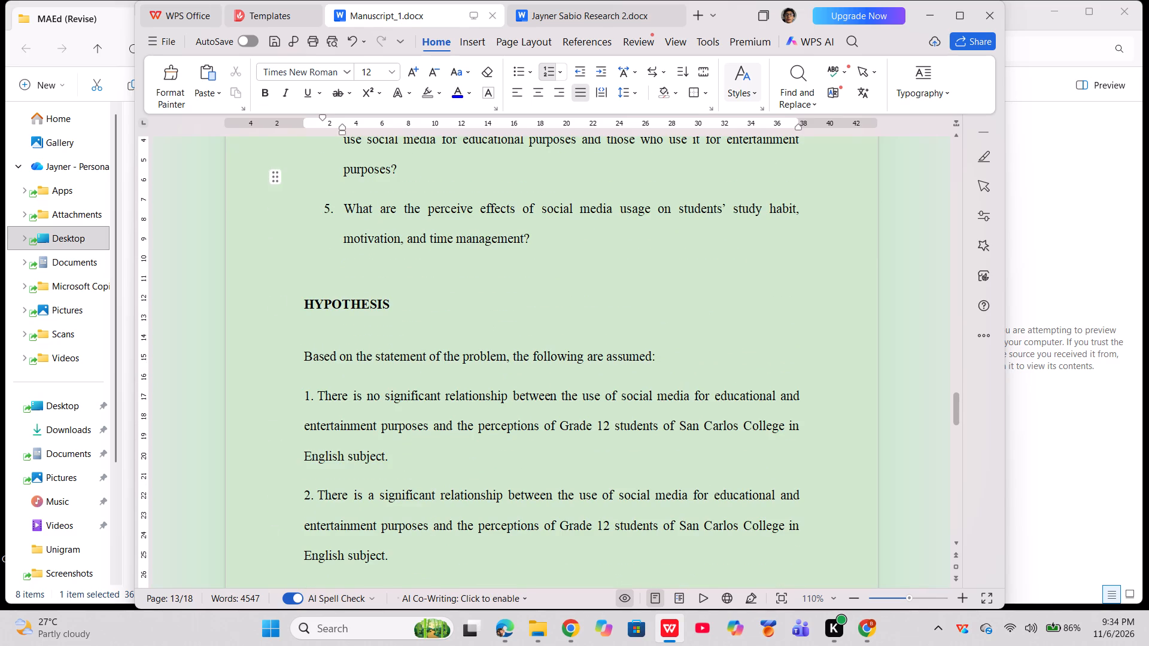
key(Up)
key(Up)
key(Up)
key(Up)
key(Up)
key(Up)
key(Up)
key(Up)
key(Up)
key(Up)
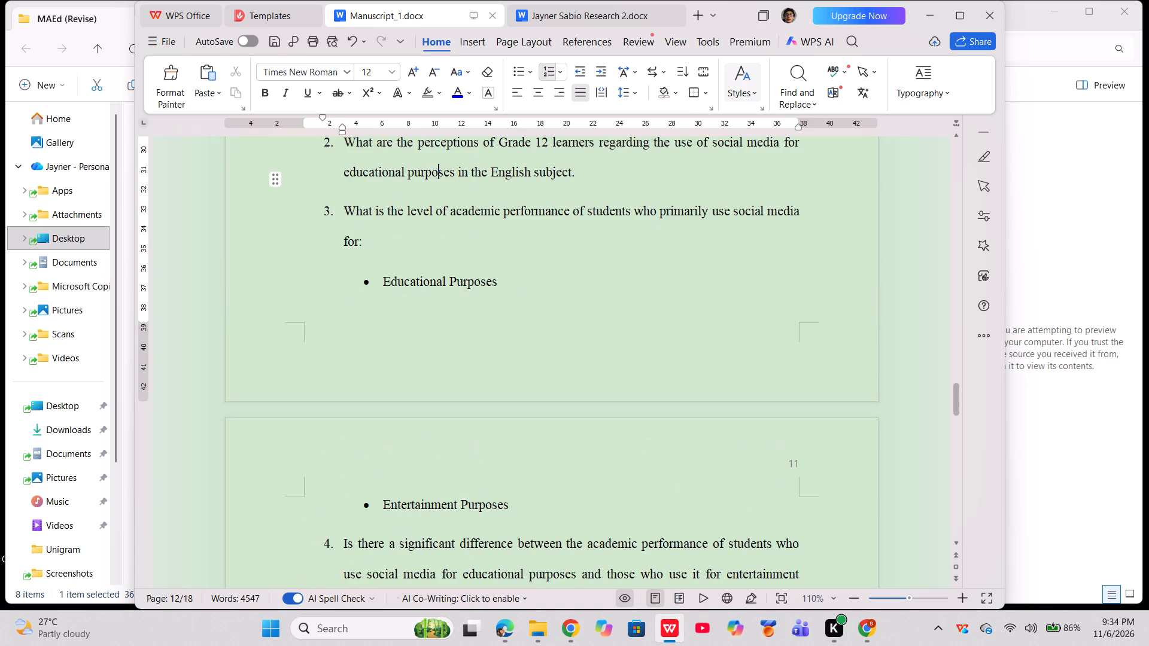
key(Up)
key(Up)
key(Up)
key(Up)
key(Up)
key(Up)
key(Up)
key(Up)
key(Up)
key(Up)
key(Up)
key(Up)
key(Up)
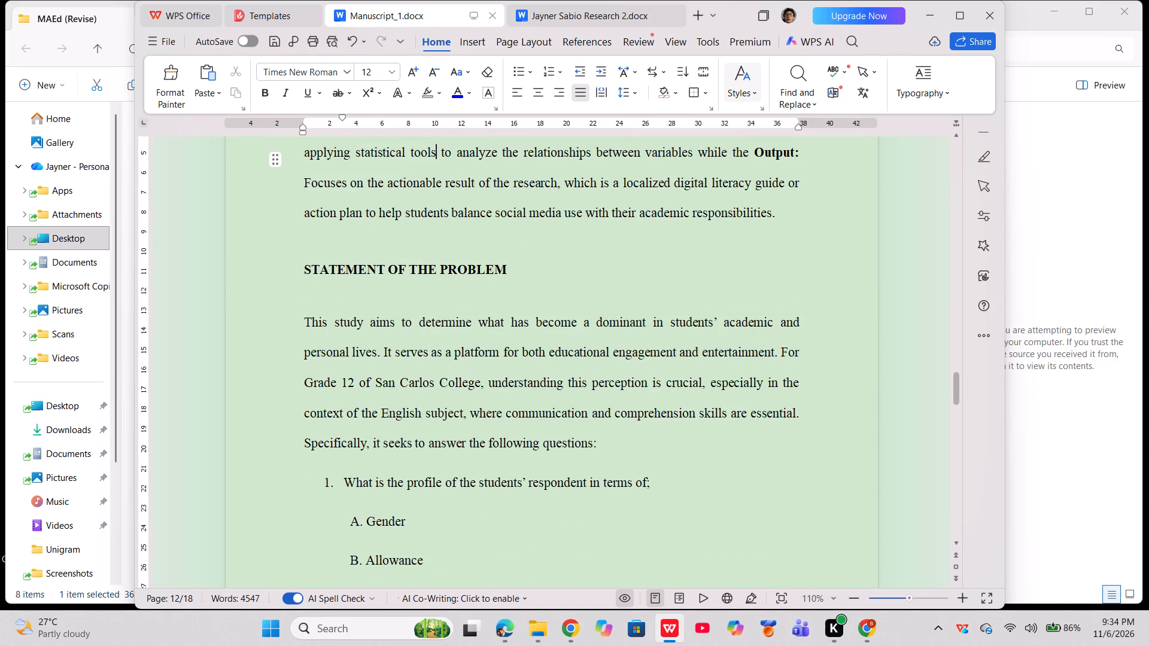
key(Up)
key(Up)
key(Up)
key(Up)
key(Up)
key(Up)
key(Up)
key(Up)
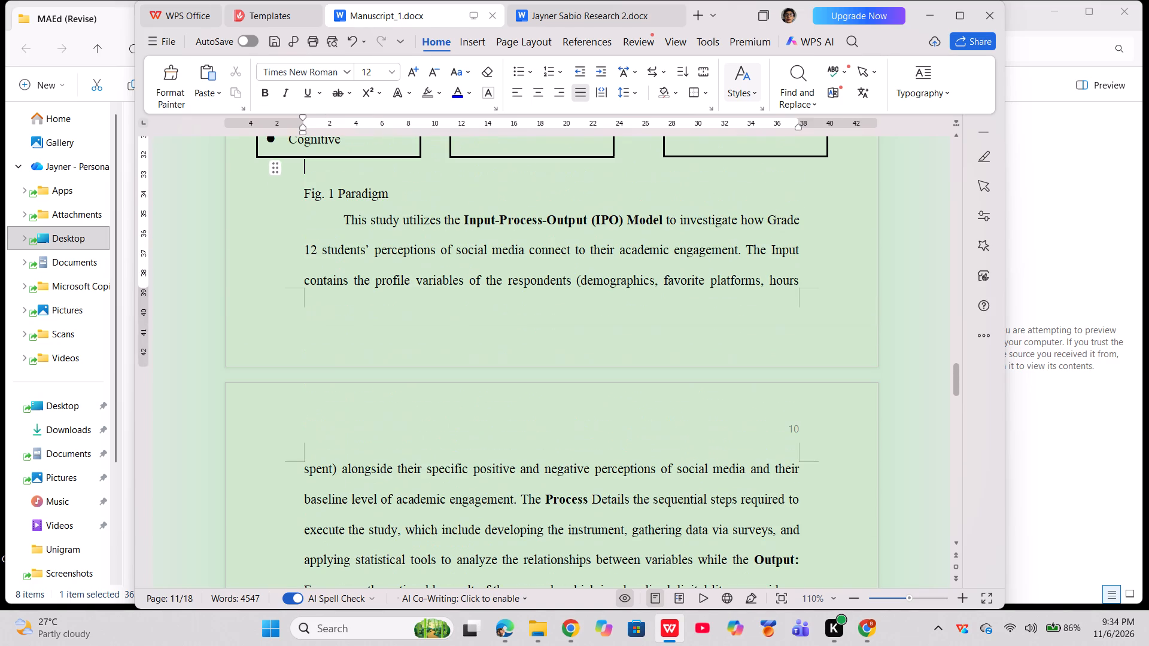
Look over the IPO Model explanation again, from the Fig. 1 Paradigm caption to the blank line above STATEMENT OF THE PROBLEM.
key(Down)
key(Down)
key(Down)
key(Down)
key(Down)
key(Down)
key(Down)
key(Down)
key(Down)
key(Down)
key(Down)
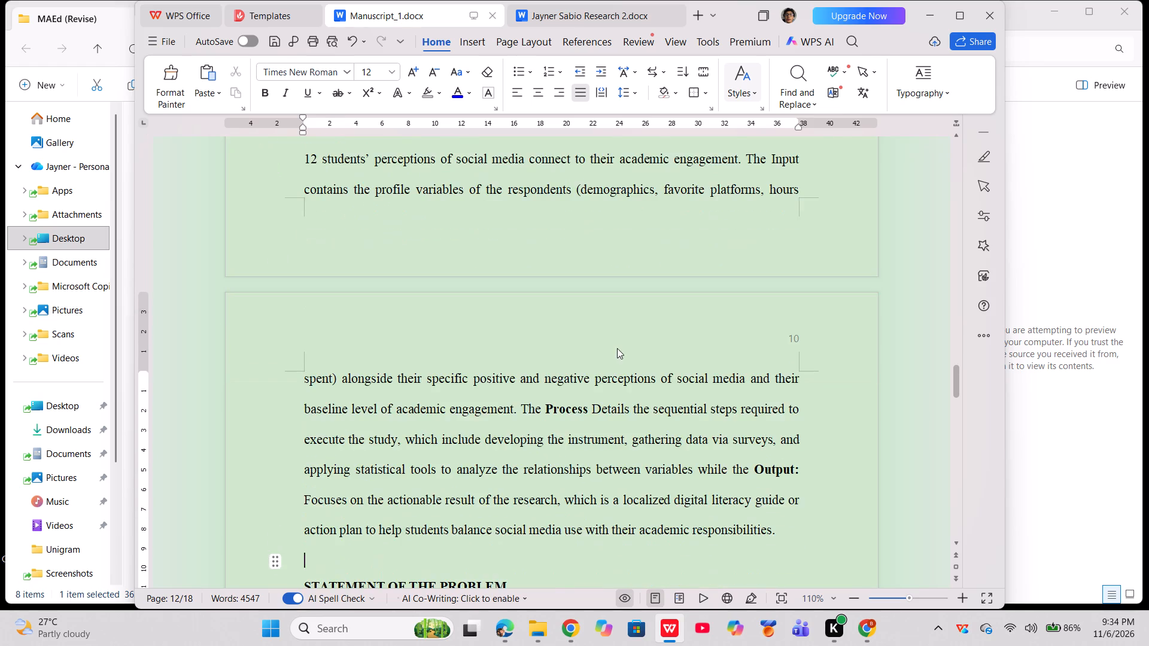
Check the spacing around the STATEMENT OF THE PROBLEM heading, including the blank lines above and below it.
key(Down)
key(Down)
key(Down)
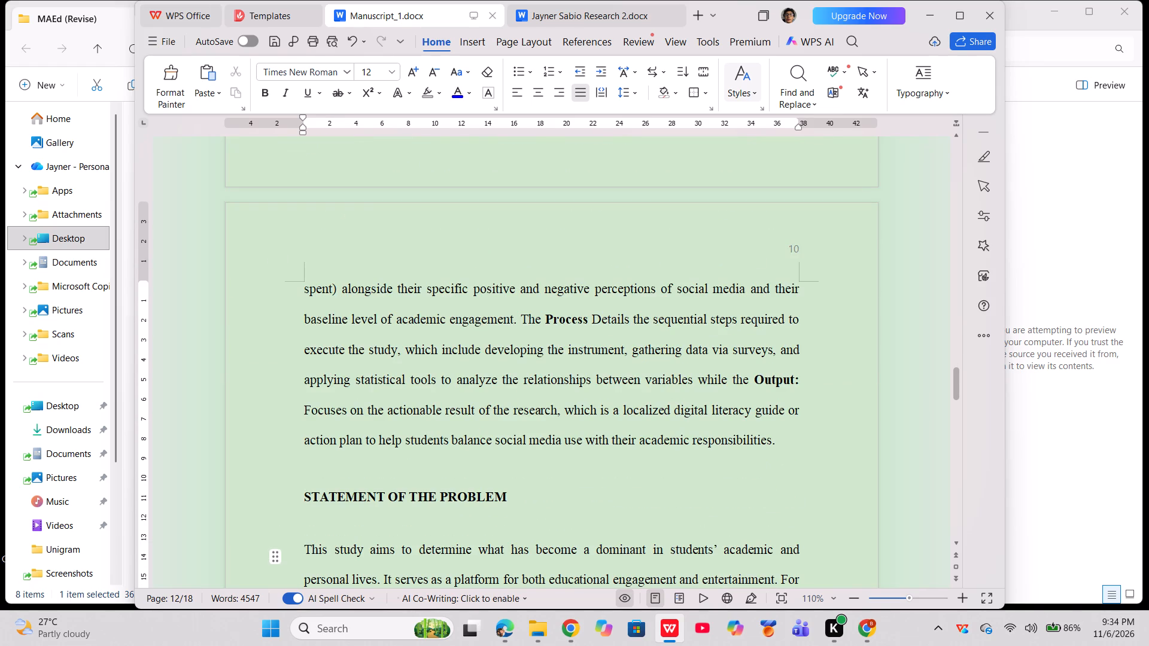
click(303, 496)
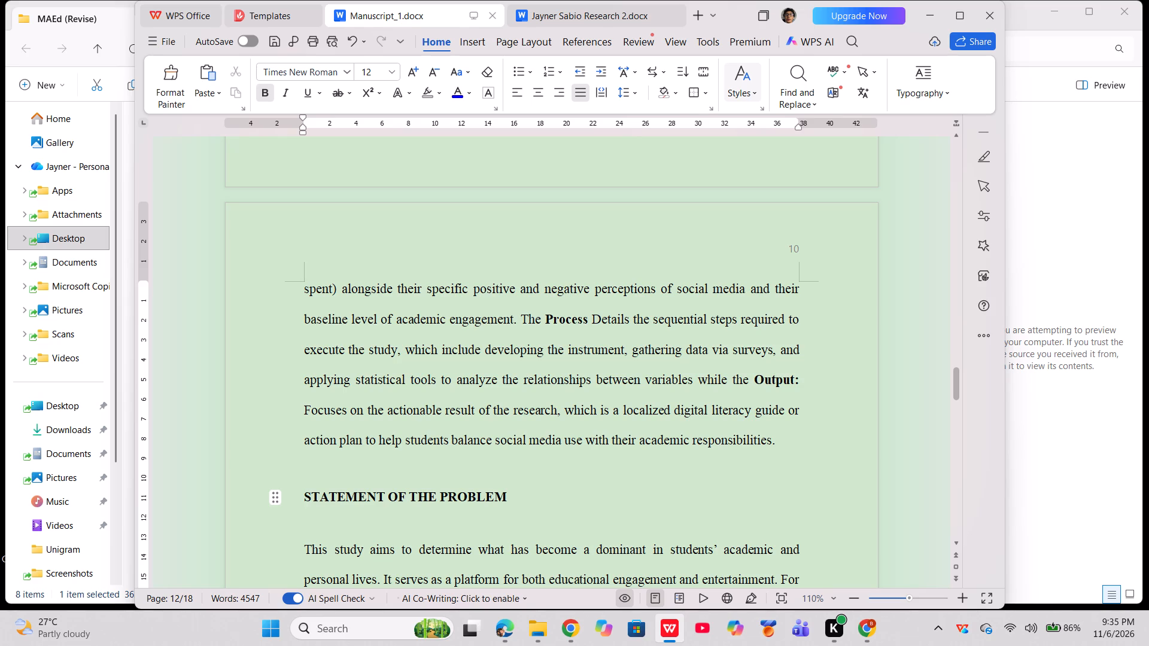
key(Down)
key(Down)
key(Up)
key(Up)
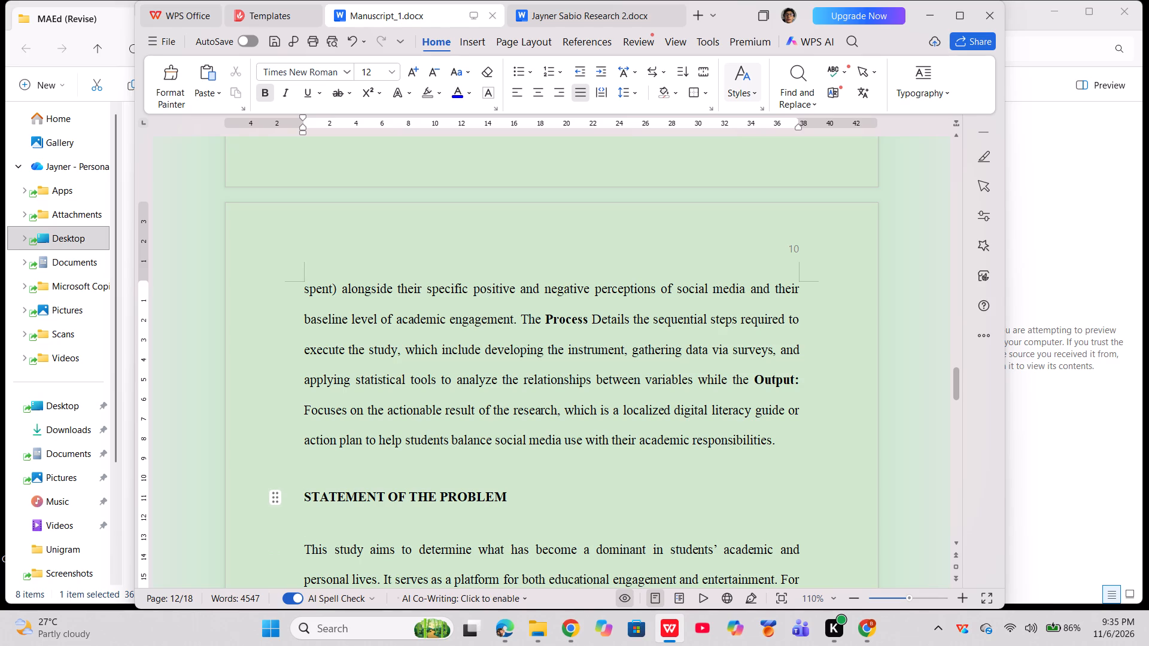
key(Down)
click(428, 500)
click(337, 489)
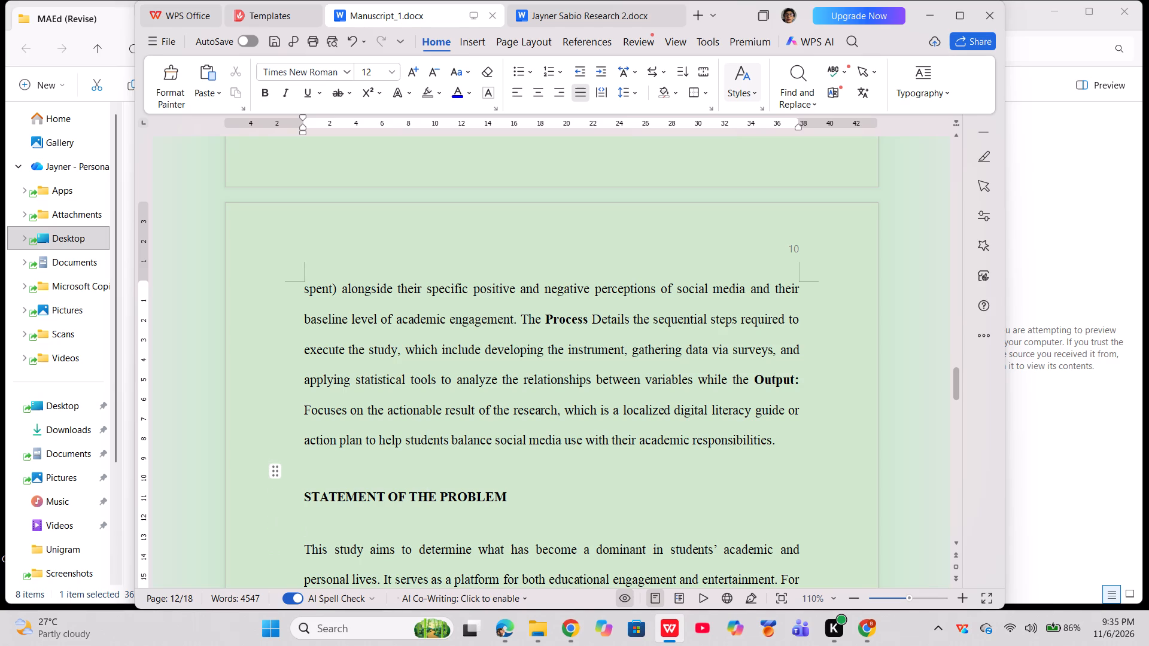
key(Down)
key(Down)
key(Down)
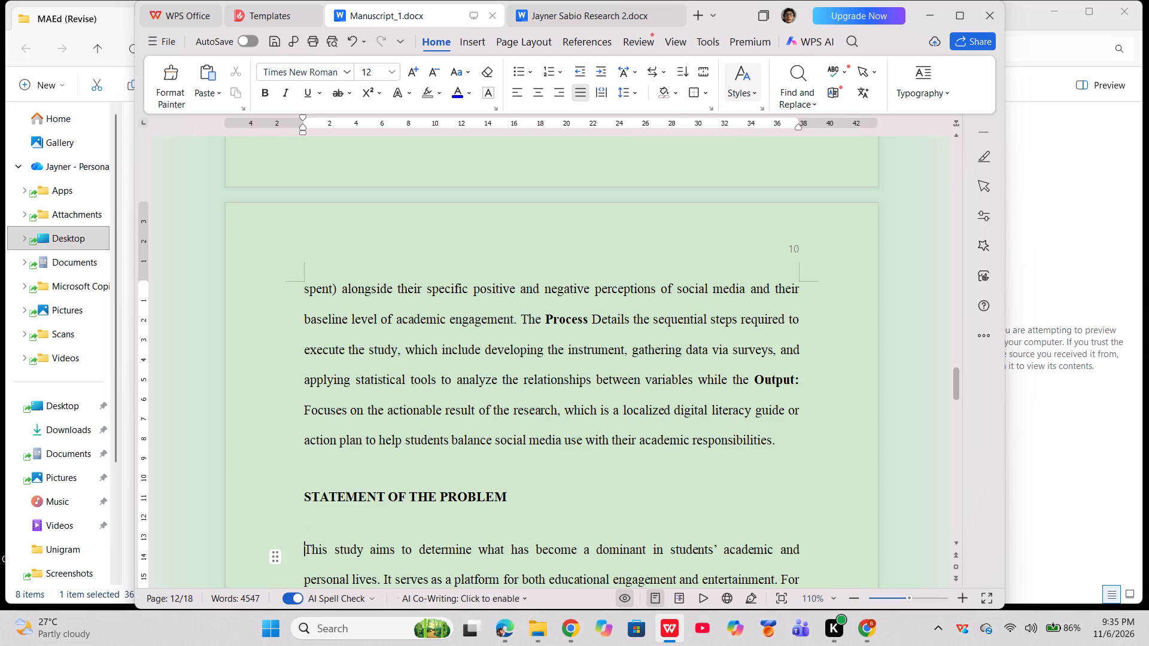
key(Down)
key(Down)
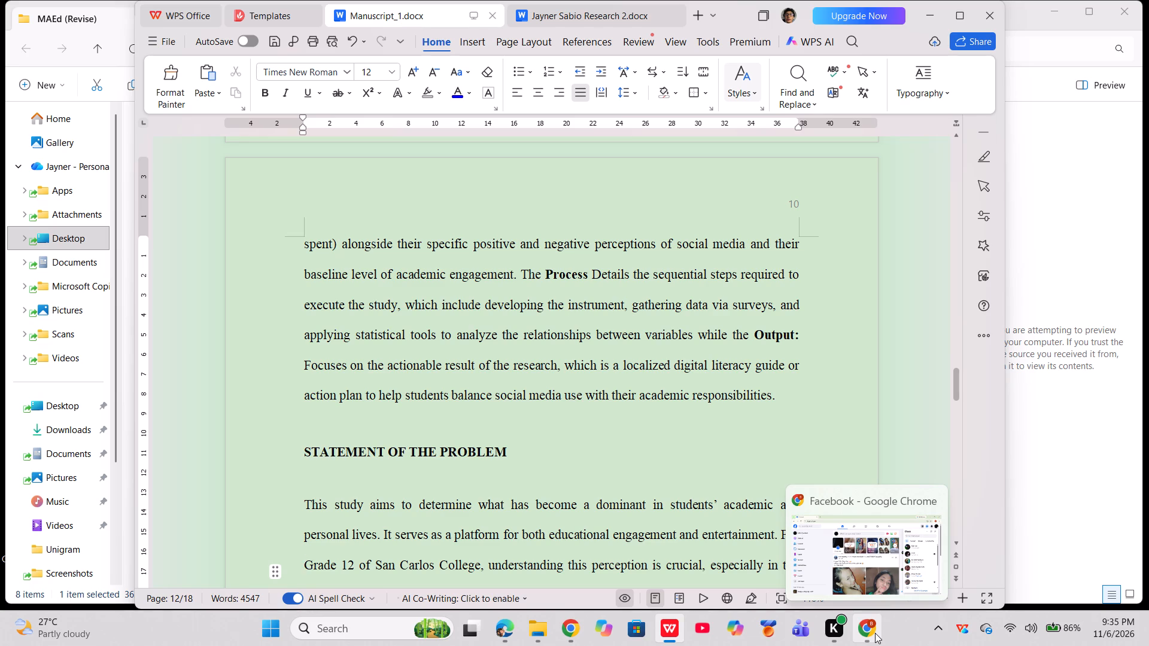
click(449, 514)
click(396, 435)
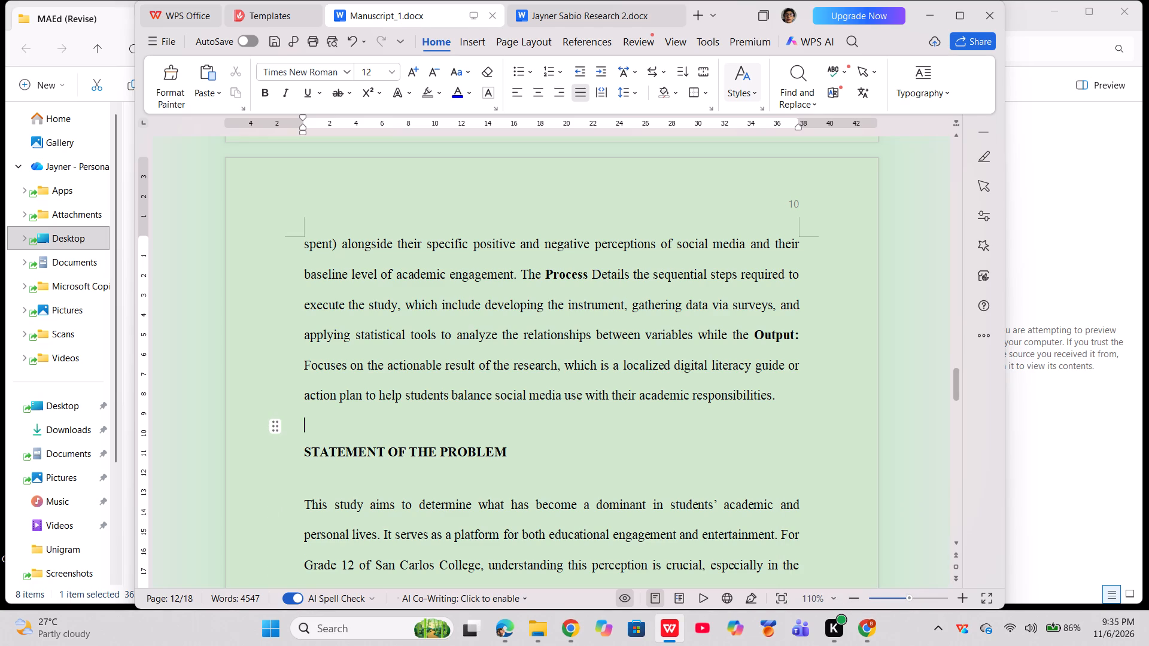
Review again from the IPO Model explanation through the Statement of the Problem section to research question 3.
key(Up)
key(Up)
key(Up)
key(Up)
key(Up)
key(Up)
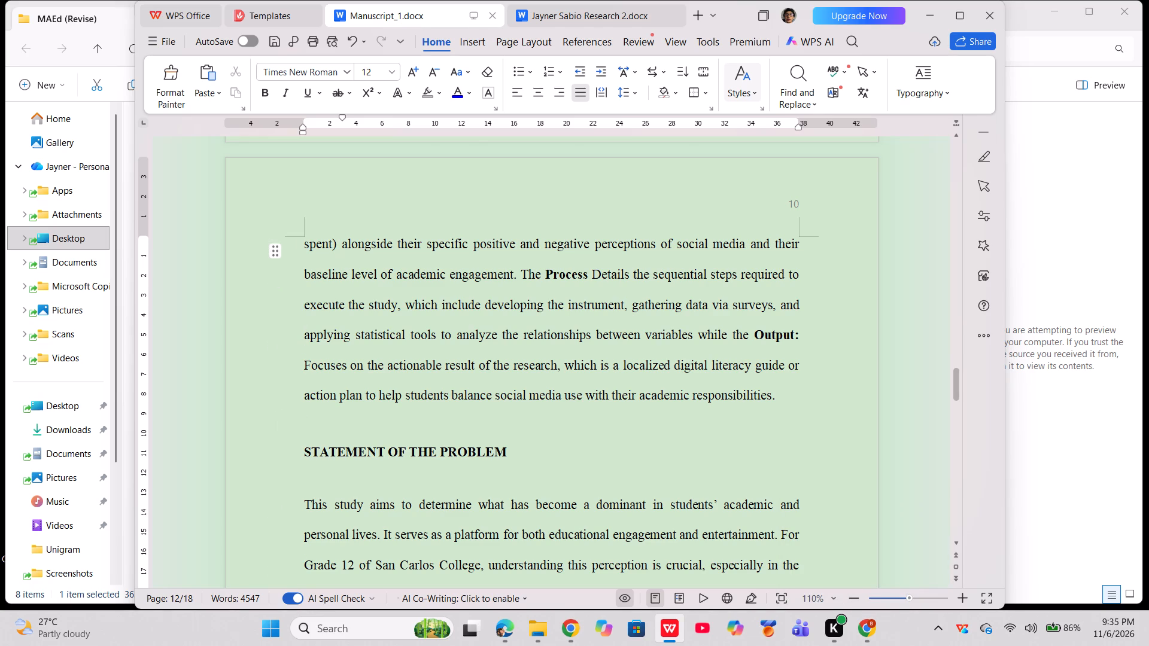
key(Up)
key(Up)
key(Down)
key(Down)
key(Down)
key(Down)
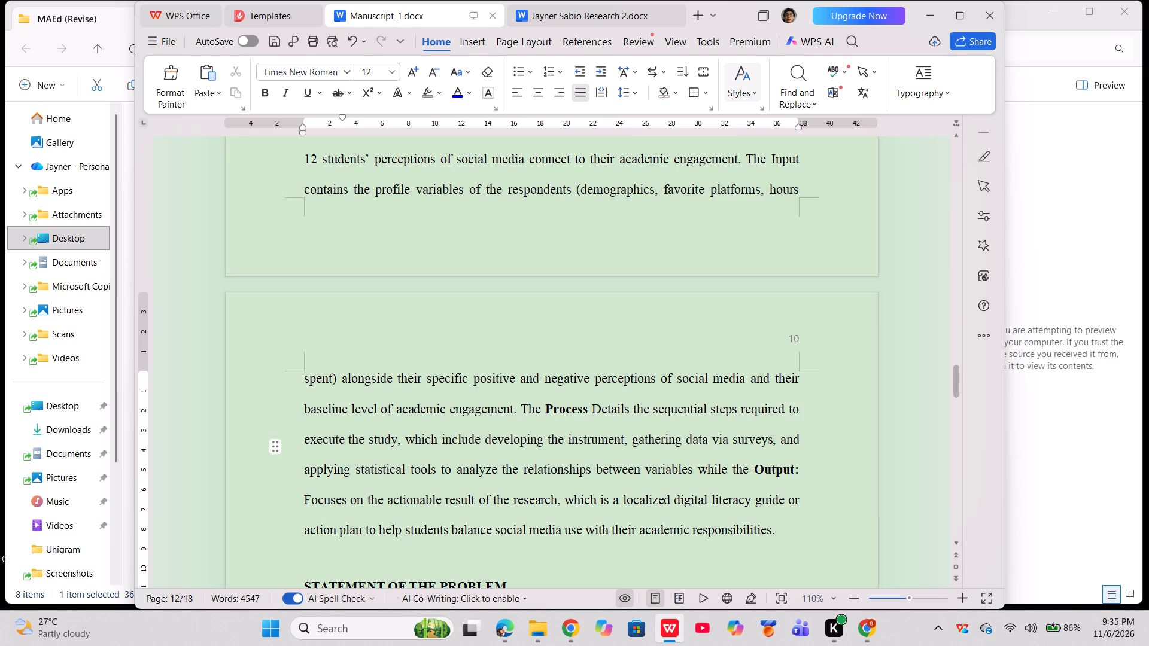
key(Down)
key(Down)
key(Down)
key(Down)
key(Down)
key(Down)
key(Down)
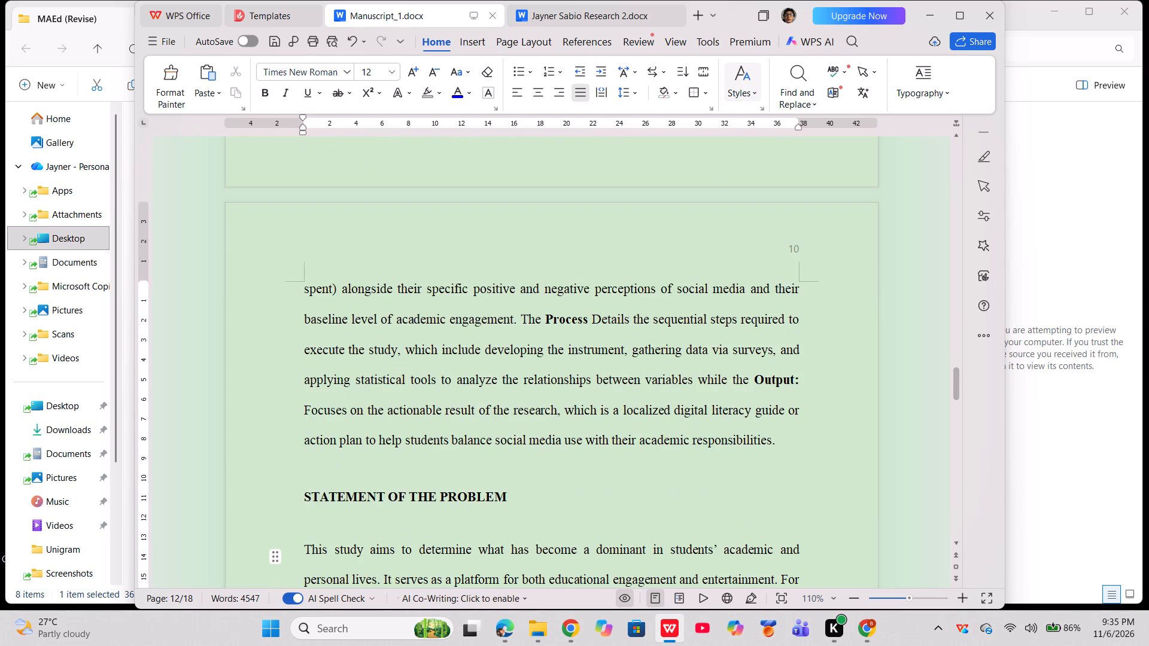
key(Down)
key(Down)
key(Down)
key(Down)
key(Down)
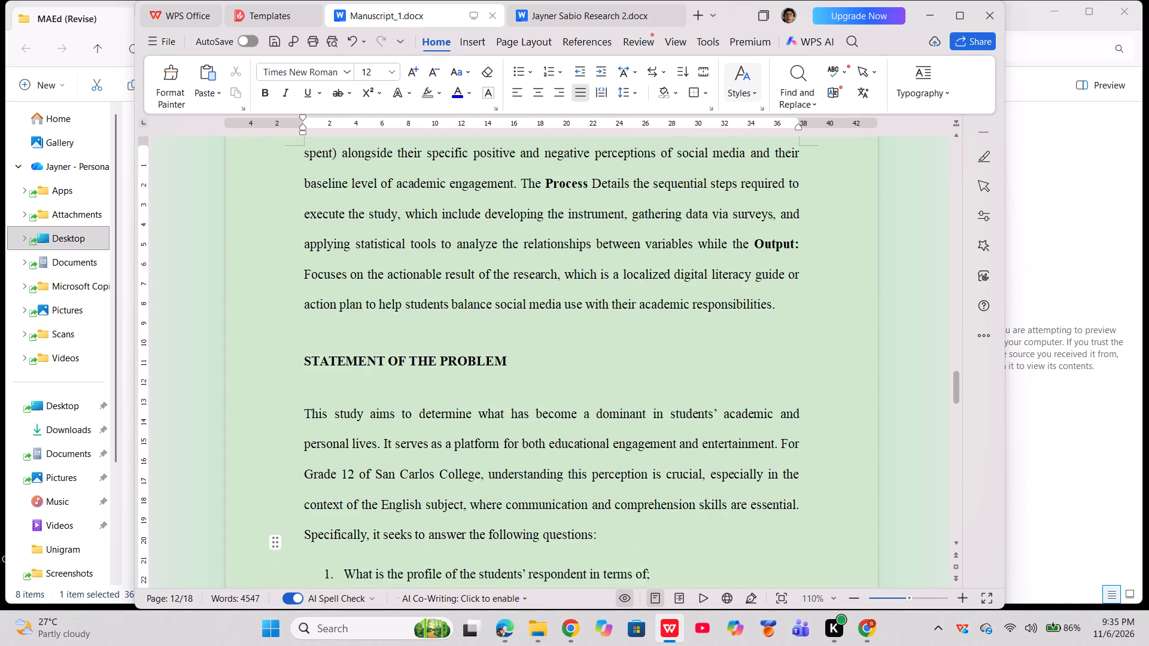
key(Down)
key(Down)
key(Down)
key(Down)
key(Down)
key(Down)
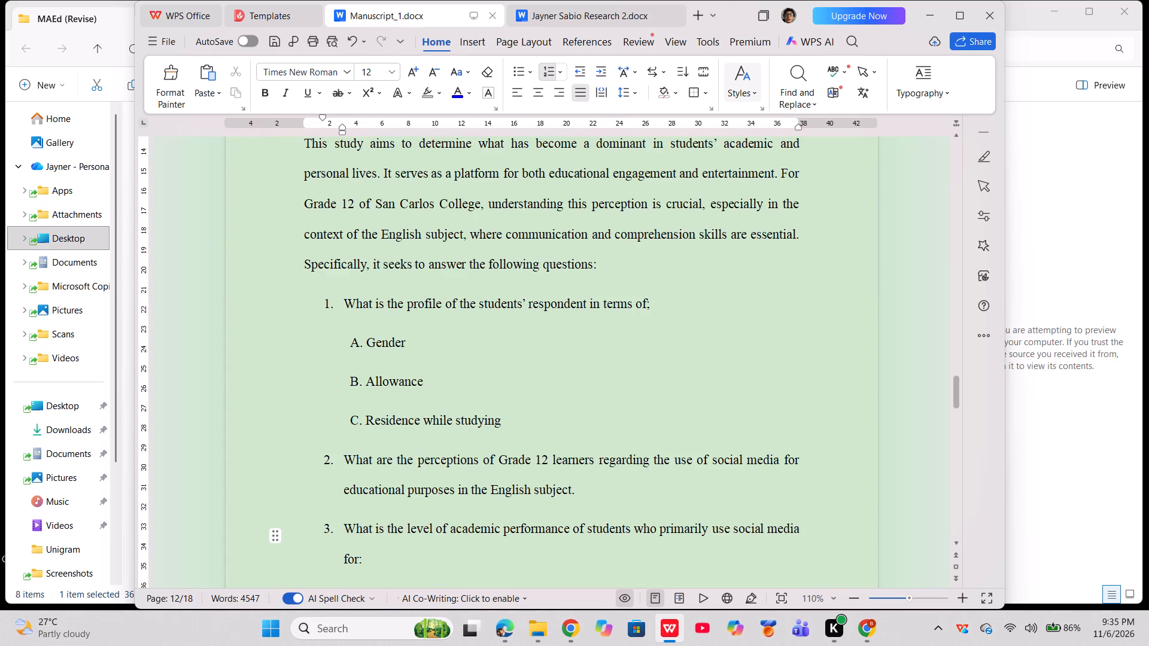
click(569, 8)
click(589, 319)
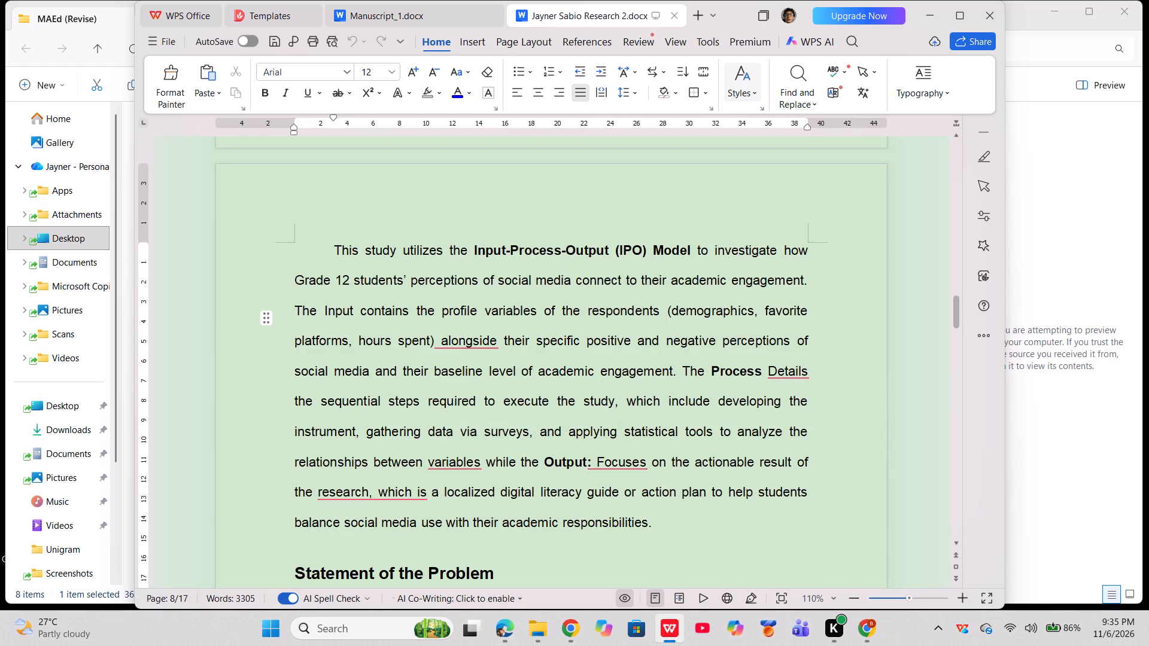
key(Down)
key(Down)
key(Down)
key(Down)
key(Down)
key(Down)
key(Down)
key(Down)
key(Down)
key(Down)
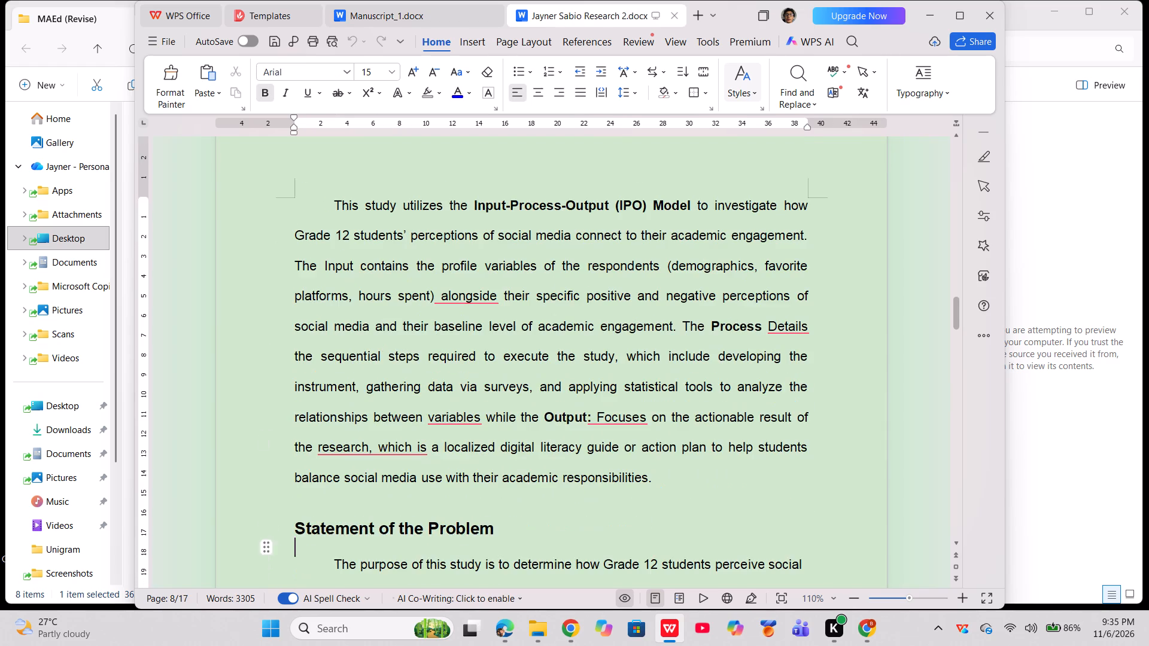
key(Down)
key(Down)
key(Down)
key(Down)
key(Down)
key(Down)
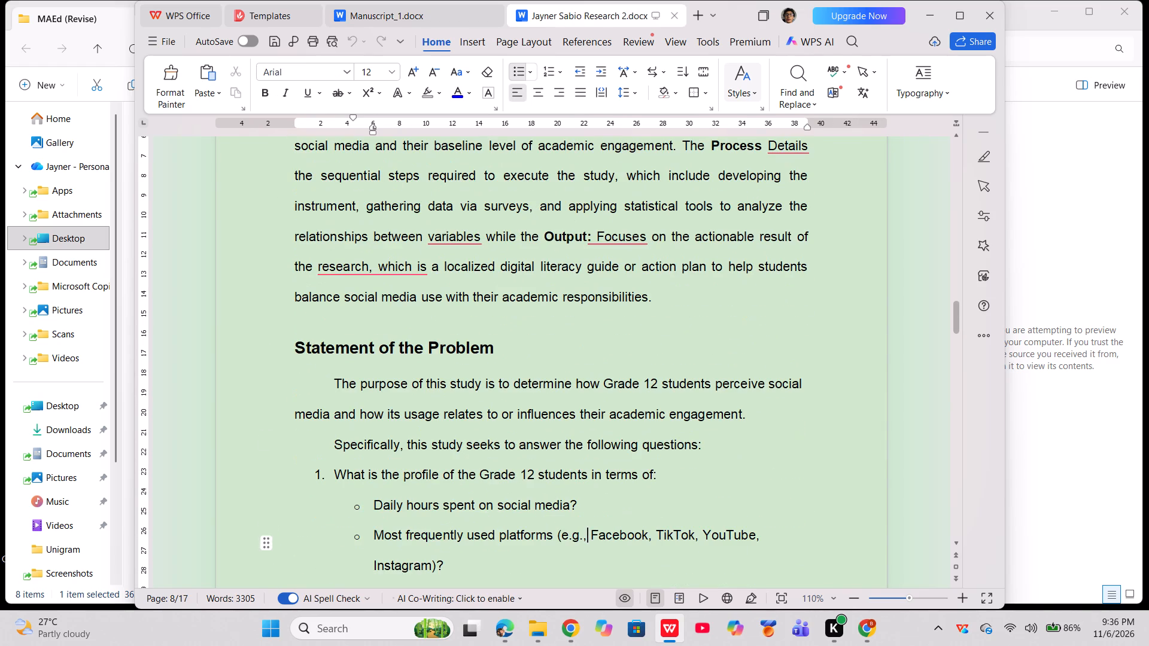
key(Down)
key(Down)
key(Down)
key(Down)
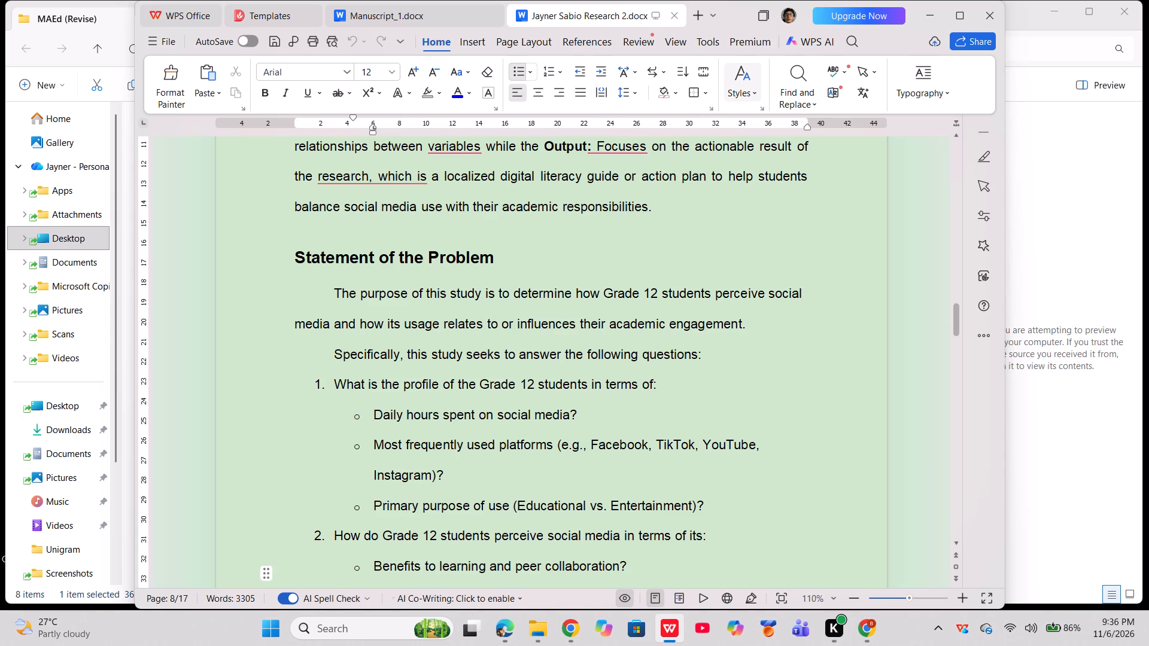
click(527, 282)
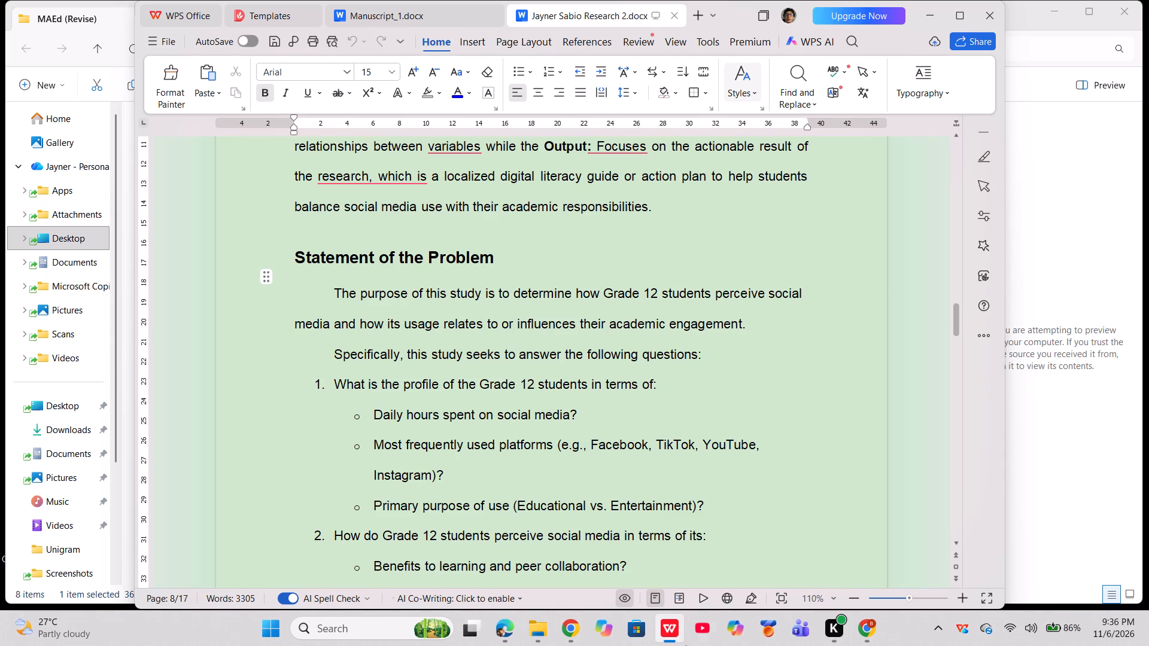
Return to Manuscript_1 and recheck the introductory paragraph of its Statement of the Problem section.
click(434, 10)
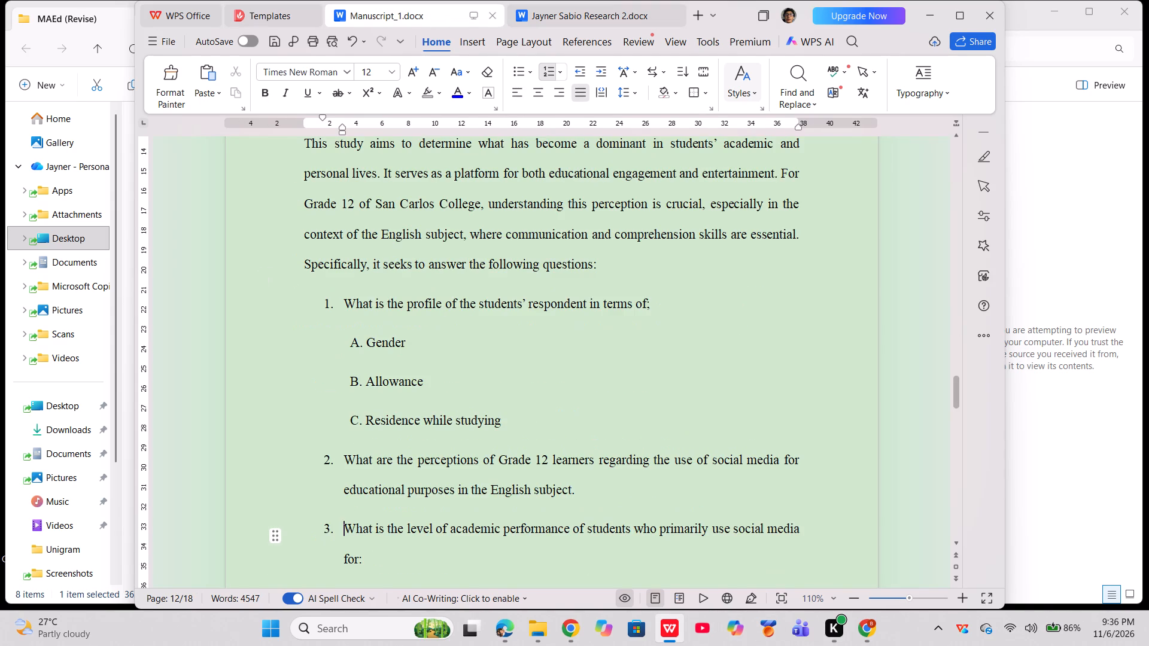
click(470, 349)
key(Up)
key(Up)
key(Up)
key(Up)
key(Up)
key(Up)
key(Up)
key(Up)
key(Up)
key(Up)
key(Up)
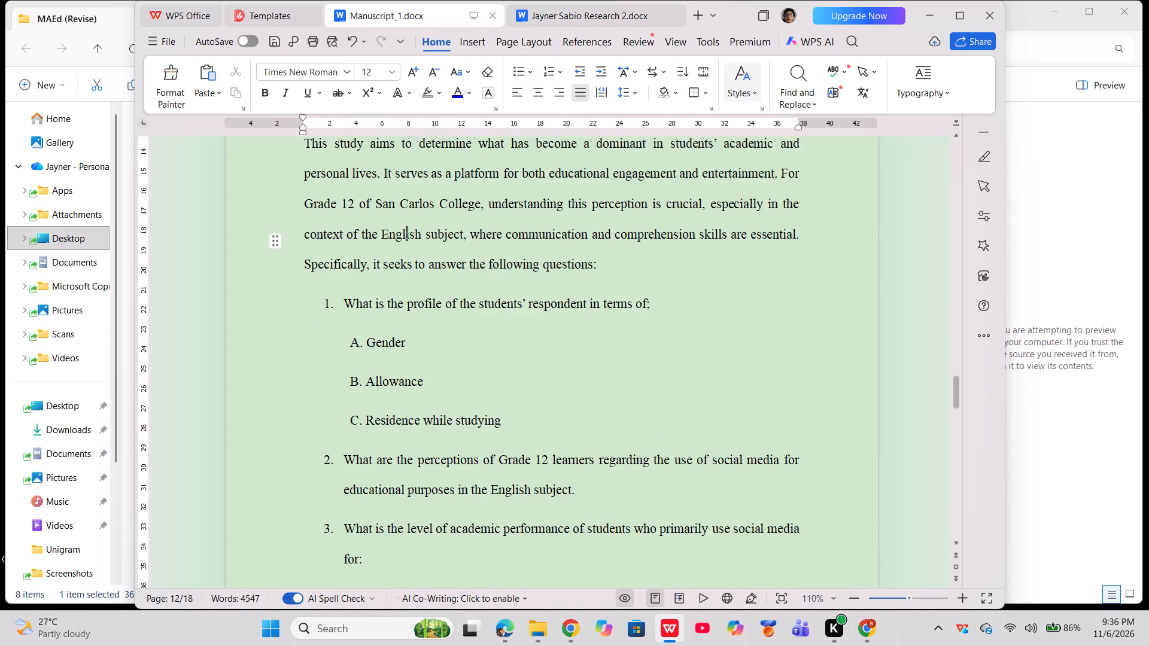
key(Down)
key(Down)
key(Down)
key(Down)
key(Down)
key(Down)
key(Down)
key(Down)
key(Down)
key(Down)
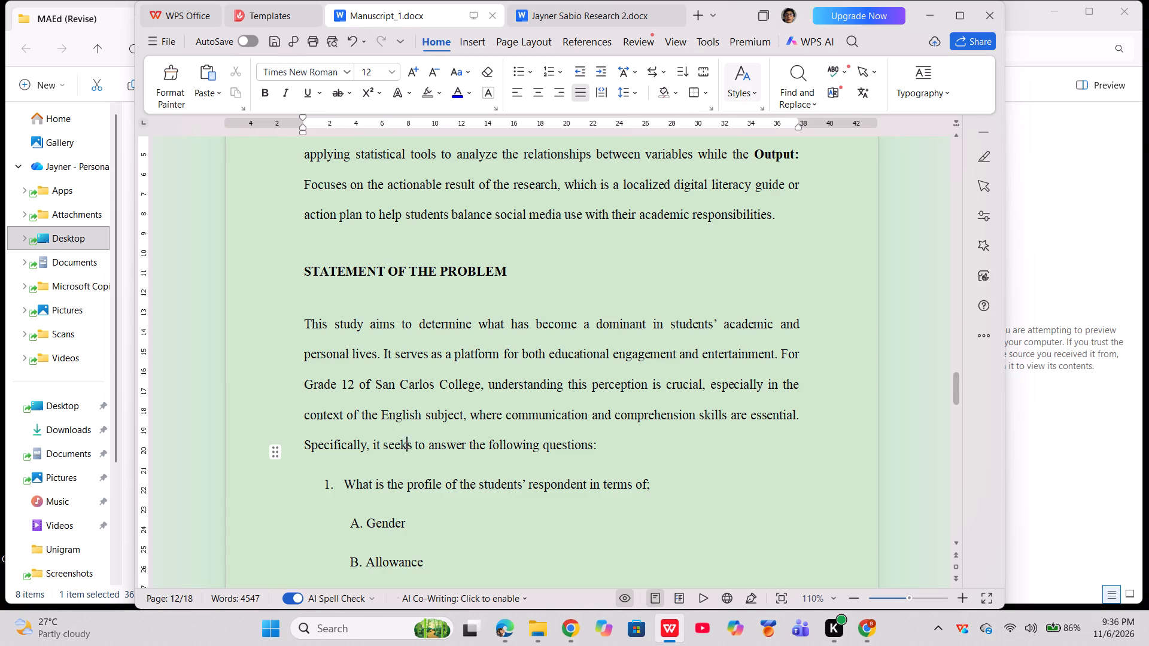
Read through the numbered research questions and into the Hypothesis section up to its first assumption.
key(Down)
key(Down)
key(Down)
key(Down)
key(Down)
key(Down)
key(Down)
key(Down)
key(Down)
key(Down)
key(Down)
key(Down)
key(Down)
key(Down)
key(Down)
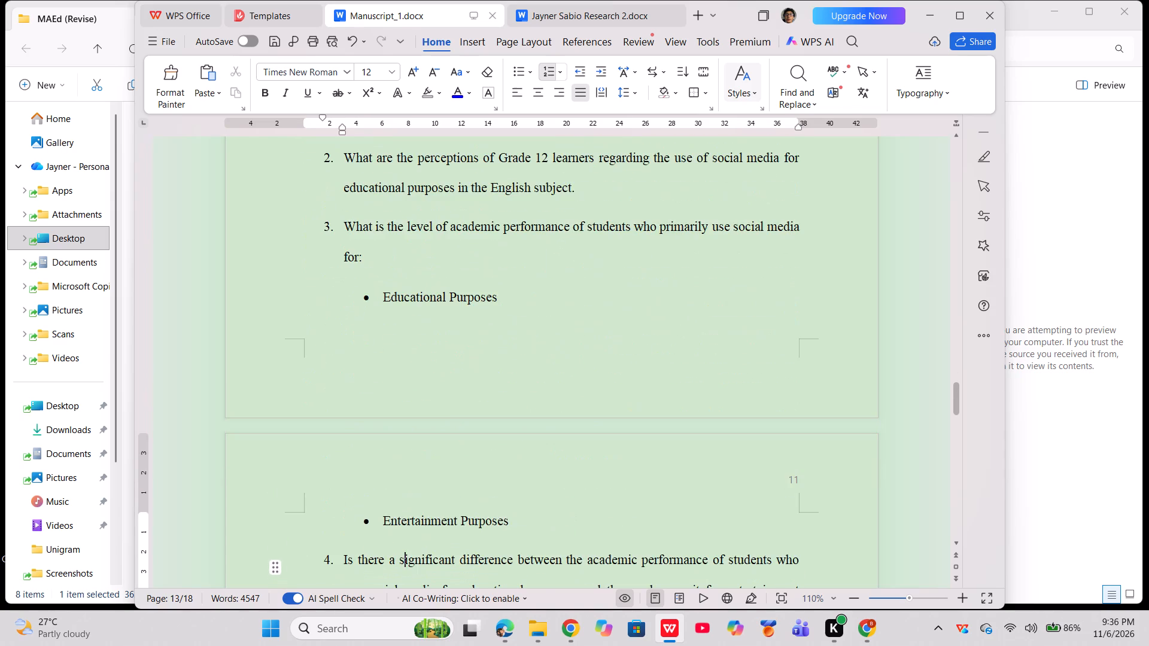
key(Down)
key(Down)
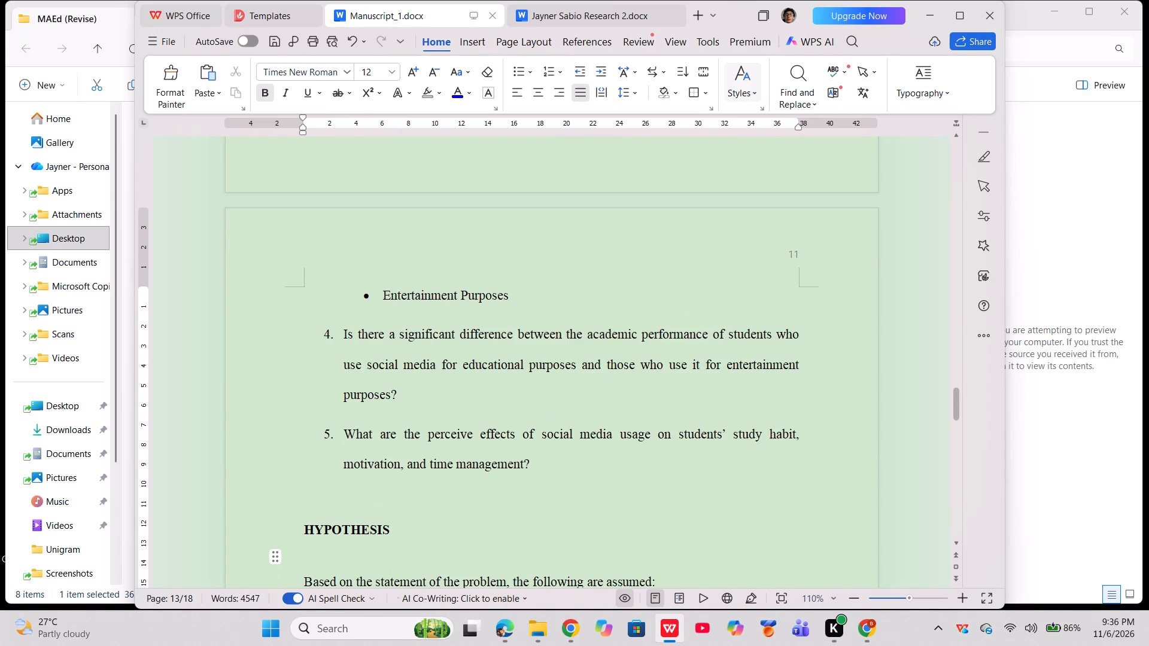
key(Down)
key(Down)
key(Down)
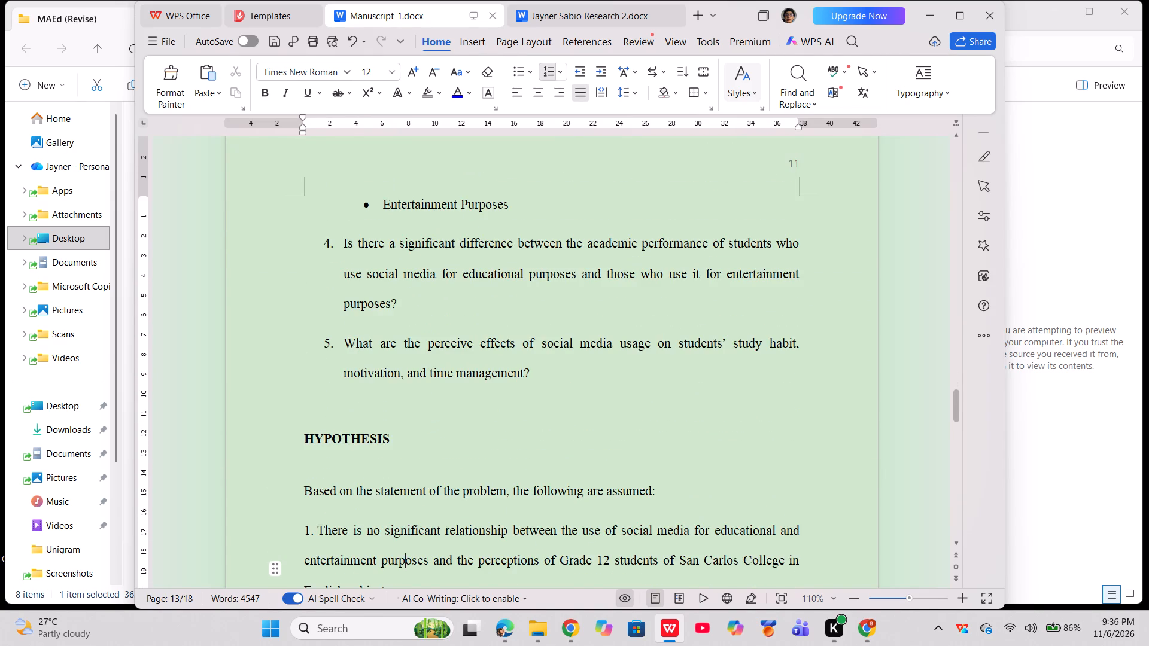
Look through the rest of the Hypothesis and the study's focus and limits, on to the For Teachers paragraph in Significance of the Study.
key(Down)
key(Down)
key(Down)
key(Down)
key(Down)
key(Down)
key(Down)
key(Down)
key(Down)
key(Down)
key(Down)
key(Down)
key(Down)
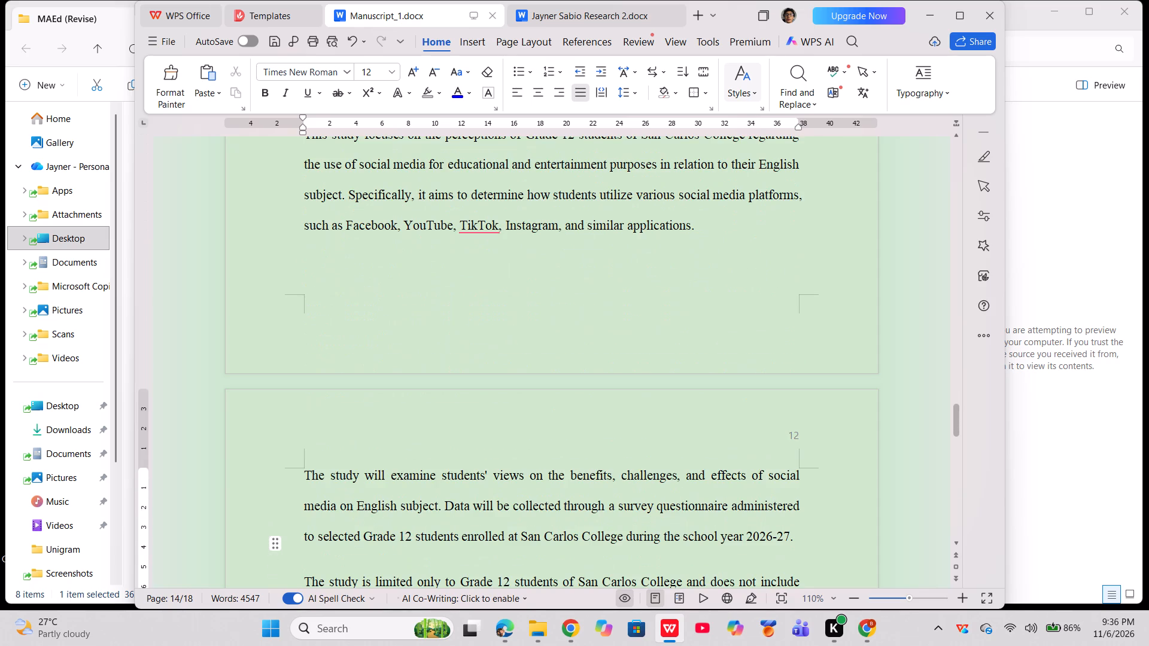
key(Down)
key(Down)
key(Down)
key(Down)
key(Down)
key(Down)
key(Down)
key(Down)
key(Down)
key(Down)
key(Down)
key(Down)
key(Down)
key(Down)
key(Down)
key(Down)
key(Down)
key(Down)
key(Down)
key(Down)
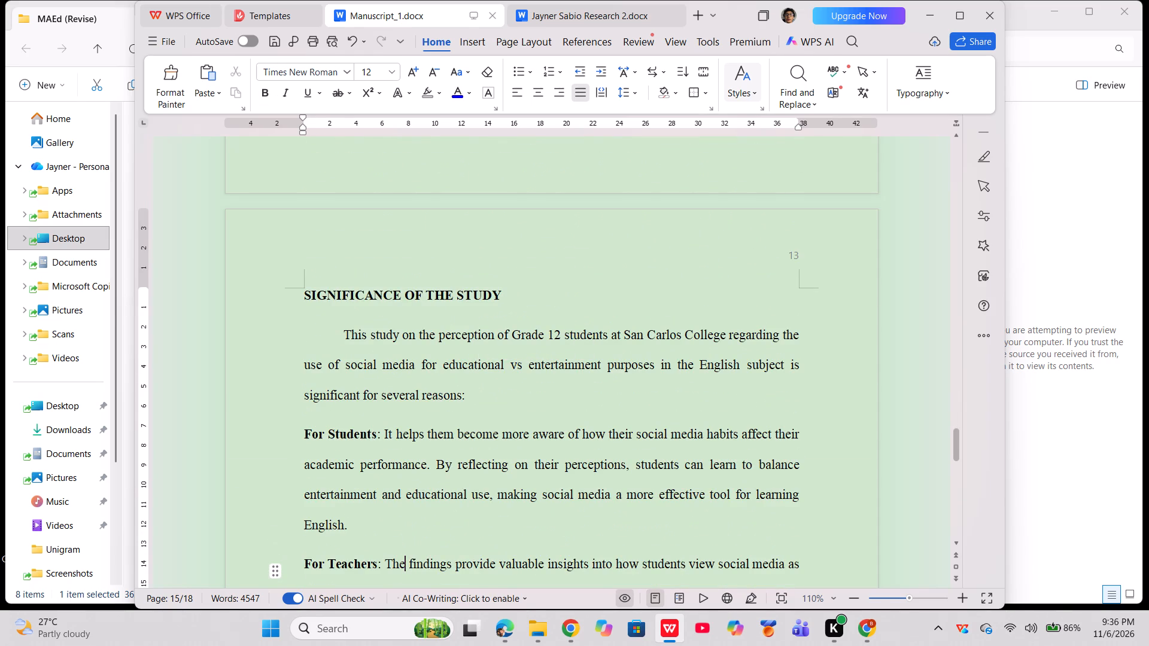
Look back through Manuscript_1 from the For Teachers paragraph to the scope paragraphs on students' views and the study's limits.
key(Down)
key(Up)
key(Up)
key(Up)
key(Up)
key(Up)
key(Up)
key(Up)
key(Up)
key(Up)
key(Up)
key(Up)
key(Up)
key(Up)
key(Up)
key(Up)
key(Up)
key(Up)
key(Up)
key(Up)
key(Up)
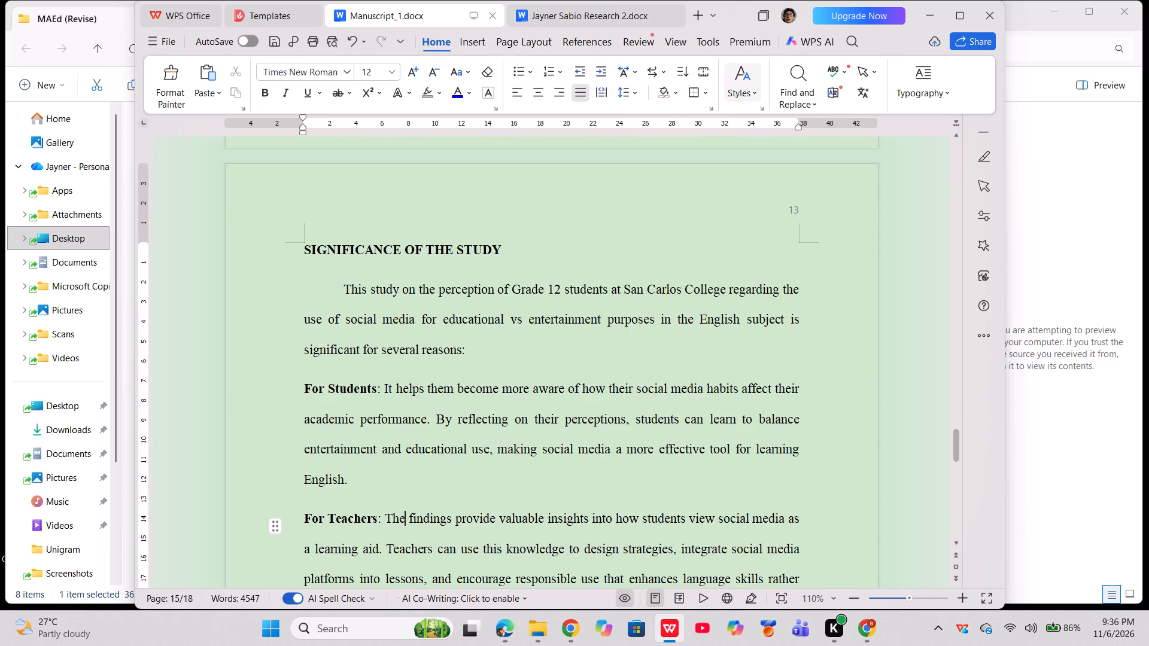
key(Up)
key(Up)
key(Up)
key(Up)
key(Up)
key(Up)
key(Up)
key(Up)
key(Up)
key(Up)
key(Up)
key(Up)
key(Up)
key(Up)
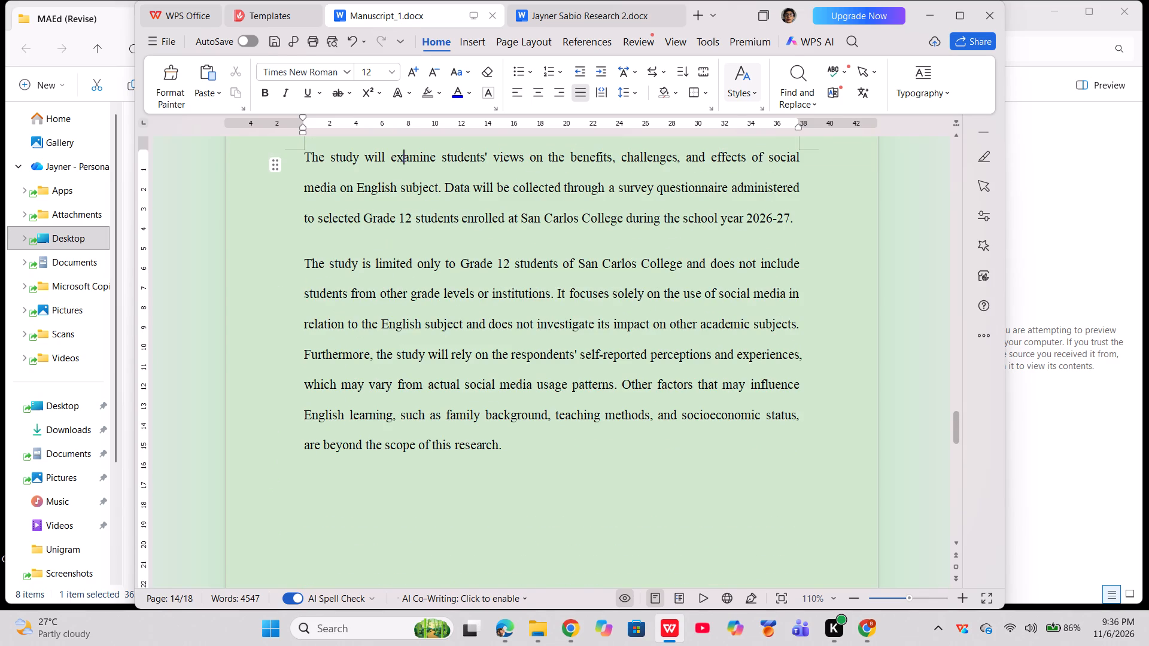
Continue back through the Hypothesis and numbered research questions to the introductory paragraph of the Statement of the Problem.
key(Up)
key(Up)
key(Up)
key(Up)
key(Up)
key(Up)
key(Up)
key(Up)
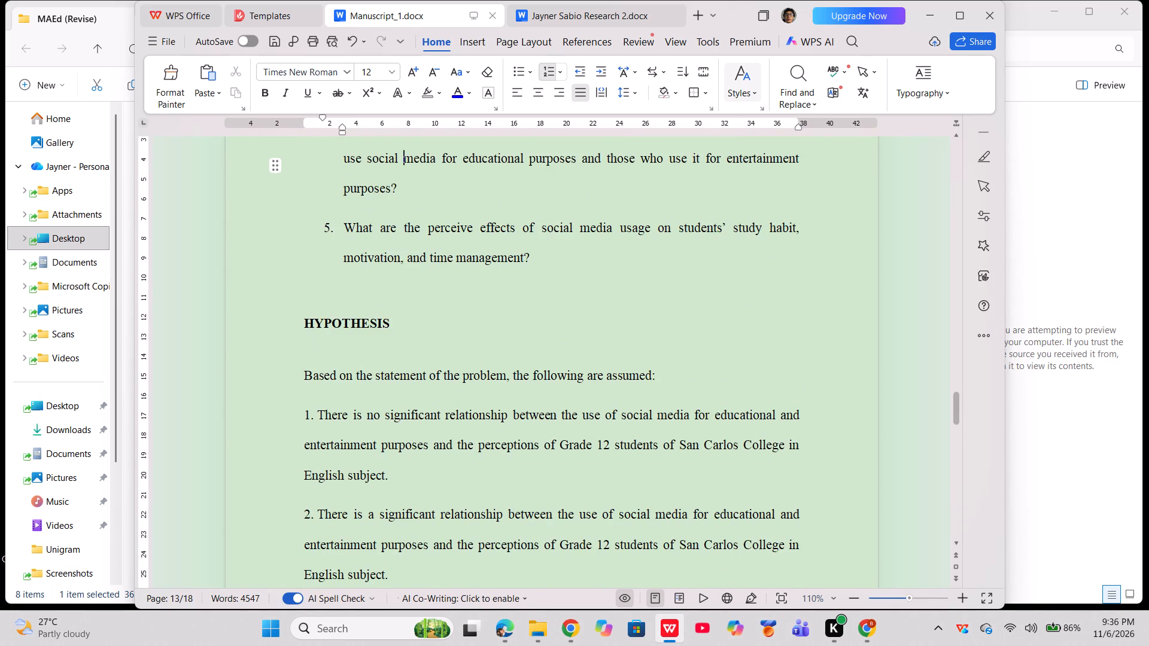
key(Up)
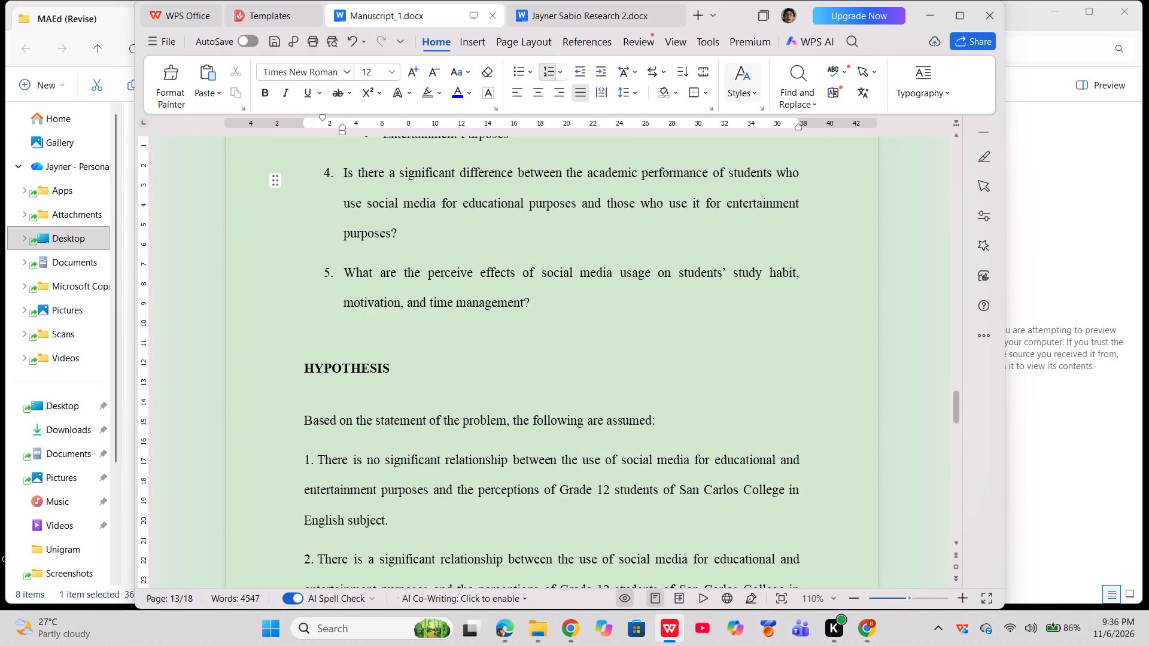
key(Up)
key(Up)
key(Up)
key(Up)
key(Up)
key(Up)
key(Up)
key(Up)
key(Up)
key(Up)
key(Up)
key(Up)
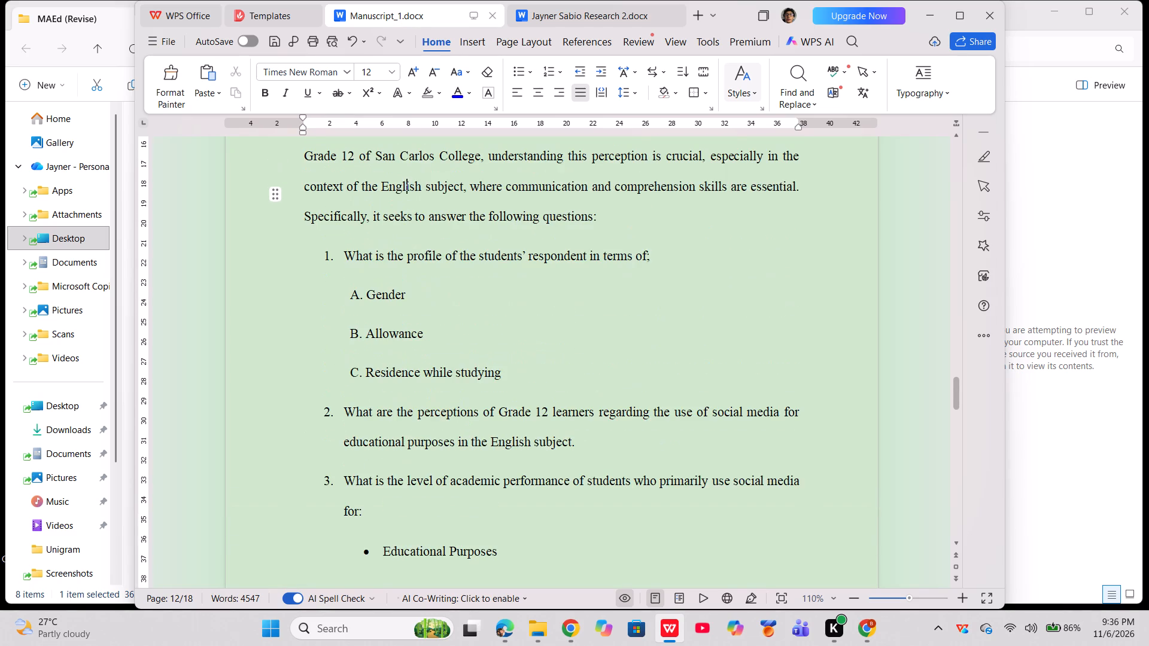
key(Up)
key(Up)
key(Up)
key(Up)
key(Up)
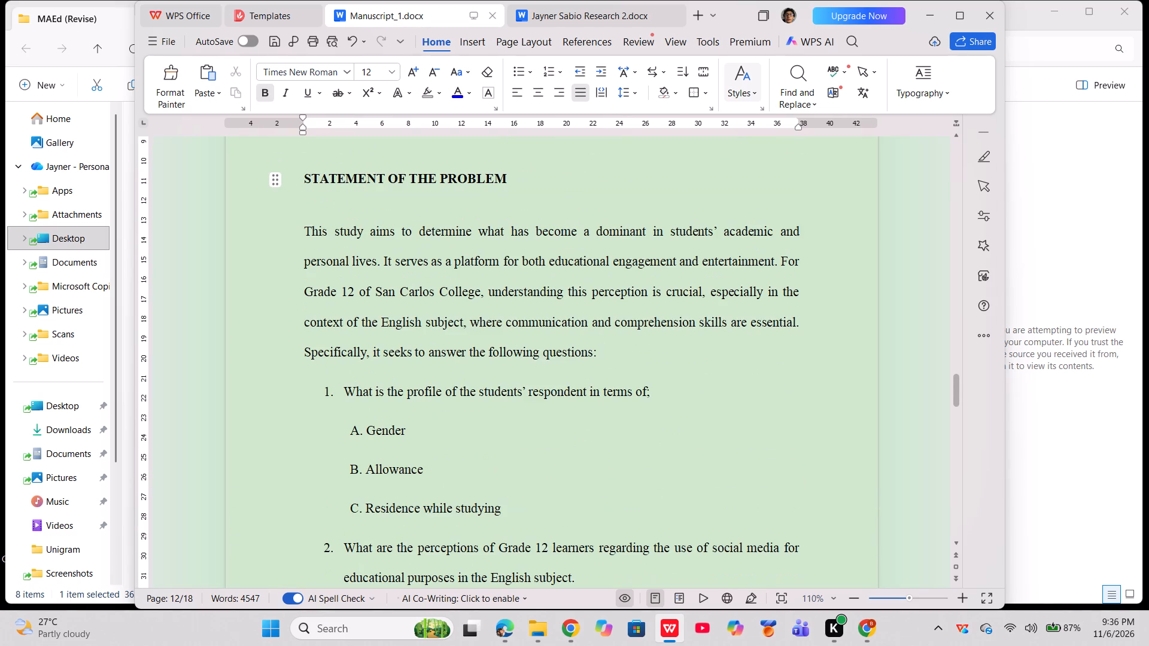
Delete the introductory paragraph and all five numbered research questions under STATEMENT OF THE PROBLEM in Manuscript_1, keeping the heading.
click(302, 231)
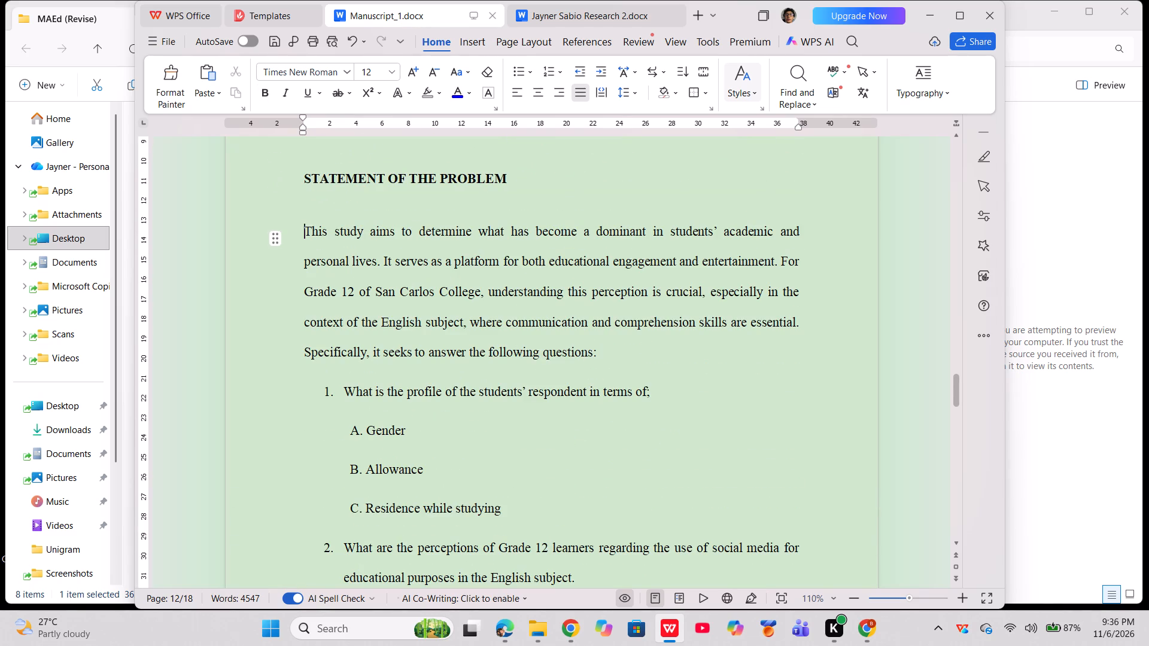
key(shift+Down)
key(shift+Down)
key(shift+Down)
key(shift+Down)
key(shift+Down)
key(shift+Down)
key(shift+Down)
key(shift+Down)
key(shift+Down)
key(shift+Down)
key(shift+Down)
key(shift+Down)
key(shift+Down)
key(shift+Down)
key(shift+Down)
key(shift+Down)
key(shift+Down)
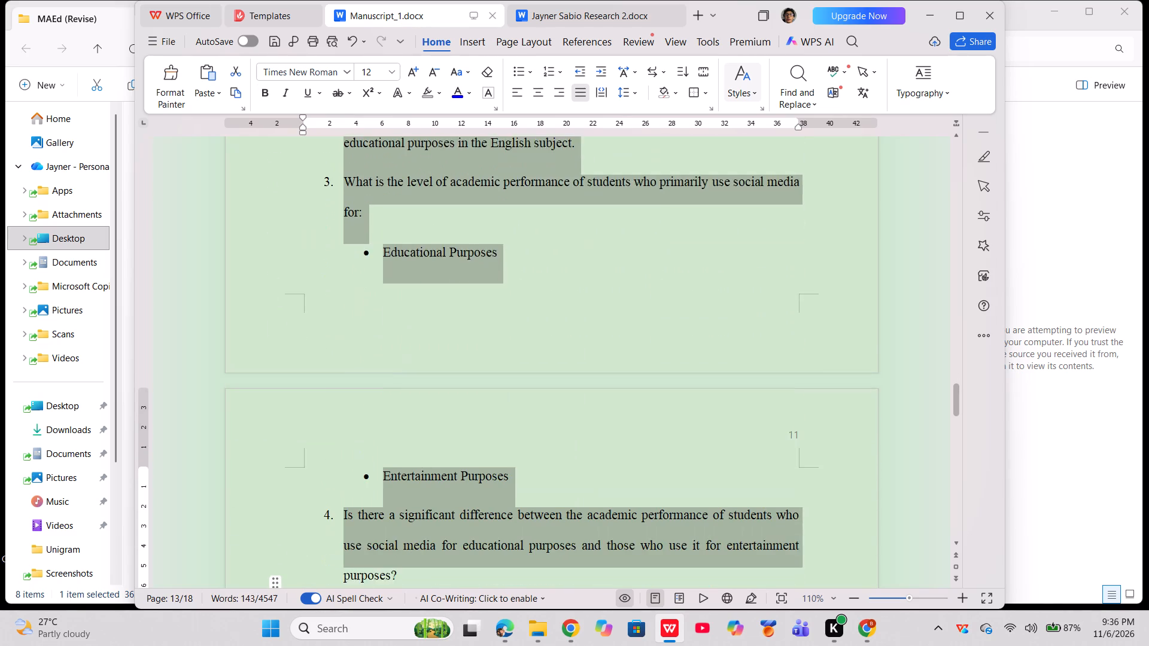
key(shift+Down)
key(shift+Down)
key(shift+Down)
key(shift+Down)
key(shift+Down)
key(shift+Up)
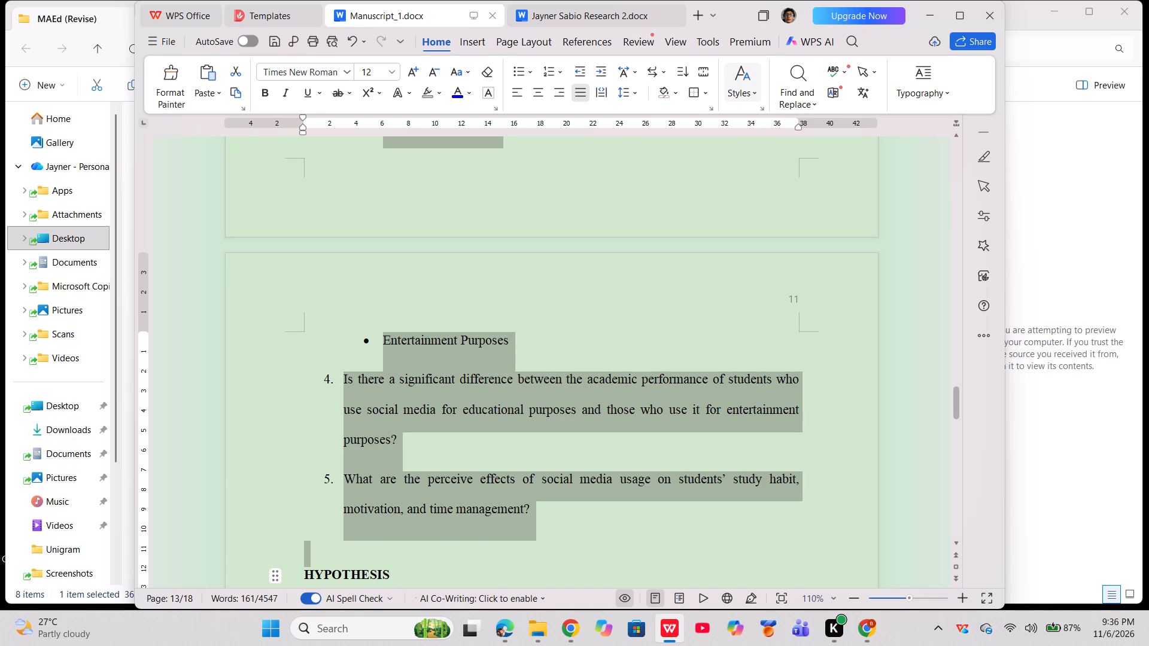
key(BackSpace)
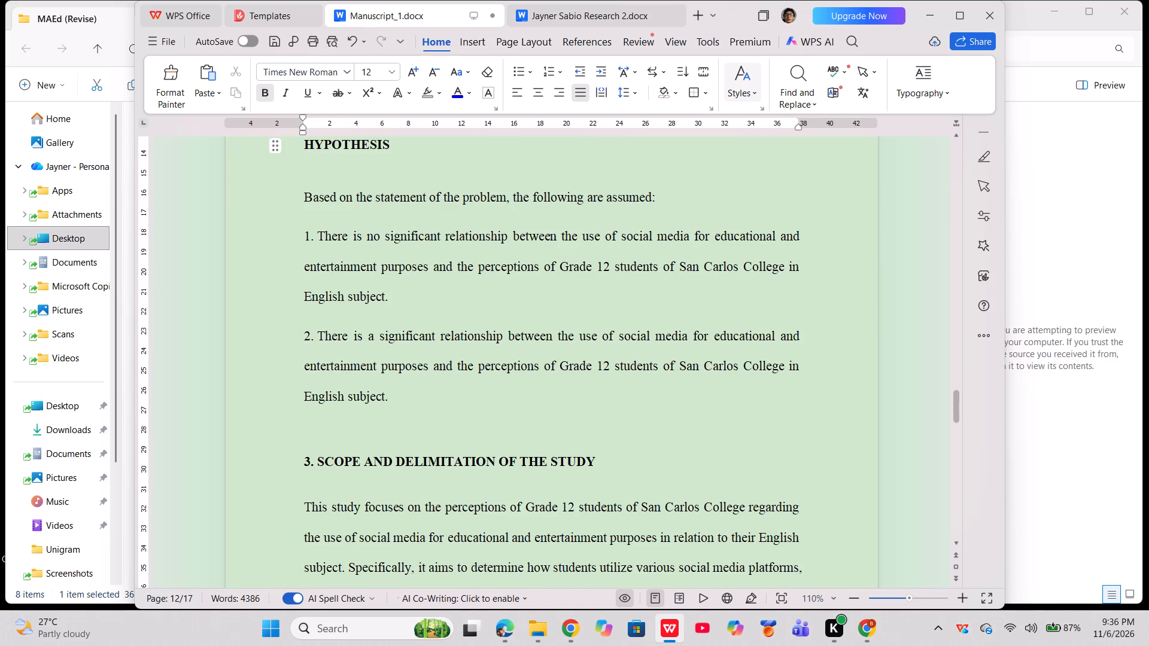
Insert an empty line between the STATEMENT OF THE PROBLEM and HYPOTHESIS headings and save the manuscript.
key(Up)
key(Up)
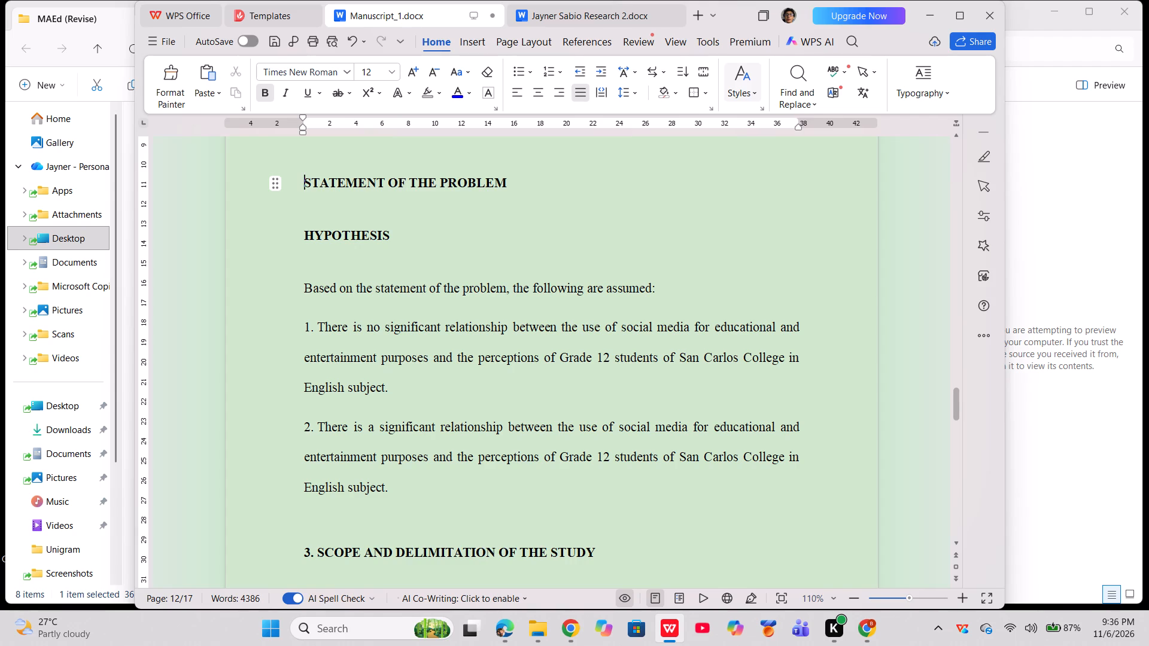
click(301, 230)
key(Return)
key(Up)
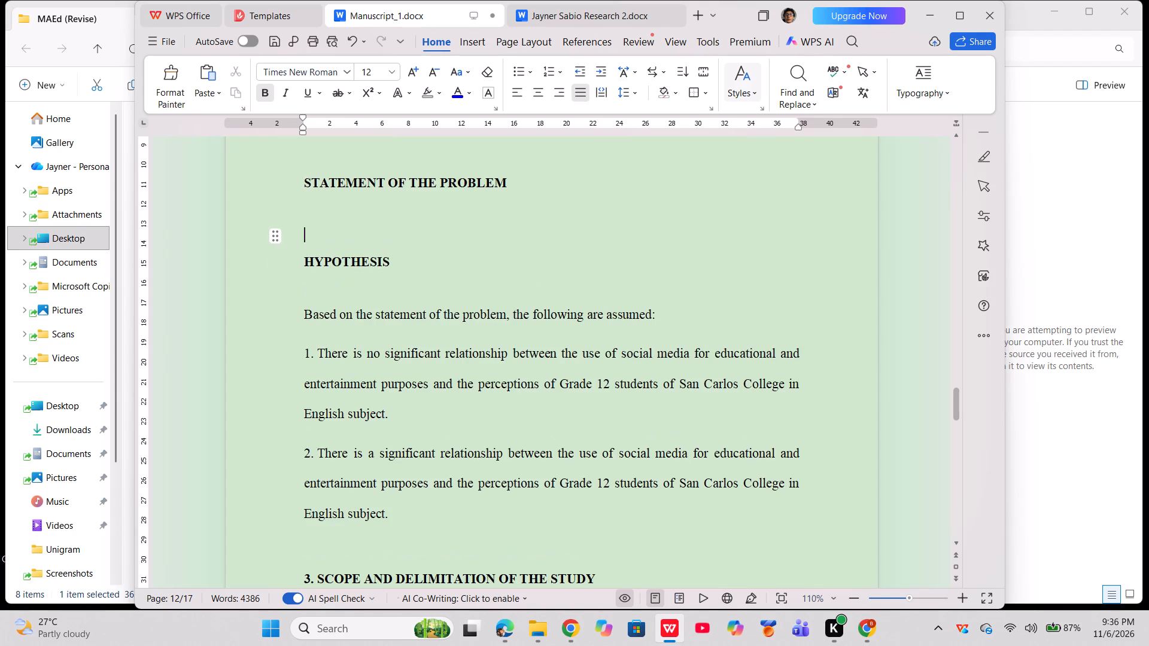
key(ctrl+s)
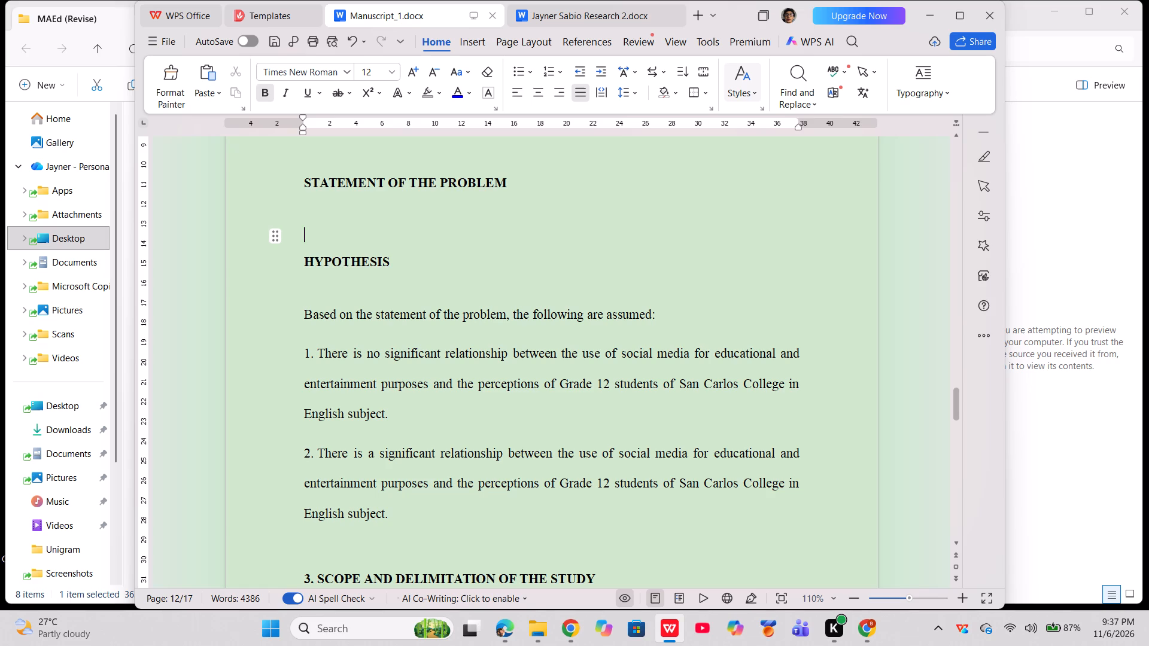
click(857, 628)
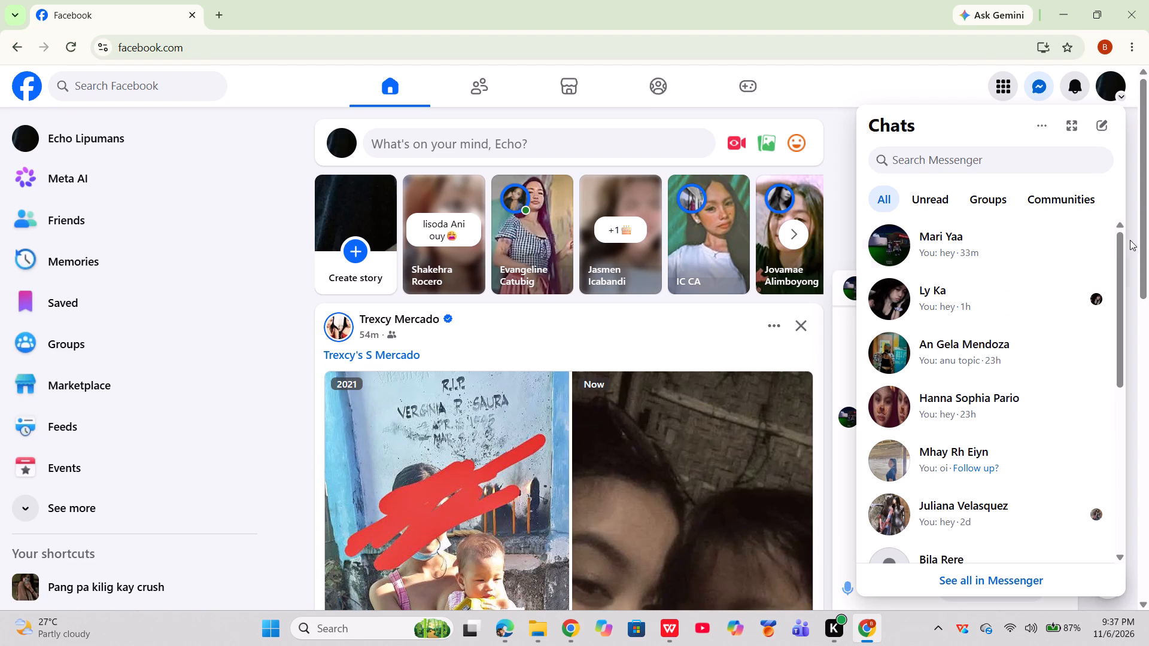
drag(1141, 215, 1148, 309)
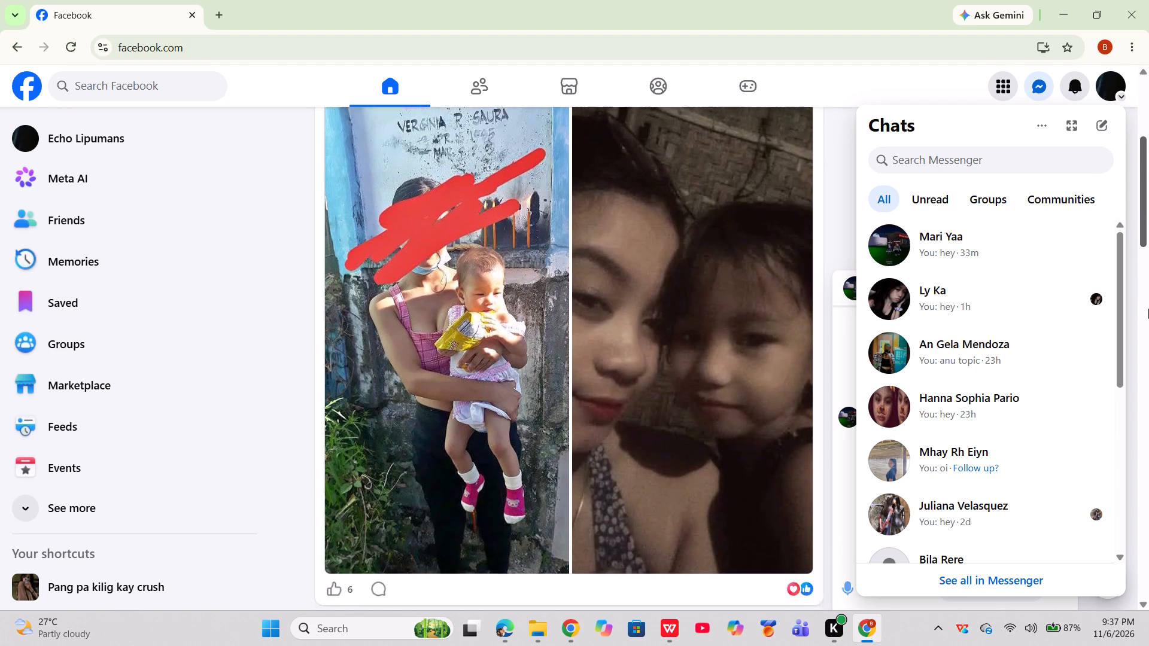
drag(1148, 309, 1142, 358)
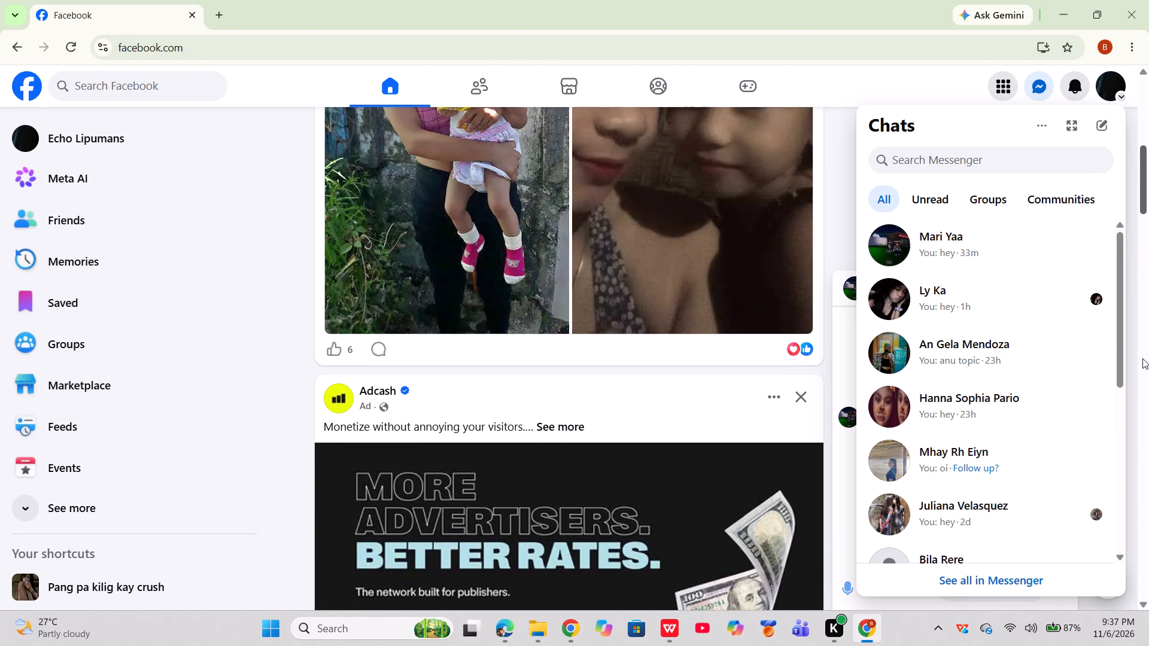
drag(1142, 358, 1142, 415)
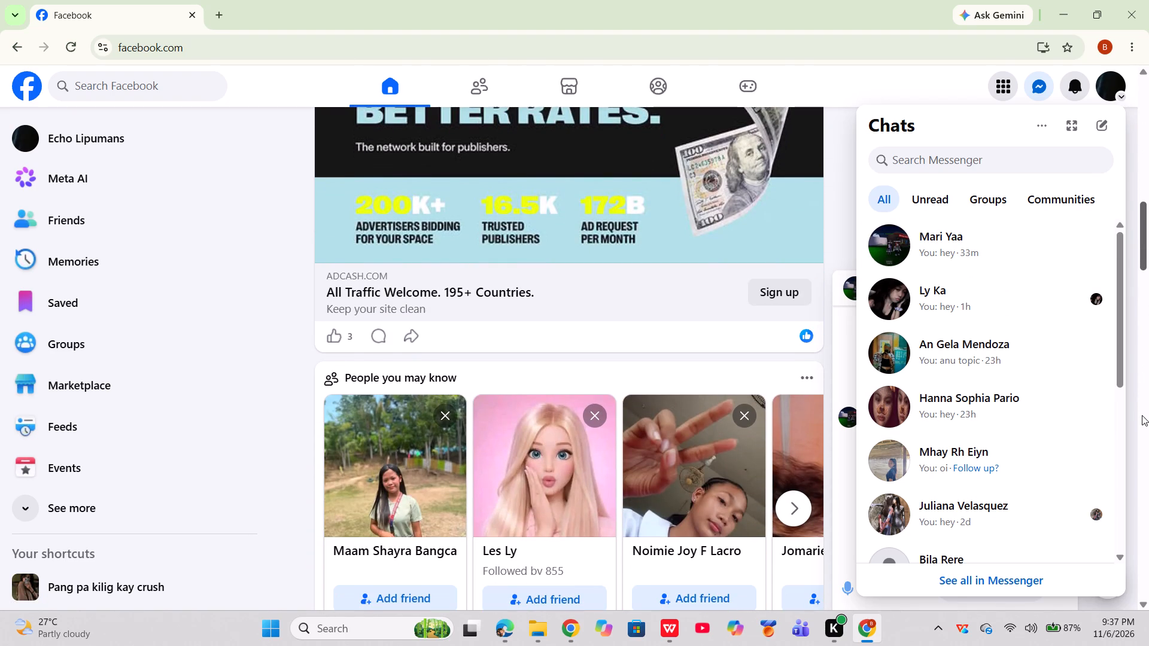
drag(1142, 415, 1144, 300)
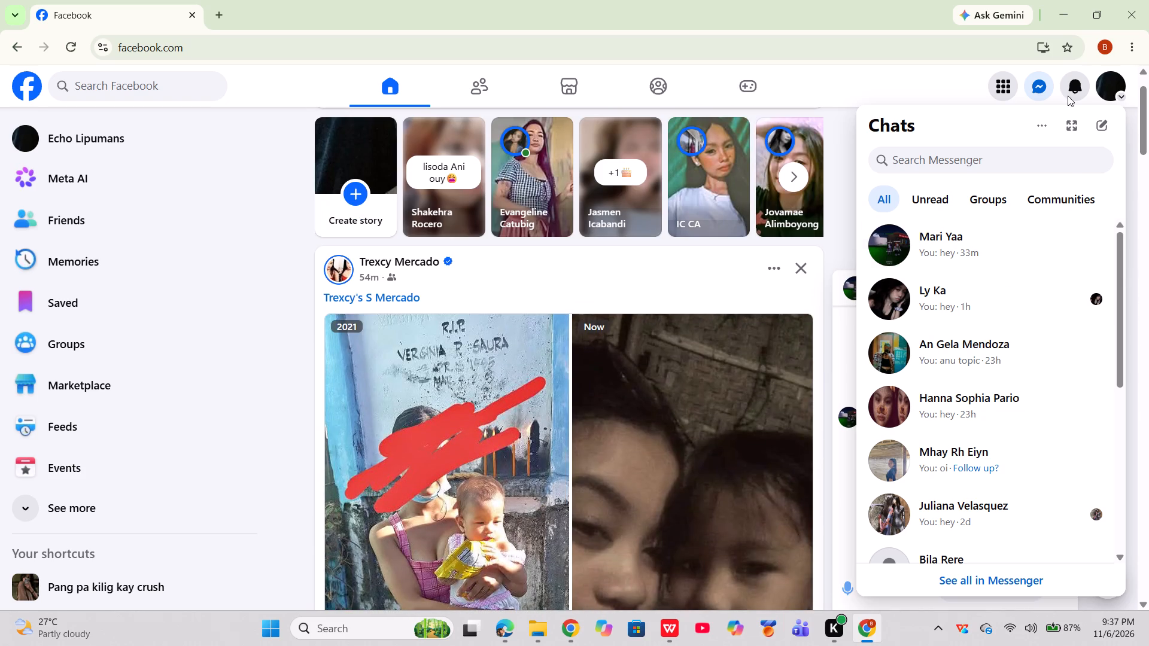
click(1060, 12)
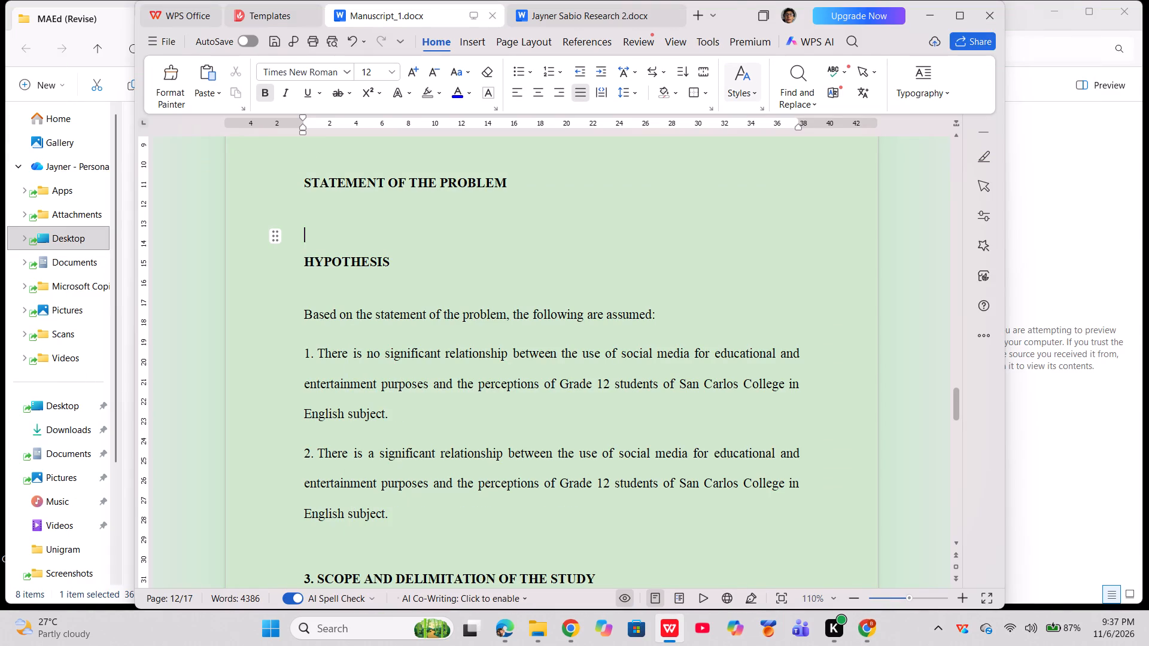
Switch from Manuscript_1 to the Statement of the Problem section in the Research 2 document.
key(Up)
key(Down)
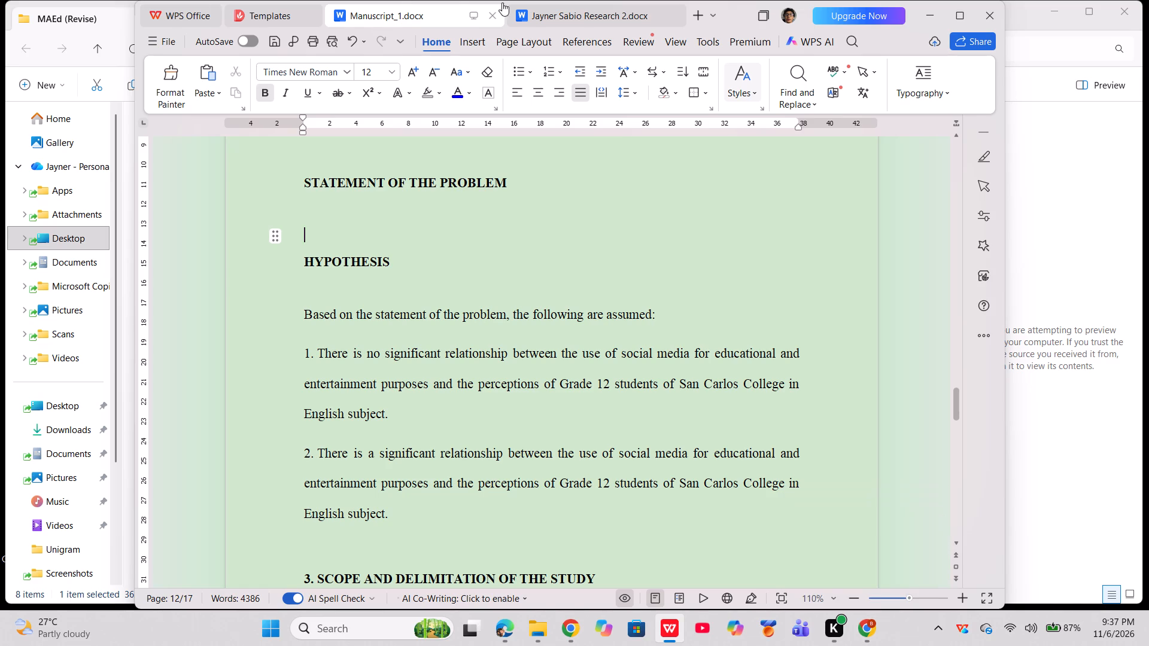
click(561, 10)
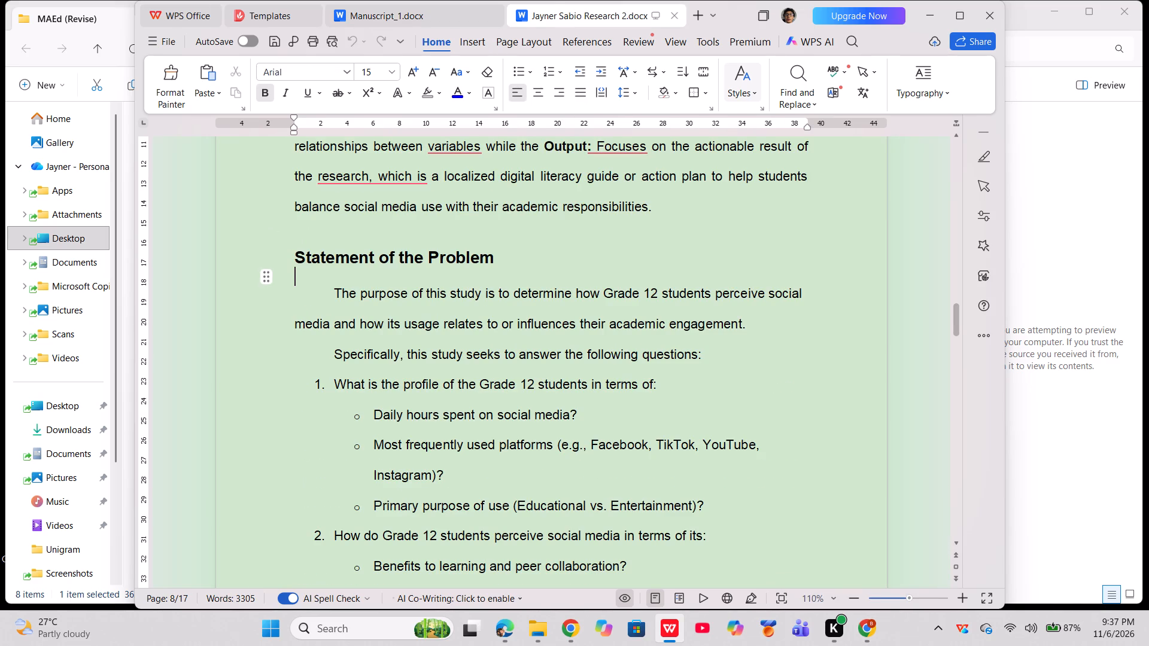
click(338, 290)
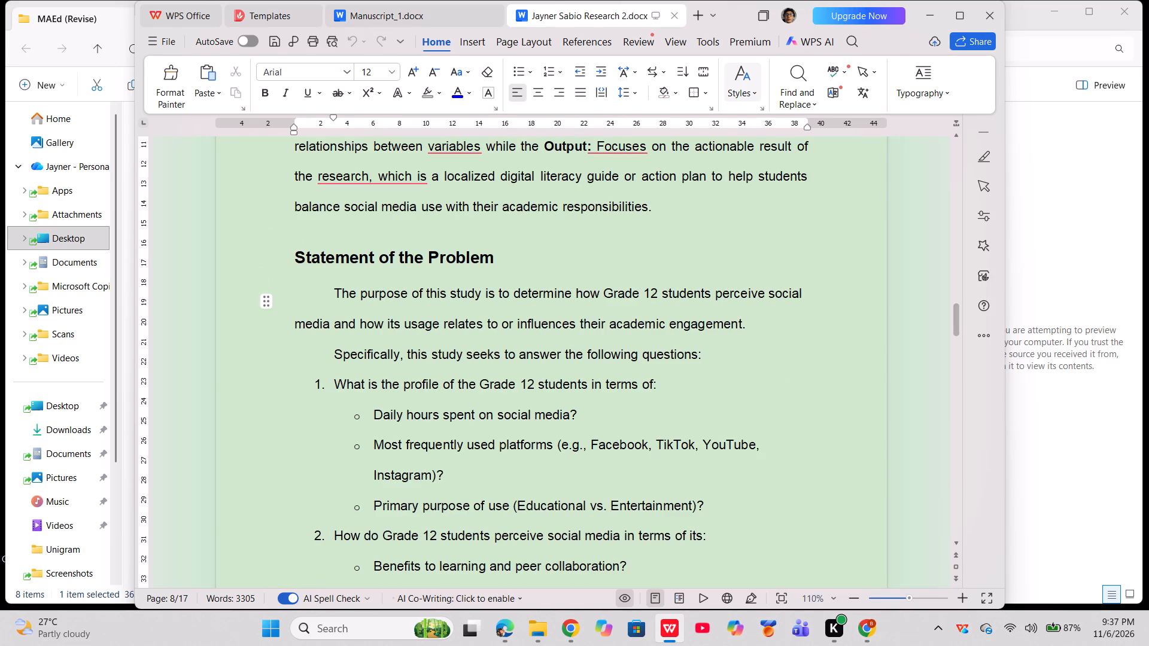
key(shift+Down)
key(shift+Down)
key(shift+Down)
key(shift+Down)
key(shift+Down)
key(shift+Down)
key(shift+Down)
key(shift+Down)
key(shift+Down)
key(shift+Down)
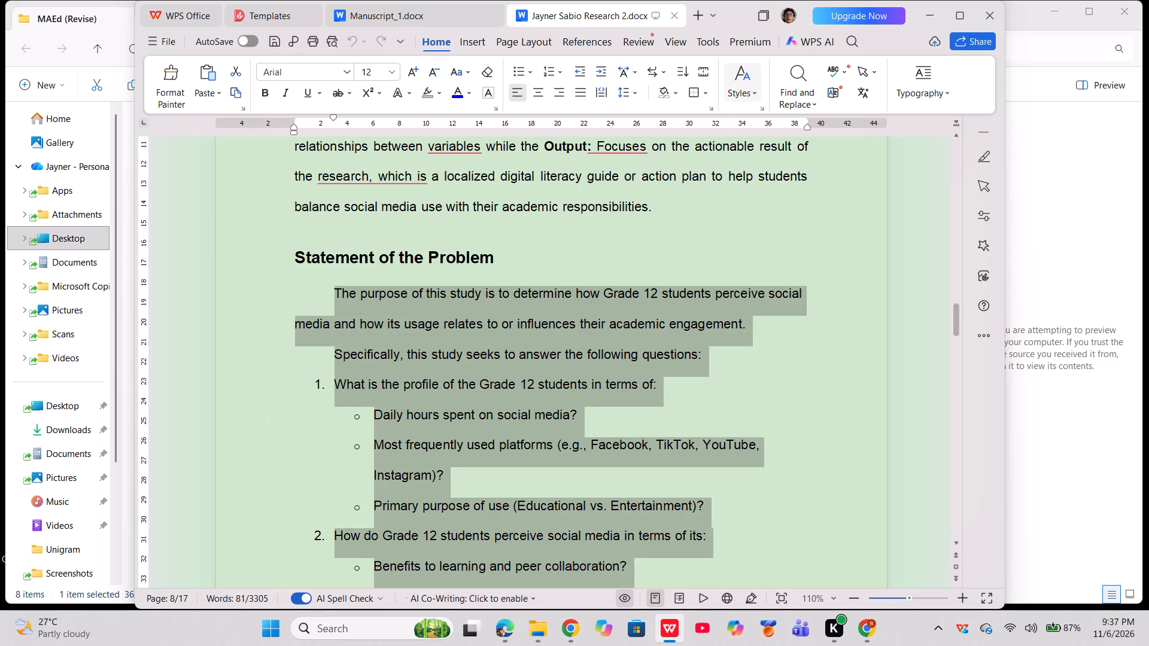
key(shift+Down)
key(shift+Down)
key(shift+Down)
key(shift+Down)
key(shift+Down)
key(shift+Down)
key(shift+Down)
key(shift+Down)
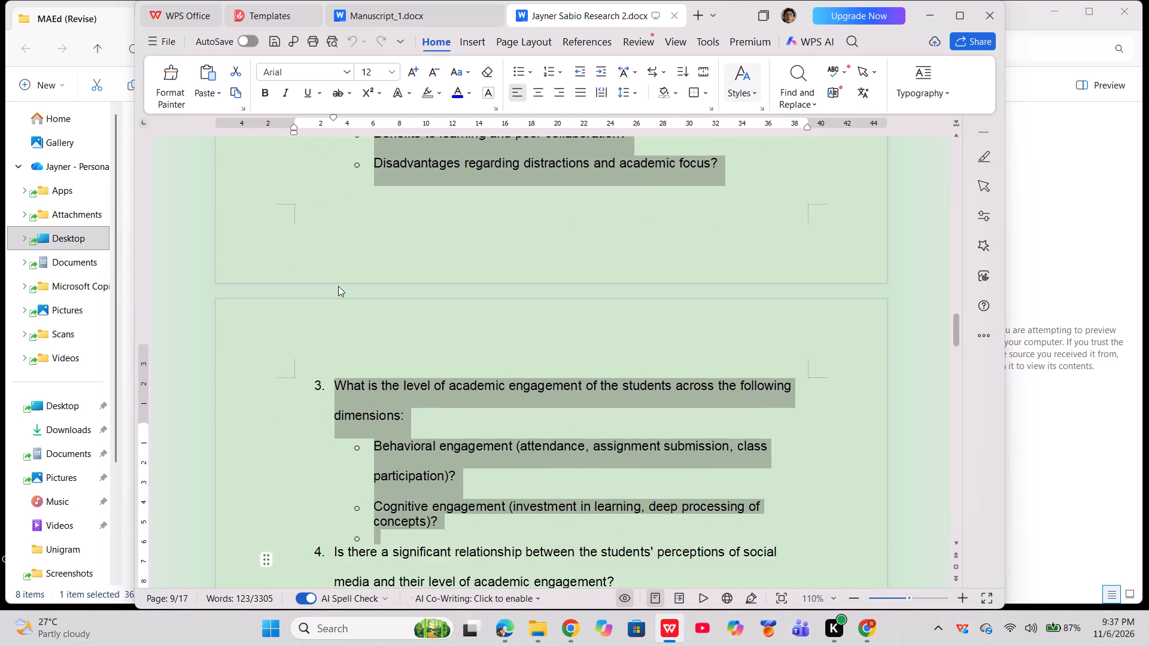
key(shift+Down)
key(shift+Down)
key(shift+Down)
key(shift+Down)
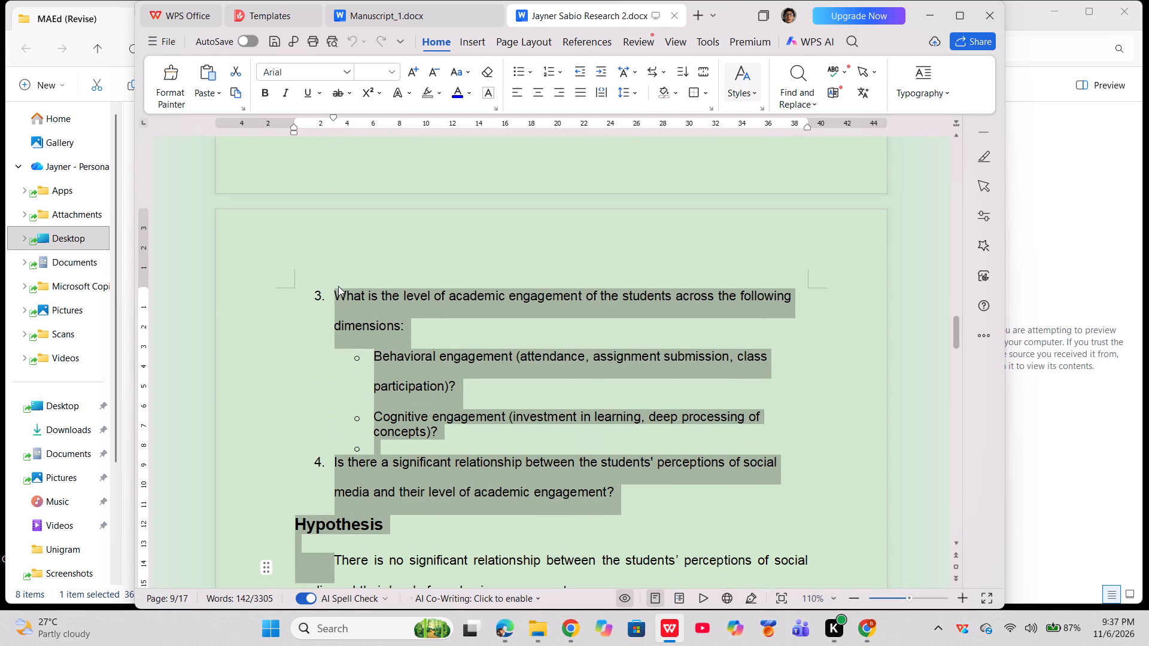
key(shift+Up)
key(shift+Up)
key(shift+Up)
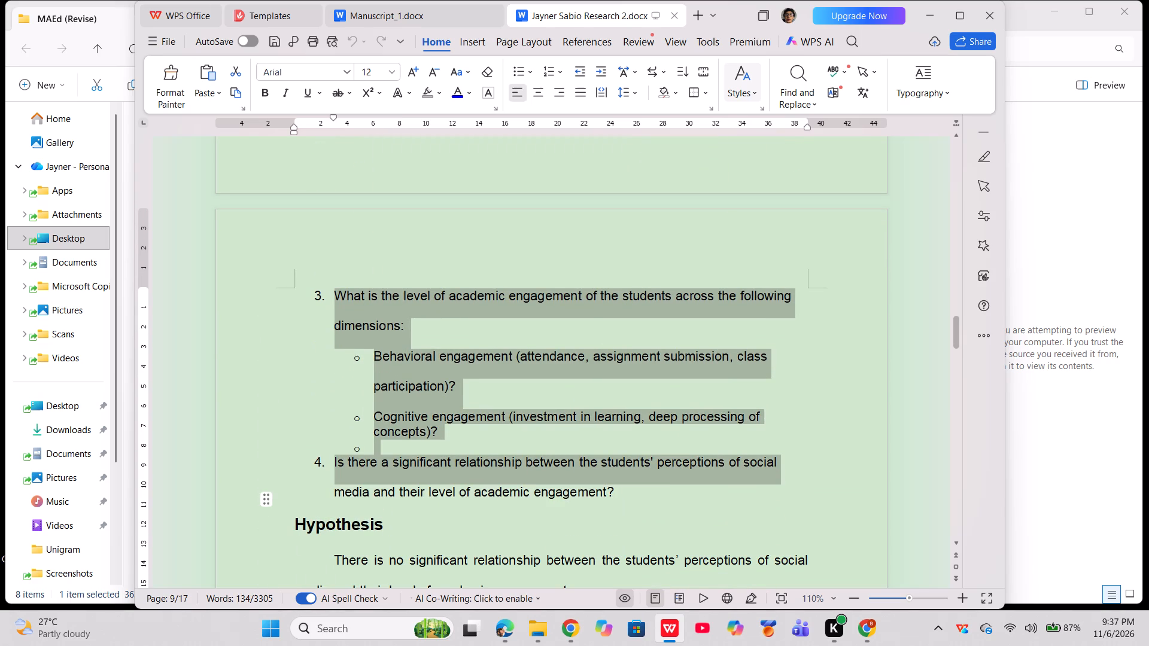
key(shift+Down)
key(shift+Right)
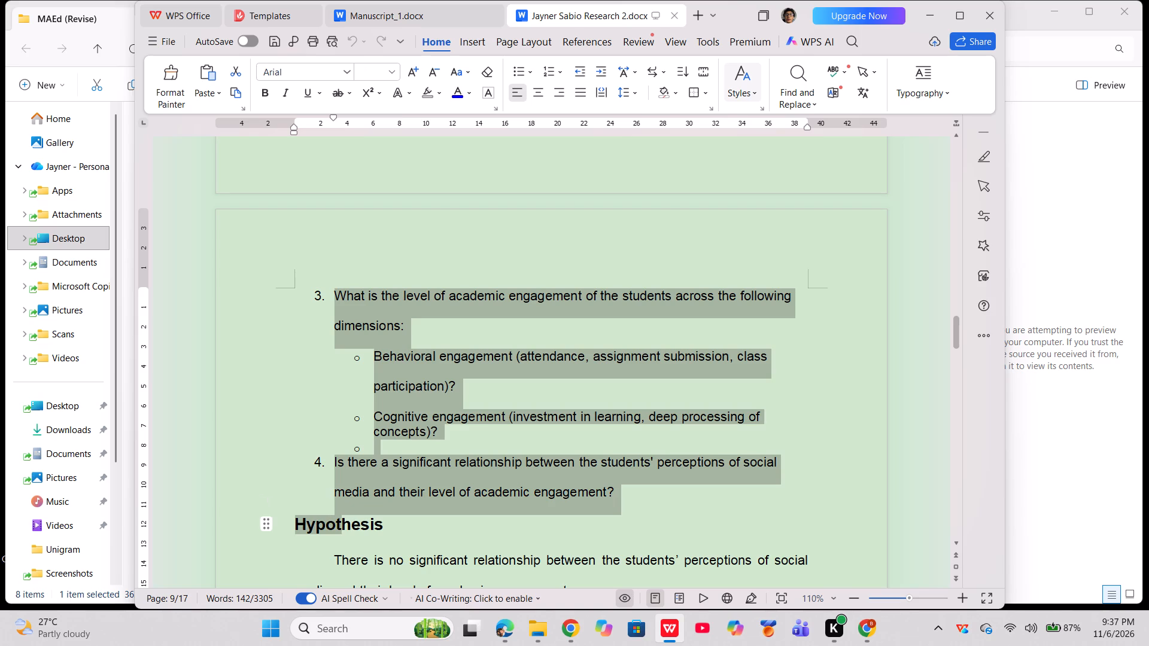
key(shift+Left)
key(shift+Left)
key(shift+Left)
key(shift+Left)
key(shift+Left)
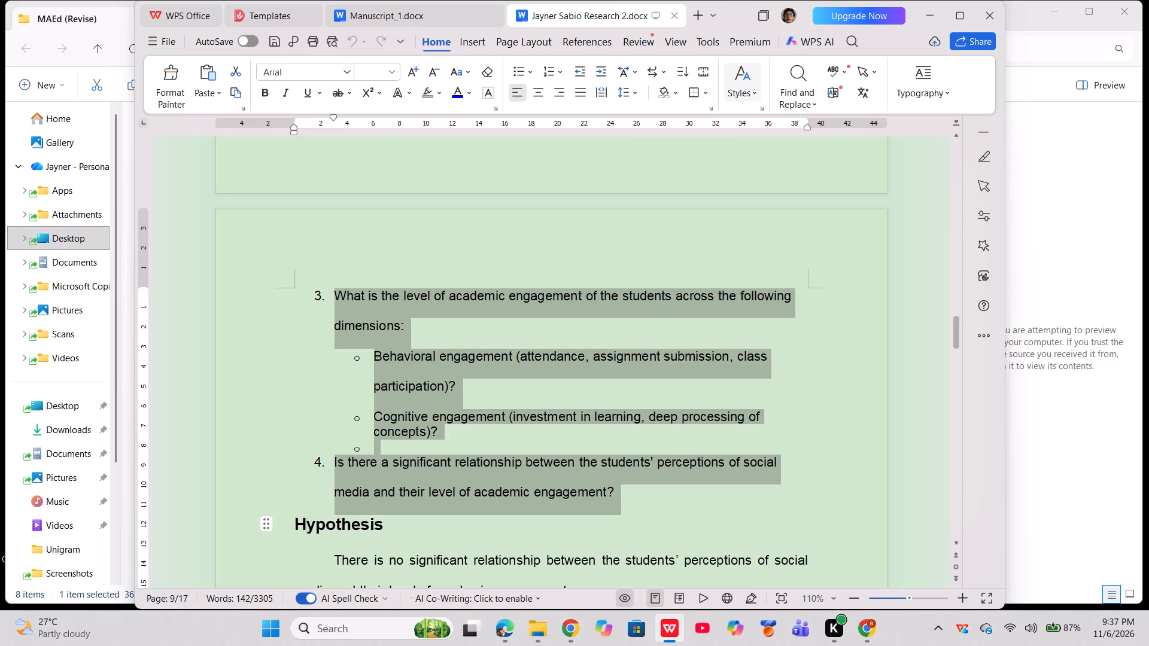
key(ctrl+c)
Switch to Manuscript_1 and paste the copied text under the STATEMENT OF THE PROBLEM heading.
click(361, 0)
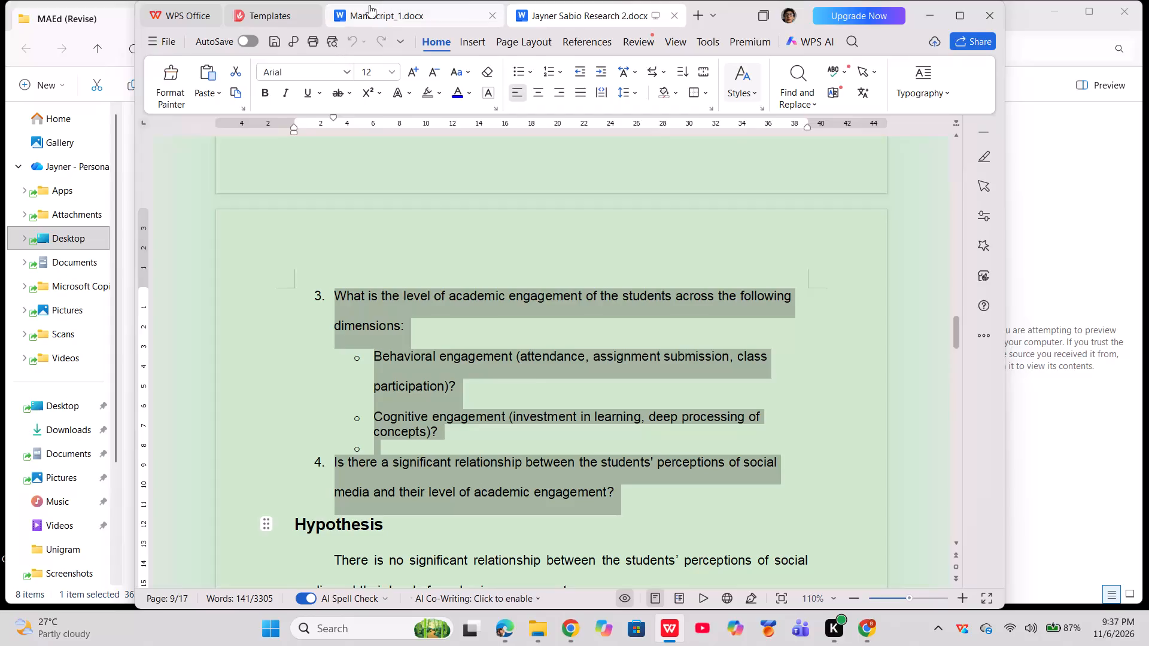
click(382, 7)
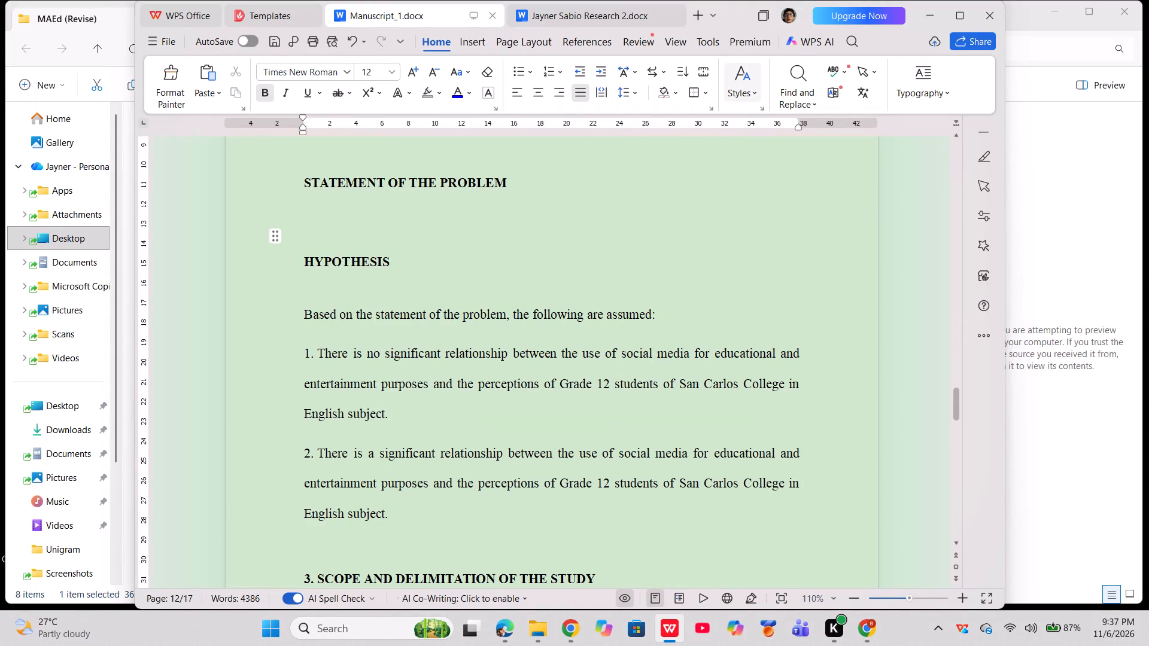
key(ctrl+v)
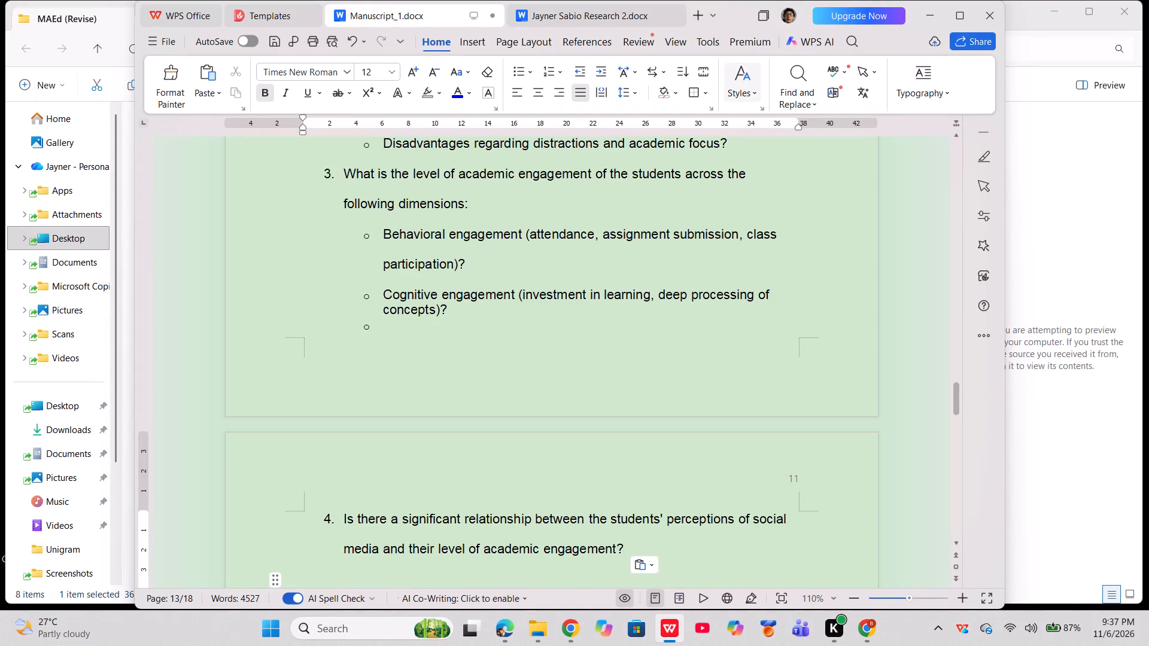
Review the pasted Statement of the Problem, from research question 3 back up to the section heading.
click(463, 226)
key(Up)
click(456, 190)
key(Up)
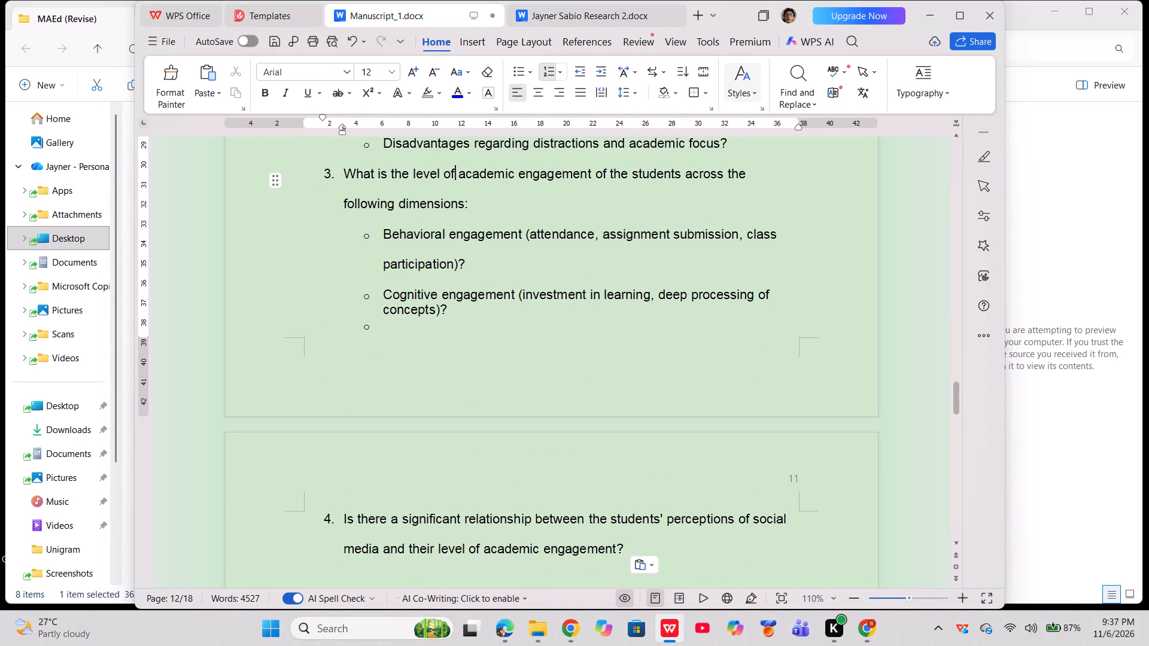
key(Up)
key(Up)
key(Up)
key(Up)
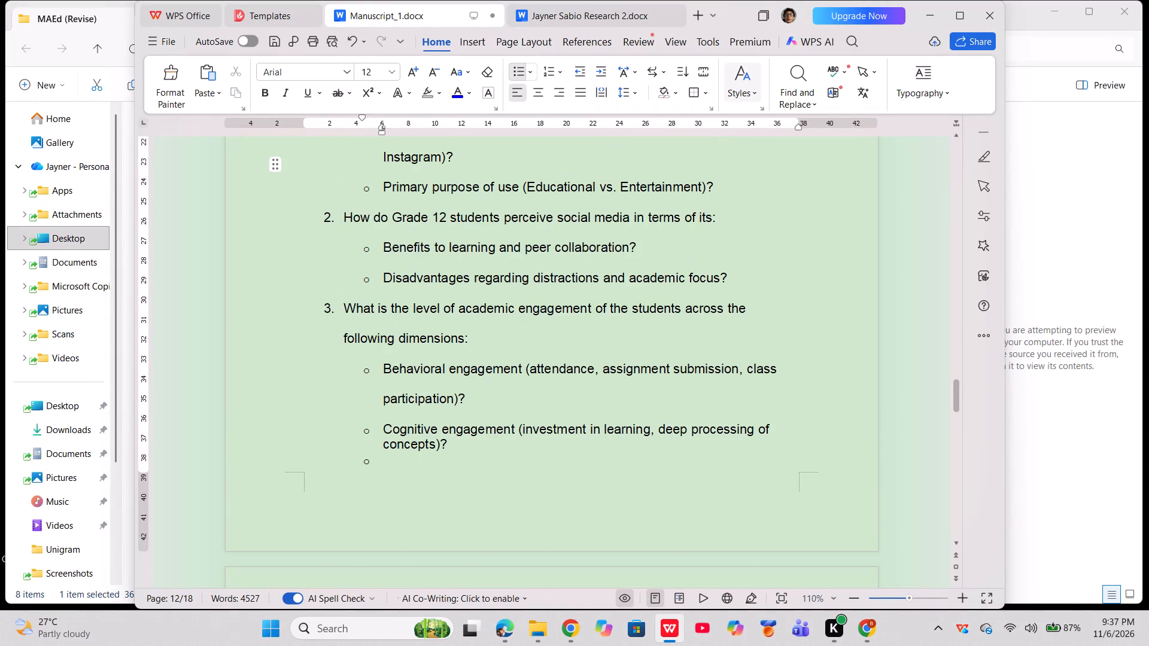
key(Up)
key(Up)
key(Up)
key(Up)
key(Up)
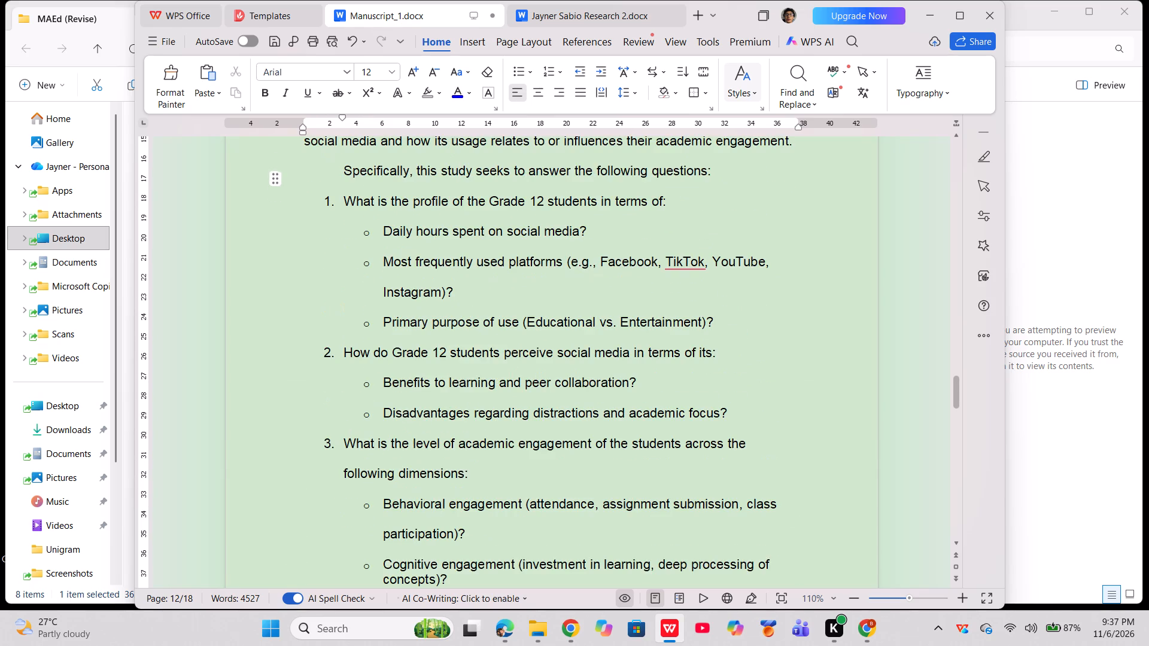
key(Up)
key(Up)
key(Up)
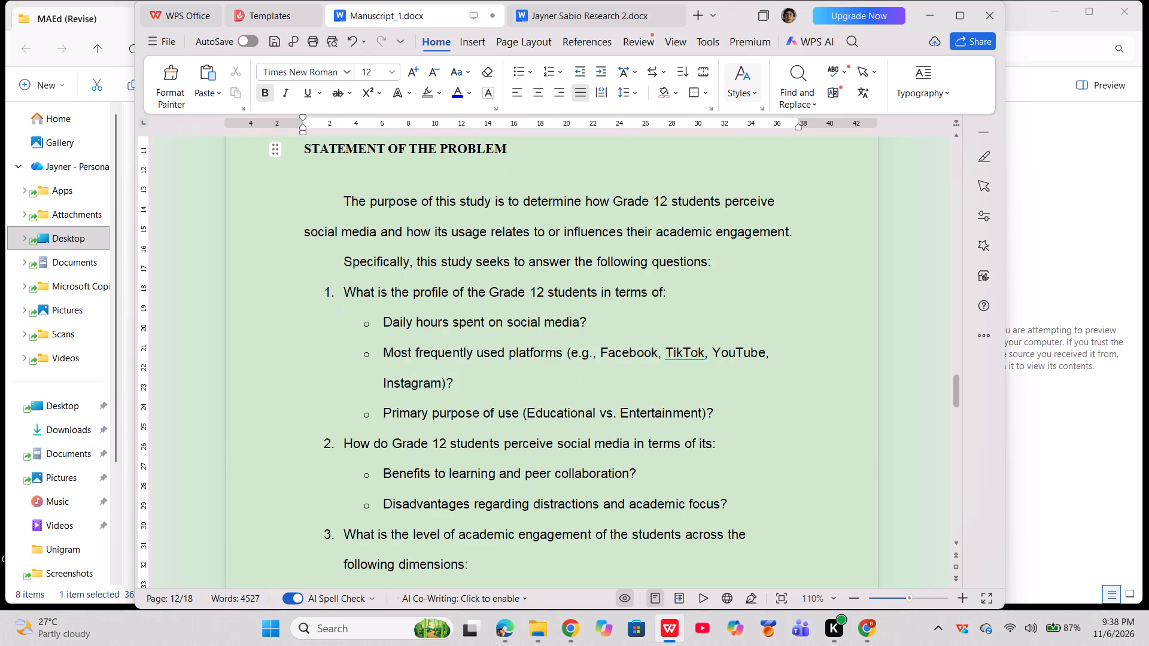
key(Up)
key(Up)
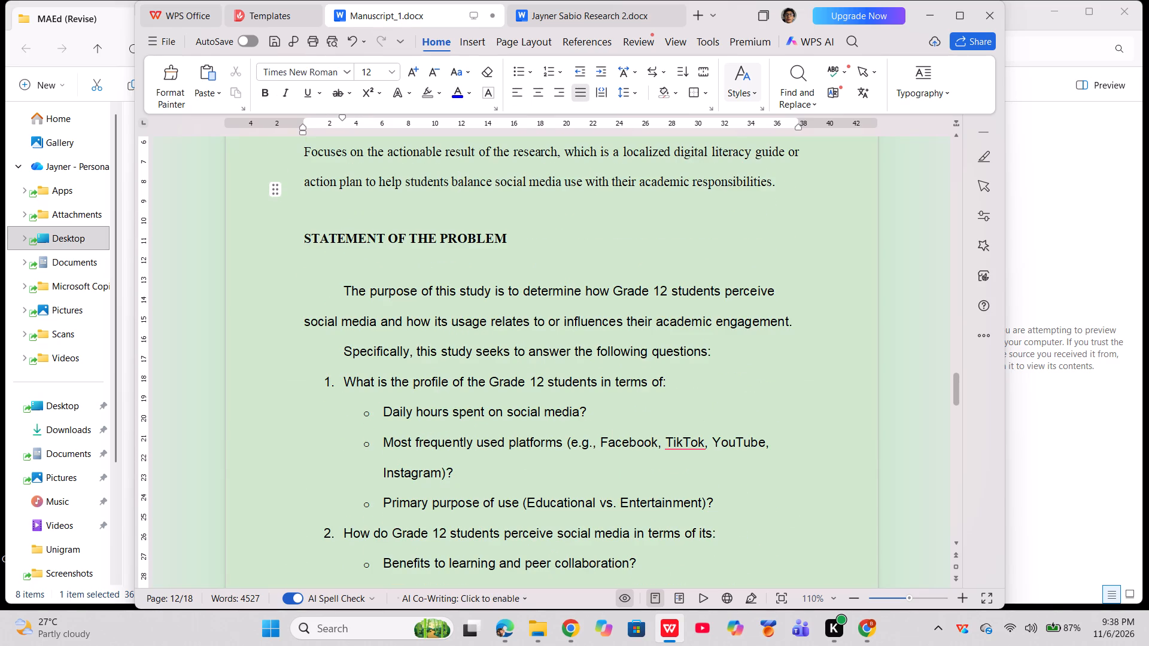
key(Up)
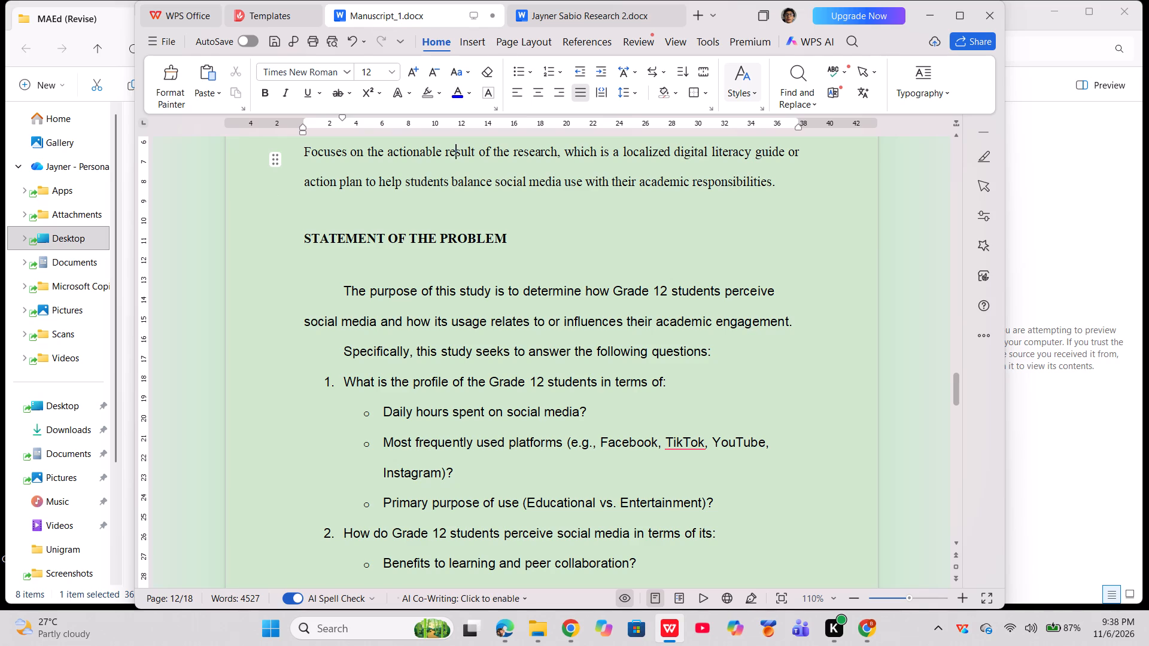
Review the end of the Output paragraph, the STATEMENT OF THE PROBLEM heading and the purpose paragraph below it.
key(Up)
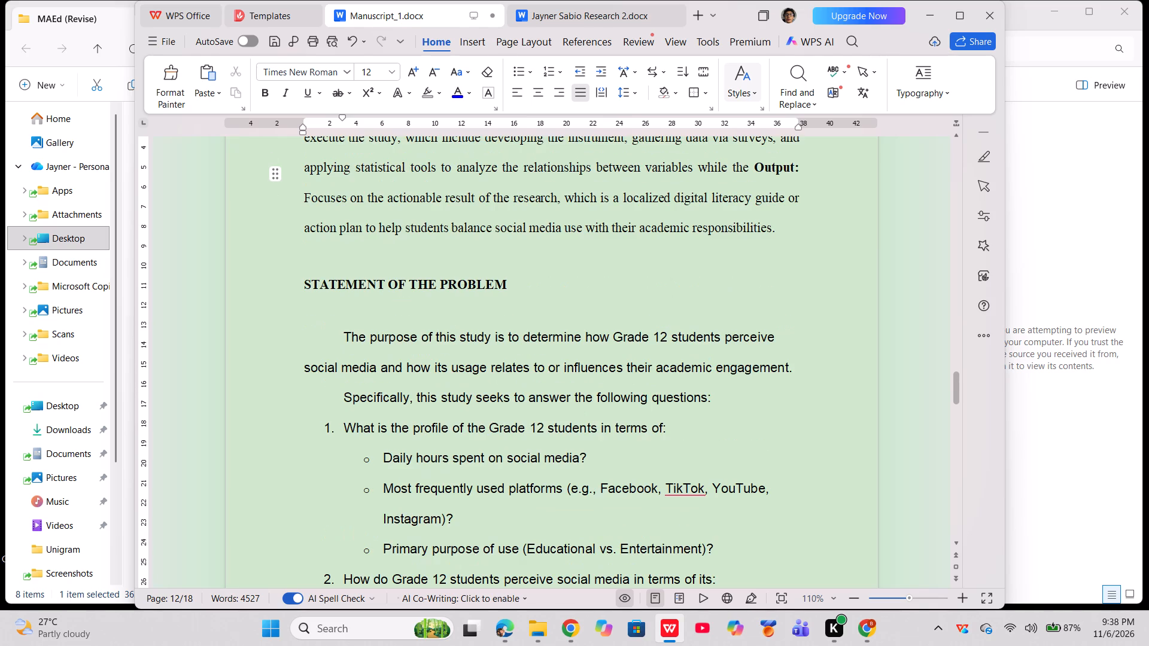
key(Down)
key(Down)
key(Down)
key(Down)
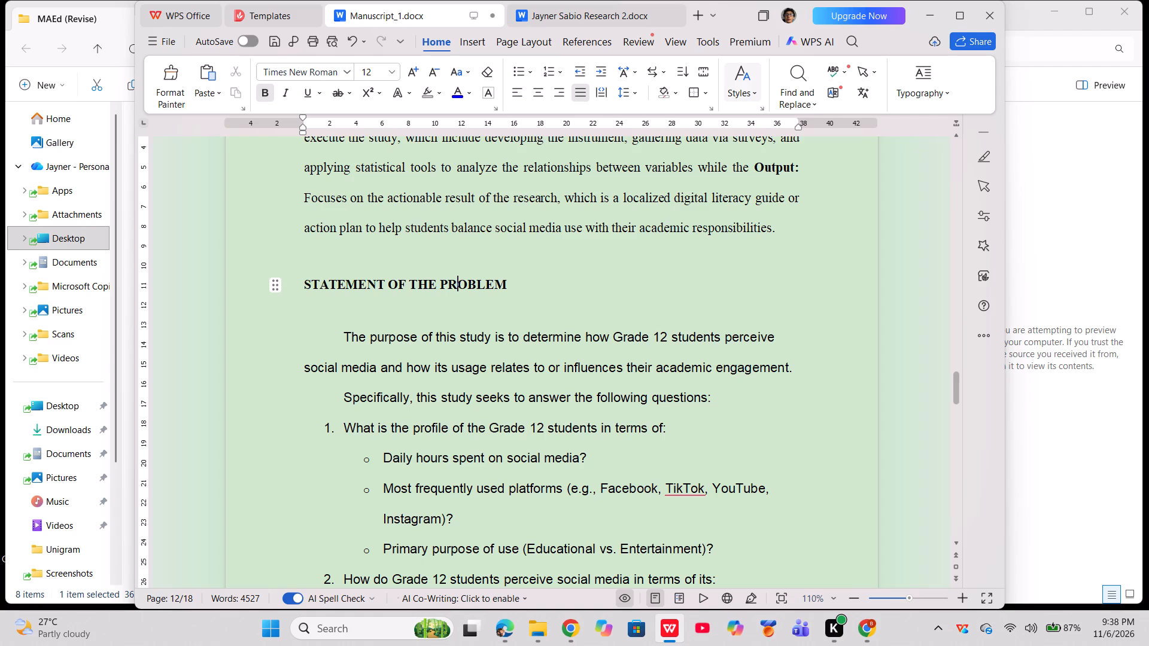
key(Down)
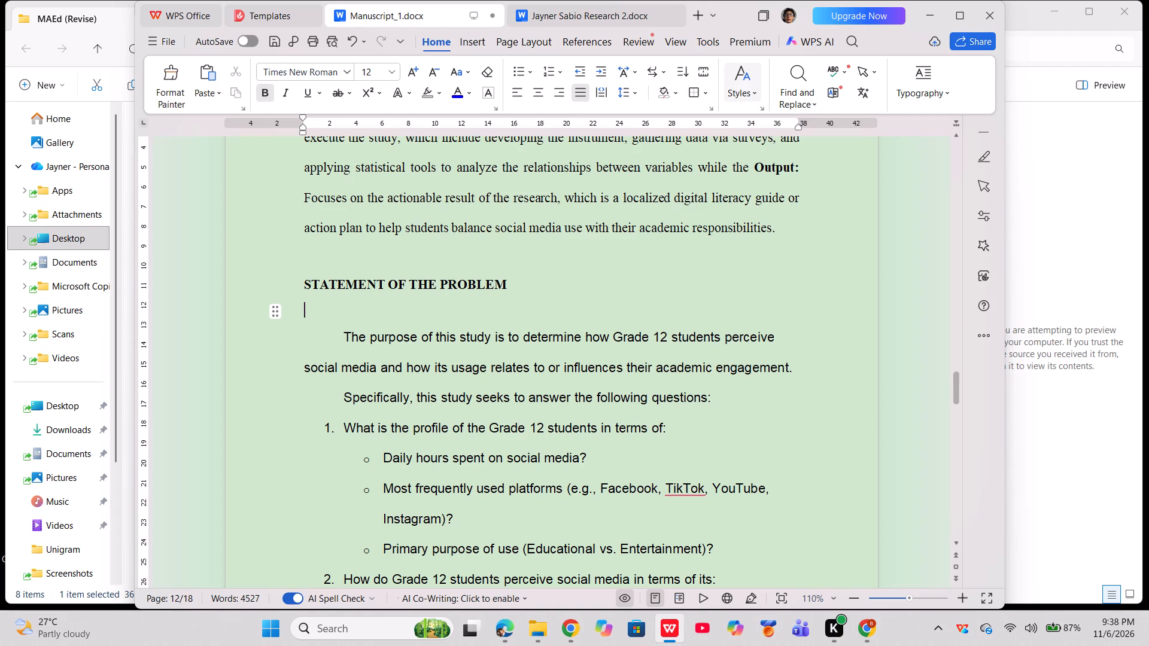
key(Down)
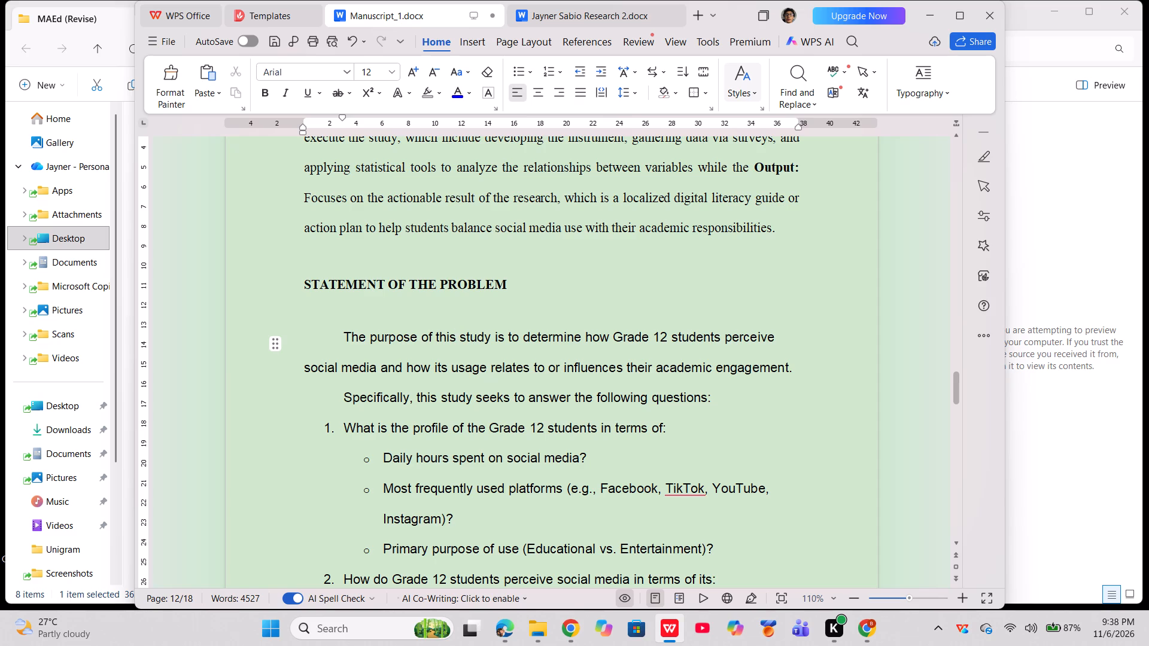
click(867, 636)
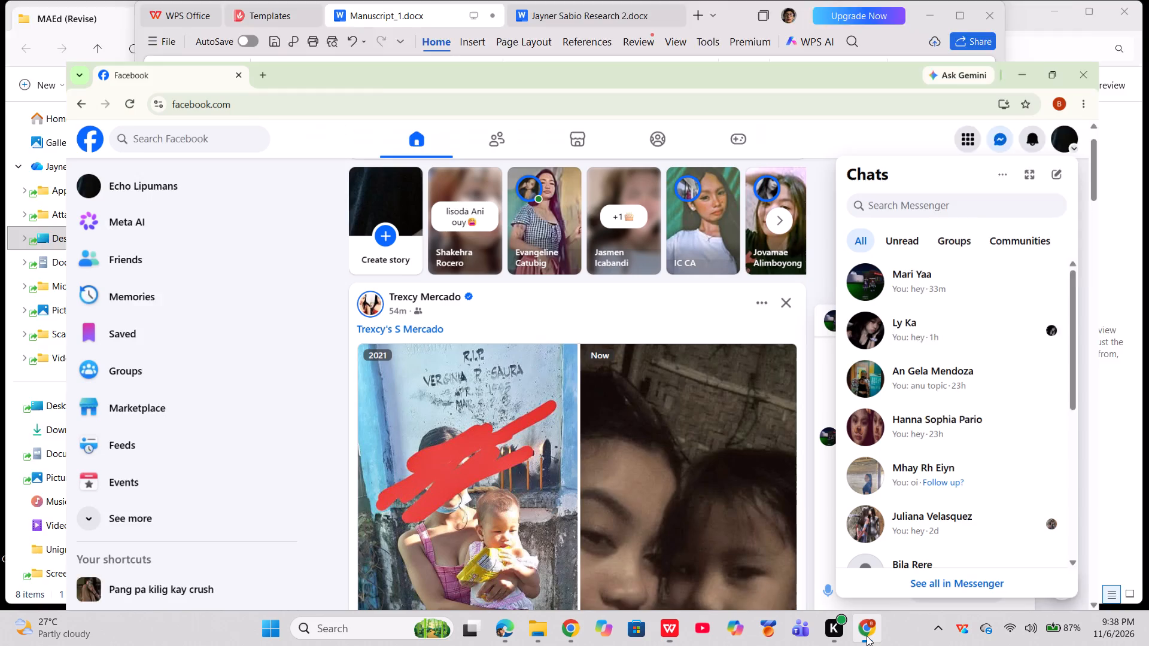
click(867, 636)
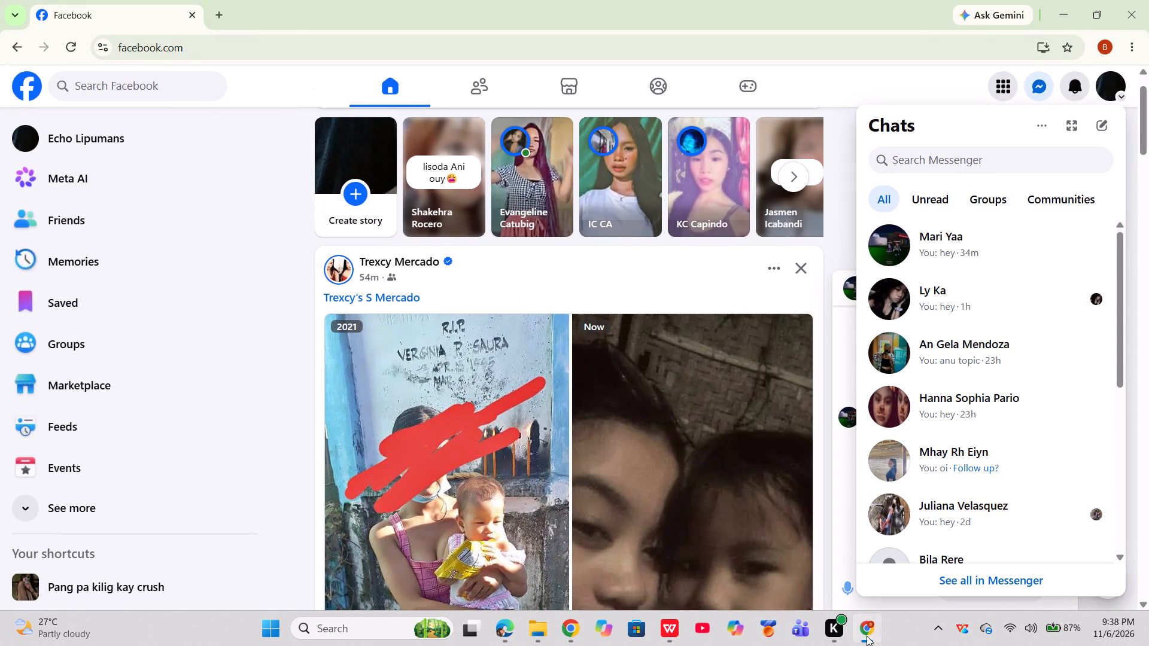
Read through the pasted Statement of the Problem, from its purpose paragraph and research questions 1 to 4 to the first HYPOTHESIS item.
click(614, 358)
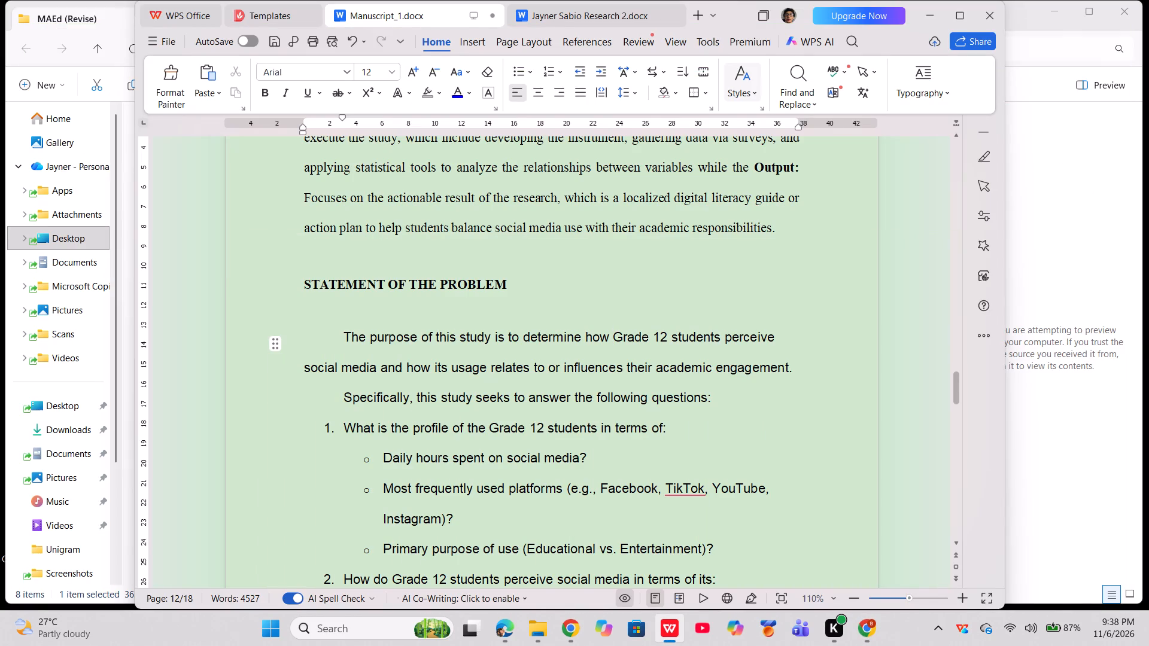
key(Down)
key(Down)
key(Down)
key(Down)
key(Down)
key(Down)
key(Down)
key(Down)
key(Down)
key(Down)
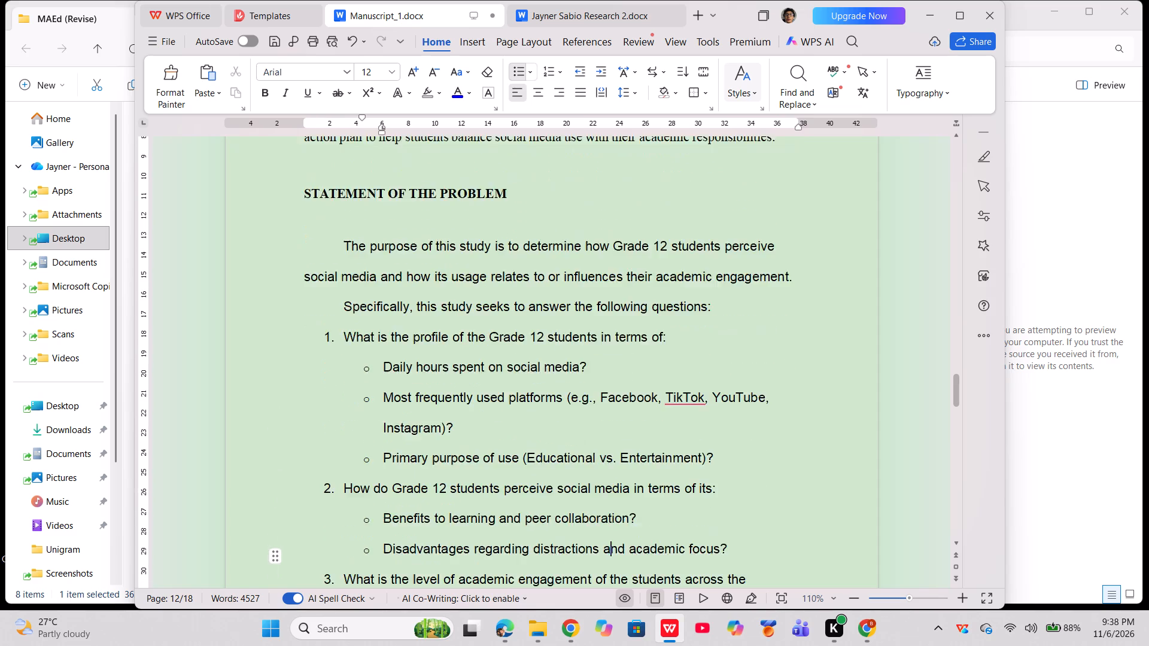
key(Down)
key(Down)
key(Down)
key(Down)
key(Down)
key(Down)
key(Down)
key(Down)
key(Down)
key(Down)
key(Down)
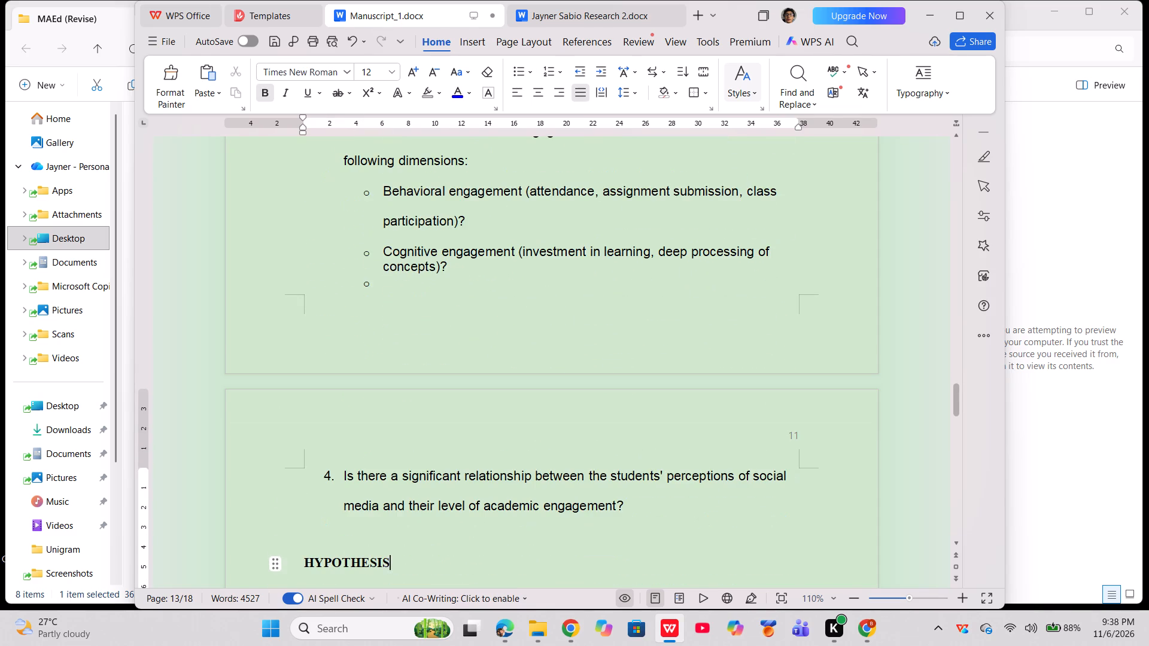
key(Down)
key(Down)
key(Down)
key(Down)
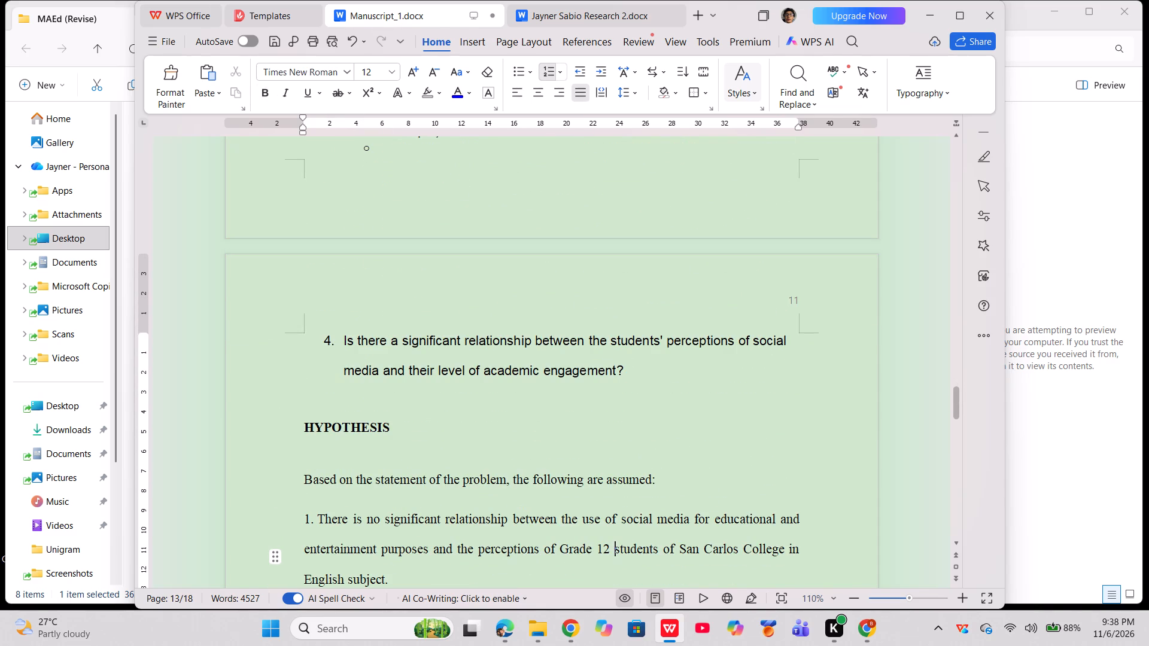
Delete the assumptions sentence and both numbered hypotheses under the HYPOTHESIS heading, and save Manuscript_1.
click(582, 470)
key(Down)
key(Down)
key(Down)
key(Down)
key(Down)
key(Down)
key(Down)
key(Down)
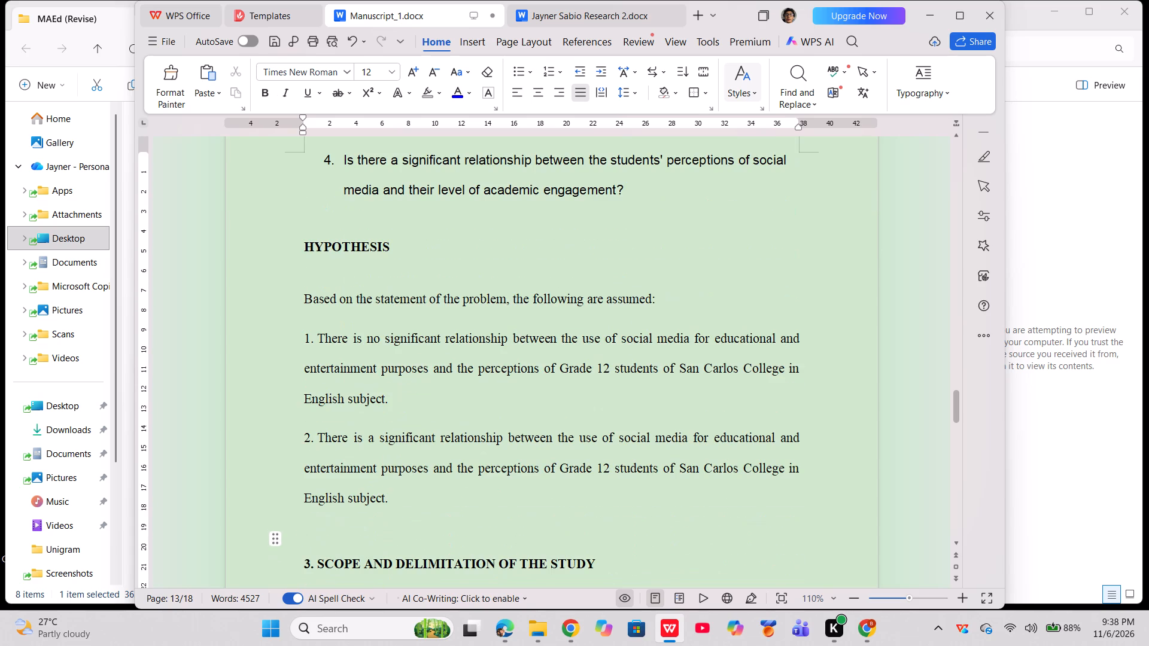
drag(303, 295, 656, 406)
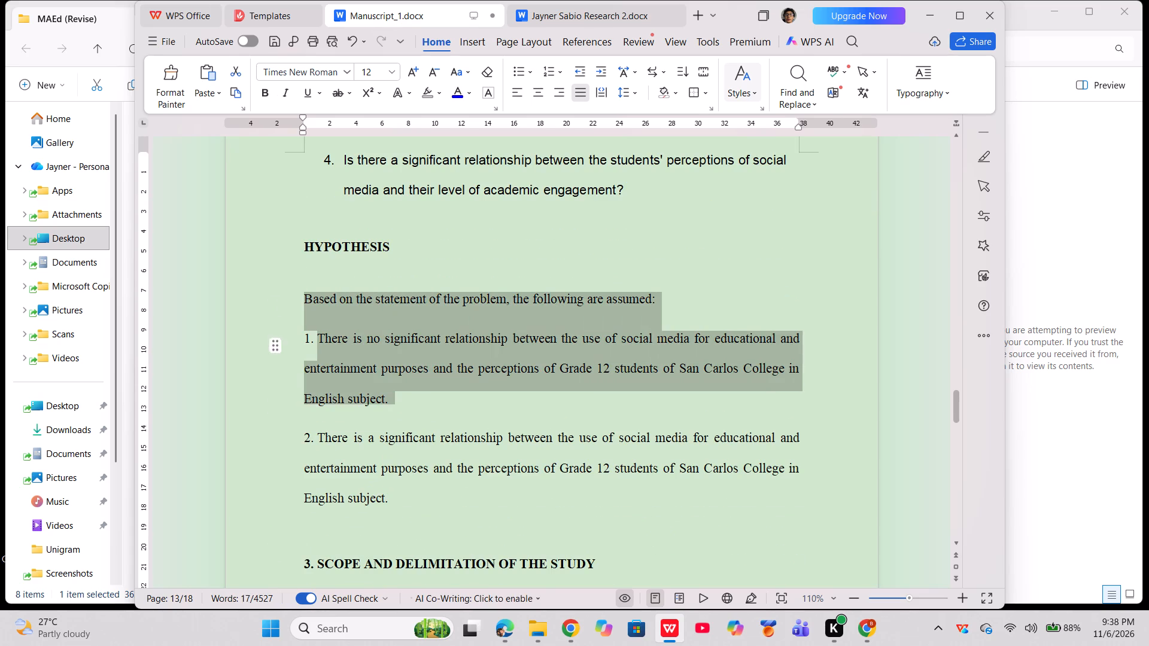
drag(656, 406, 771, 493)
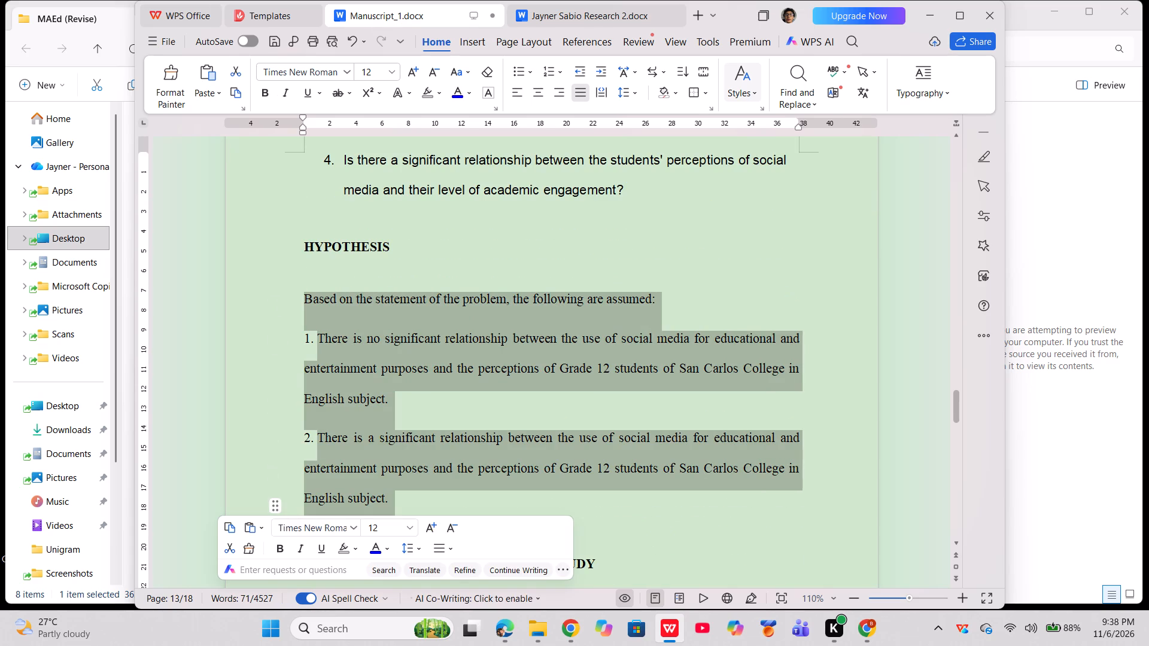
key(Delete)
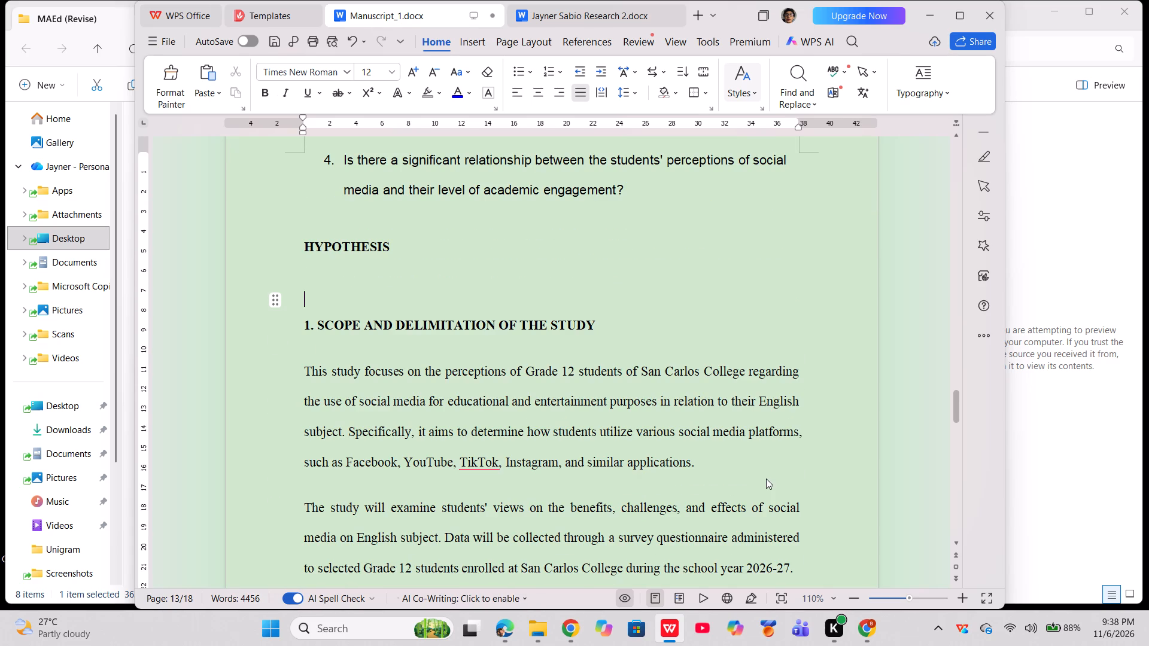
key(ctrl+s)
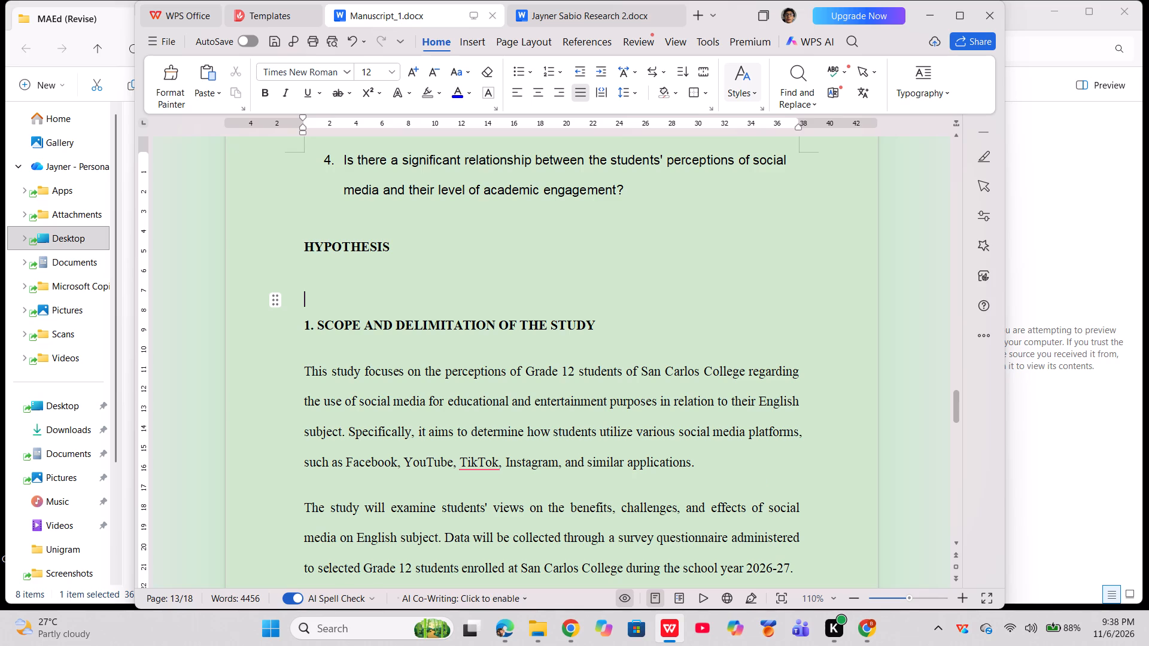
click(565, 16)
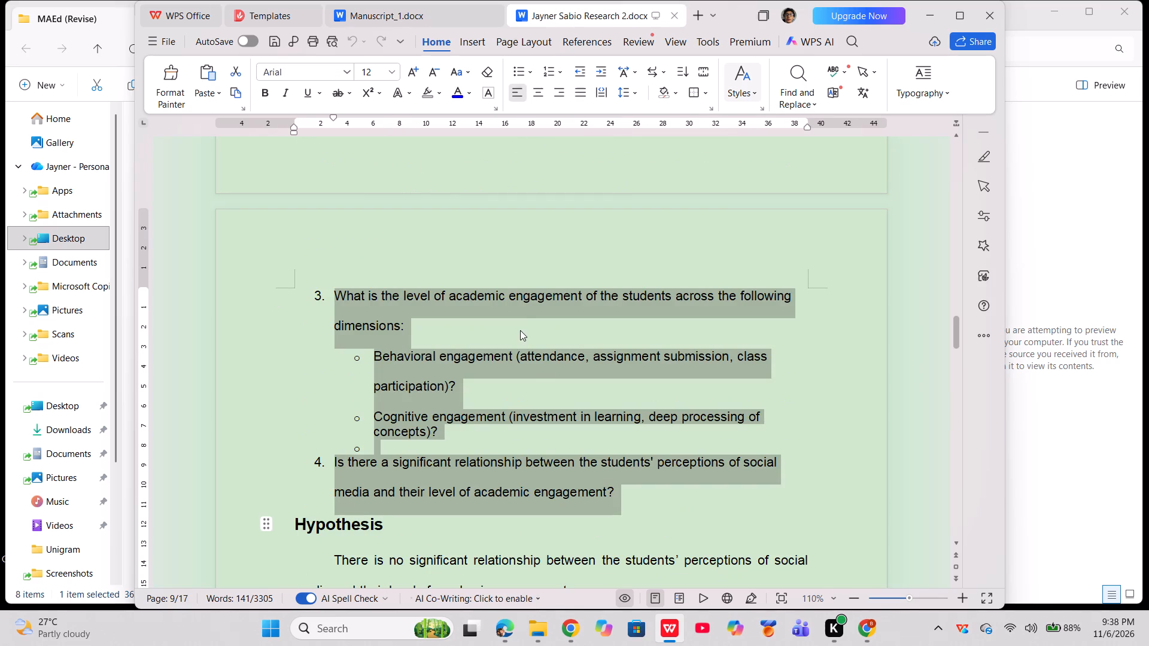
click(531, 367)
click(533, 398)
key(Down)
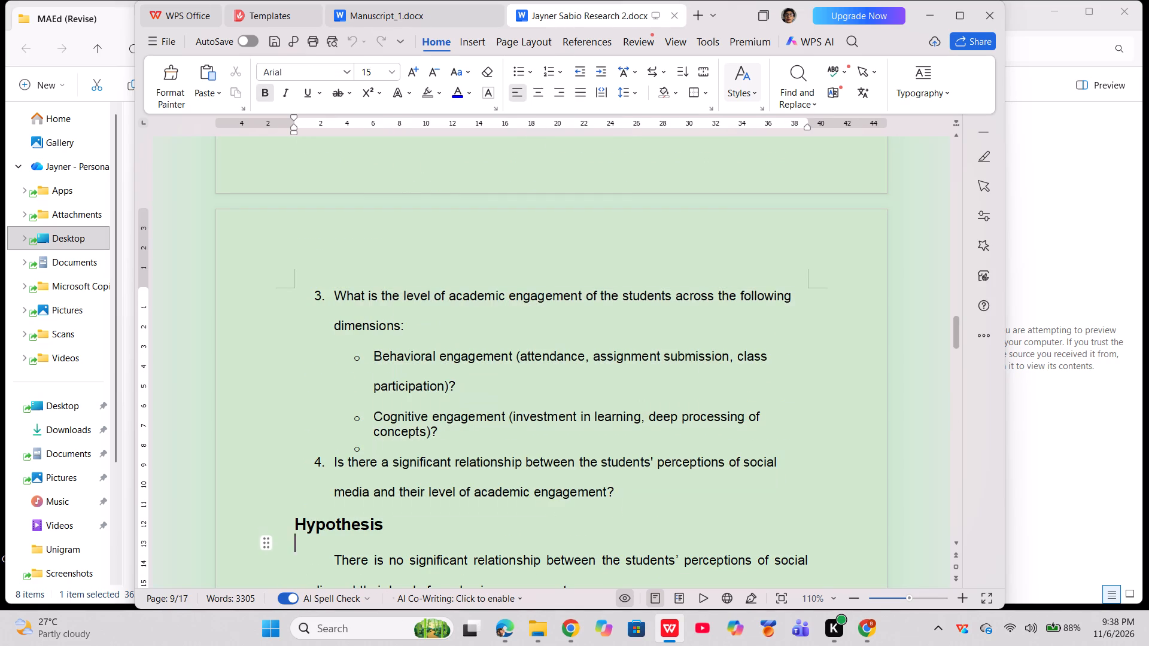
key(Down)
key(Down)
key(Down)
key(Down)
key(Down)
key(Down)
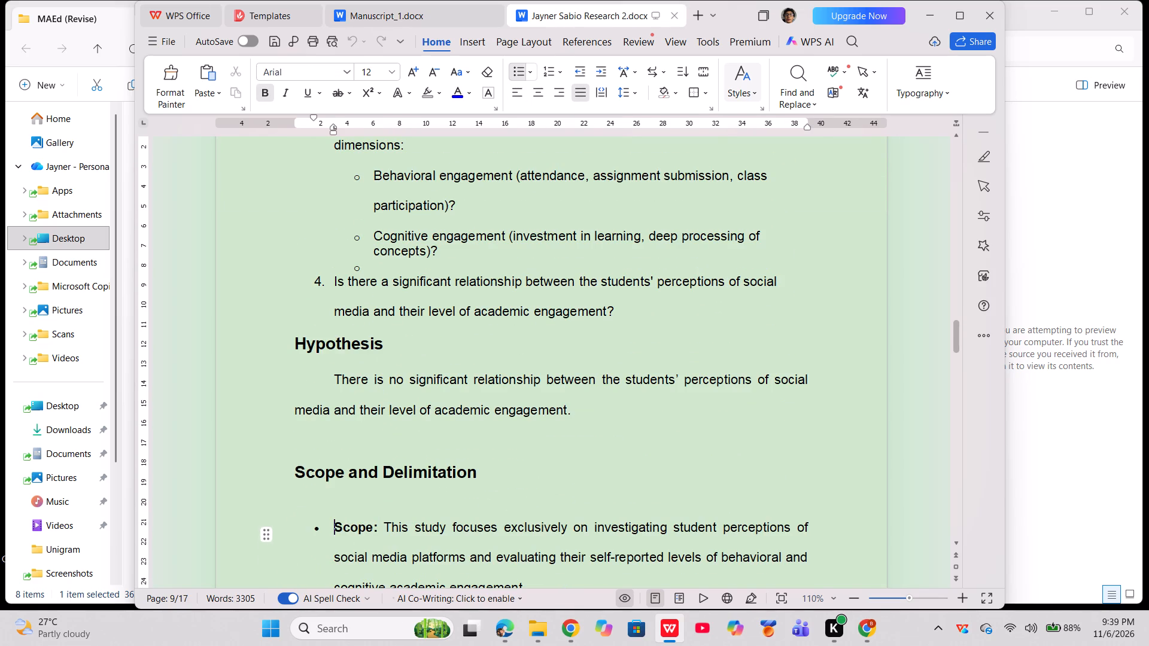
drag(332, 373, 738, 410)
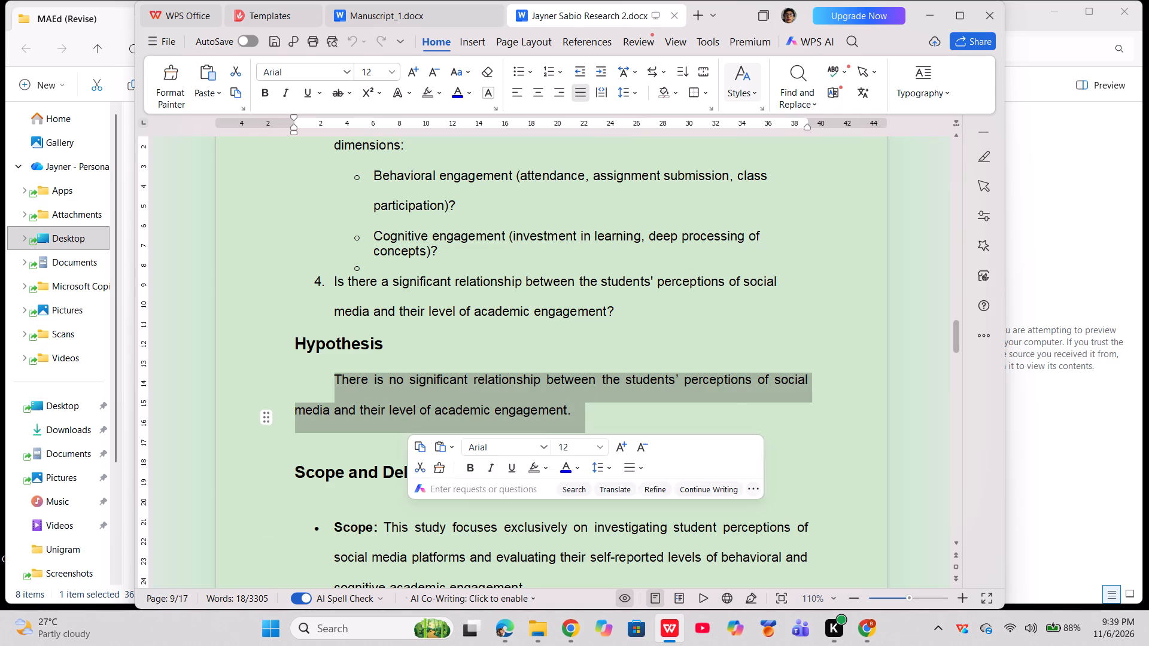
key(ctrl+c)
Switch to Manuscript_1, paste the copied paragraph under the HYPOTHESIS heading, and save the document.
click(399, 23)
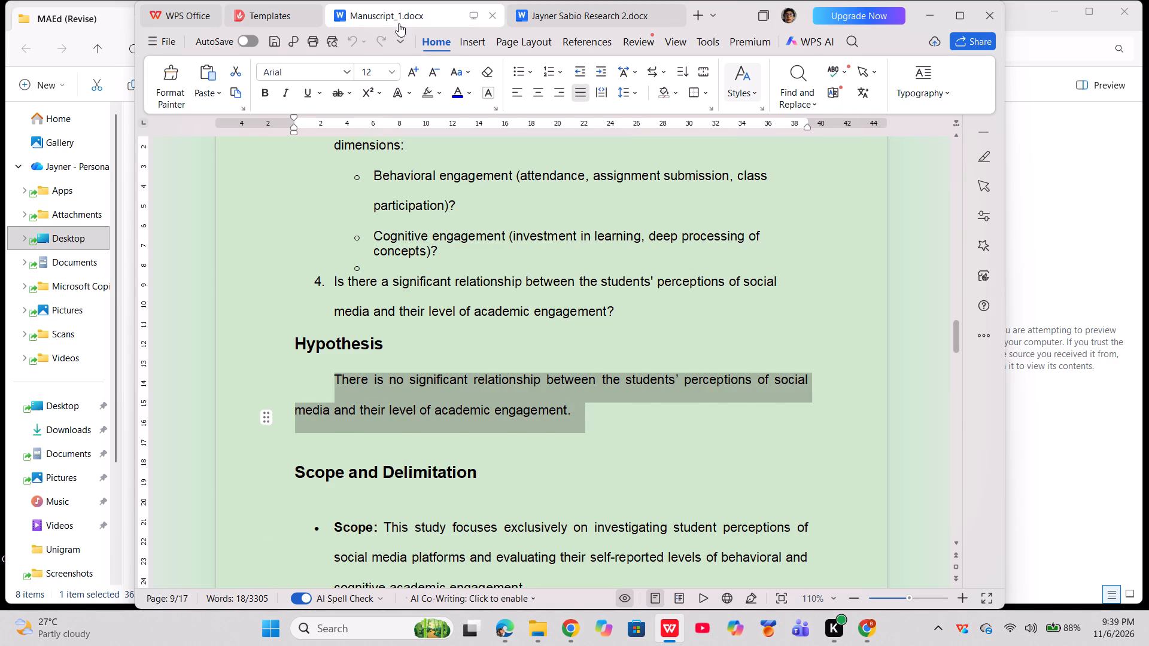
key(Up)
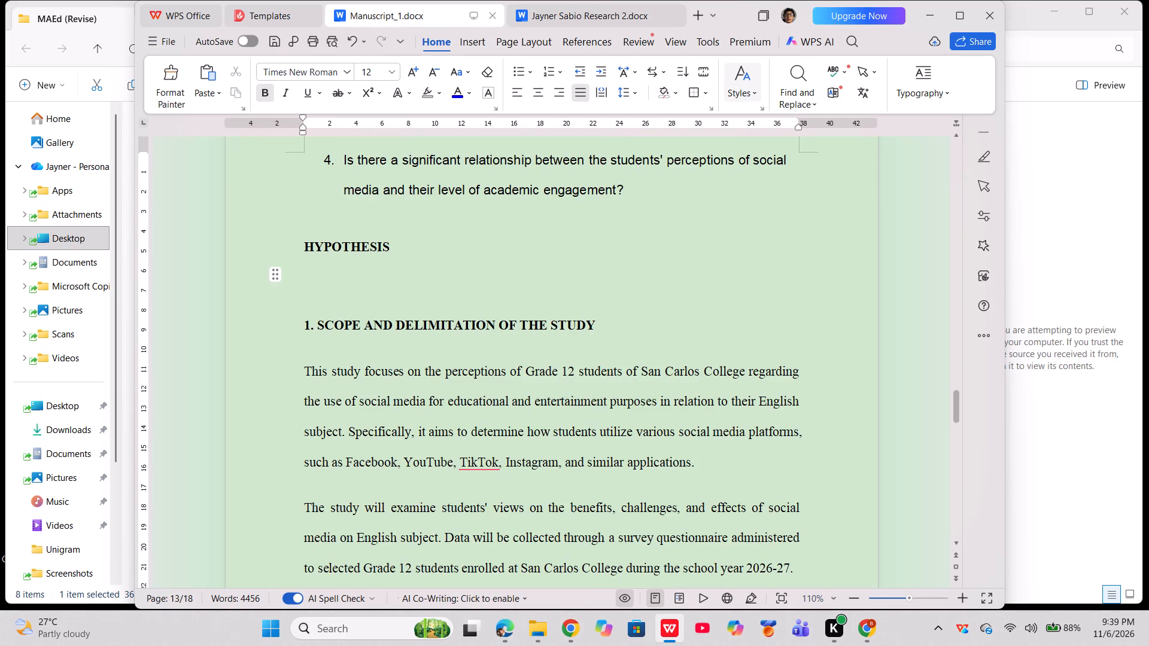
key(Down)
key(Up)
key(ctrl+v)
key(ctrl+s)
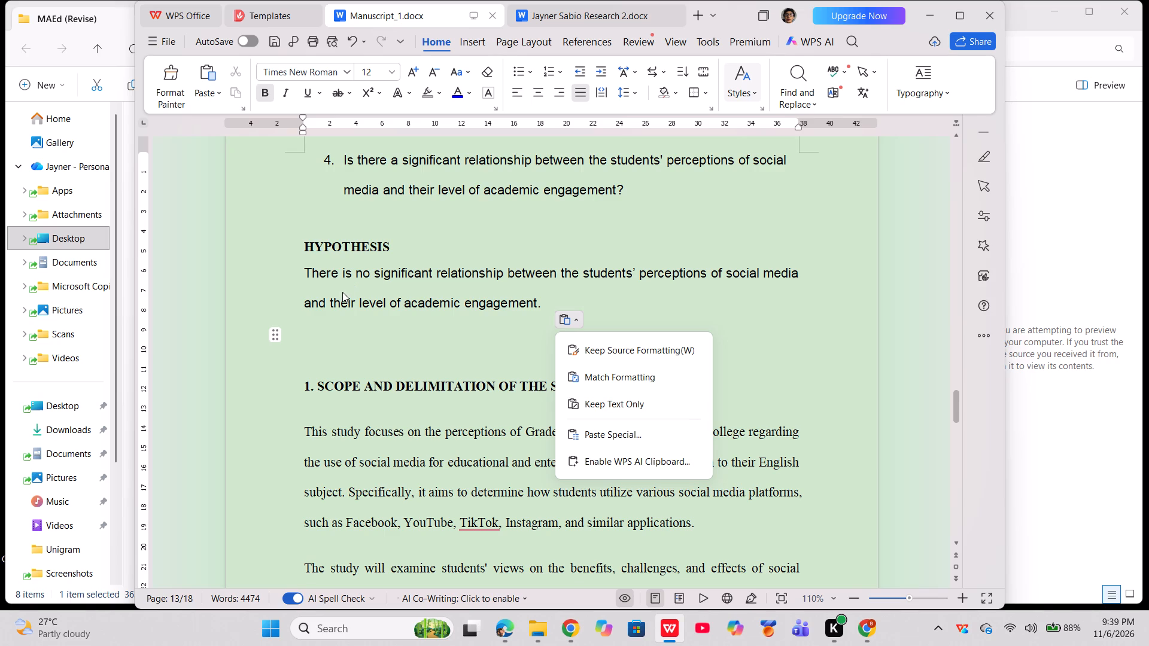
Look over the pasted hypothesis and the Scope and Delimitation of the Study section below it.
click(399, 351)
key(Down)
click(409, 367)
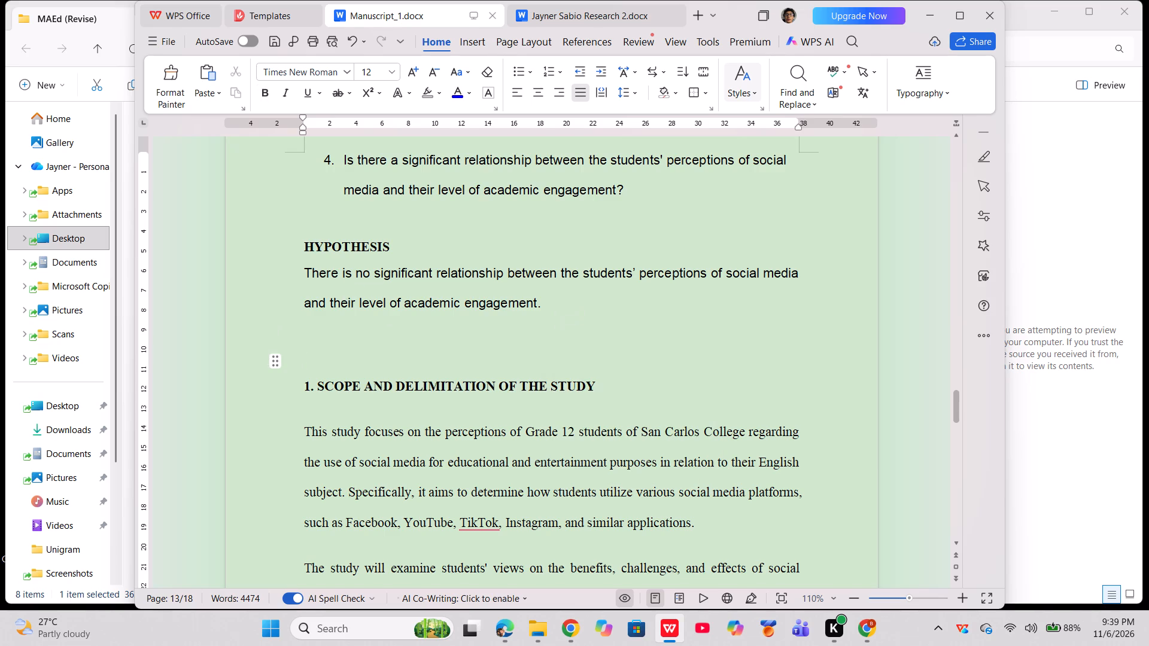
key(Down)
key(Down)
key(Down)
key(Down)
key(Down)
key(Down)
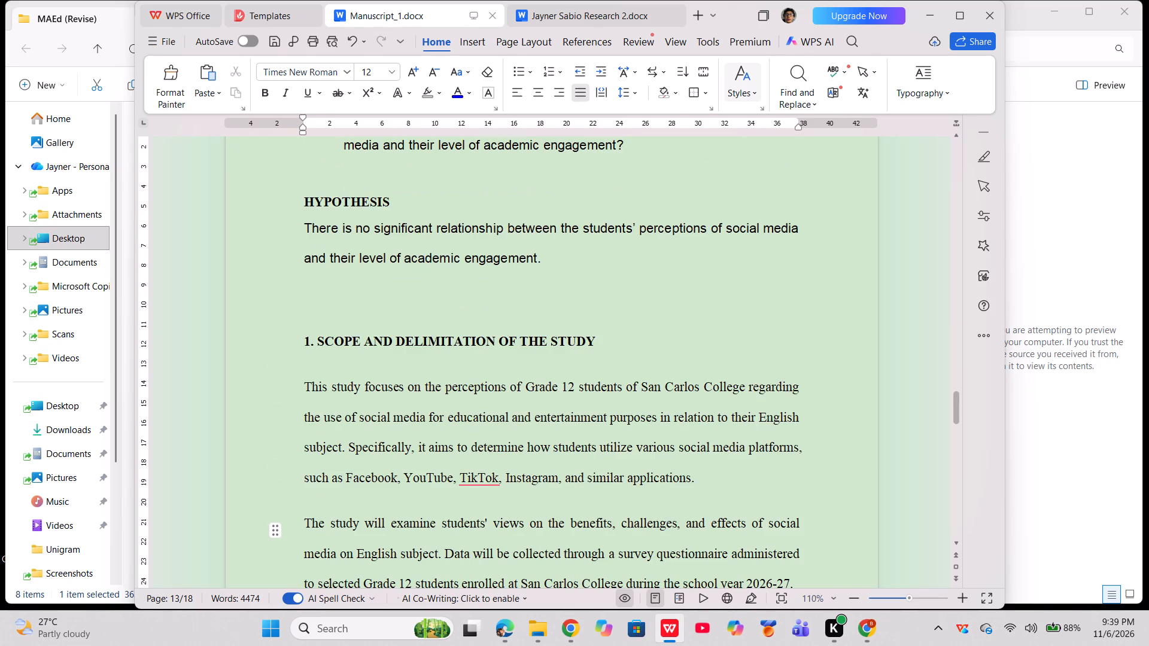
key(Down)
key(Down)
key(Down)
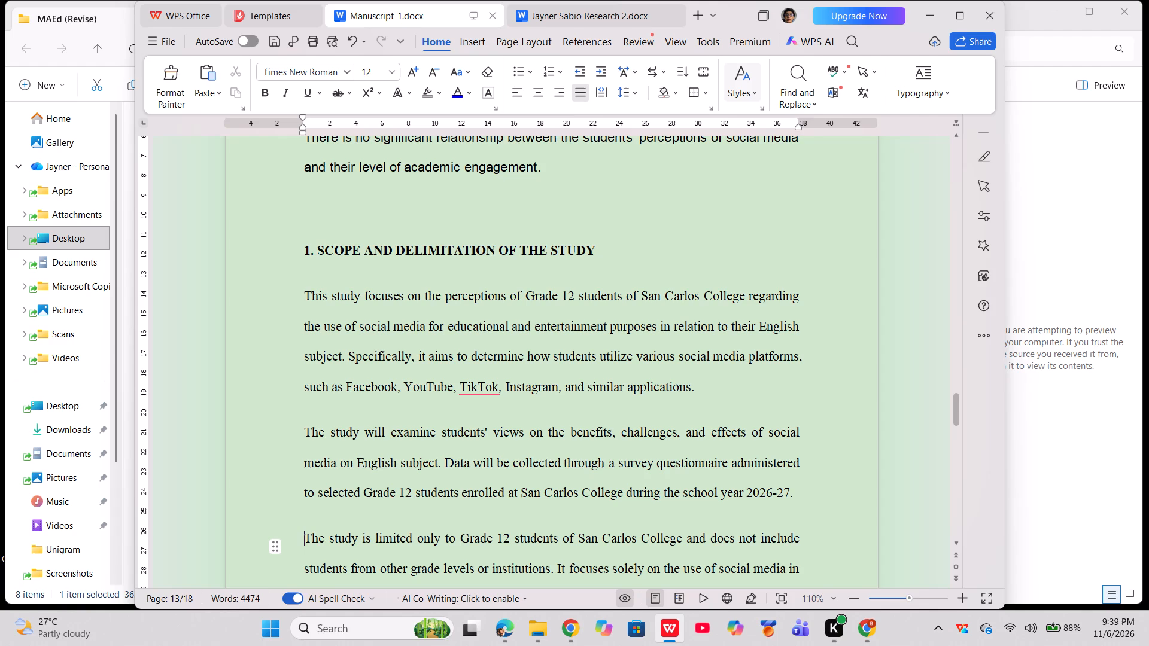
click(432, 248)
key(Up)
key(Up)
key(Up)
key(Up)
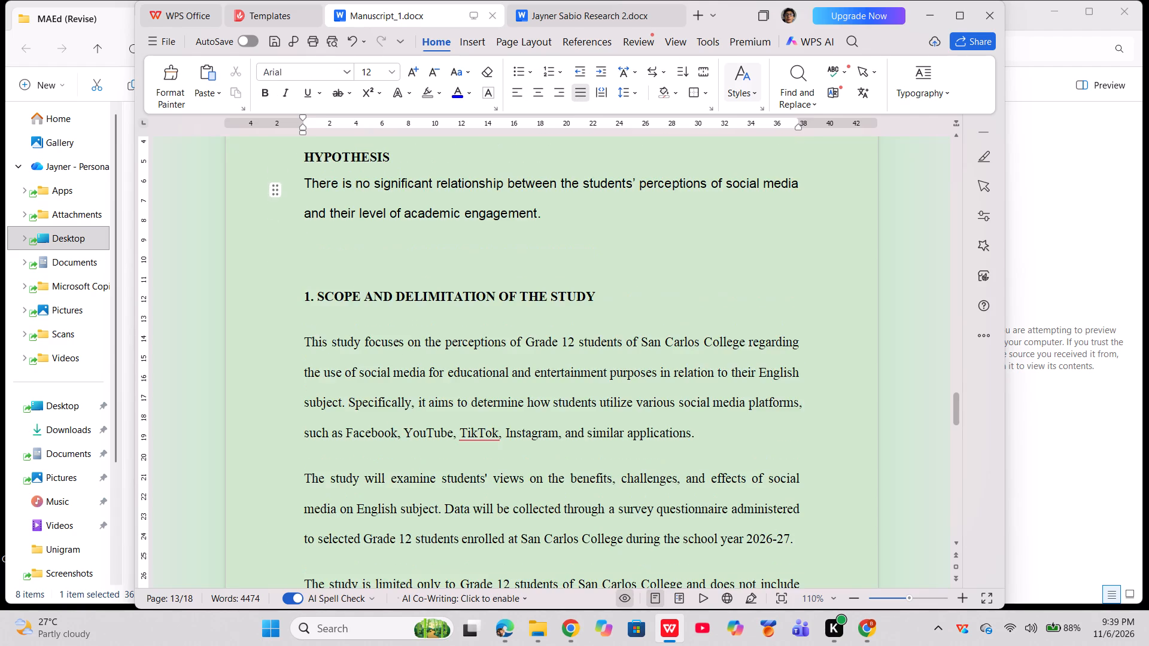
key(Up)
key(Up)
click(428, 234)
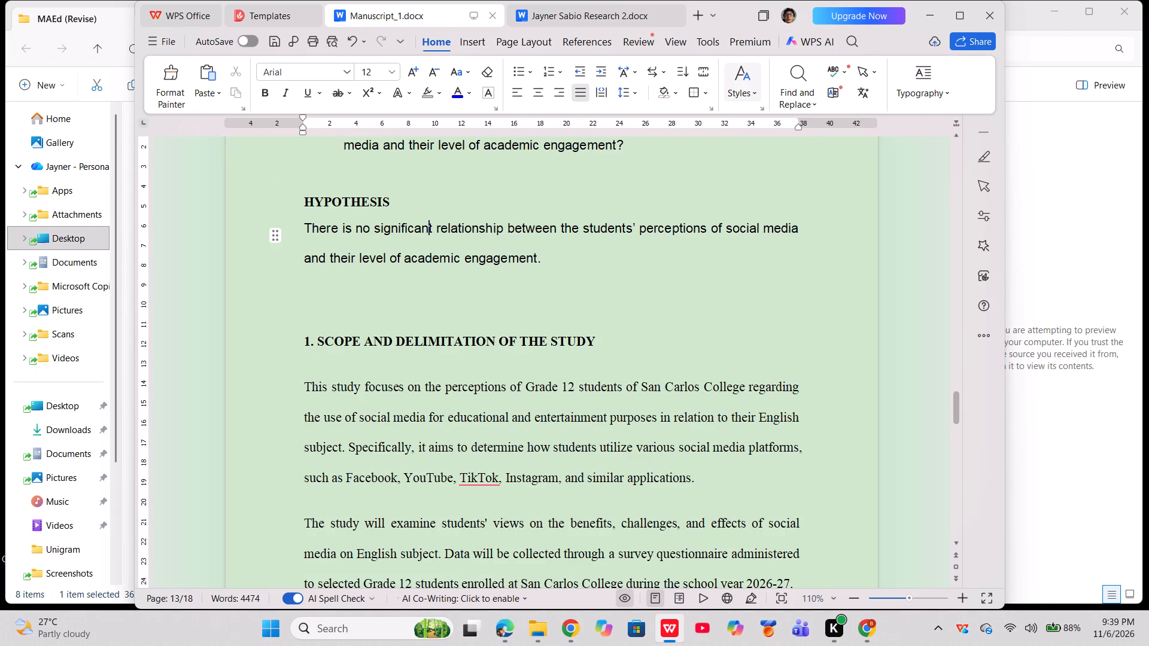
Review the manuscript from the hypothesis back up to the paradigm figure, and down again to research question 2.
key(Up)
key(Up)
key(Up)
key(Up)
key(Up)
key(Up)
key(Up)
key(Up)
key(Up)
key(Up)
key(Up)
key(Up)
key(Up)
key(Up)
key(Up)
key(Up)
key(Up)
key(Up)
key(Up)
key(Up)
key(Up)
key(Up)
key(Up)
key(Up)
key(Up)
key(Up)
key(Up)
key(Up)
key(Up)
key(Up)
key(Up)
key(Up)
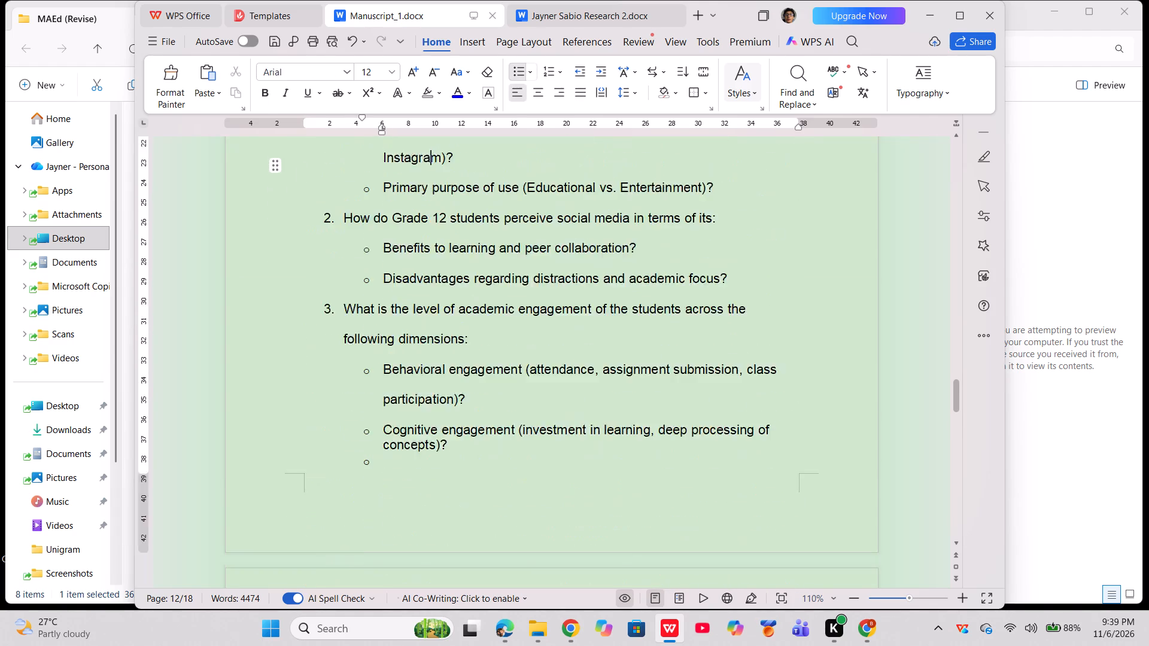
key(Down)
key(Down)
key(Down)
key(Down)
key(Down)
key(Down)
key(Down)
key(Down)
key(Down)
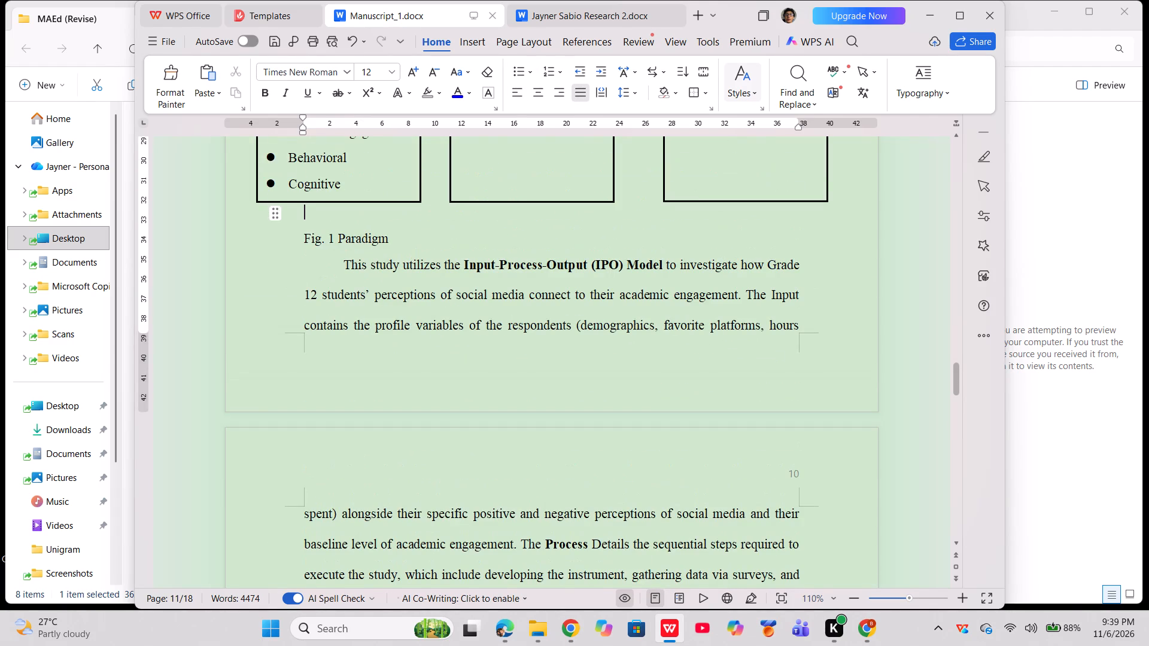
key(Down)
key(Down)
key(Down)
key(Down)
key(Down)
key(Down)
key(Down)
key(Down)
key(Down)
key(Down)
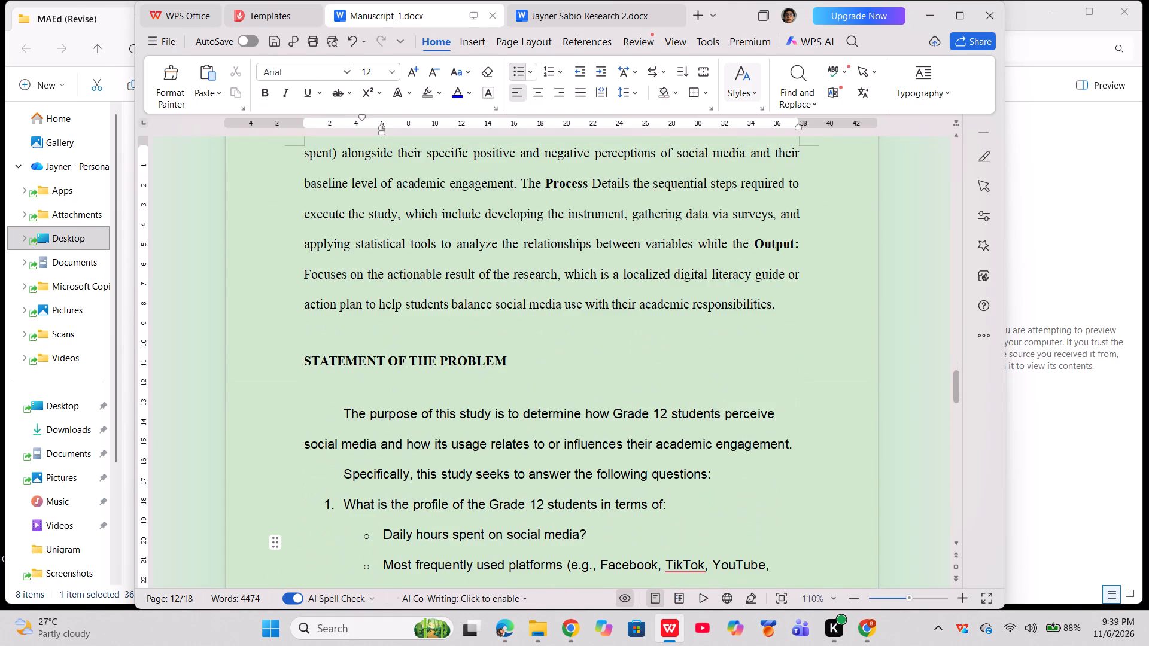
key(Down)
key(Down)
key(Down)
key(Down)
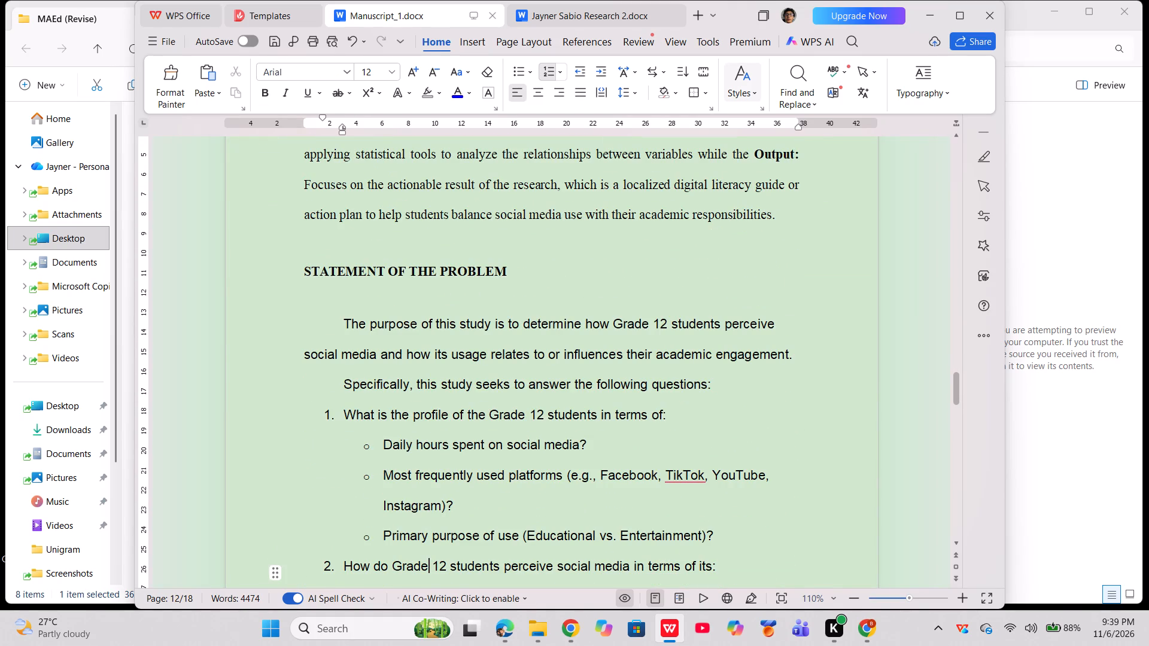
Set the text from the Statement of the Problem's opening paragraph through the pasted hypothesis to Times New Roman.
click(342, 315)
click(346, 327)
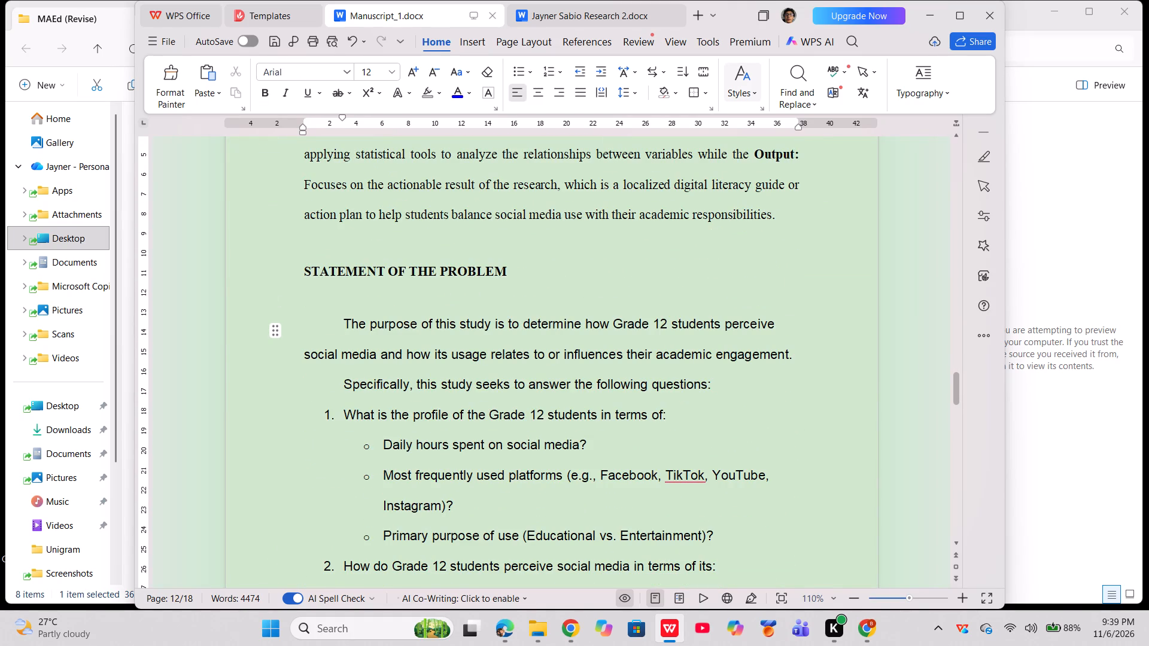
key(shift+Down)
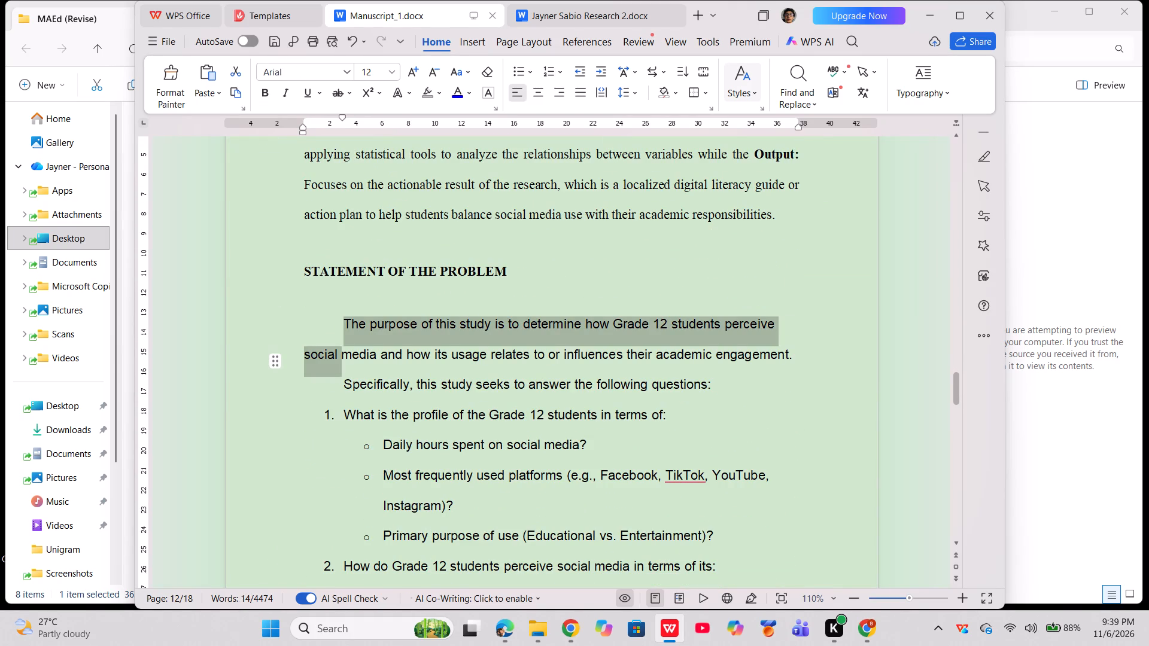
key(shift+Down)
key(shift+Down)
key(shift+Down)
key(shift+Down)
key(shift+Down)
key(shift+Down)
key(shift+Down)
key(shift+Down)
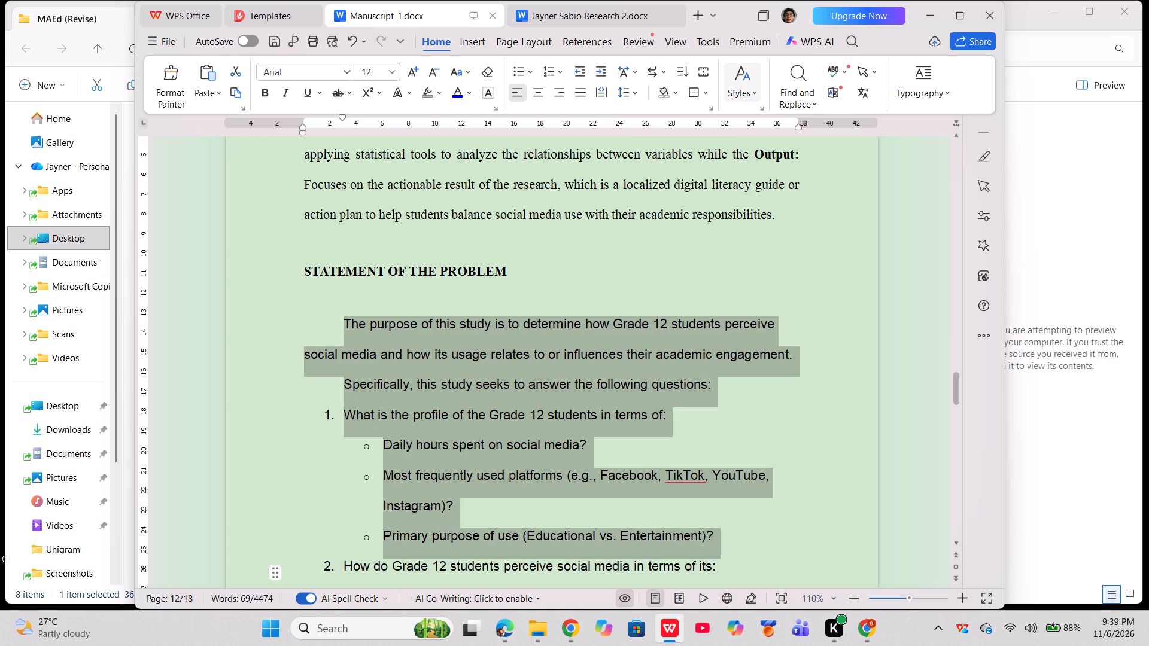
key(shift+Down)
key(shift+Down)
key(shift+Down)
key(shift+Down)
key(shift+Down)
key(shift+Down)
key(shift+Down)
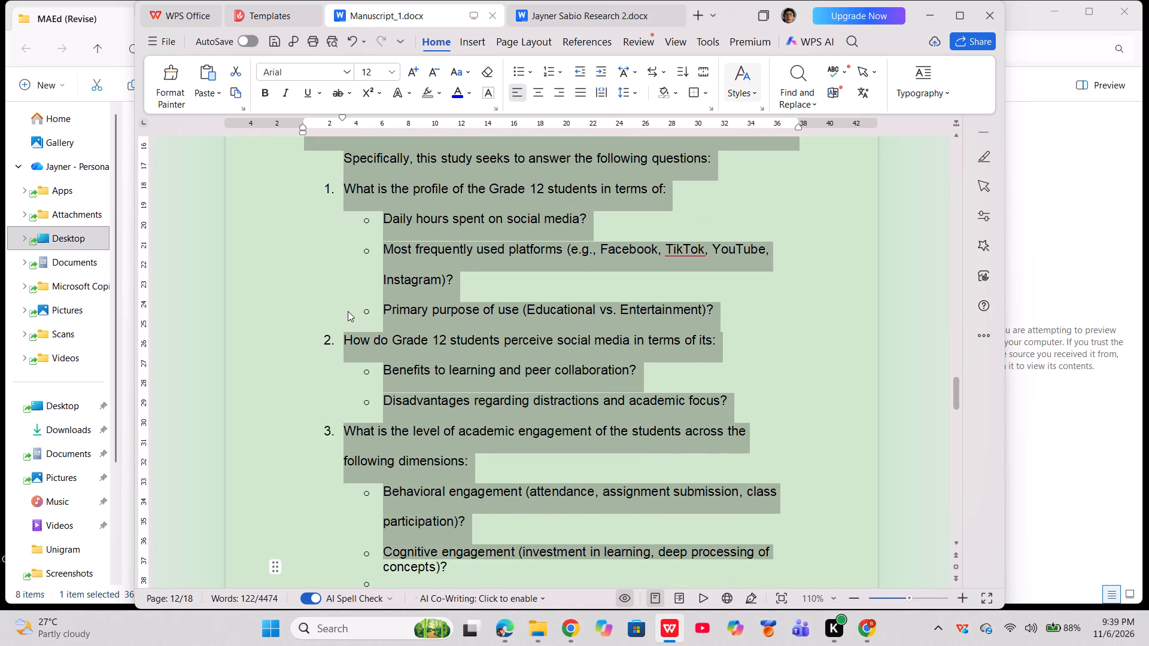
key(shift+Down)
key(shift+Down)
key(shift+Down)
key(shift+Down)
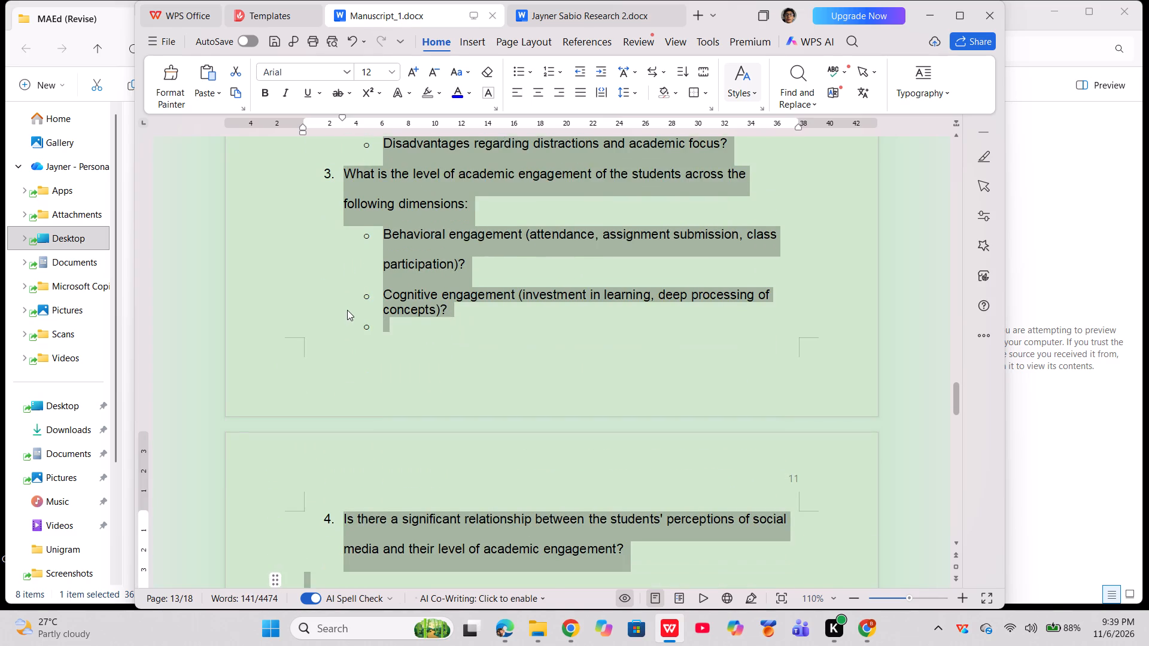
key(shift+Down)
key(shift+Down)
key(shift+Down)
key(shift+Down)
key(shift+Down)
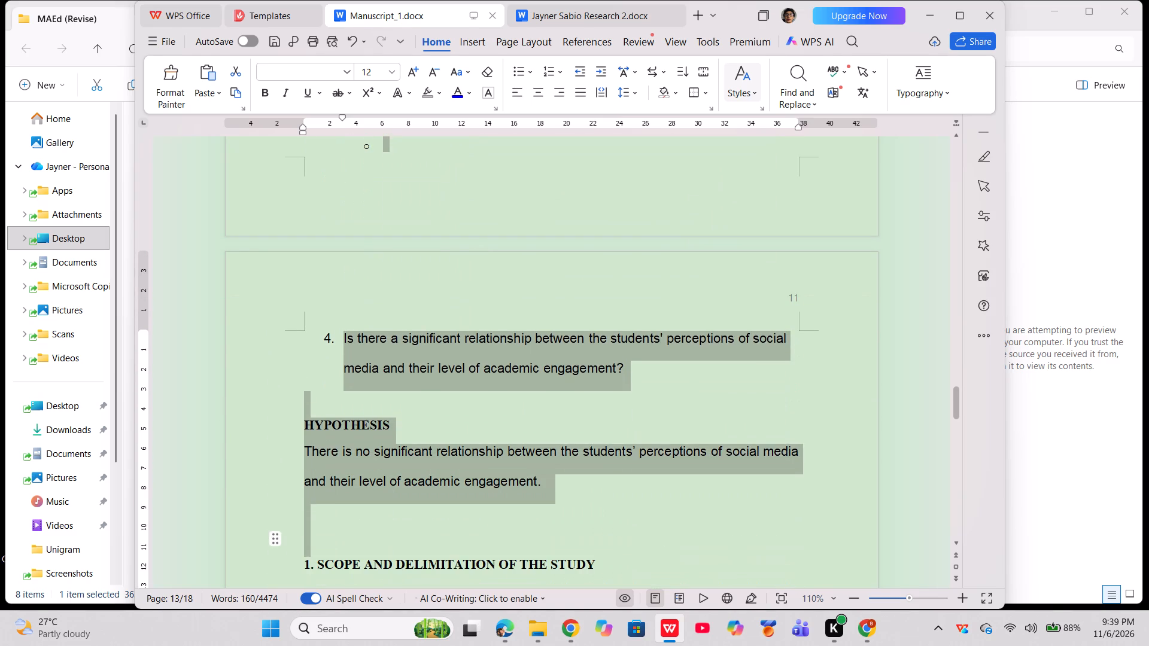
key(shift+Down)
key(shift+Down)
key(shift+Up)
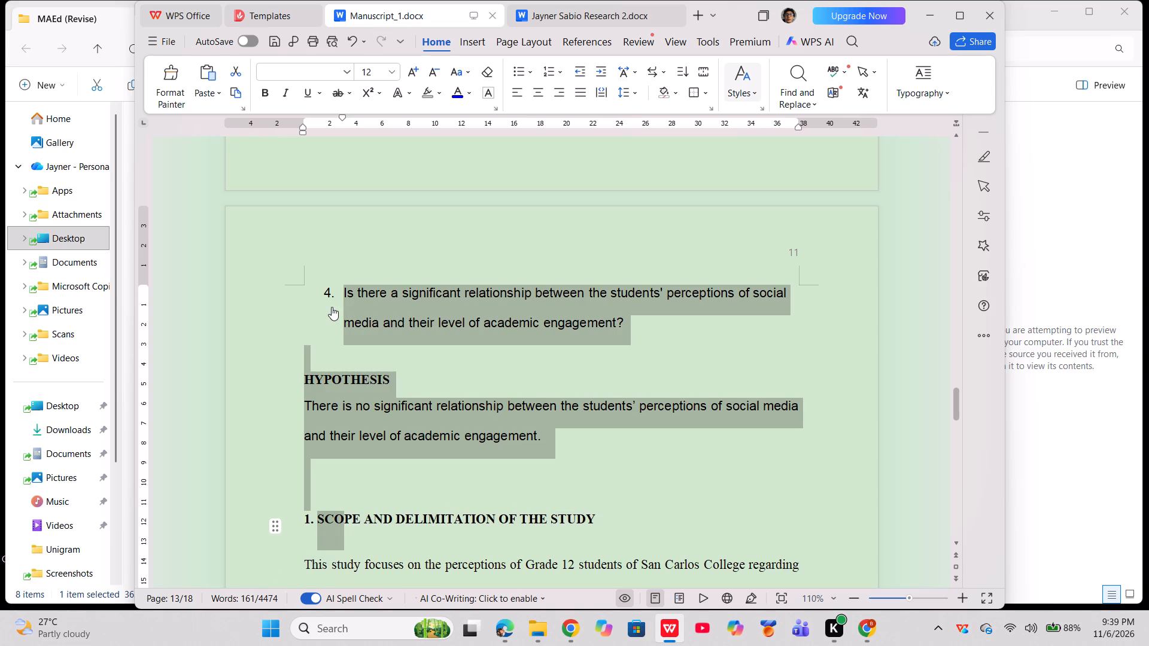
key(shift+Up)
key(shift+Left)
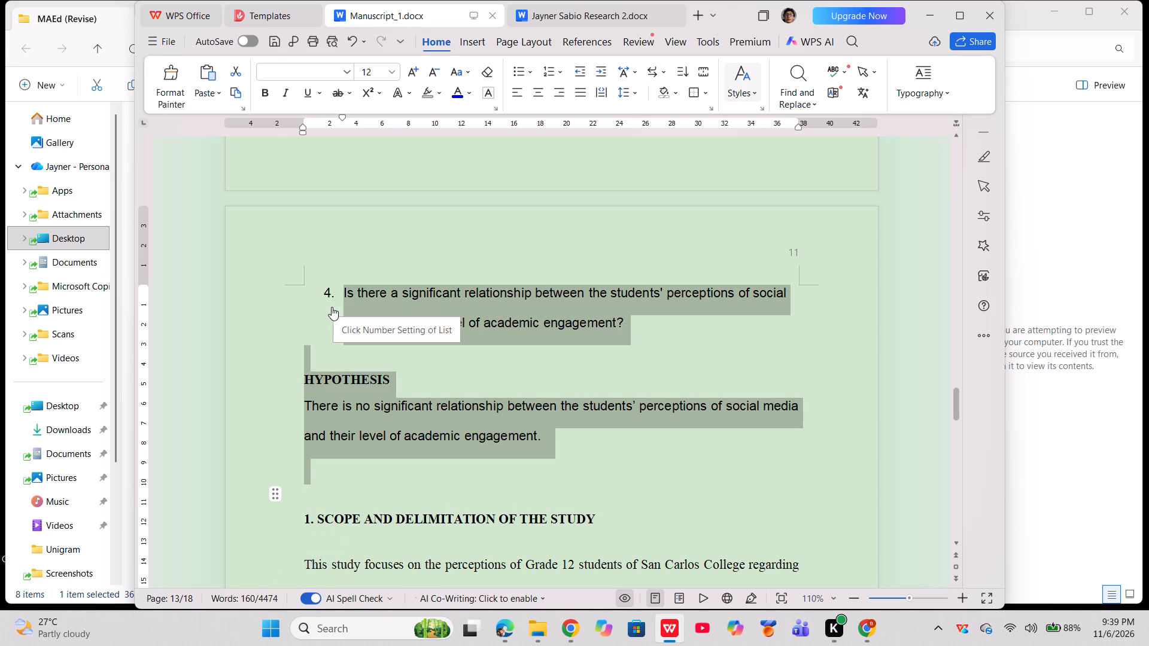
key(shift+Left)
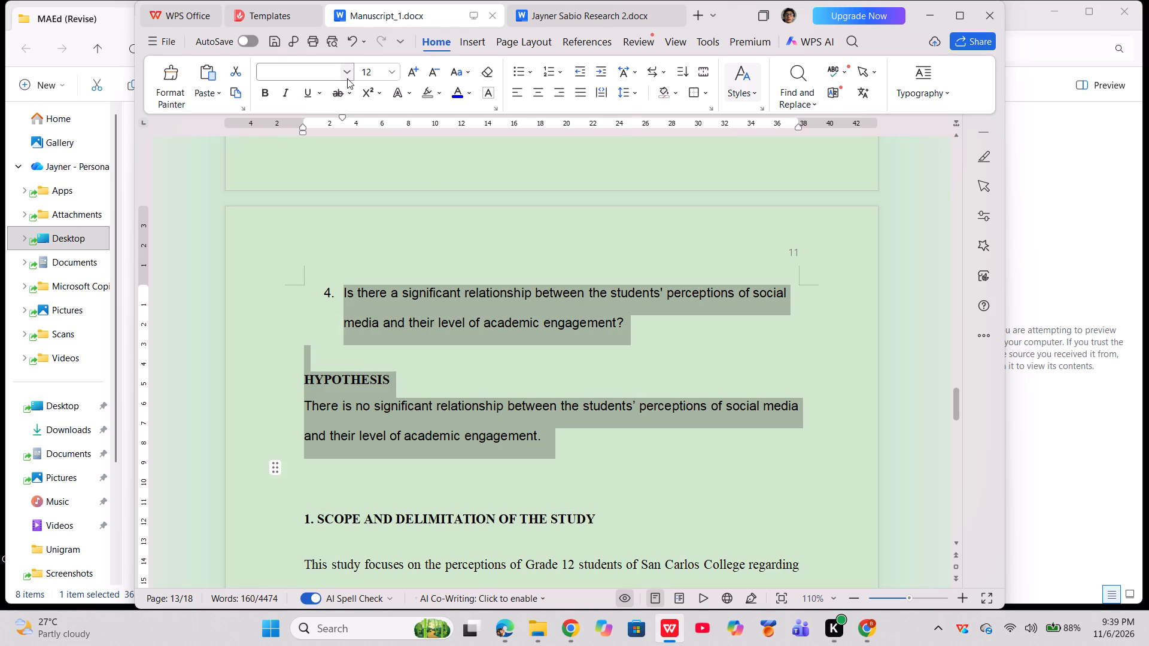
click(347, 78)
click(345, 211)
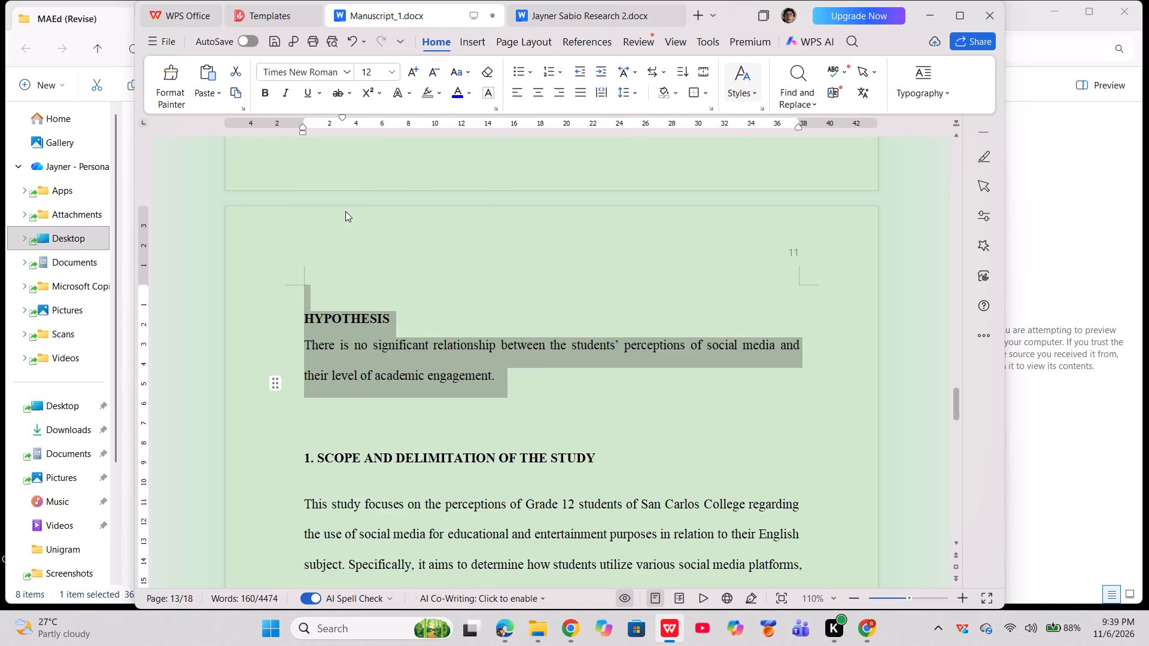
click(519, 328)
click(445, 282)
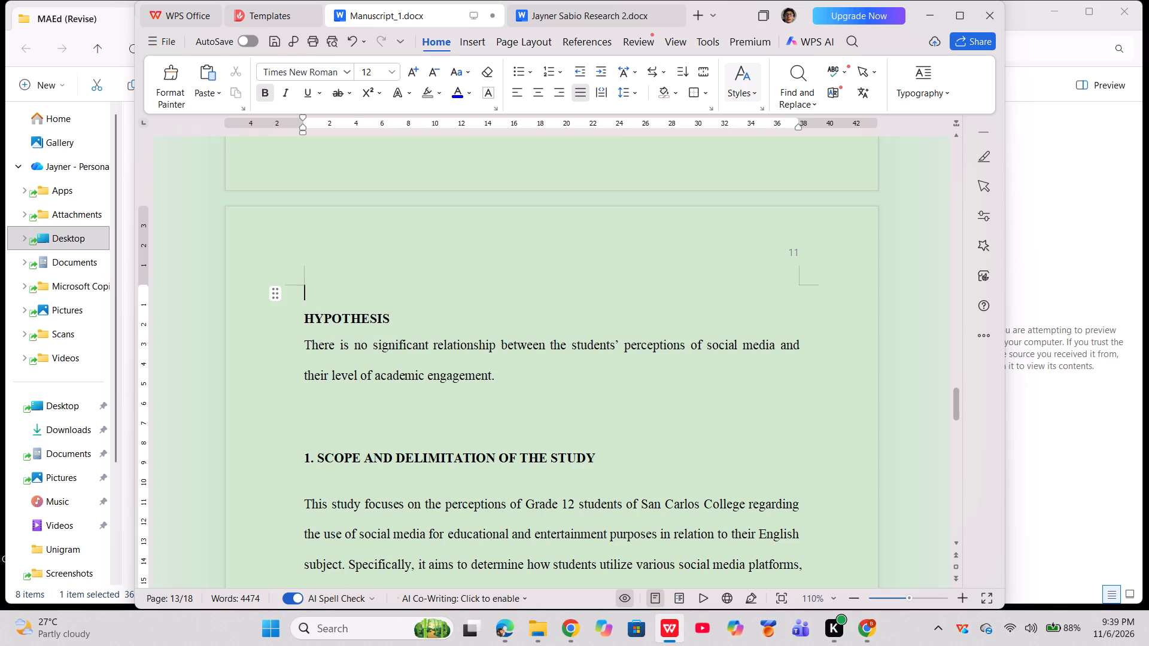
Check the reformatted text back up to the STATEMENT OF THE PROBLEM heading, and save Manuscript_1.
key(Up)
key(Up)
key(Up)
key(Up)
key(Up)
key(Up)
key(Up)
key(Up)
key(Up)
key(Up)
key(Up)
key(Up)
key(Up)
key(Up)
key(Up)
key(Up)
key(Up)
key(Up)
key(Up)
key(Up)
key(Up)
key(Up)
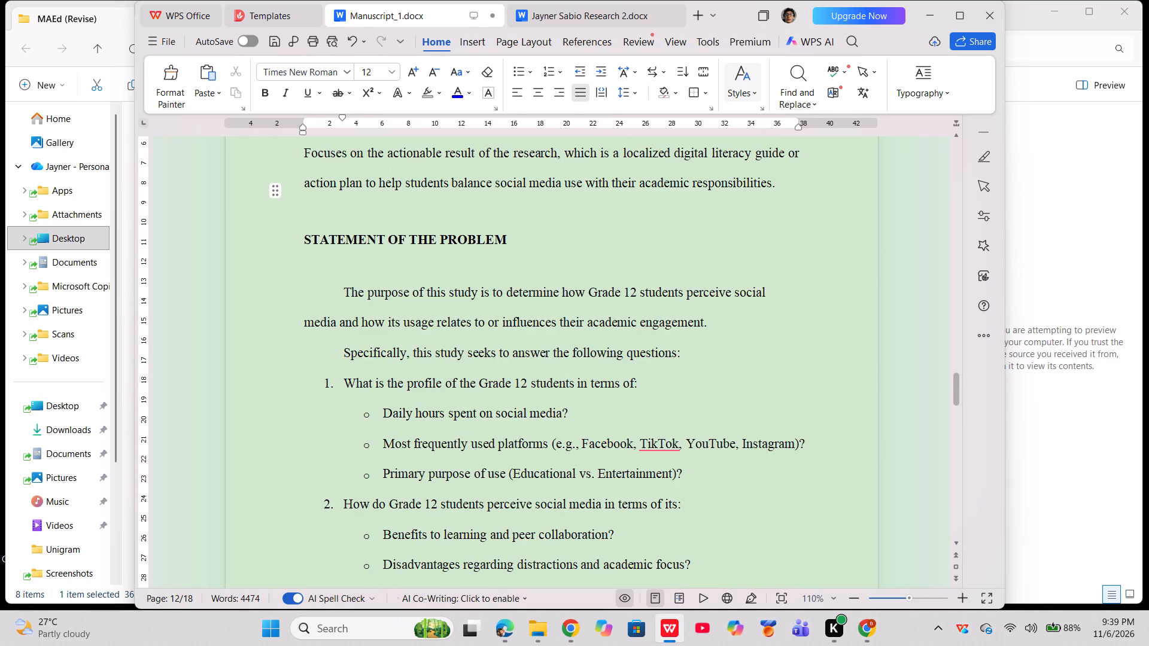
key(ctrl+s)
Read through the reformatted Statement of the Problem, from its opening paragraph down to research question 4.
click(472, 336)
key(Down)
click(472, 334)
key(Down)
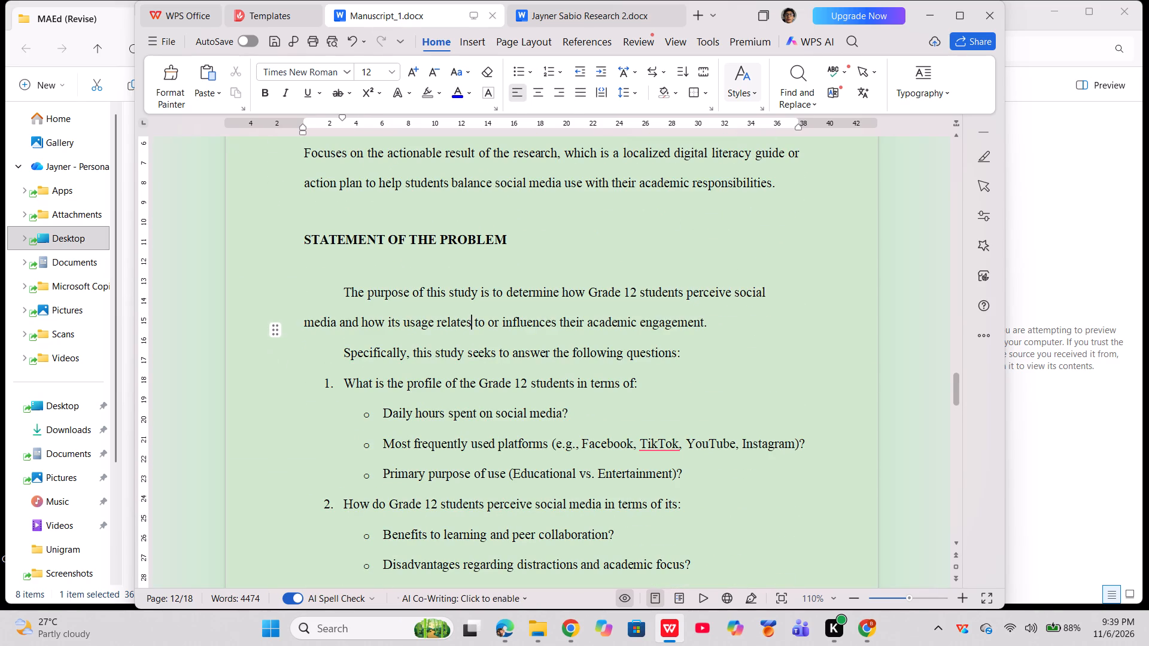
key(Down)
key(Down)
key(Down)
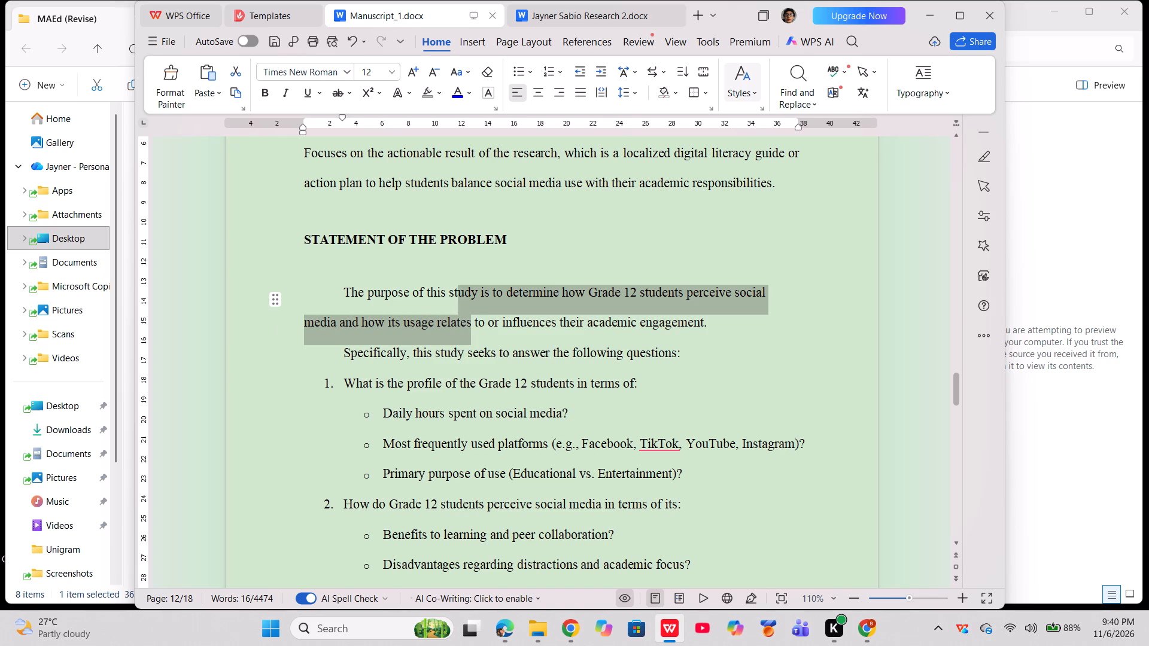
click(681, 435)
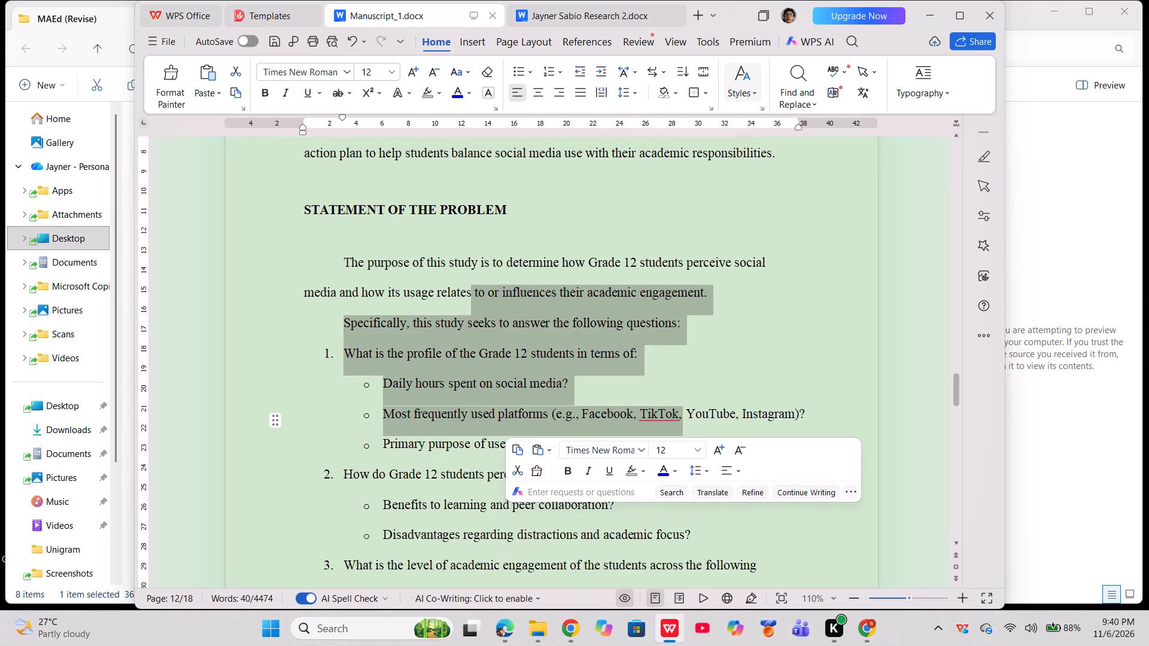
click(458, 517)
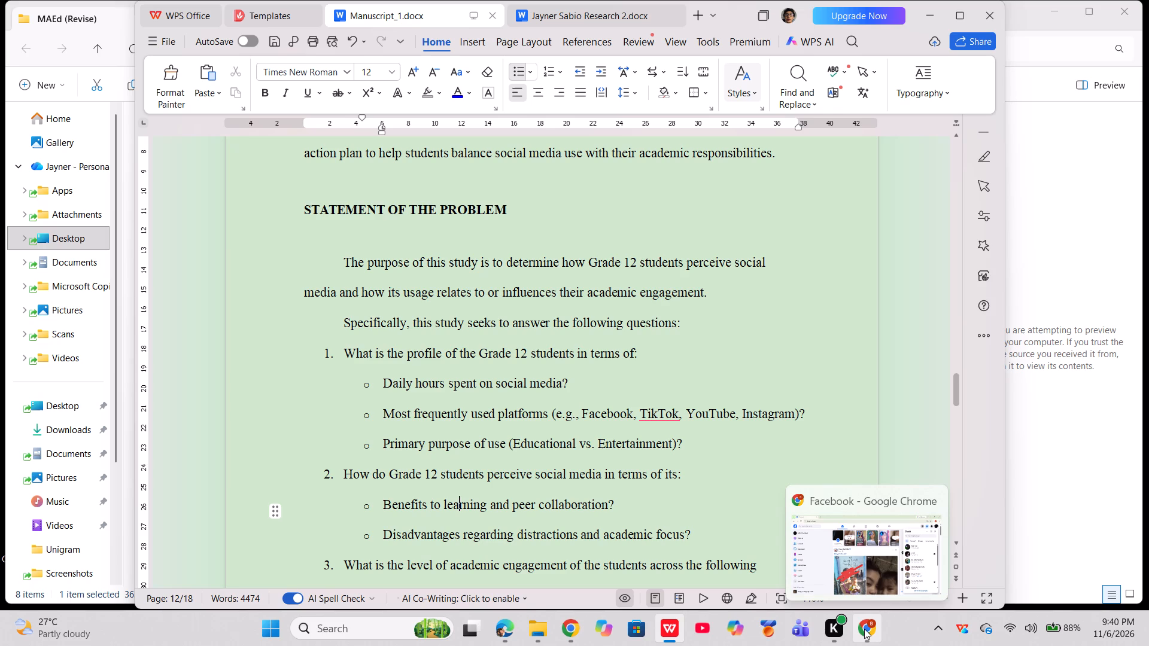
click(583, 503)
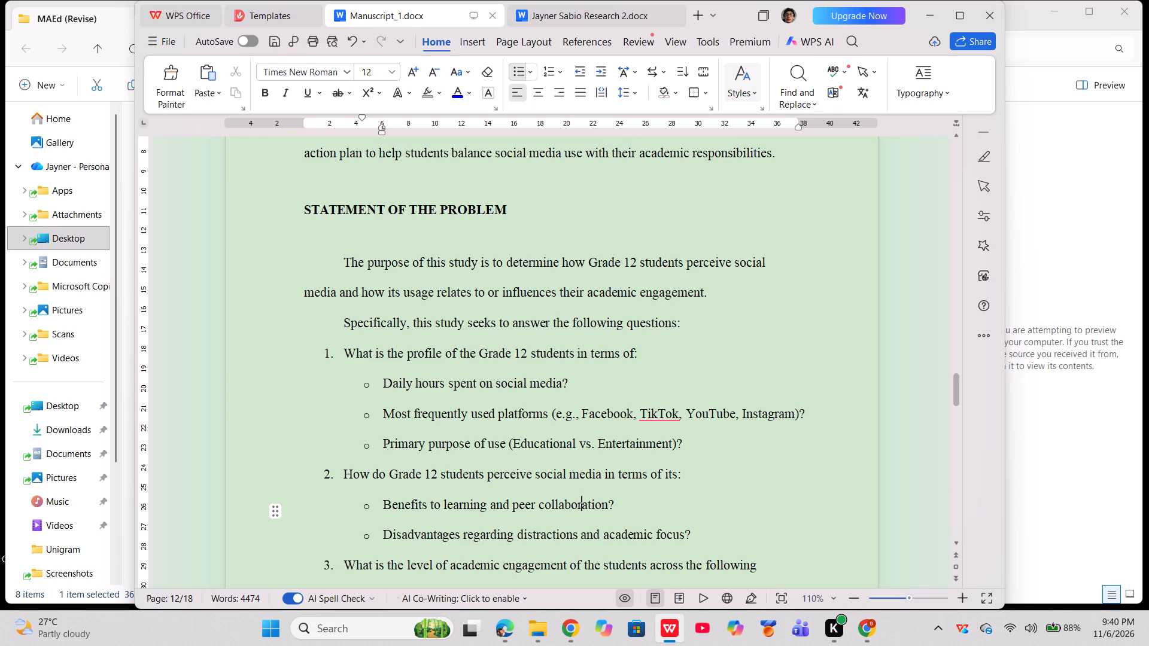
key(Down)
key(Down)
key(Down)
key(Down)
key(Down)
key(Down)
key(Down)
key(Down)
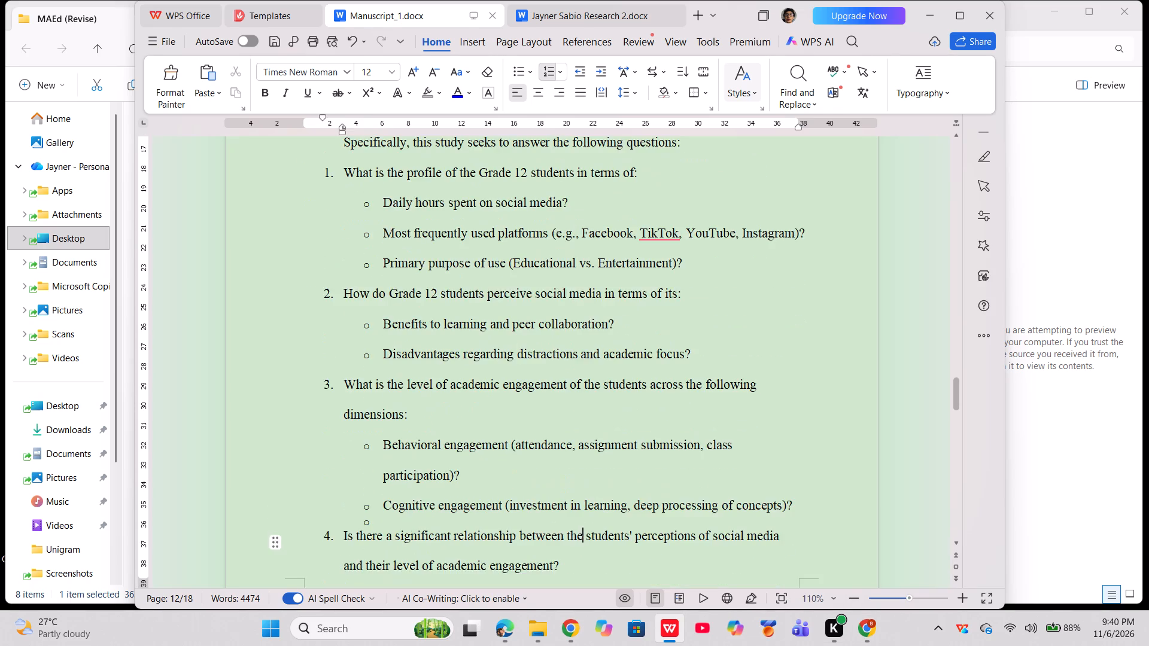
Remove the blank line above the HYPOTHESIS heading in Manuscript_1 and save the document.
key(Down)
key(Down)
key(Down)
key(Down)
key(Down)
key(Down)
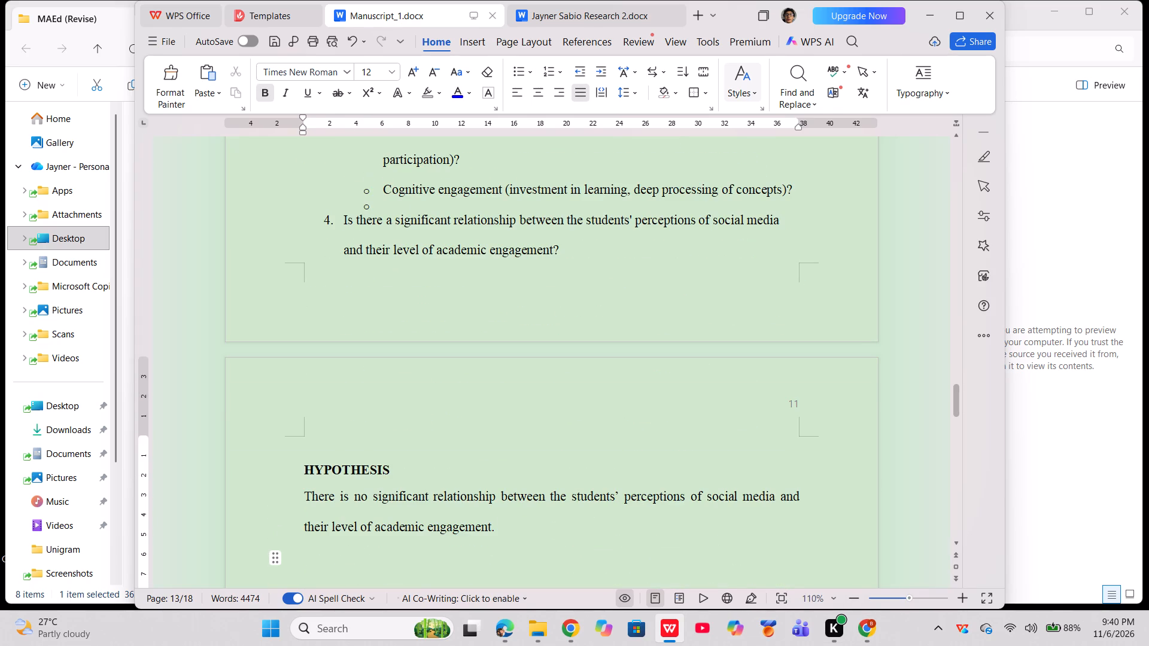
click(321, 443)
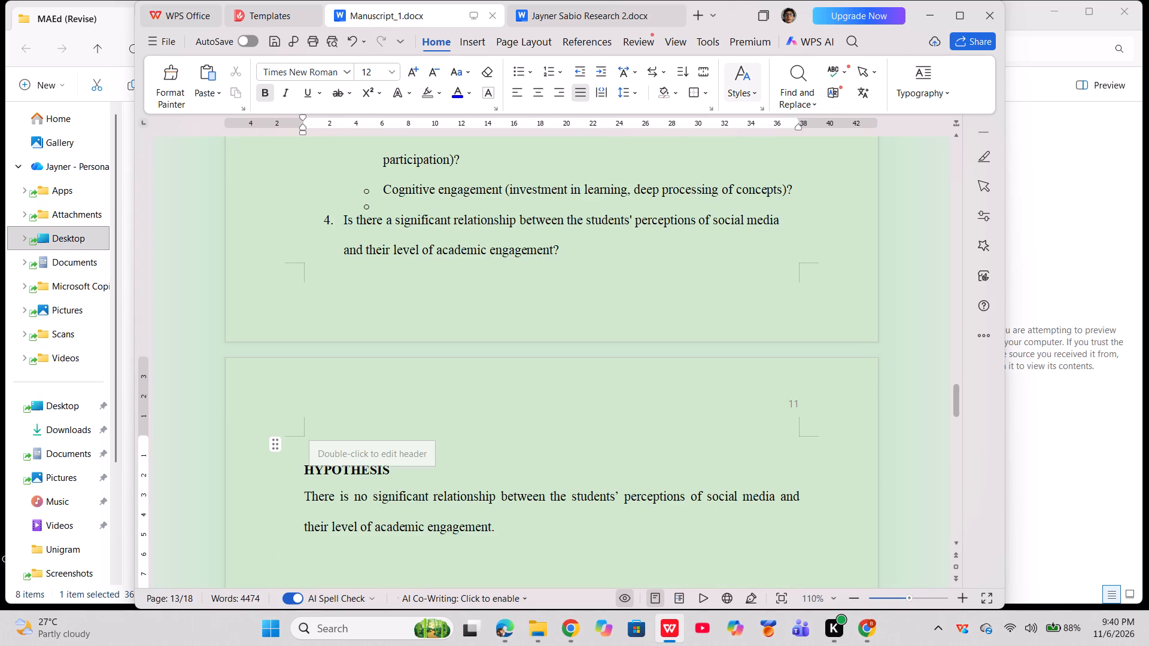
key(Up)
click(306, 456)
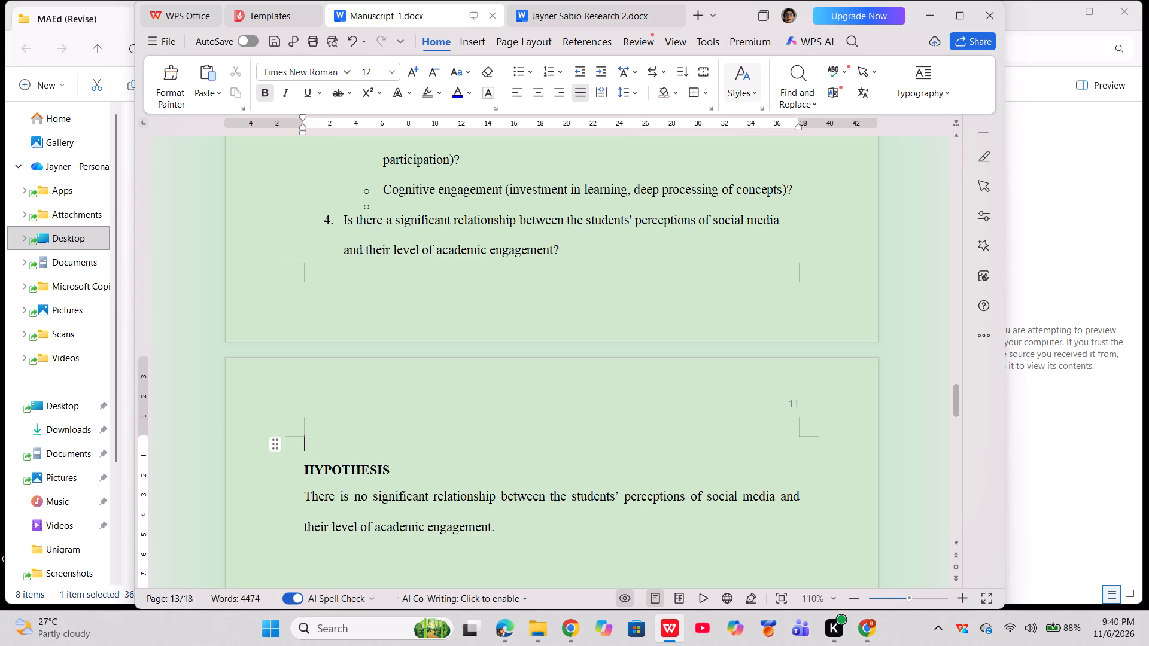
key(BackSpace)
key(ctrl+s)
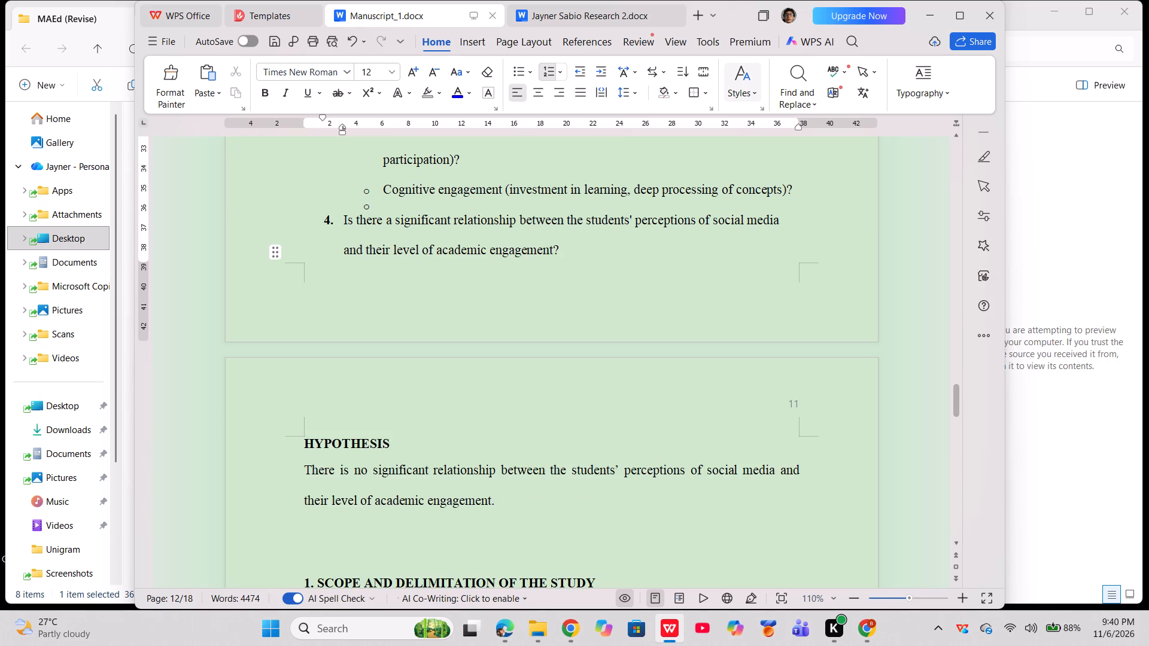
Compare the Scope and Delimitation section of Manuscript_1 with the corresponding section in the Research 2 document.
key(Down)
key(Down)
key(Down)
key(Down)
key(Down)
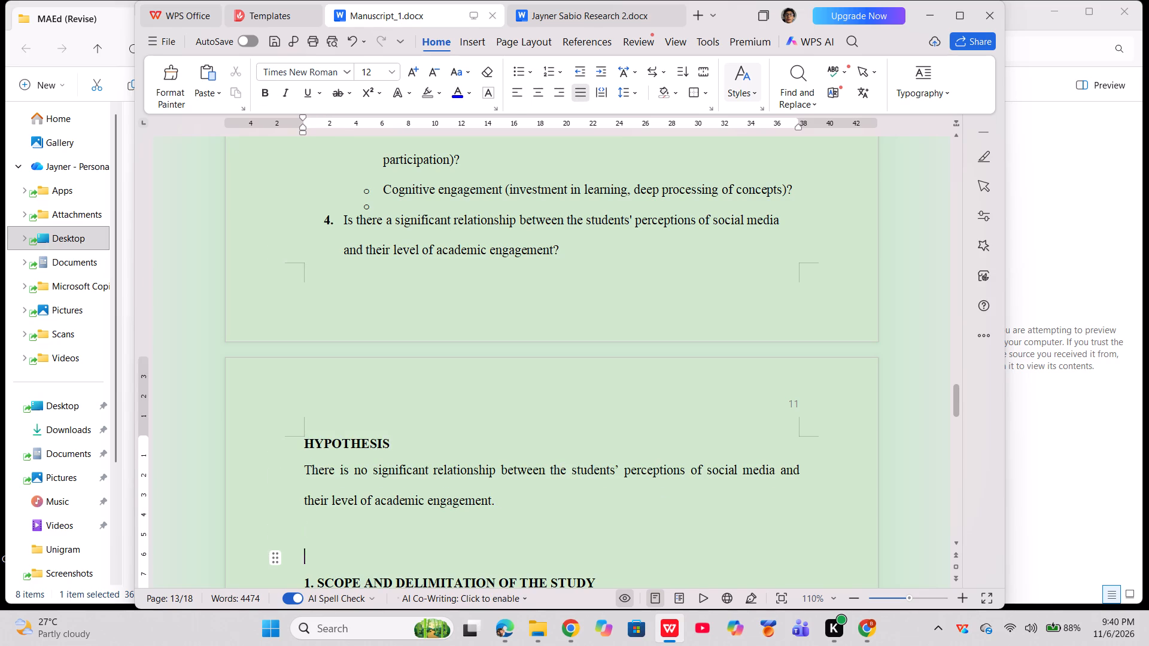
key(Down)
key(Down)
key(Down)
key(Down)
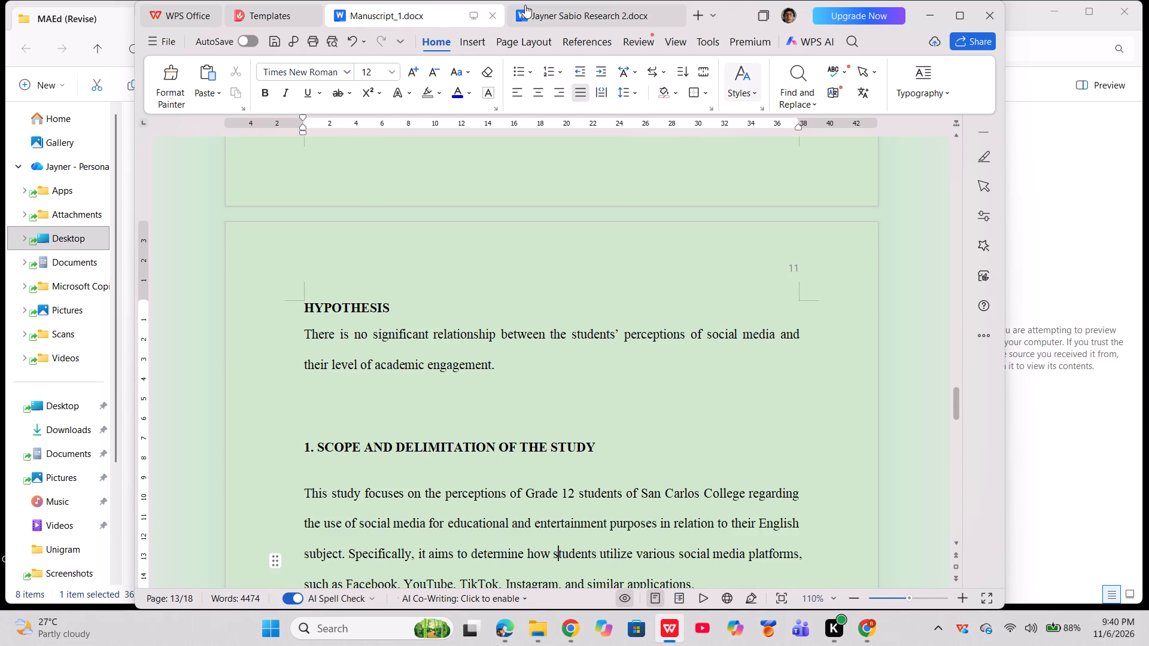
click(546, 1)
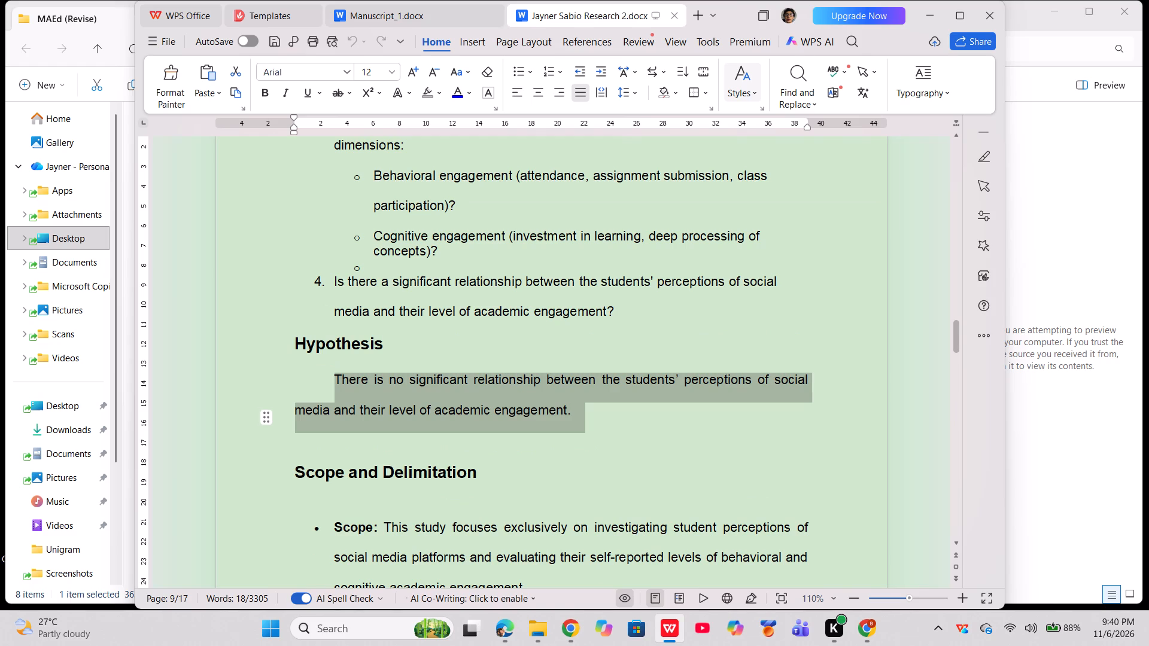
click(491, 407)
click(524, 533)
key(Down)
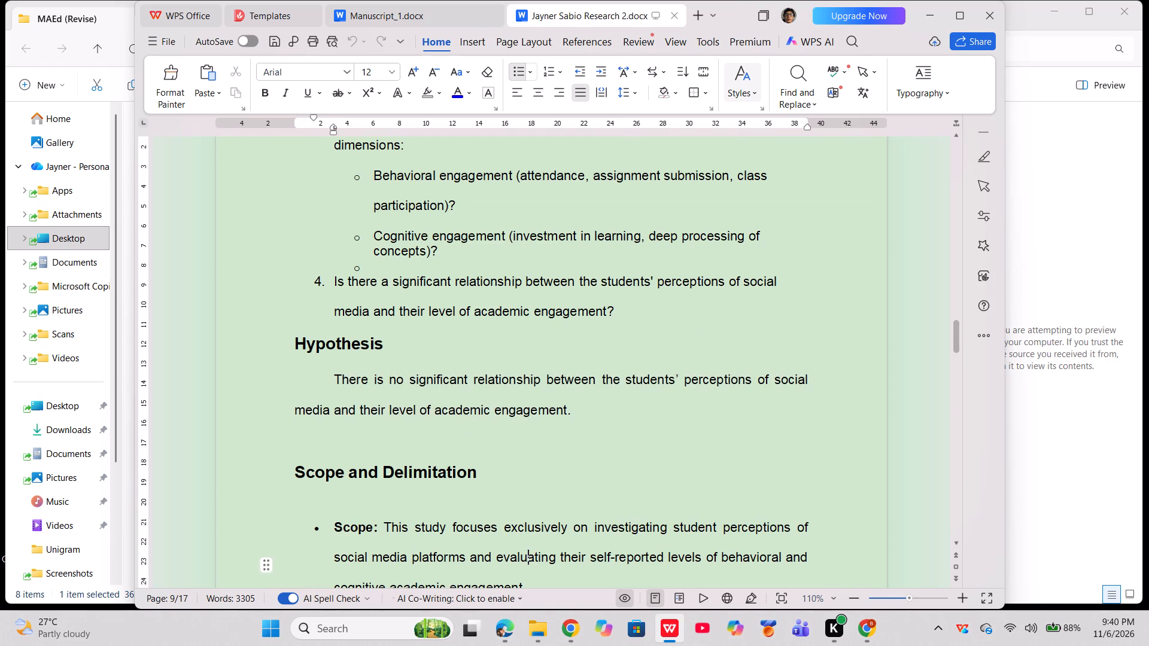
key(Down)
key(Down)
key(Down)
key(Down)
key(Down)
key(Down)
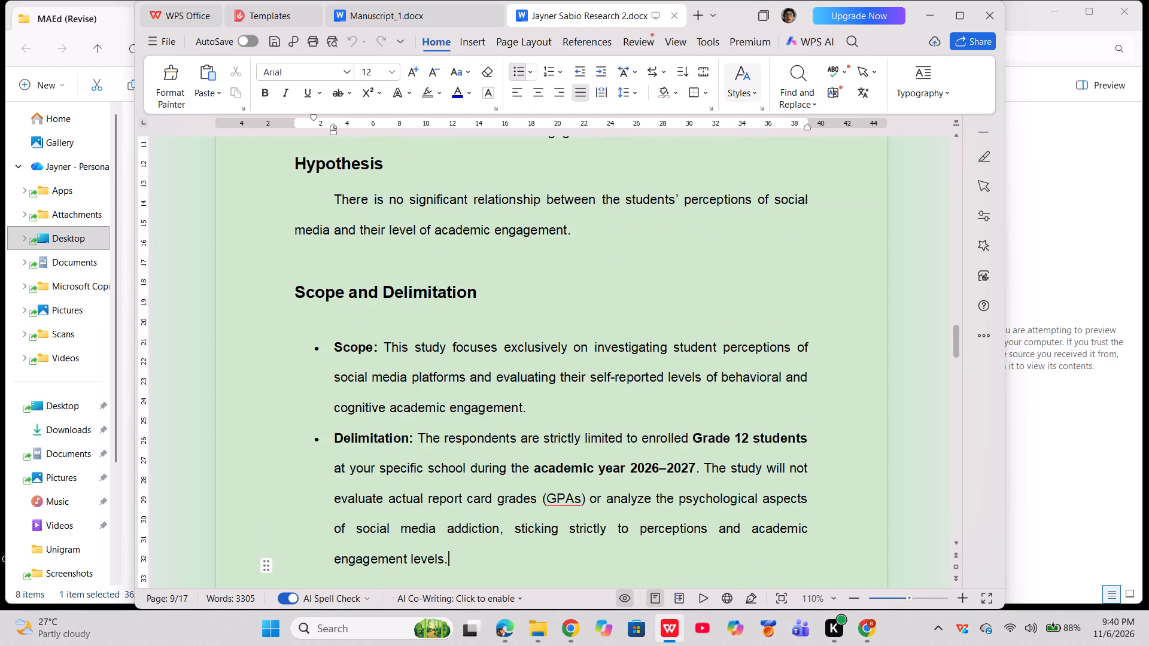
key(Down)
key(Down)
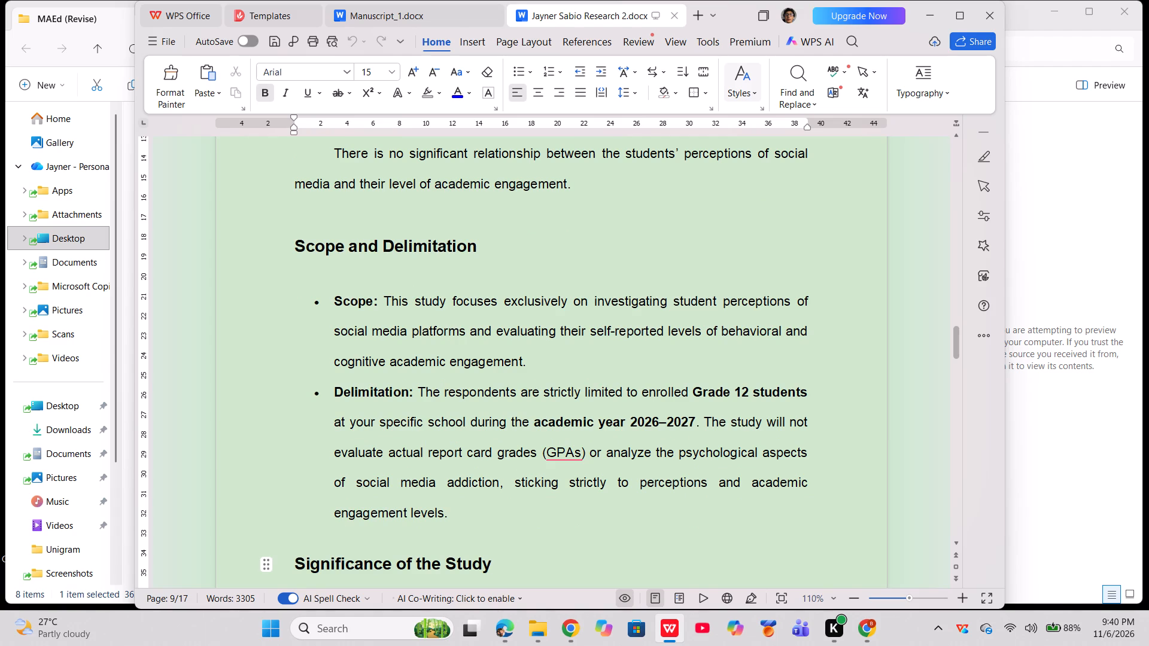
click(430, 12)
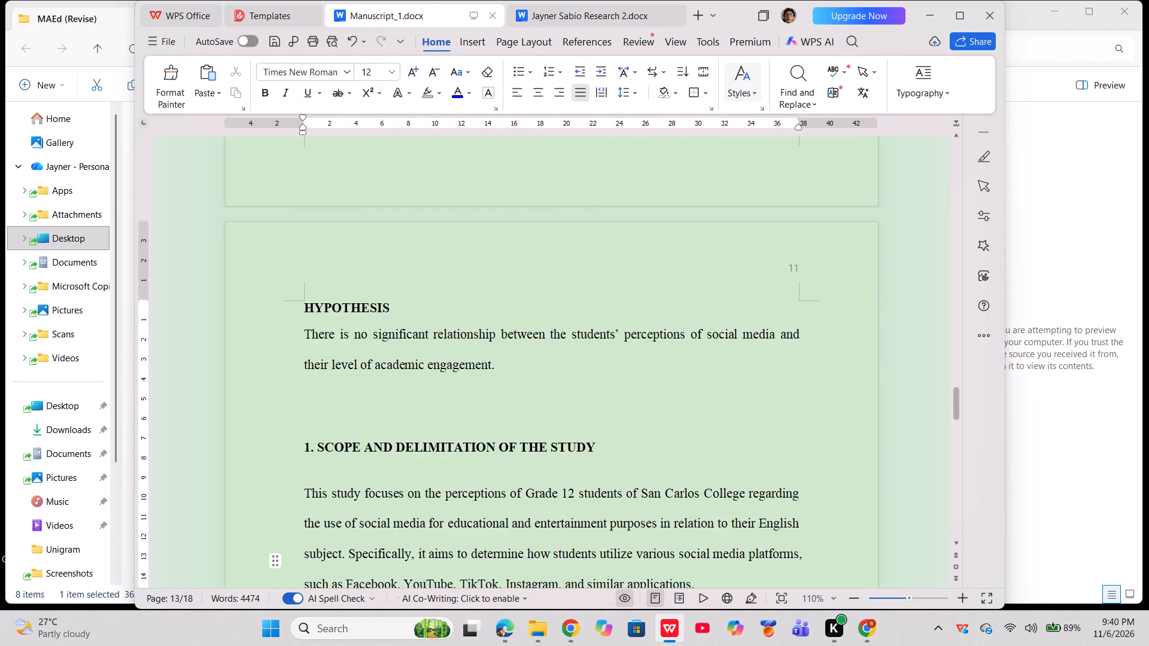
click(571, 13)
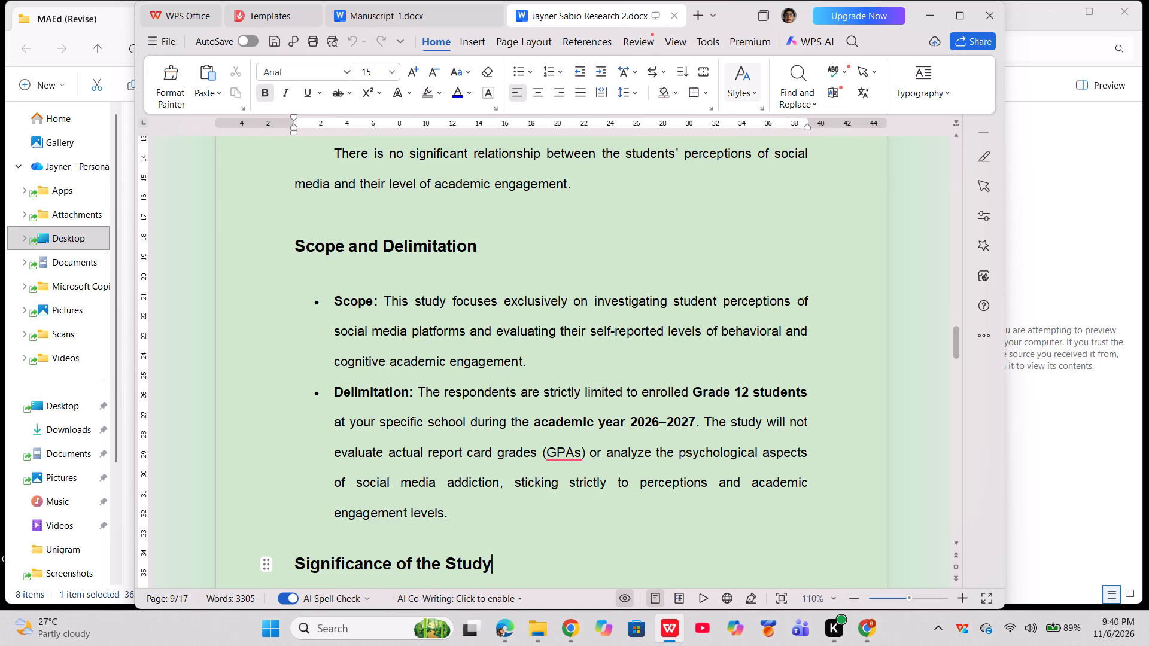
Copy the Scope and Delimitation bullets from the Research 2 document.
drag(332, 297, 774, 522)
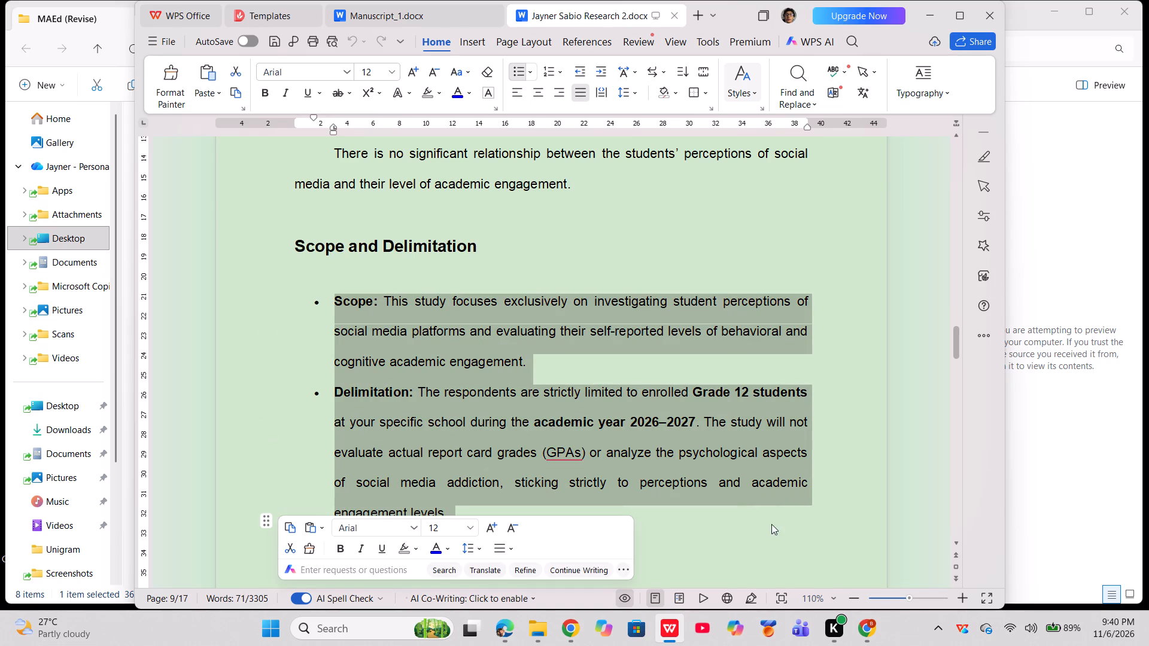
key(ctrl+c)
Delete all the old body paragraphs under SCOPE AND DELIMITATION OF THE STUDY in Manuscript_1, keeping the heading.
click(408, 13)
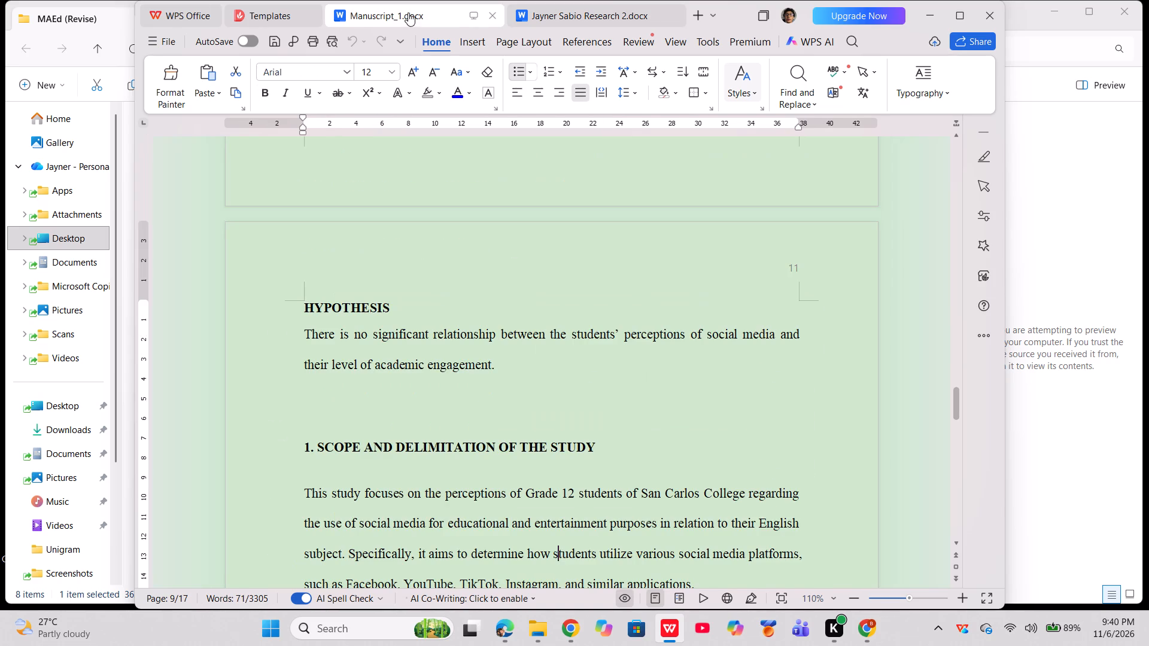
click(503, 517)
key(Down)
key(Down)
key(Down)
key(Down)
key(Down)
key(Down)
key(Down)
key(Down)
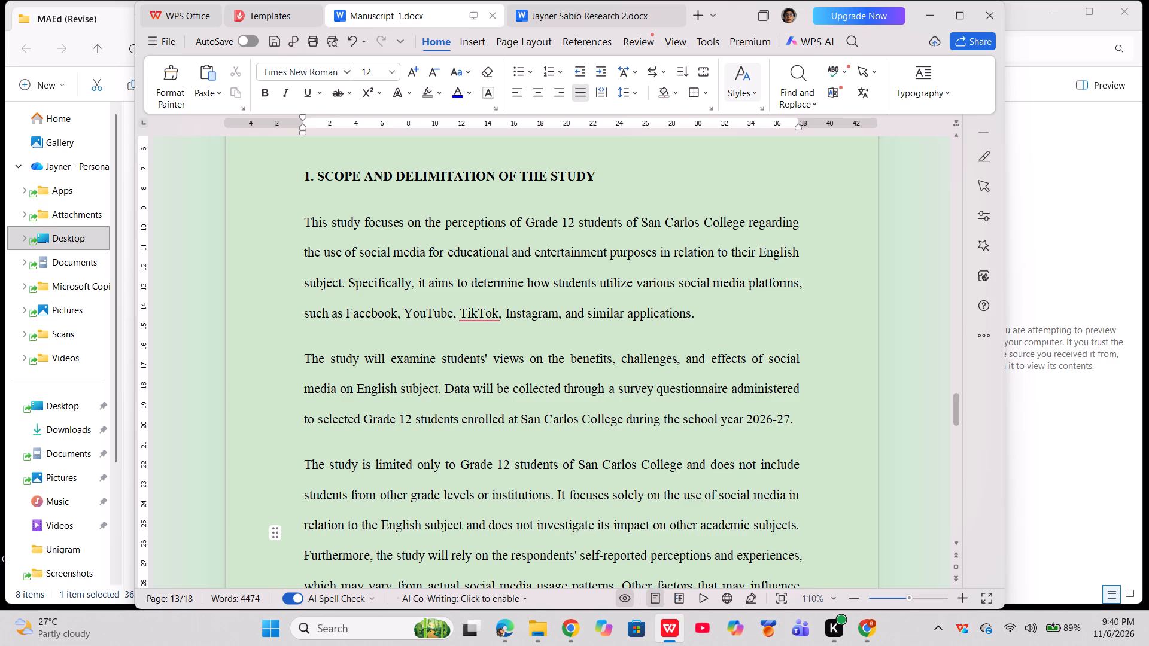
drag(306, 215, 488, 287)
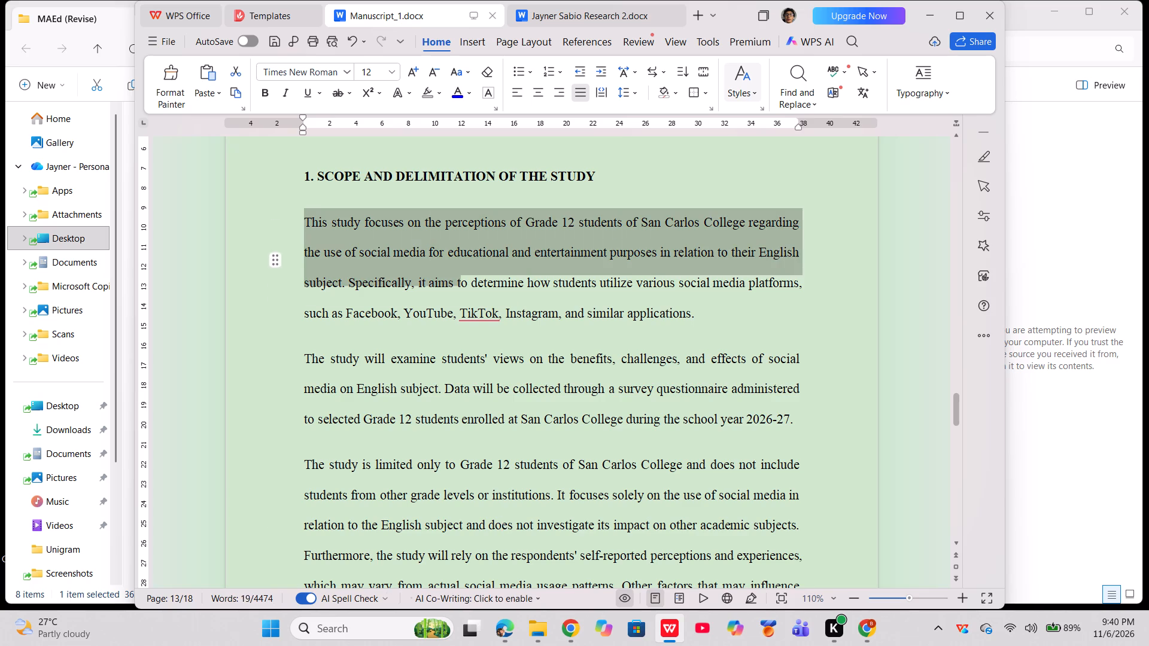
drag(488, 287, 600, 374)
key(shift+Down)
key(shift+Down)
key(shift+Down)
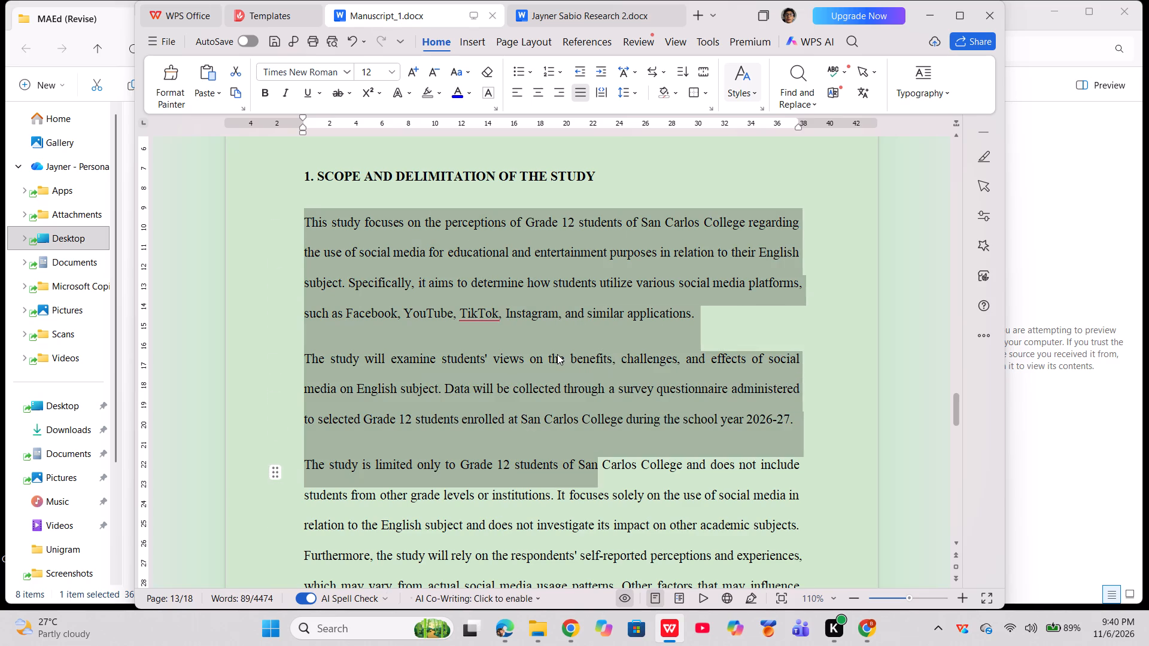
key(shift+Down)
key(shift+Down)
key(shift+Down)
key(shift+Down)
key(shift+Down)
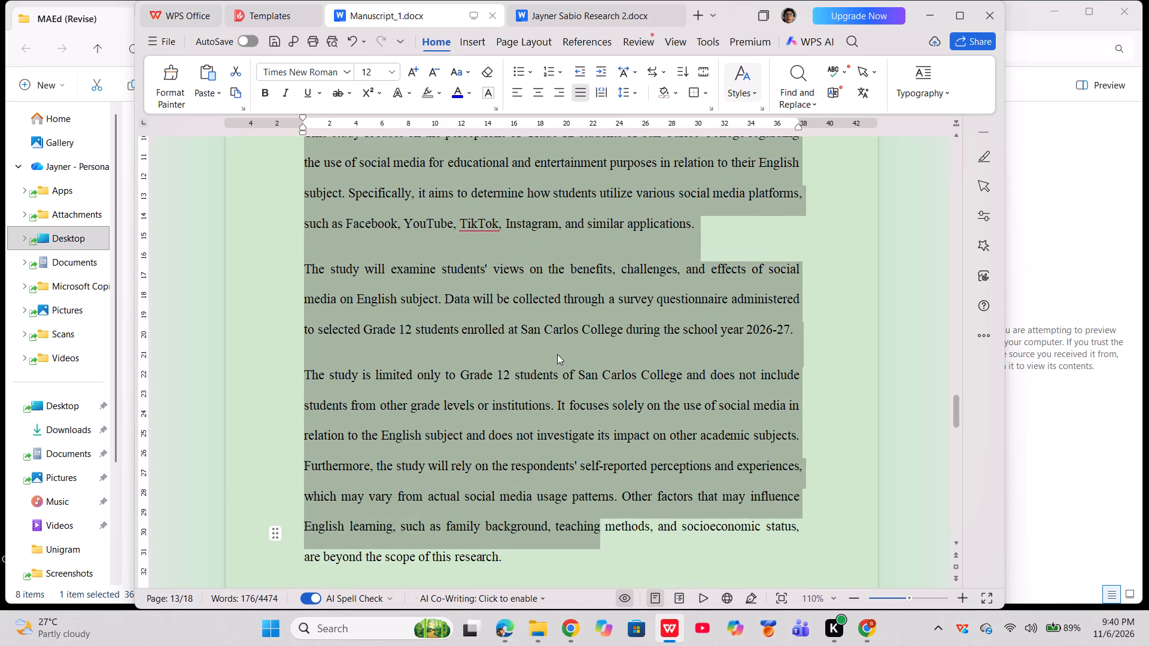
key(shift+Down)
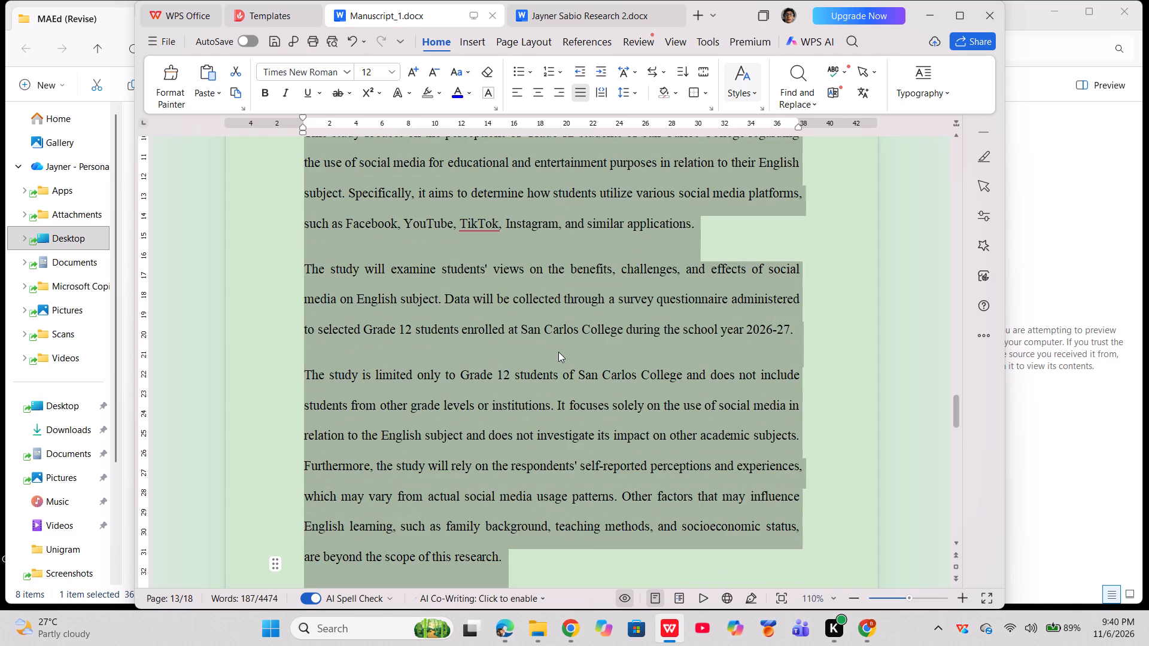
key(BackSpace)
Remove one blank line between the hypothesis text and the SCOPE AND DELIMITATION OF THE STUDY heading.
key(Up)
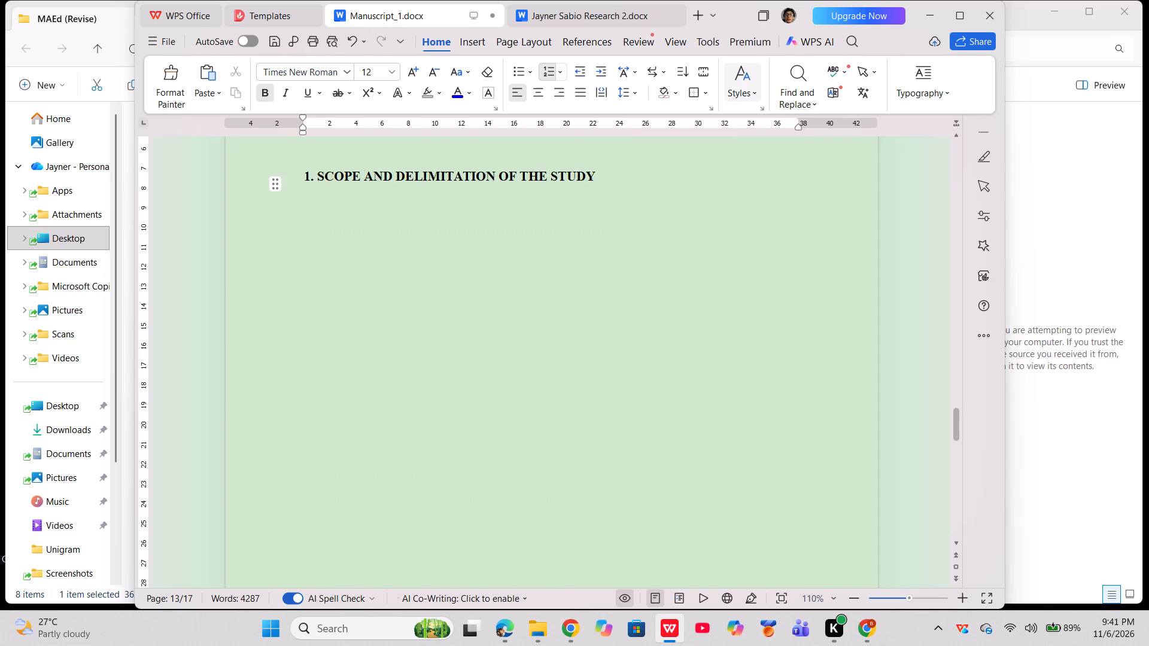
key(Up)
key(Up)
key(Up)
key(Up)
click(332, 227)
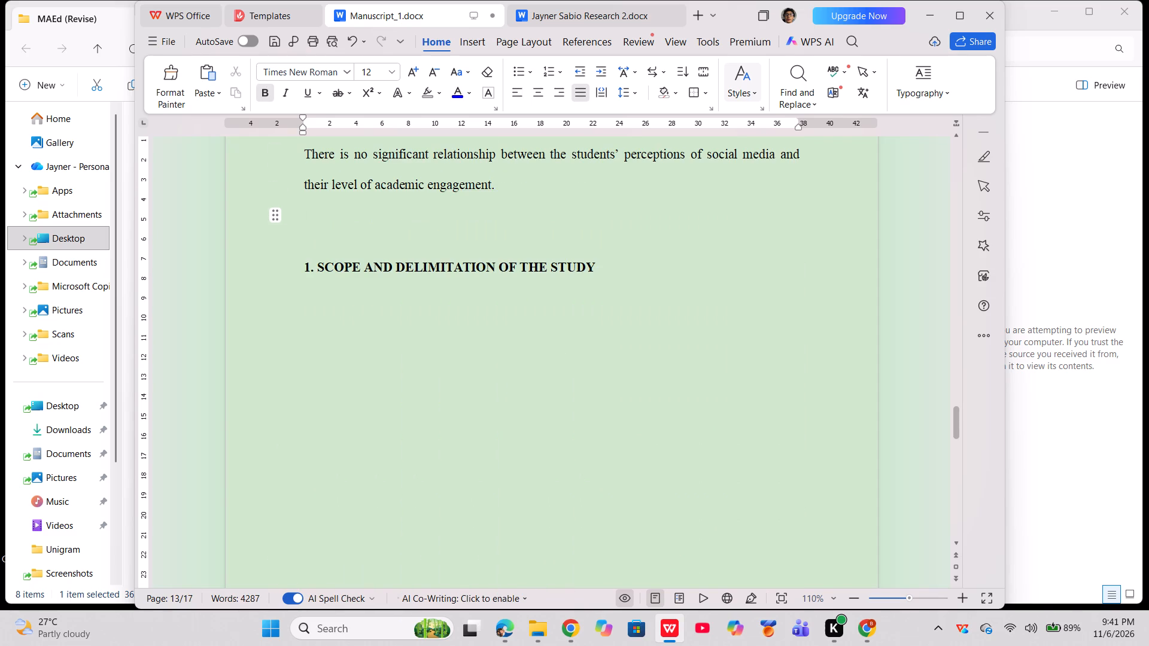
key(BackSpace)
Copy the Scope and Delimitation bullets from Research 2 again and paste them below the matching heading in Manuscript_1.
click(654, 263)
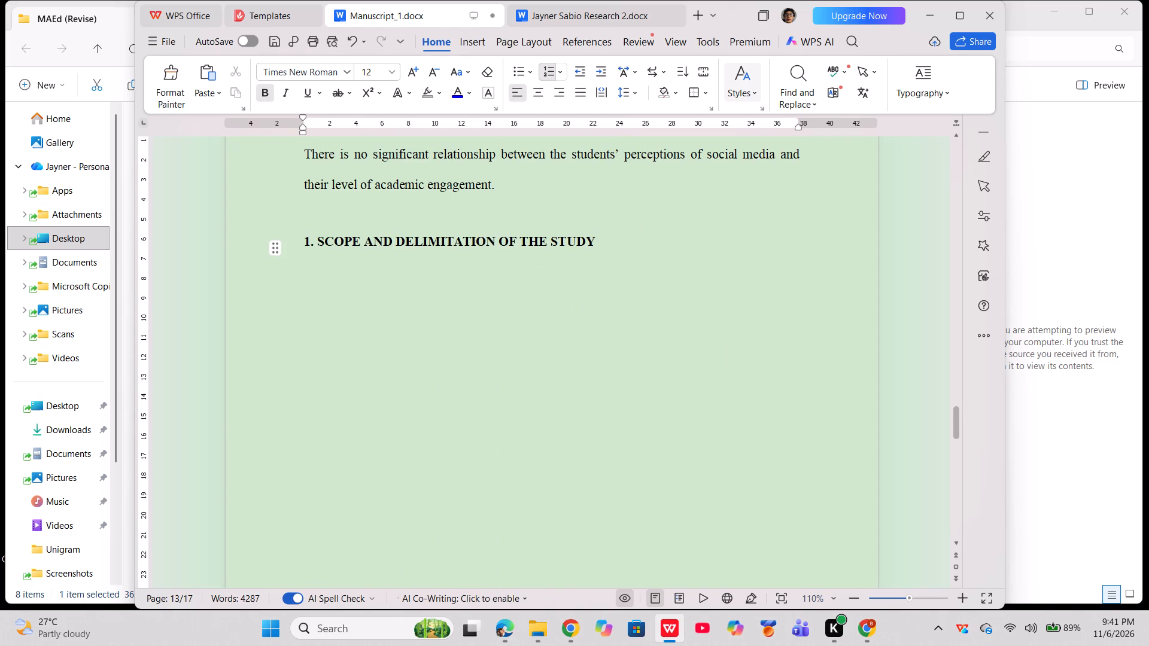
click(596, 279)
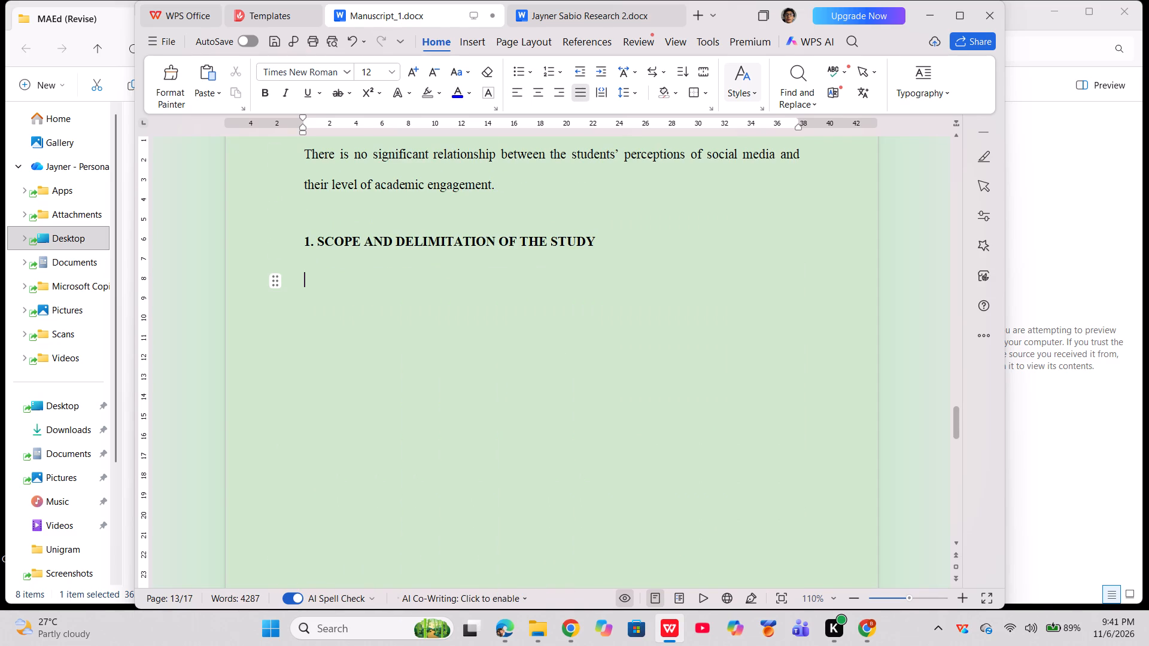
click(596, 5)
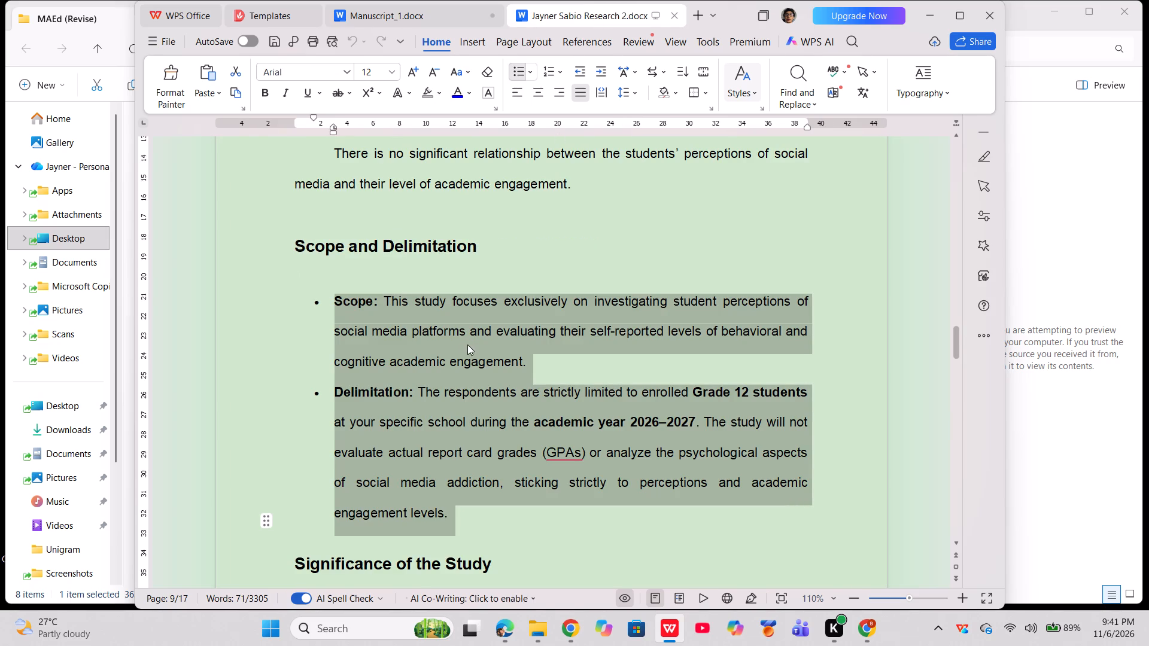
key(ctrl+c)
click(384, 21)
key(ctrl+v)
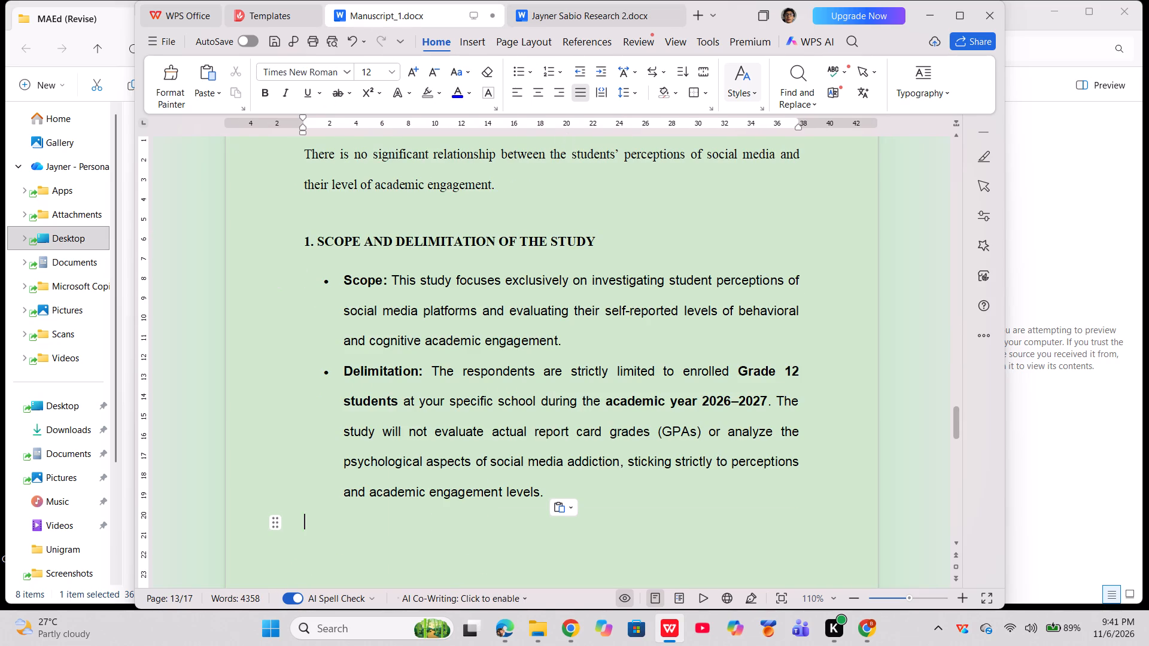
Change the font of the pasted Scope and Delimitation bullets to match the manuscript's Times New Roman.
drag(340, 275, 774, 492)
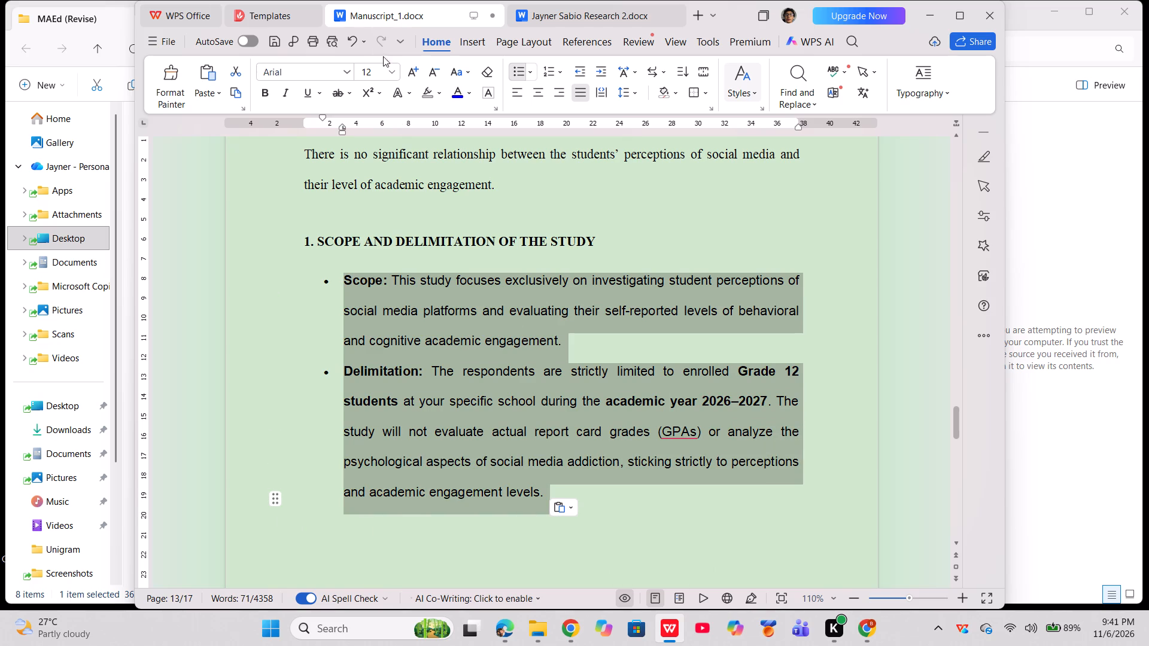
click(348, 68)
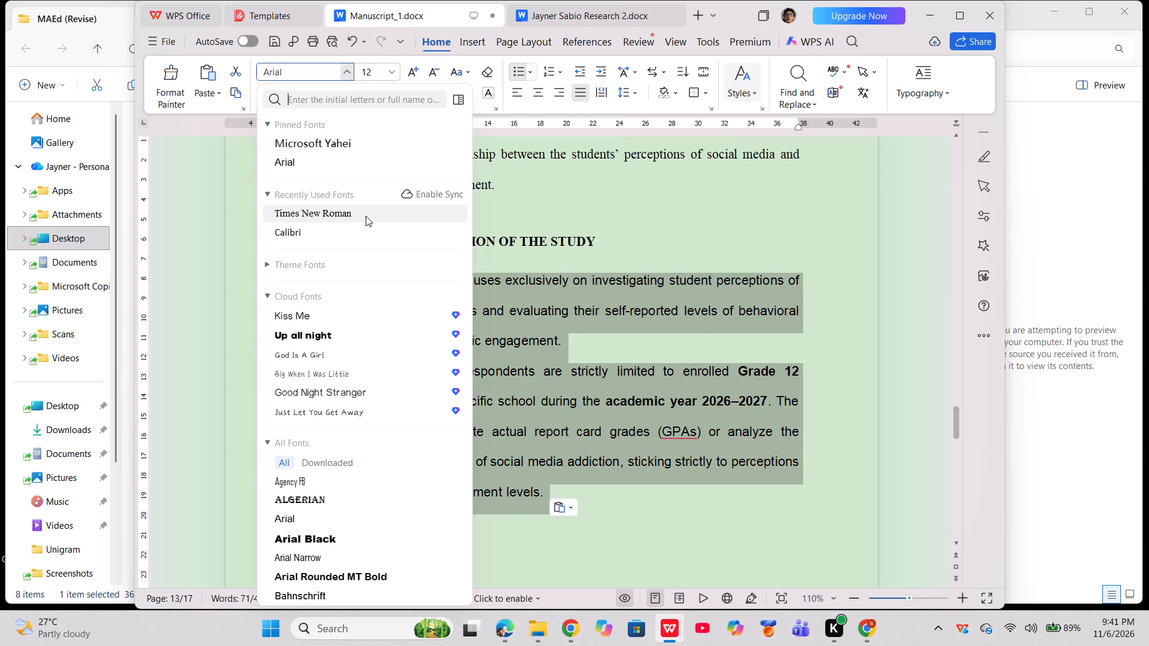
Set the font of the pasted Scope and Delimitation bullets in Manuscript_1 to Times New Roman.
click(366, 216)
click(532, 380)
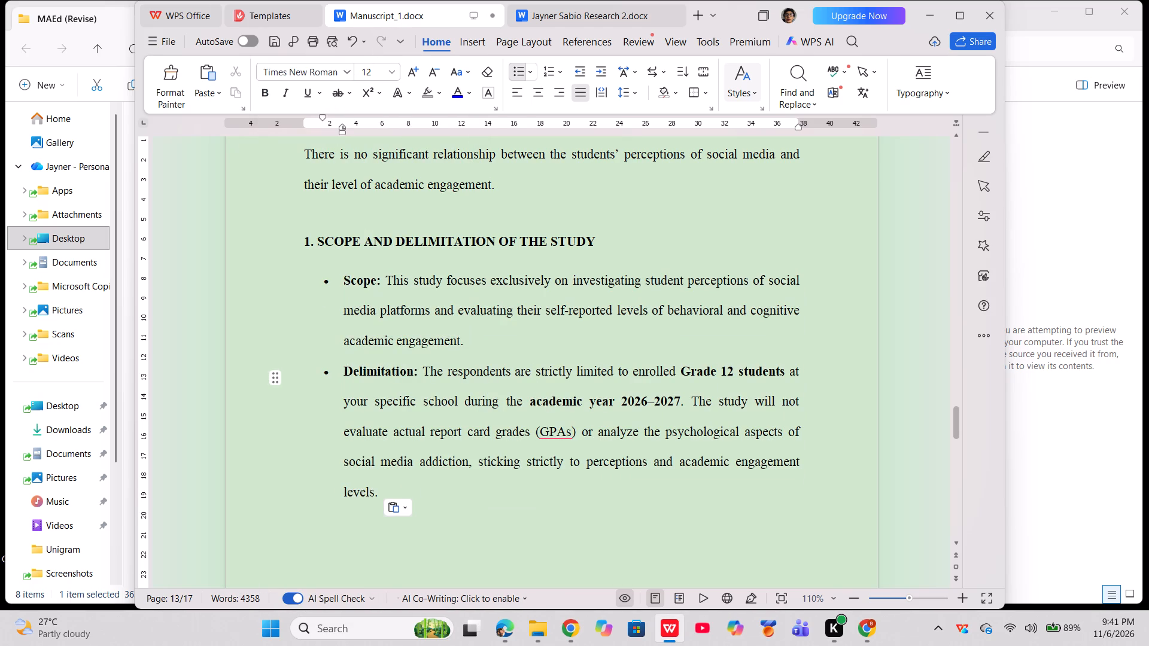
Check the Scope and Delimitation section against Research 2 and review Manuscript_1 from those bullets to the SIGNIFICANCE OF THE STUDY heading.
click(592, 12)
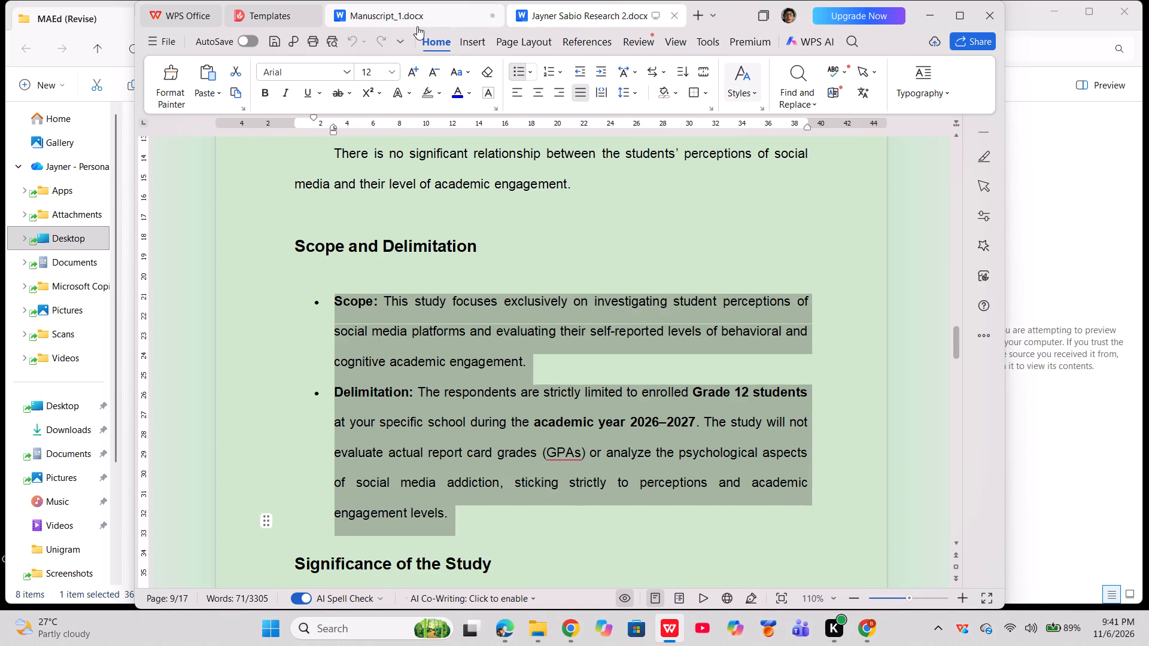
click(402, 26)
click(533, 461)
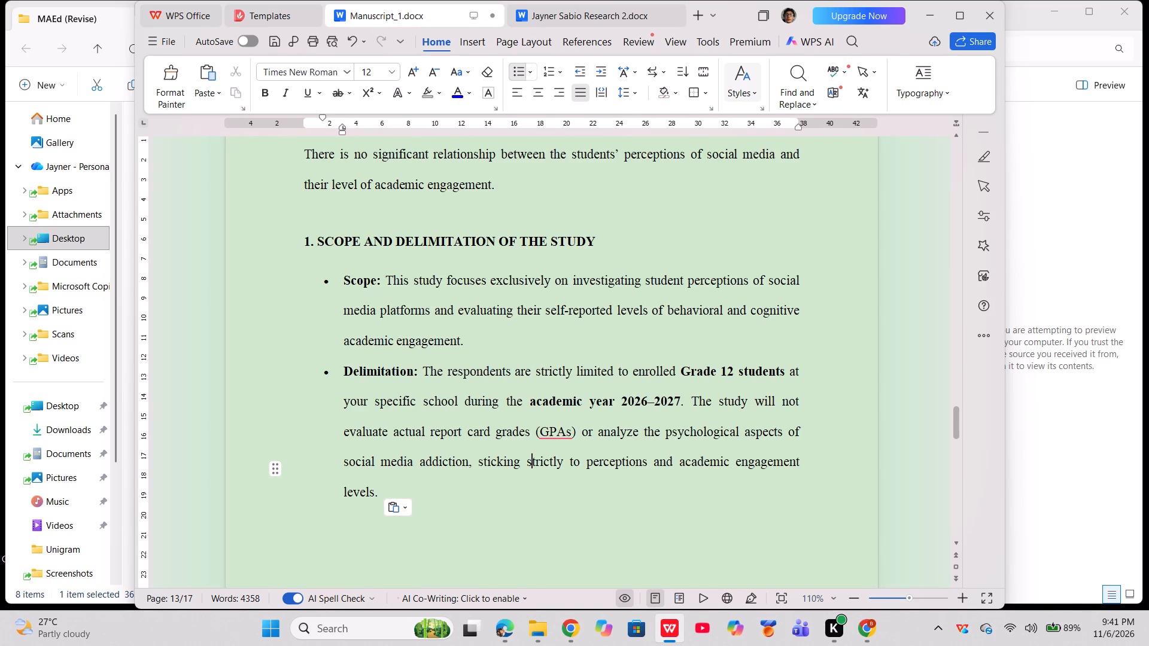
key(Down)
key(Down)
key(Down)
key(Down)
key(Down)
key(Down)
key(Down)
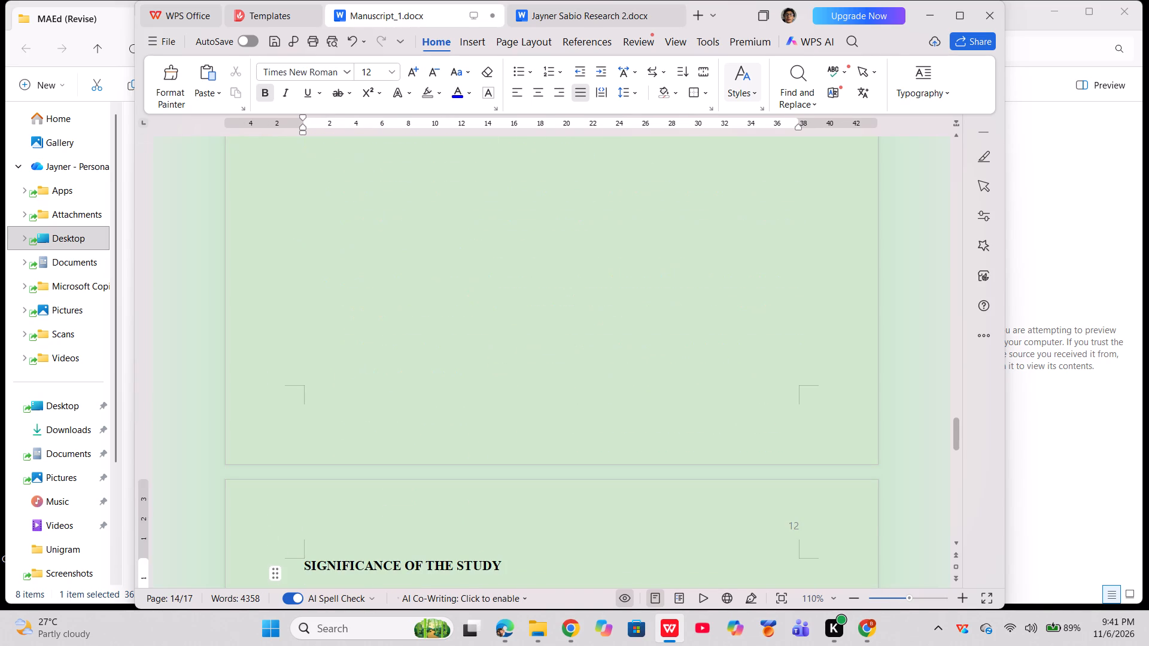
key(Up)
key(Up)
key(Up)
key(Up)
key(Up)
key(Up)
key(Up)
key(Up)
key(Up)
key(Up)
key(Up)
key(Up)
key(Up)
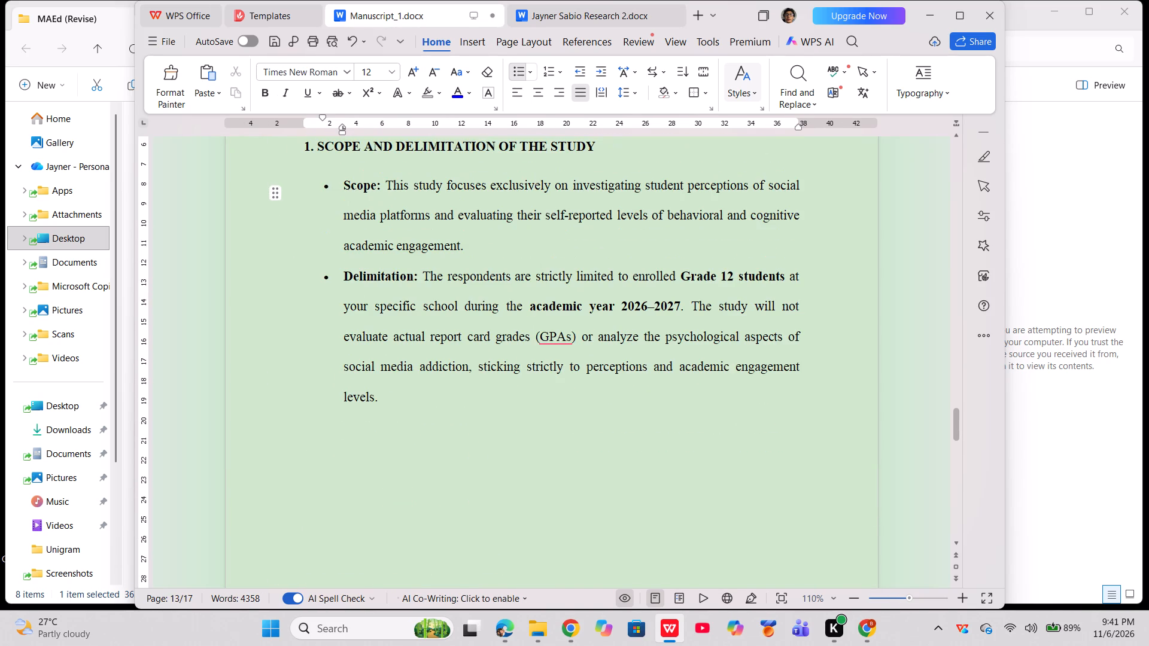
Save the changes to Manuscript_1.
key(ctrl+s)
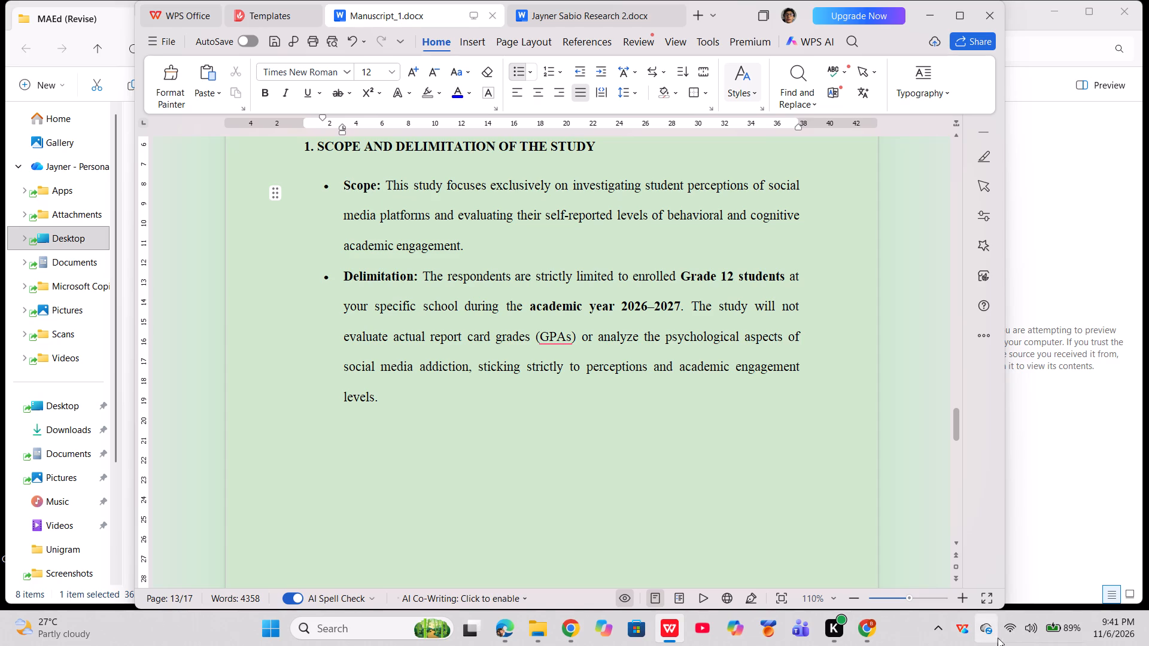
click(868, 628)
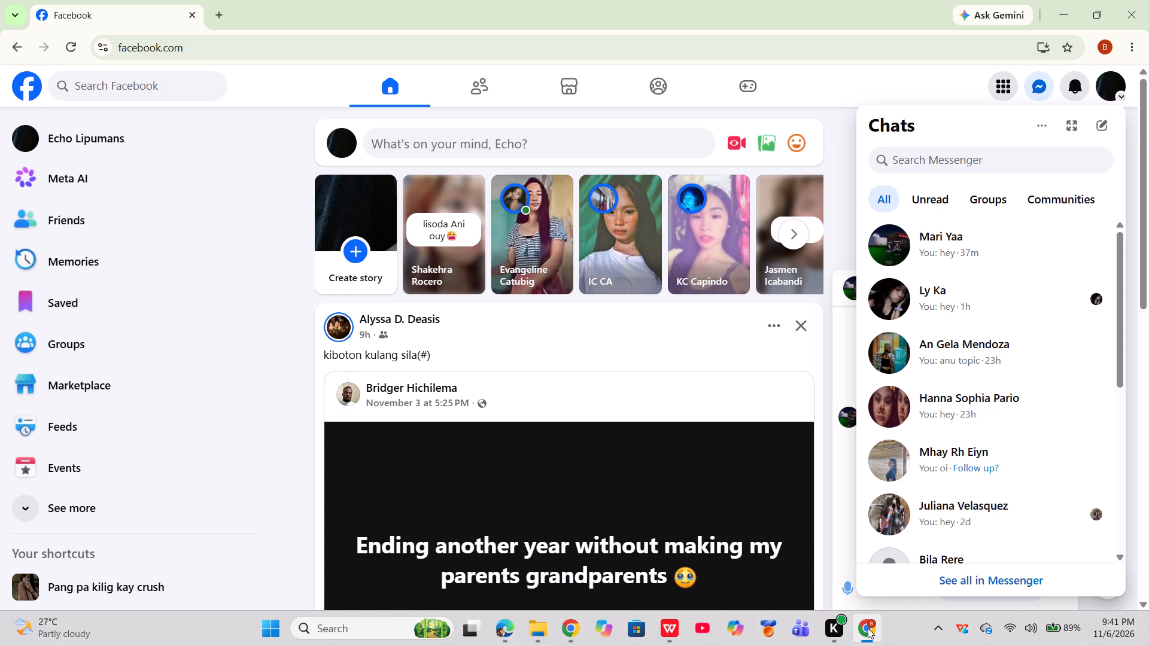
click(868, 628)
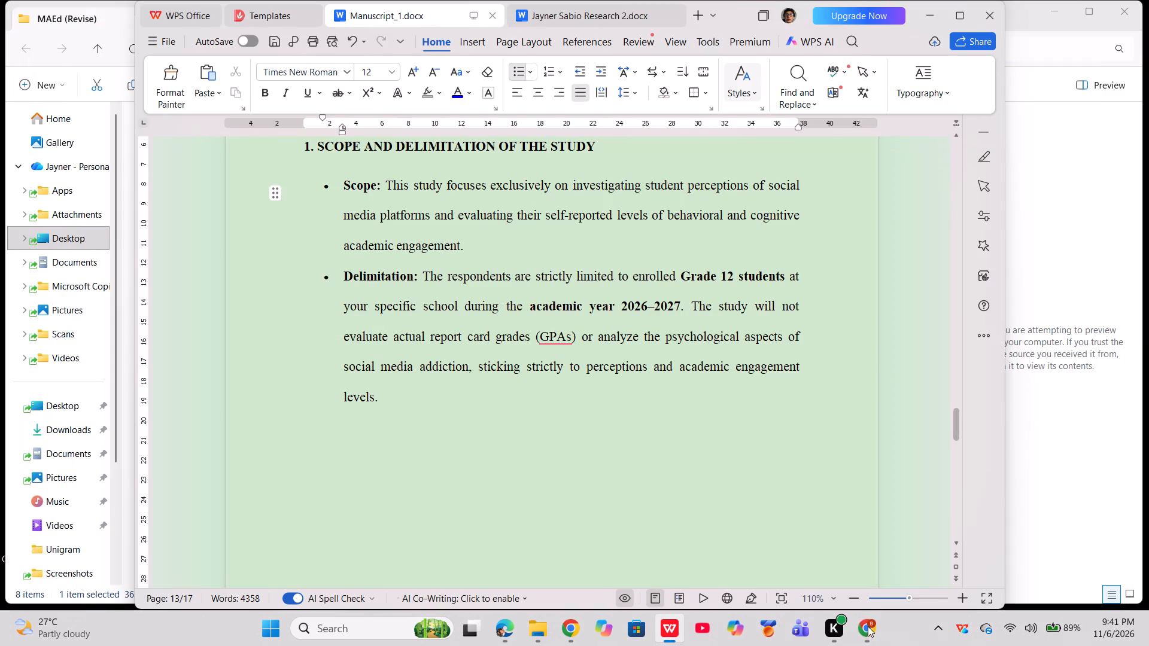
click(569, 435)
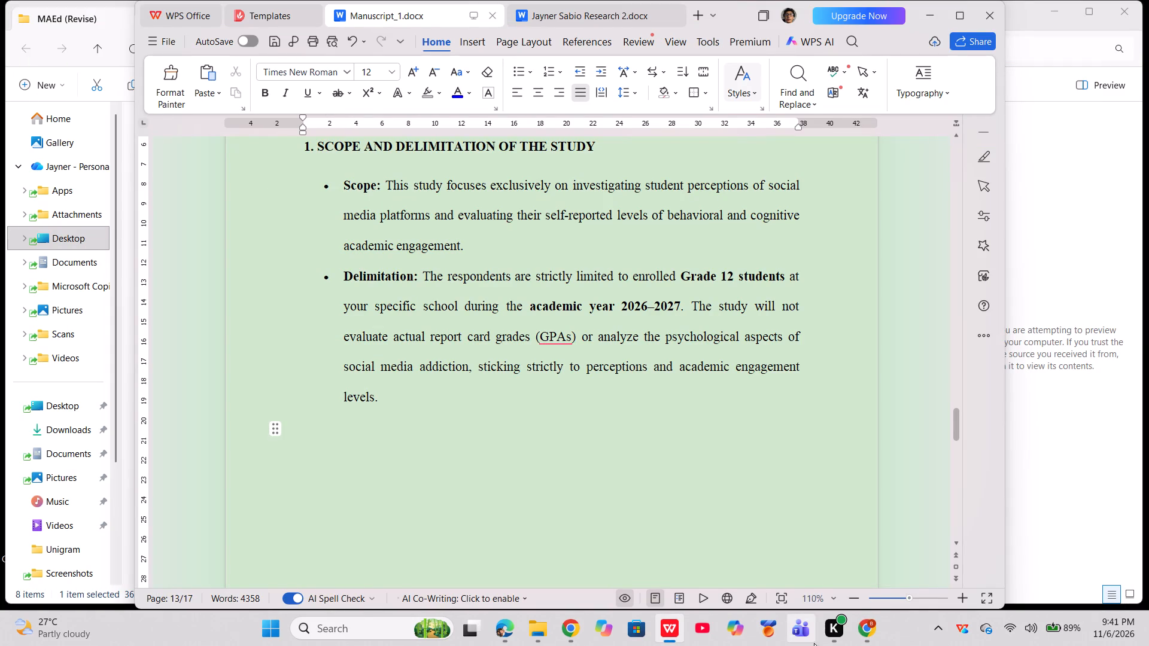
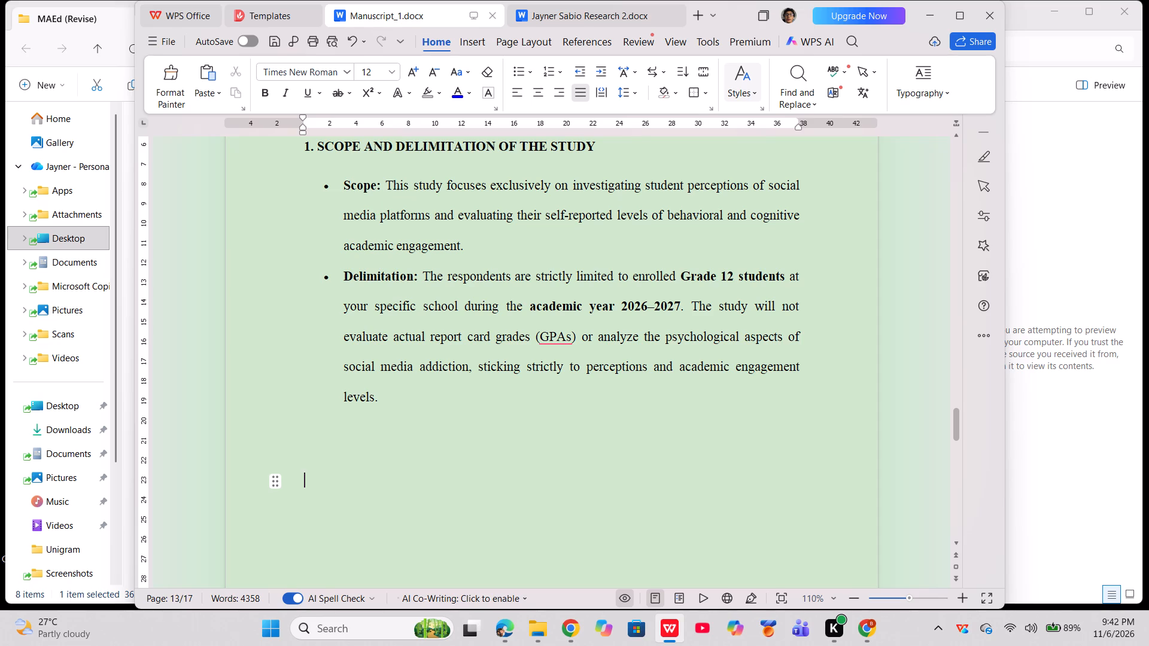
Check the layout between the pasted Scope and Delimitation bullets and the SIGNIFICANCE OF THE STUDY heading in Manuscript_1.
click(596, 409)
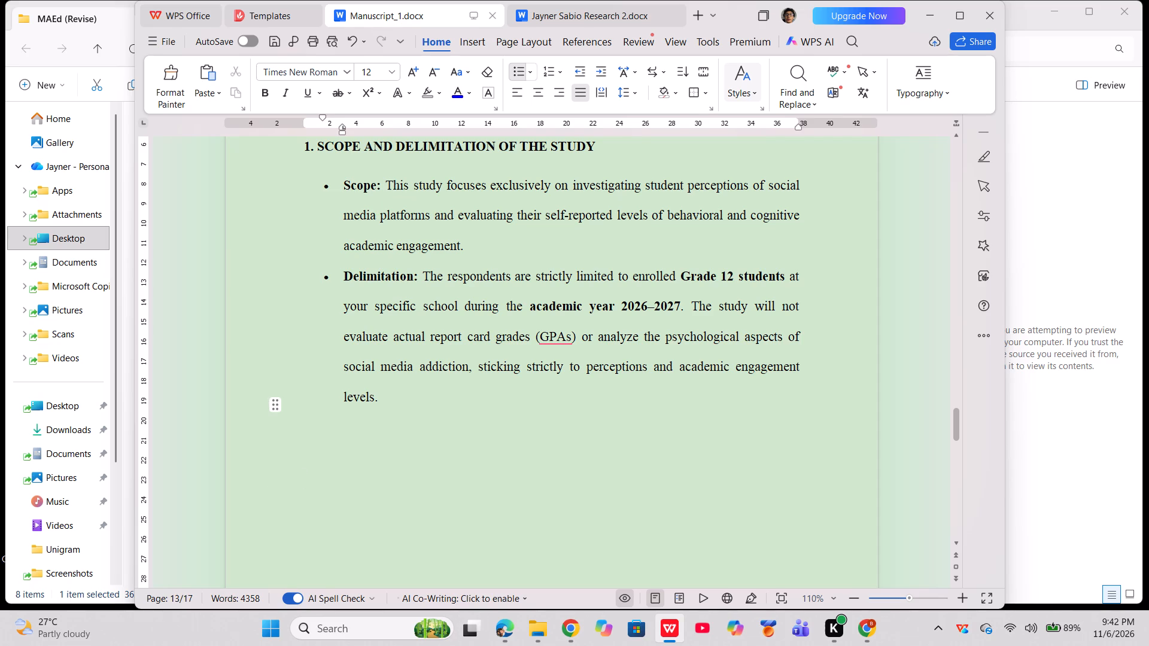
key(Up)
key(Up)
key(Down)
key(Down)
key(Down)
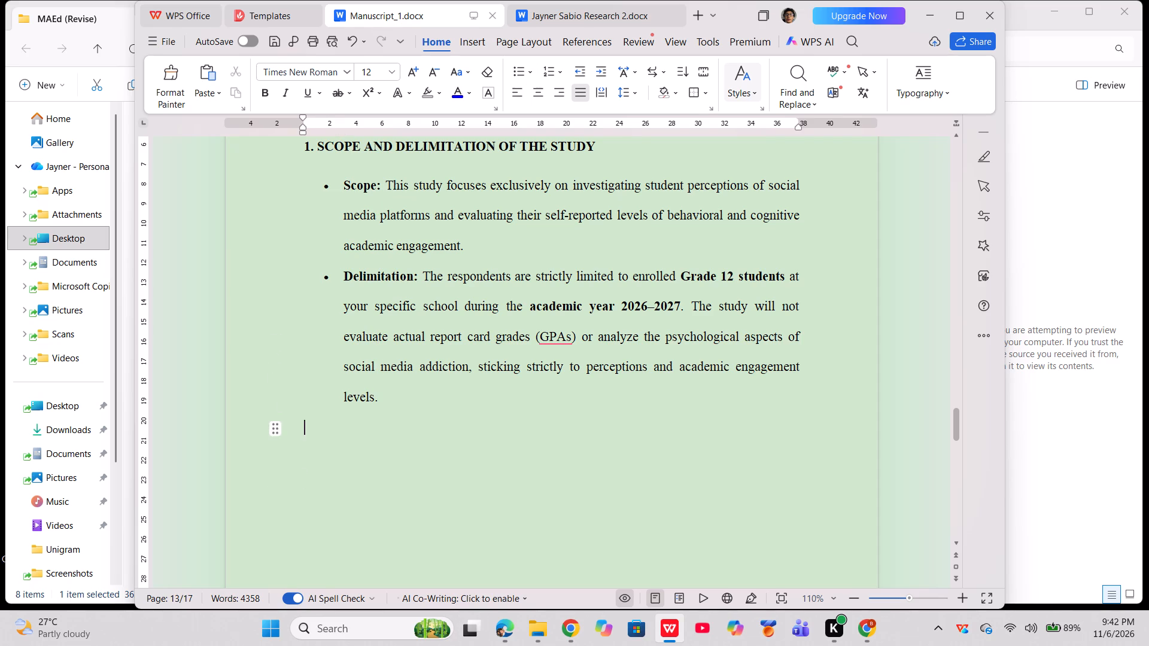
key(Down)
key(Down)
key(Down)
key(Down)
key(Down)
key(Down)
key(Down)
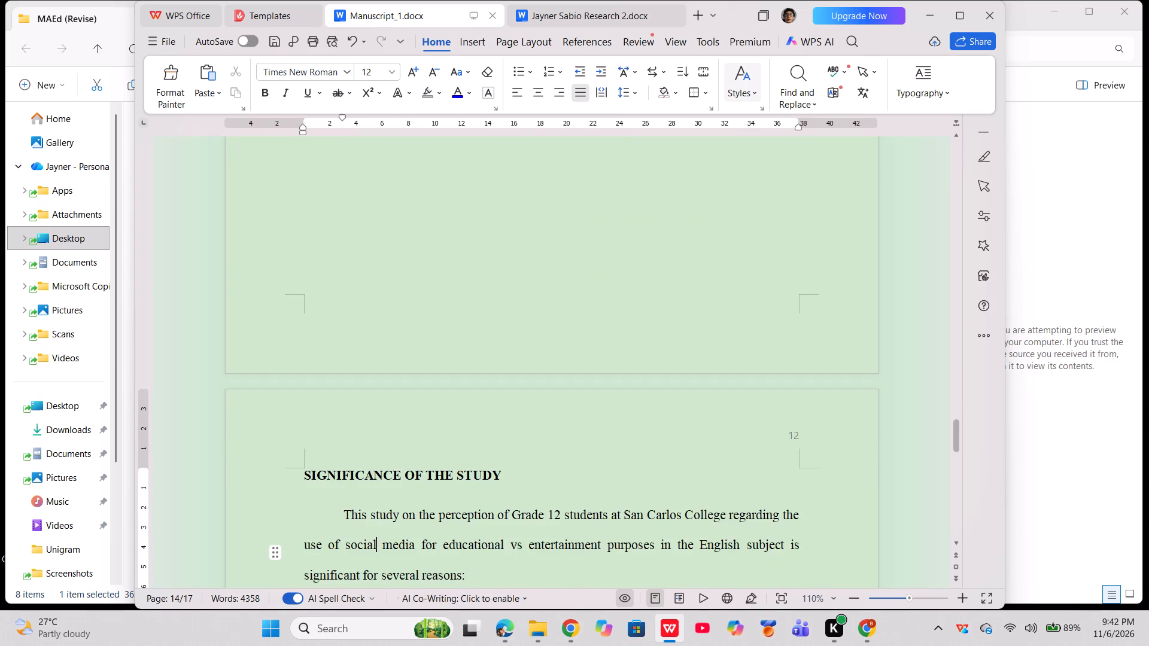
key(Down)
key(Up)
key(Up)
key(Up)
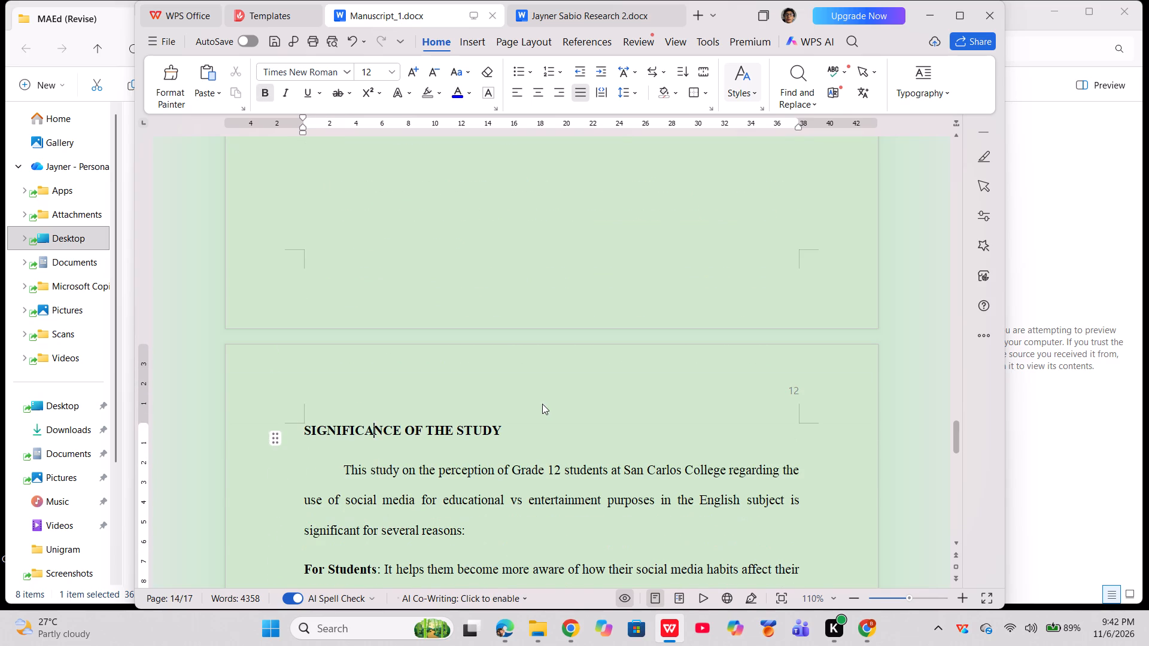
key(Up)
key(Up)
key(Up)
key(Up)
key(Up)
key(Up)
key(Up)
key(Up)
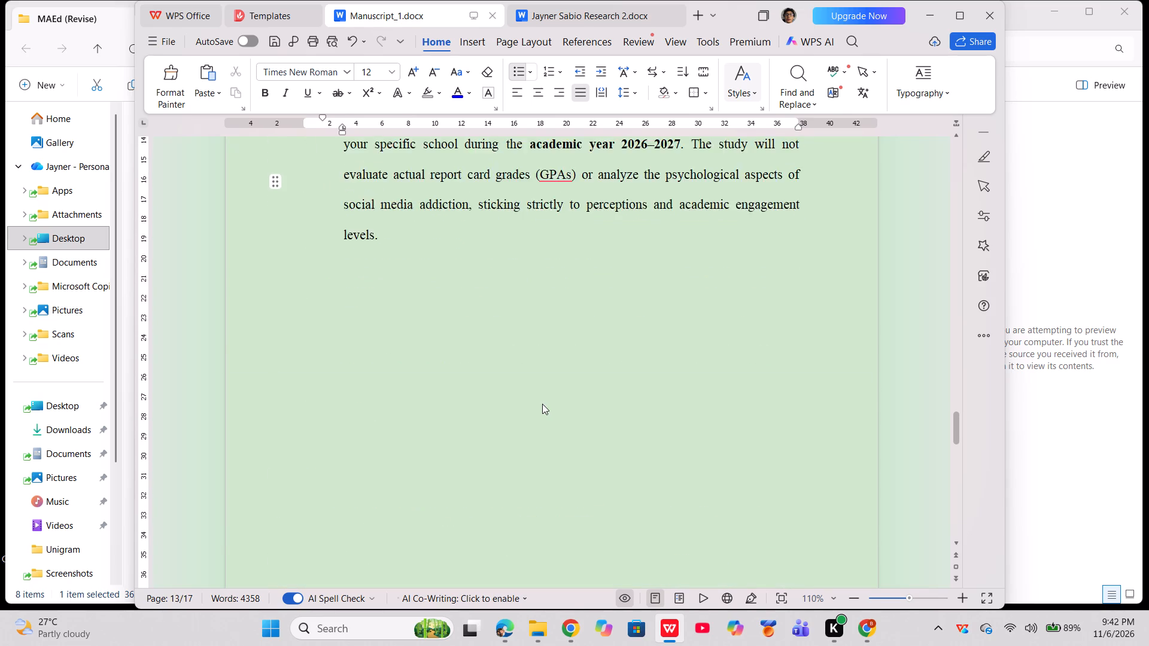
key(Up)
Review the existing SIGNIFICANCE OF THE STUDY section in Manuscript_1, from its introduction through the For Future Researchers paragraph.
key(Down)
key(Down)
key(Down)
key(Down)
key(Down)
key(Down)
key(Down)
key(Down)
key(Down)
key(Down)
key(Down)
key(Down)
key(Down)
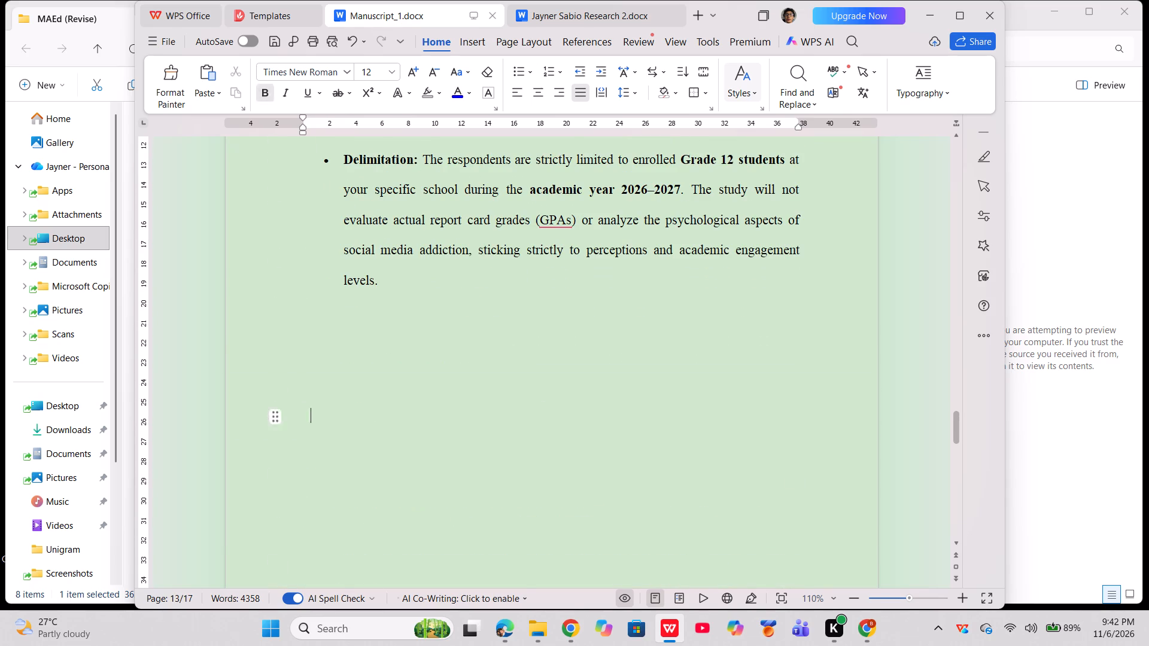
key(Down)
key(Down)
key(Down)
key(Down)
key(Down)
key(Down)
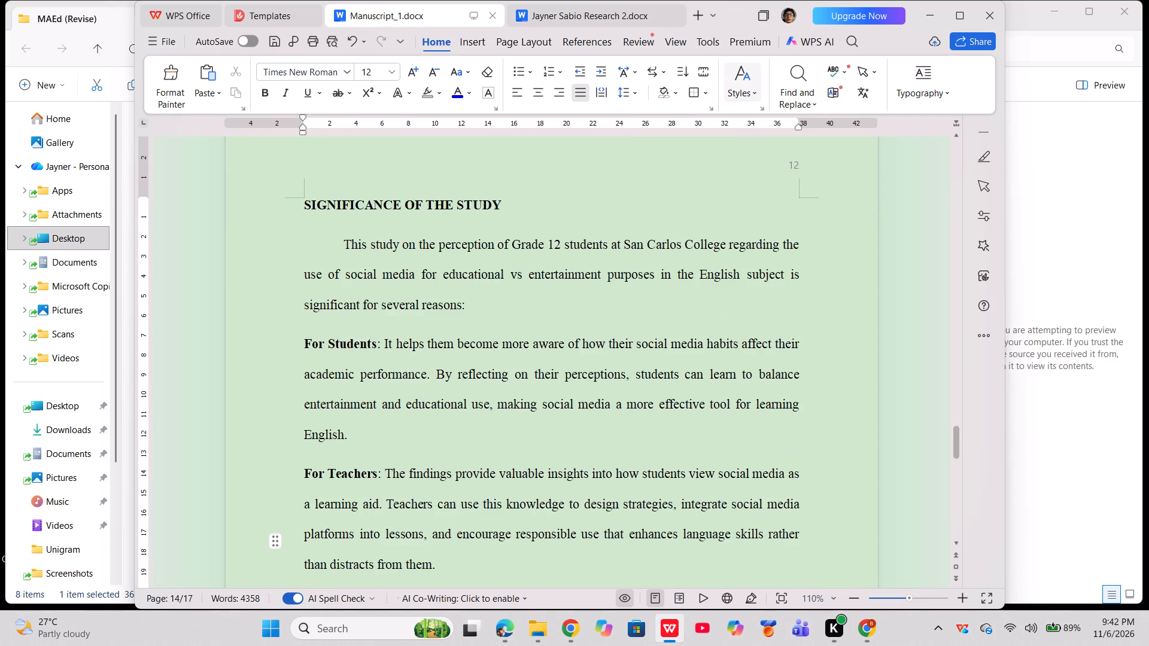
key(Down)
key(Down)
key(Down)
key(Down)
key(Down)
key(Down)
key(Down)
key(Down)
key(Down)
key(Down)
key(Down)
key(Down)
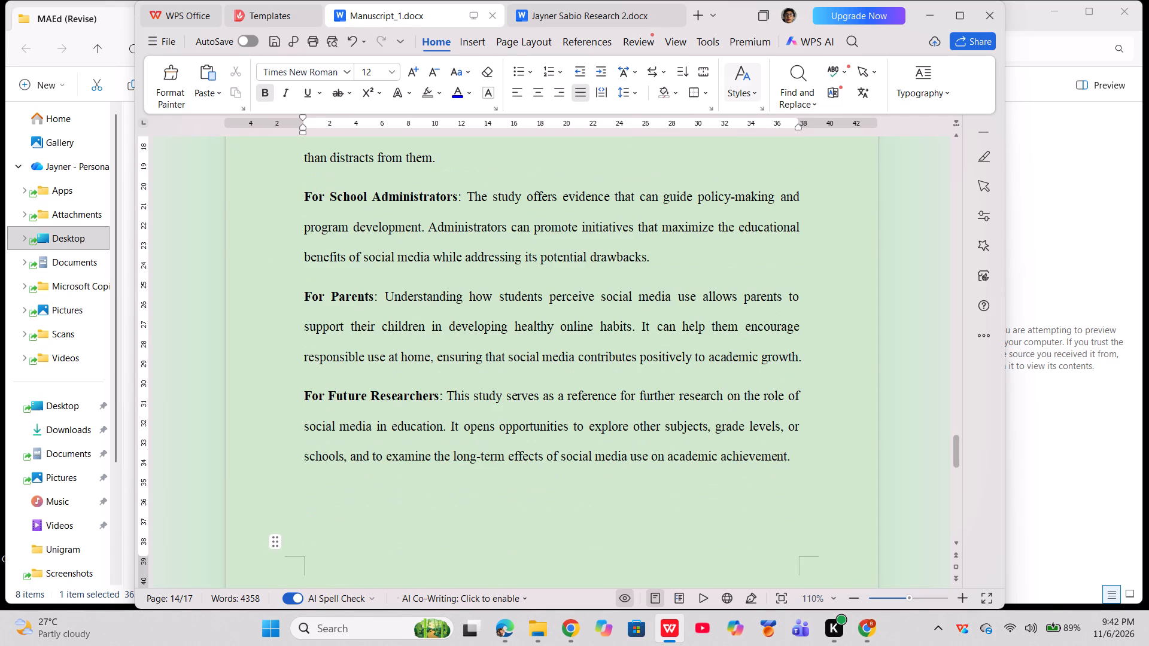
key(Up)
Switch to the Research 2 document and read its list of beneficiary groups, from Students through Future Researchers.
click(608, 16)
click(470, 312)
key(Down)
key(Down)
key(Down)
key(Down)
key(Down)
key(Down)
key(Down)
key(Down)
key(Down)
key(Down)
key(Down)
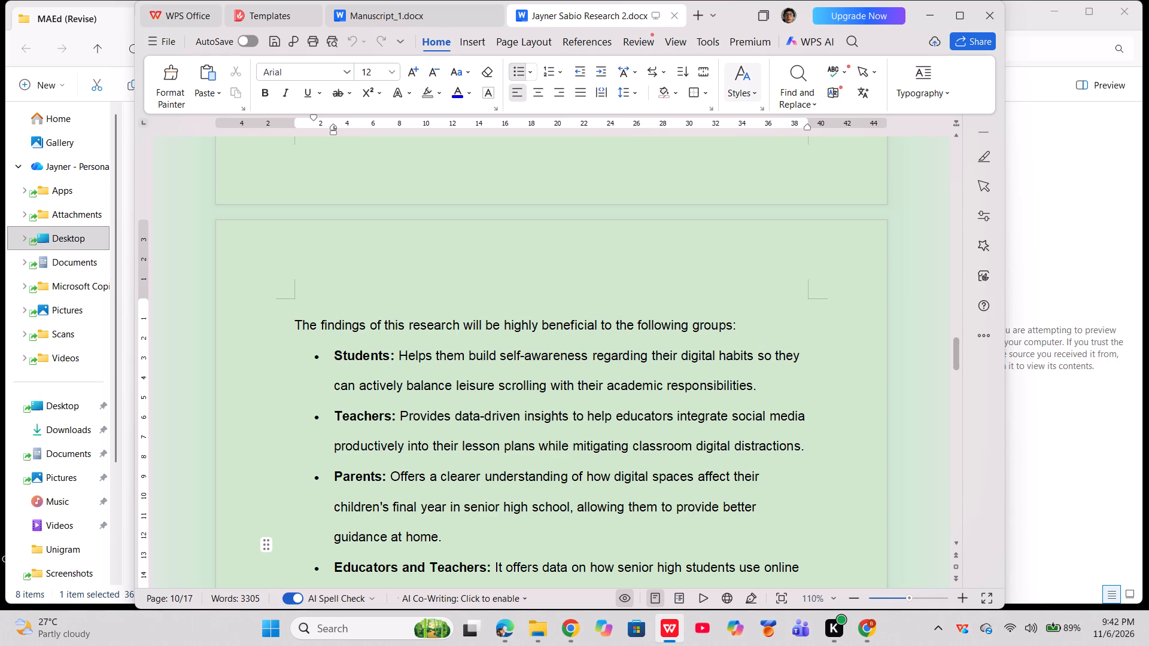
click(571, 401)
click(539, 441)
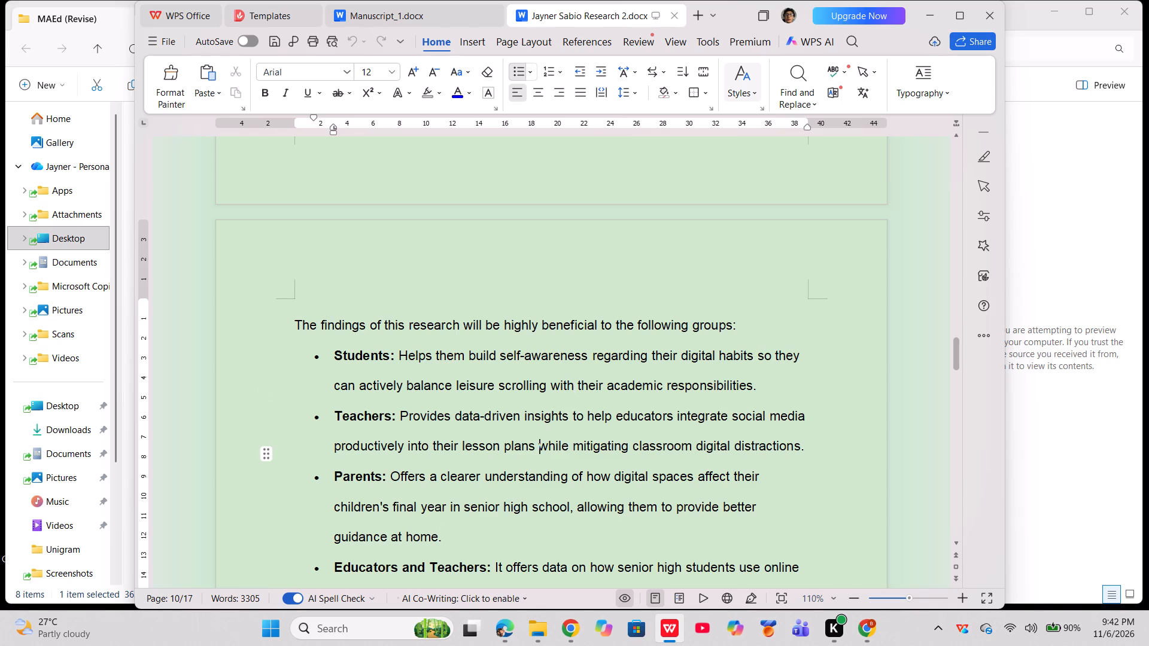
click(523, 484)
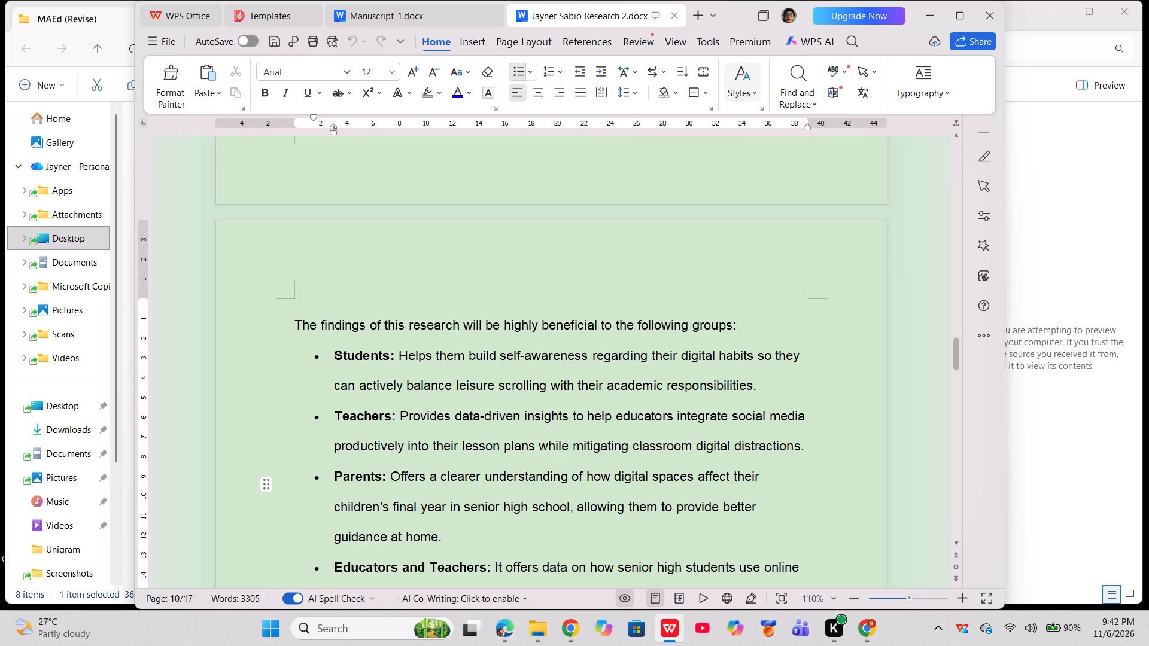
key(Down)
key(Down)
key(Down)
key(Down)
key(Down)
key(Down)
key(Down)
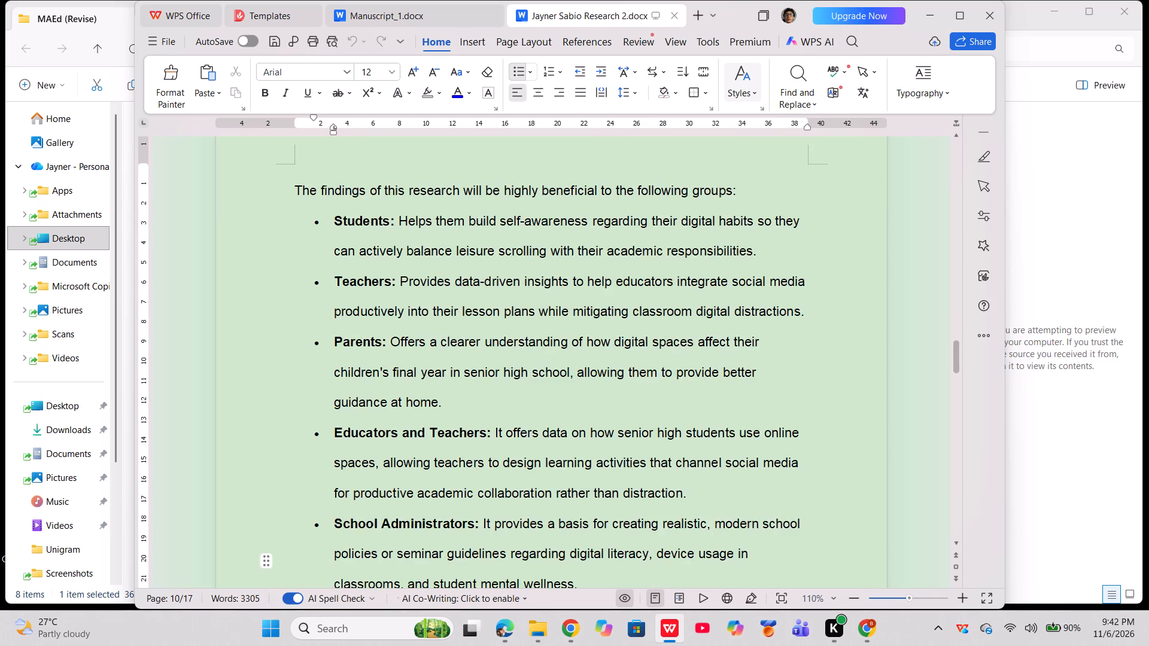
key(Down)
key(Down)
key(Down)
key(Down)
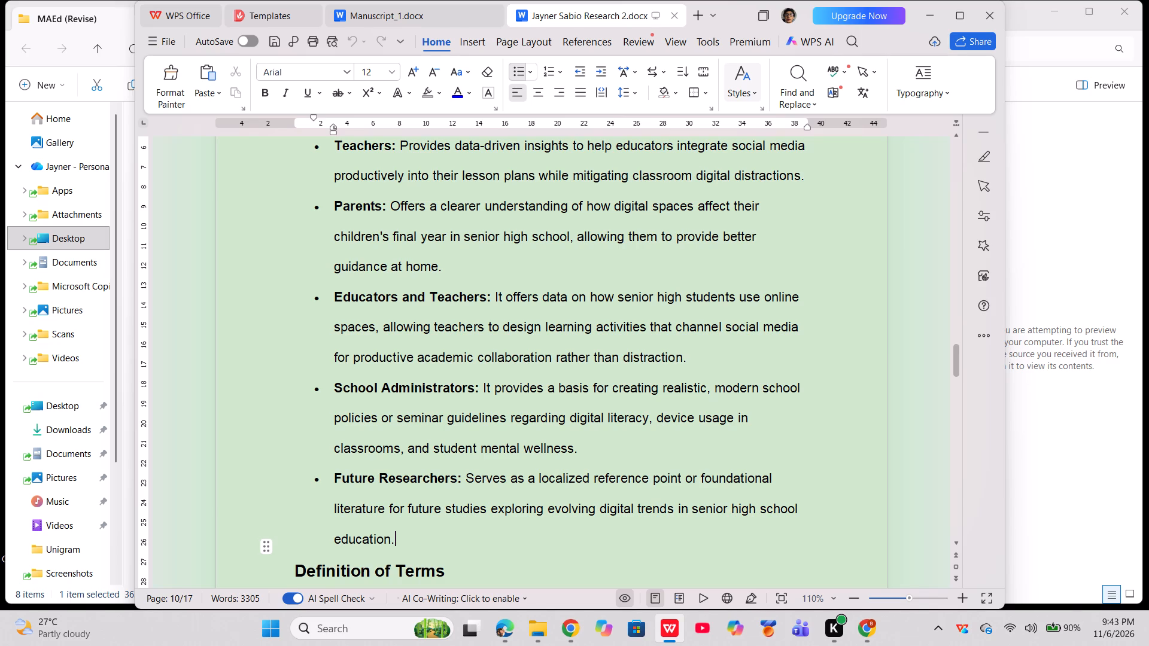
click(439, 492)
key(Up)
key(Up)
key(Up)
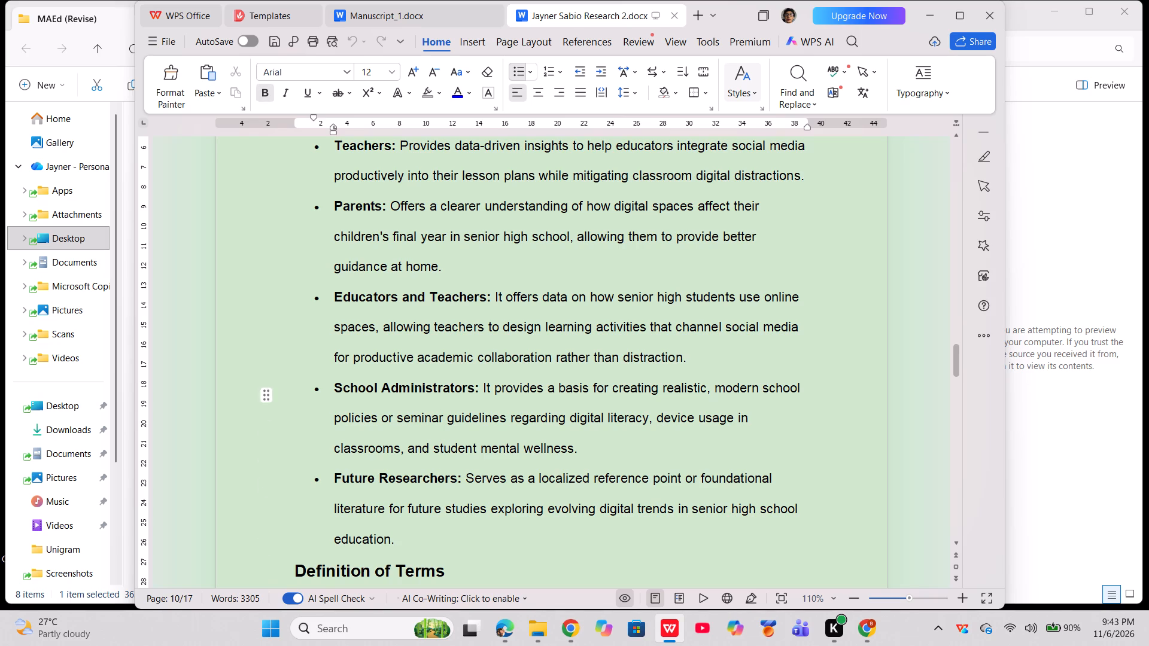
Look through the Definition of Terms section in Research 2, up to where Chapter II Research Methodology begins.
key(Down)
key(Down)
key(Down)
key(Down)
key(Down)
key(Down)
key(Down)
key(Down)
key(Down)
key(Down)
key(Down)
key(Down)
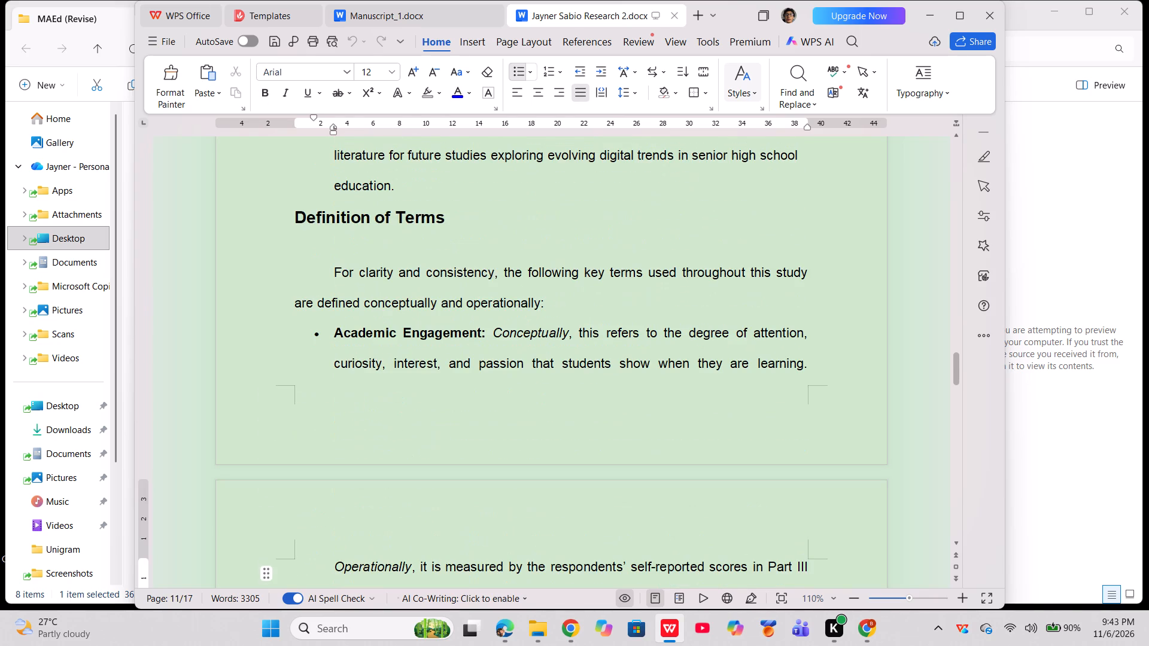
key(Down)
key(Down)
key(Down)
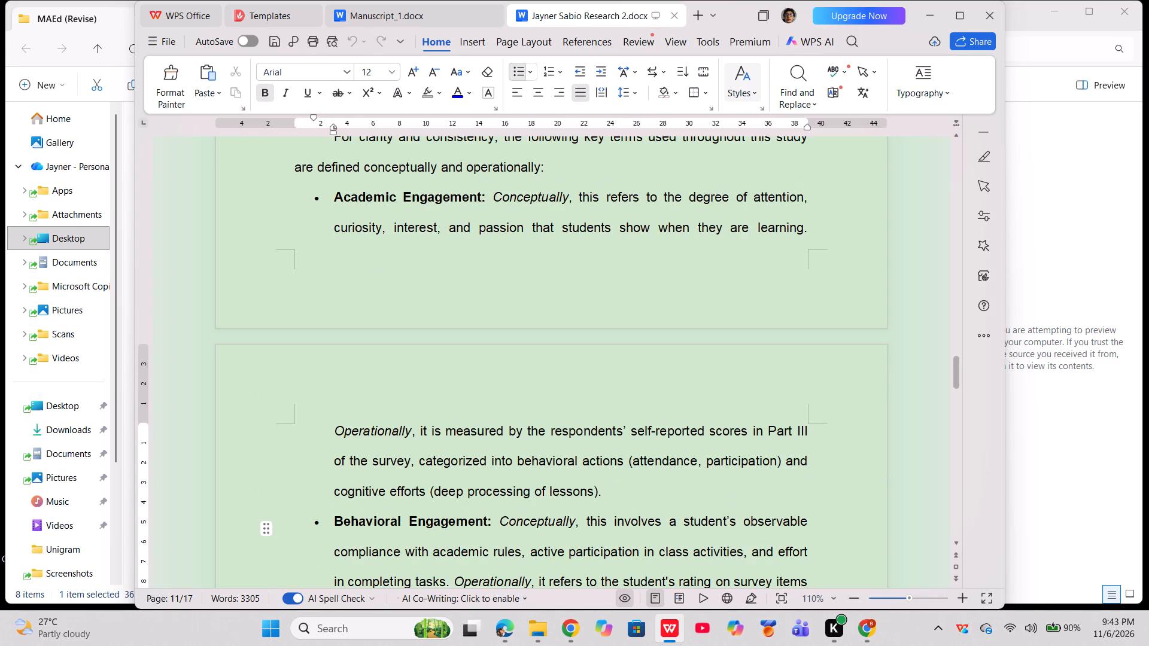
key(Down)
key(Down)
key(Down)
key(Down)
key(Down)
key(Down)
key(Down)
key(Down)
key(Down)
key(Down)
key(Down)
key(Down)
key(Down)
key(Down)
key(Down)
key(Down)
key(Down)
key(Down)
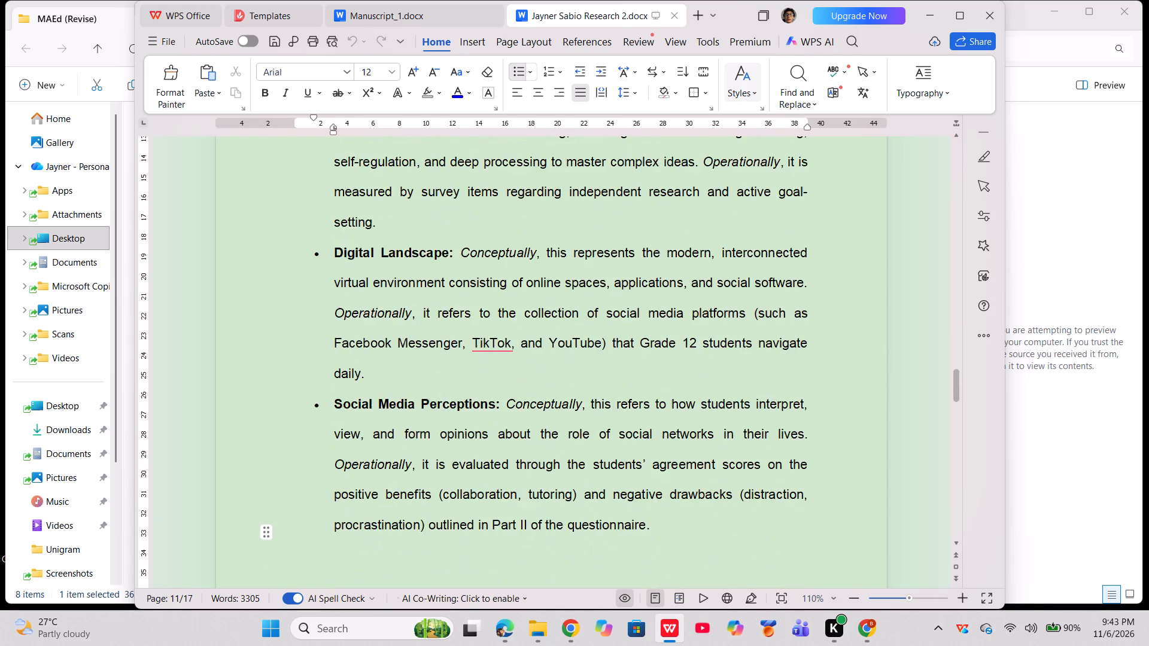
key(Down)
key(Down)
key(Down)
key(Down)
key(Down)
key(Down)
key(Down)
key(Down)
key(Down)
key(Down)
key(Down)
key(Down)
key(Down)
key(Down)
key(Down)
key(Down)
key(Down)
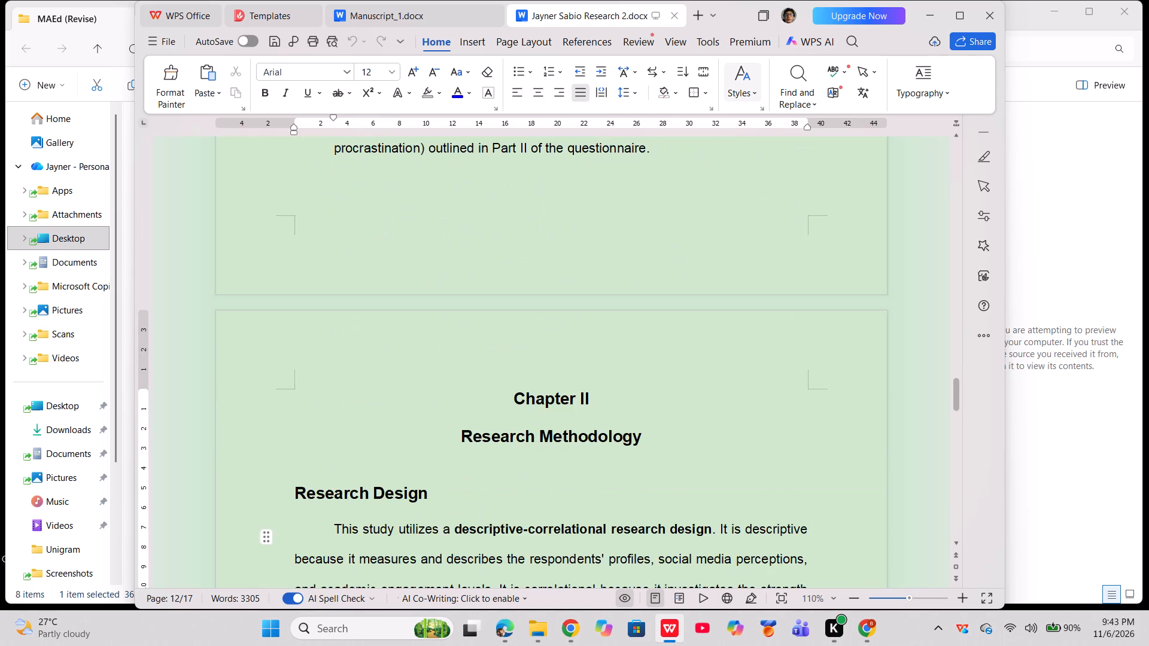
key(Up)
key(Up)
key(Up)
key(Up)
key(Up)
key(Up)
key(Up)
key(Up)
key(Up)
key(Up)
key(Up)
key(Up)
key(Up)
key(Up)
key(Up)
key(Up)
key(Up)
key(Up)
key(Up)
key(Up)
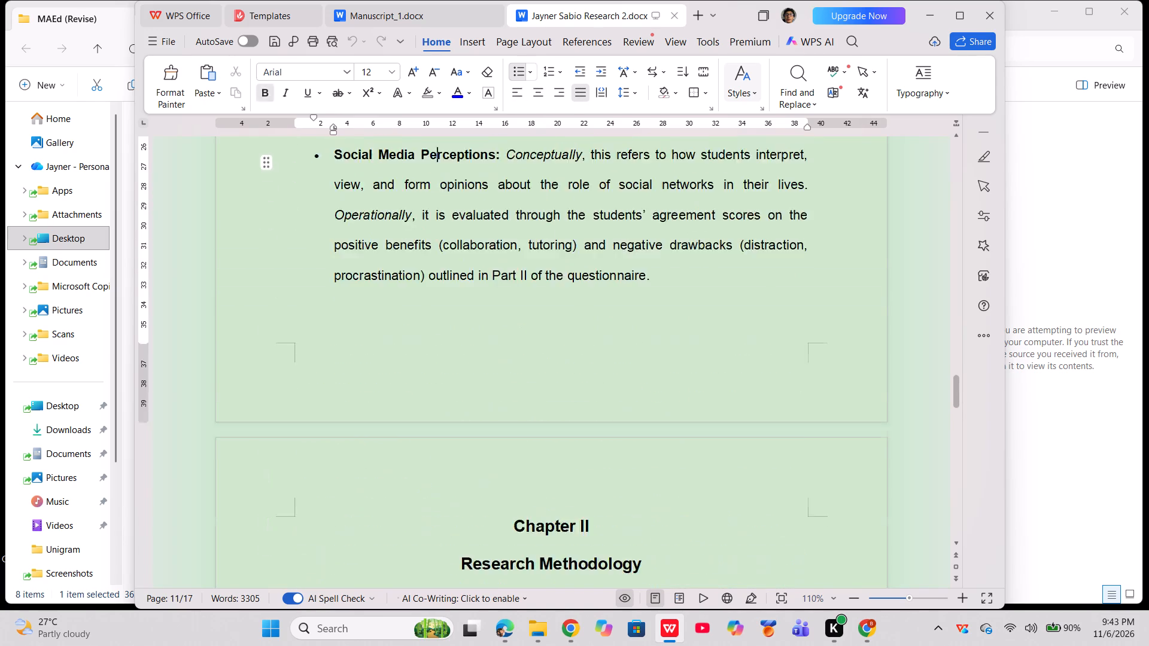
Look back through Research 2 from the Definition of Terms entries to the Significance of the Study heading.
key(Up)
key(Up)
key(Up)
key(Up)
key(Up)
key(Up)
key(Up)
key(Up)
key(Up)
key(Up)
key(Up)
key(Up)
key(Up)
key(Up)
key(Up)
key(Up)
key(Up)
key(Up)
key(Up)
key(Up)
key(Up)
key(Up)
key(Up)
key(Up)
key(Up)
key(Up)
key(Up)
key(Up)
key(Up)
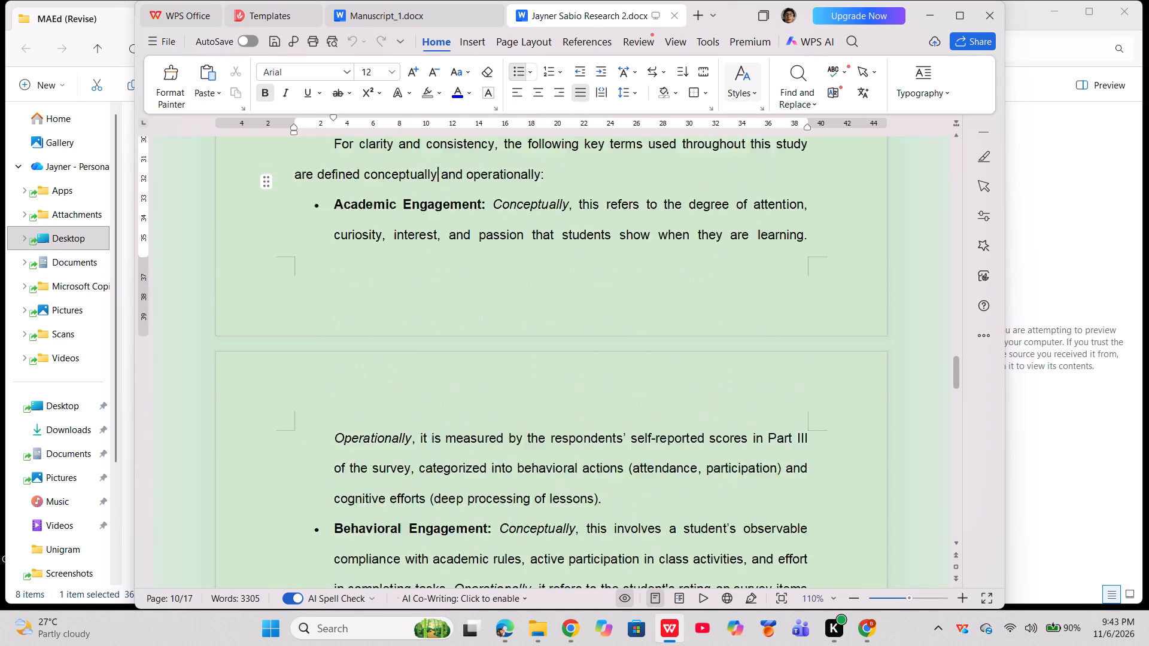
key(Up)
key(Up)
key(Up)
key(Up)
key(Up)
key(Up)
key(Up)
key(Up)
key(Up)
key(Up)
key(Up)
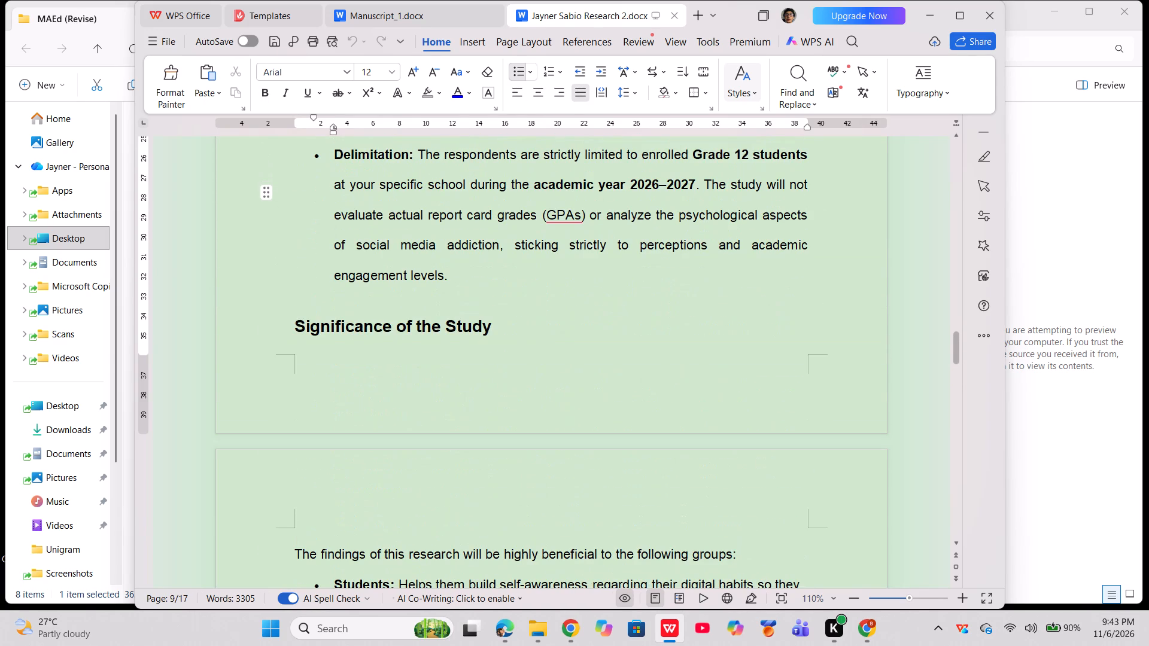
Switch to Manuscript_1 and recheck the existing SIGNIFICANCE OF THE STUDY section from For Future Researchers back to its heading.
click(424, 17)
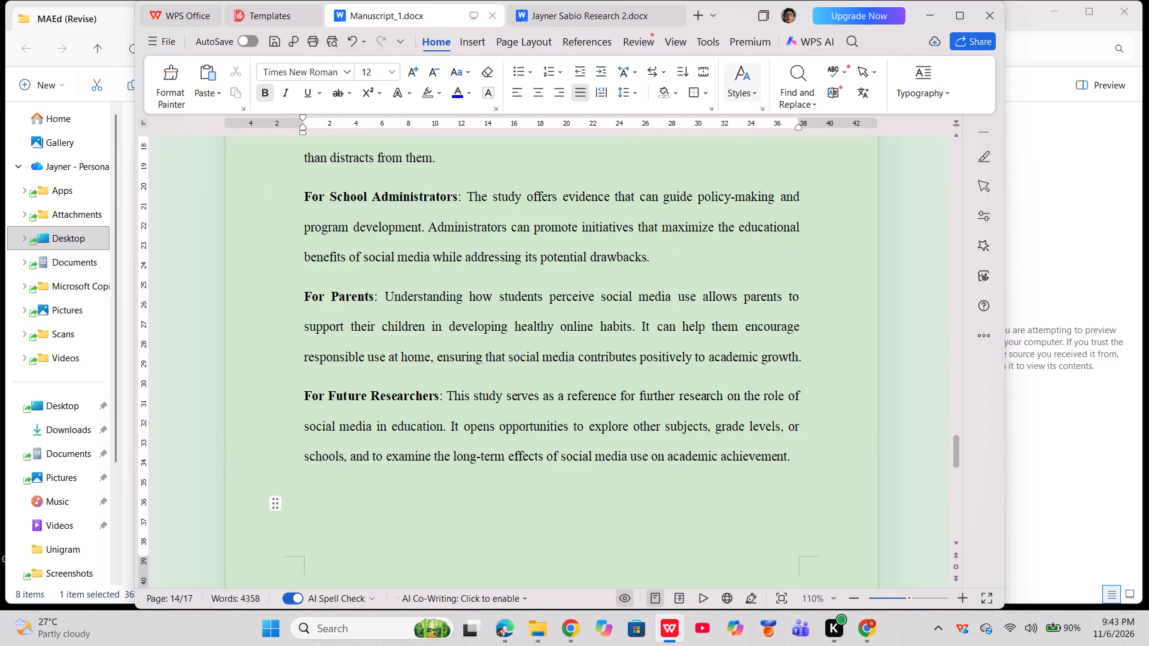
key(Up)
key(Up)
key(Up)
key(Up)
key(Up)
key(Up)
key(Up)
key(Up)
key(Up)
key(Up)
key(Up)
key(Up)
key(Up)
key(Up)
key(Up)
key(Up)
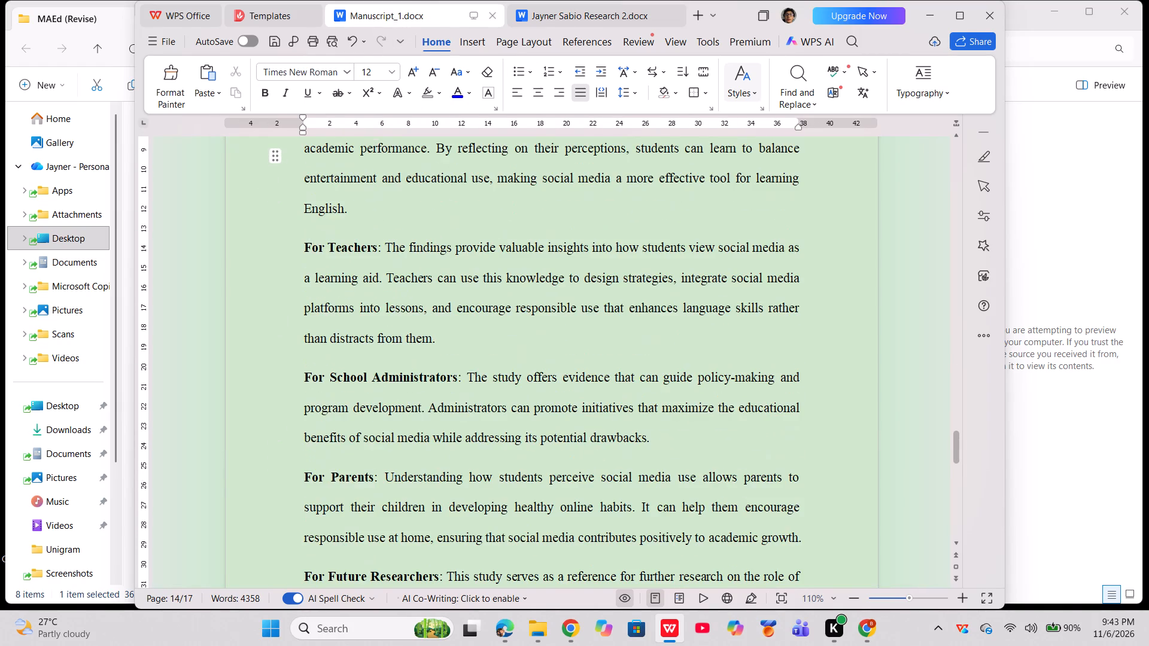
key(Up)
key(Up)
key(Up)
key(Up)
key(Up)
key(Up)
key(Up)
key(Up)
key(Up)
key(Up)
key(Up)
key(Up)
key(Up)
key(Down)
key(Down)
key(Down)
key(Down)
key(Down)
key(Down)
key(Down)
key(Down)
key(Down)
key(Down)
key(Down)
key(Down)
key(Down)
key(Down)
key(Down)
key(Down)
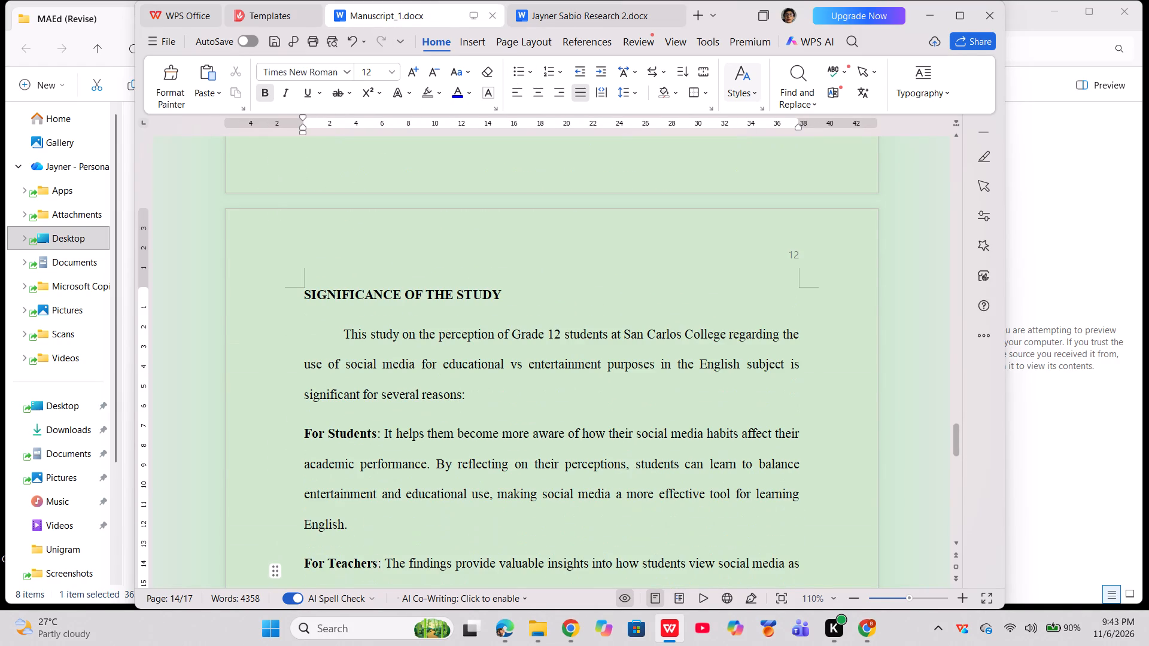
key(Down)
Delete the old body text under SIGNIFICANCE OF THE STUDY, from the introductory paragraph through For Future Researchers, keeping the heading.
click(344, 287)
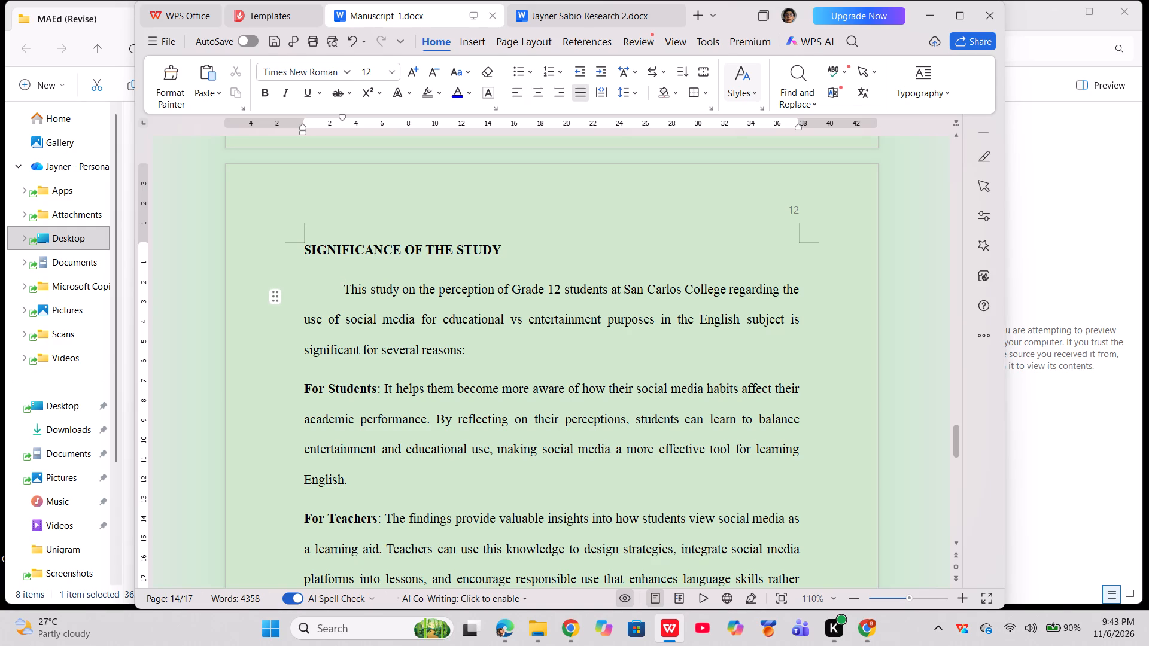
key(shift+Down)
key(shift+Down)
key(shift+Down)
key(shift+Down)
key(shift+Down)
key(shift+Down)
key(shift+Down)
key(shift+Down)
key(shift+Down)
key(shift+Down)
key(shift+Down)
key(shift+Down)
key(shift+Down)
key(shift+Down)
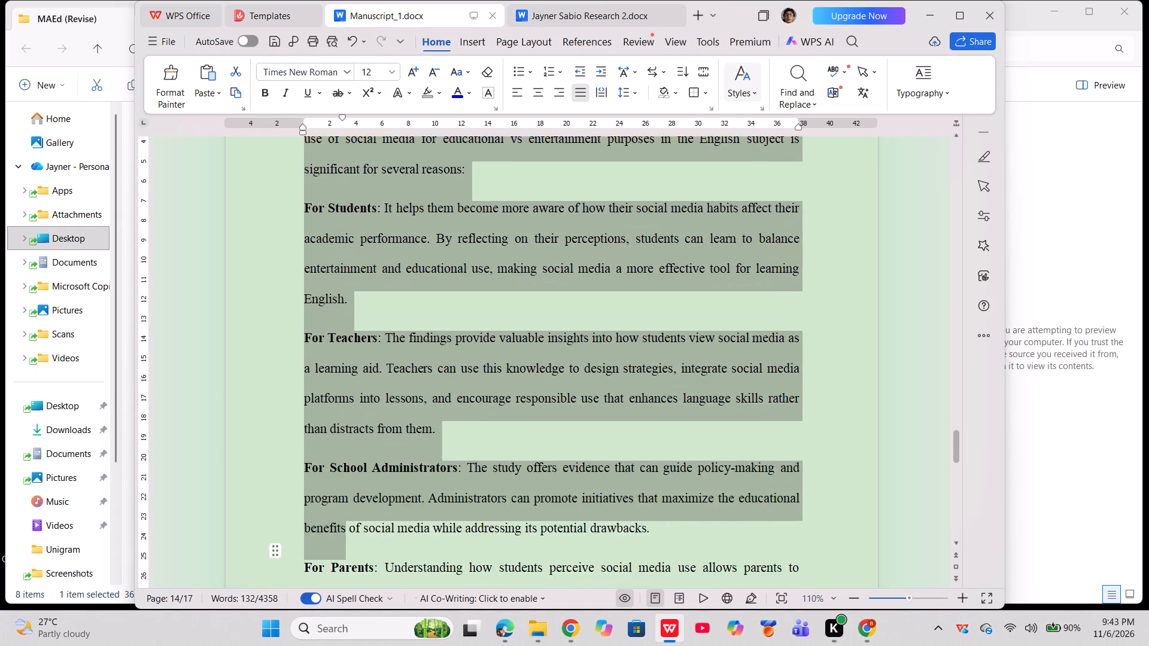
key(shift+Down)
key(shift+Down)
key(shift+Down)
key(shift+Down)
key(shift+Down)
key(shift+Down)
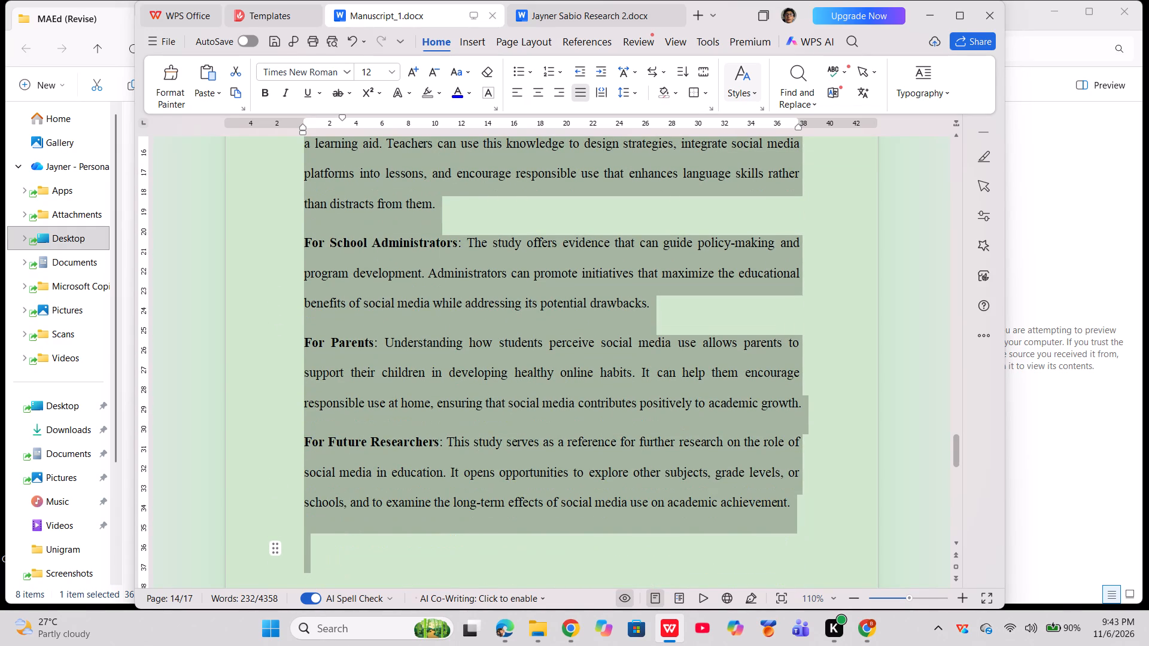
key(shift+Left)
key(BackSpace)
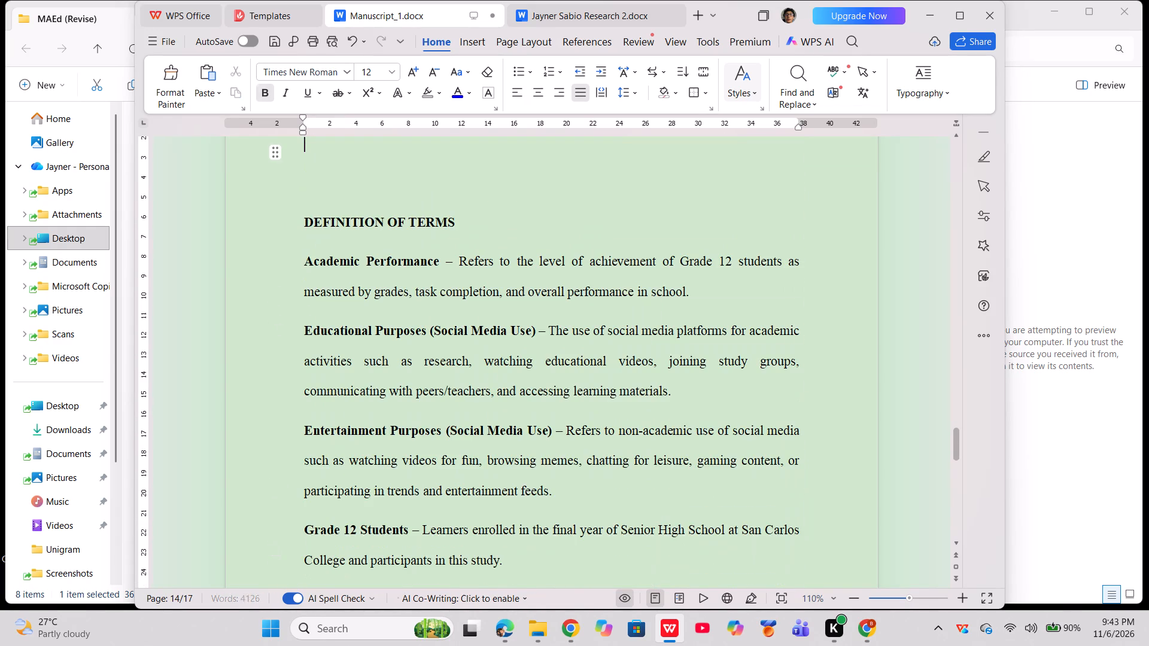
Place the cursor on the blank line directly below the SIGNIFICANCE OF THE STUDY heading and save Manuscript_1.
click(424, 194)
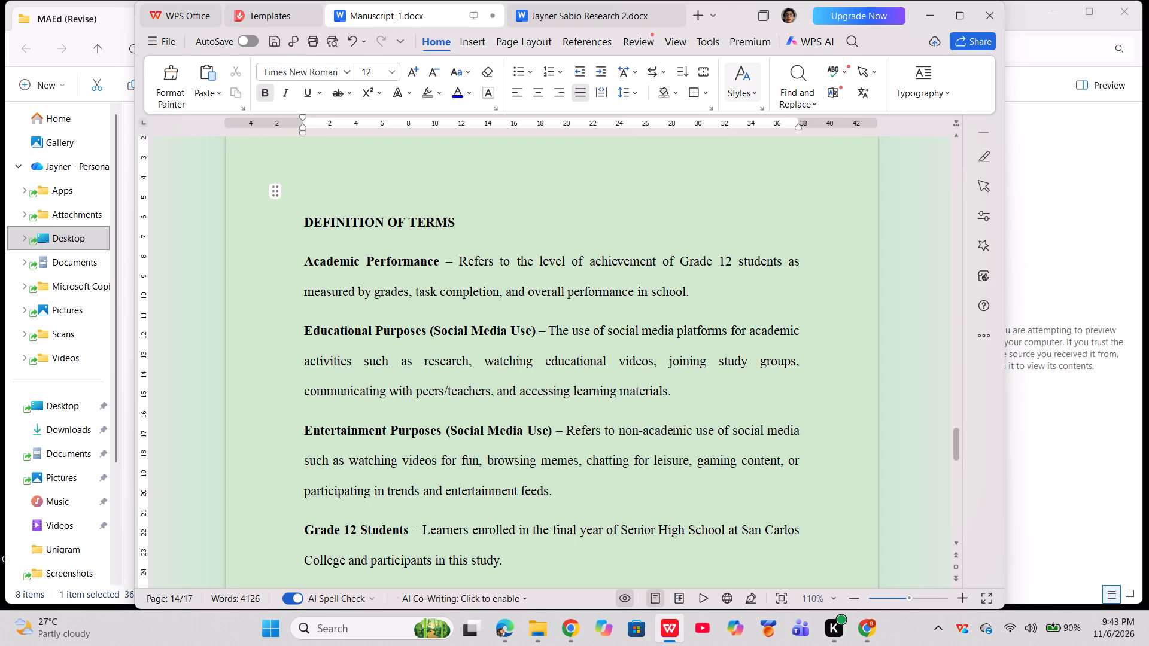
key(Up)
key(Up)
key(Up)
key(Down)
key(Down)
key(Down)
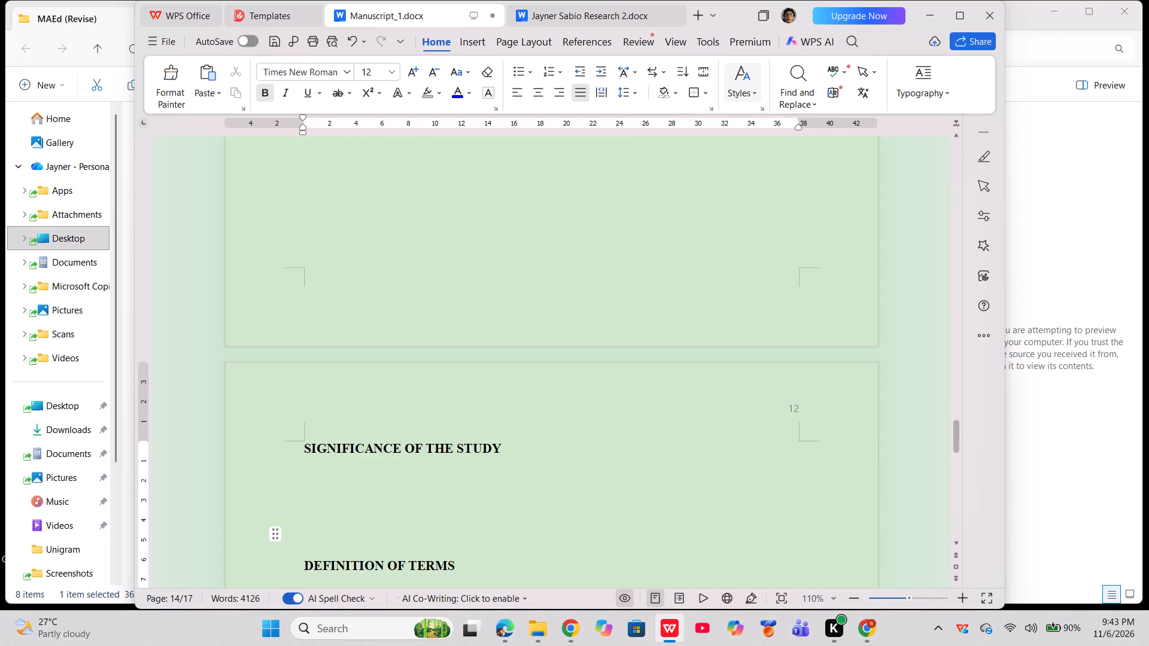
key(Up)
key(ctrl+s)
Copy the Significance of the Study text in Research 2, from "The findings of this research" through the Future Researchers bullet.
click(556, 4)
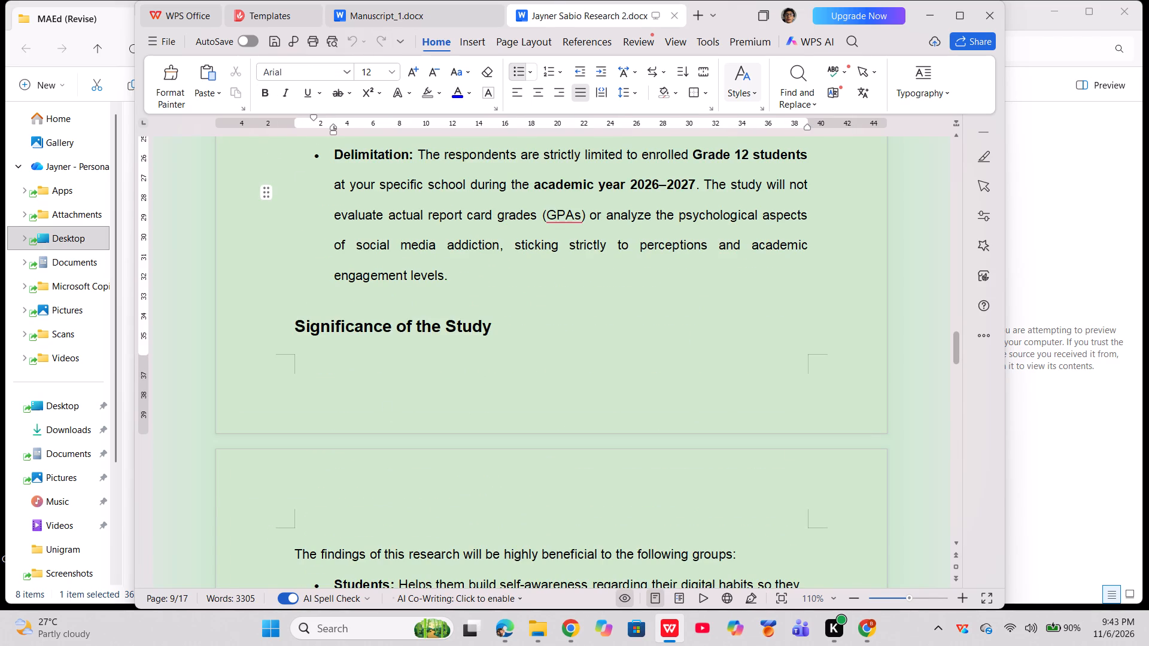
click(447, 520)
key(Down)
key(Down)
key(Down)
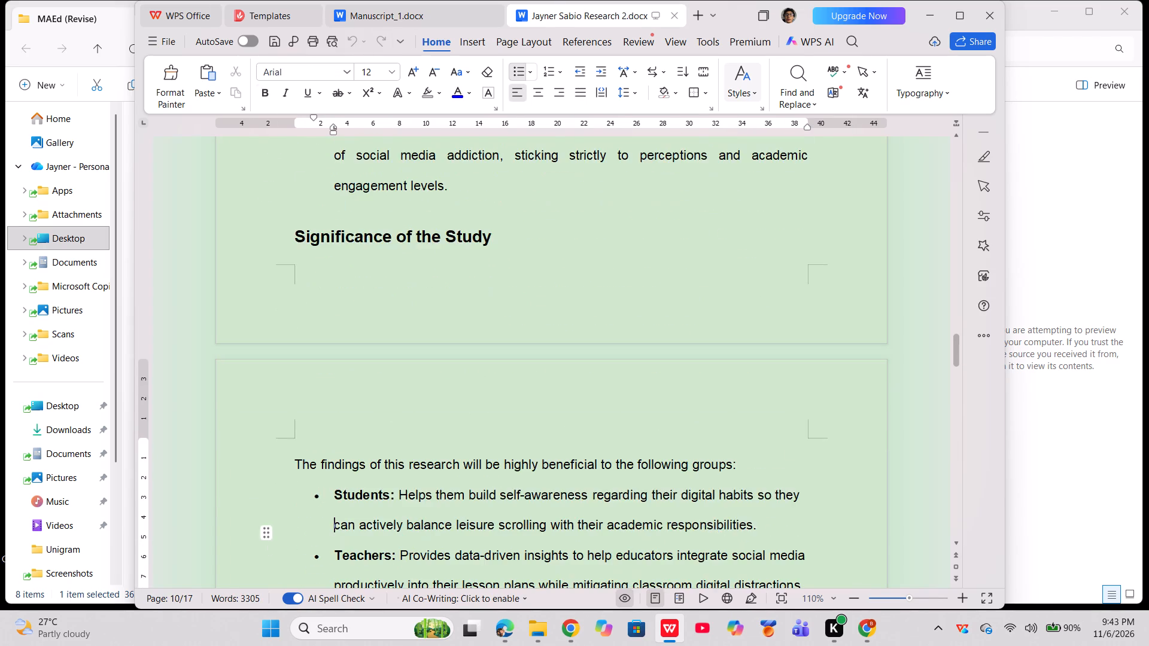
key(Down)
key(Down)
click(295, 419)
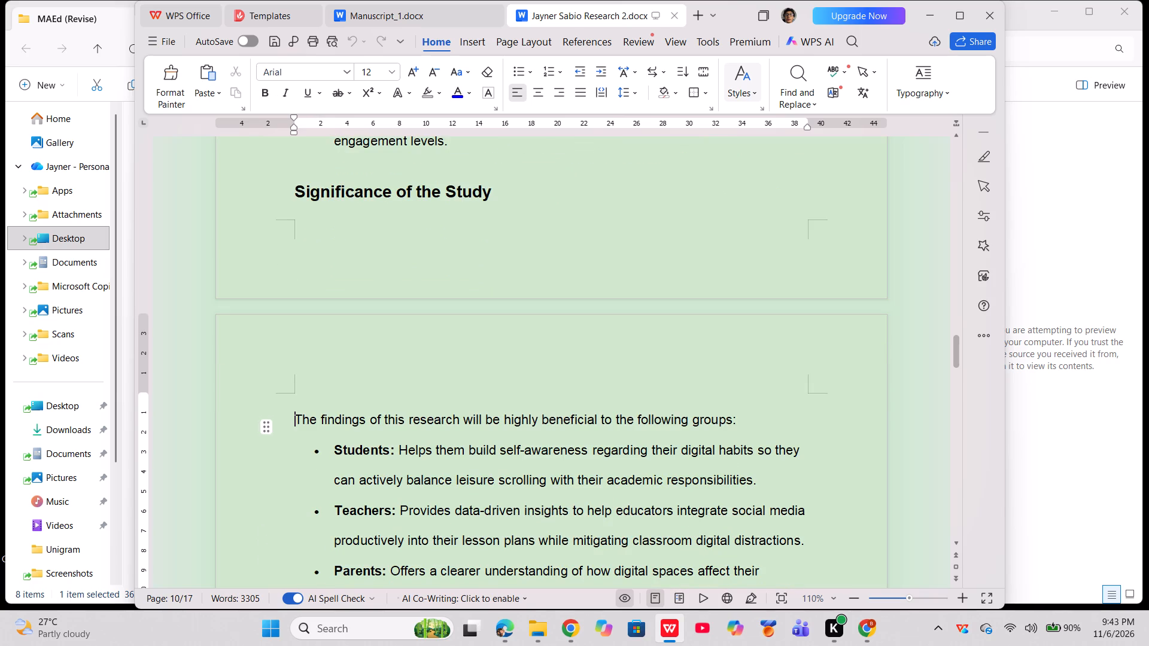
key(shift+Down)
key(shift+Down)
key(shift+Down)
key(shift+Down)
key(shift+Down)
key(shift+Down)
key(shift+Down)
key(shift+Down)
key(shift+Down)
key(shift+Down)
key(shift+Down)
key(shift+Down)
key(shift+Down)
key(shift+Down)
key(shift+Down)
key(shift+Down)
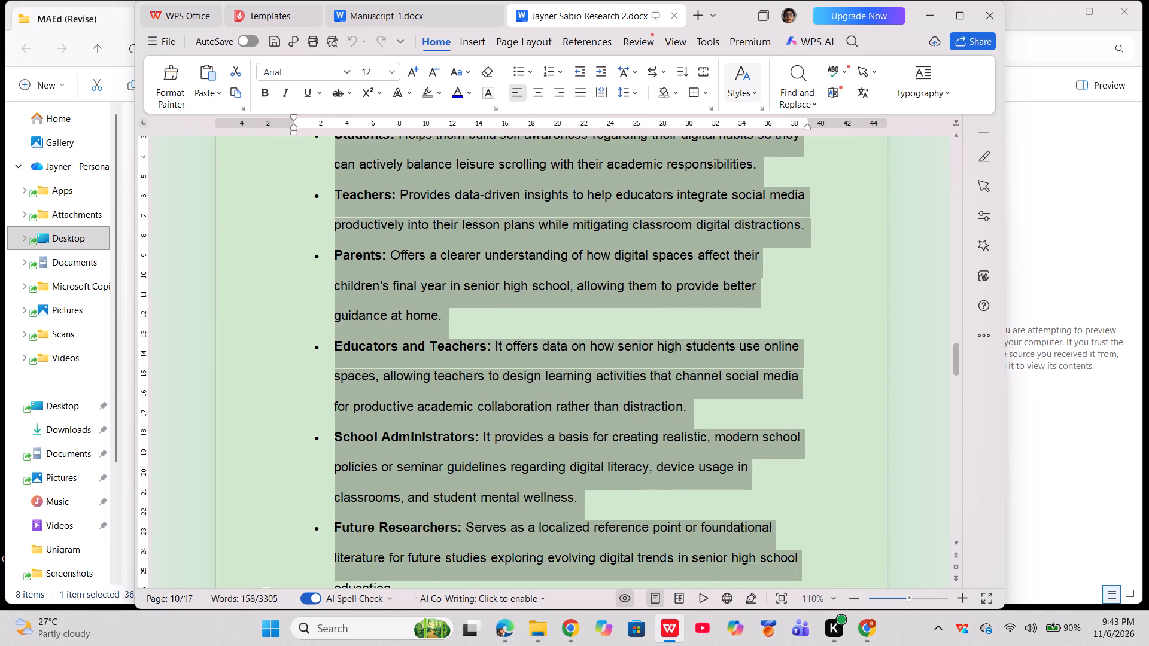
key(shift+Down)
key(shift+Down)
key(shift+Down)
key(shift+Up)
key(shift+Up)
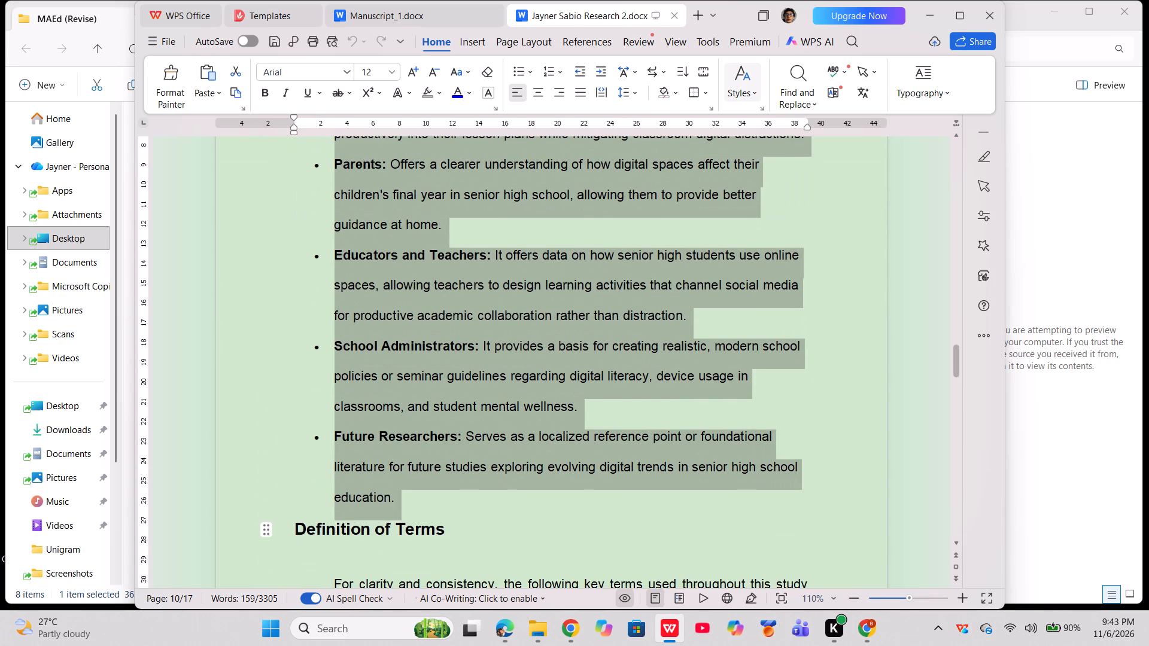
key(shift+Up)
key(shift+Down)
key(ctrl+c)
Paste the copied introduction and beneficiary bullets under the SIGNIFICANCE OF THE STUDY heading in Manuscript_1.
click(382, 17)
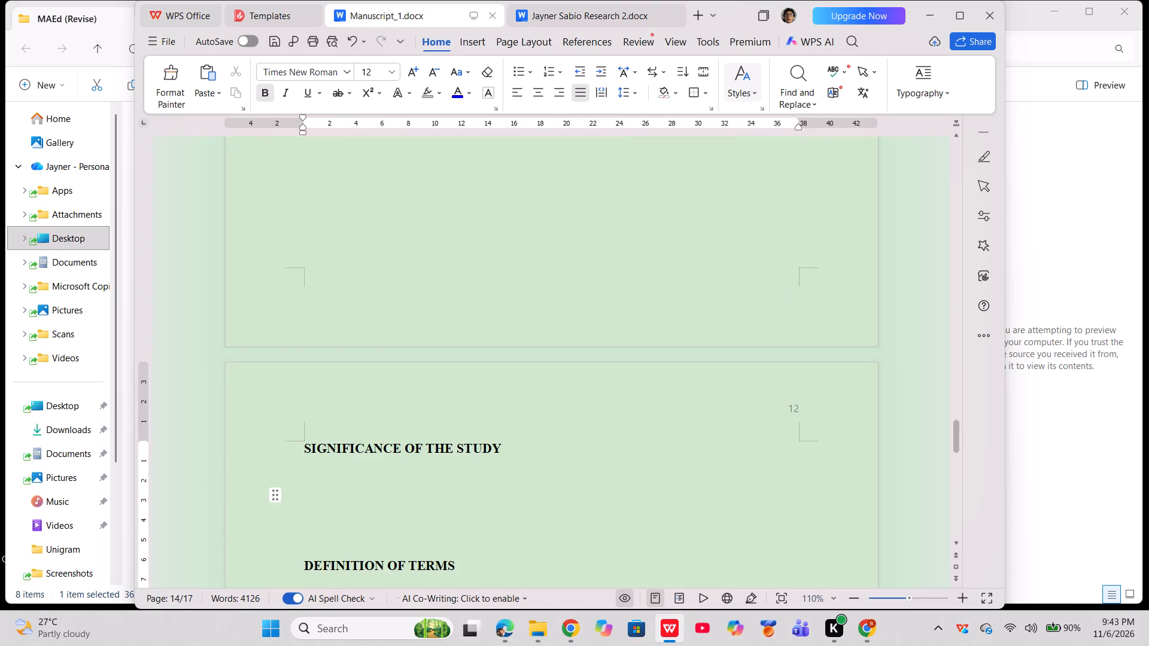
key(ctrl+v)
click(509, 342)
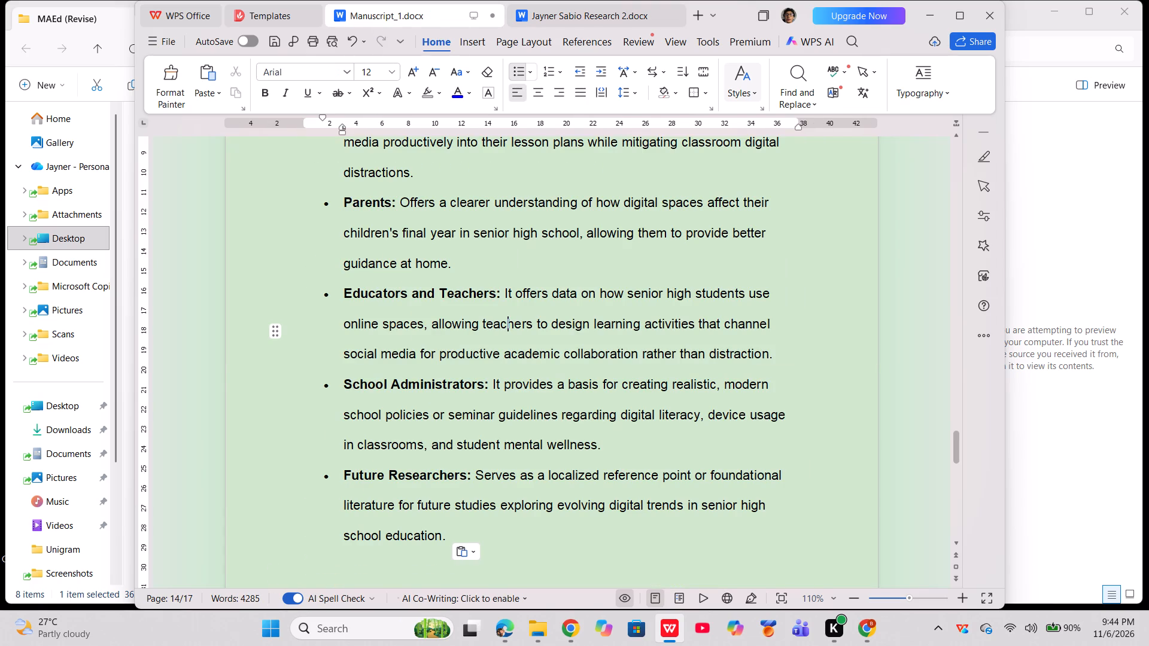
Change the pasted Significance of the Study text, from the introductory sentence through the Future Researchers bullet, to Times New Roman.
key(Up)
key(Up)
key(Up)
key(Up)
key(Up)
key(Up)
key(Up)
key(Up)
key(Up)
key(Up)
key(Up)
key(Up)
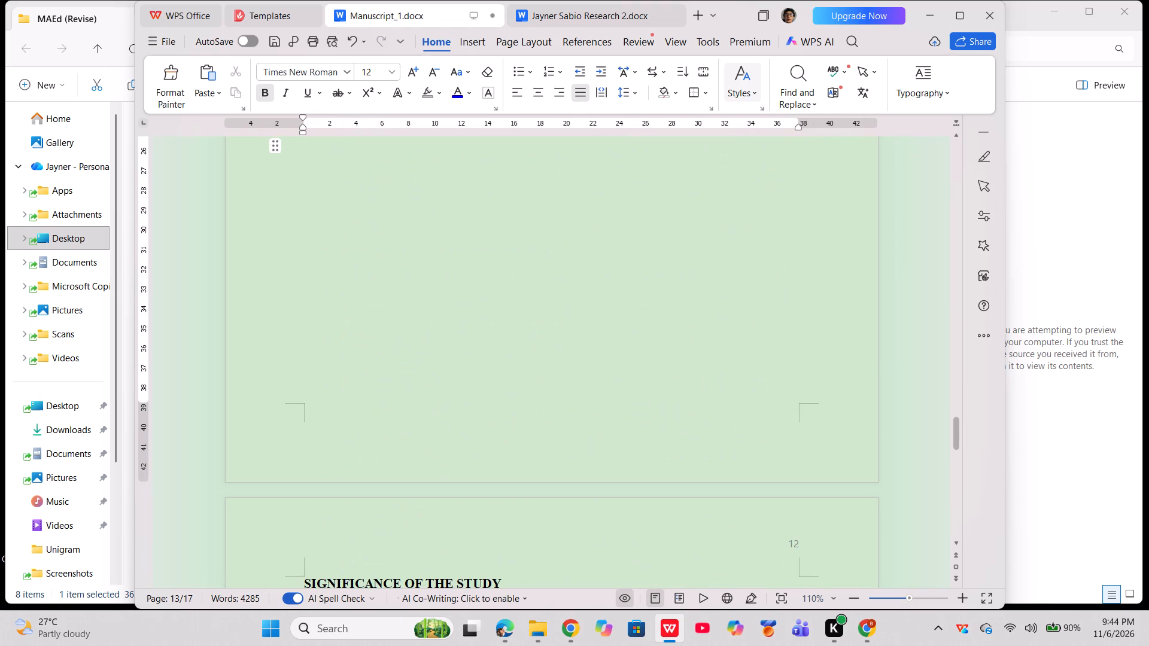
key(Down)
key(Down)
key(Down)
key(Down)
key(Down)
key(Down)
key(Down)
key(Down)
key(Down)
key(Down)
key(Down)
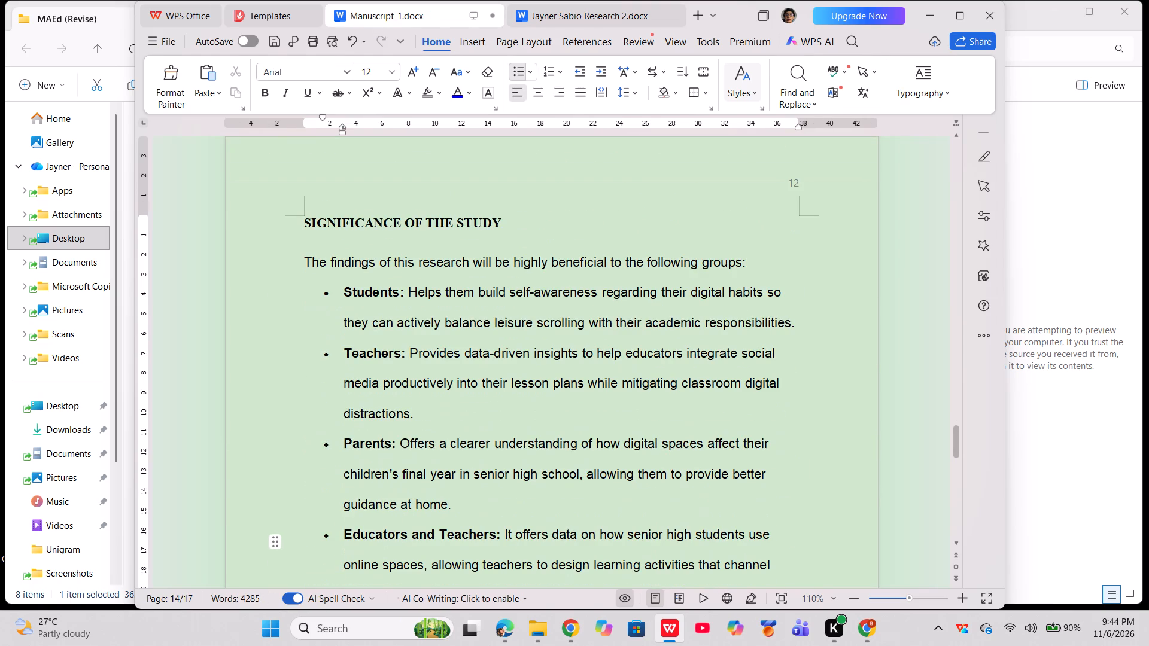
drag(303, 262, 303, 261)
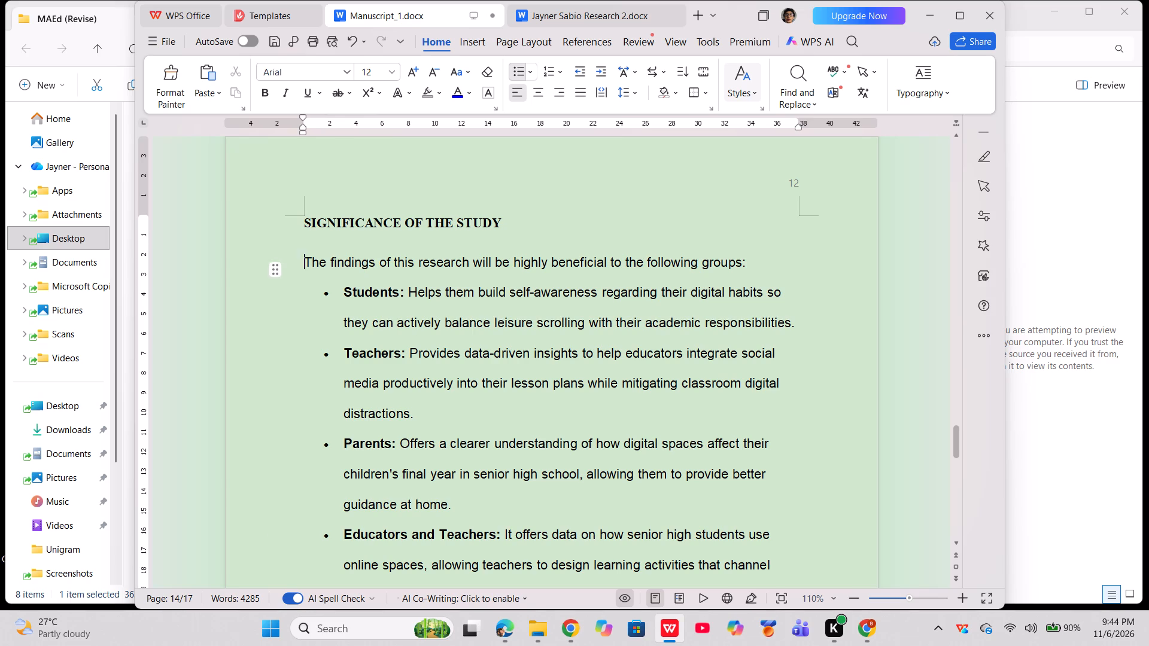
drag(303, 261, 523, 316)
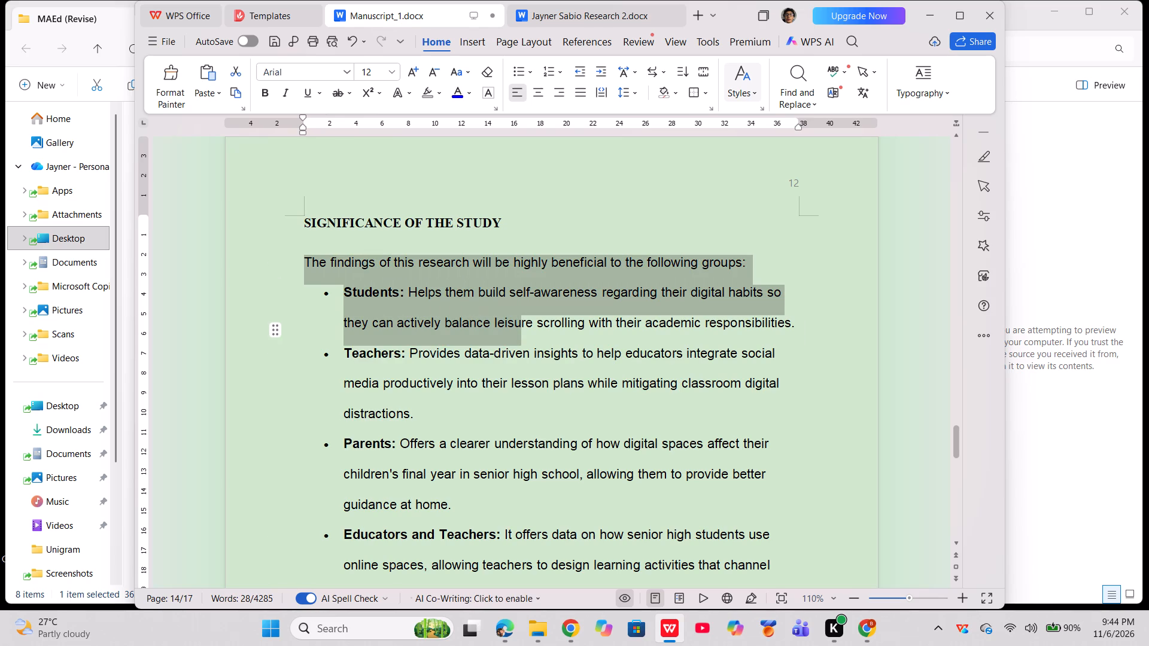
key(shift+Down)
key(shift+Down)
key(shift+Down)
key(shift+Down)
key(shift+Down)
key(shift+Down)
key(shift+Down)
key(shift+Down)
key(shift+Down)
key(shift+Down)
key(shift+Down)
key(shift+Down)
key(shift+Down)
key(shift+Down)
key(shift+Down)
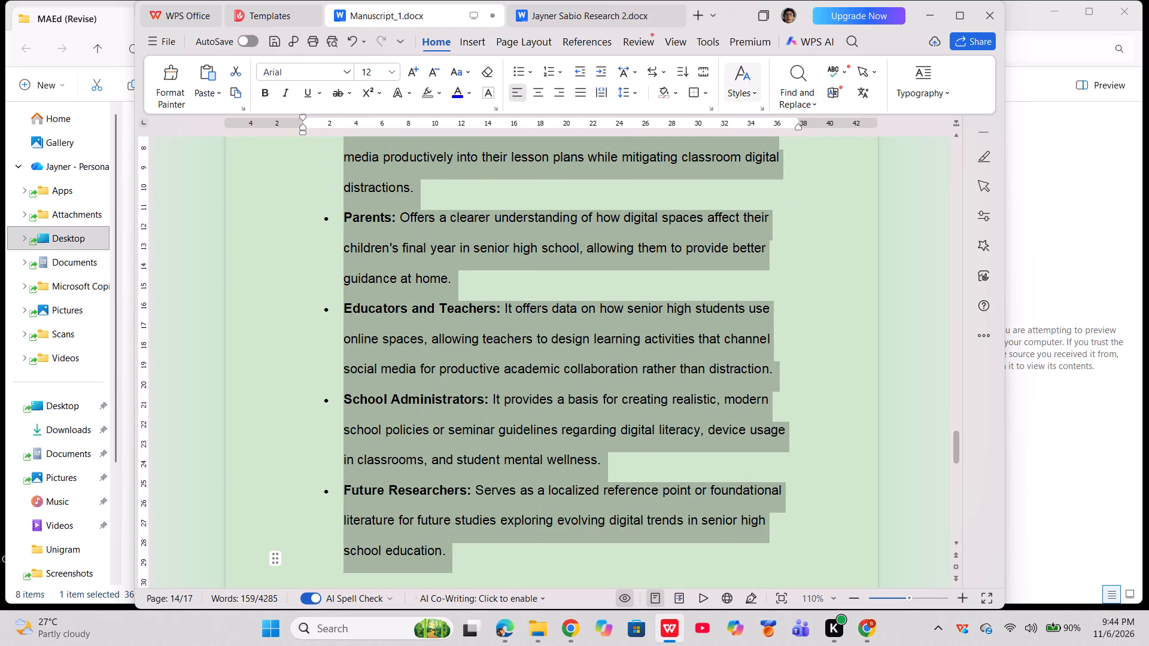
click(348, 69)
click(344, 217)
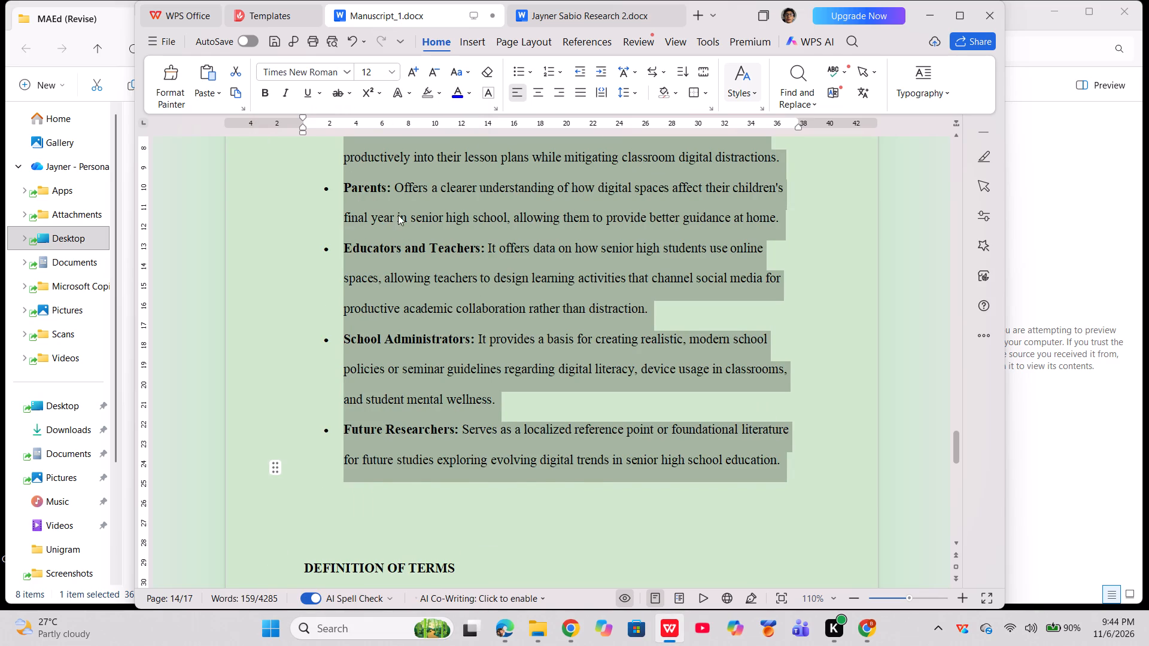
Check the reformatted introduction and beneficiary bullets under SIGNIFICANCE OF THE STUDY and save Manuscript_1.
click(644, 278)
key(Up)
key(Up)
key(Up)
key(Up)
key(Up)
key(Up)
key(Up)
key(Up)
key(Up)
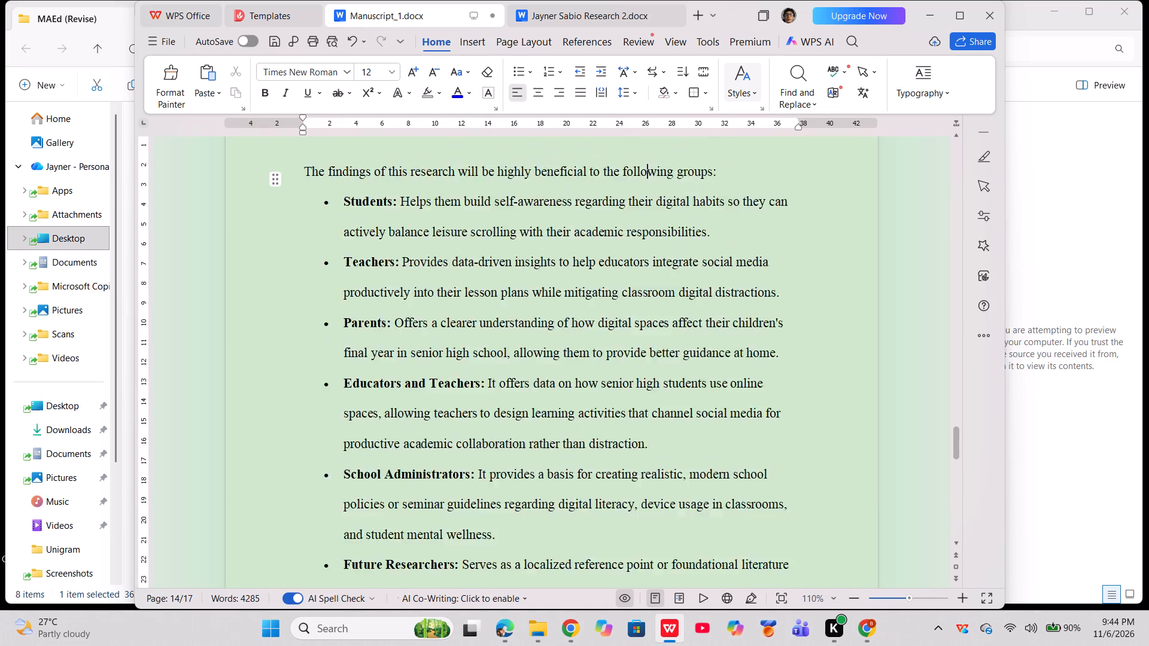
key(Up)
key(Down)
key(Down)
key(Down)
key(Down)
key(Down)
key(Down)
key(Down)
key(Down)
key(Down)
key(Down)
key(Down)
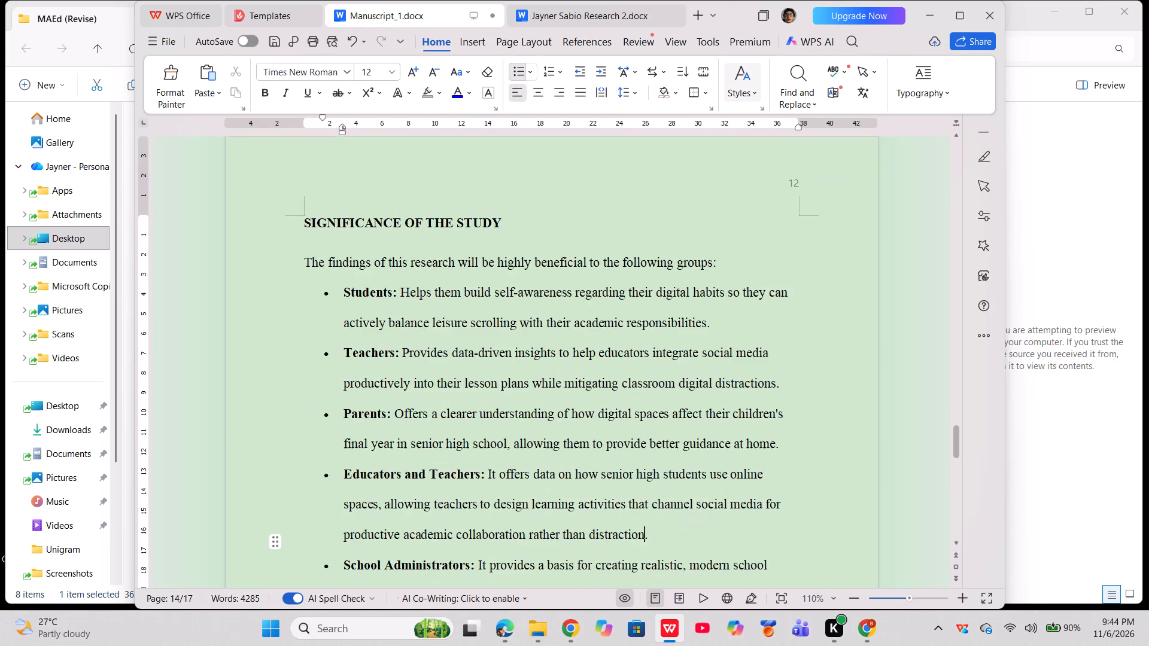
key(Down)
key(Down)
key(Down)
key(ctrl+s)
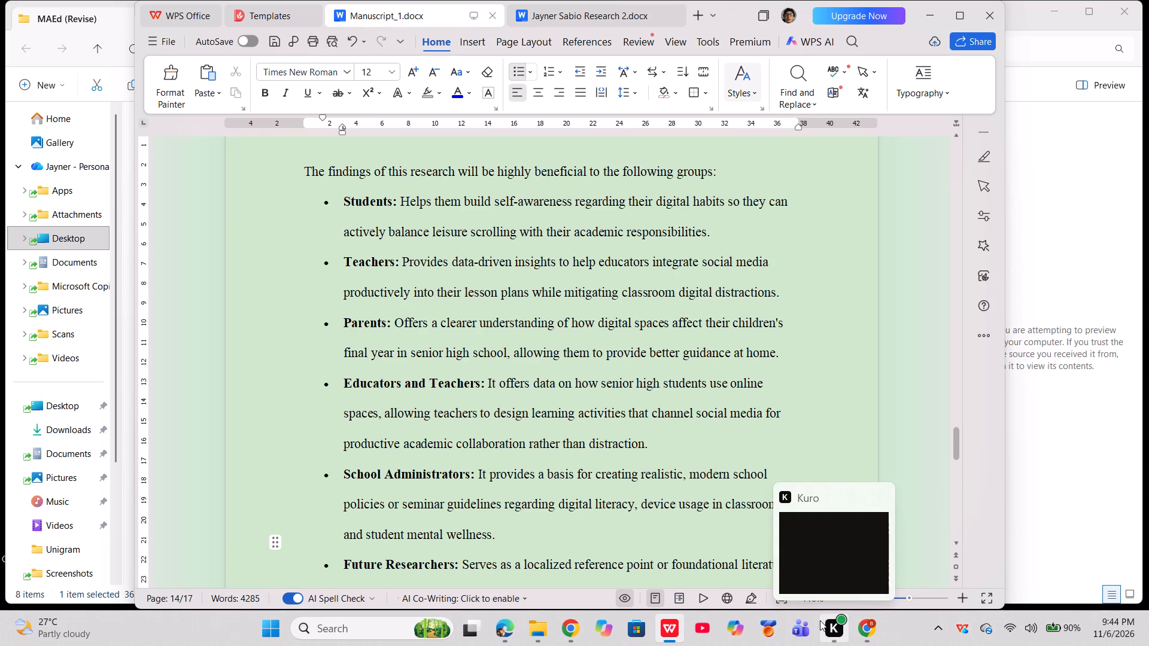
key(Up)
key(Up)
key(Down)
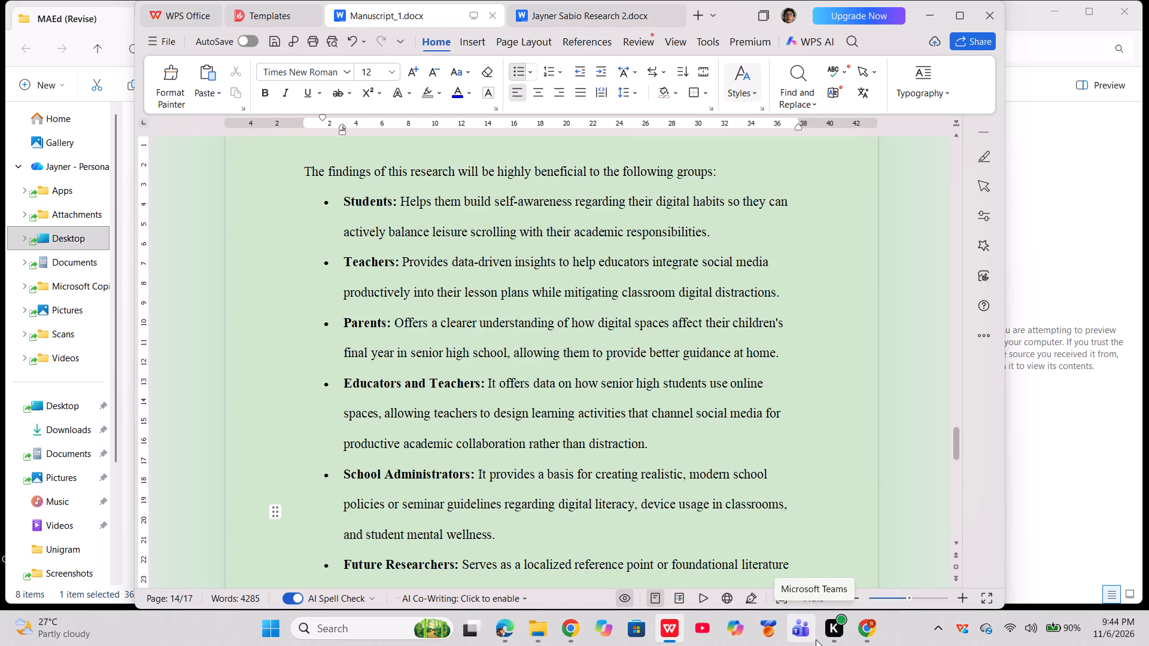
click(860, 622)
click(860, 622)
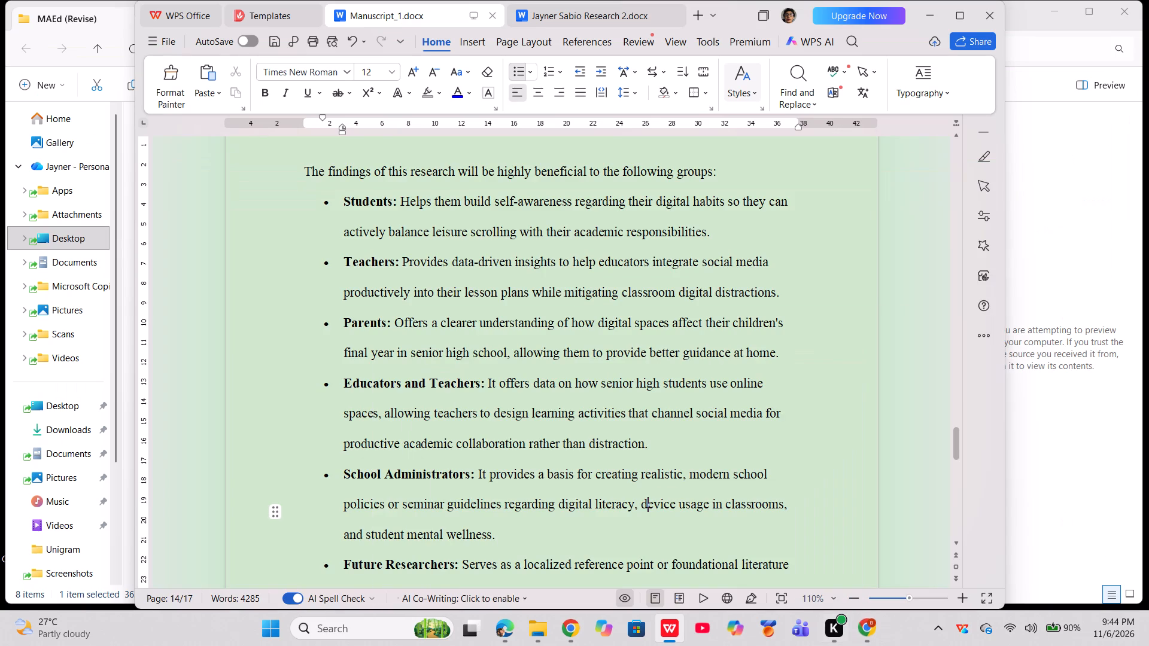
Review the Significance of the Study section in Manuscript_1, from its heading and introductory sentence through the beneficiary bullets.
click(661, 493)
key(Down)
key(Down)
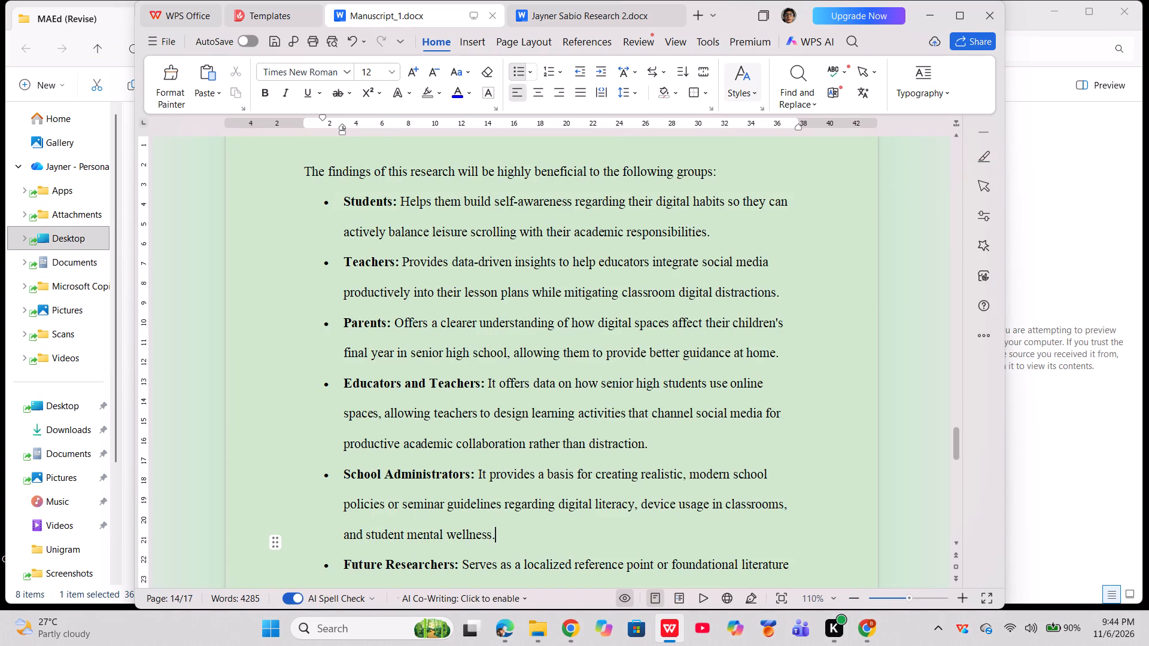
key(Down)
key(Up)
key(Up)
key(Up)
key(Up)
key(Up)
key(Up)
key(Up)
key(Up)
key(Up)
key(Up)
key(Up)
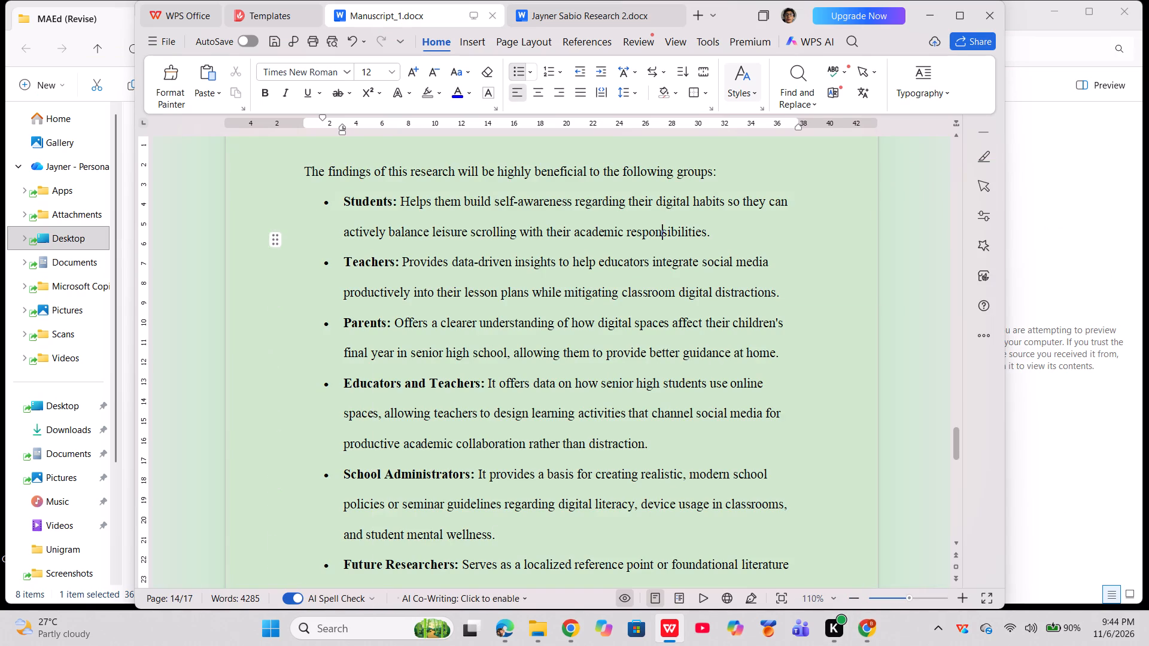
key(Up)
key(Up)
key(Up)
key(Up)
key(Up)
key(Down)
key(Down)
key(Down)
key(Down)
key(Down)
key(Down)
key(Down)
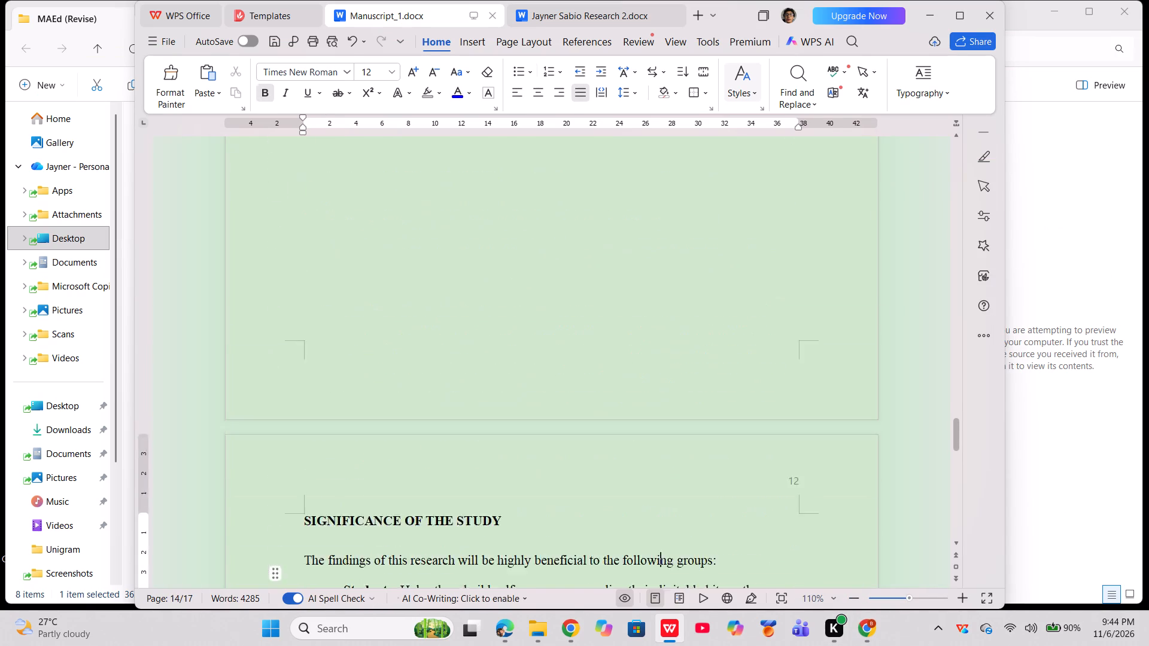
key(Down)
key(Down)
key(Down)
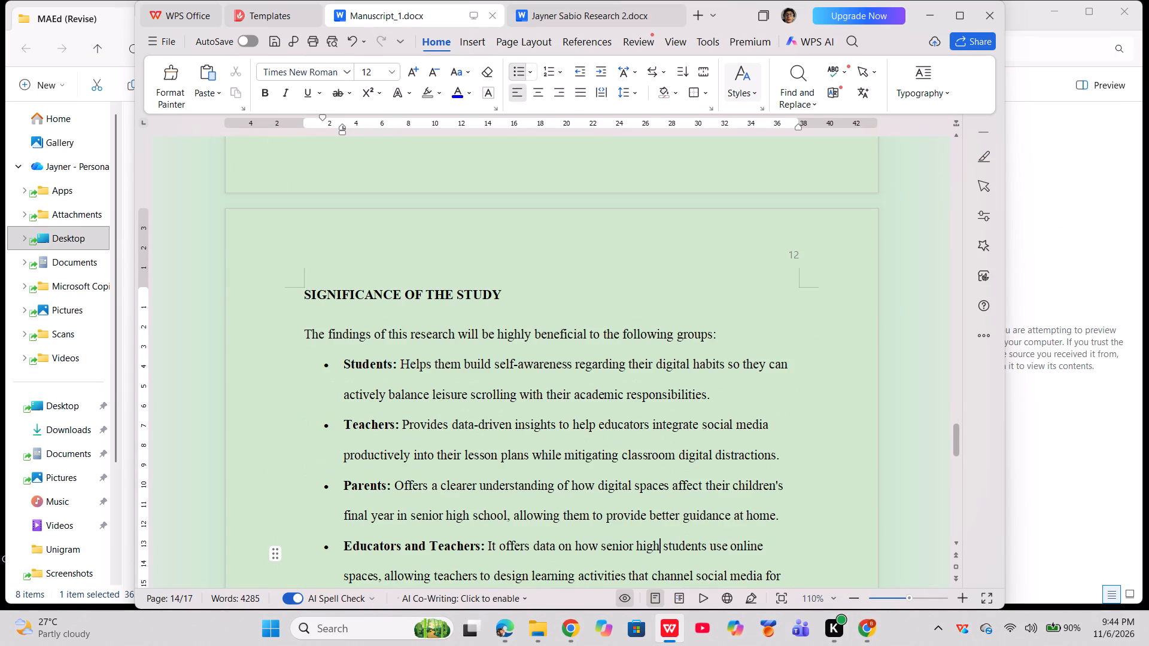
Review the beneficiary bullets down to the DEFINITION OF TERMS heading and place the cursor at the end of that heading.
key(Down)
key(Down)
key(Down)
key(Down)
key(Down)
key(Down)
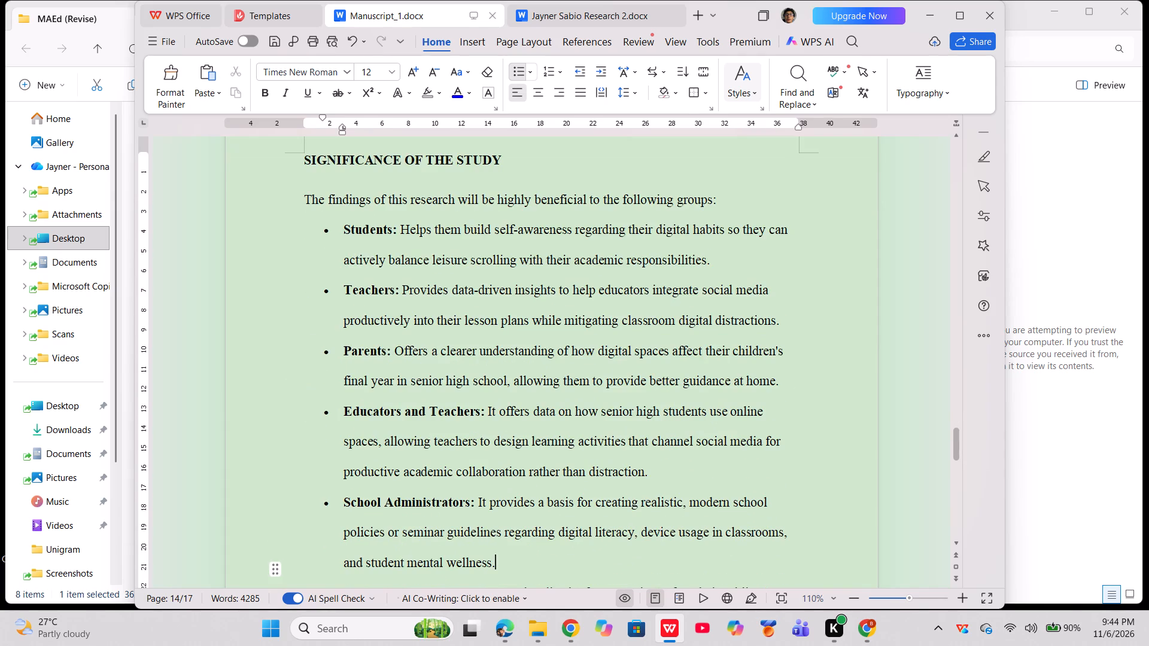
key(Down)
key(Down)
key(Down)
key(Down)
key(Down)
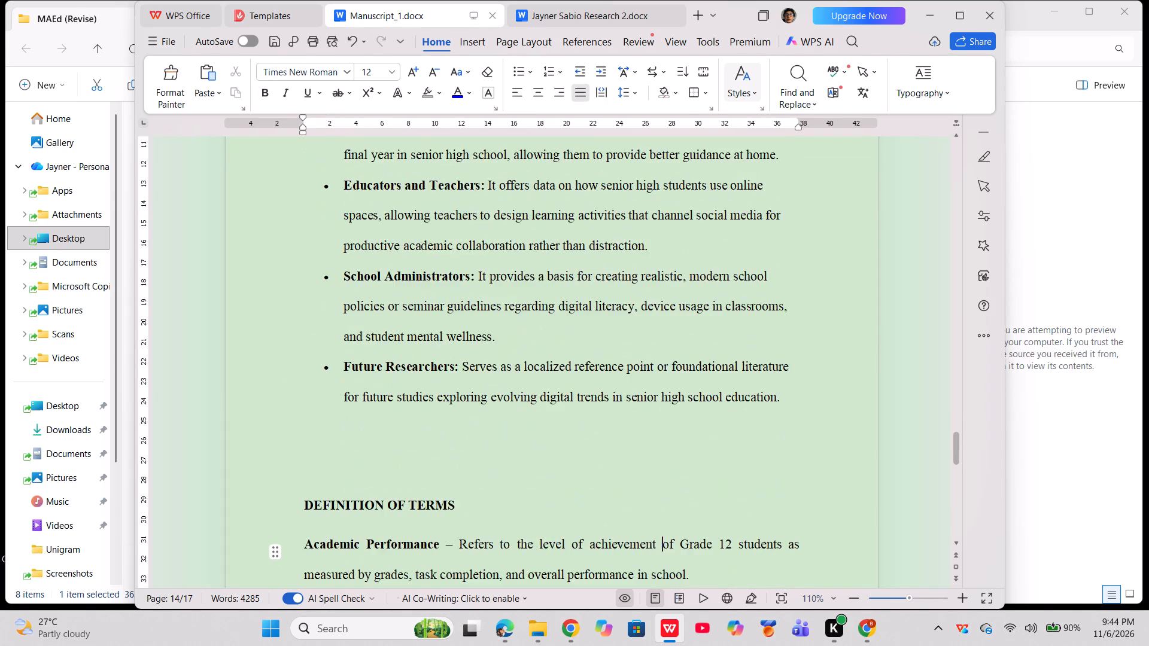
key(Down)
key(Up)
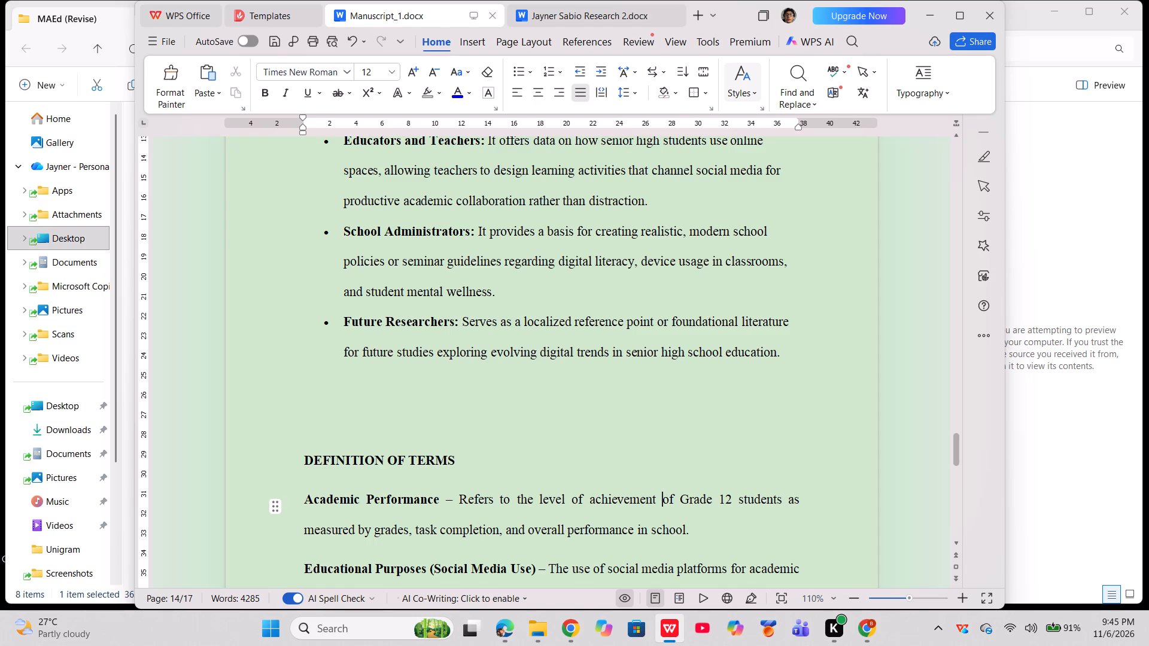
click(456, 461)
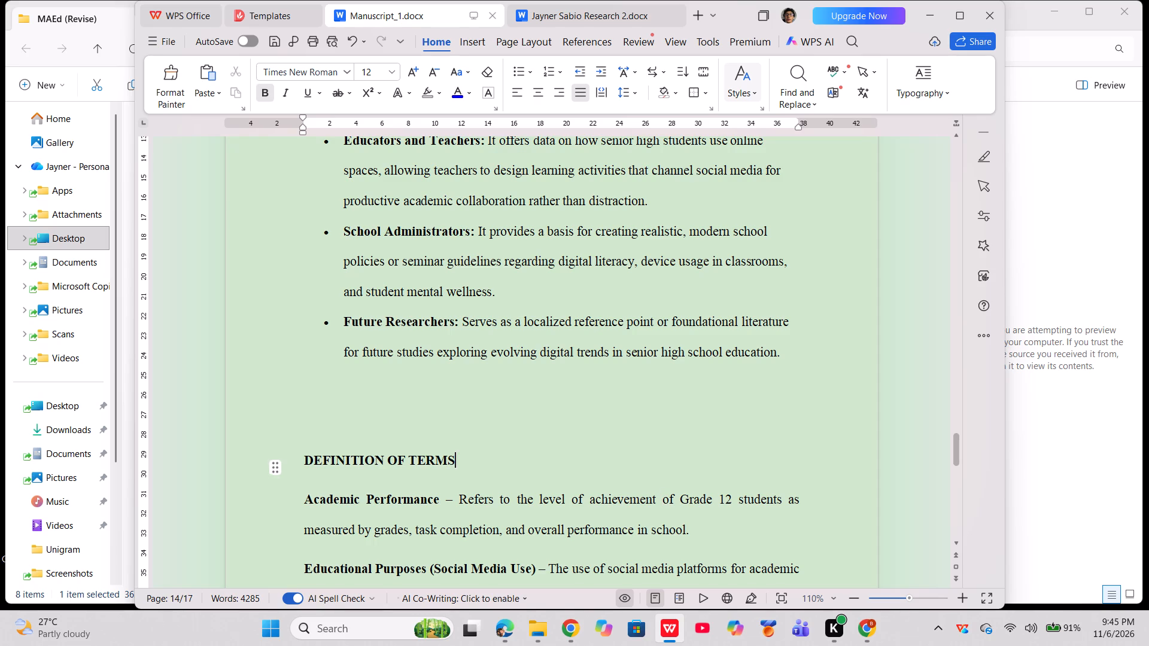
Copy the Definition of Terms text in Research 2, from "For clarity and consistency" through the Social Media Perceptions bullet.
click(612, 15)
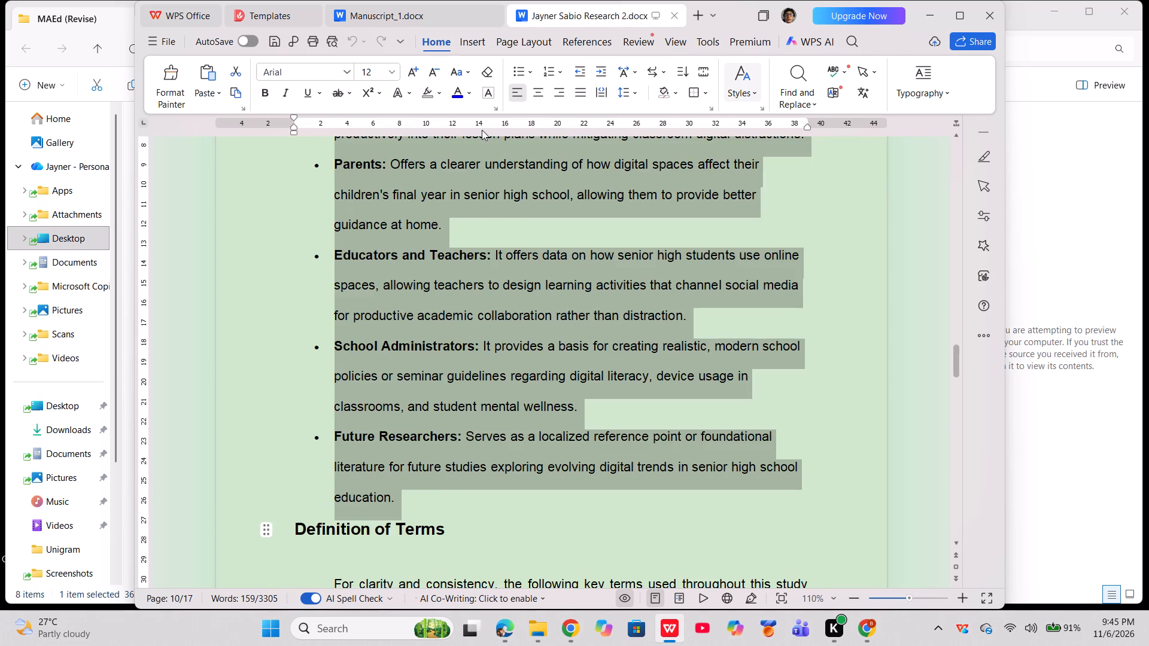
click(504, 526)
drag(956, 360, 956, 365)
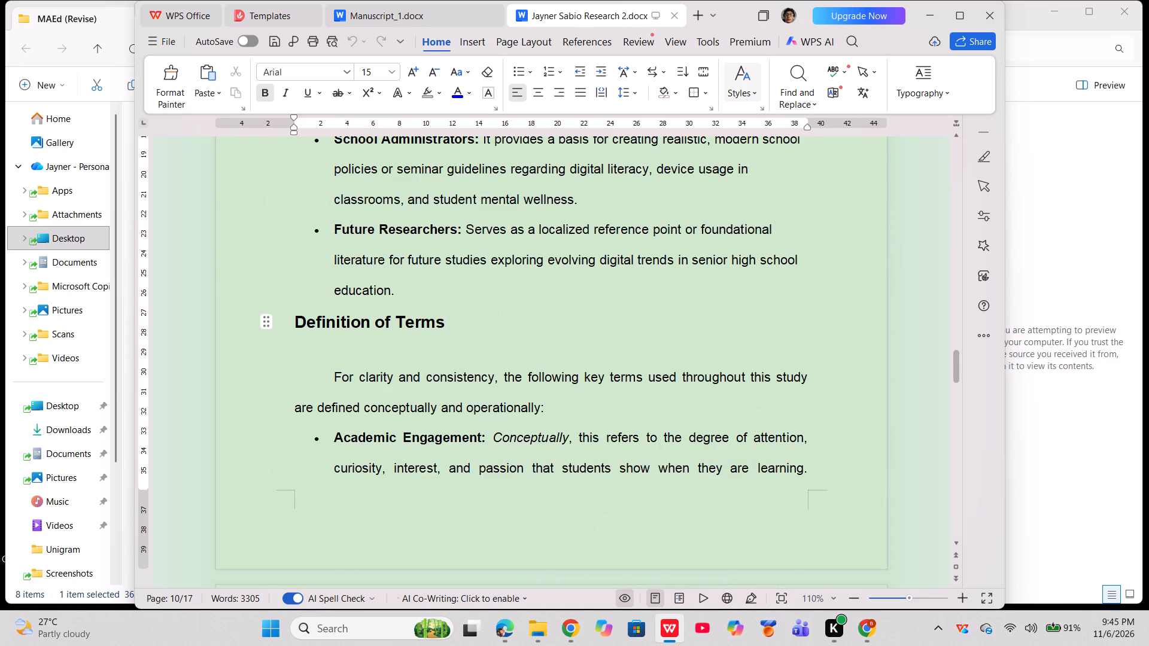
click(323, 378)
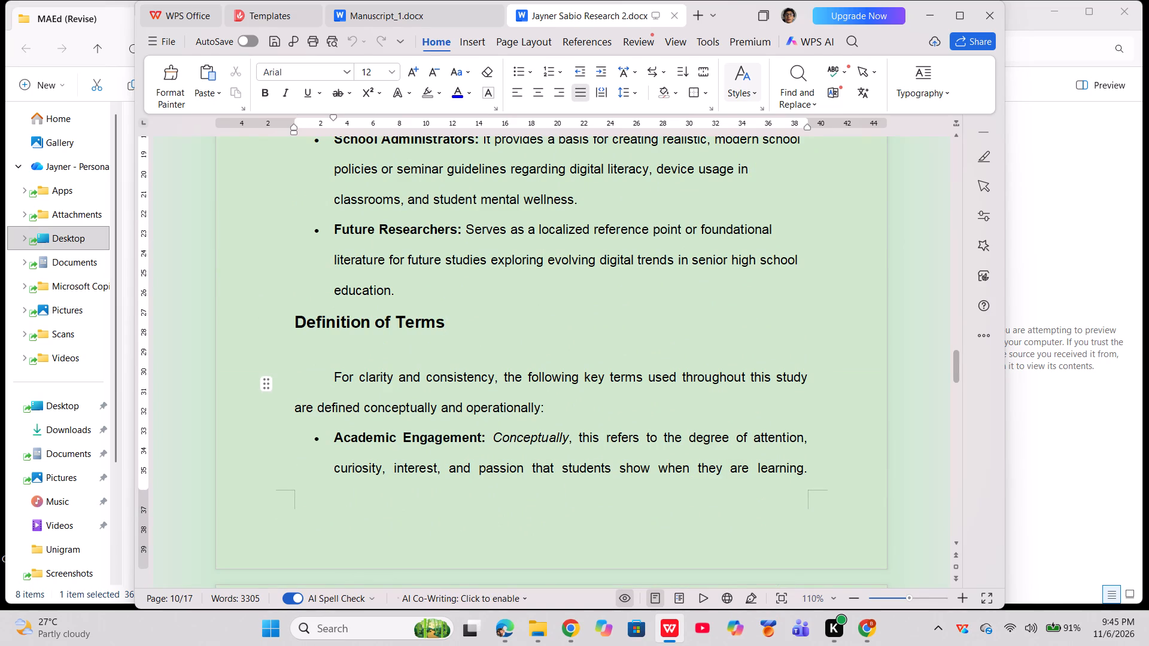
key(shift+Down)
key(shift+Down)
key(shift+Down)
key(shift+Down)
key(shift+Down)
key(shift+Down)
key(shift+Down)
key(shift+Down)
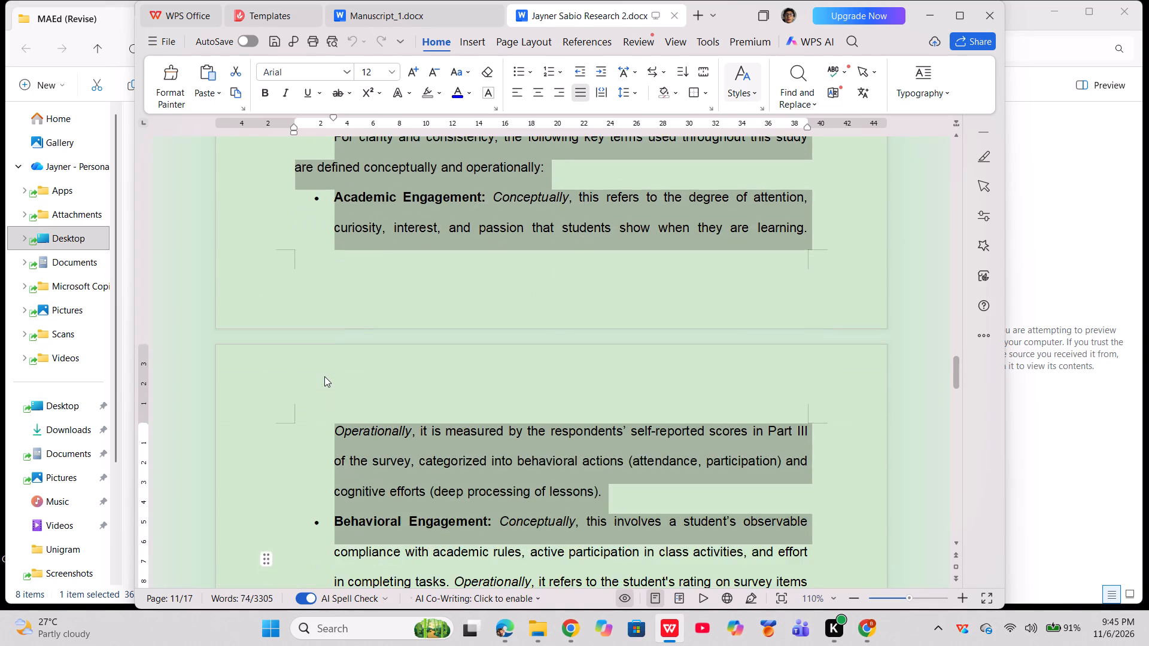
key(shift+Down)
key(shift+Down)
key(shift+Down)
key(shift+Down)
key(shift+Down)
key(shift+Down)
key(shift+Down)
key(shift+Down)
key(shift+Down)
key(shift+Down)
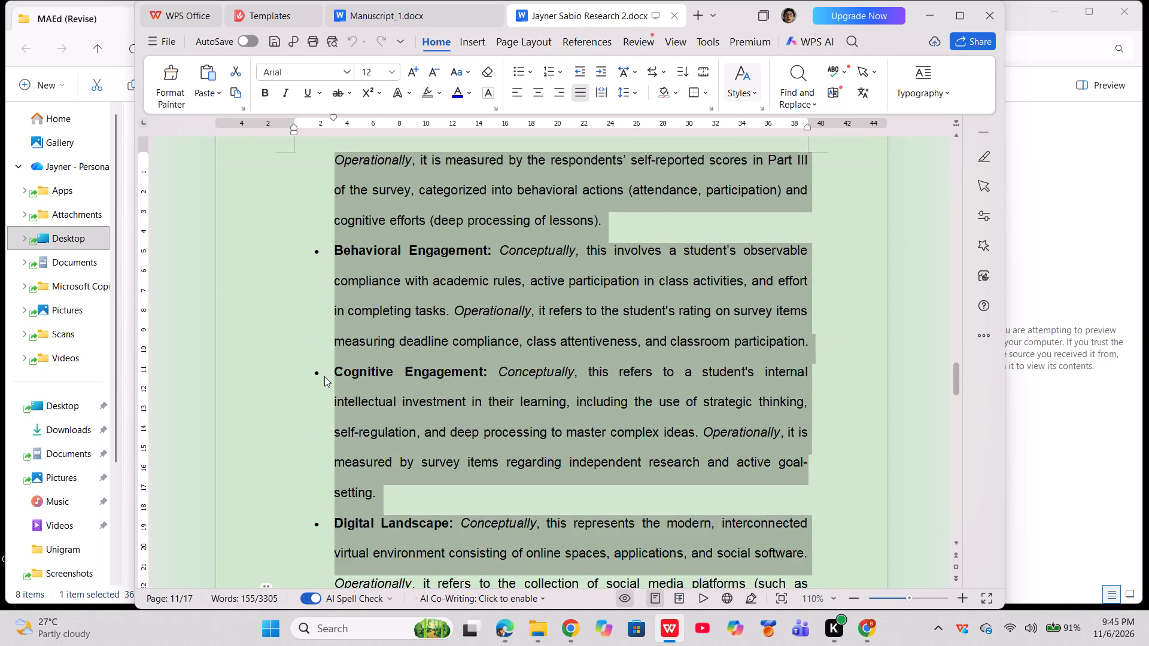
key(shift+Down)
key(shift+Down)
key(shift+Down)
key(shift+Down)
key(shift+Down)
key(shift+Down)
key(shift+Down)
key(shift+Down)
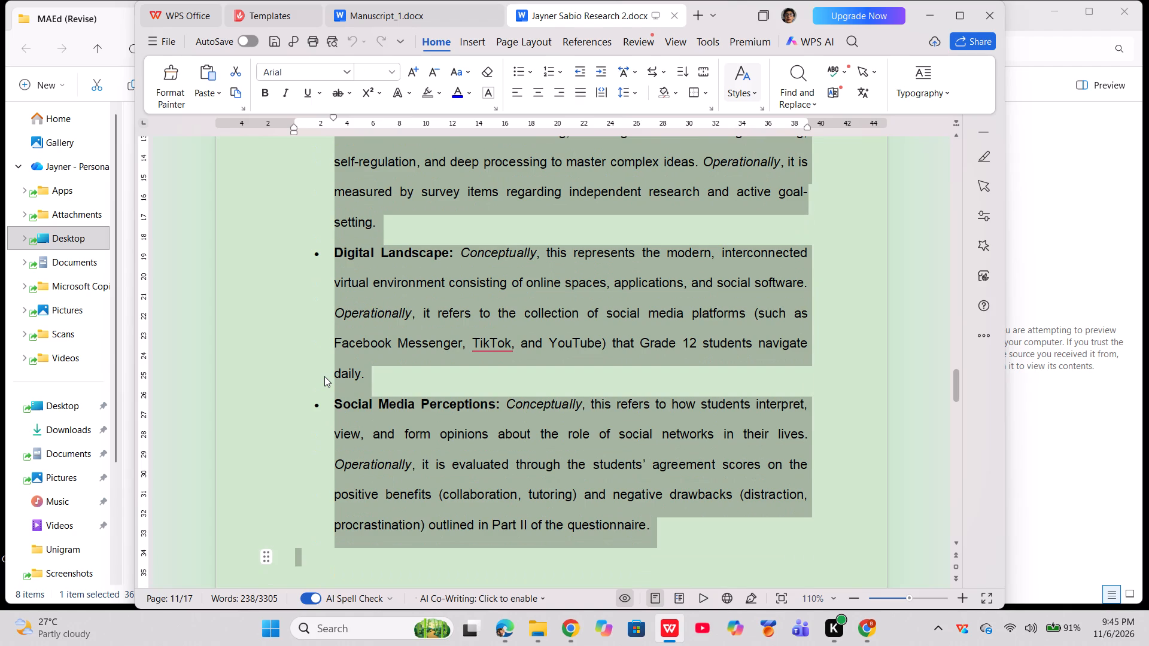
key(shift+Down)
key(shift+Down)
key(shift+Down)
key(shift+Up)
key(shift+Up)
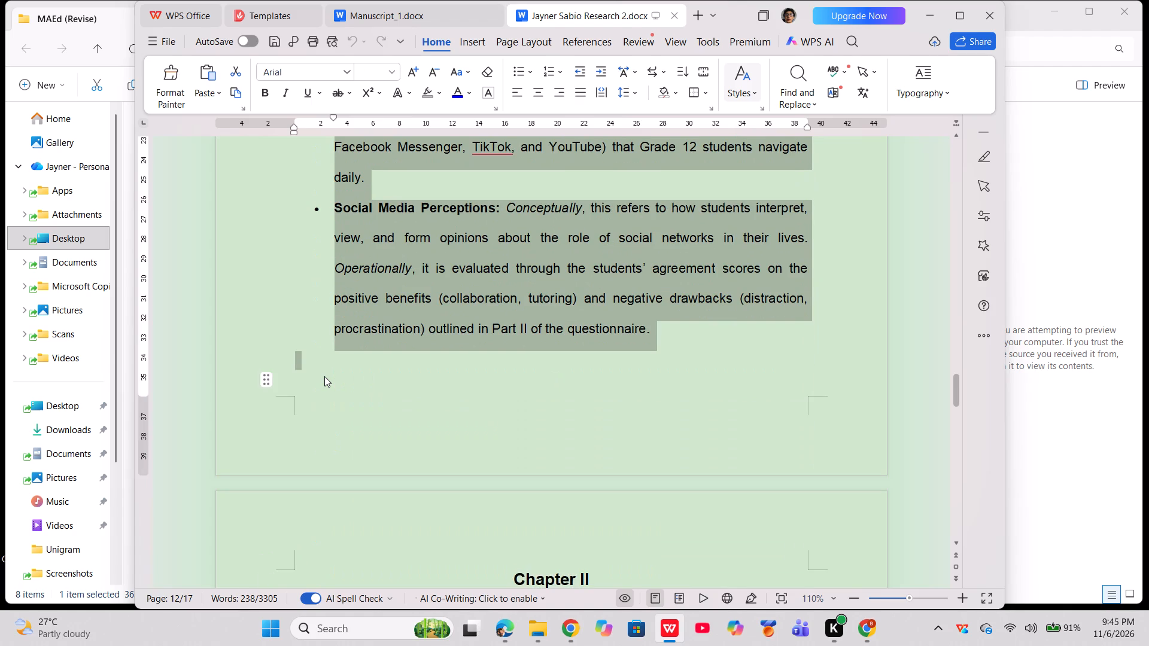
key(shift+Up)
key(shift+Up)
key(shift+Down)
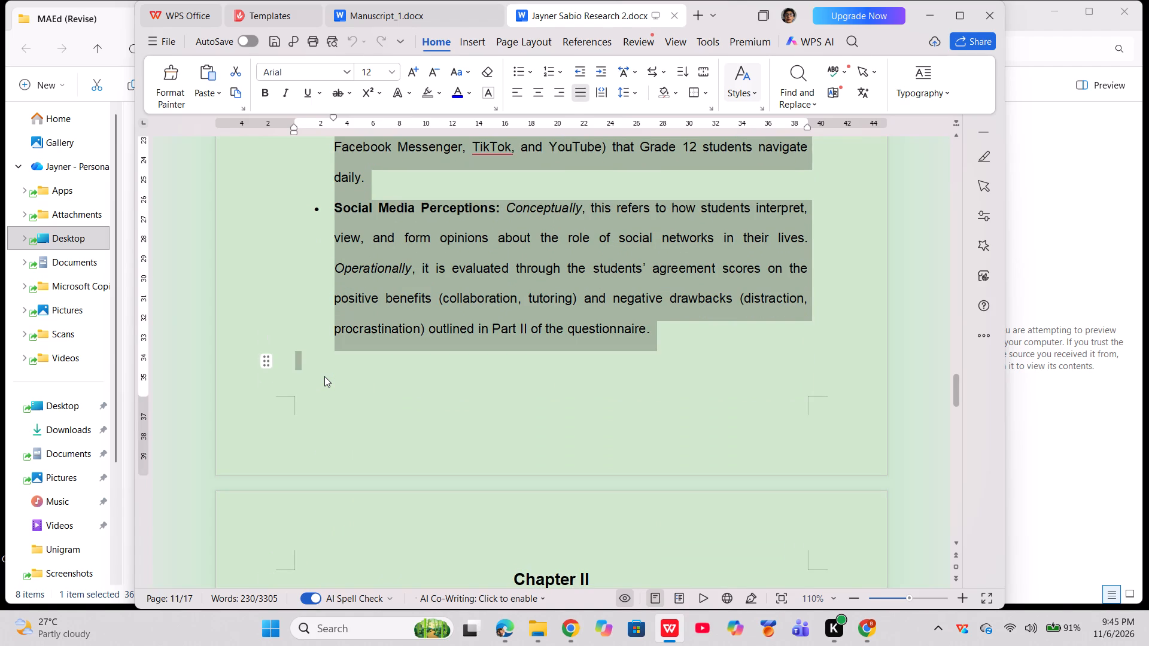
key(shift+Right)
key(shift+Up)
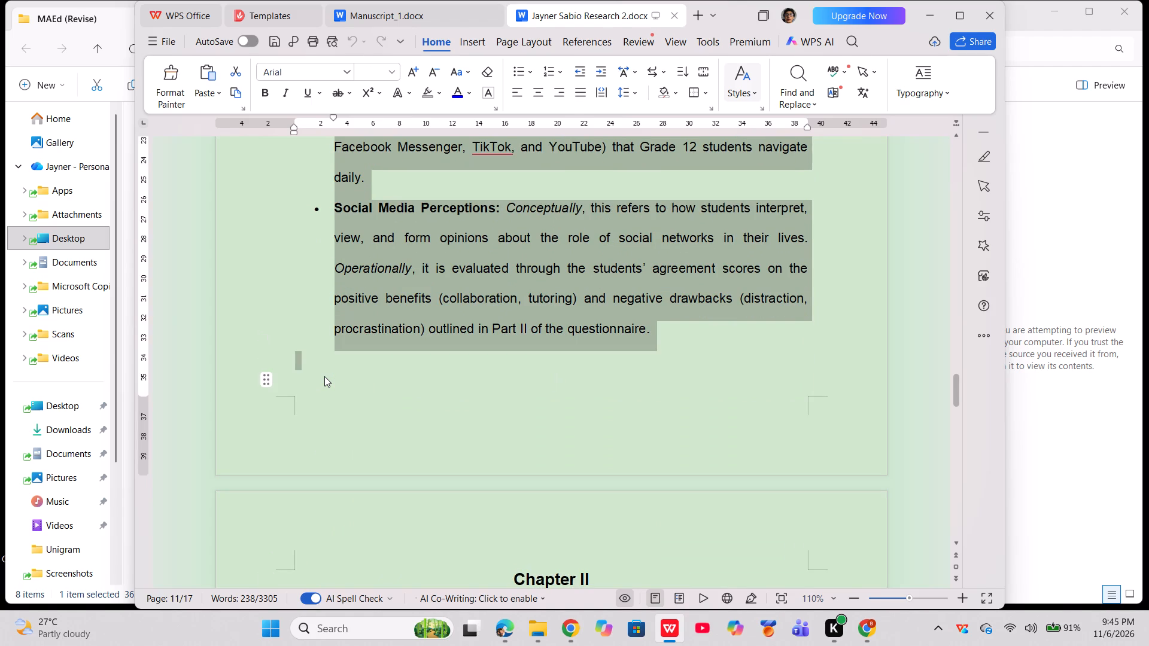
key(shift+Left)
key(ctrl+c)
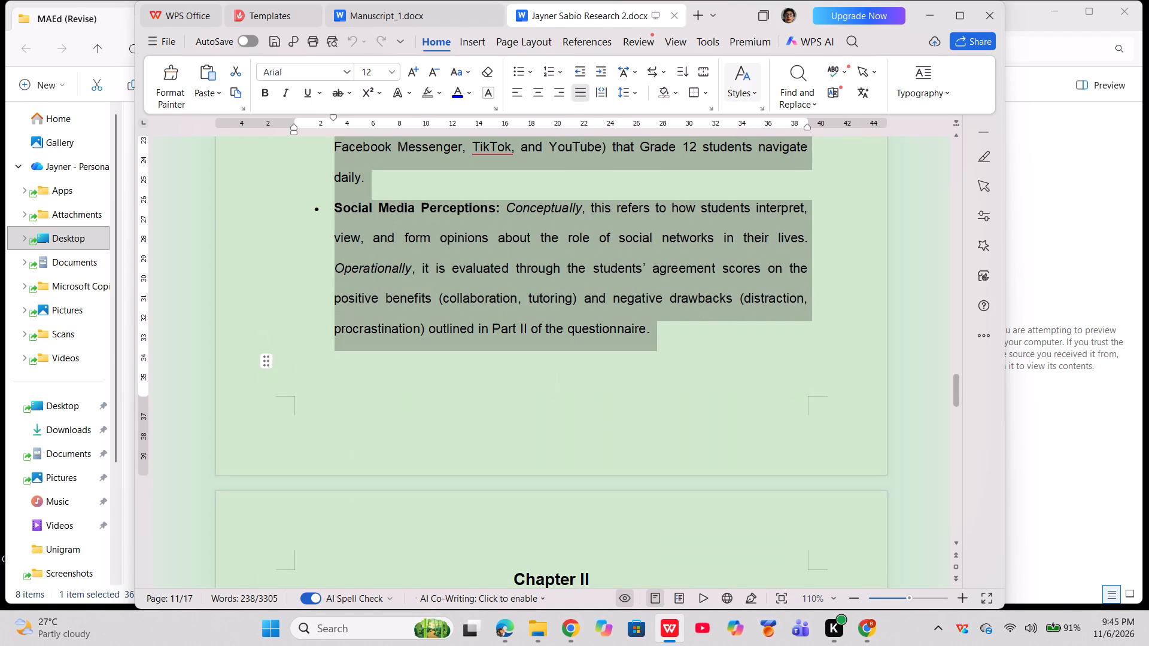
Delete the old definition entries in Manuscript_1, from Academic Performance through Academic Engagement, keeping the DEFINITION OF TERMS heading.
click(381, 19)
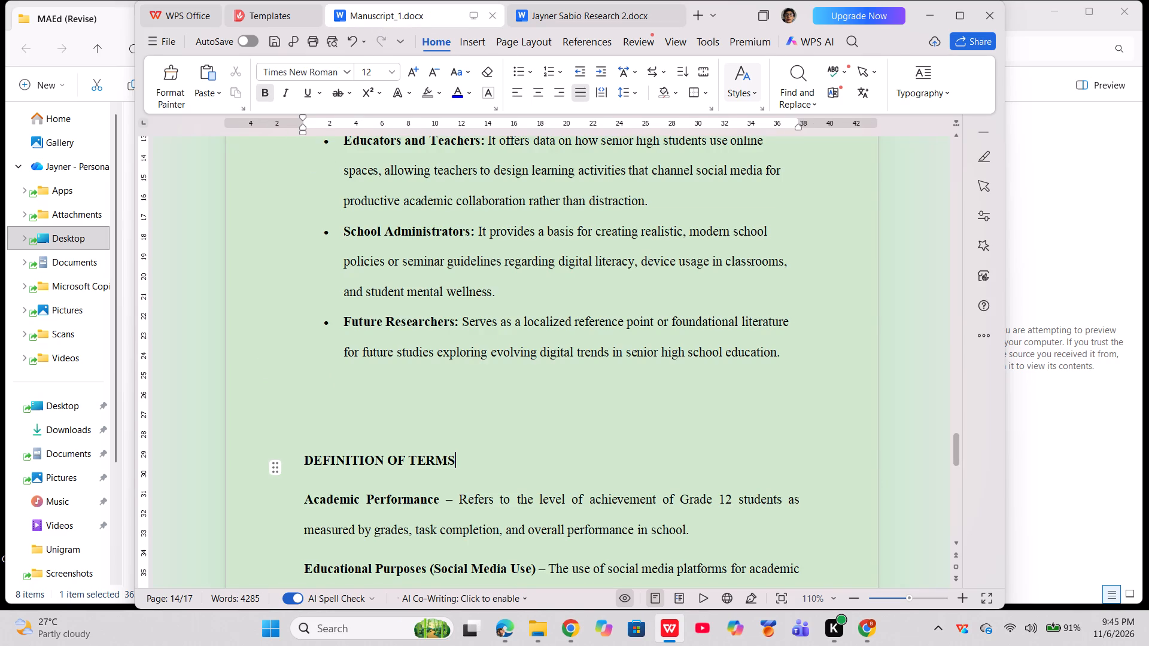
key(Down)
key(Down)
key(Down)
key(Down)
key(Down)
key(Down)
key(Down)
key(Down)
key(Down)
key(Up)
key(Up)
key(Up)
key(Up)
key(Up)
key(Up)
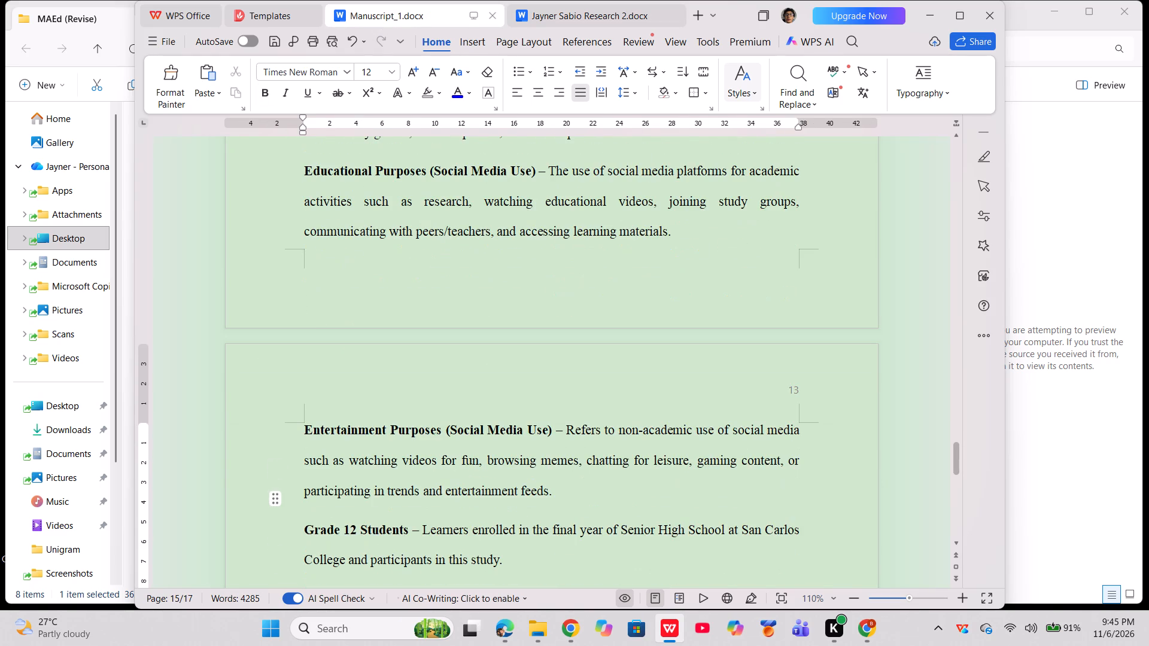
key(Up)
key(Up)
key(Up)
key(Up)
key(Up)
key(Up)
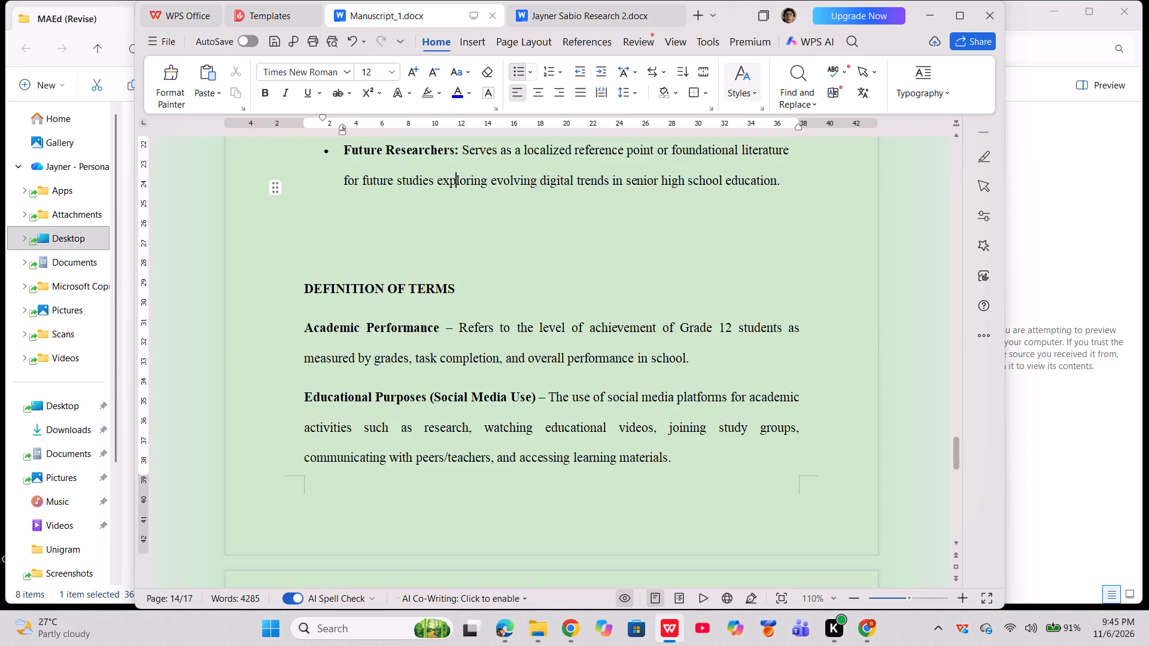
drag(302, 325, 654, 459)
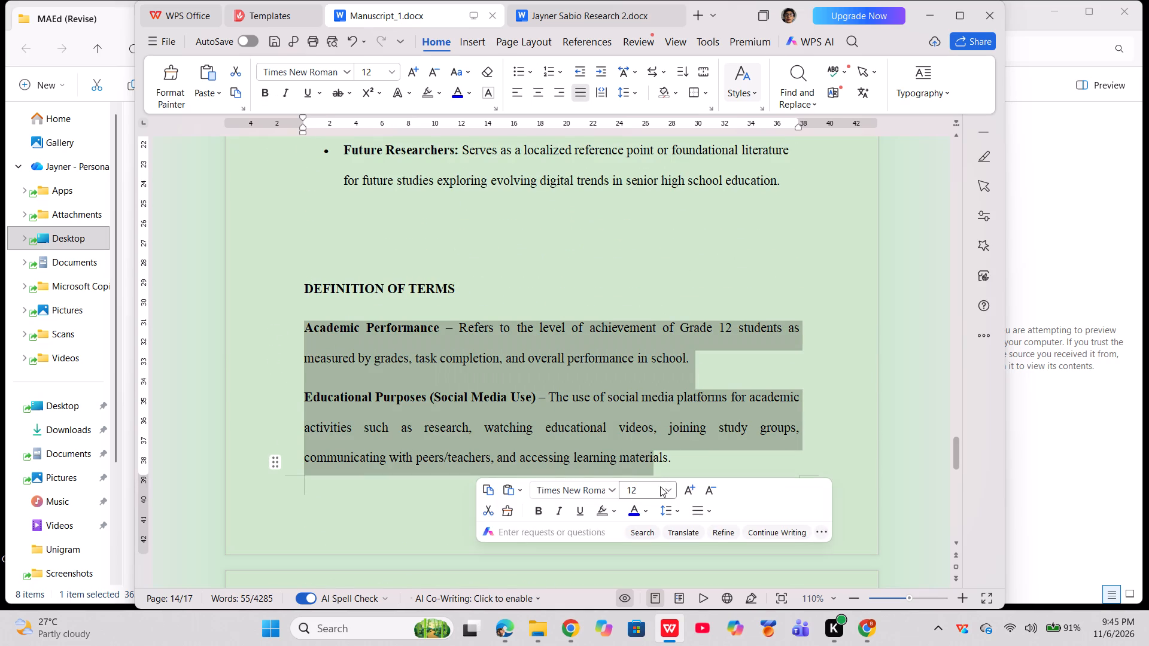
key(shift+Down)
key(shift+Down)
key(shift+Down)
key(shift+Down)
key(shift+Down)
key(shift+Down)
key(shift+Down)
key(shift+Down)
key(shift+Down)
key(shift+Down)
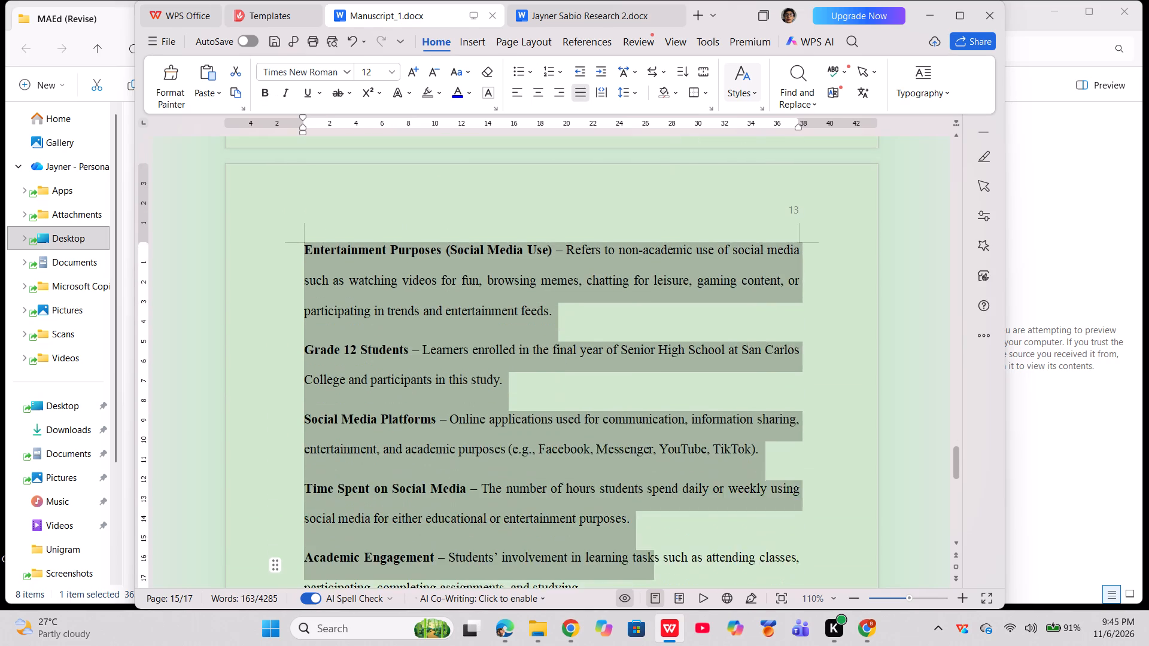
key(shift+Down)
key(shift+Down)
key(shift+Down)
key(shift+Down)
key(shift+Up)
key(shift+Up)
key(shift+Up)
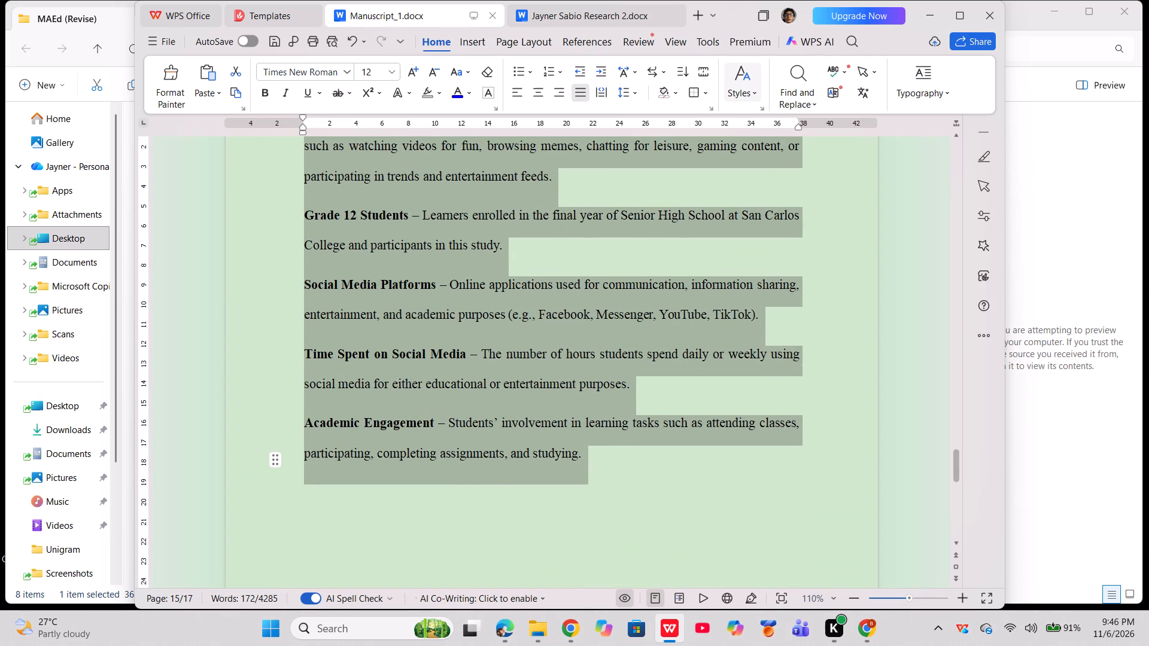
key(BackSpace)
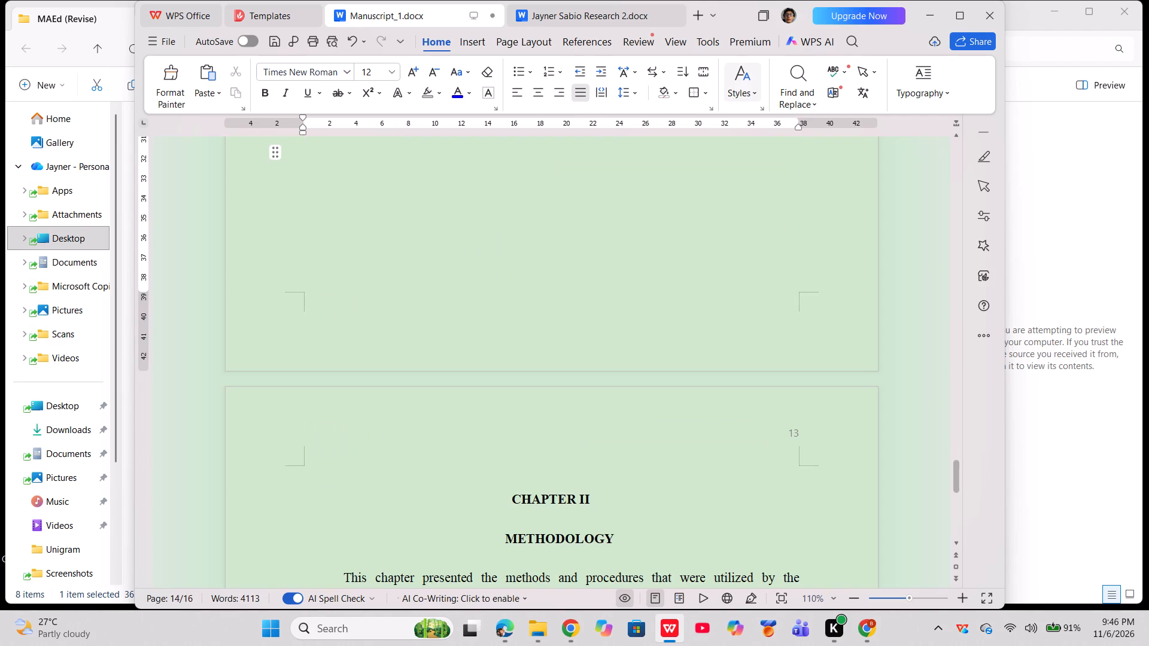
Remove the extra blank line directly above the DEFINITION OF TERMS heading.
key(Up)
key(Up)
key(Up)
key(Up)
key(Up)
key(Up)
click(315, 313)
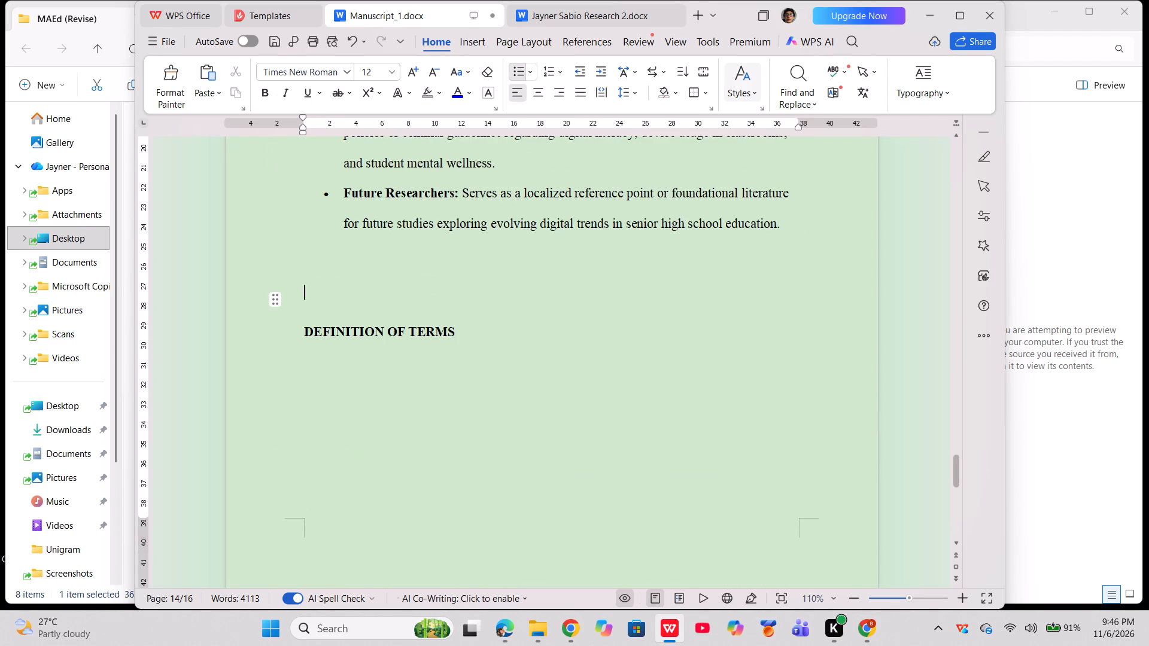
key(BackSpace)
Paste the copied Research 2 definitions on the empty line below the DEFINITION OF TERMS heading.
click(315, 340)
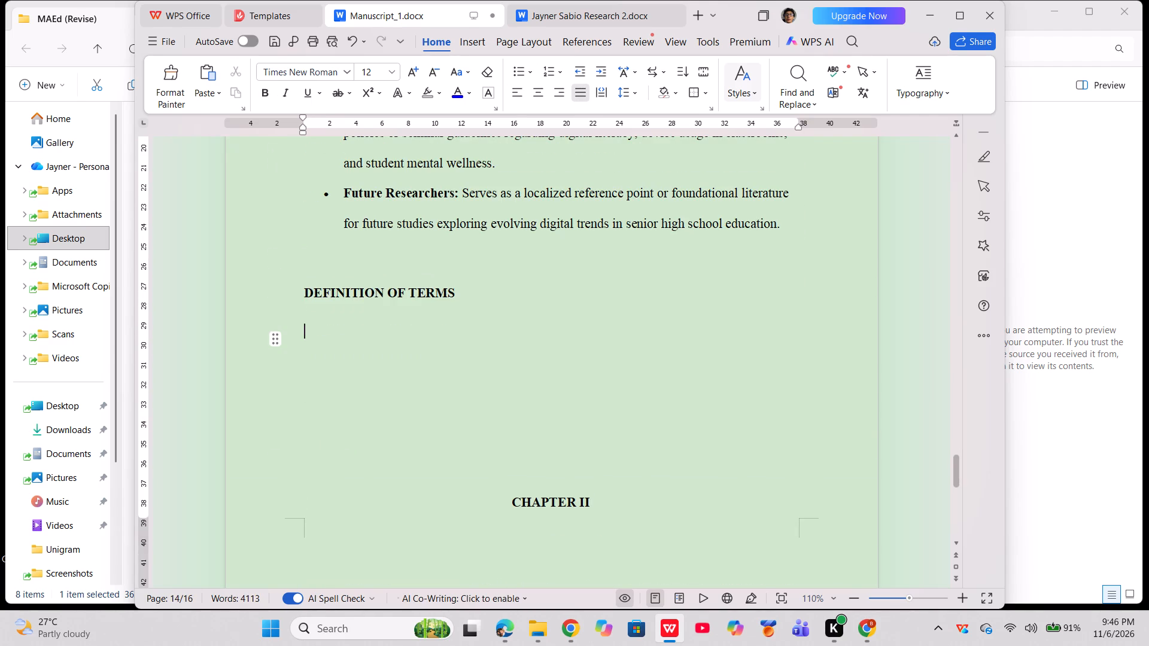
key(ctrl+v)
click(500, 352)
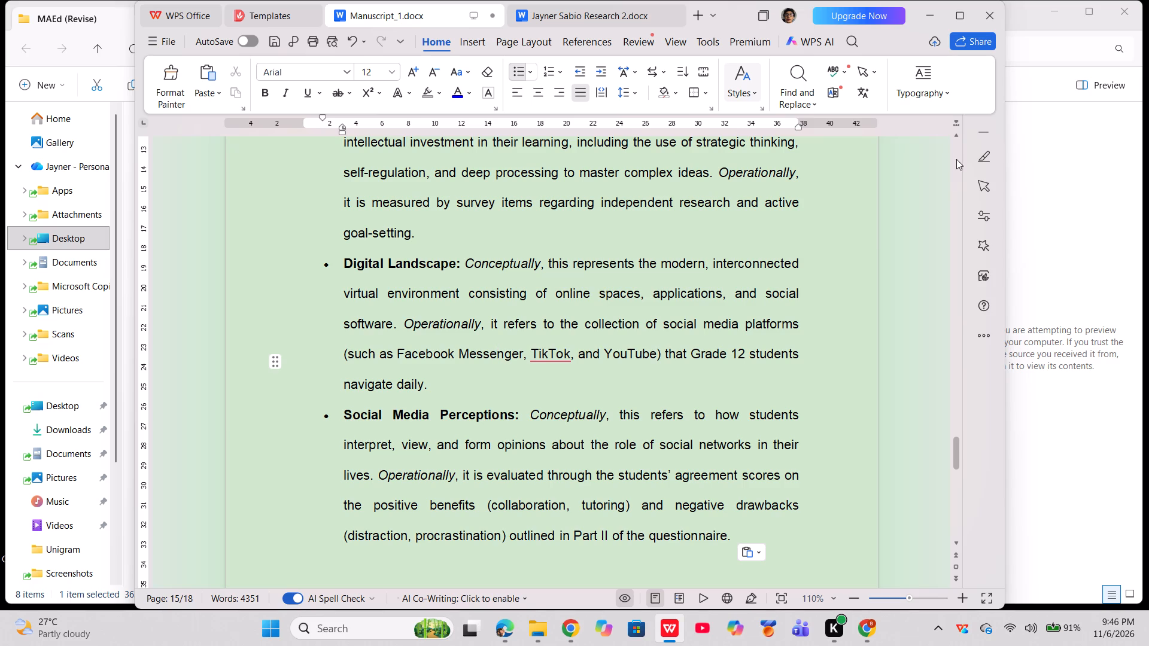
Change the pasted Definition of Terms text, from "For clarity and consistency" through the Social Media Perceptions bullet, to Times New Roman.
double_click(952, 135)
triple_click(952, 135)
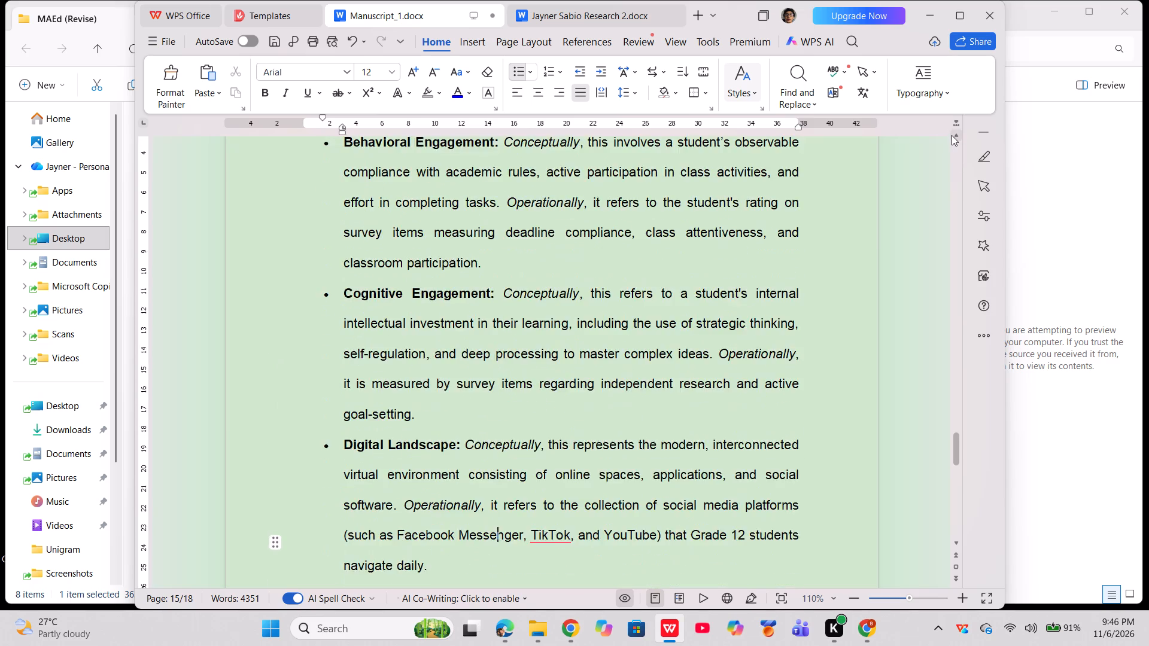
triple_click(952, 135)
triple_click(952, 135)
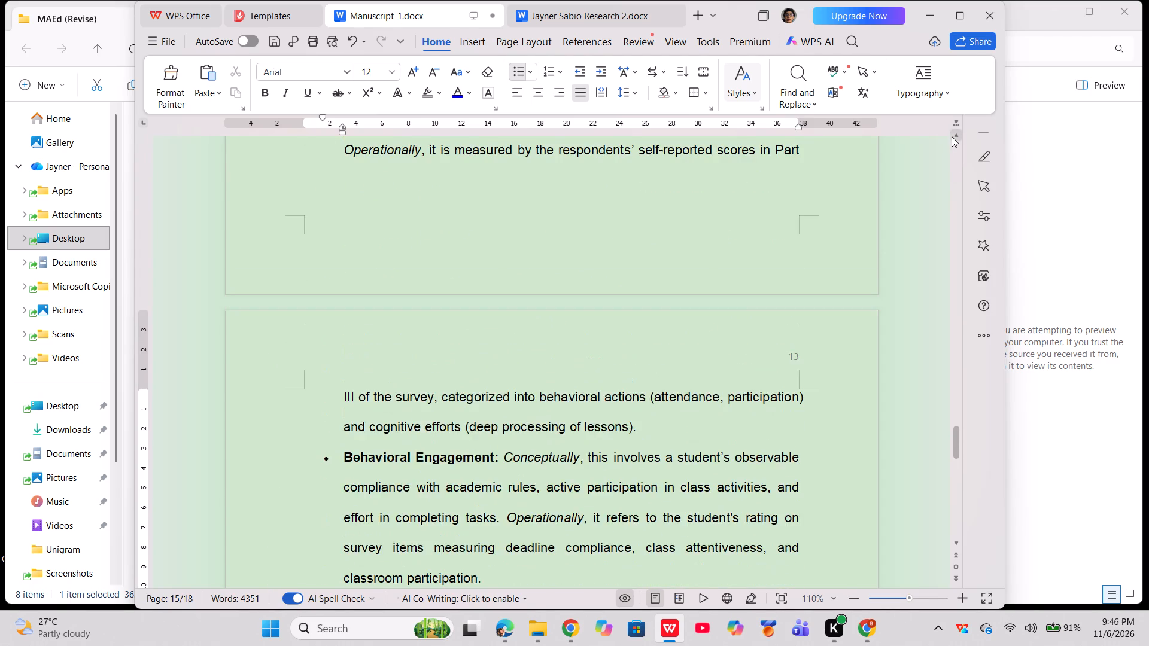
triple_click(952, 136)
double_click(952, 136)
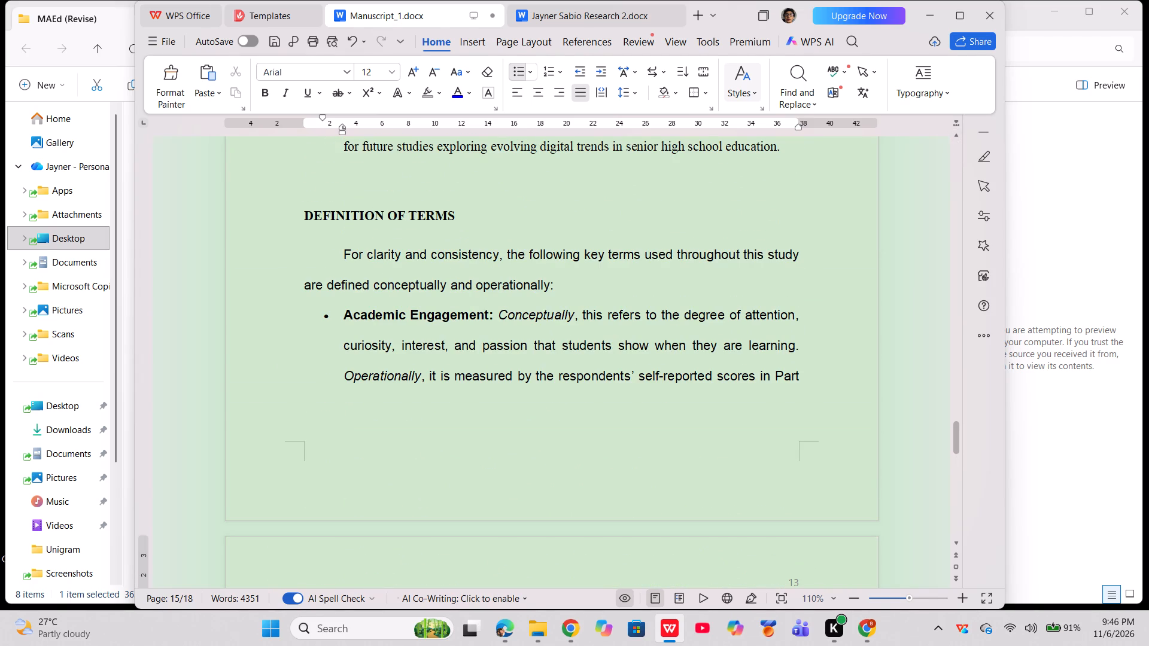
drag(336, 247, 675, 405)
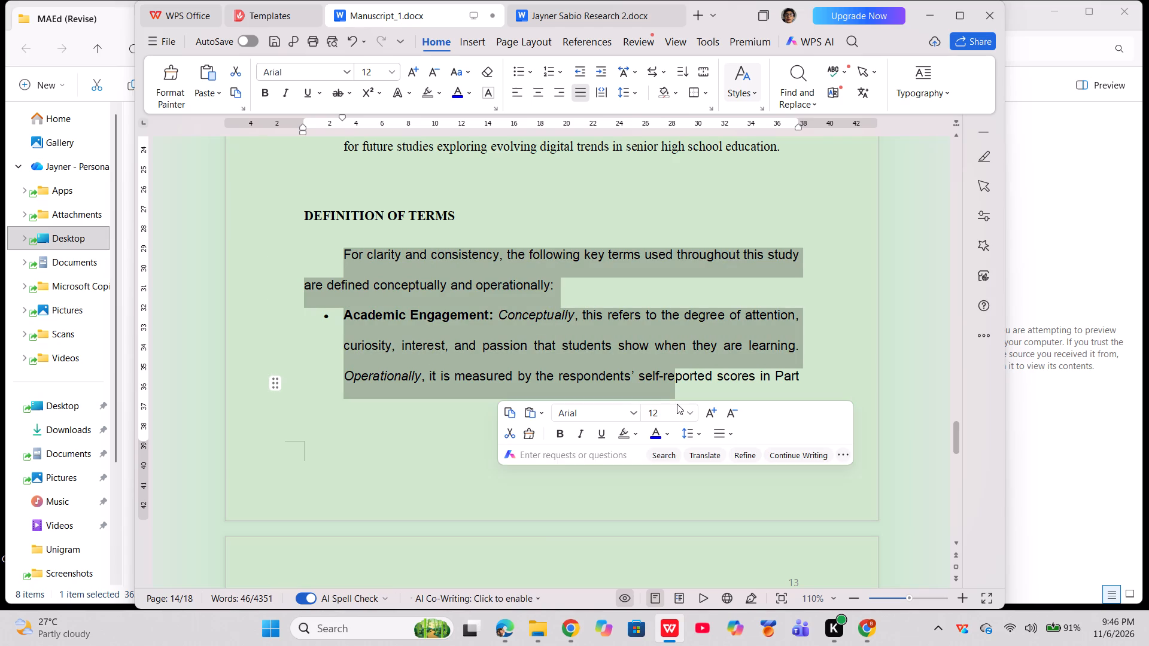
key(shift+Down)
key(shift+Down)
key(shift+Down)
key(shift+Down)
key(shift+Down)
key(shift+Down)
key(shift+Down)
key(shift+Down)
key(shift+Down)
key(shift+Down)
key(shift+Down)
key(shift+Down)
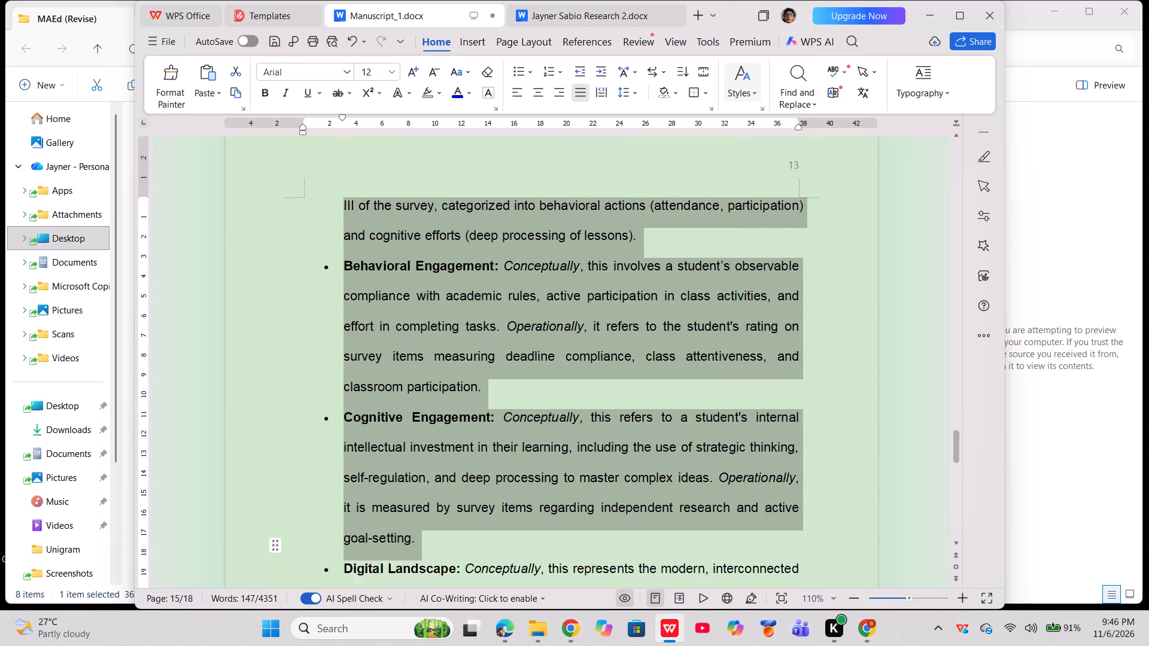
key(shift+Down)
key(shift+Down)
key(shift+Down)
key(shift+Down)
key(shift+Down)
key(shift+Down)
key(shift+Down)
key(shift+Down)
key(shift+Down)
key(shift+Down)
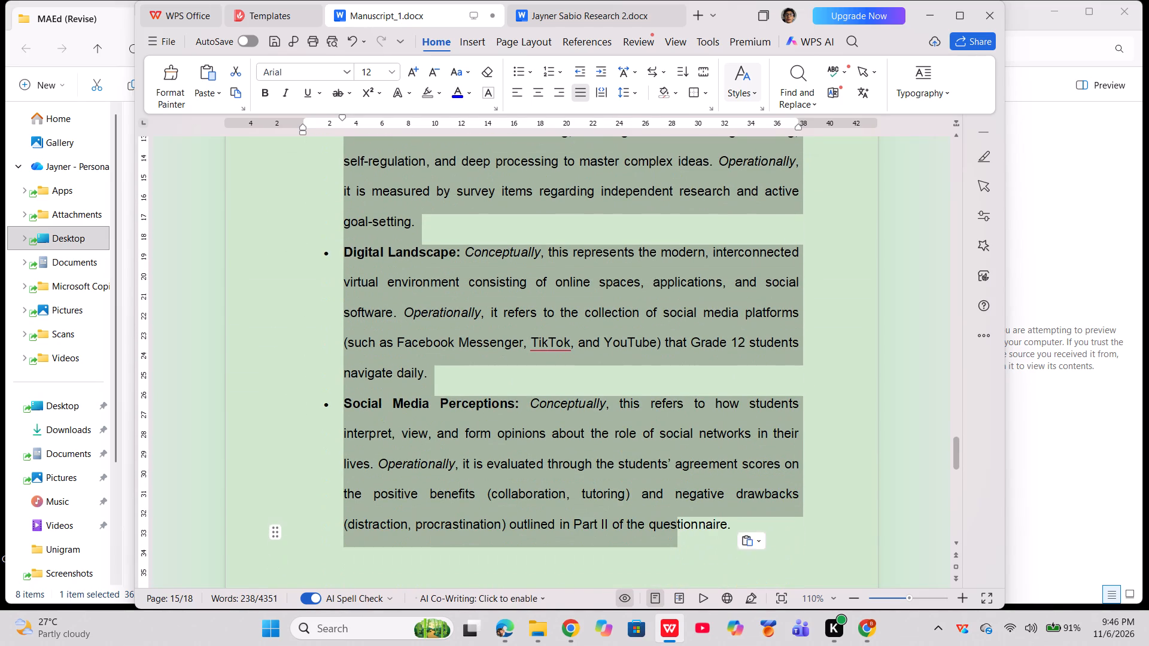
key(shift+Down)
key(shift+Down)
key(shift+Up)
key(shift+Up)
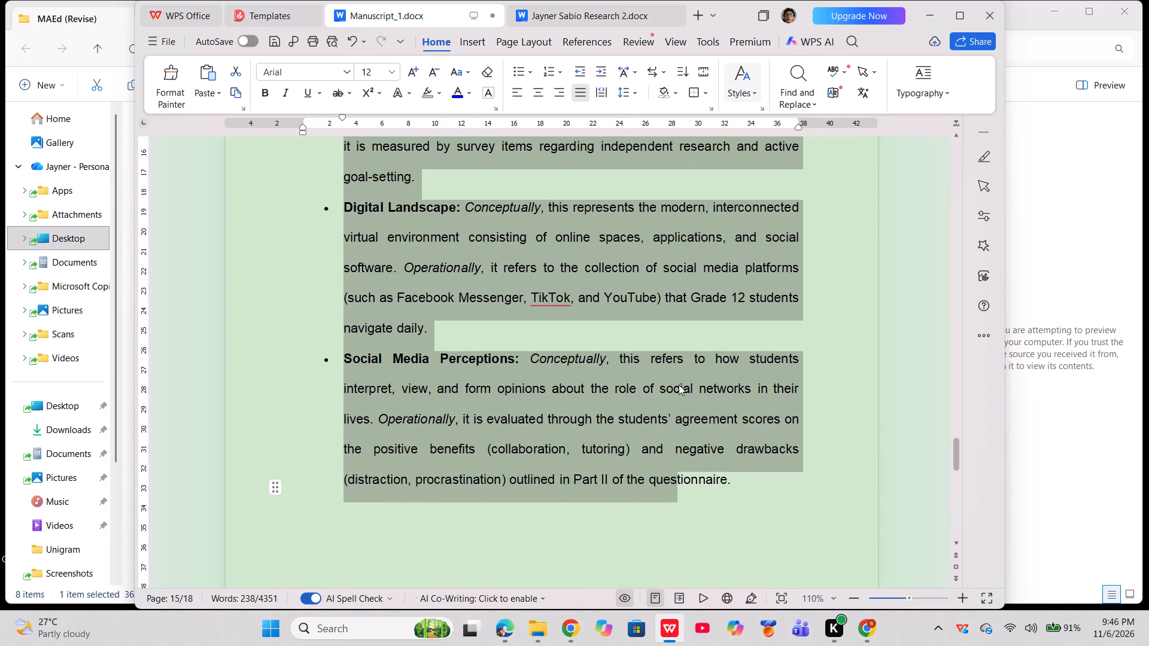
key(shift+Down)
key(shift+Right)
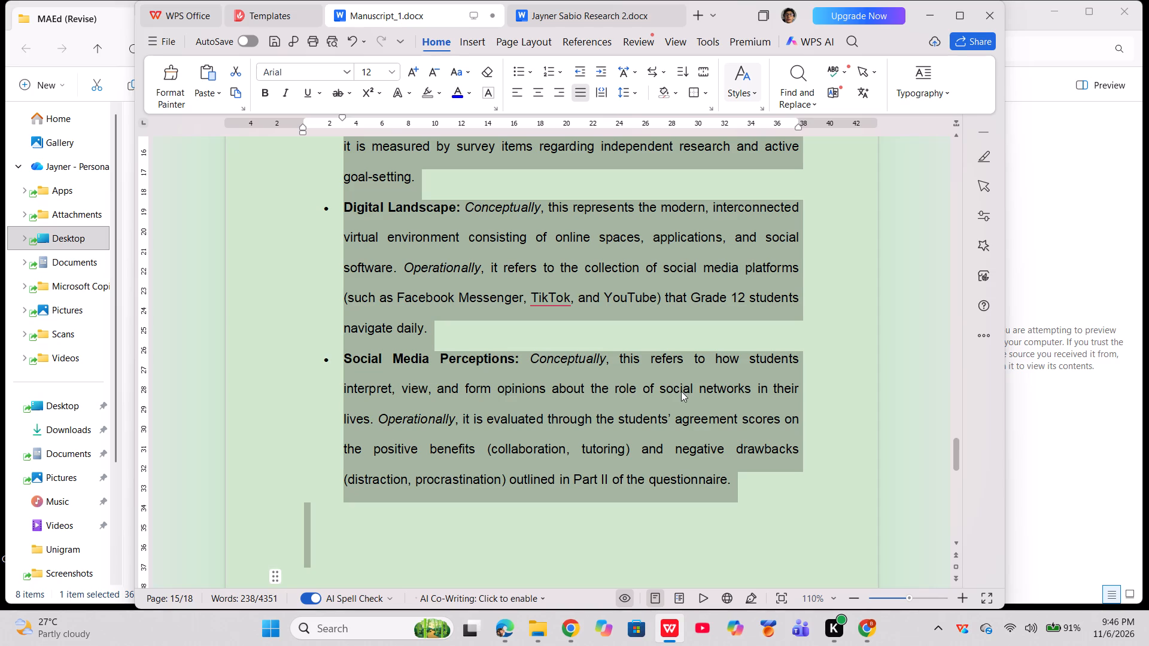
key(shift+Left)
key(shift+Left)
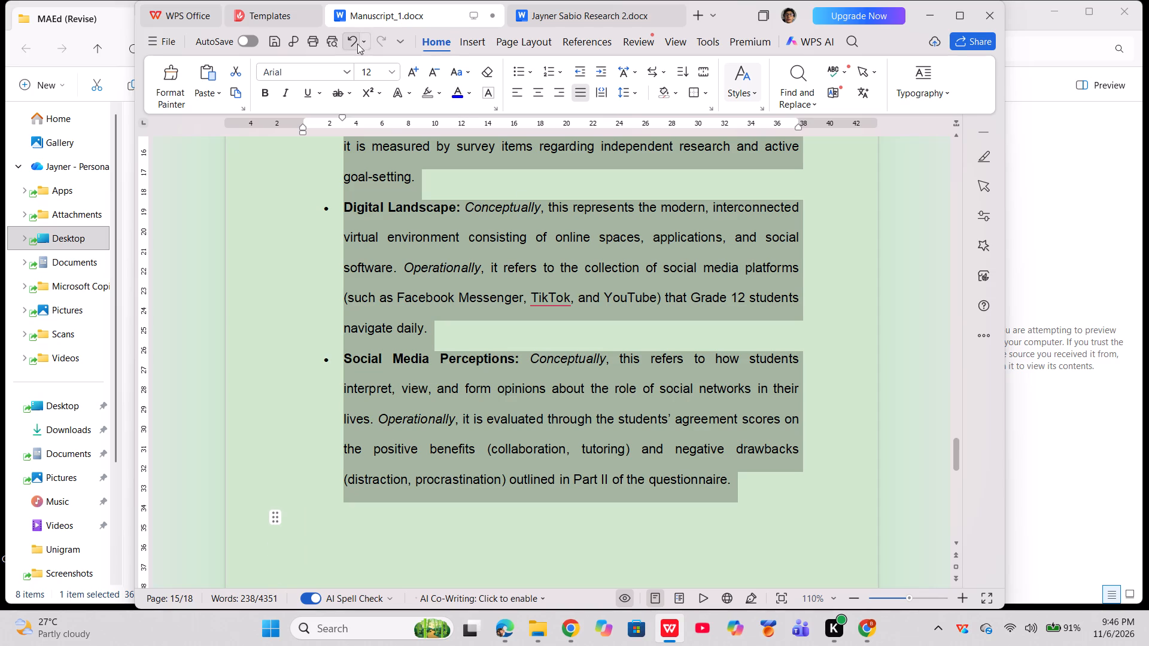
click(342, 77)
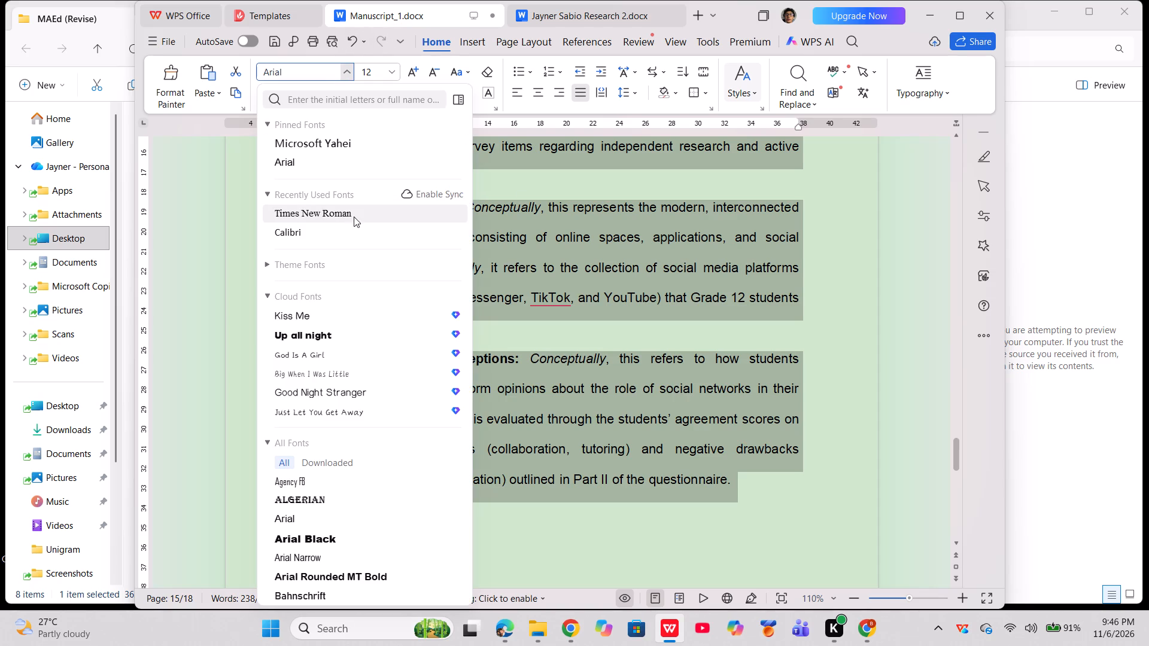
click(362, 215)
click(608, 446)
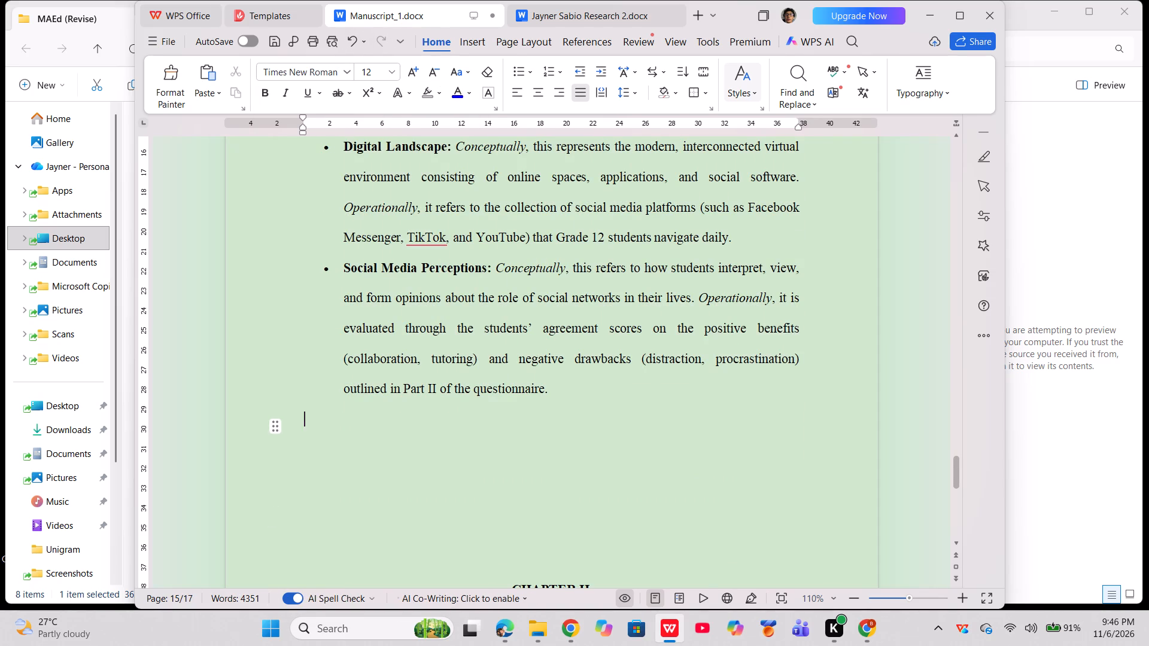
Check the reformatted definition bullets under DEFINITION OF TERMS and save Manuscript_1.
double_click(957, 138)
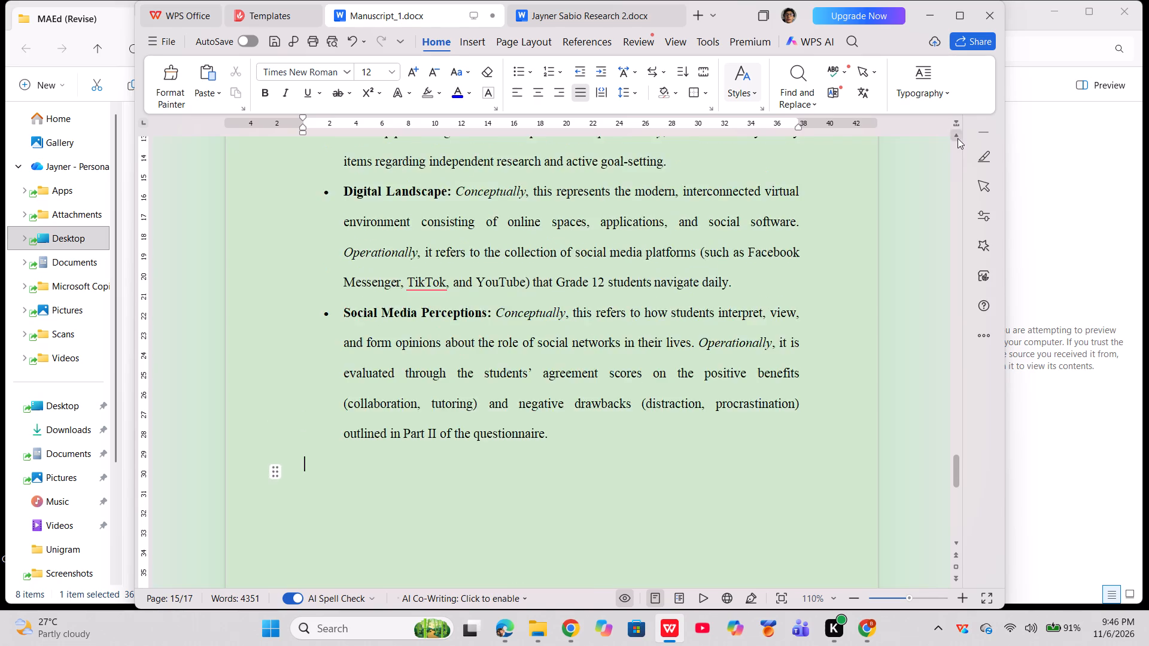
triple_click(957, 138)
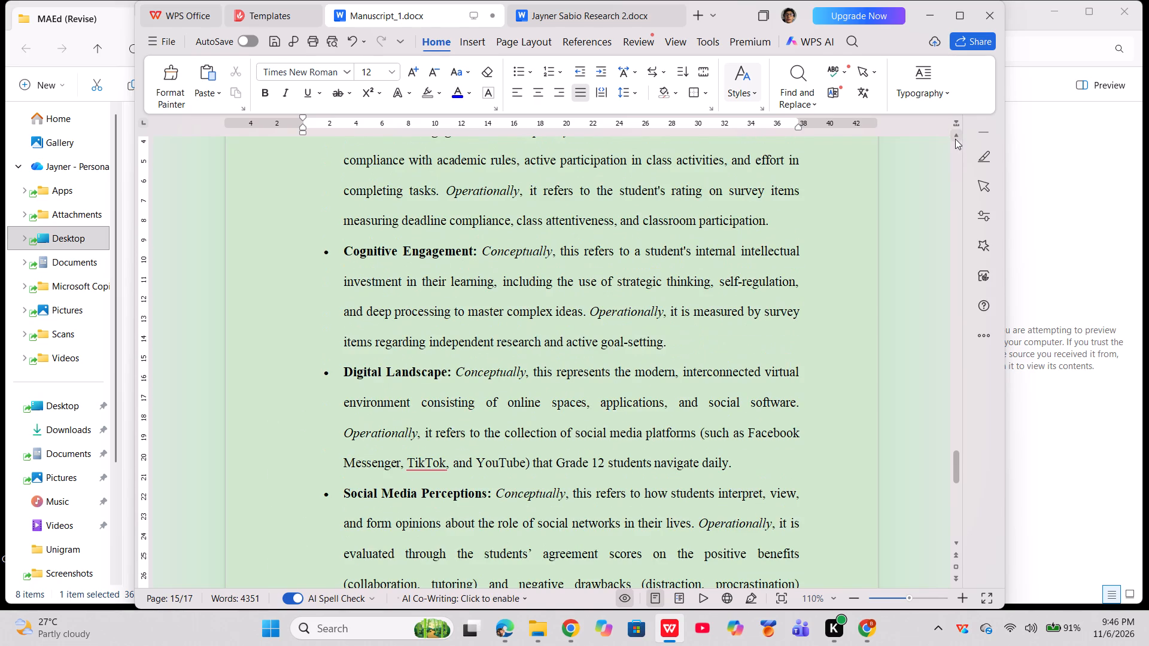
double_click(955, 139)
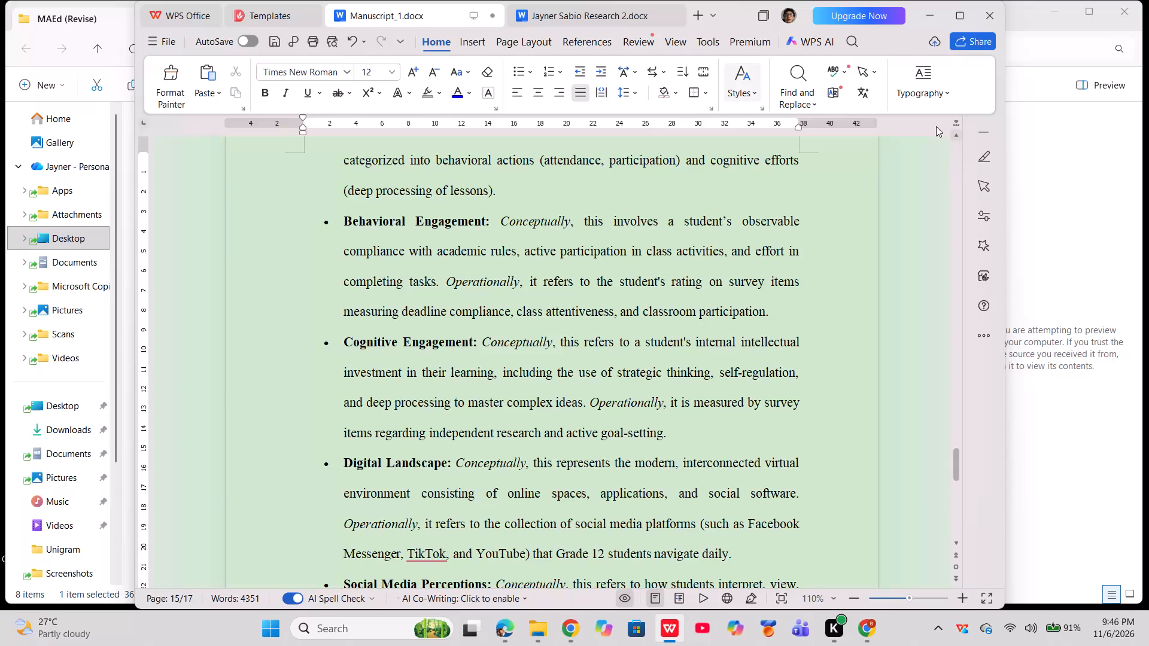
click(698, 364)
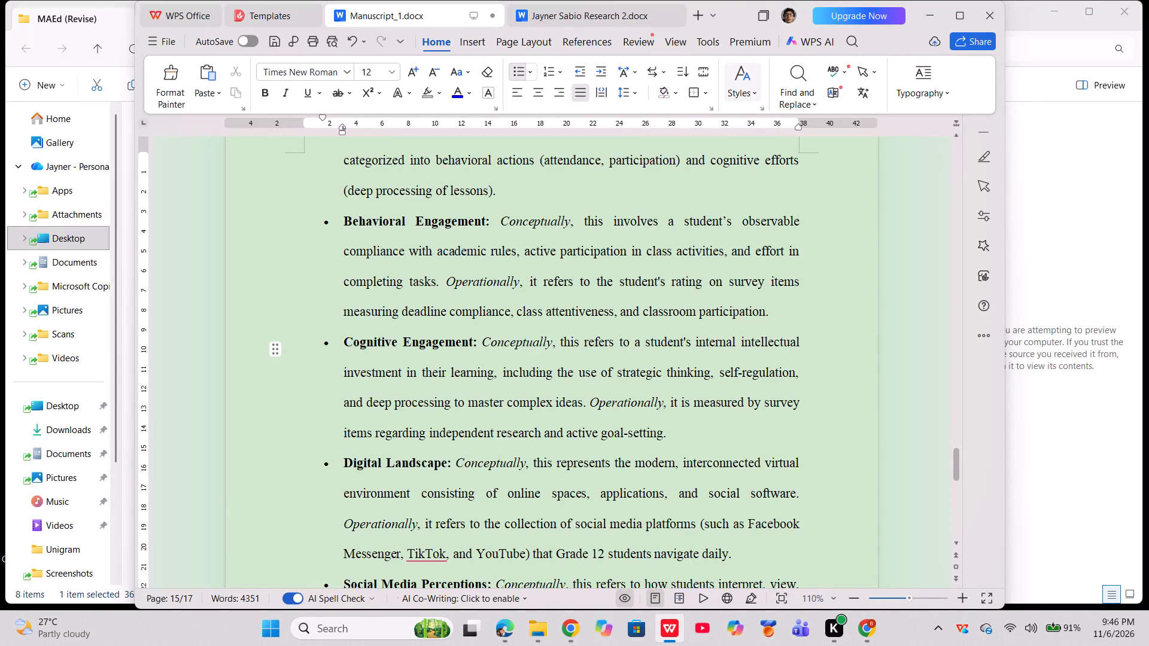
key(ctrl+s)
Check the remaining Definition of Terms bullets in Manuscript_1, from Cognitive Engagement through Social Media Perceptions.
key(Down)
key(Down)
key(Down)
key(Down)
click(616, 386)
key(Down)
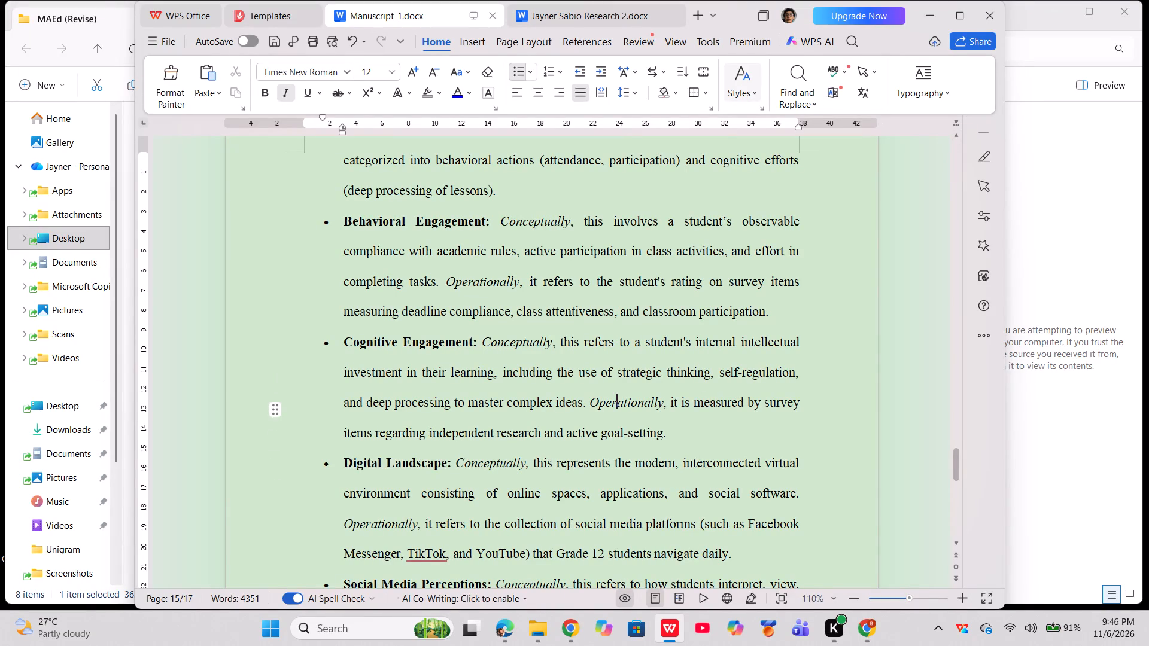
key(Down)
key(Down)
key(Down)
key(Down)
key(Down)
key(Down)
key(Down)
key(Down)
key(Down)
key(Down)
key(Down)
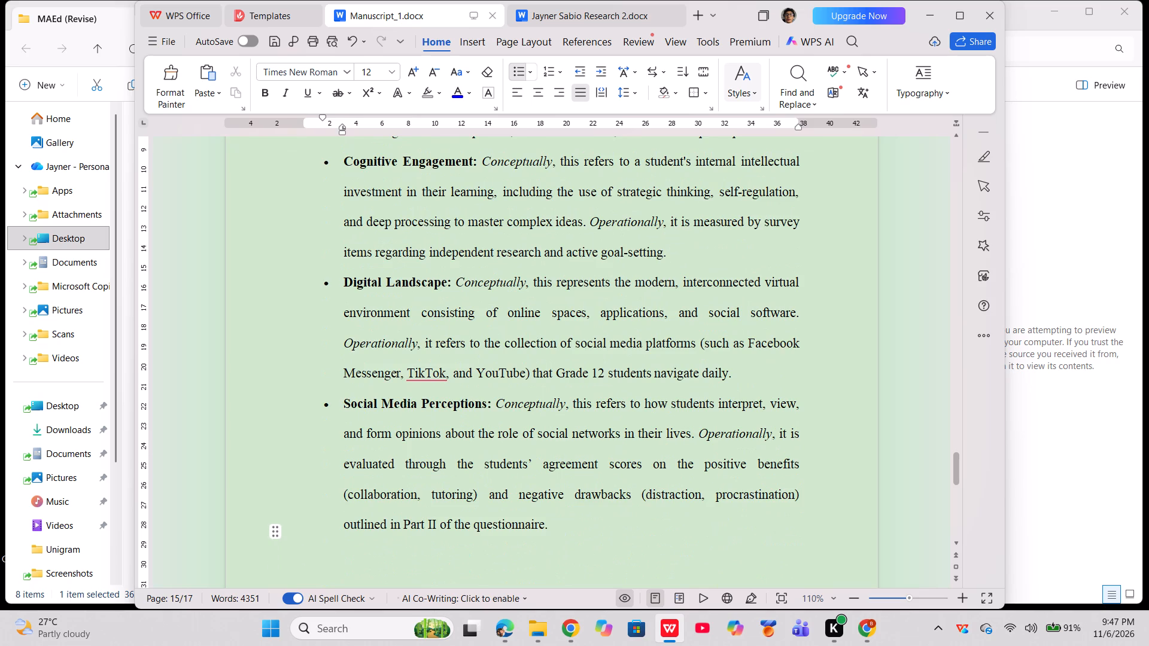
Add a blank line above the CHAPTER II heading to move it onto the METHODOLOGY page, and save Manuscript_1.
key(Down)
key(Down)
key(Down)
key(Down)
key(Down)
key(Down)
key(Down)
key(Down)
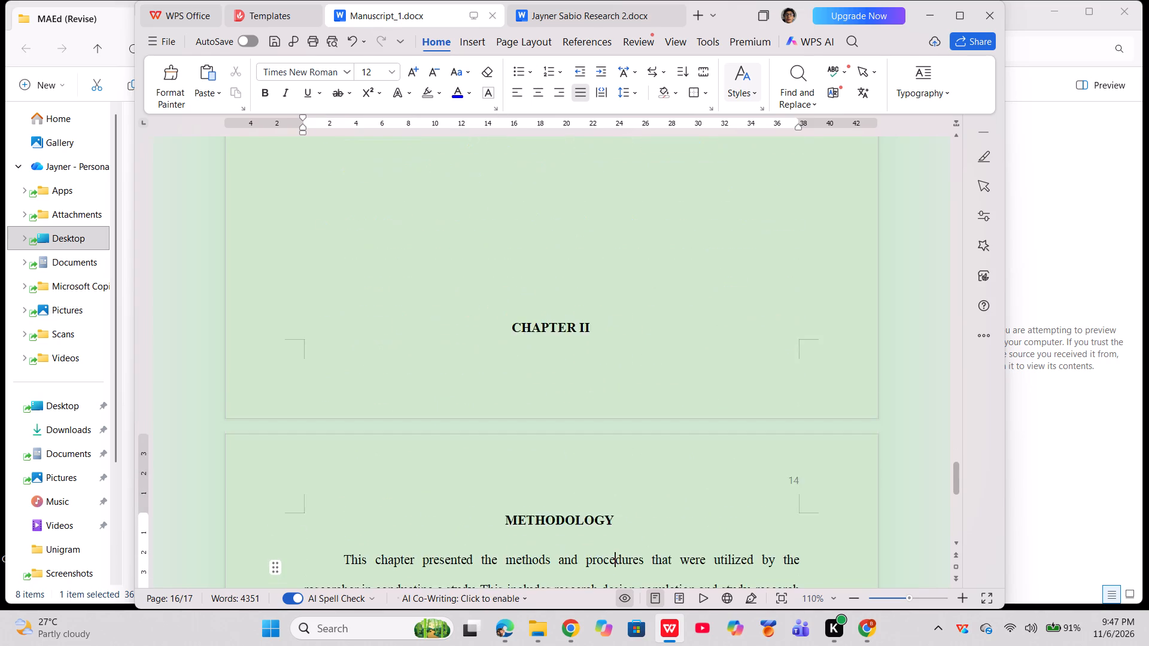
key(Down)
click(485, 275)
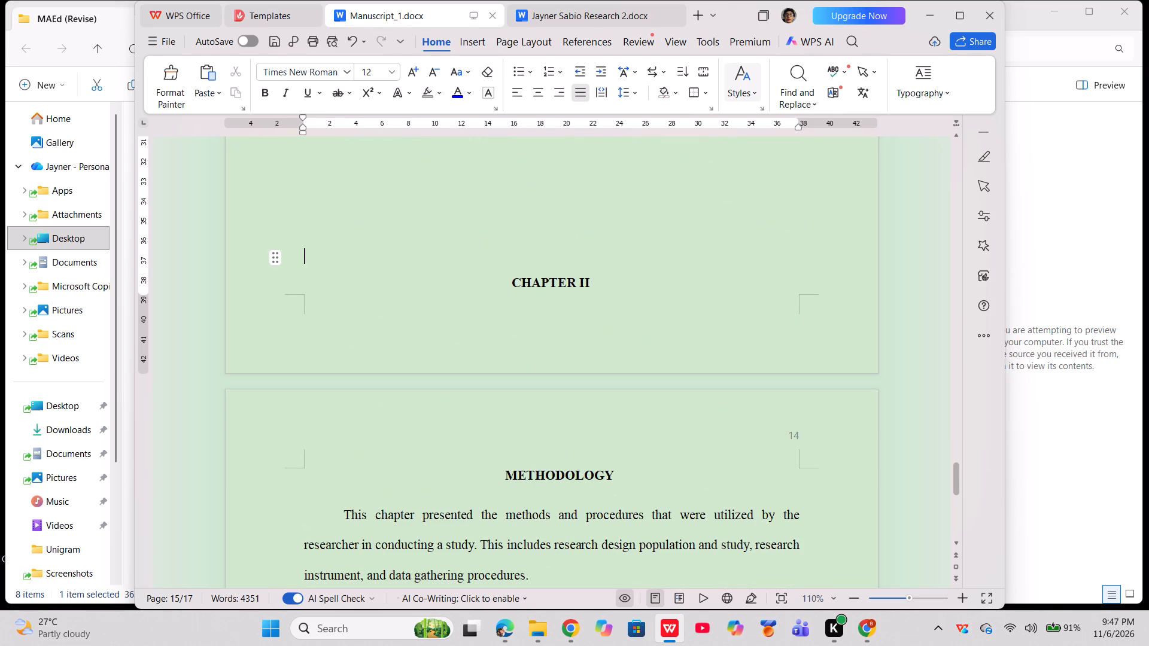
key(Return)
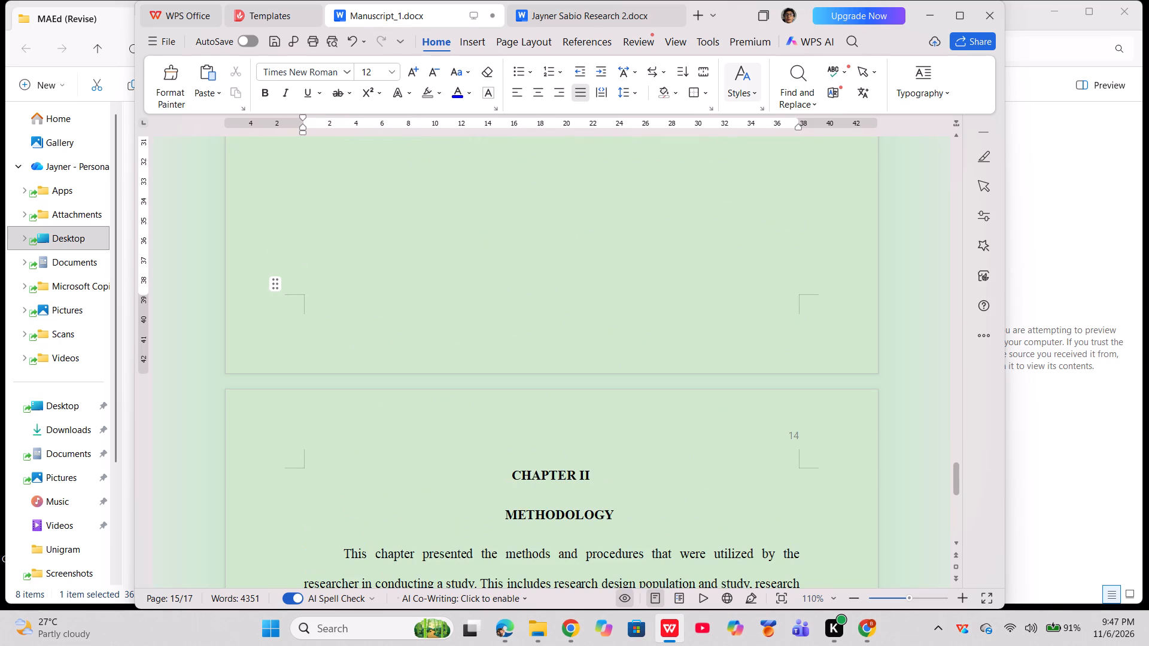
key(ctrl+s)
Look through Chapter II from the METHODOLOGY introduction to the end of the descriptive-survey research design paragraphs.
click(657, 563)
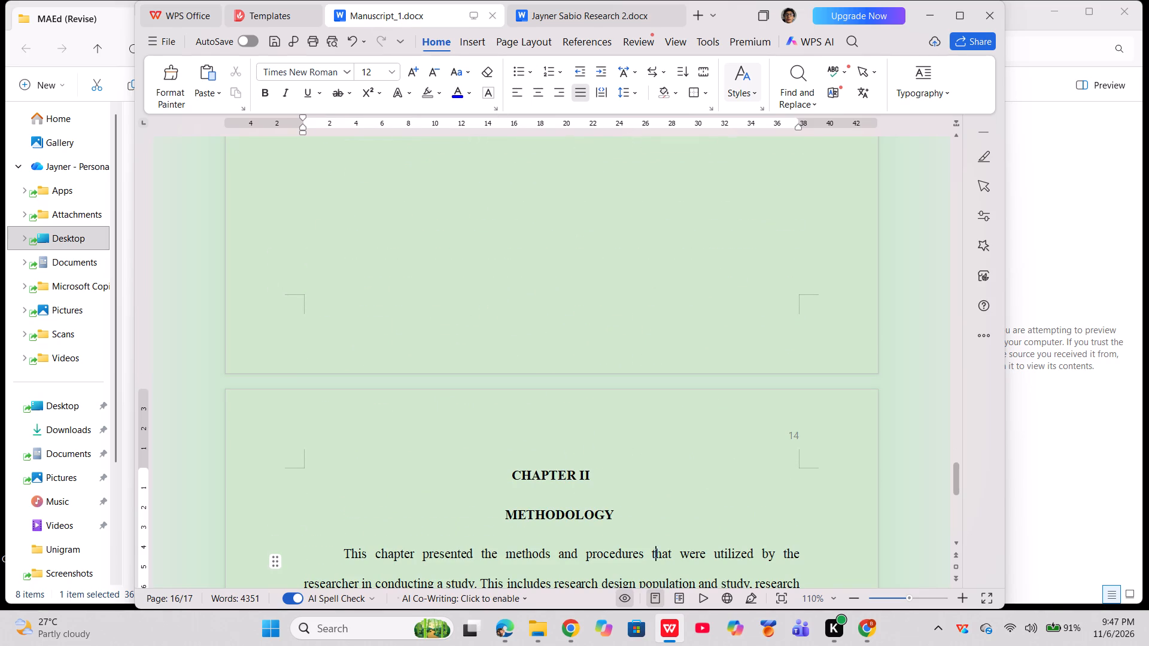
key(Down)
key(Down)
key(Down)
key(Down)
key(Down)
key(Down)
key(Down)
key(Down)
key(Down)
key(Down)
key(Down)
key(Down)
key(Down)
key(Down)
key(Down)
key(Down)
key(Down)
key(Down)
key(Down)
key(Down)
key(Down)
key(Down)
key(Down)
key(Down)
key(Down)
key(Down)
key(Down)
key(Down)
key(Down)
key(Down)
key(Down)
key(Down)
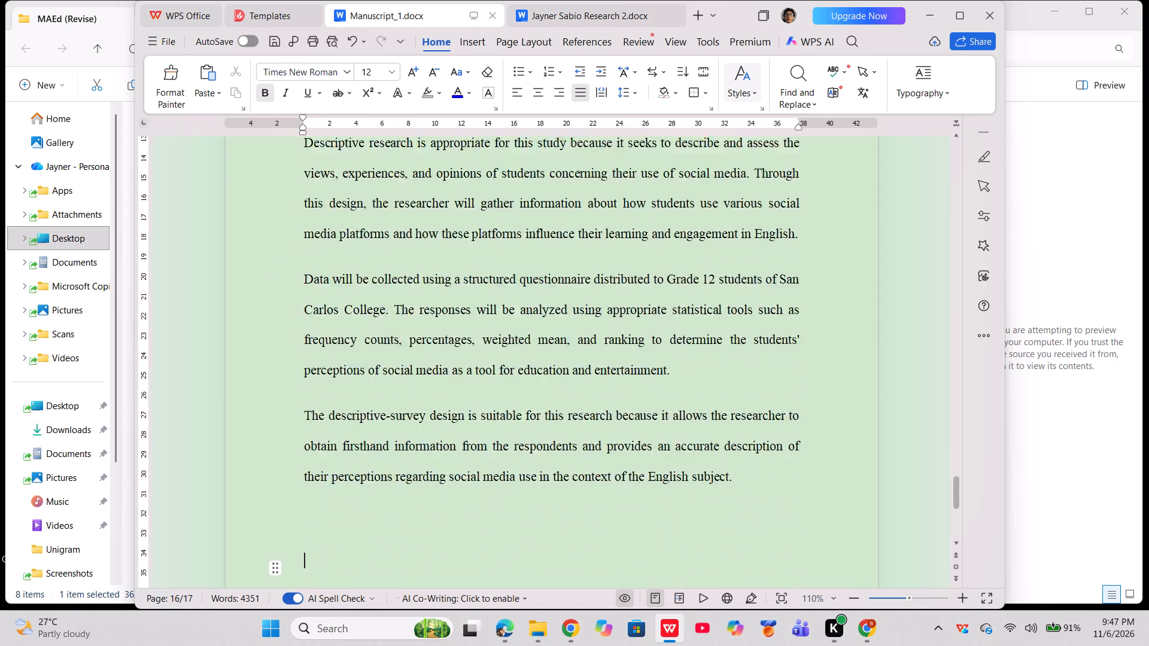
Go back to the end of Chapter I and check the Social Media Perceptions definition.
key(Up)
key(Up)
key(Up)
key(Up)
key(Up)
key(Up)
key(Up)
key(Up)
key(Up)
key(Up)
key(Up)
key(Up)
key(Up)
key(Up)
key(Up)
key(Up)
key(Up)
key(Up)
key(Up)
key(Up)
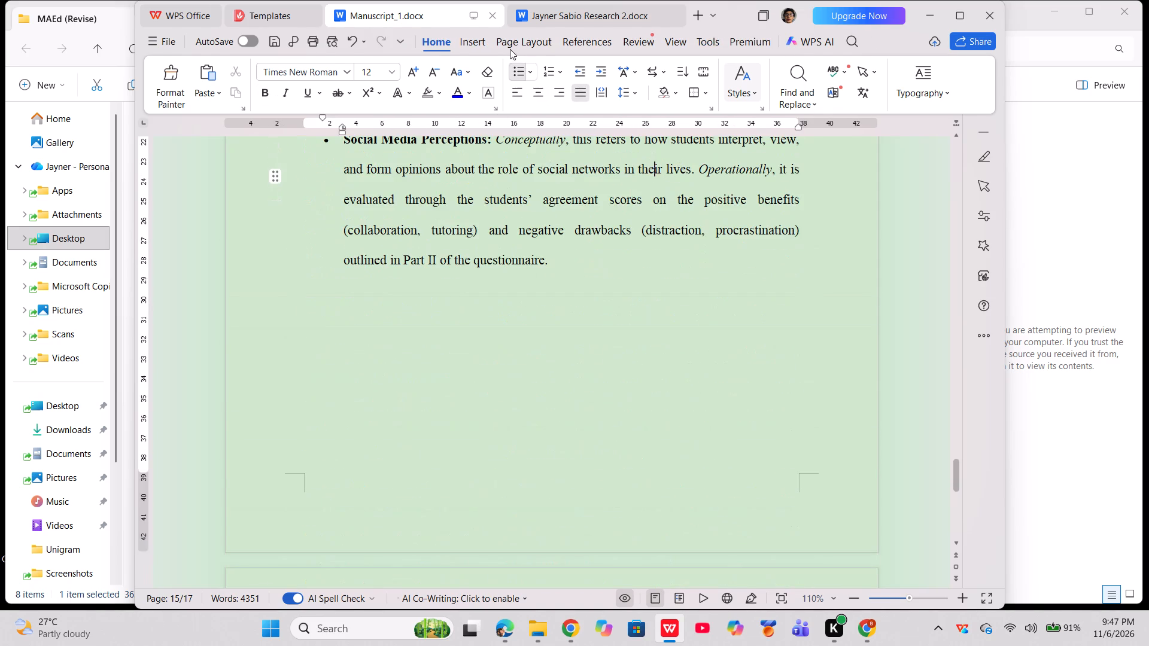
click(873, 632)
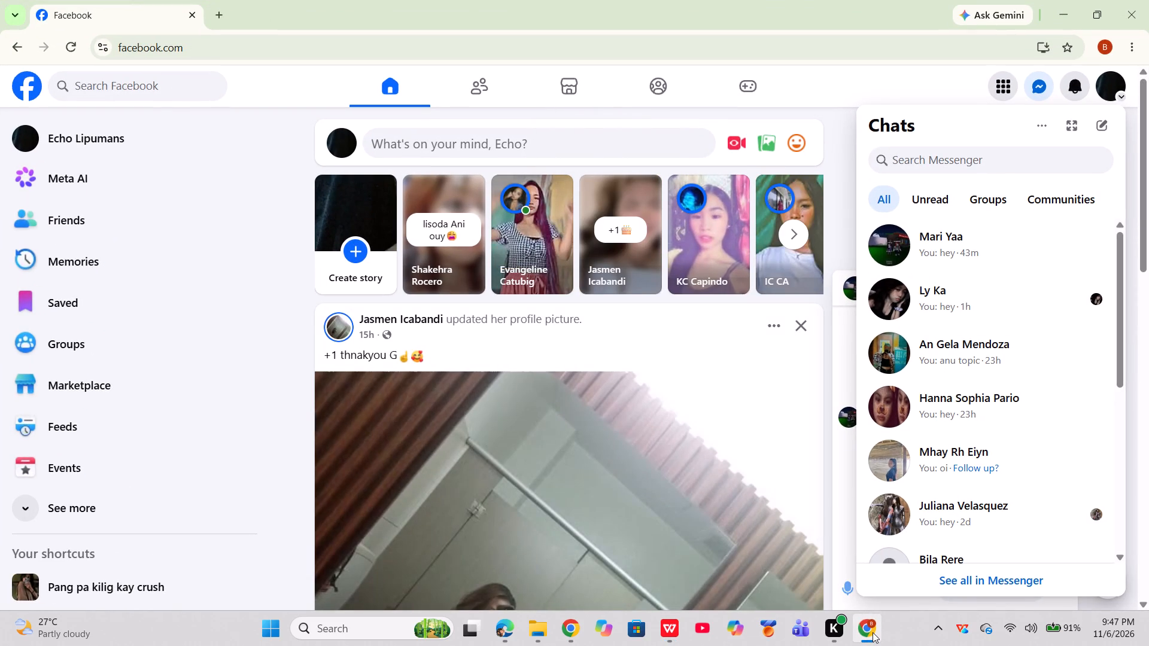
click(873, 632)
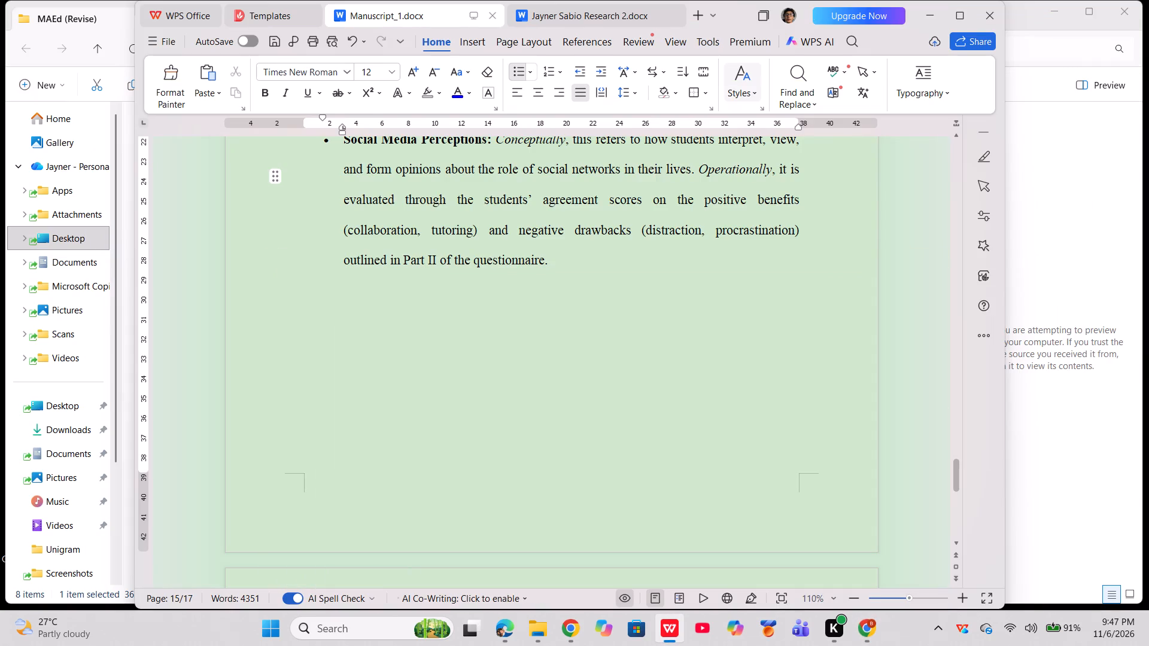
Look back over the Definition of Terms bullets from Social Media Perceptions up to the entry preceding Behavioral Engagement.
click(579, 250)
key(Up)
key(Up)
key(Up)
key(Up)
key(Up)
key(Up)
key(Up)
key(Up)
key(Up)
key(Up)
key(Up)
key(Up)
key(Up)
key(Up)
key(Up)
key(Up)
key(Up)
key(Up)
key(Up)
key(Up)
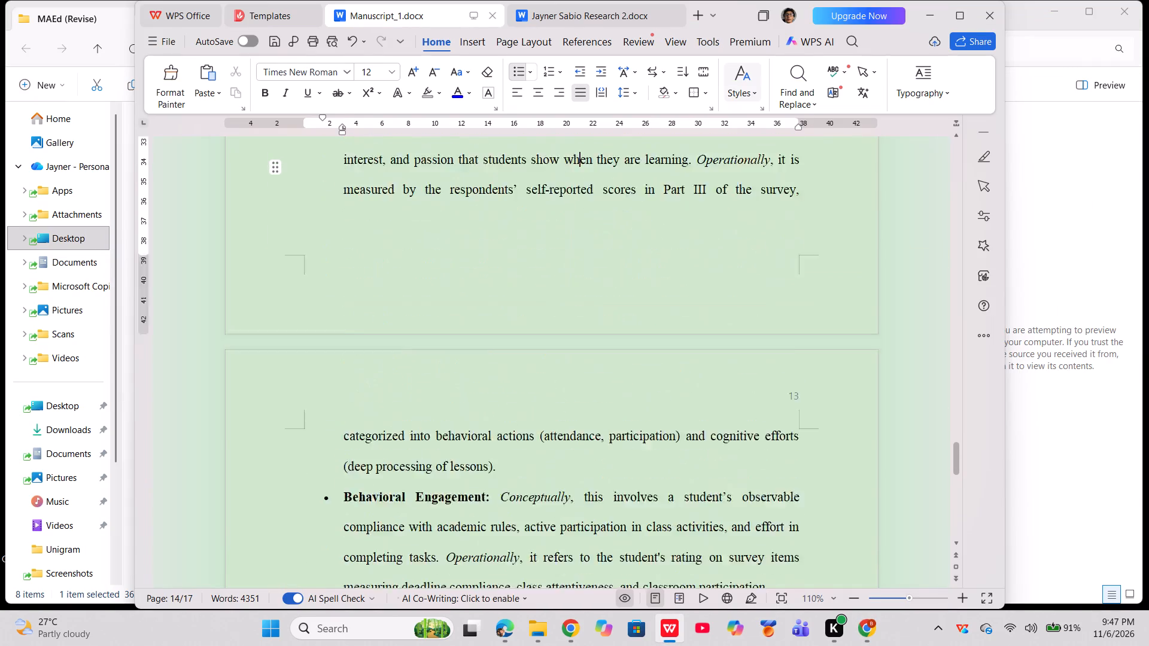
Review the Significance of the Study beneficiary bullets, from Future Researchers back to the sentence introducing the groups.
key(Up)
key(Up)
key(Up)
key(Up)
key(Up)
key(Up)
key(Up)
key(Up)
key(Up)
key(Up)
key(Up)
key(Up)
key(Up)
key(Up)
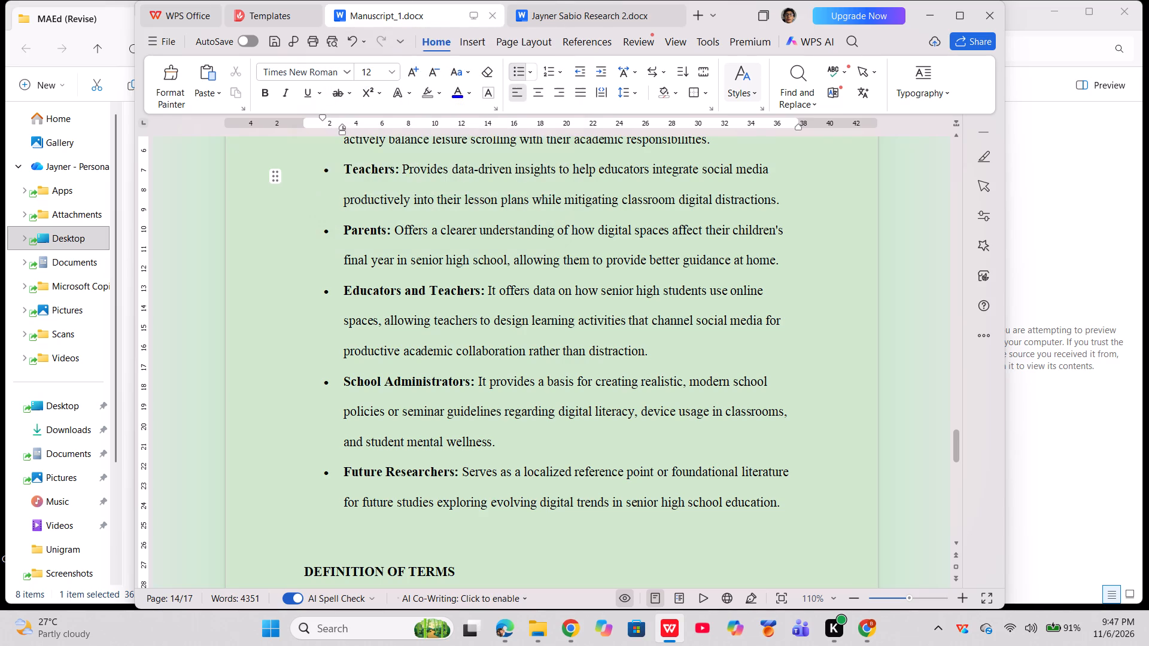
click(673, 356)
key(Up)
key(Up)
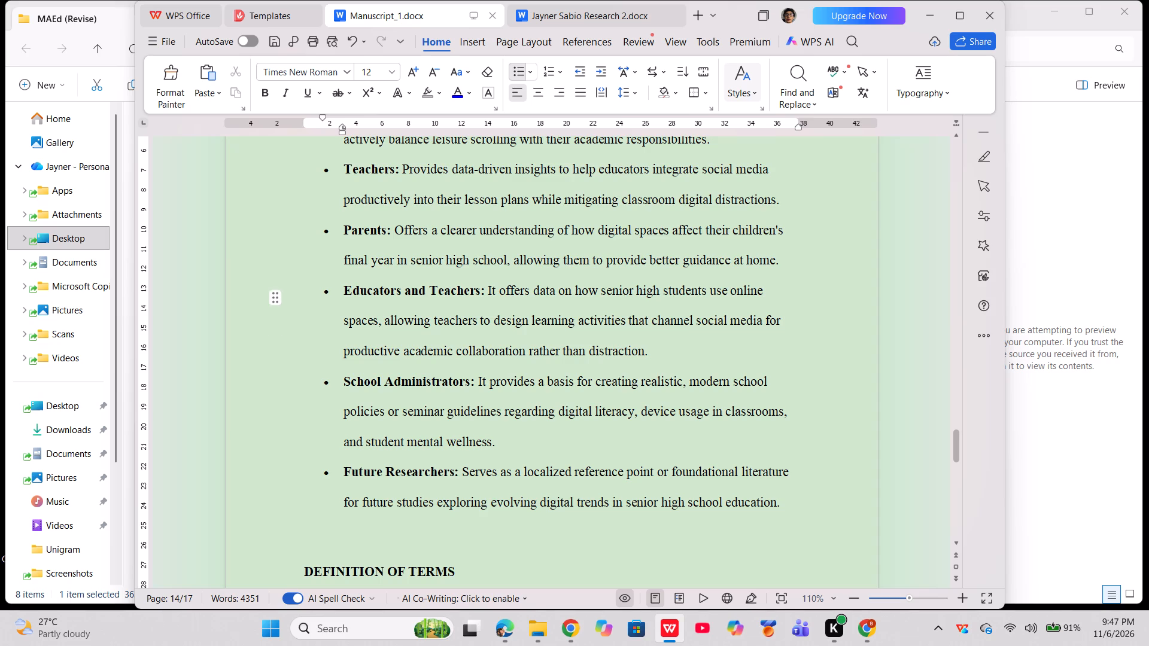
key(Up)
key(Up)
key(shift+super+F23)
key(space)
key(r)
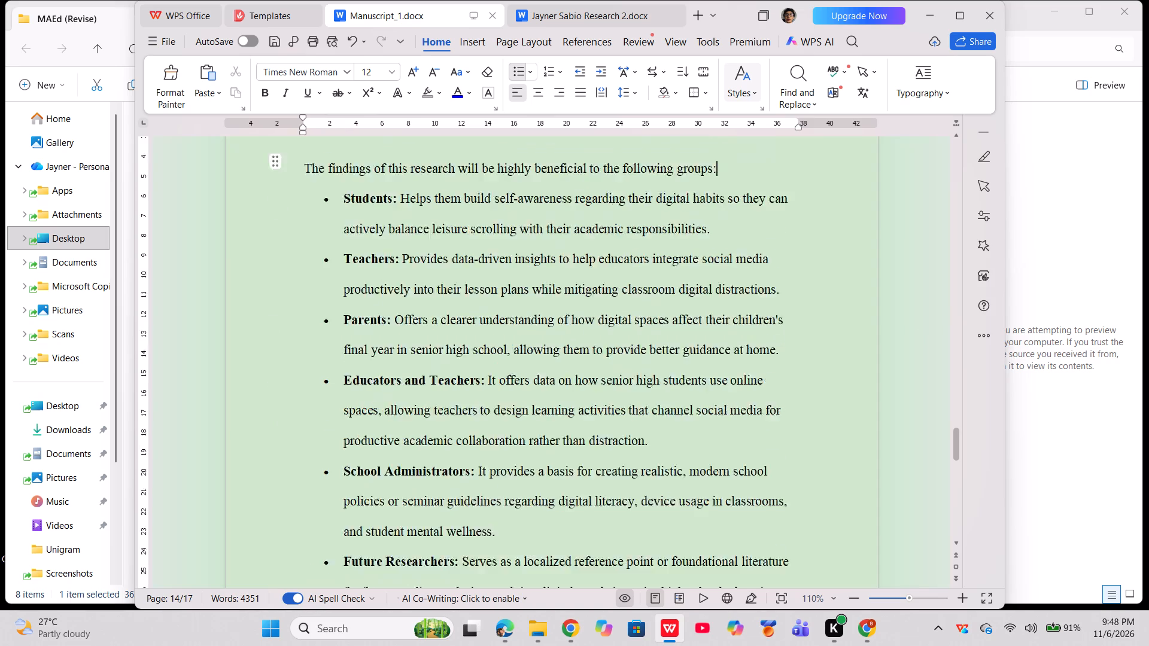
key(Down)
key(Up)
key(Up)
key(Up)
key(Up)
key(Up)
key(Up)
key(Up)
key(Up)
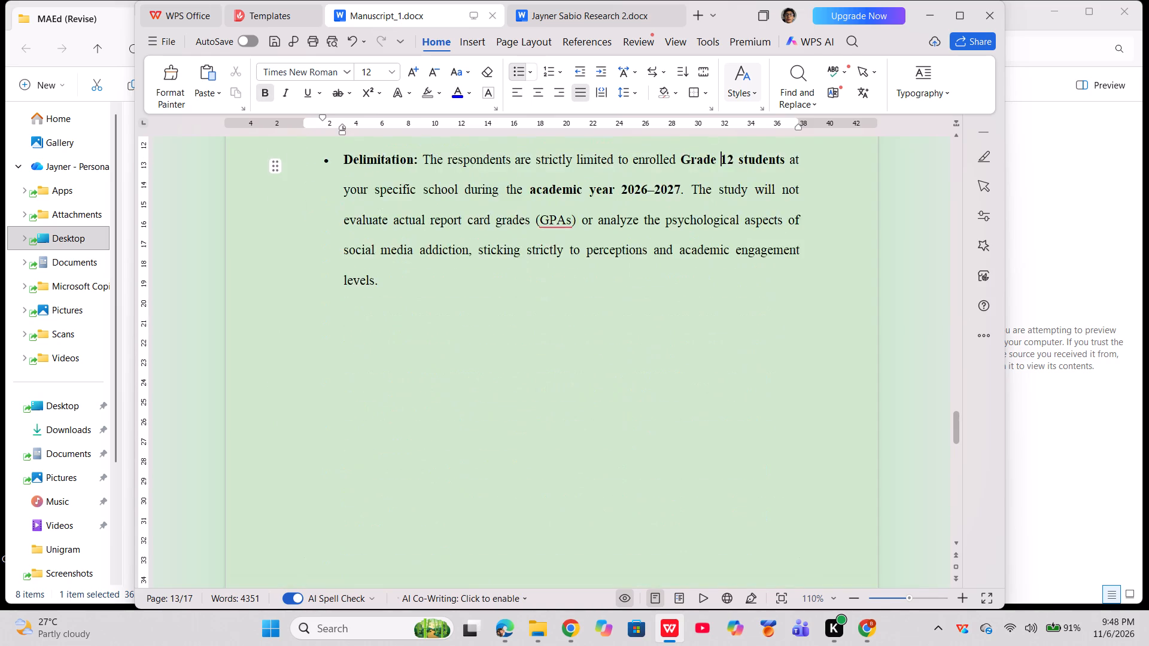
key(Up)
key(Up)
key(Up)
key(Up)
key(Up)
key(Up)
key(Up)
key(Up)
key(Up)
key(Up)
key(Up)
key(Up)
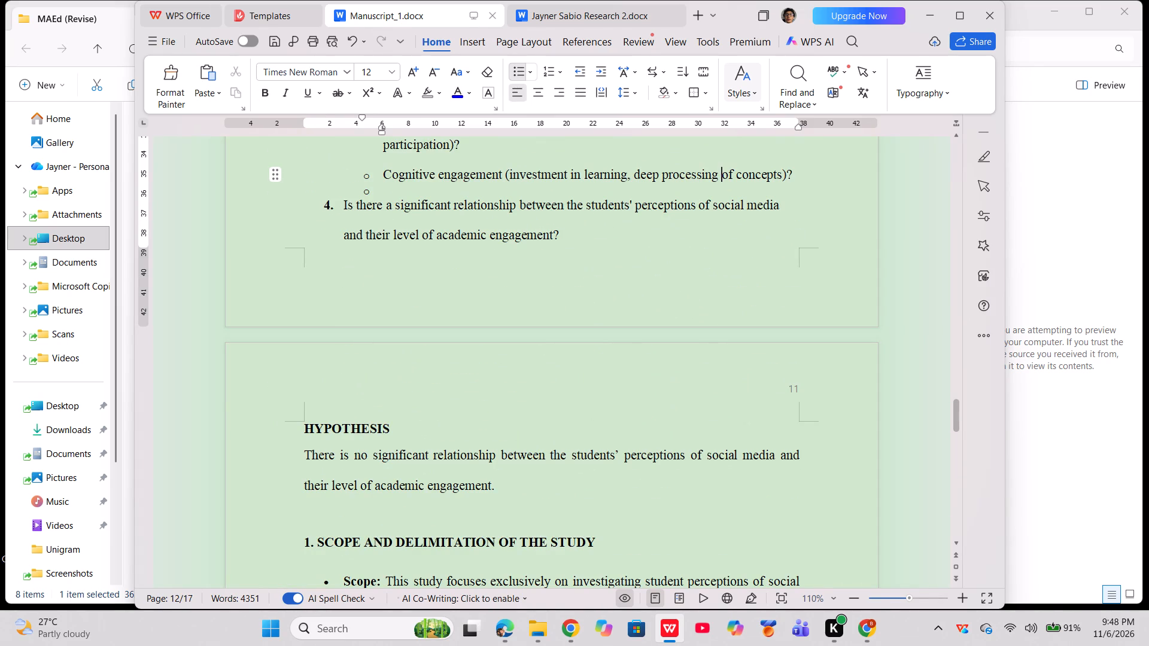
Review Manuscript_1 from the last research questions through HYPOTHESIS and SCOPE AND DELIMITATION to the Teachers bullet under SIGNIFICANCE OF THE STUDY.
key(Down)
key(Down)
key(Down)
key(Down)
key(Down)
key(Down)
key(Down)
key(Down)
key(Down)
key(Down)
key(Down)
key(Down)
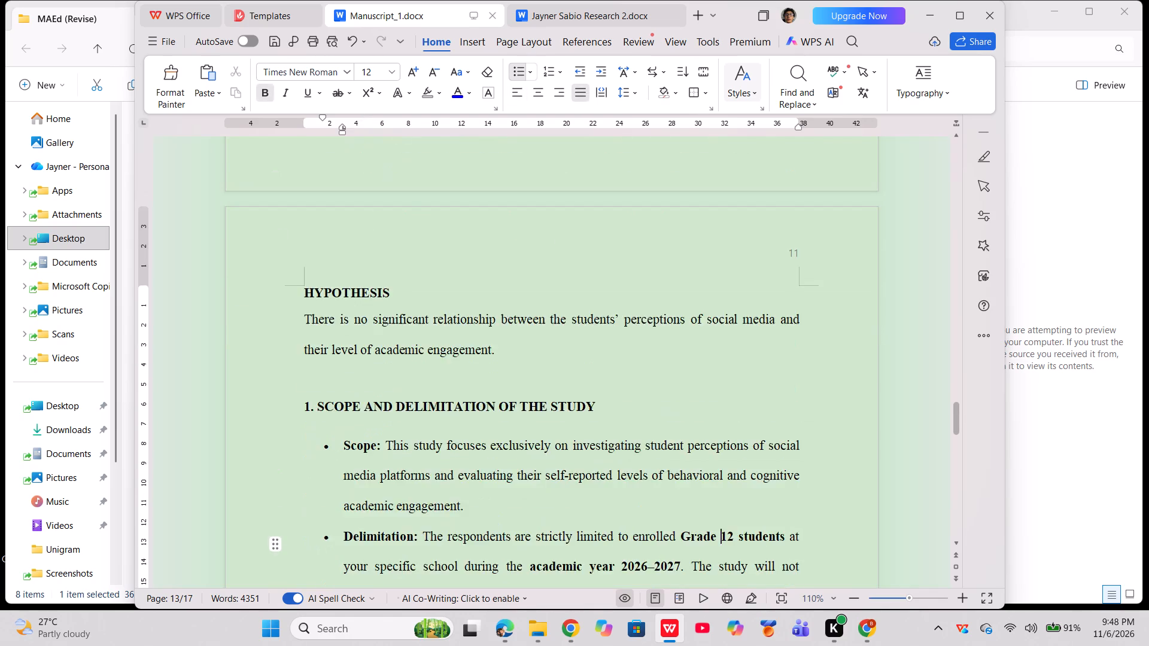
key(Down)
key(Down)
key(Down)
key(Down)
key(Down)
key(Down)
key(Down)
key(Down)
key(Down)
key(Down)
key(Down)
key(Down)
key(Down)
key(Down)
key(Down)
key(Down)
key(Down)
key(Down)
key(Down)
key(Down)
key(Down)
key(Down)
key(Down)
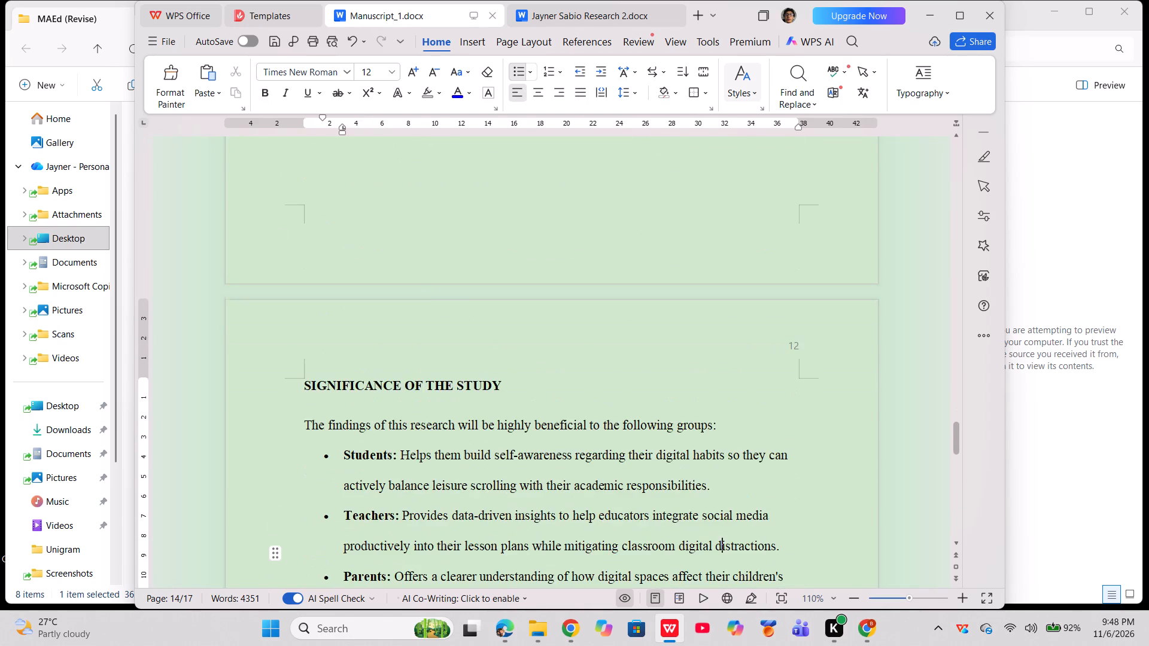
Review the remaining beneficiary bullets and the DEFINITION OF TERMS entries, down to the start of Research Design in CHAPTER II.
key(Down)
key(Down)
key(Down)
key(Down)
key(Down)
key(Down)
key(Down)
key(Down)
key(Down)
key(Down)
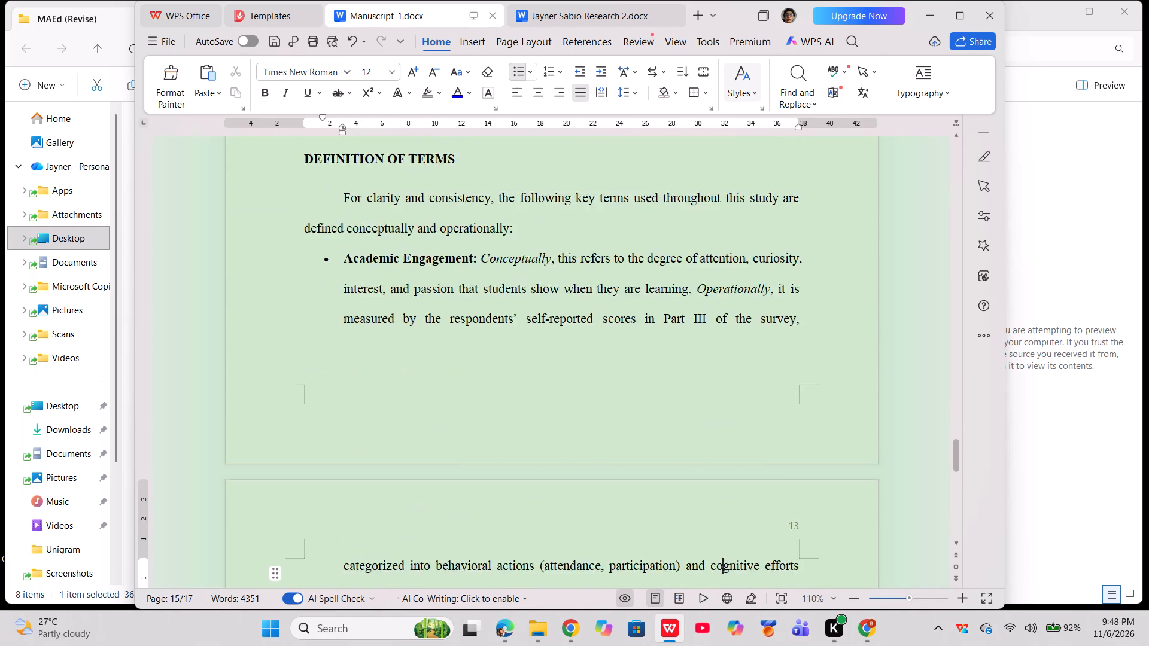
key(Down)
key(Down)
key(Down)
key(Down)
key(Down)
key(Down)
key(Down)
key(Down)
key(Down)
key(Down)
key(Down)
key(Down)
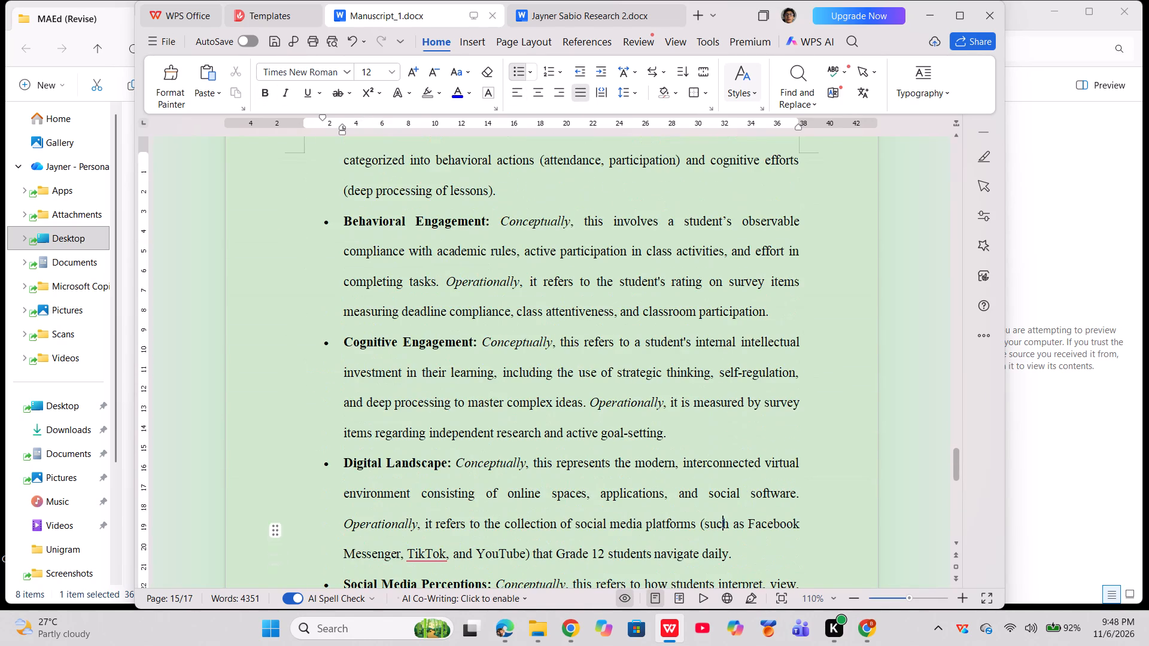
key(Down)
key(Down)
key(Down)
key(Down)
key(Down)
key(Down)
key(Down)
key(Down)
key(Down)
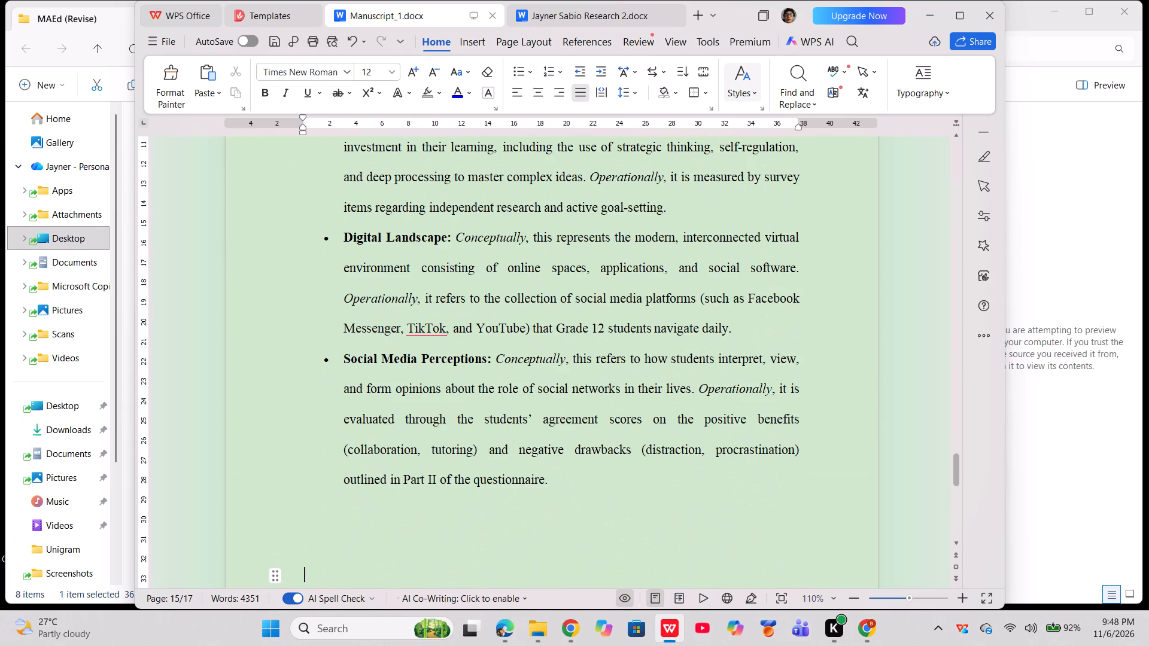
key(Down)
key(Down)
key(Down)
key(Down)
key(Down)
key(Down)
key(Down)
key(Down)
key(Down)
key(Down)
key(Down)
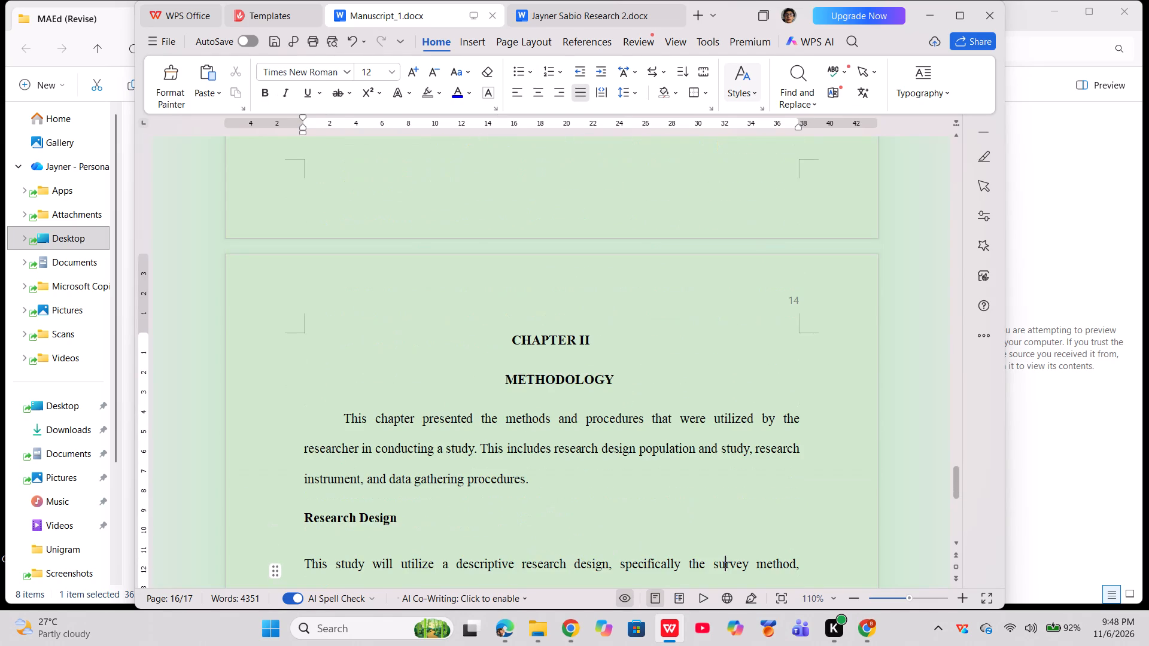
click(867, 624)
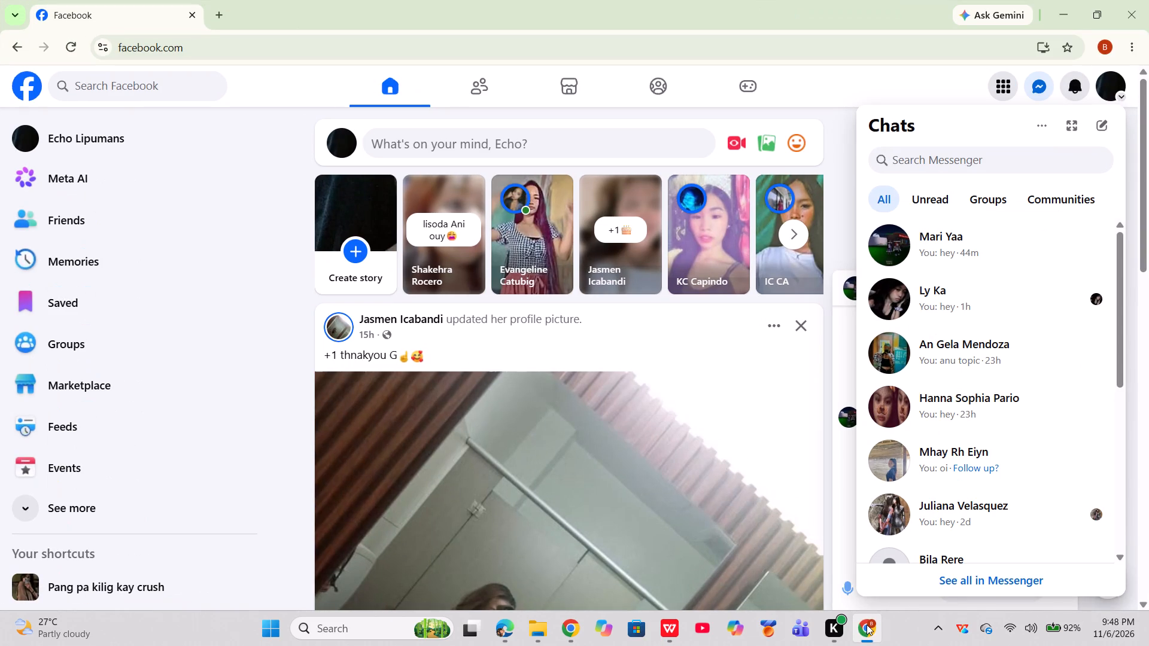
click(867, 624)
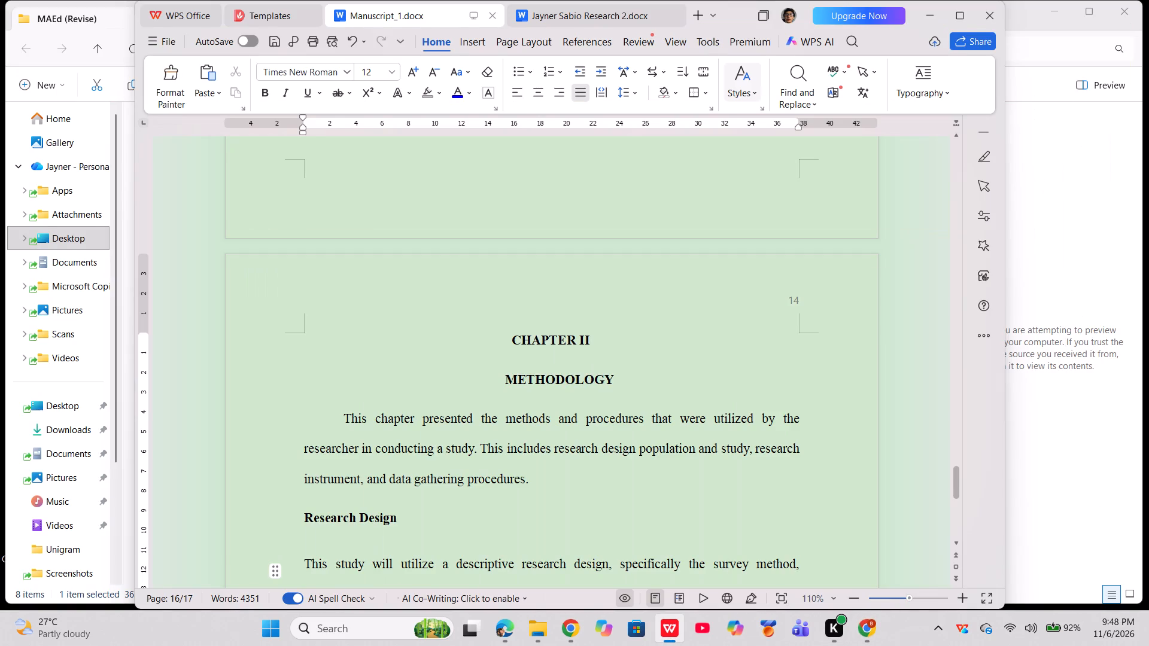
Examine the METHODOLOGY introduction and the Research Design paragraphs in CHAPTER II of Manuscript_1.
click(631, 453)
key(Down)
key(Down)
key(Down)
key(Down)
key(Down)
key(Down)
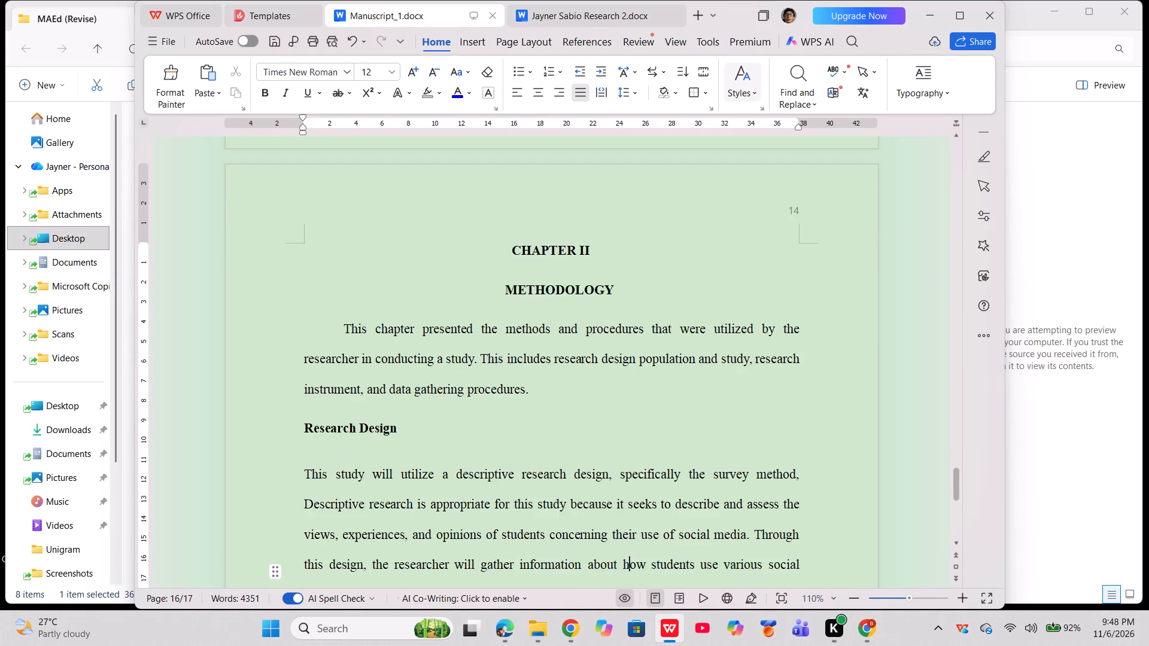
key(Down)
key(Down)
key(Down)
key(Down)
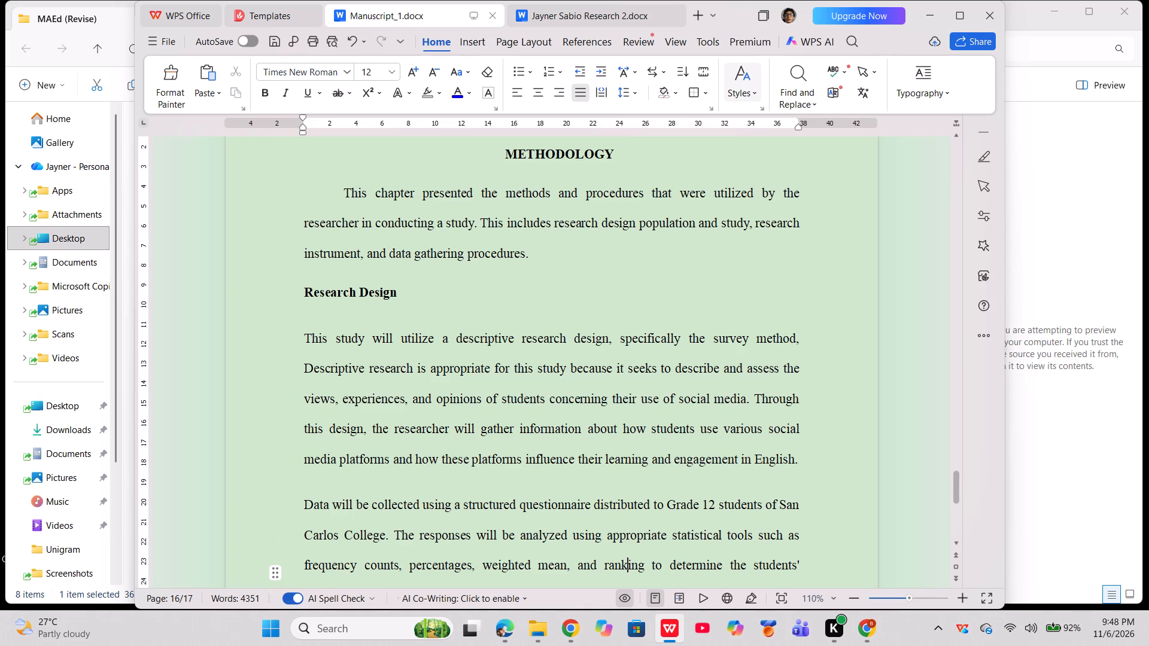
Switch to the Research 2 document and move past the Definition of Terms to its Chapter II for comparison.
click(552, 19)
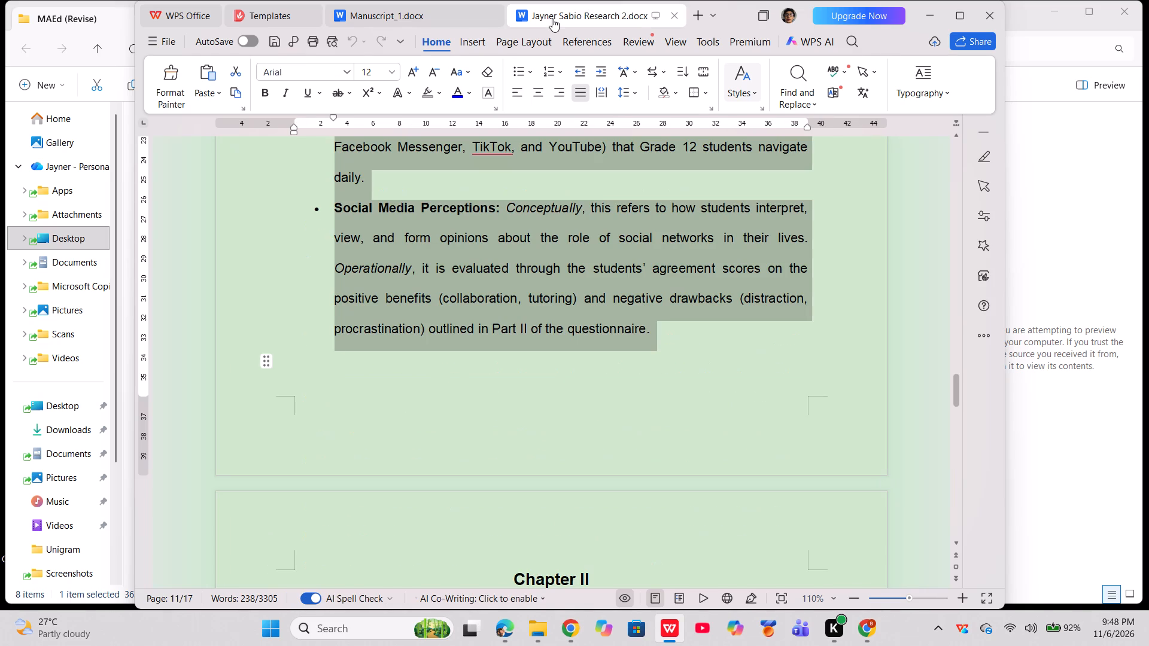
click(531, 474)
key(Down)
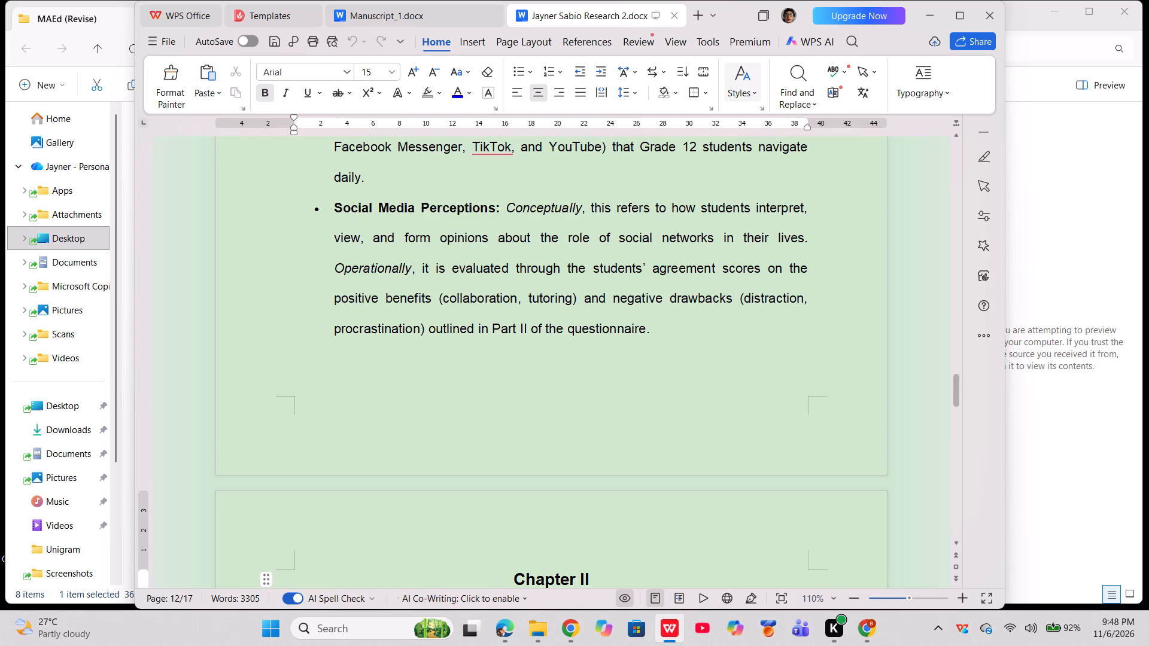
key(Down)
key(Down)
key(Down)
key(Down)
key(Down)
key(Down)
key(Down)
key(Down)
key(Down)
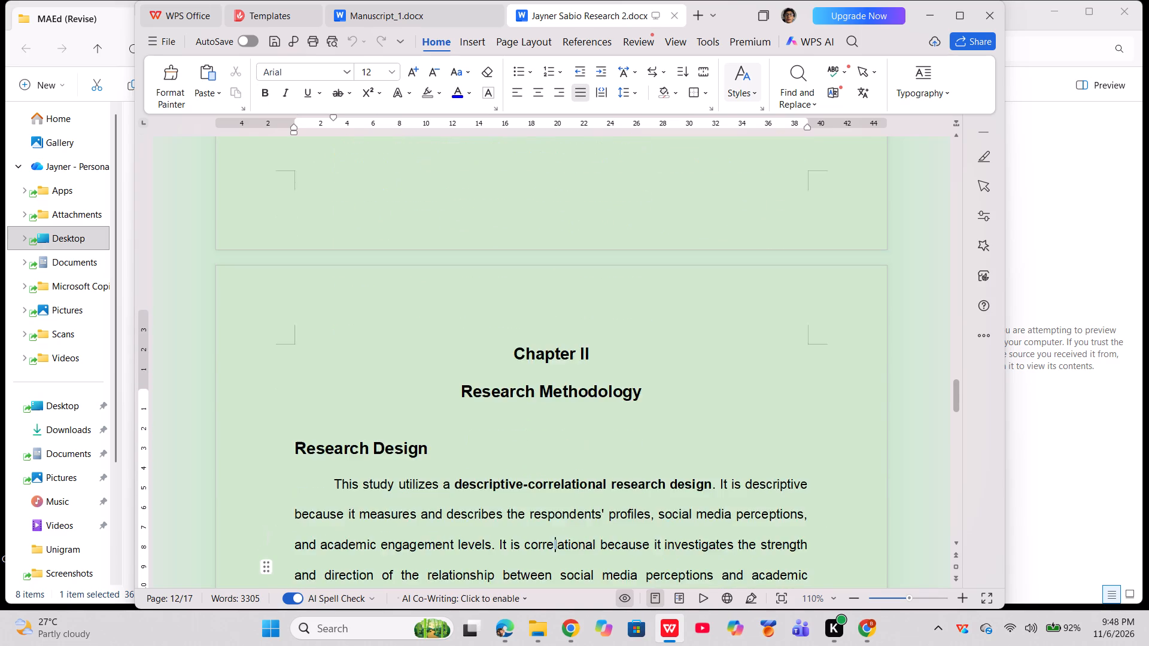
key(Down)
key(Down)
key(Down)
key(Down)
key(Down)
key(Down)
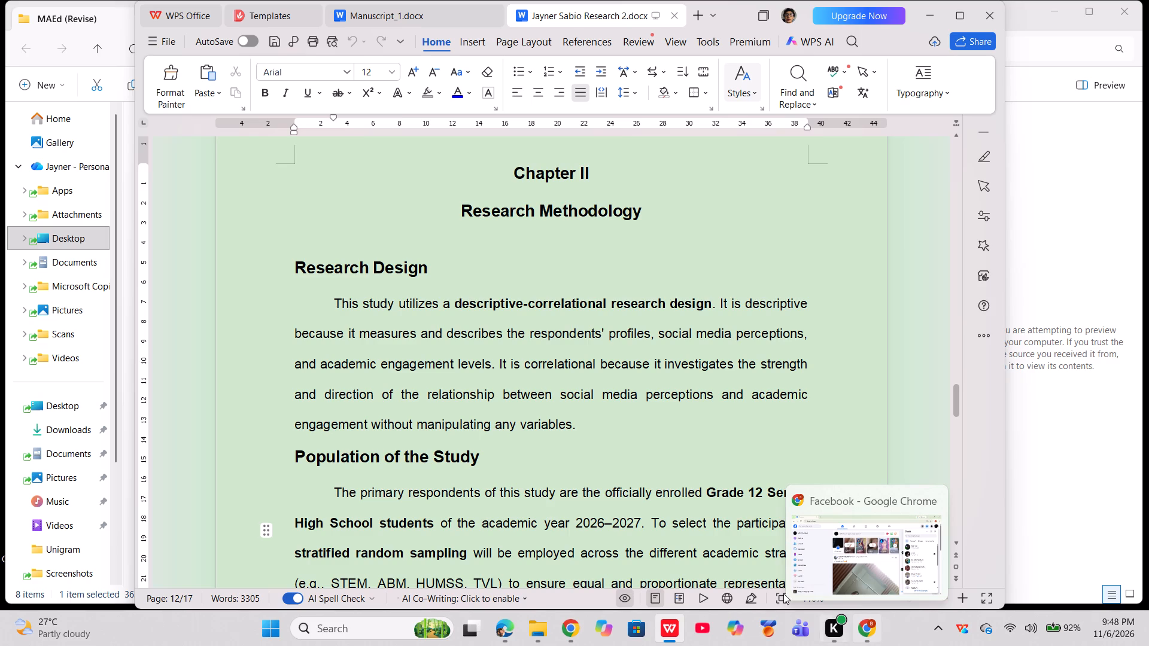
click(621, 425)
key(Down)
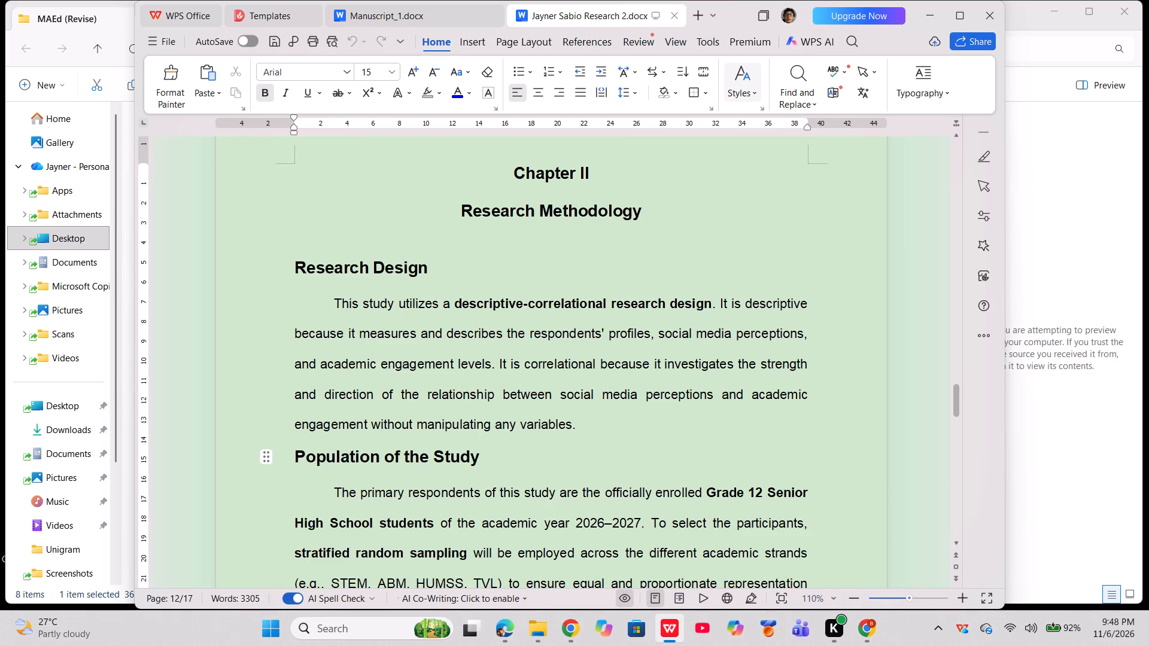
key(Down)
key(Down)
key(Down)
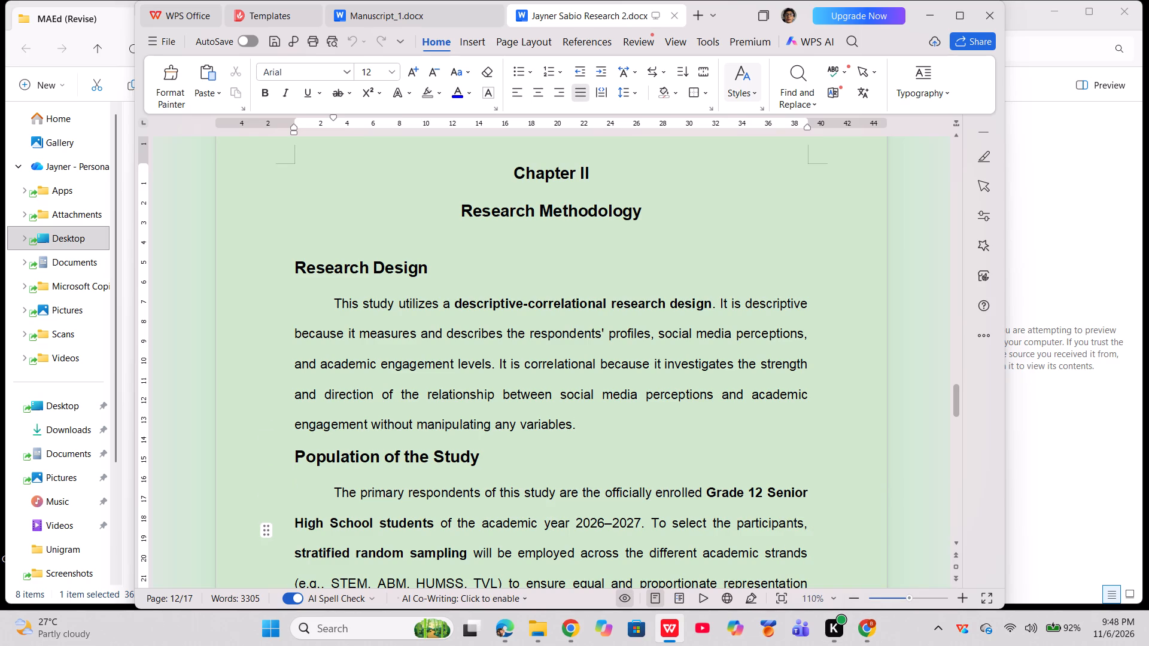
key(Down)
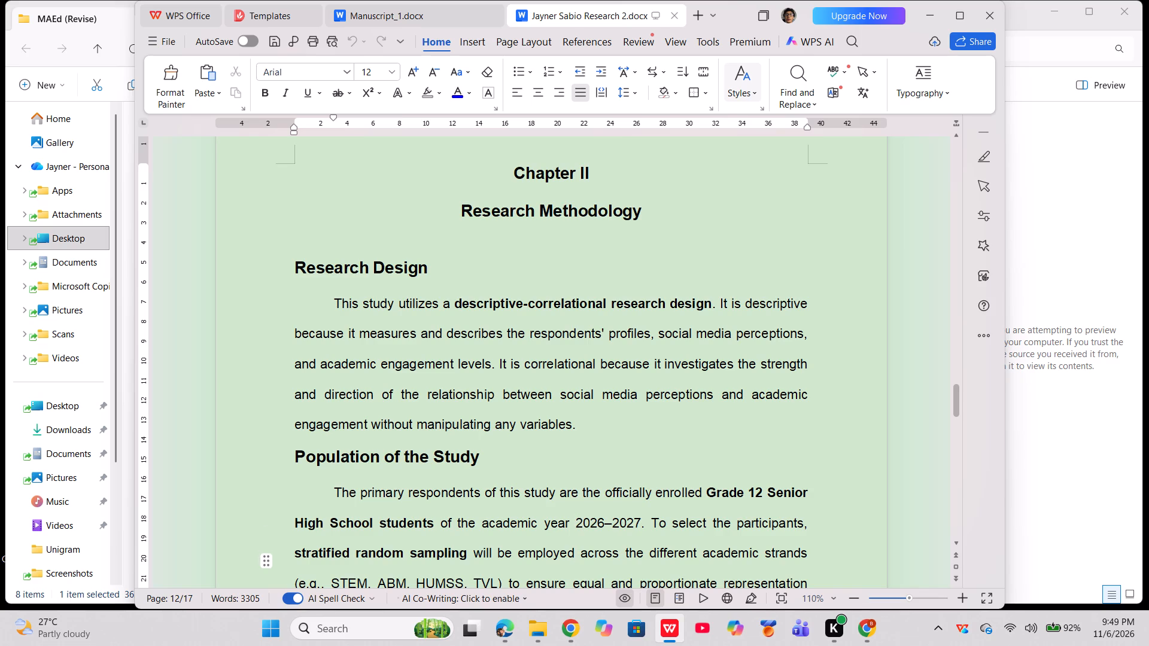
key(Down)
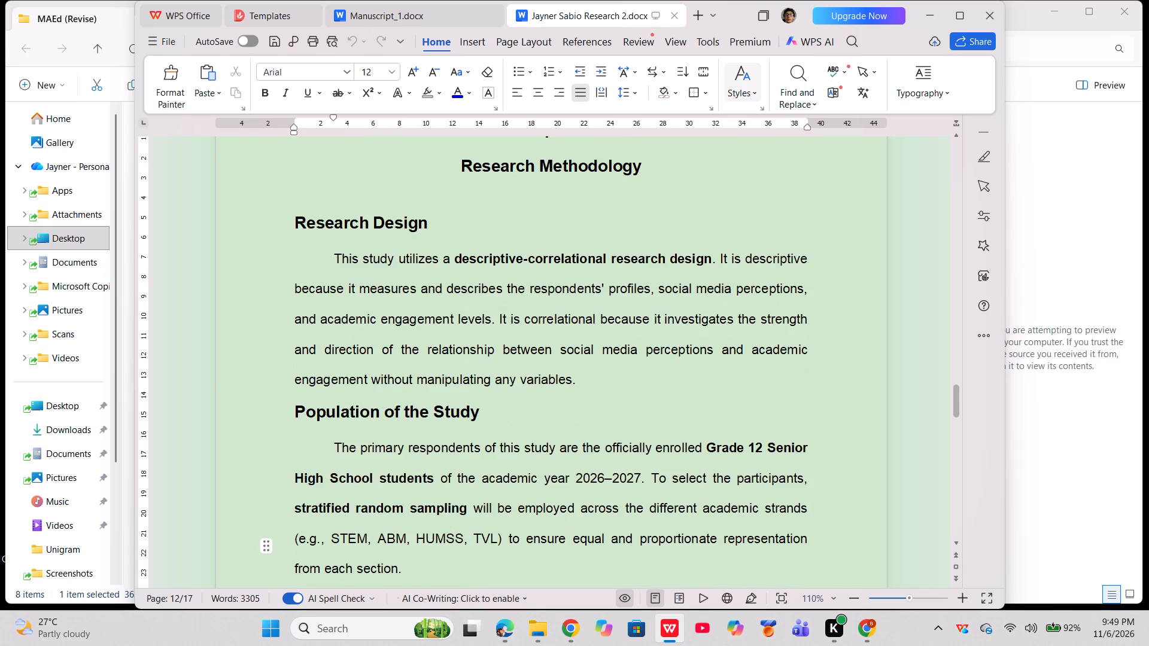
key(Down)
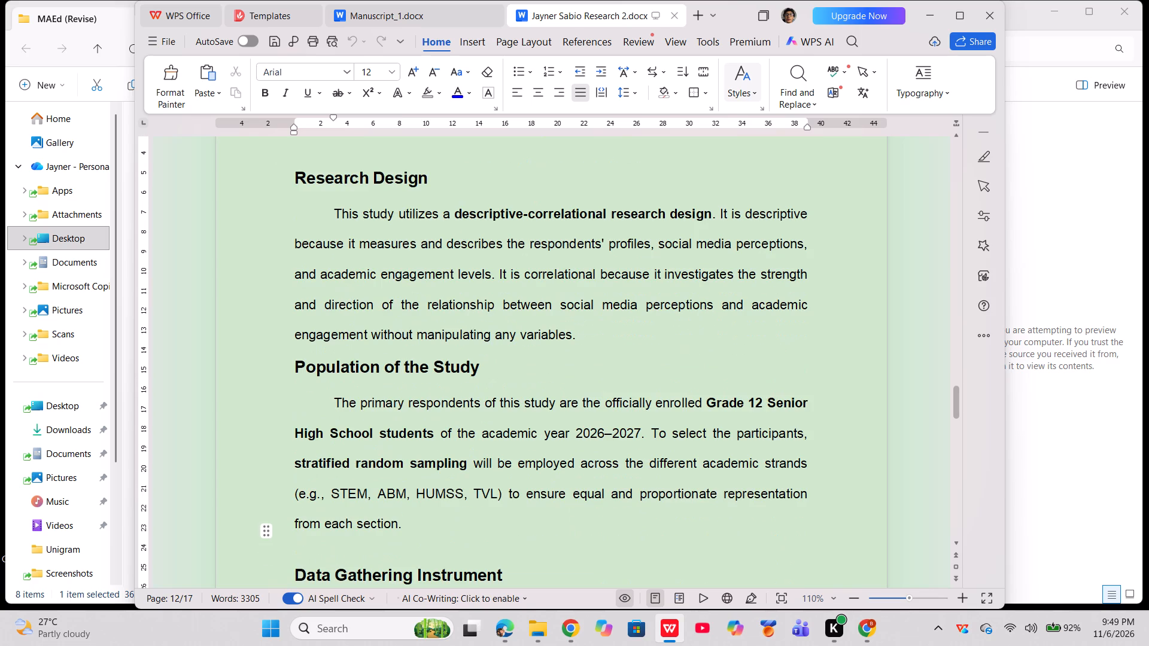
Read the Data Gathering Instrument section of Research 2, including the Profile Analysis and Mean Score Interpretation parts.
key(Down)
key(Down)
key(Down)
key(Down)
key(Down)
key(Down)
key(Down)
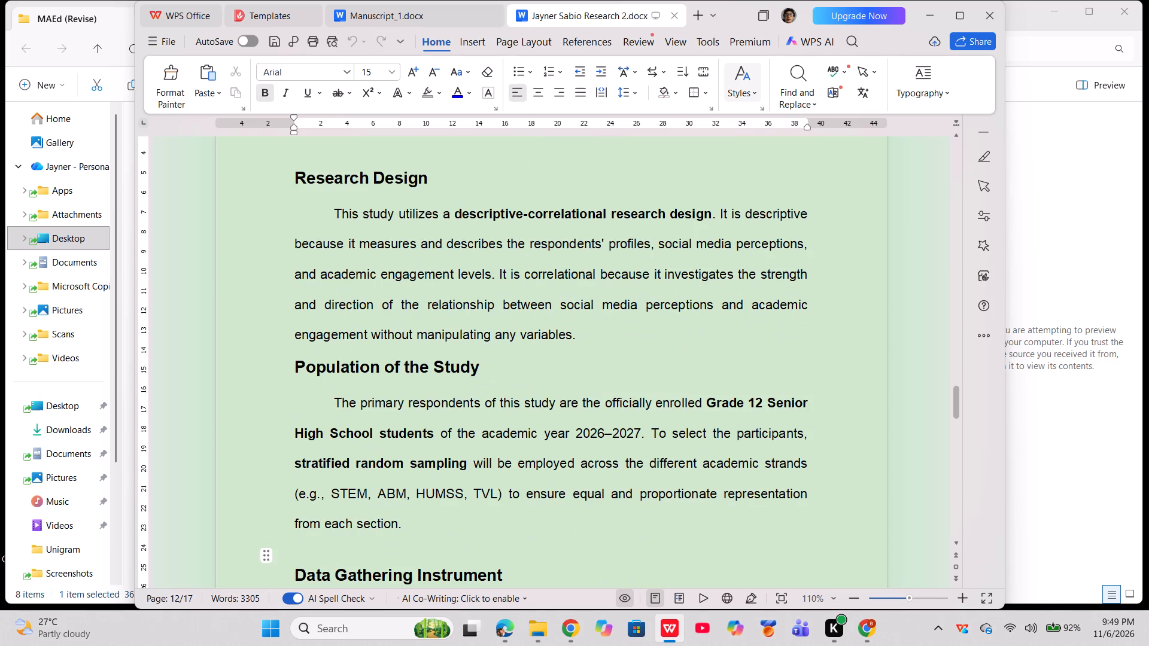
key(Down)
key(Down)
key(Down)
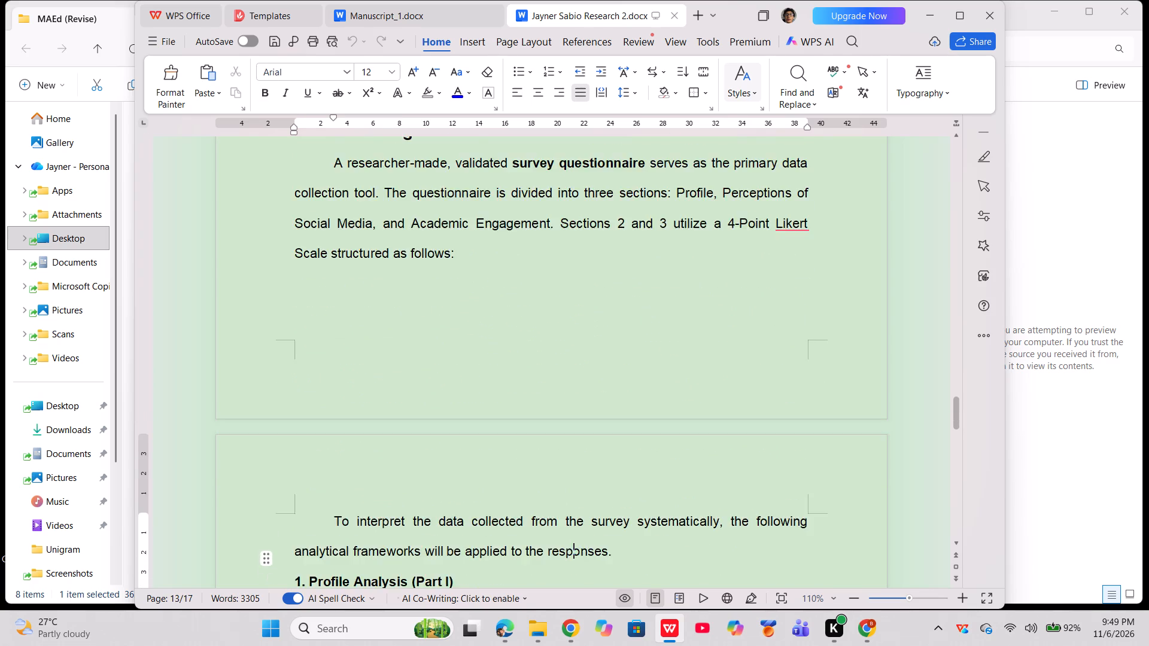
key(Down)
key(Down)
key(Down)
key(Down)
key(Down)
key(Down)
key(Down)
key(Down)
key(Down)
key(Down)
key(Down)
key(Down)
key(Down)
key(Down)
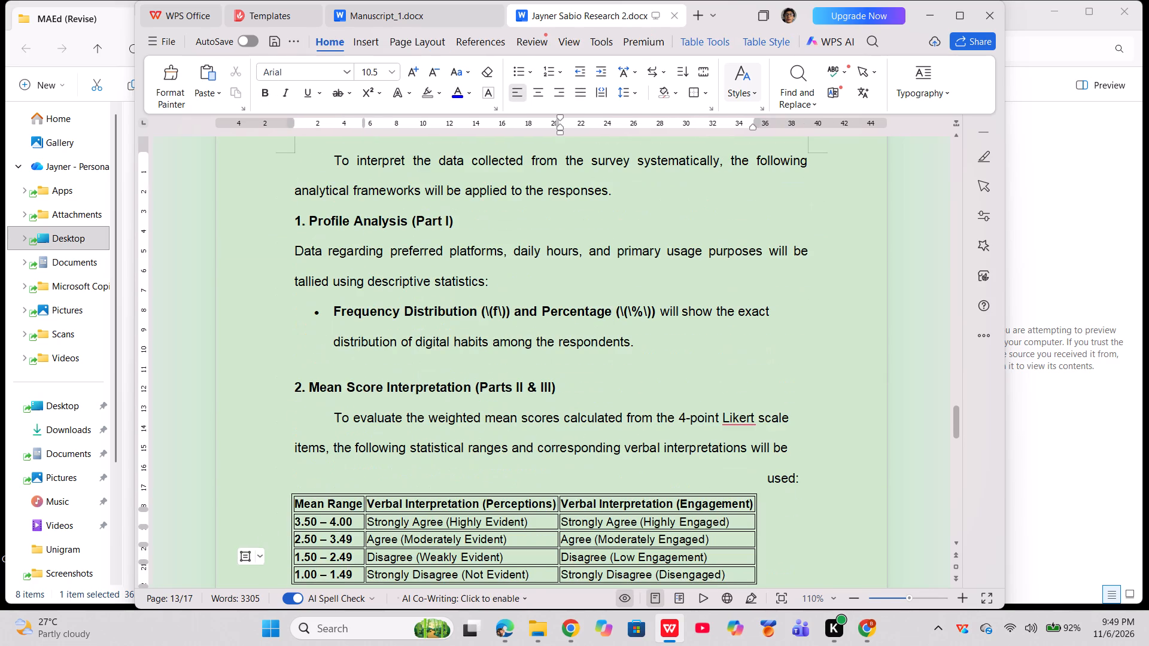
key(Down)
key(Down)
key(Down)
key(Down)
key(Down)
key(Down)
key(Down)
key(Down)
key(Down)
key(Down)
key(Down)
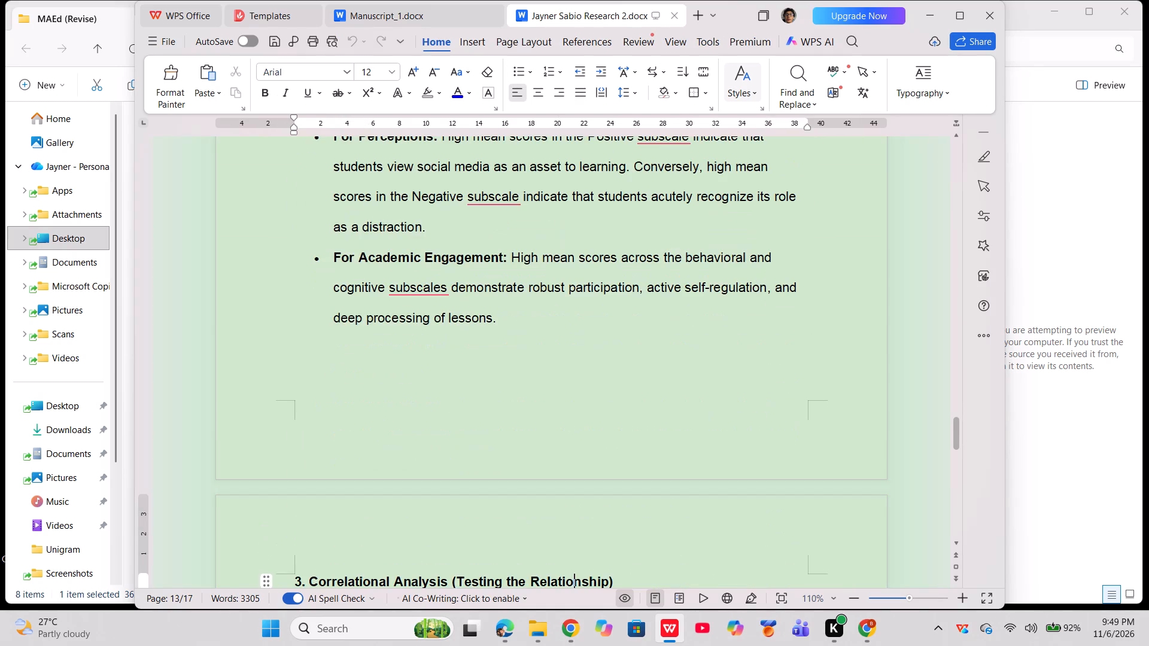
Read the Correlational Analysis, Data Gathering Procedure and Statistical Tools content of Research 2.
key(Down)
key(Down)
key(Down)
key(Down)
key(Down)
key(Down)
key(Down)
key(Down)
key(Down)
key(Down)
key(Down)
key(Down)
key(Down)
key(Down)
key(Down)
key(Down)
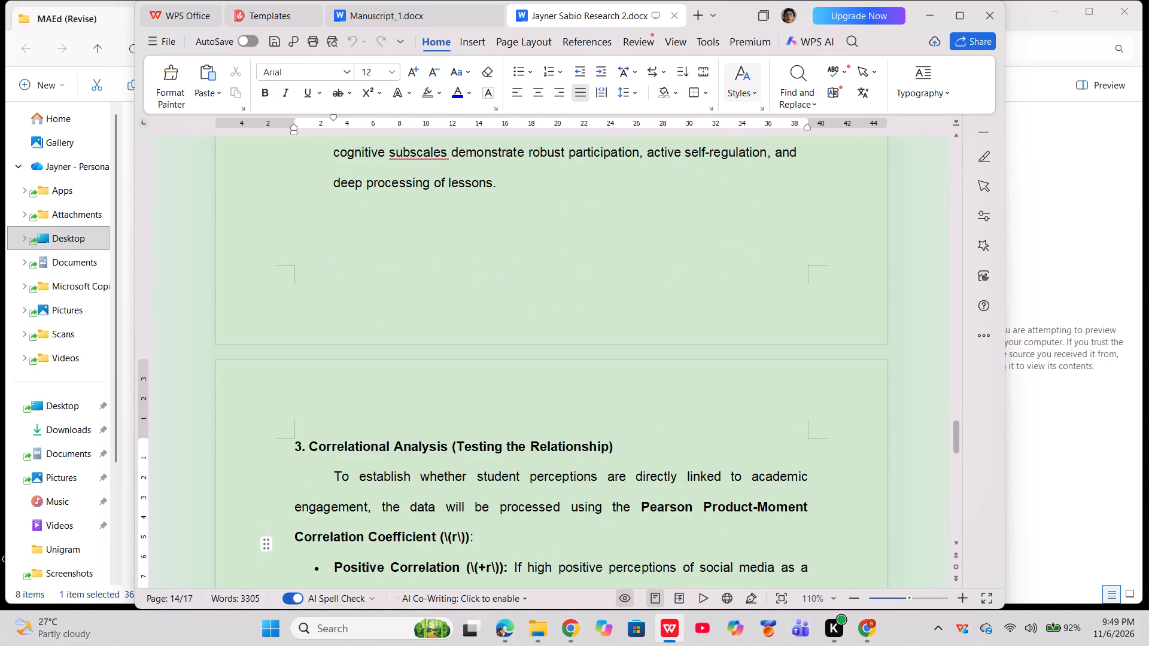
key(Down)
key(Down)
key(Down)
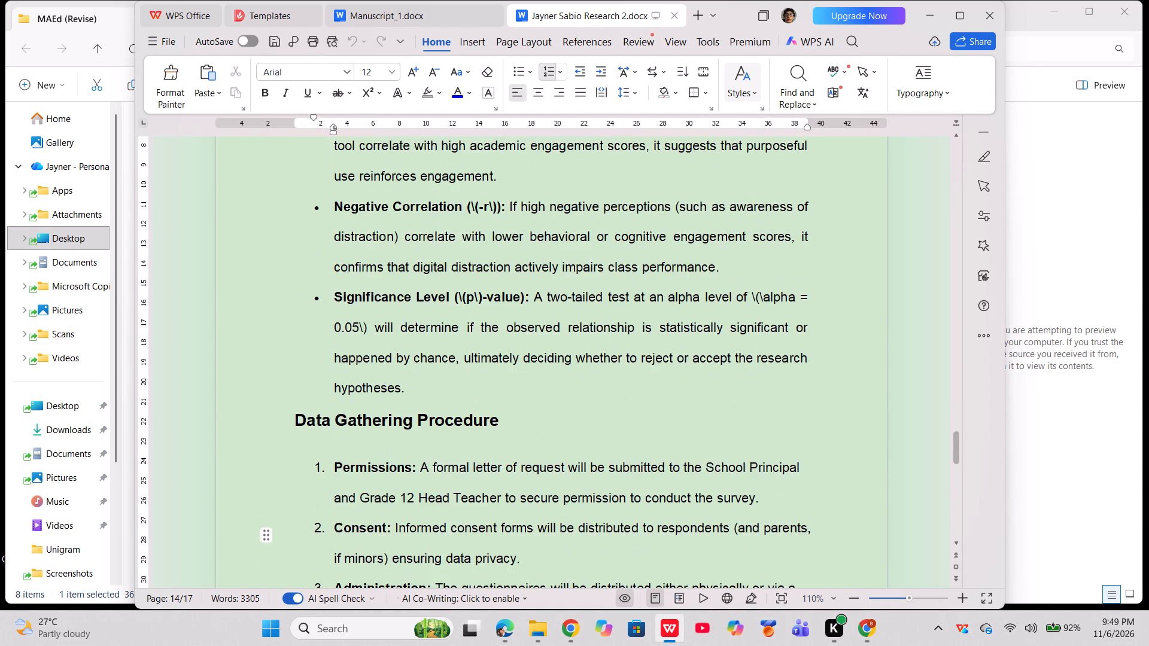
key(Down)
key(Down)
key(Down)
key(Down)
key(Down)
key(Down)
key(Down)
key(Down)
key(Down)
key(Down)
key(Down)
key(Down)
key(Down)
key(Down)
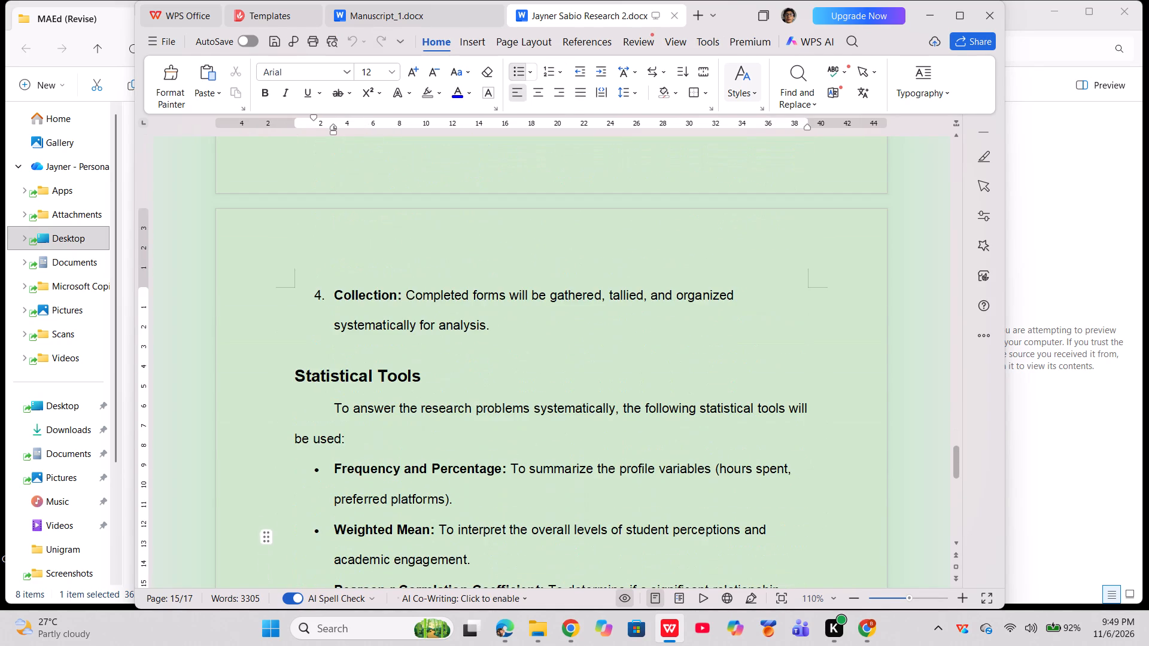
key(Down)
key(Down)
key(Down)
key(Down)
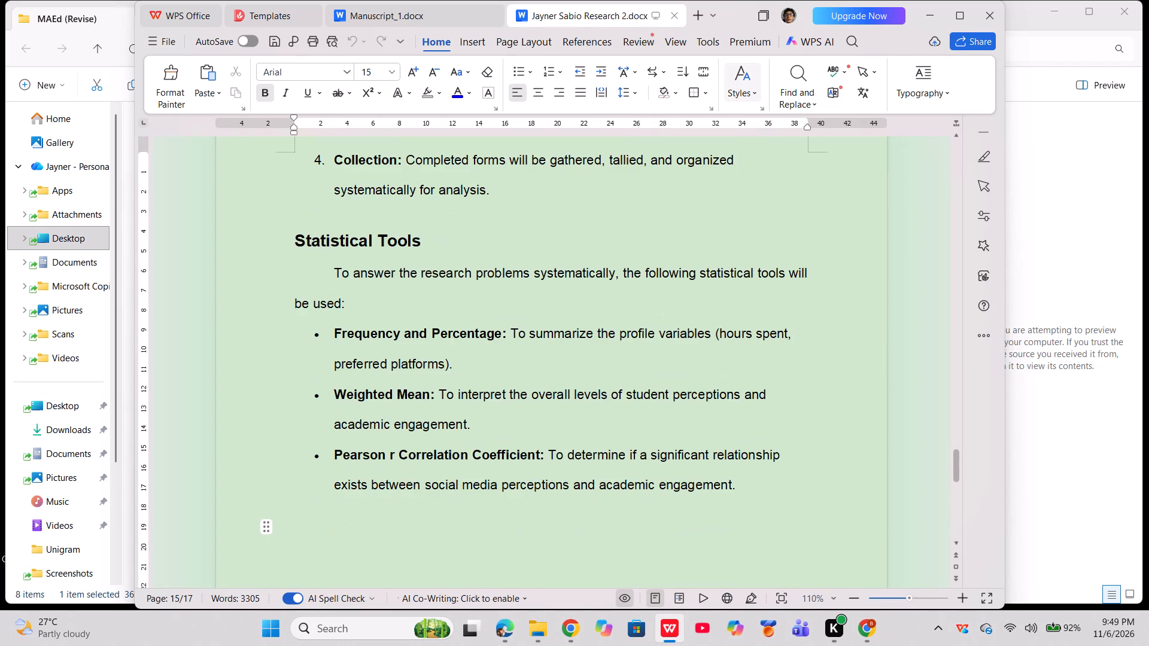
Look through Research 2 from the end of the Statistical Tools section to the start of Appendix A: Survey Questionnaire.
key(Down)
key(Down)
key(Down)
key(Down)
key(Down)
key(Down)
key(Down)
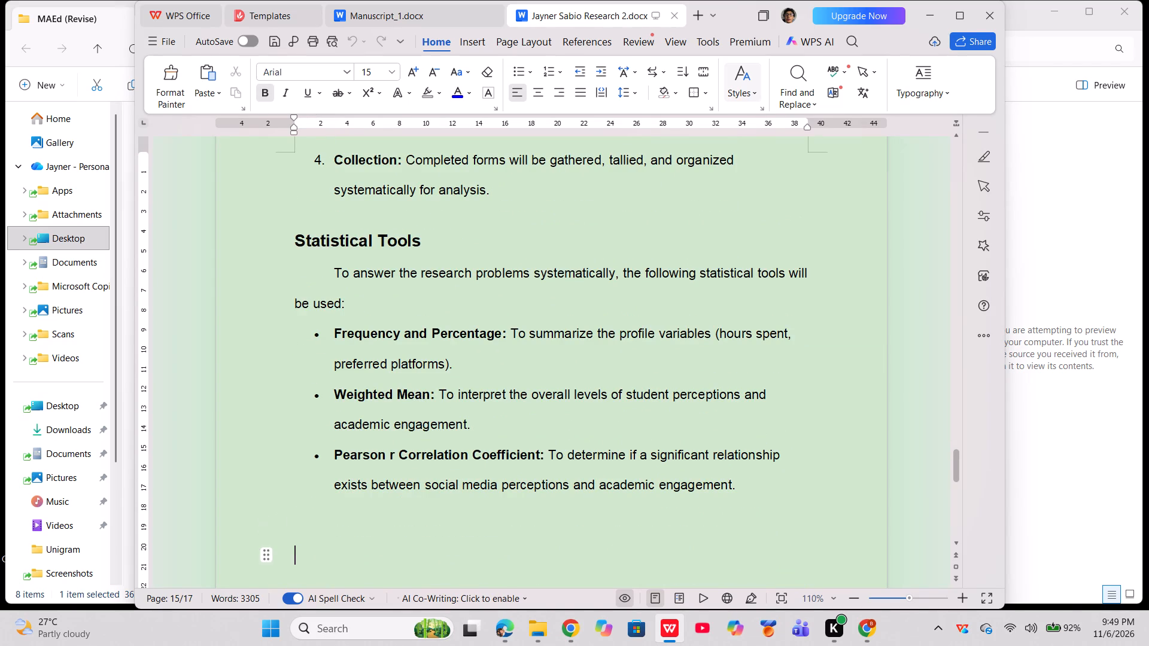
key(Down)
key(Down)
key(Down)
key(Down)
key(Down)
key(Down)
key(Down)
key(Down)
key(Down)
key(Down)
key(Down)
key(Down)
key(Down)
key(Down)
key(Down)
key(Down)
key(Down)
key(Down)
key(Down)
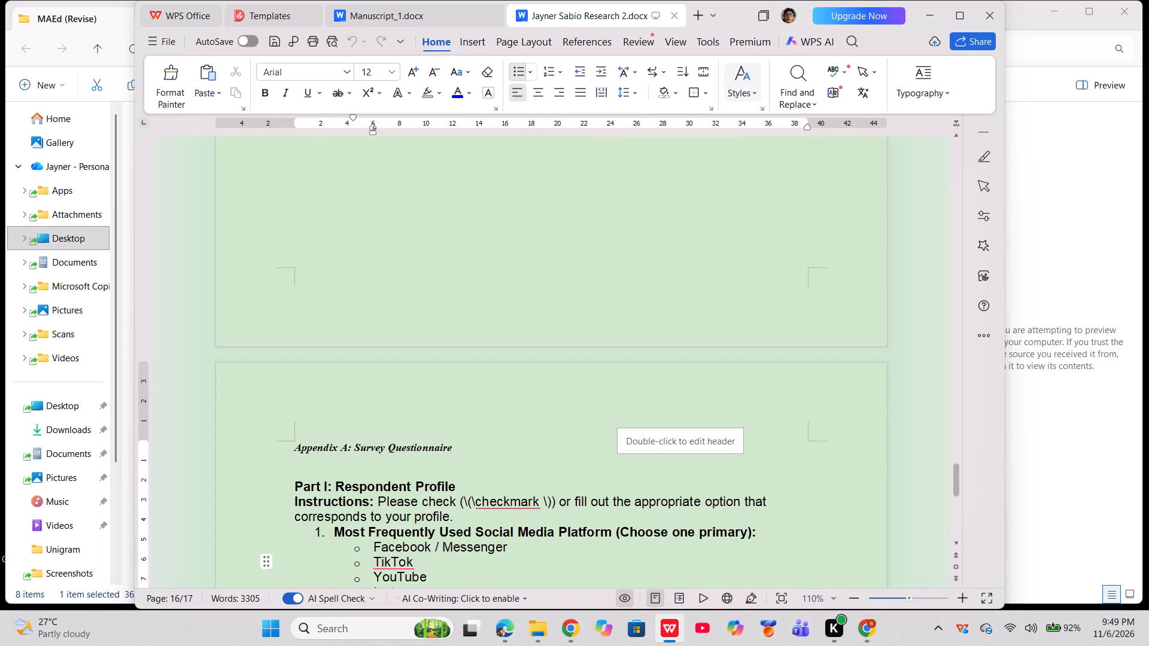
Read the Part I: Respondent Profile items on most used platform, average daily hours and primary purpose of social media use.
key(Down)
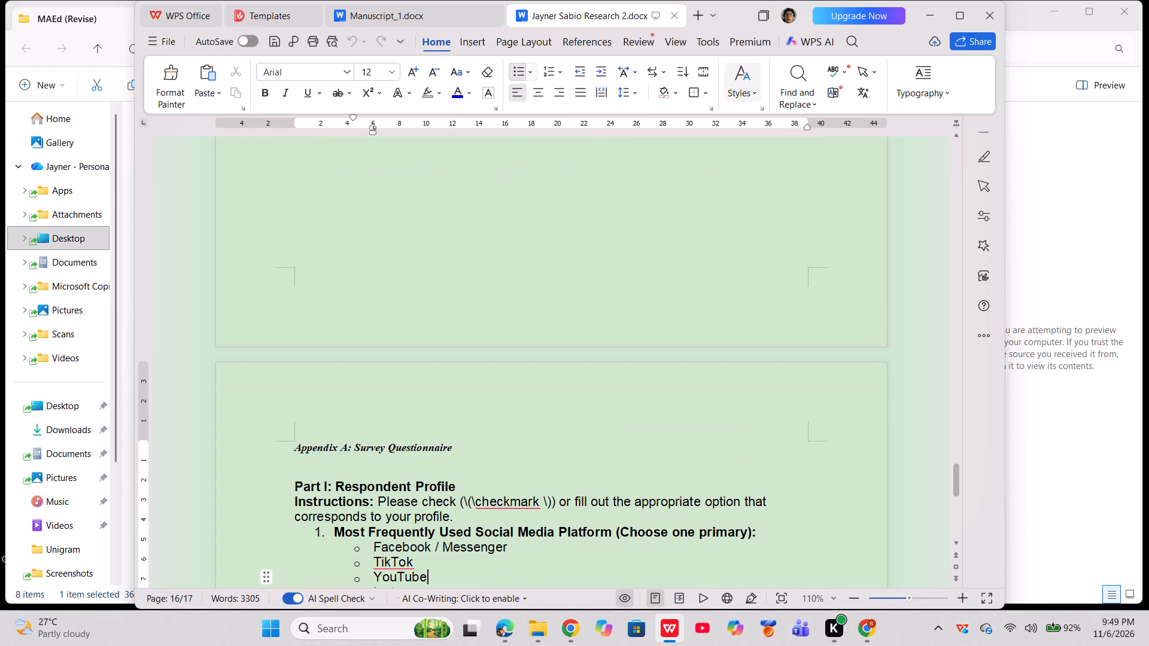
key(Down)
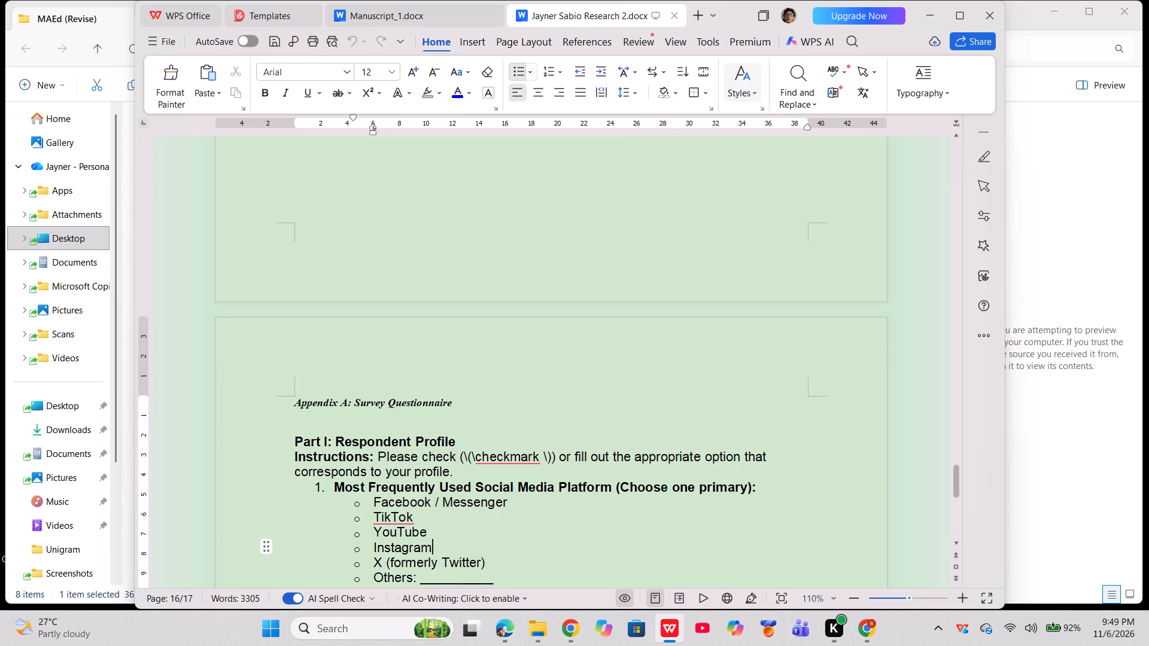
key(Down)
key(Down)
key(Down)
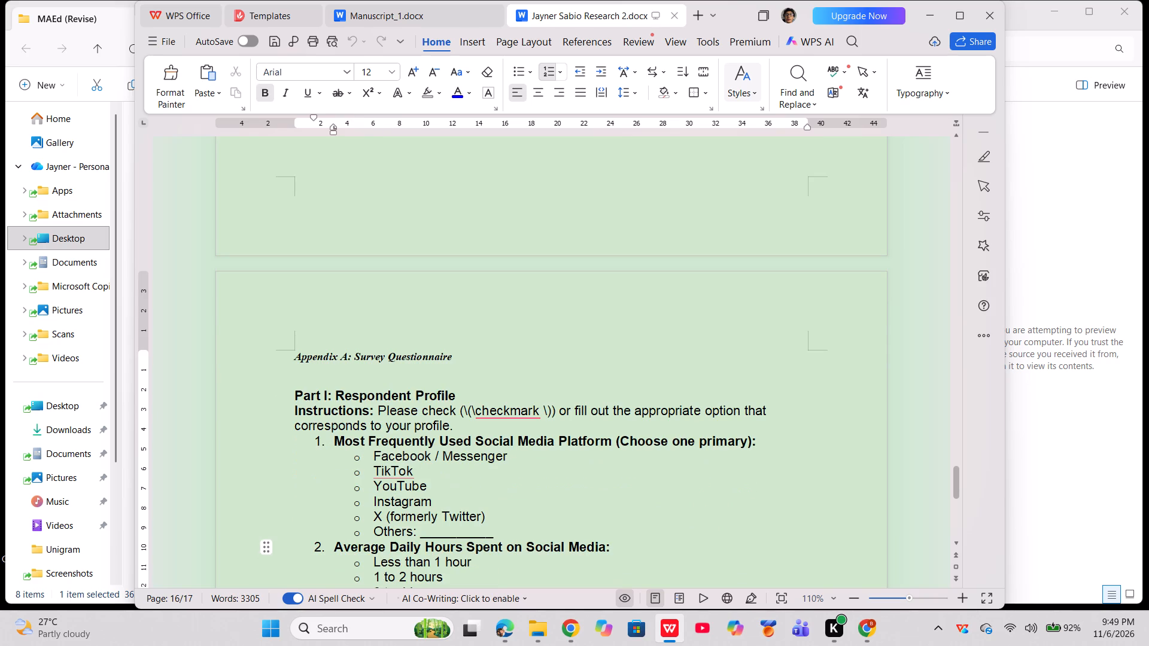
key(Down)
key(Down)
key(Down)
key(Down)
key(Down)
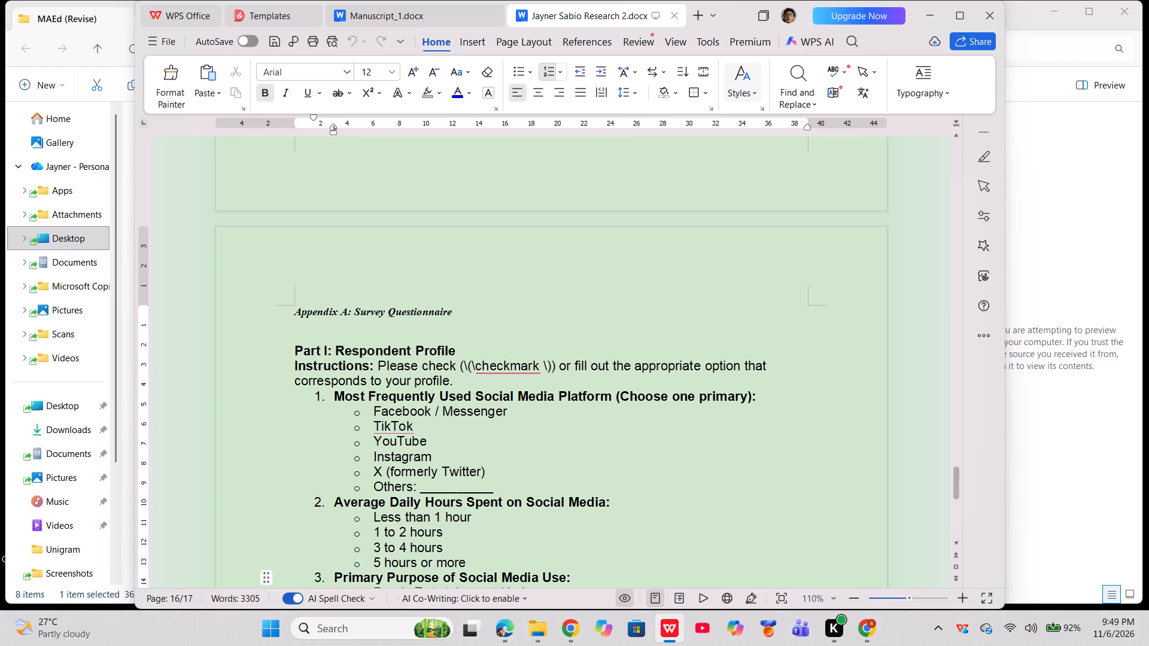
key(Down)
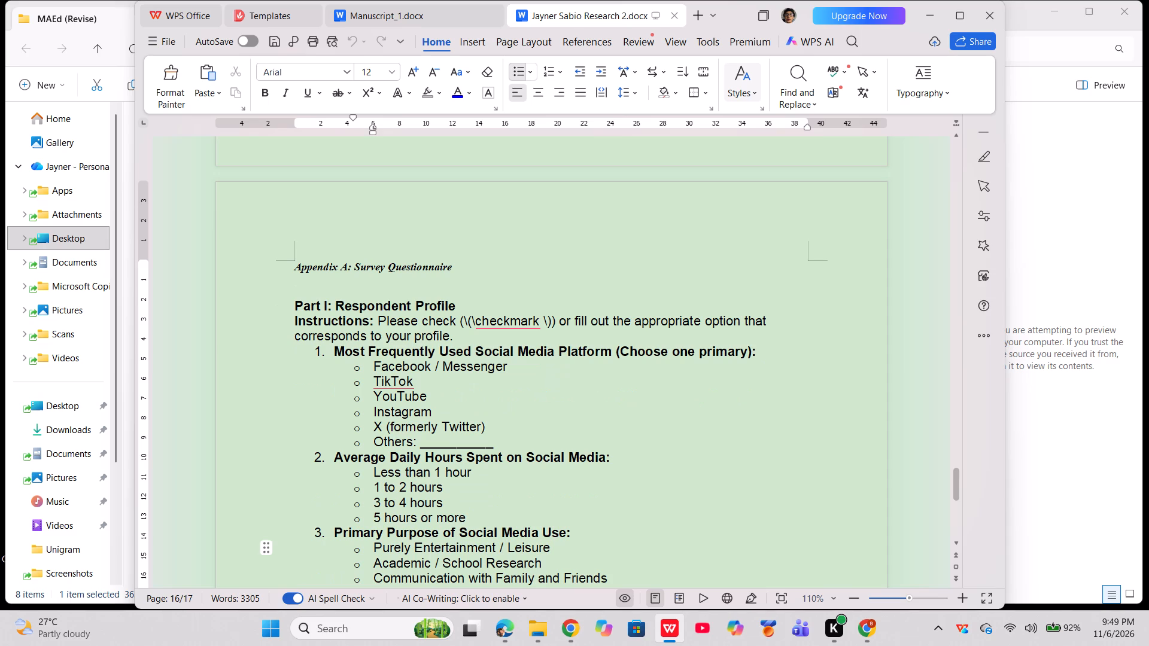
Read Appendix A of Research 2, covering Part I: Respondent Profile and Part II: Perceptions of Social Media.
key(Down)
key(Down)
key(Down)
key(Down)
key(Down)
key(Down)
key(Down)
key(Down)
key(Down)
key(Down)
key(Down)
key(Down)
key(Down)
key(Down)
key(Down)
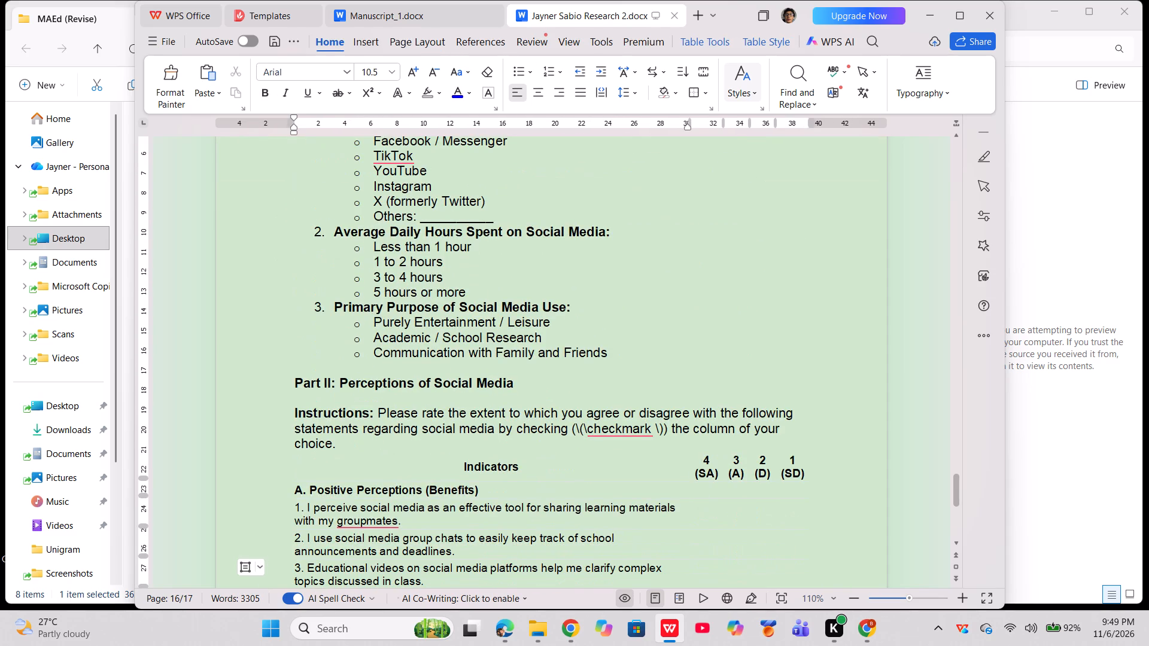
key(Down)
key(Down)
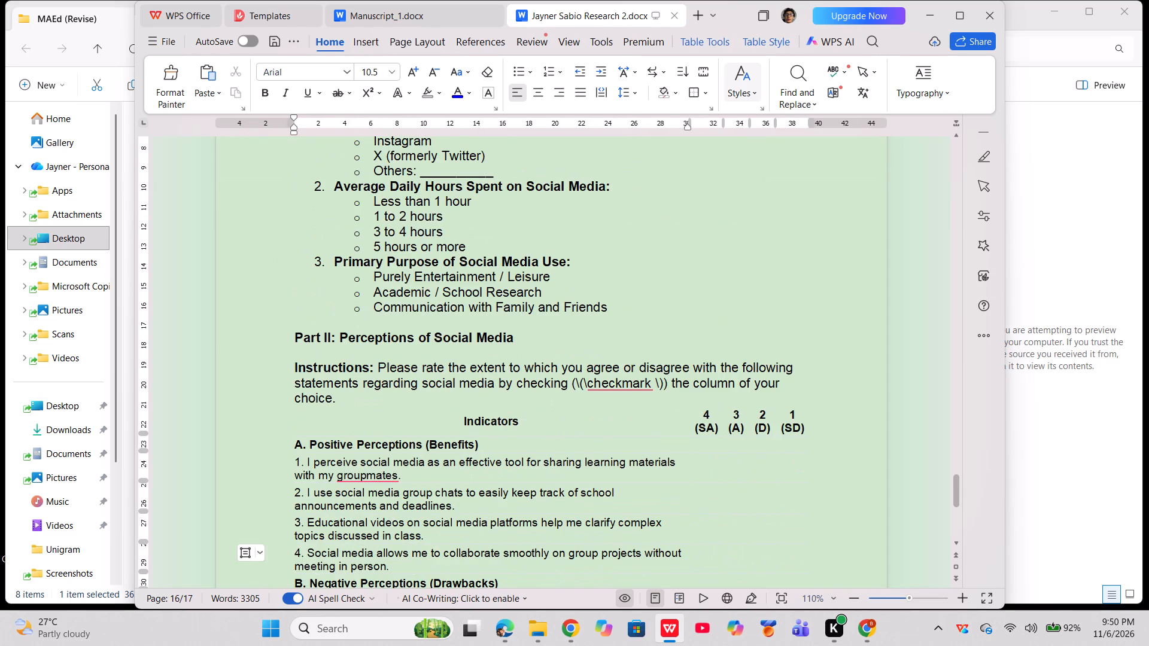
key(Down)
key(Down)
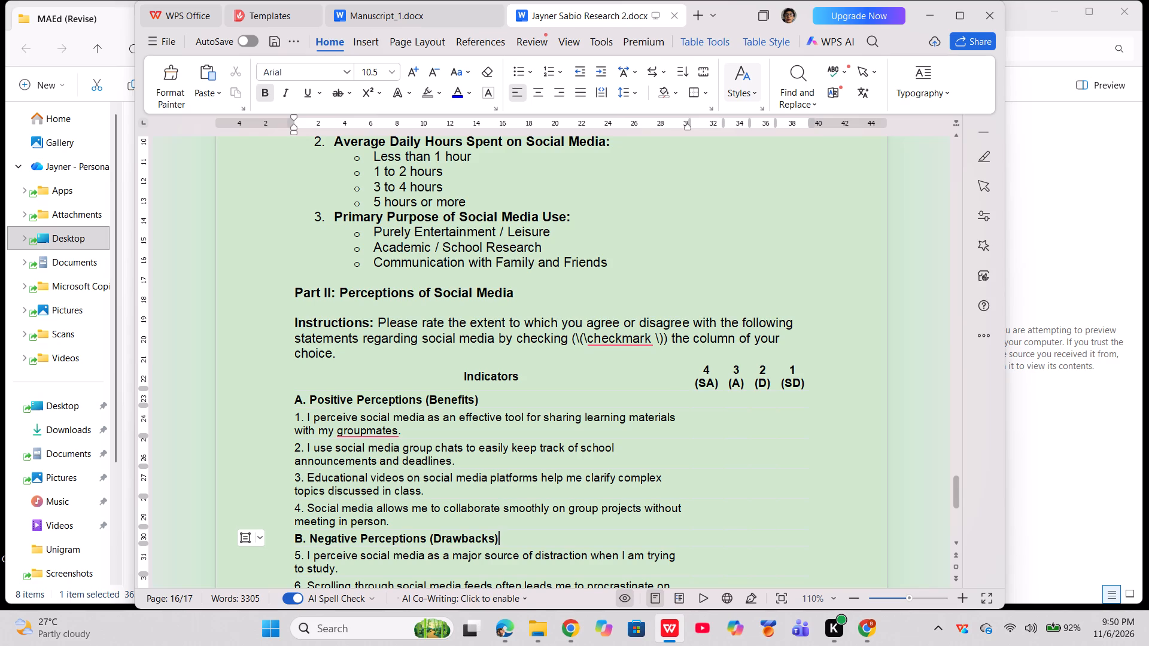
key(Down)
key(Down)
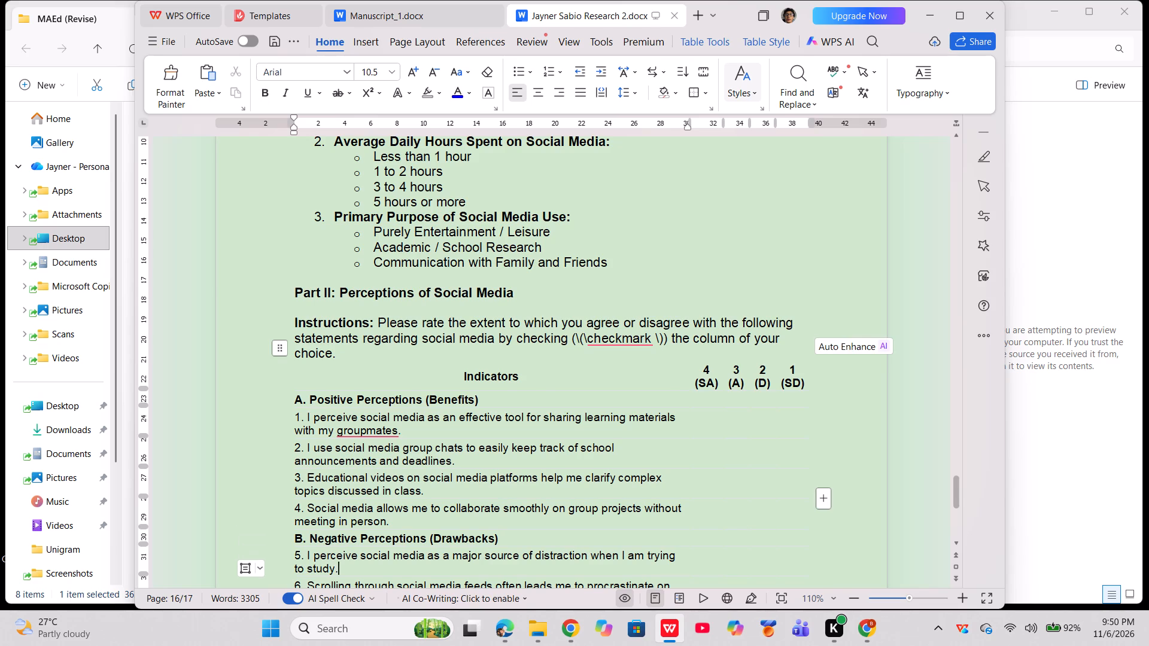
key(Down)
key(Down)
key(Down)
key(Down)
key(Down)
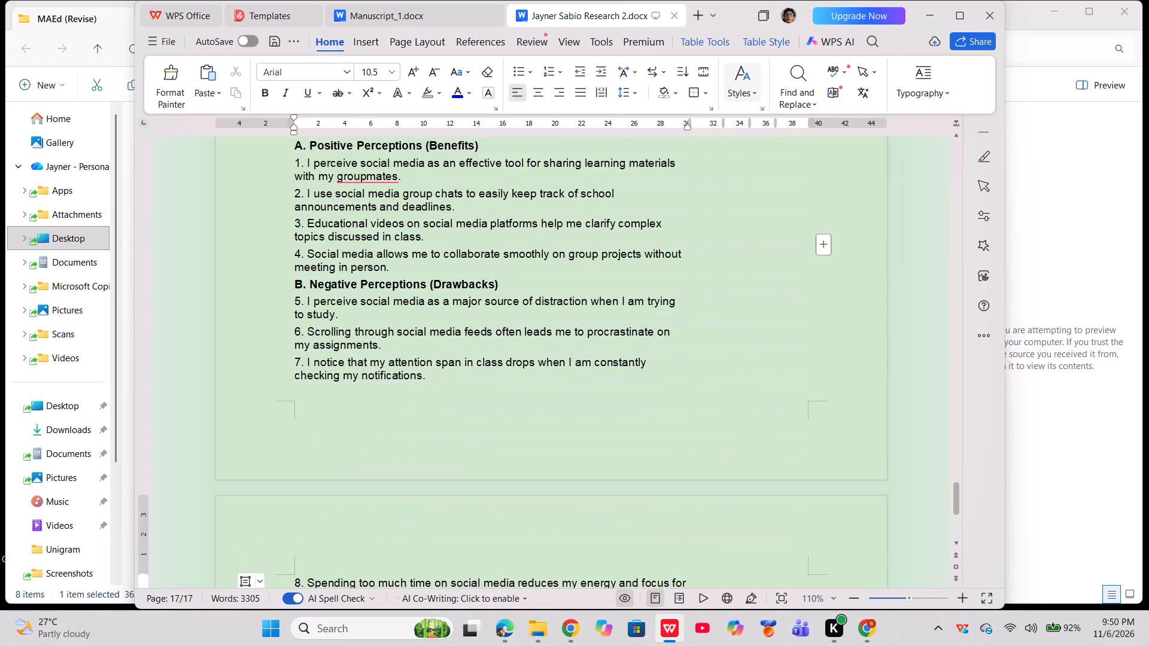
Read Part III: Academic Engagement of the Research 2 questionnaire, covering the Behavioral and Cognitive Engagement indicators to the document's end.
key(Down)
key(Down)
key(Down)
key(Down)
key(Down)
key(Down)
key(Down)
key(Down)
key(Down)
key(Down)
key(Down)
key(Down)
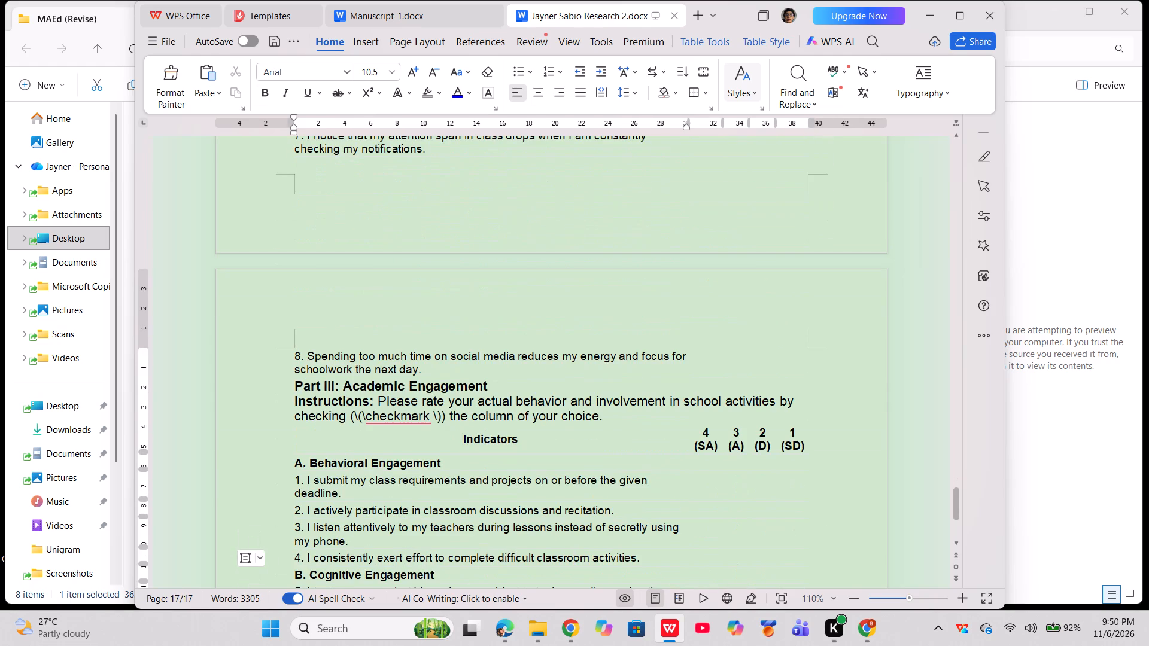
key(Down)
key(Down)
key(Down)
key(Down)
key(Down)
key(Down)
key(Down)
key(Down)
key(Down)
key(Down)
key(Down)
key(Down)
key(Down)
key(Down)
key(Down)
key(Down)
key(Down)
key(Down)
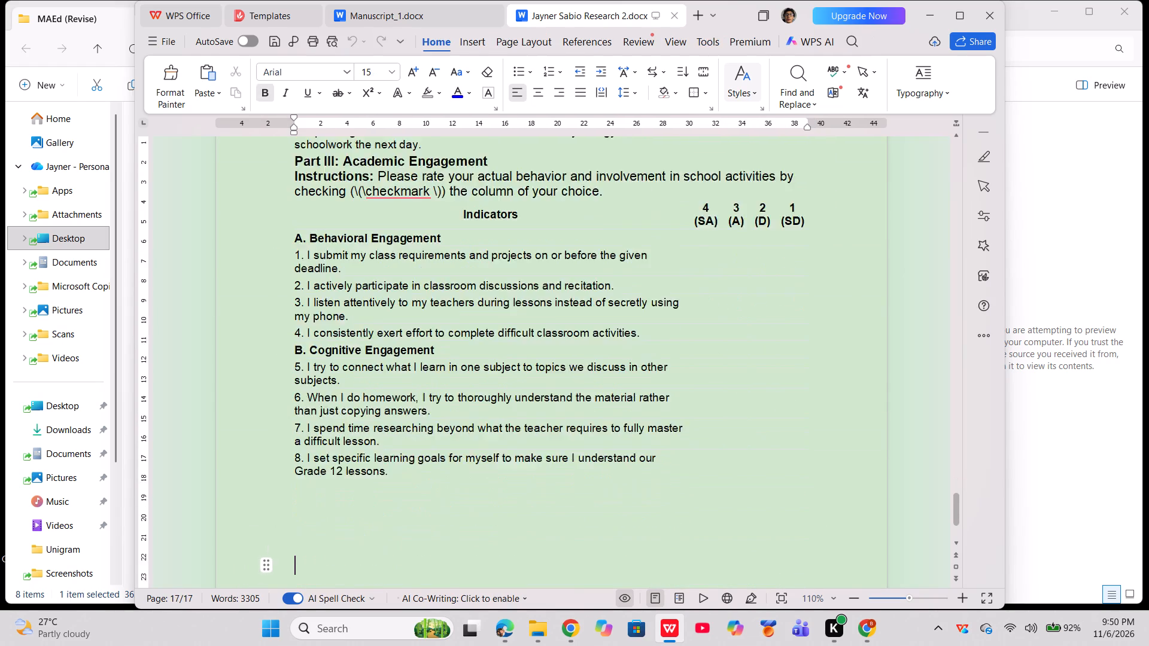
key(Down)
Look back through the Appendix A survey questionnaire, from Part III: Academic Engagement up to Part I: Respondent Profile.
key(Up)
key(Up)
key(Up)
key(Up)
key(Up)
key(Up)
key(Up)
key(Up)
key(Up)
key(Up)
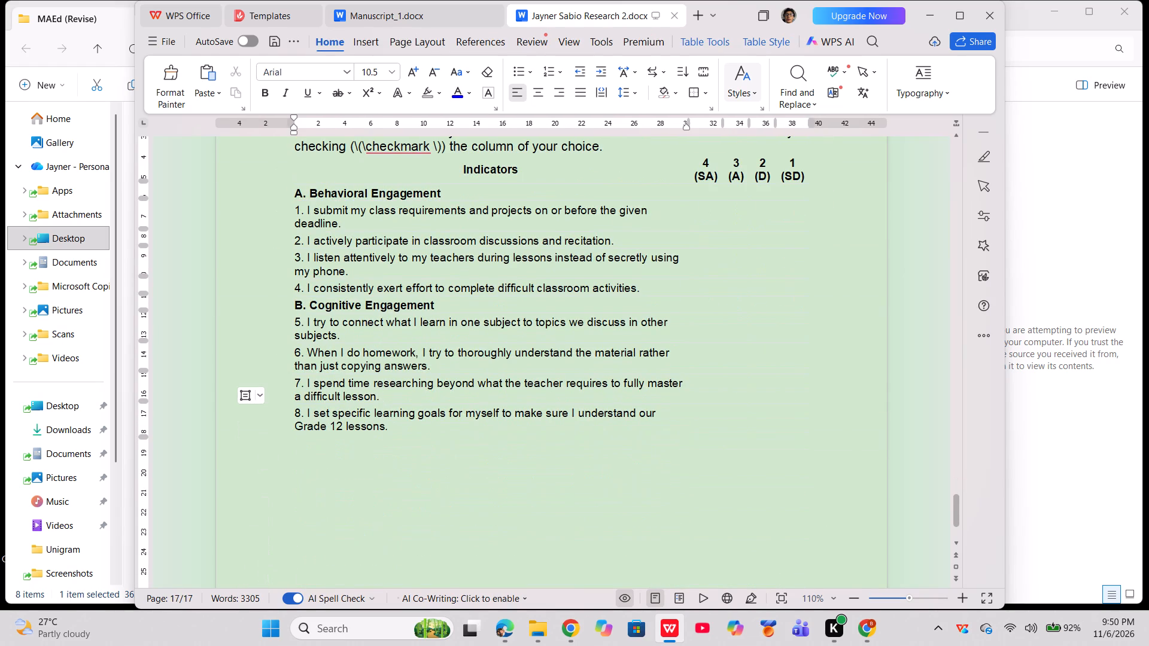
key(Up)
key(Up)
key(Up)
key(Up)
key(Up)
key(Up)
key(Up)
key(Up)
key(Up)
key(Up)
key(Up)
key(Up)
key(Up)
key(Up)
key(Up)
key(Up)
key(Up)
key(Up)
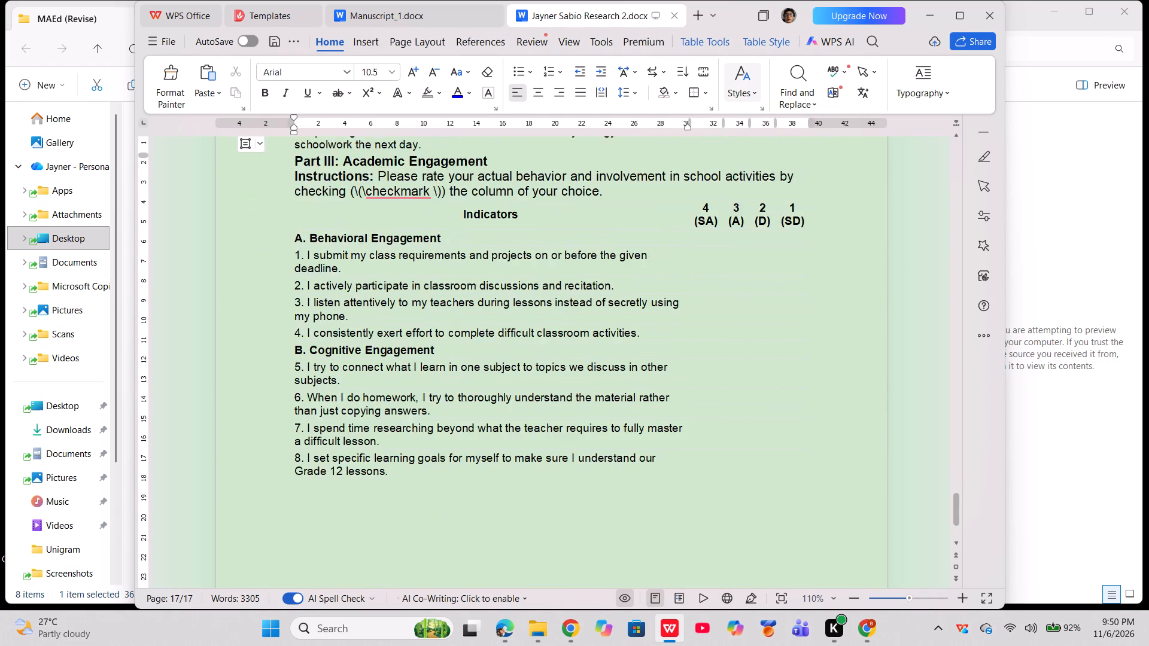
key(Up)
key(Up)
key(Up)
key(Up)
key(Up)
key(Up)
key(Up)
key(Up)
key(Up)
key(Up)
key(Up)
key(Up)
key(Up)
key(Up)
key(Up)
key(Up)
key(Up)
key(Up)
key(Up)
key(Up)
key(Up)
key(Up)
key(Up)
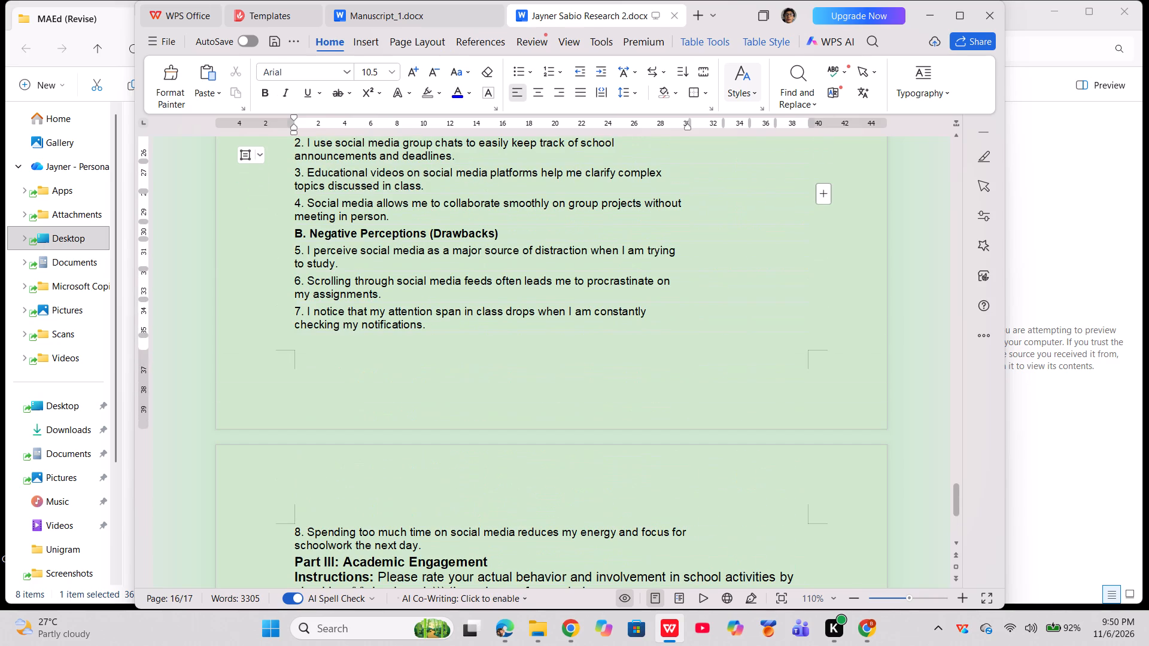
key(Up)
key(Up)
key(Up)
key(Up)
key(Up)
key(Up)
key(Up)
key(Up)
key(Up)
key(Up)
key(Up)
key(Up)
key(Up)
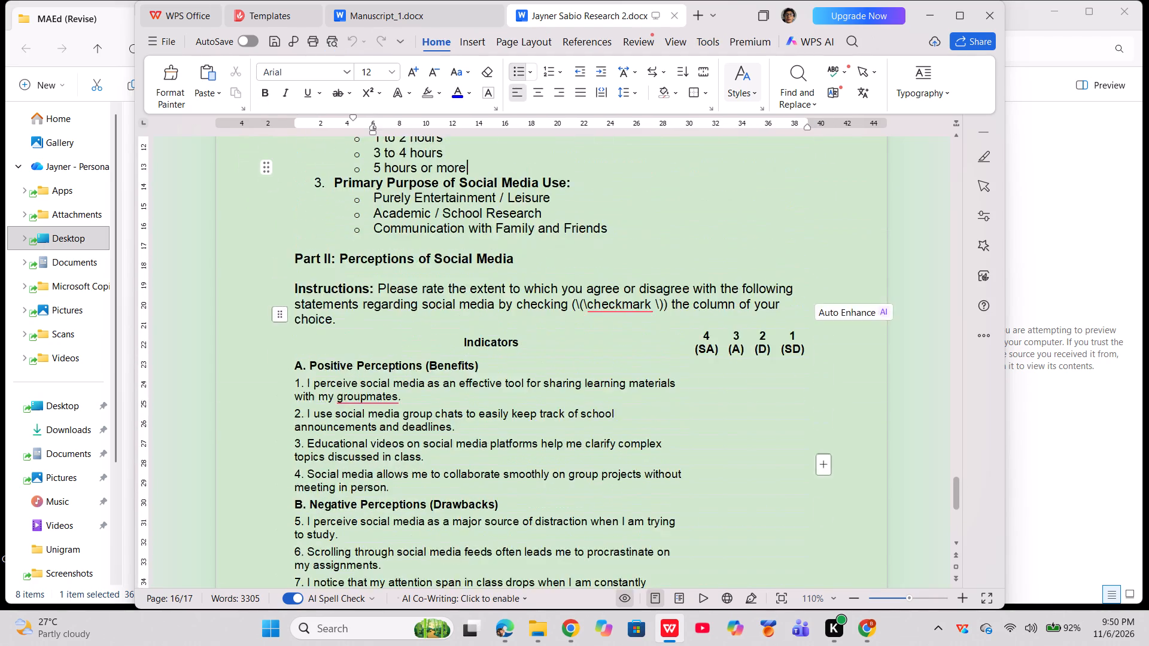
key(Up)
key(Up)
key(Up)
key(Up)
key(Up)
key(Up)
key(Up)
key(Up)
key(Up)
key(Up)
key(Up)
key(Up)
key(Up)
key(Up)
key(Up)
key(Up)
key(Up)
key(Up)
key(Up)
key(Up)
key(Up)
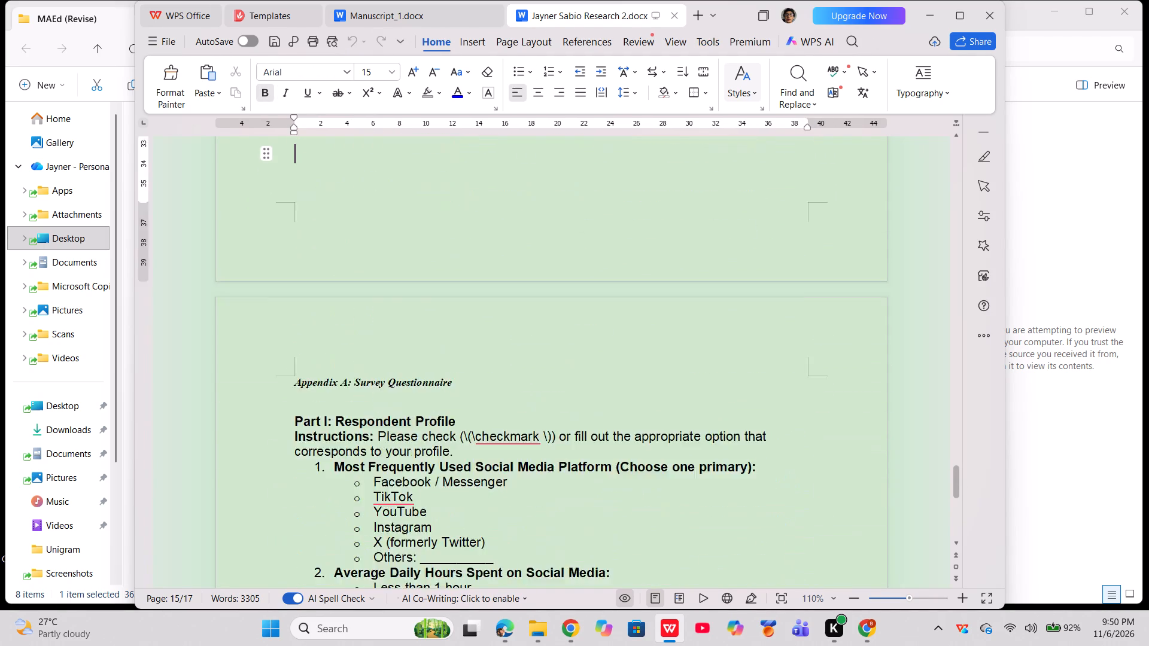
Look back through the Chapter II methodology sections of Research 2, from the pages before Appendix A up to the chapter heading.
key(Up)
key(Up)
key(Up)
key(Up)
key(Up)
key(Up)
key(Up)
key(Up)
key(Up)
key(Up)
key(Up)
key(Up)
key(Up)
key(Up)
key(Up)
key(Up)
key(Up)
key(Up)
key(Up)
key(Up)
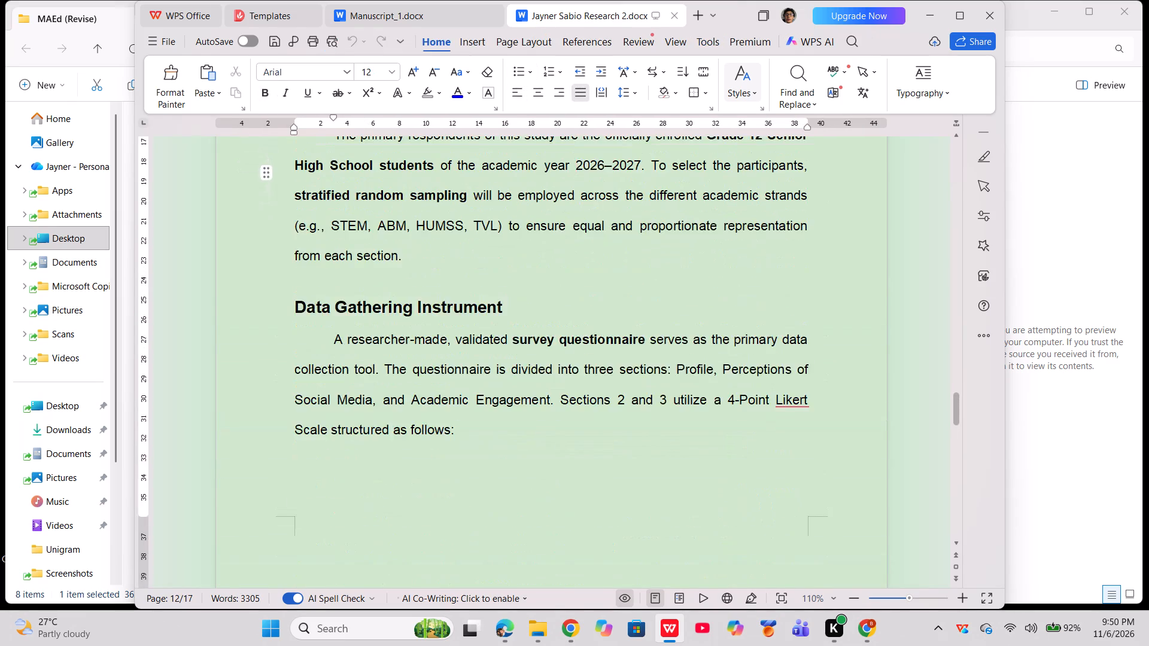
key(Up)
key(Up)
key(Up)
key(Up)
key(Up)
key(Up)
key(Up)
key(Up)
key(Up)
key(Up)
key(Up)
key(Up)
key(Up)
key(Up)
key(Up)
key(Up)
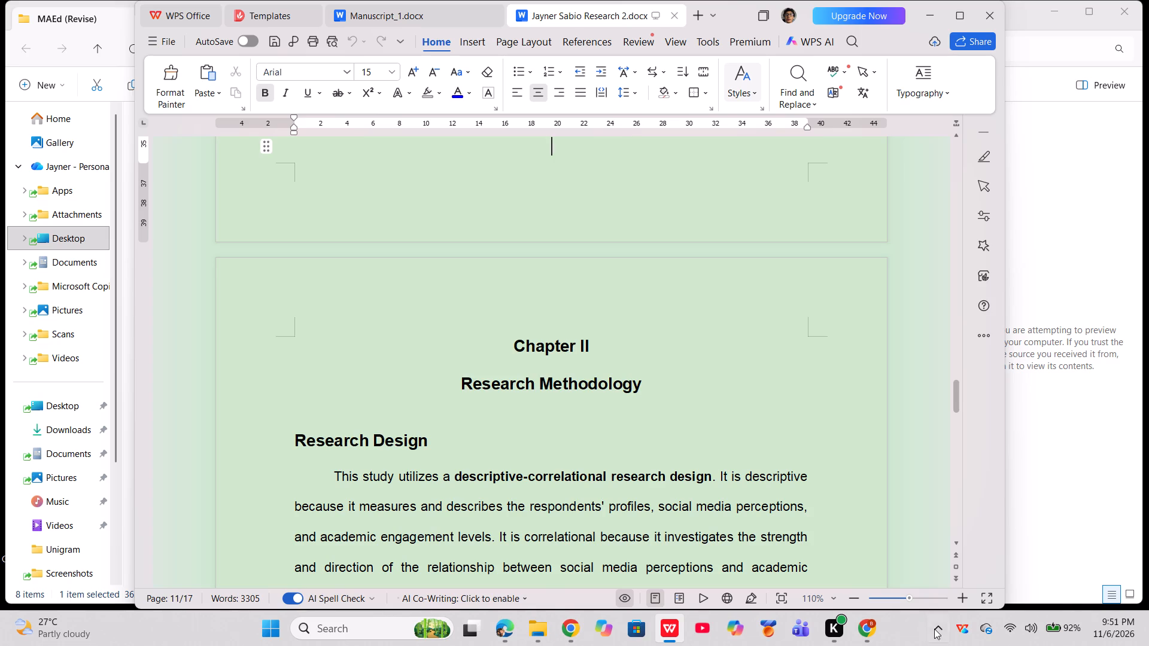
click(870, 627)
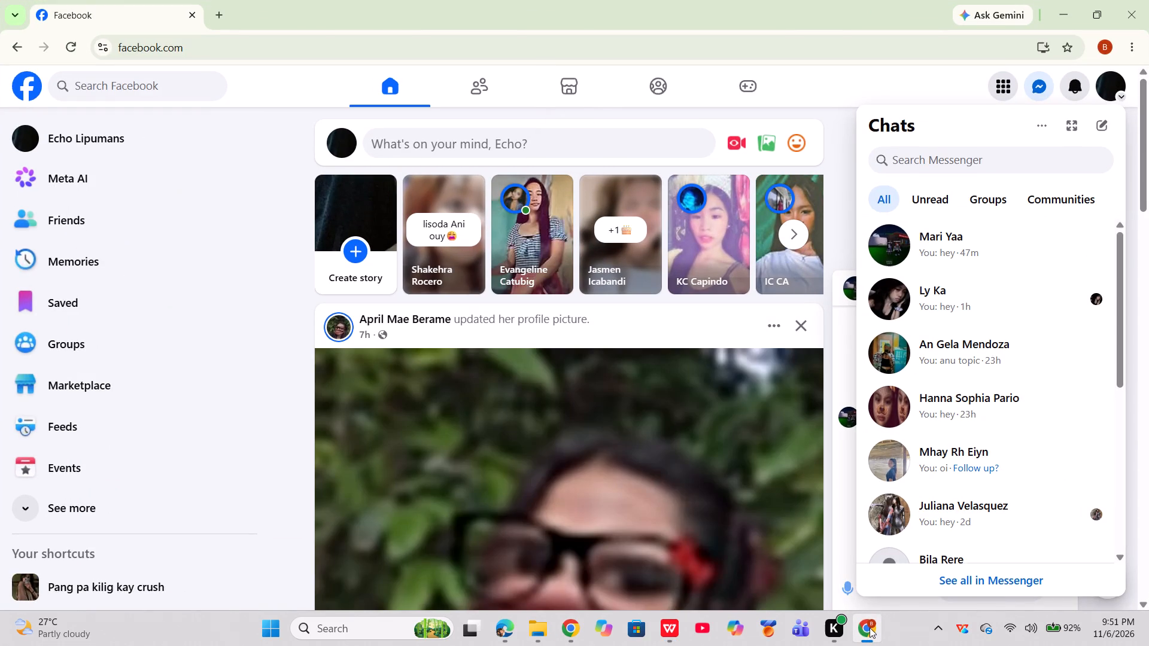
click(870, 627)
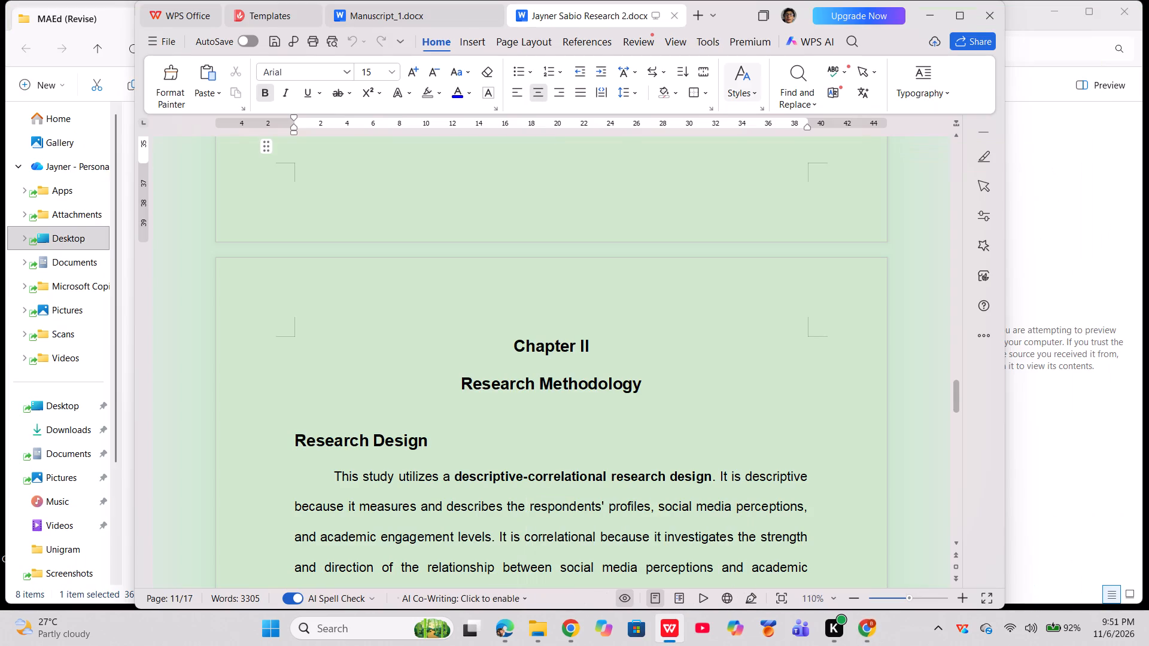
Review the Research Design section under the Chapter II Research Methodology heading, down to the Population of the Study heading.
click(585, 389)
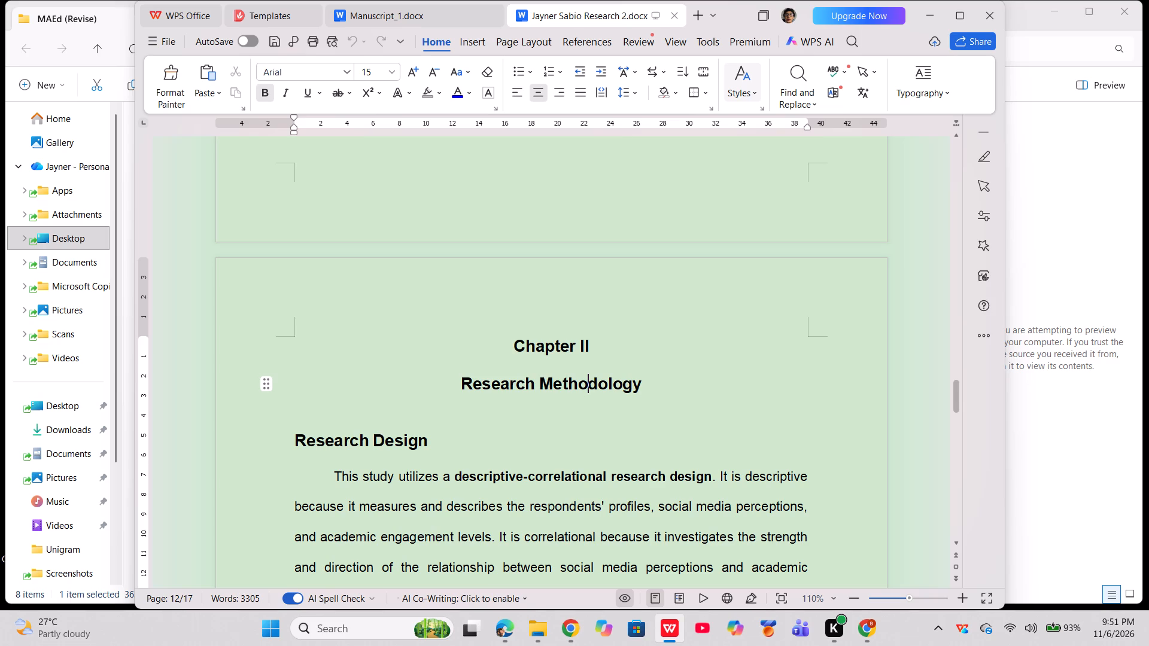
click(584, 535)
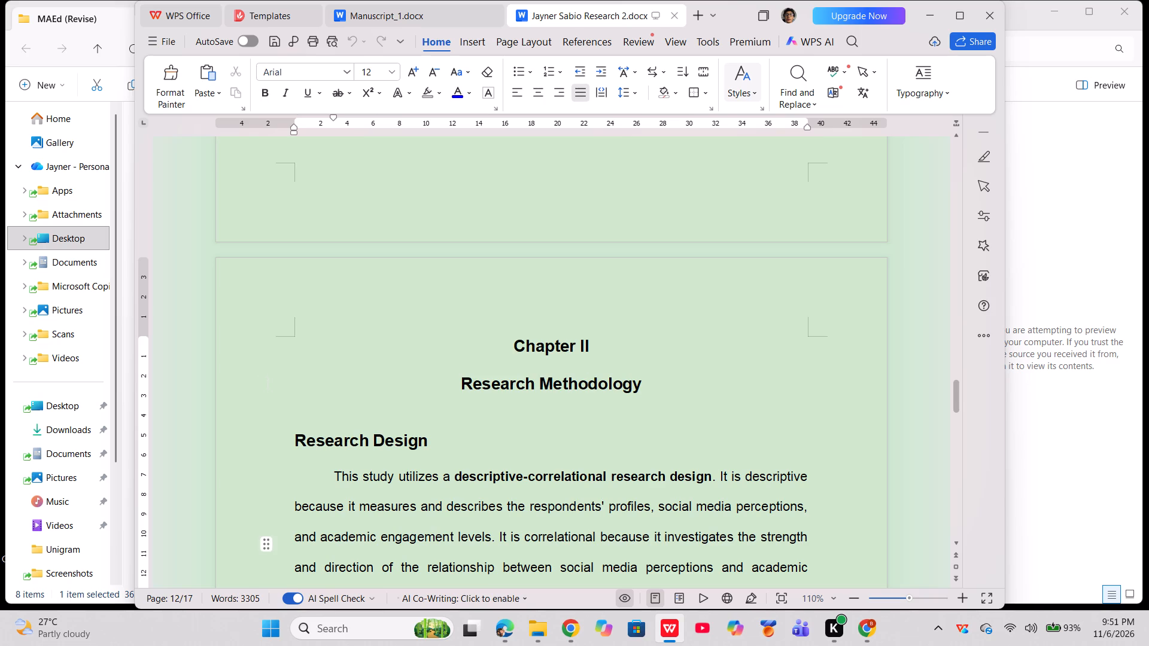
key(Down)
key(Down)
key(Down)
key(Down)
key(Up)
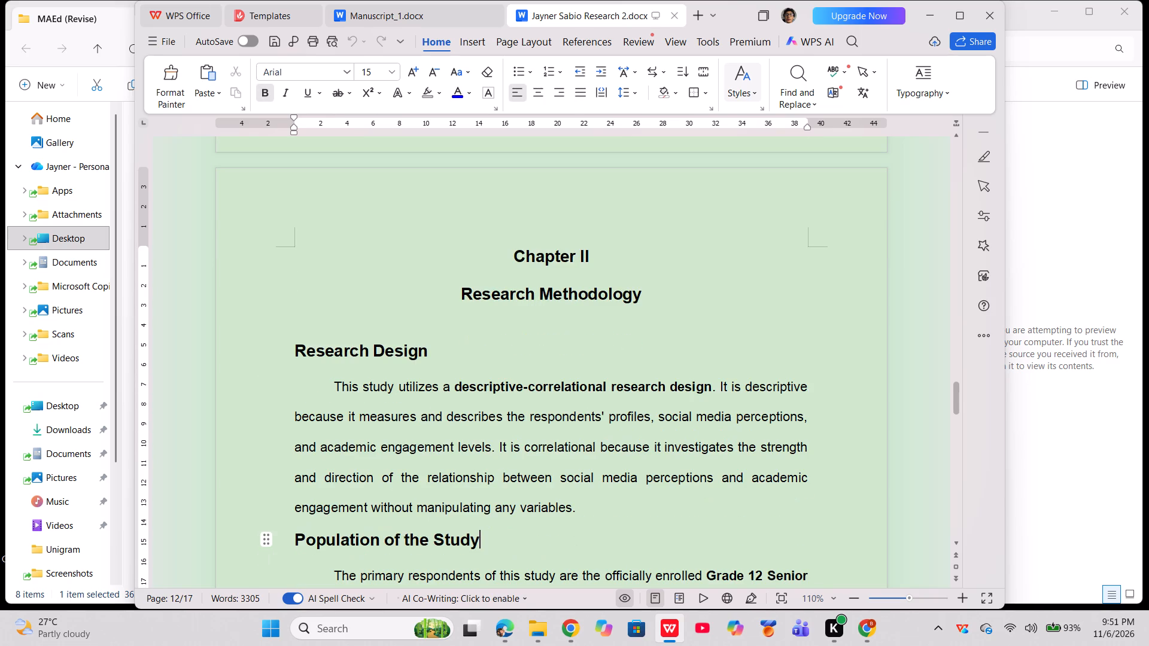
key(Up)
key(Up)
key(Up)
key(Up)
key(Up)
key(Up)
key(Up)
key(Up)
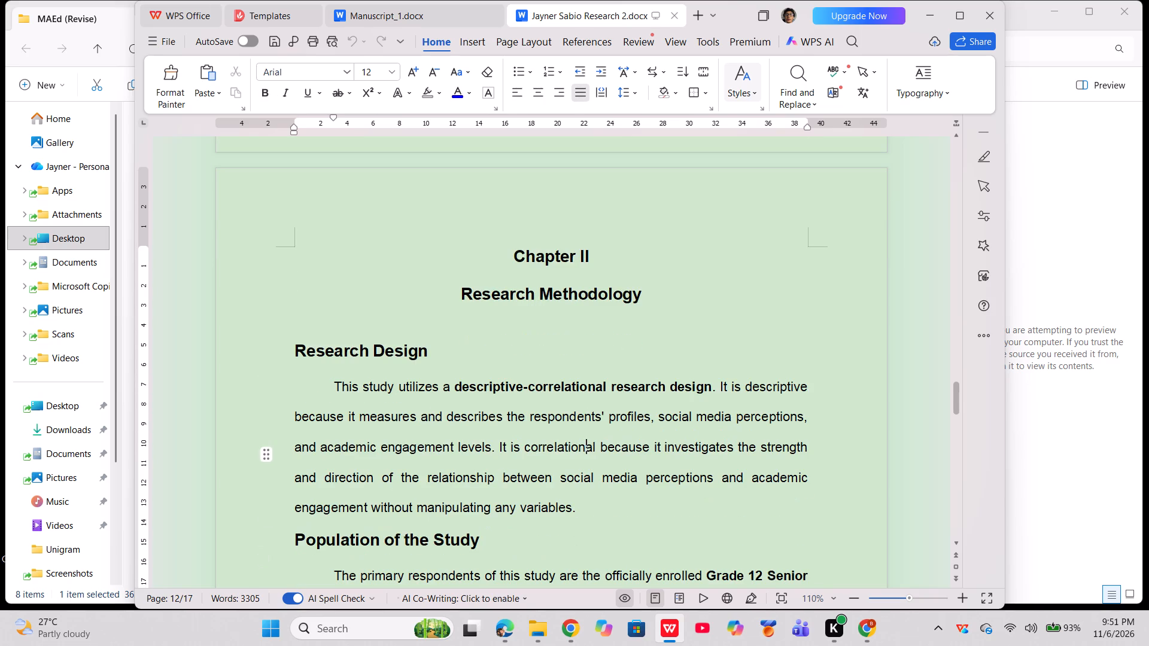
key(Up)
key(Up)
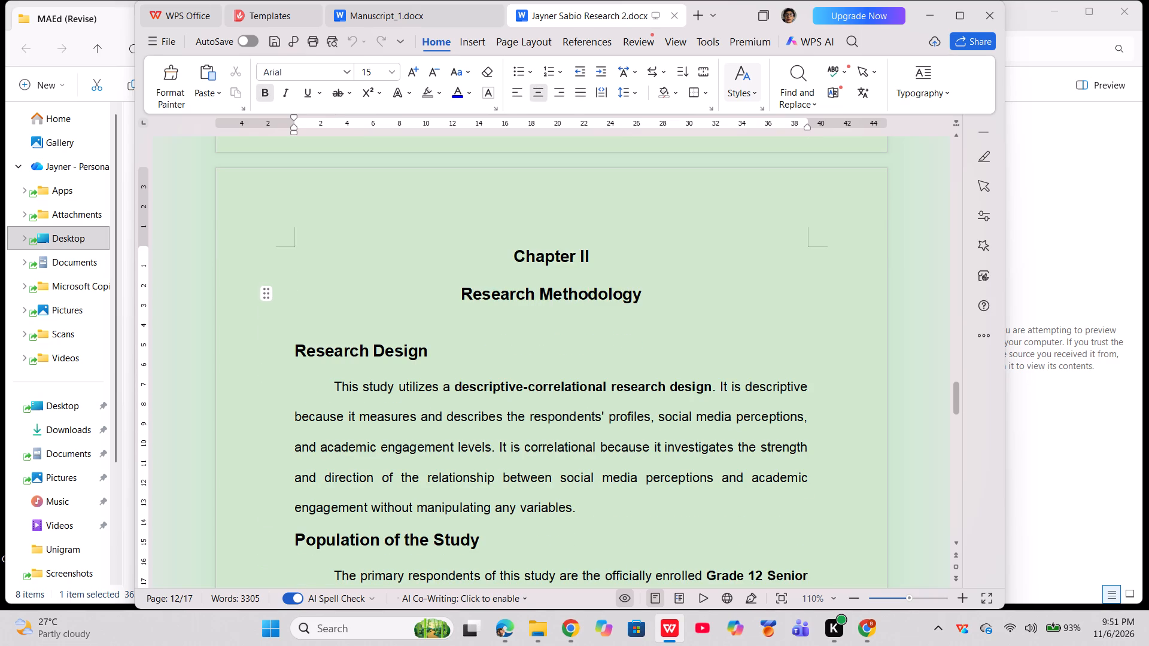
Switch to Manuscript_1 and read its Chapter II Methodology introduction and Research Design section for comparison with Research 2.
click(420, 5)
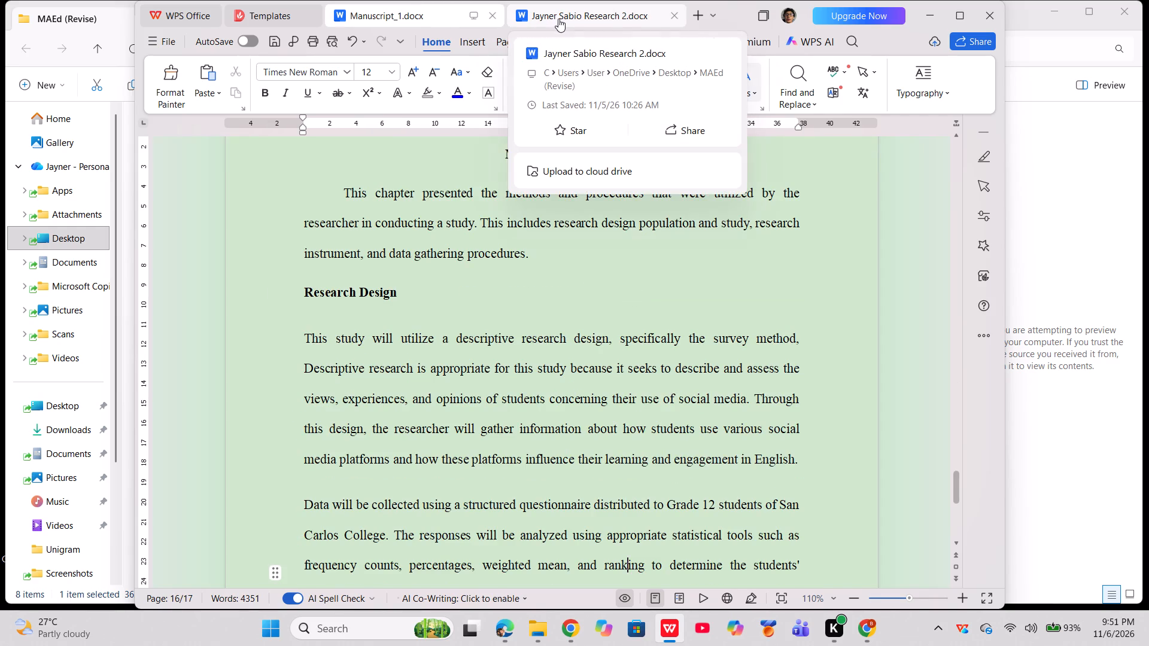
click(558, 19)
click(428, 20)
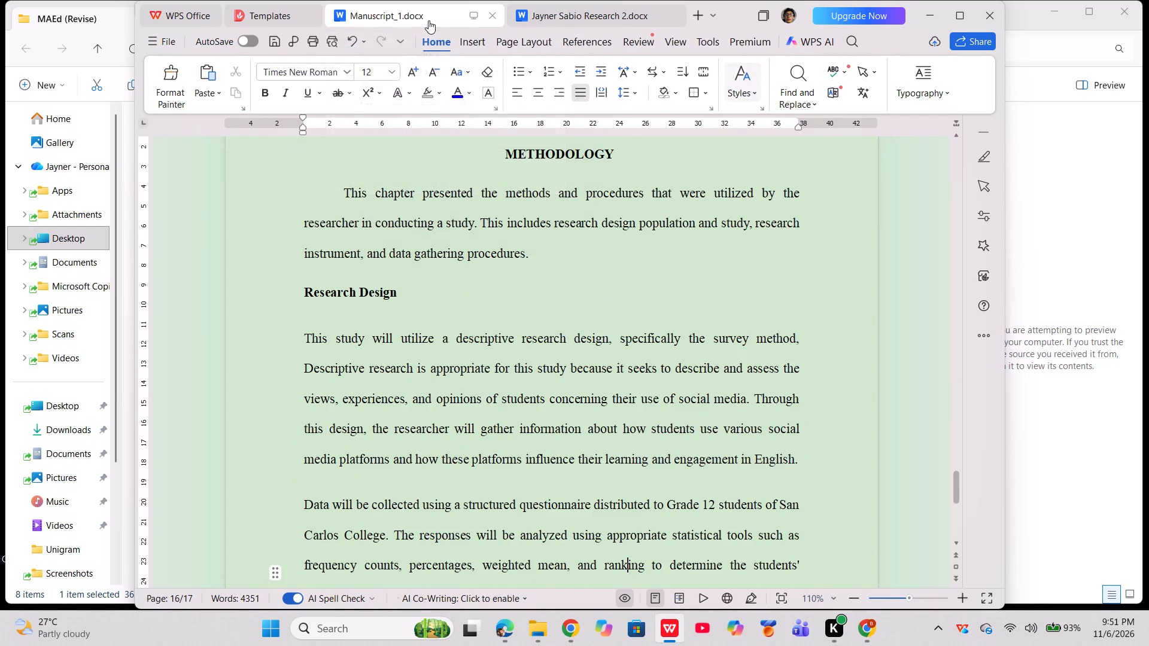
click(569, 267)
key(Up)
key(Up)
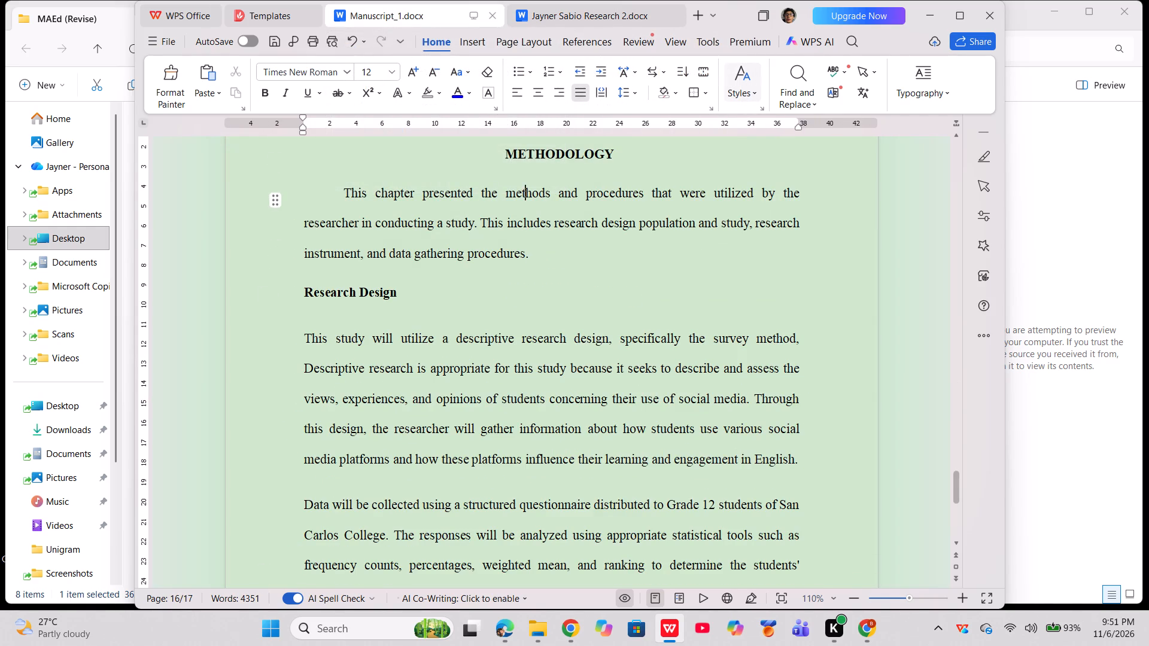
key(Up)
key(Up)
key(Up)
key(Down)
key(Down)
key(Down)
key(Down)
key(Down)
key(Down)
key(Down)
key(Down)
key(Down)
key(Down)
key(Down)
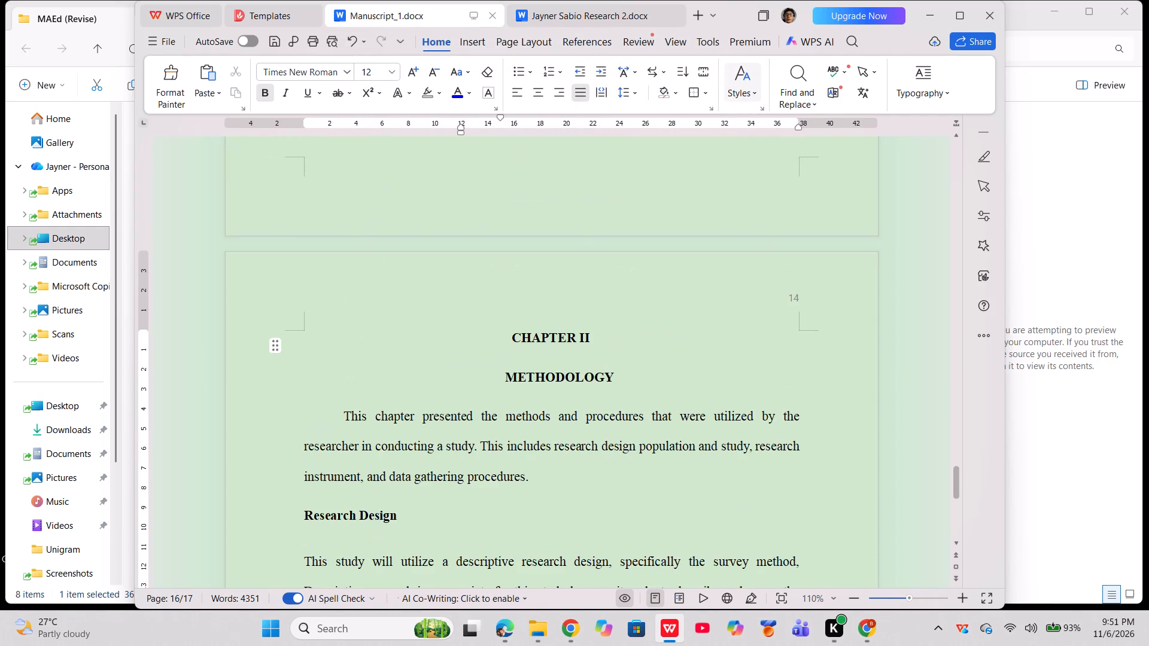
key(Down)
key(Down)
key(Down)
key(Down)
key(Down)
key(Down)
key(Down)
key(Down)
key(Down)
key(Down)
key(Down)
key(Down)
key(Down)
key(Down)
key(Down)
key(Down)
key(Down)
key(Down)
key(Down)
key(Down)
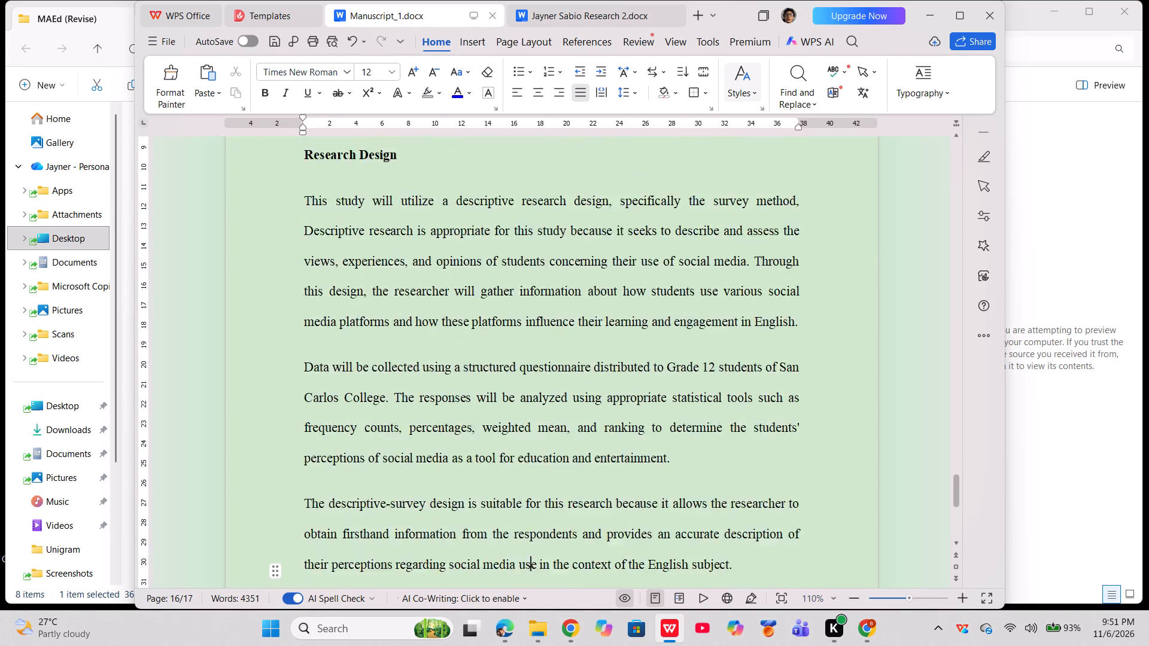
Review Manuscript_1's Chapter II from the research instrument section back through Research Design to the chapter heading.
key(Up)
key(Up)
key(Up)
key(Up)
key(Up)
key(Up)
key(Up)
key(Up)
key(Up)
key(Up)
key(Up)
key(Up)
key(Up)
key(Up)
key(Up)
key(Up)
key(Up)
key(Up)
key(Up)
key(Up)
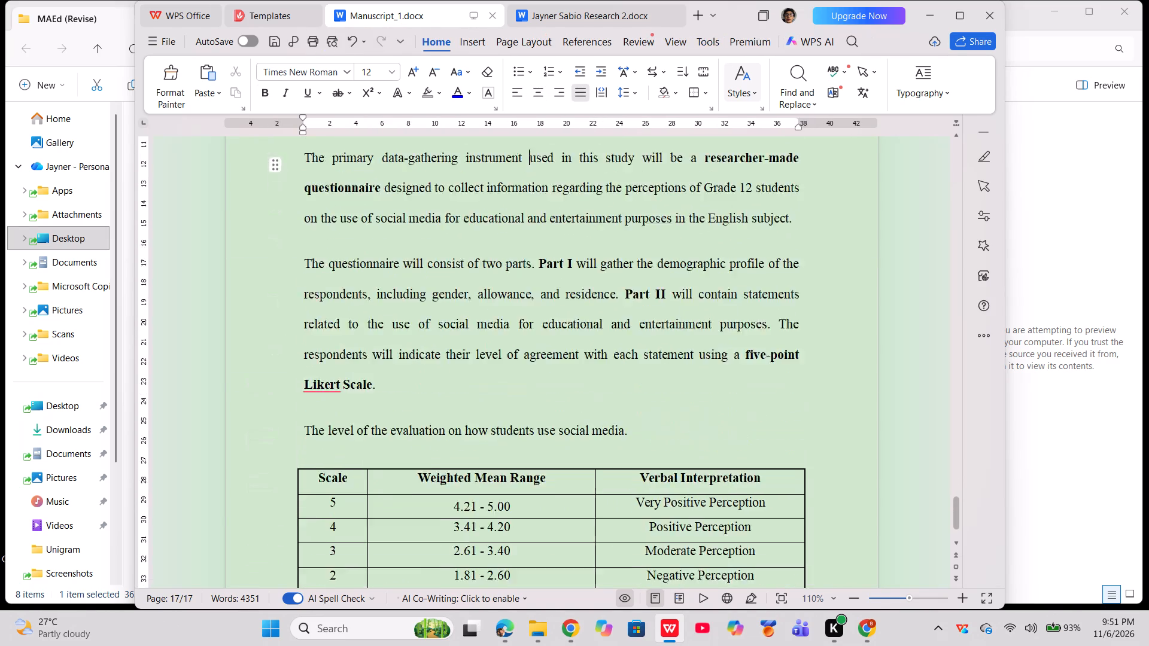
key(Up)
key(Up)
key(Up)
key(Up)
key(Up)
key(Up)
key(Up)
key(Up)
key(Up)
key(Up)
key(Up)
key(Up)
key(Up)
key(Up)
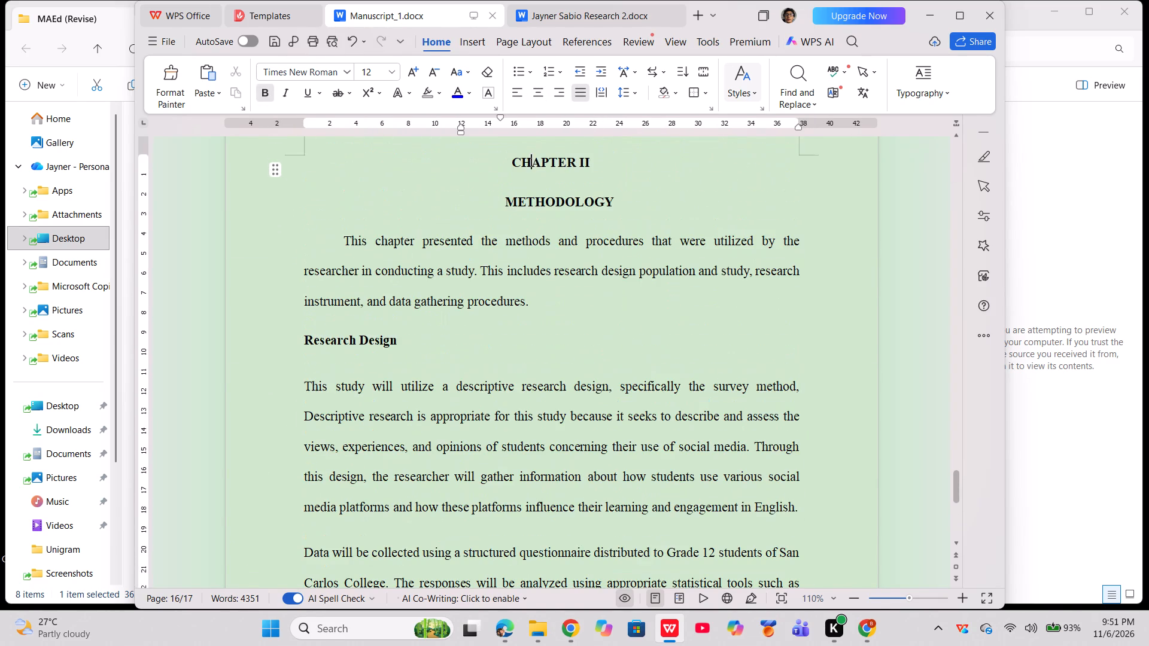
Select Manuscript_1's Chapter II body text, from the introductory paragraph into the first Research Design paragraph.
drag(342, 237, 689, 495)
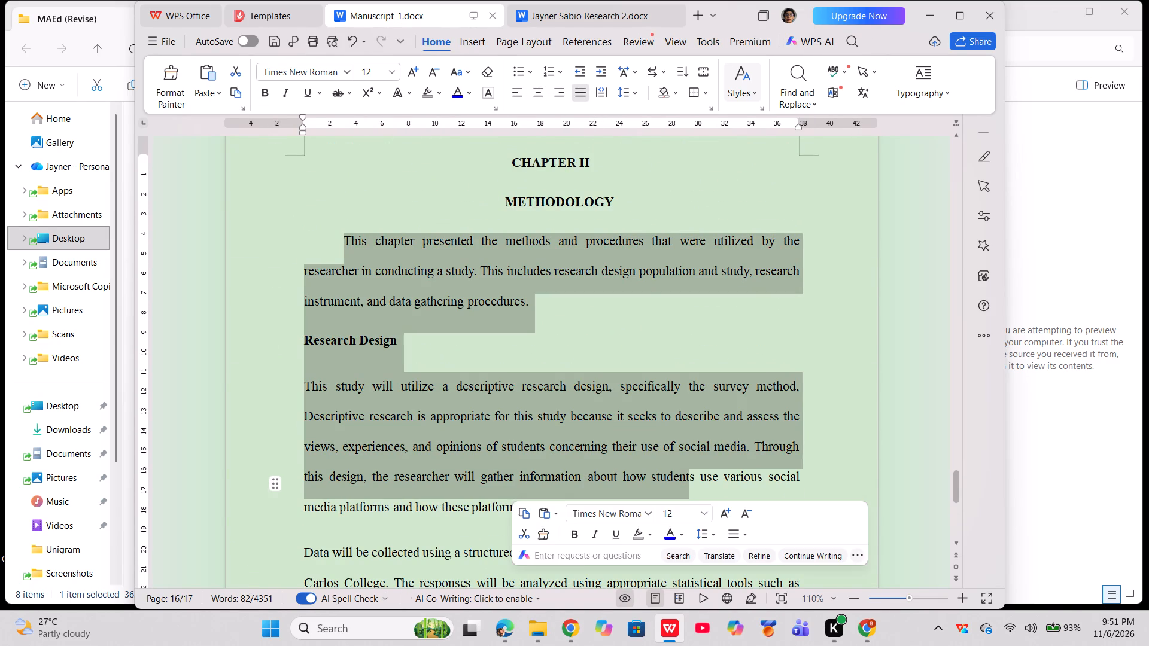
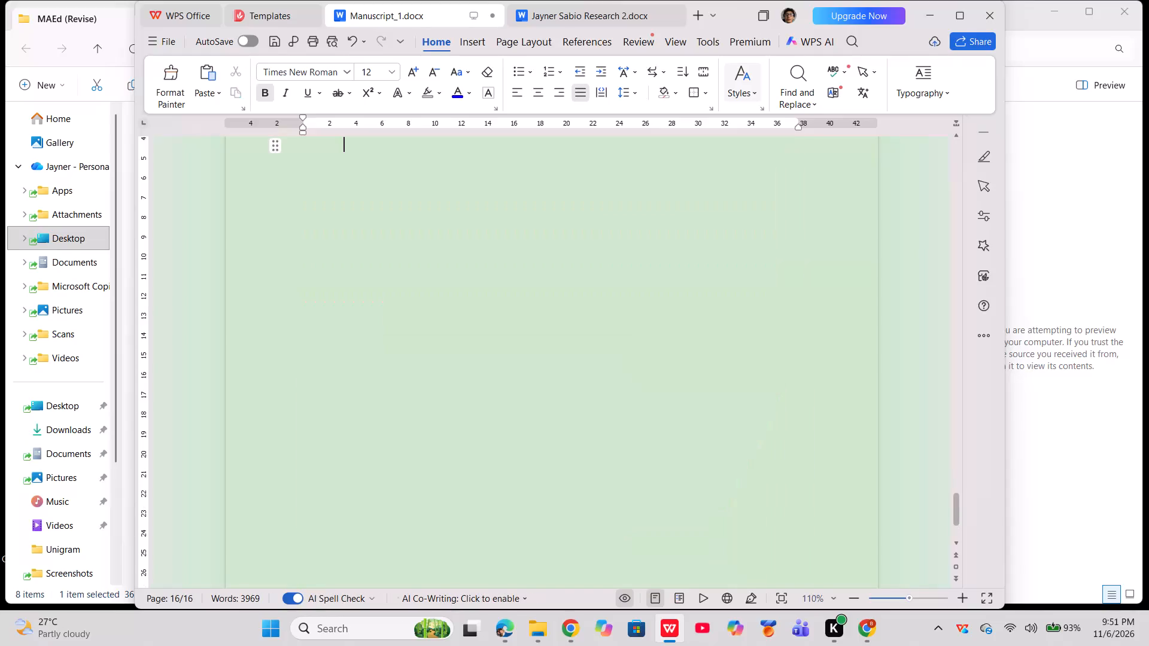
Place the cursor on the blank line below the Chapter II Methodology heading and save Manuscript_1.
key(Up)
key(Up)
key(Up)
key(Up)
key(Up)
key(Up)
key(Up)
key(Up)
key(Up)
key(Up)
key(Up)
key(Up)
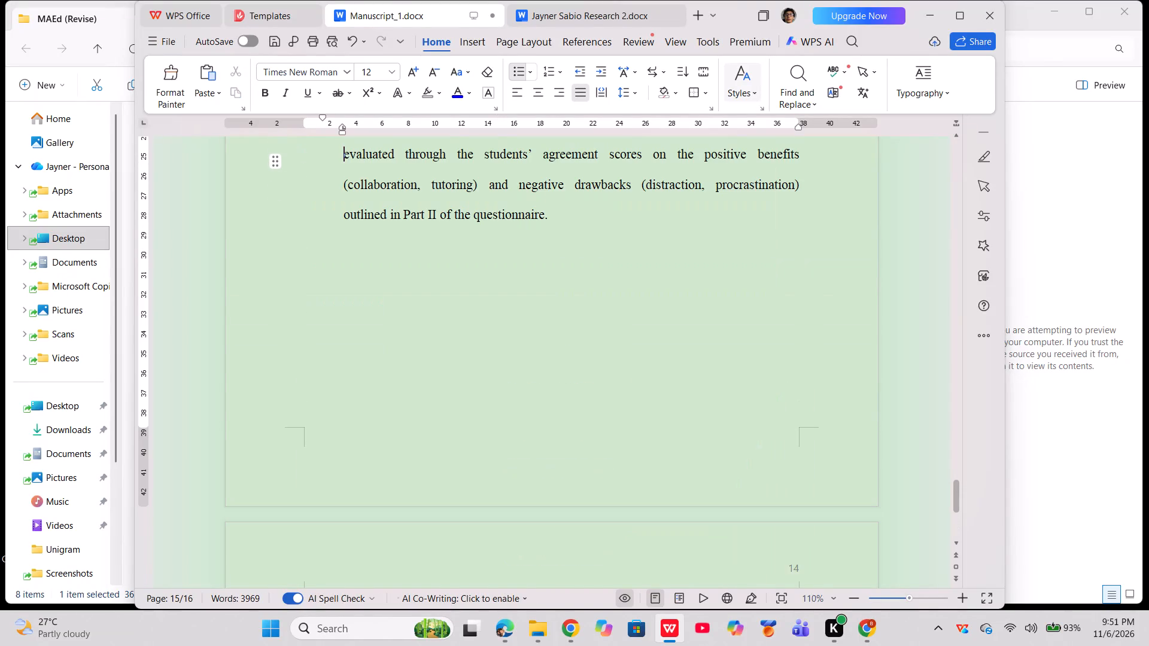
key(Down)
key(Down)
key(Down)
key(Down)
key(Down)
key(Down)
key(Down)
key(Down)
key(Down)
key(Down)
key(Down)
key(Down)
key(Down)
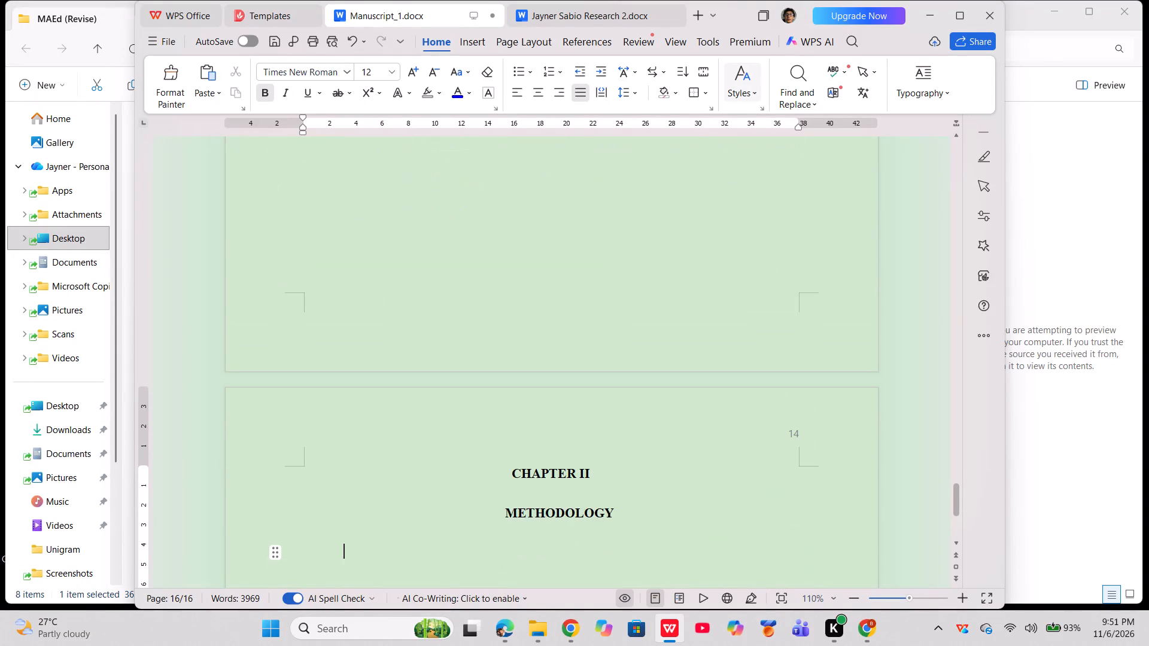
key(ctrl+s)
Switch to Research 2 and copy everything from the Chapter II Research Design heading through the end of the survey questionnaire.
click(628, 17)
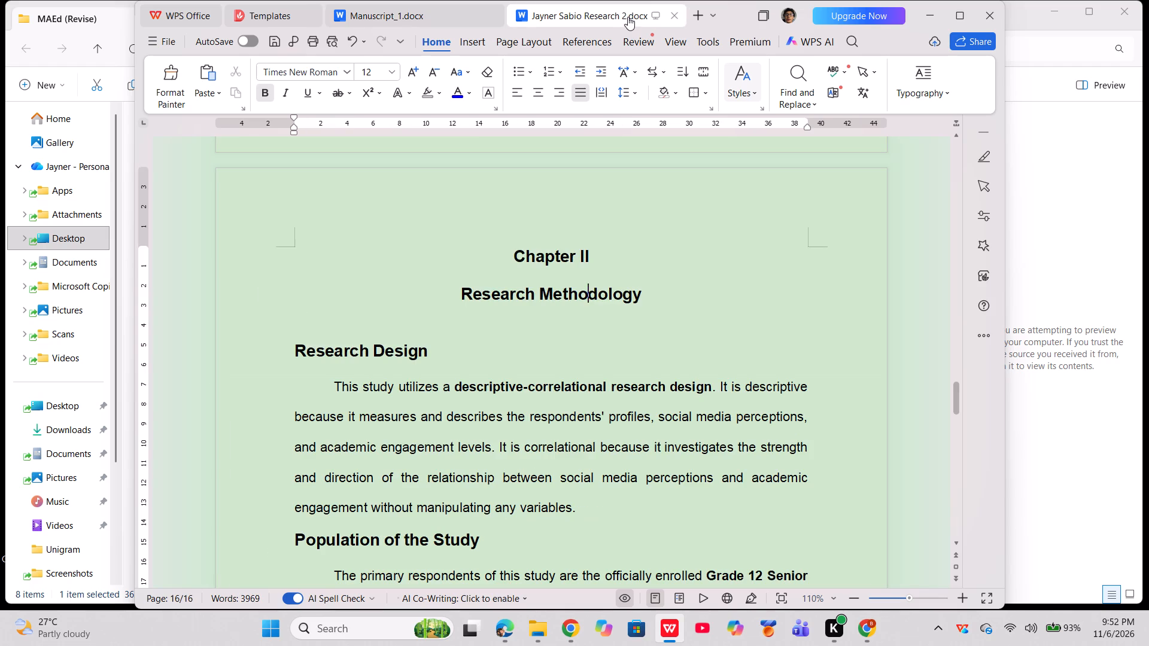
click(291, 346)
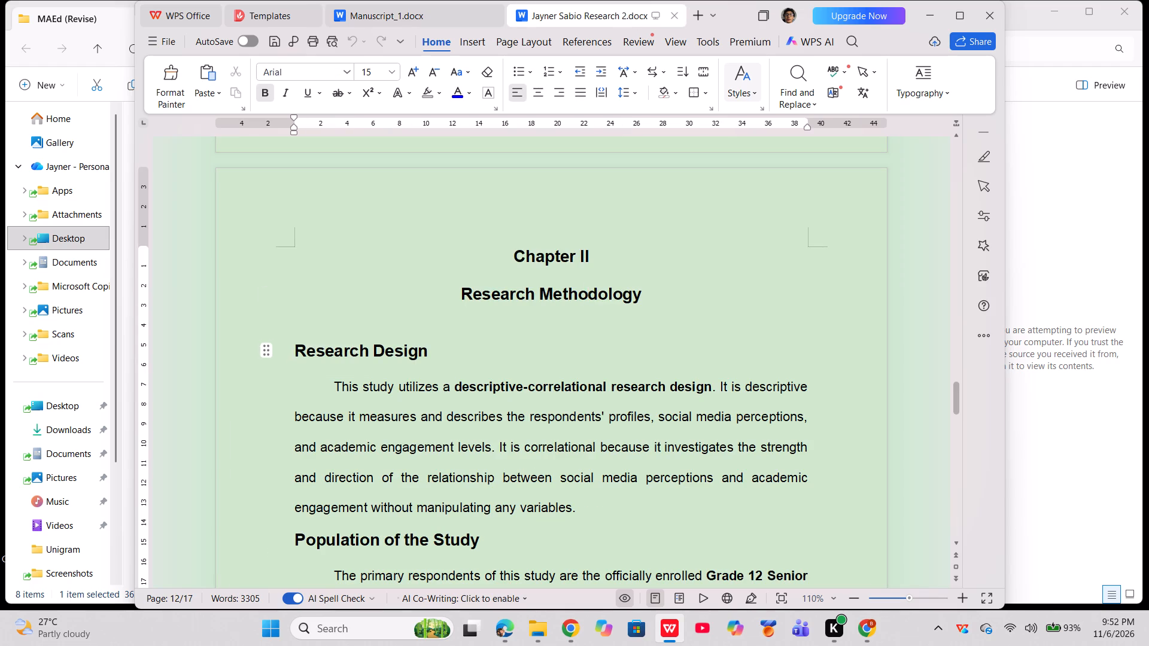
key(shift+Down)
key(shift+Down)
key(shift+Down)
key(shift+Down)
key(shift+Down)
key(shift+Down)
key(shift+Down)
key(shift+Down)
key(shift+Down)
key(shift+Down)
key(shift+Down)
key(shift+Down)
key(shift+Down)
key(shift+Down)
key(shift+Down)
key(shift+Down)
key(shift+Down)
key(shift+Down)
key(shift+Down)
key(shift+Down)
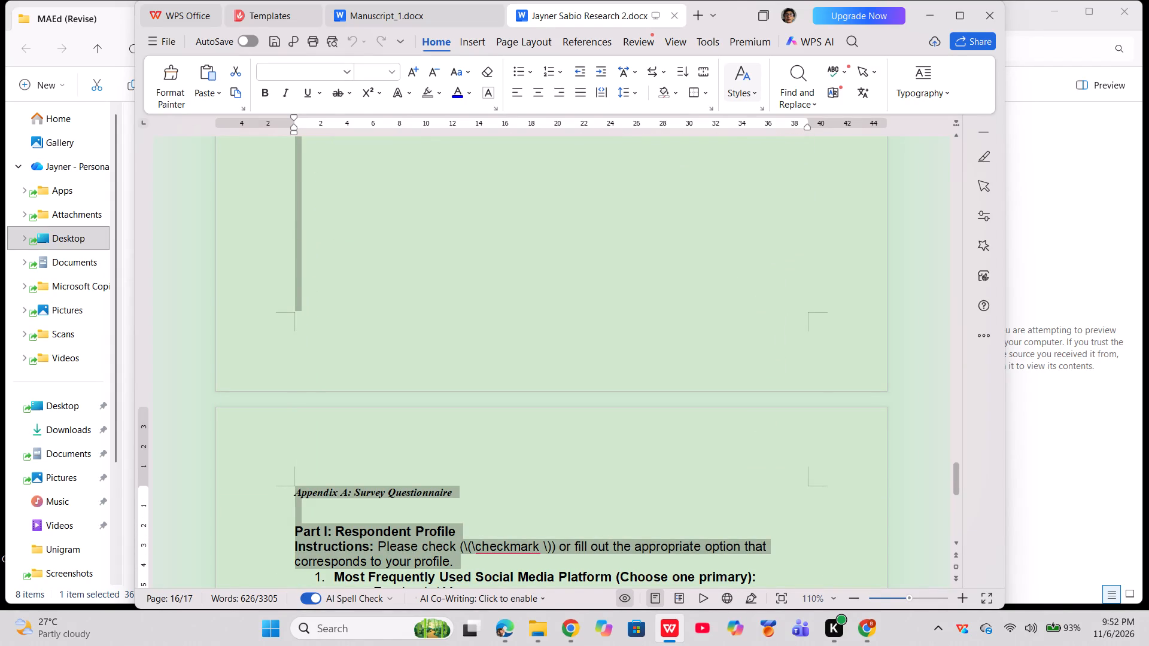
key(shift+Down)
key(shift+Down)
key(shift+Down)
key(shift+Down)
key(shift+Down)
key(shift+Down)
key(shift+Down)
key(shift+Down)
key(shift+Down)
key(shift+Down)
key(shift+Down)
key(shift+Down)
key(shift+Down)
key(shift+Down)
key(shift+Down)
key(shift+Down)
key(shift+Down)
key(shift+Down)
key(shift+Down)
key(shift+Down)
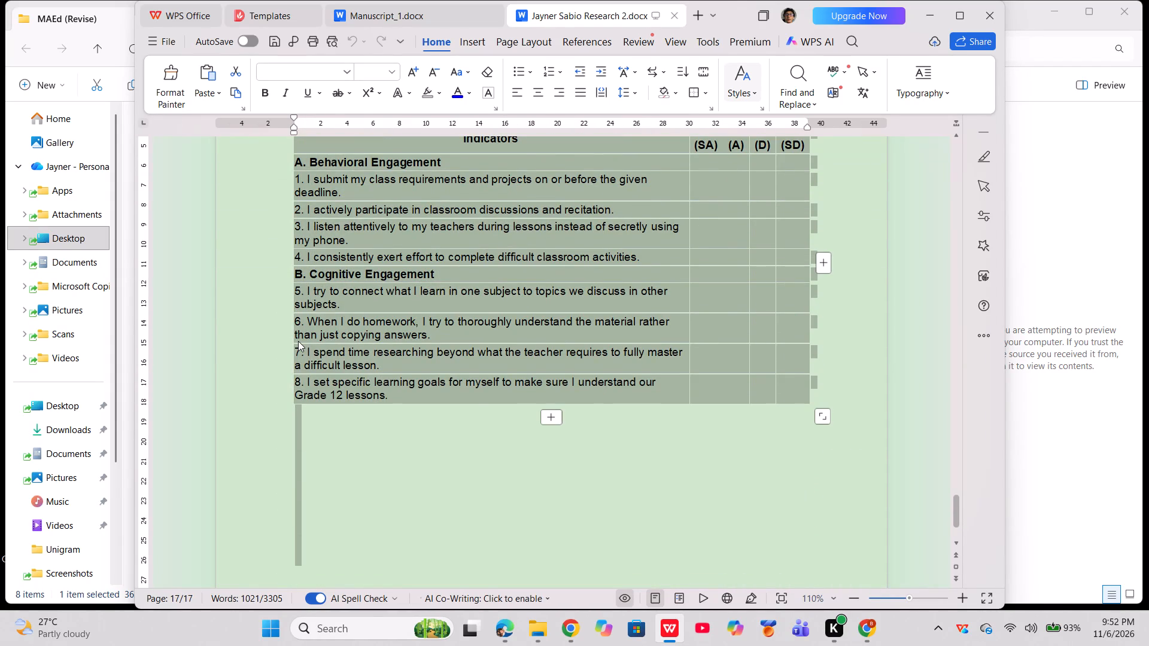
key(ctrl+c)
Paste the copied Research 2 content into Manuscript_1 below the Chapter II Methodology heading.
click(376, 4)
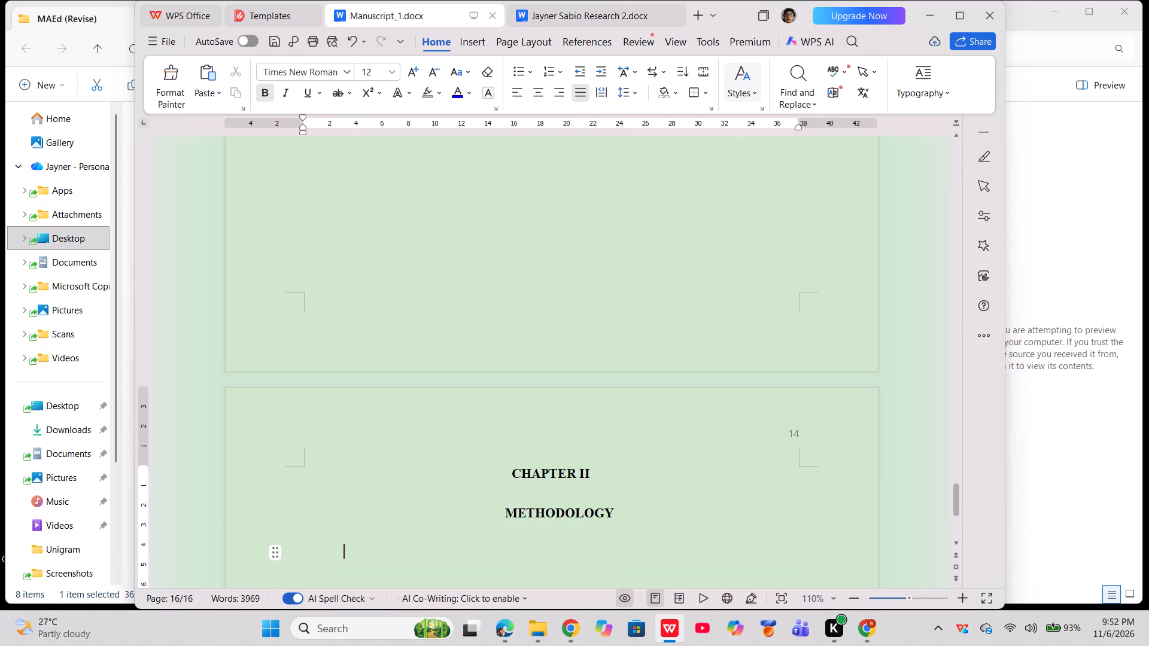
key(ctrl+v)
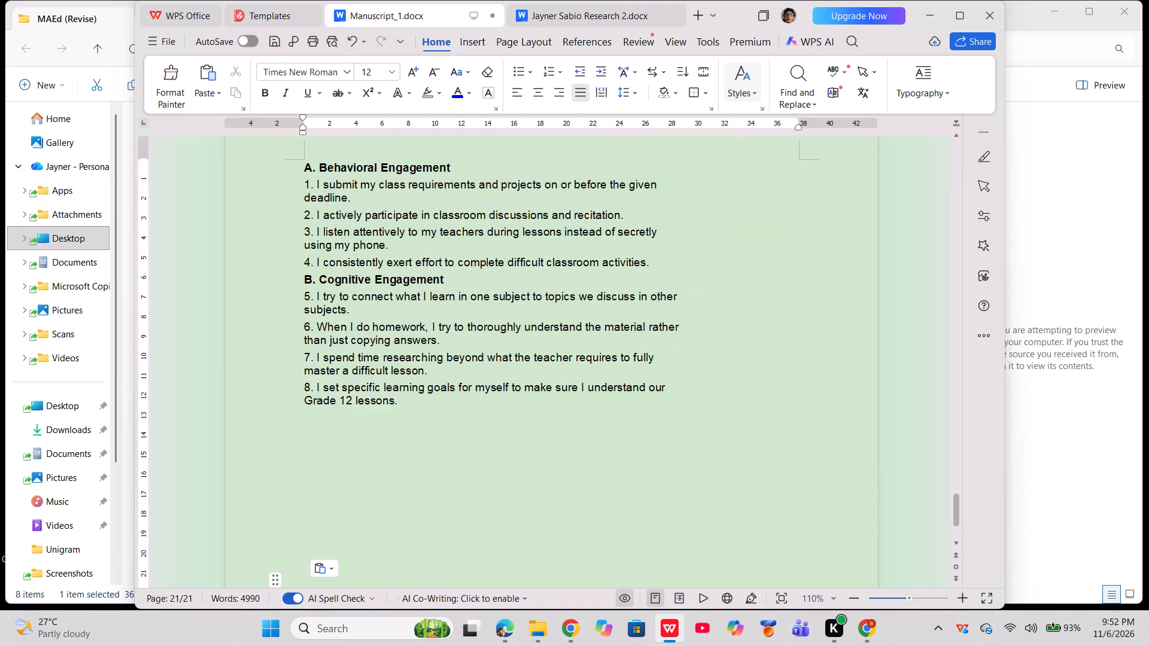
click(516, 391)
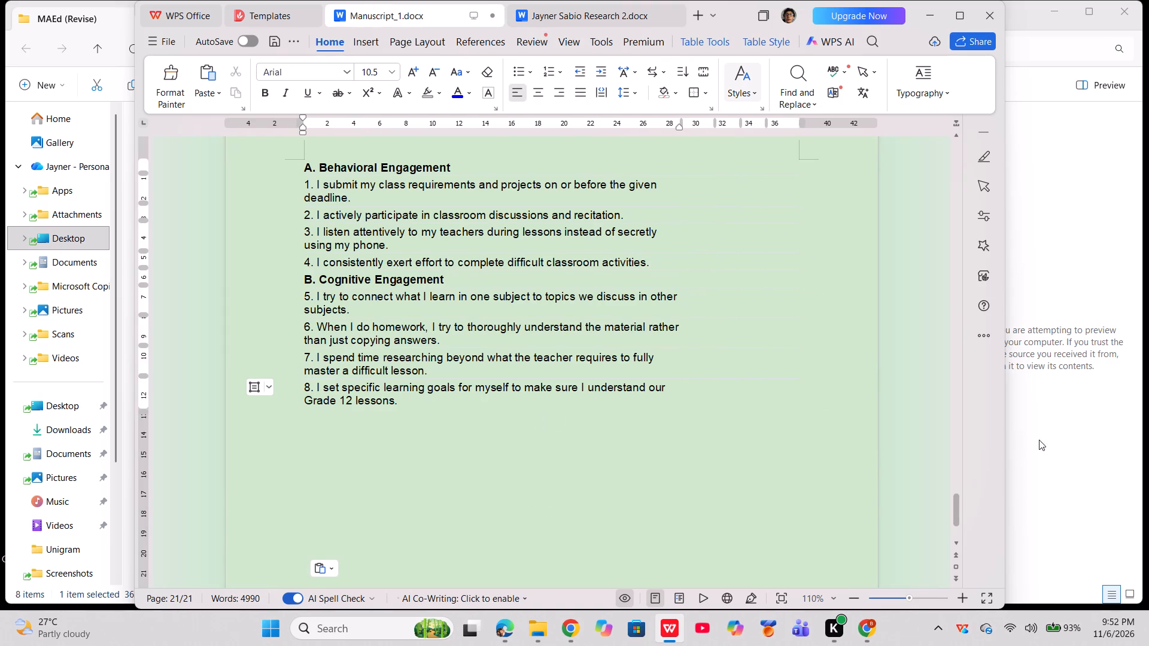
Change the font of all pasted text, from the Research Design heading to the end of the document, to Times New Roman.
drag(960, 512, 962, 480)
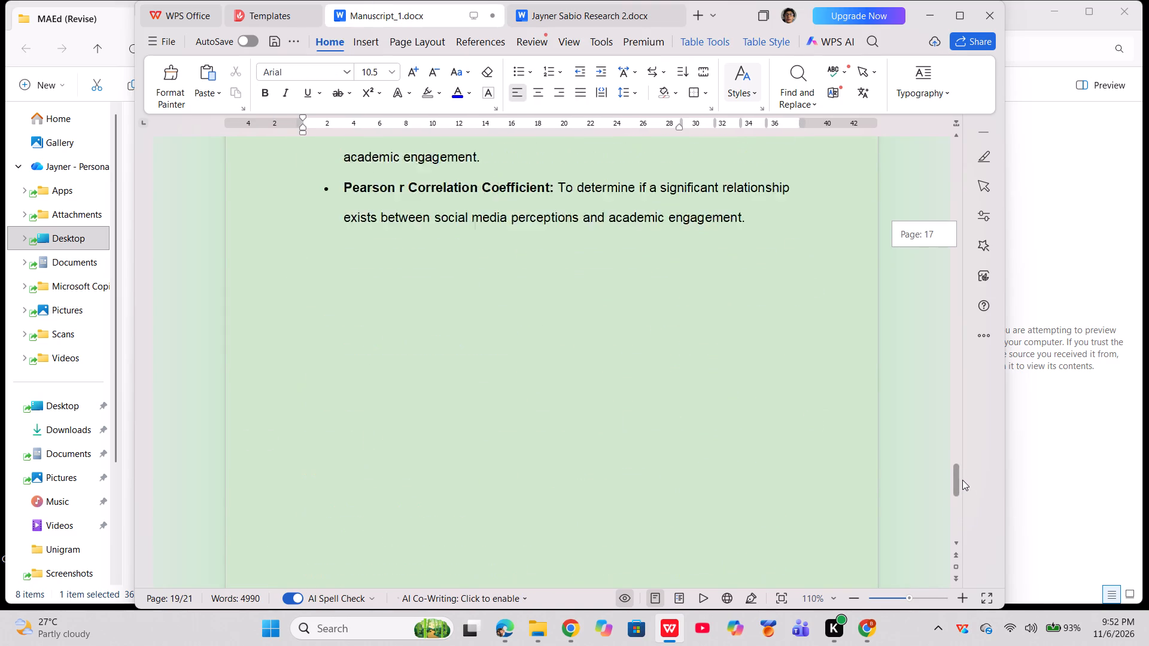
drag(962, 480, 960, 446)
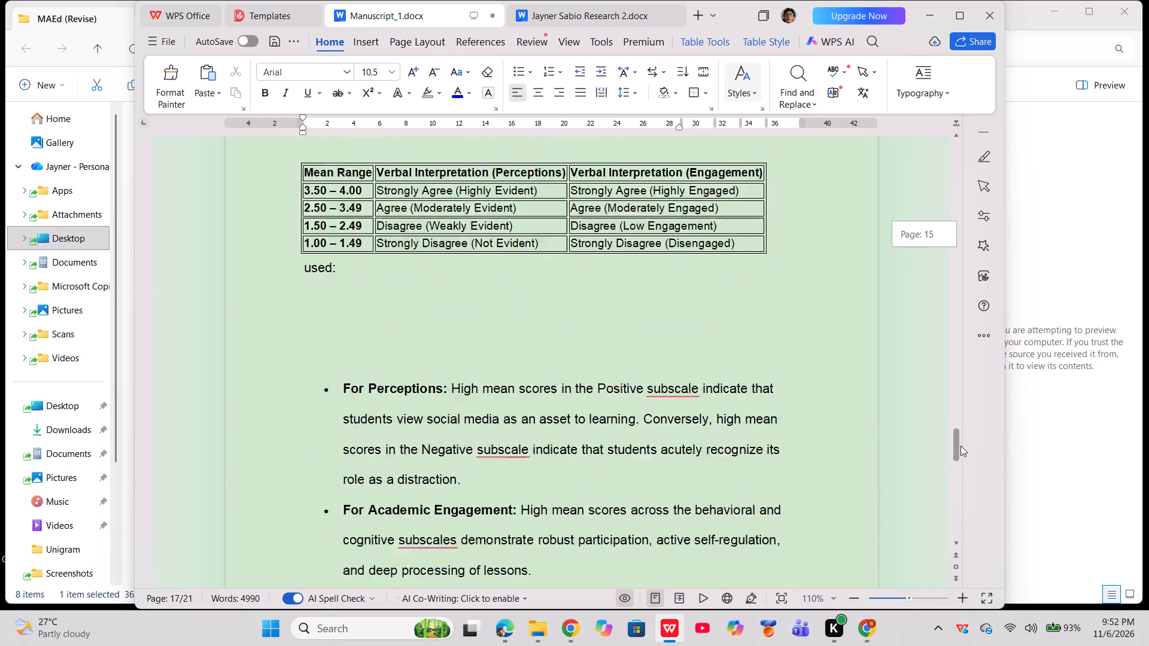
drag(960, 446, 959, 422)
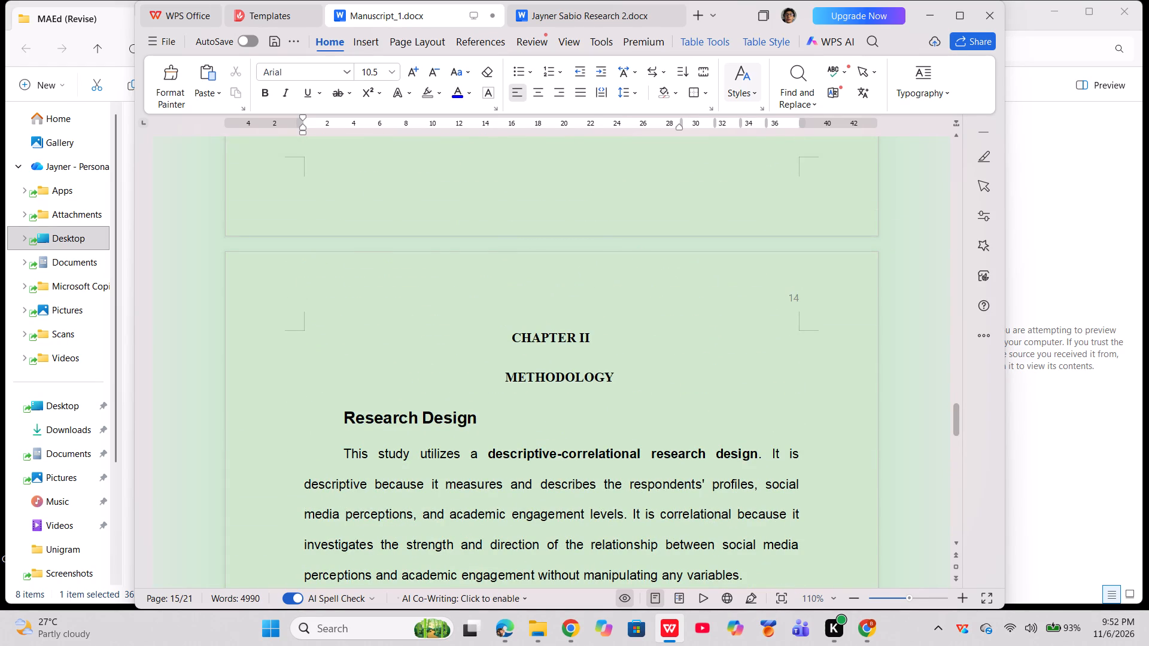
drag(342, 407, 472, 468)
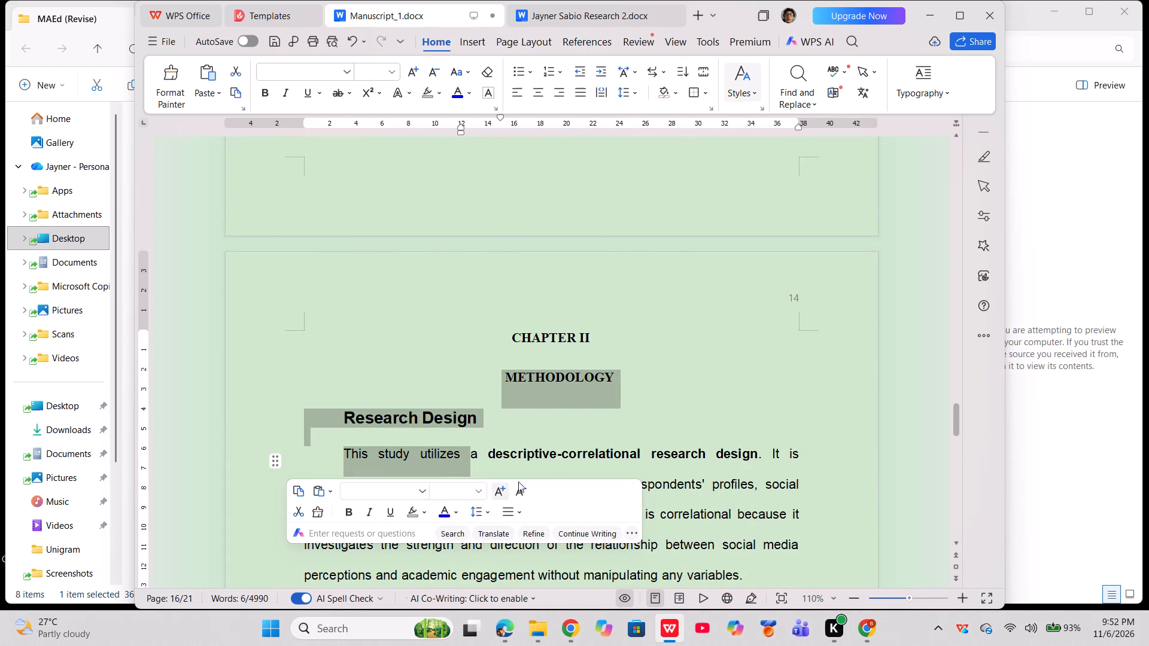
click(663, 465)
drag(344, 419, 393, 430)
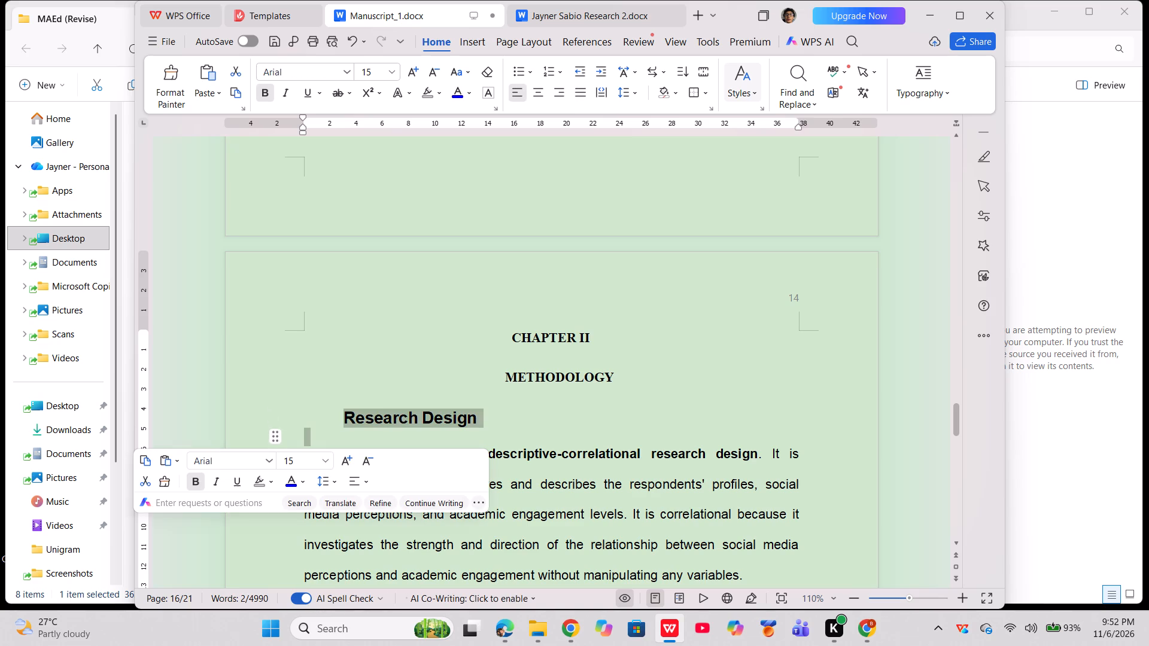
key(shift+Down)
key(shift+Down)
key(shift+Down)
key(shift+Down)
key(shift+Down)
key(shift+Down)
key(shift+Down)
key(shift+Down)
key(shift+Down)
key(shift+Down)
key(shift+Down)
key(shift+Down)
key(shift+Down)
key(shift+Down)
key(shift+Down)
key(shift+Down)
key(shift+Down)
key(shift+Down)
key(shift+Down)
key(shift+Down)
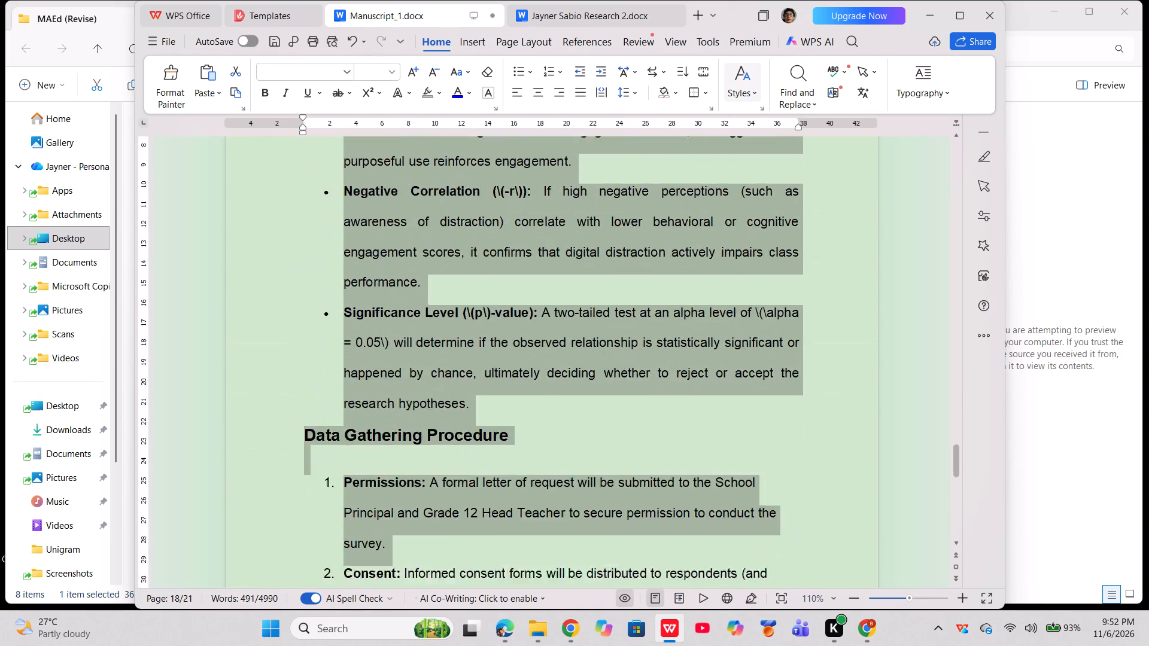
key(shift+Down)
key(shift+Down)
key(shift+Down)
key(shift+Down)
key(shift+Down)
key(shift+Down)
key(shift+Down)
key(shift+Down)
key(shift+Down)
key(shift+Down)
key(shift+Down)
key(shift+Down)
key(shift+Down)
key(shift+Down)
key(shift+Down)
key(shift+Down)
key(shift+Down)
key(shift+Down)
key(shift+Down)
key(shift+Down)
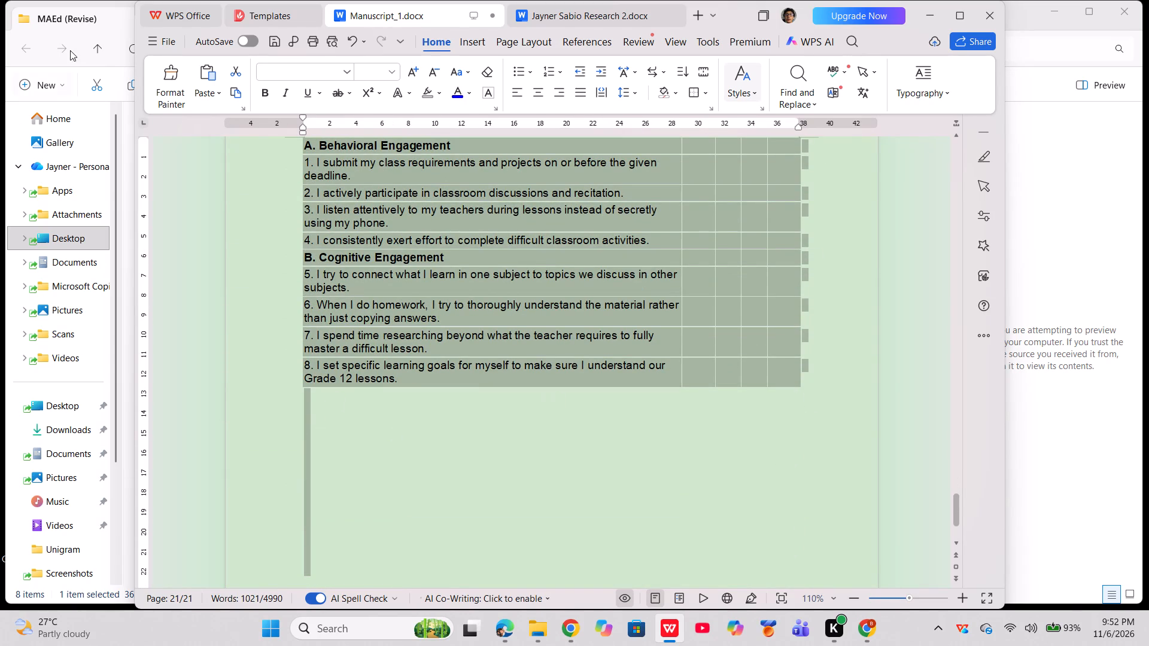
click(348, 68)
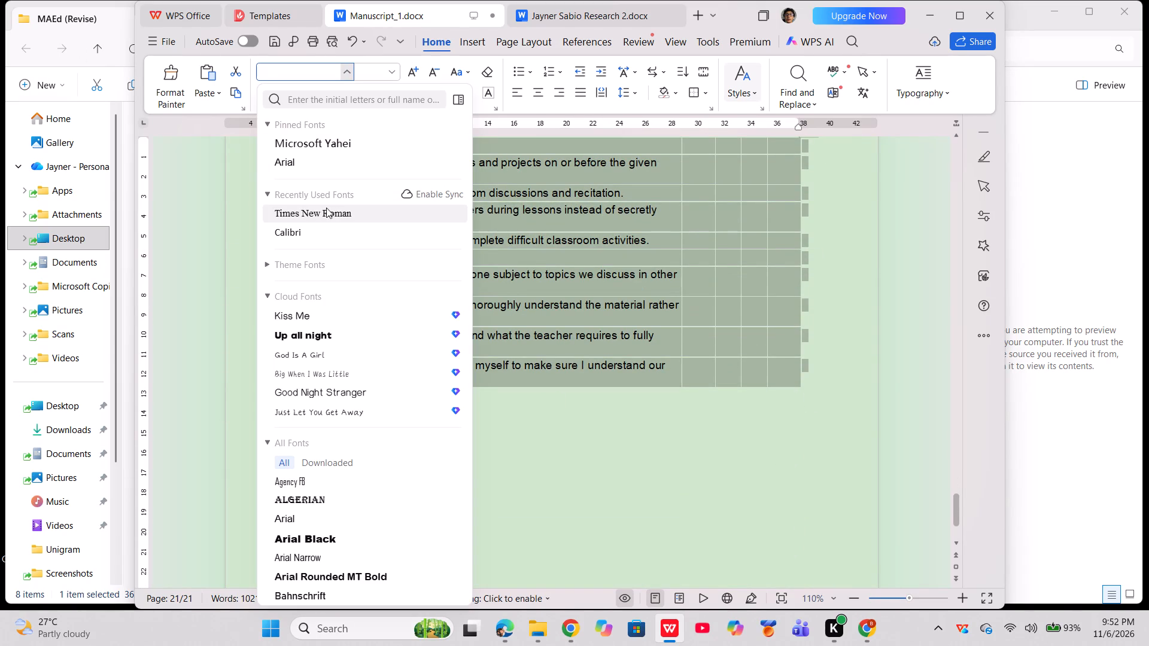
click(327, 209)
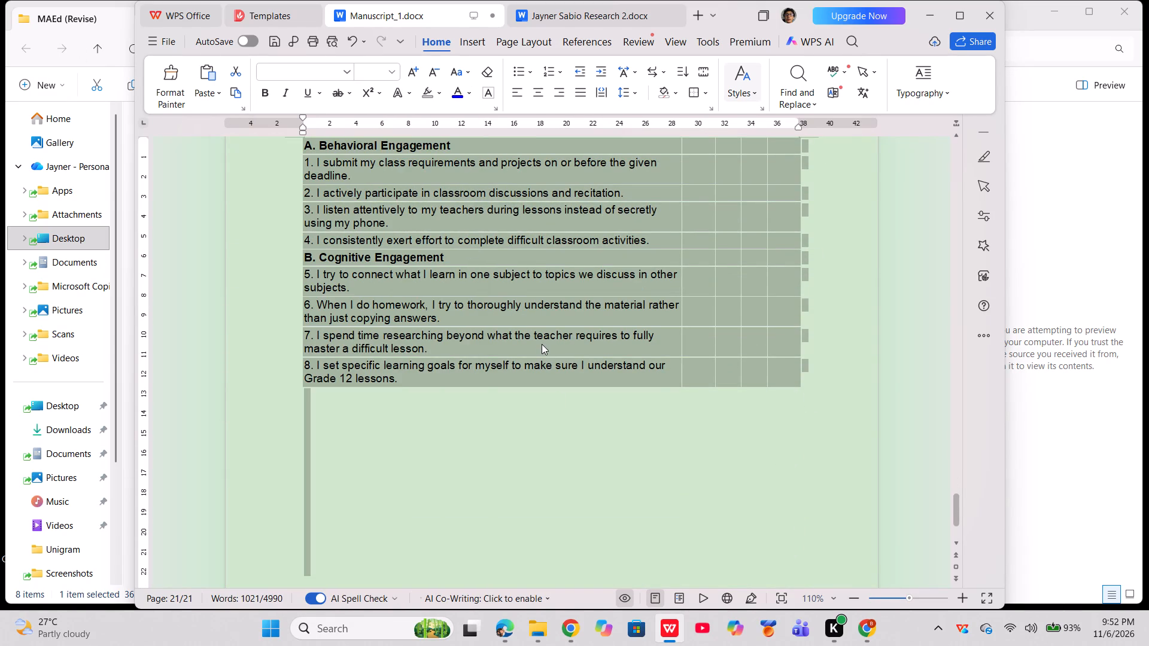
click(685, 455)
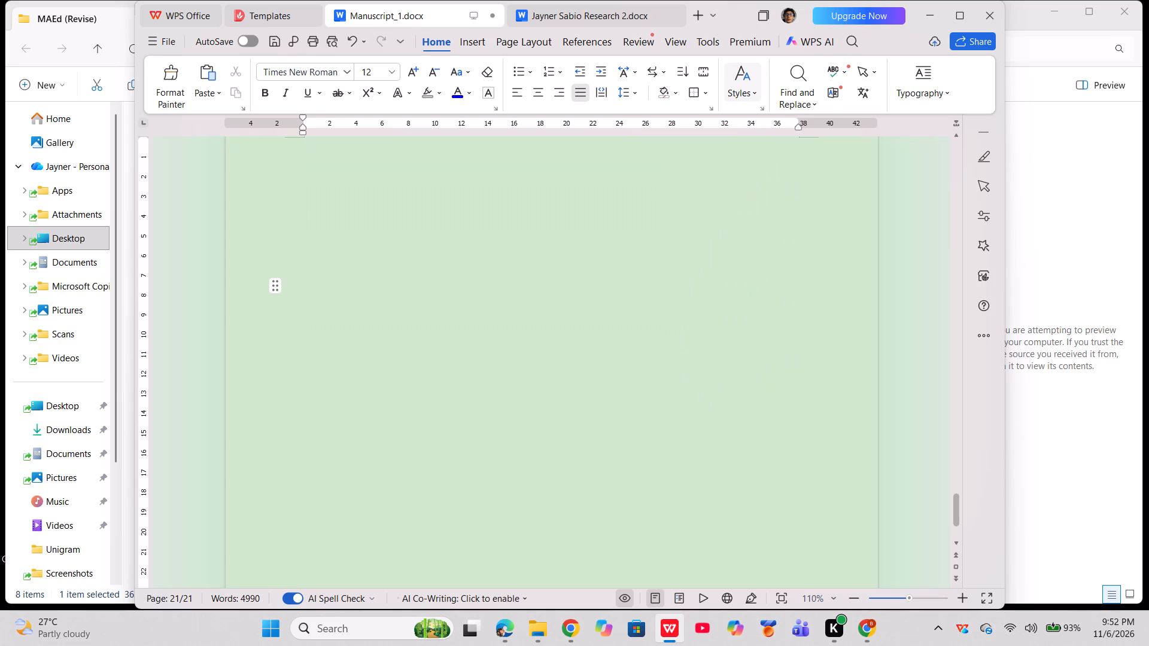
Review the reformatted content from the questionnaire tables back through the methodology sections to the Chapter II heading.
drag(957, 505, 957, 505)
drag(957, 505, 956, 493)
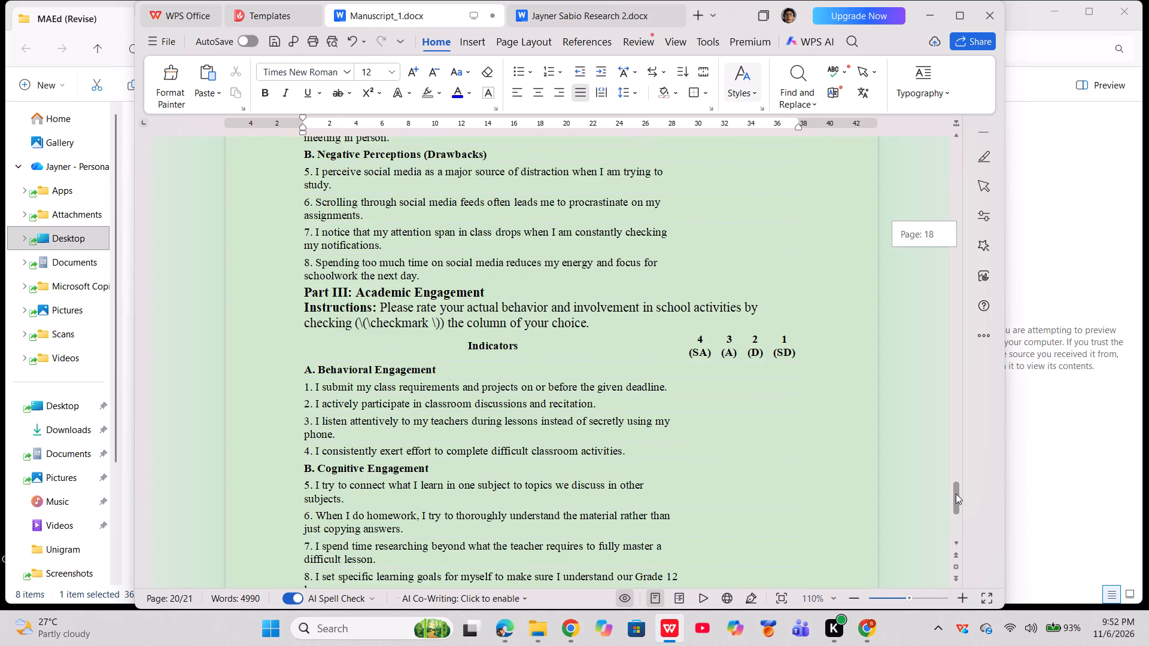
drag(956, 493, 956, 486)
click(739, 411)
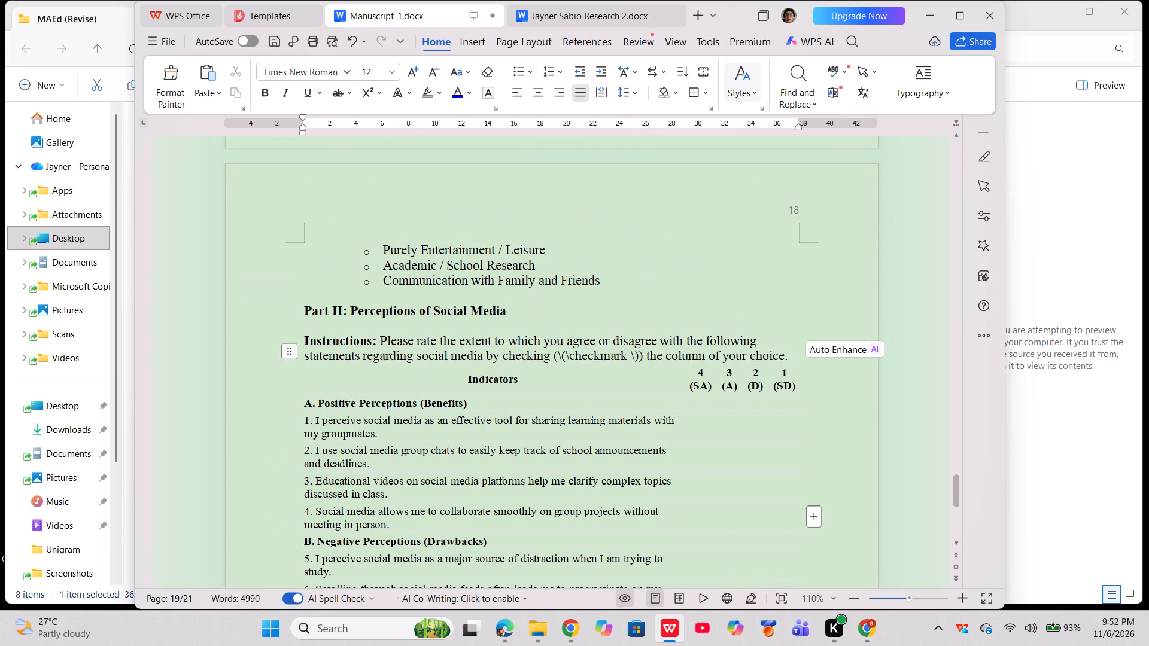
drag(691, 374, 844, 516)
click(710, 425)
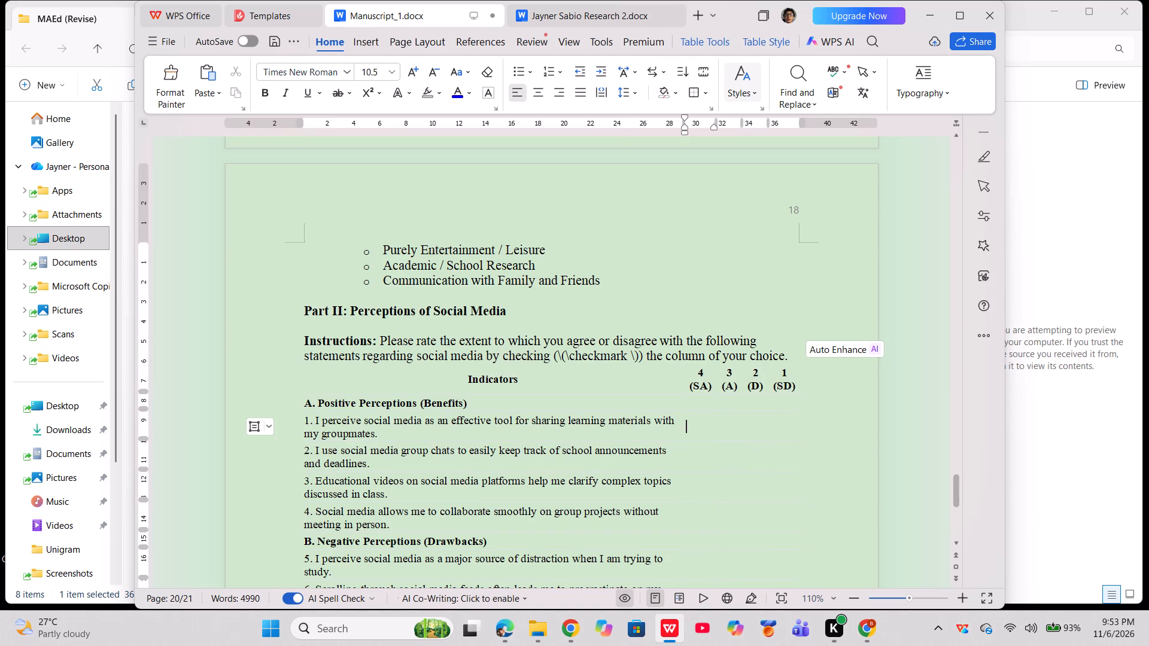
drag(955, 481, 952, 464)
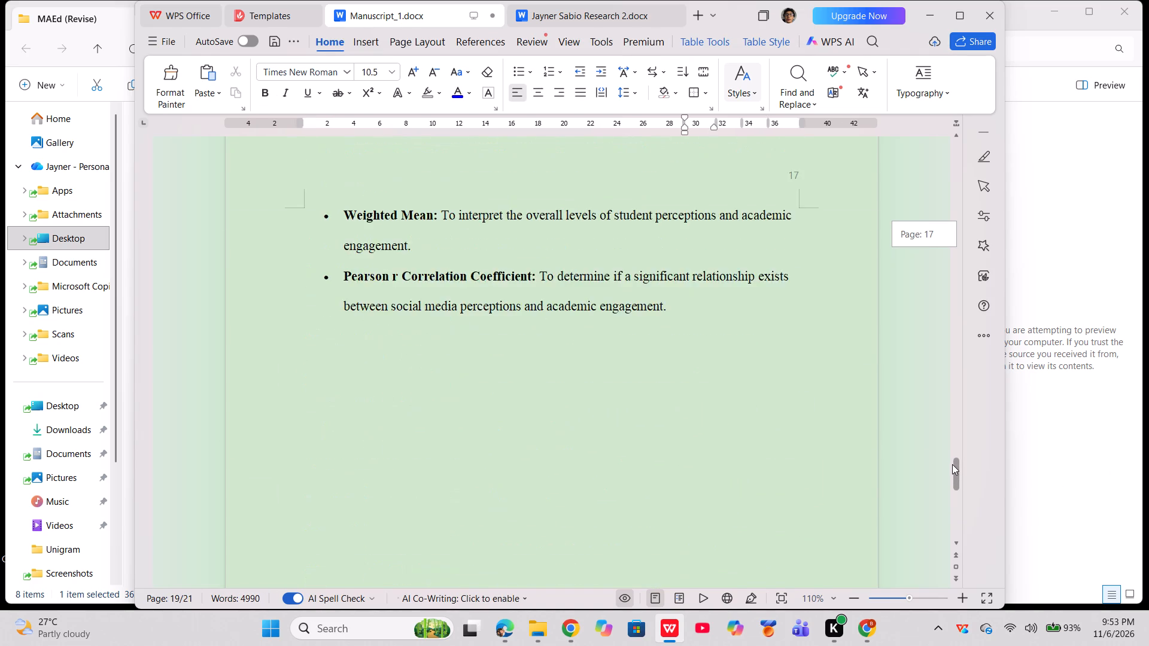
drag(952, 464, 949, 428)
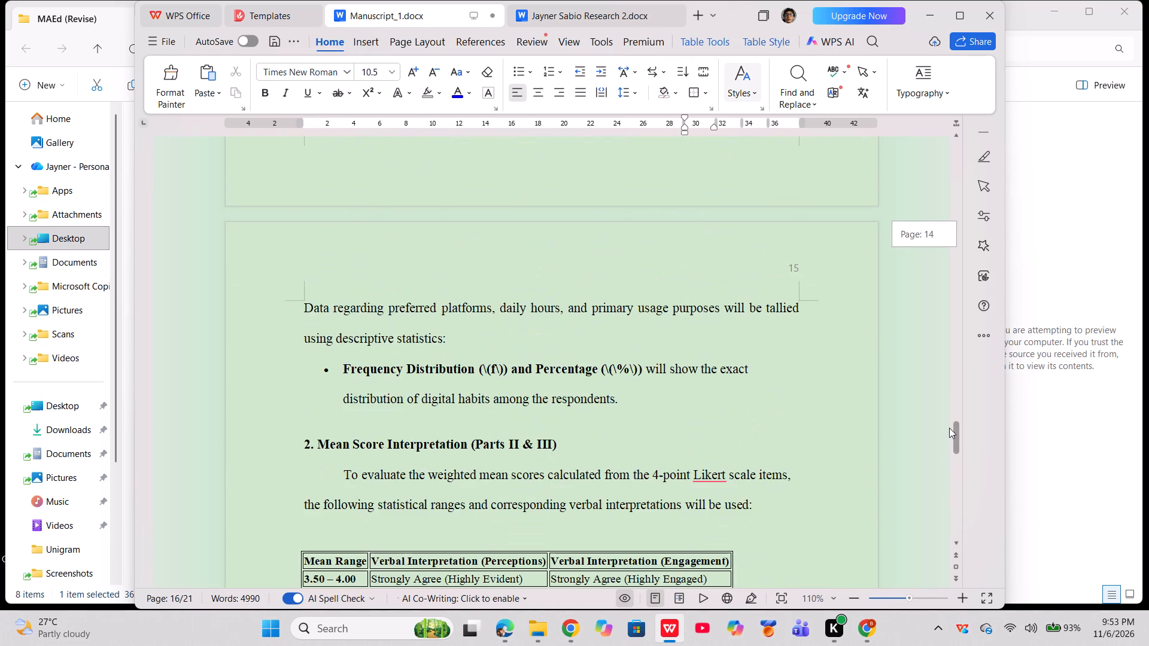
drag(949, 428, 949, 405)
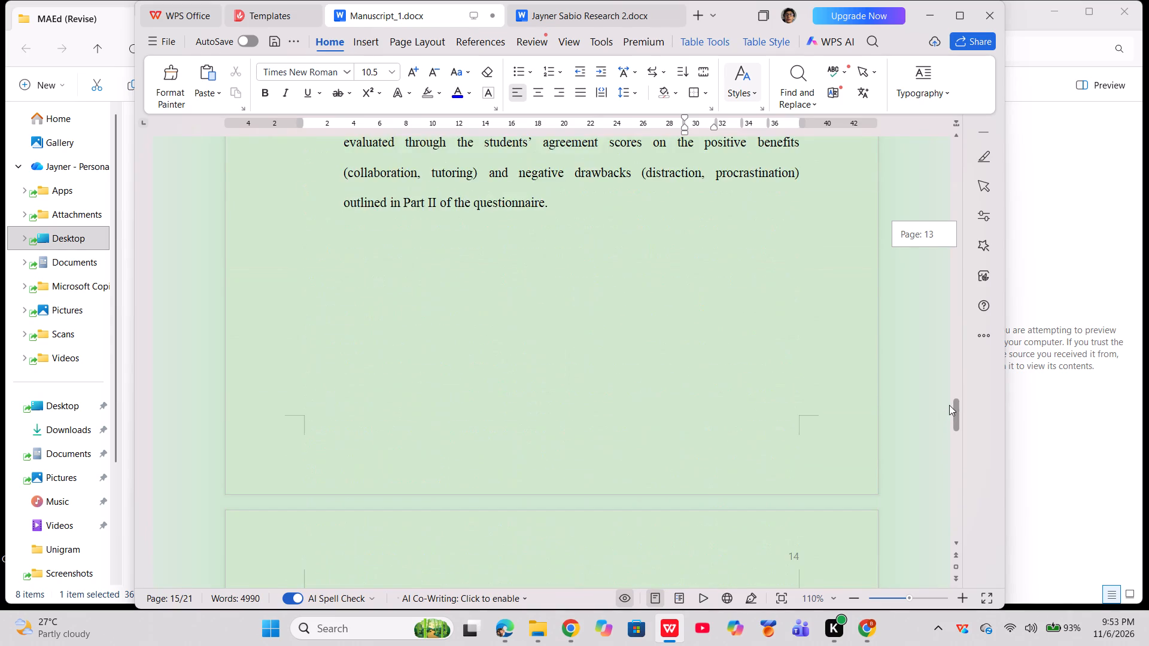
drag(949, 405, 947, 412)
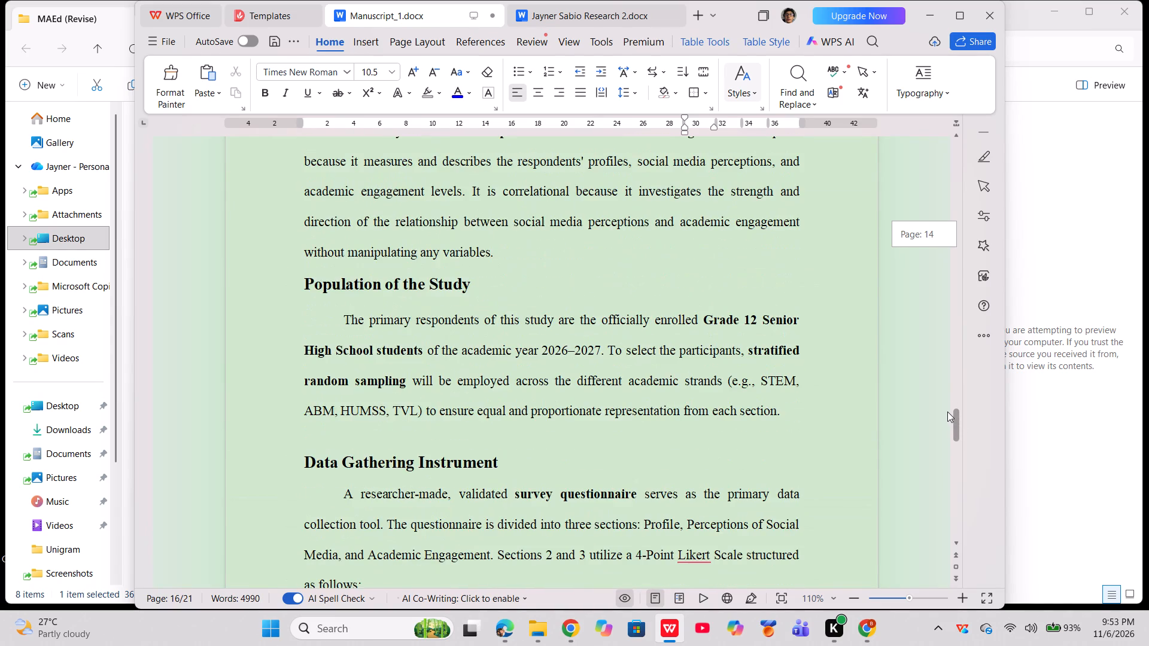
drag(947, 412, 947, 410)
Set the Research Design heading below Methodology to font size 12.
click(479, 423)
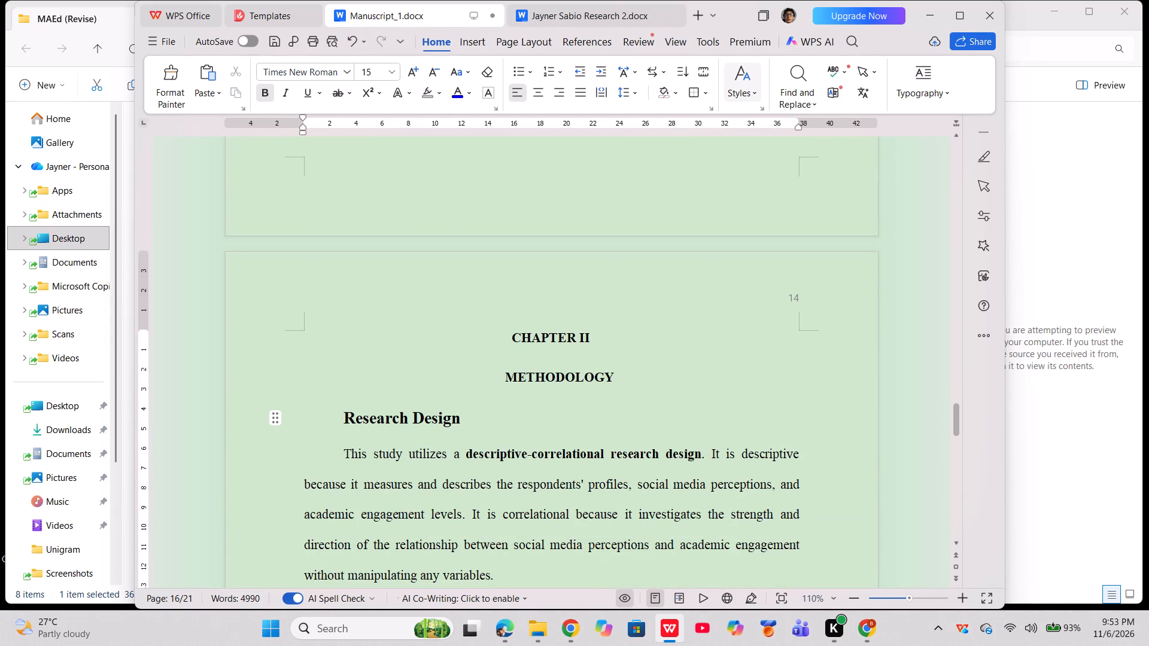
drag(340, 414, 484, 420)
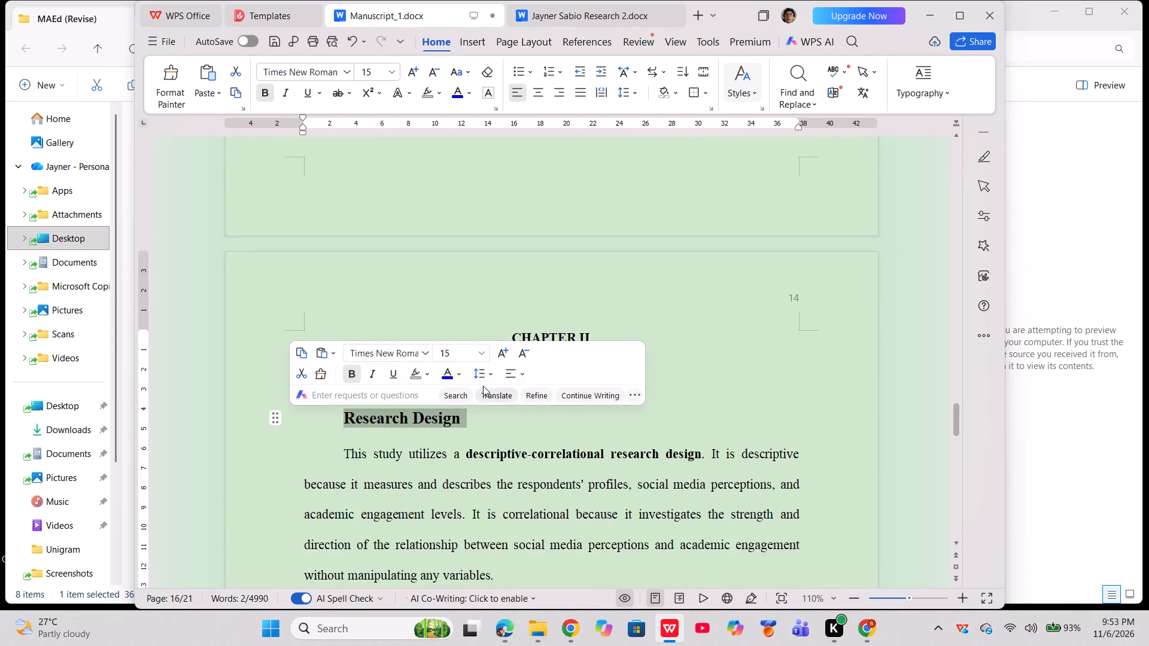
click(400, 290)
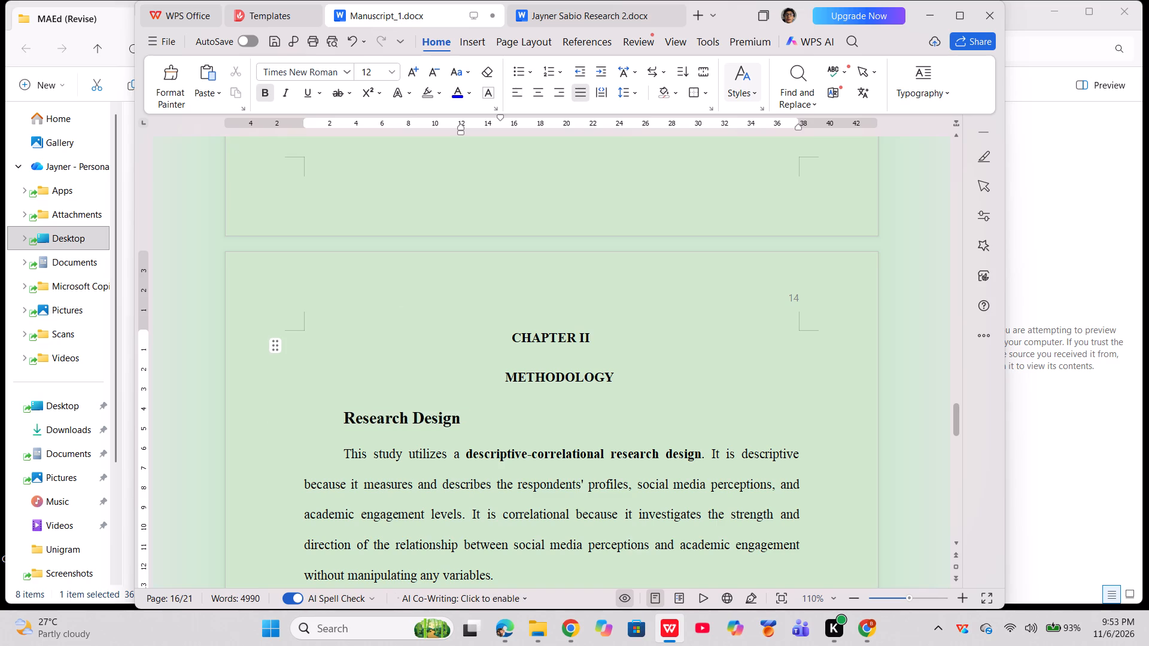
drag(340, 414, 499, 424)
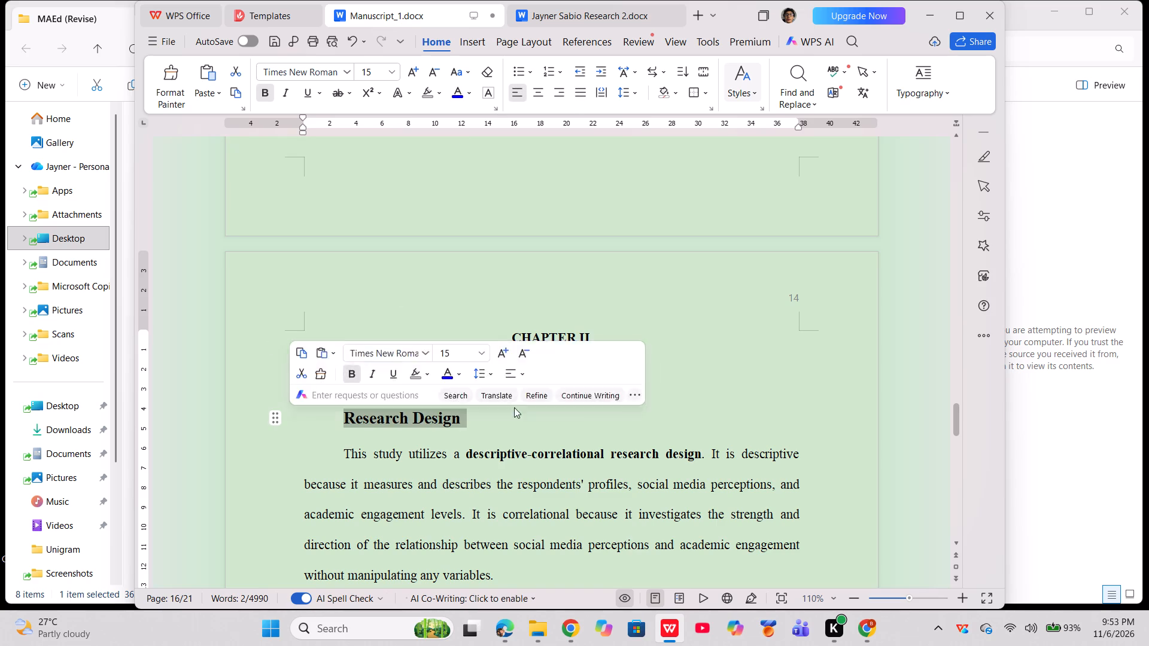
click(392, 73)
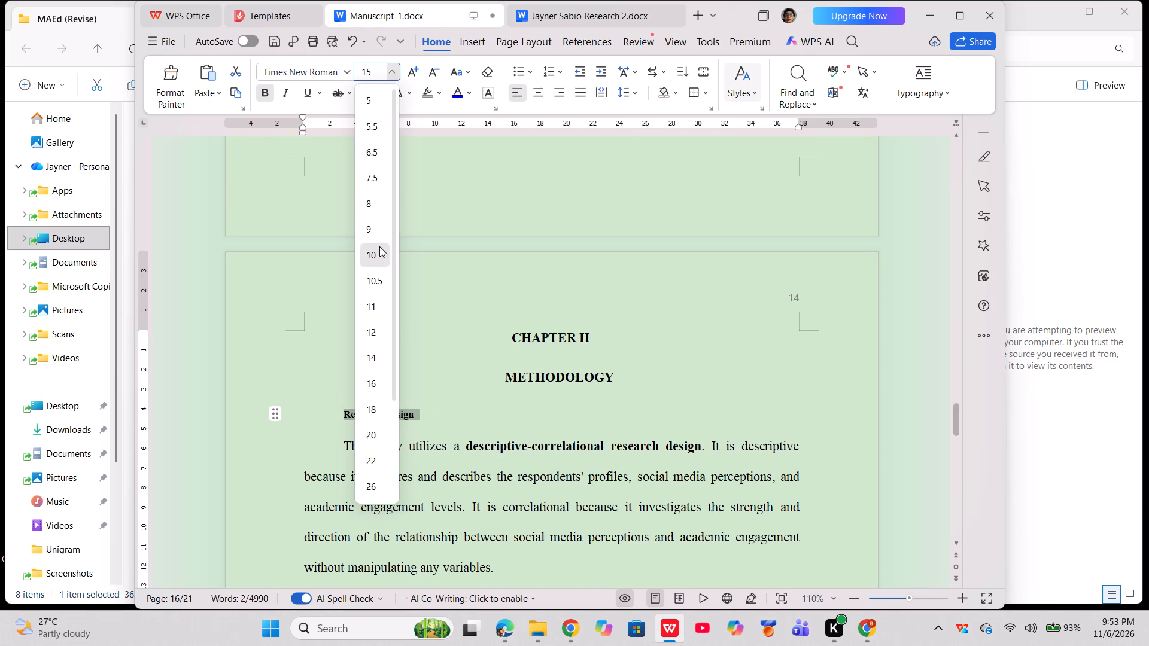
click(374, 327)
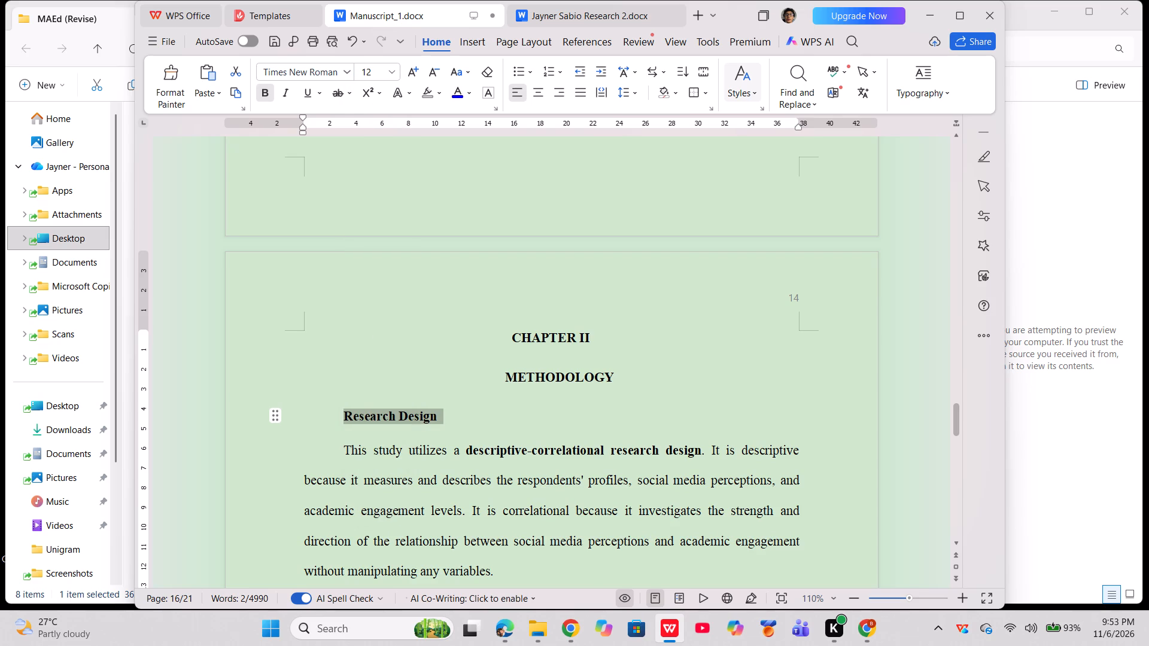
Remove the indent before the Research Design heading so it starts at the page margin, and save Manuscript_1.
click(443, 472)
click(339, 414)
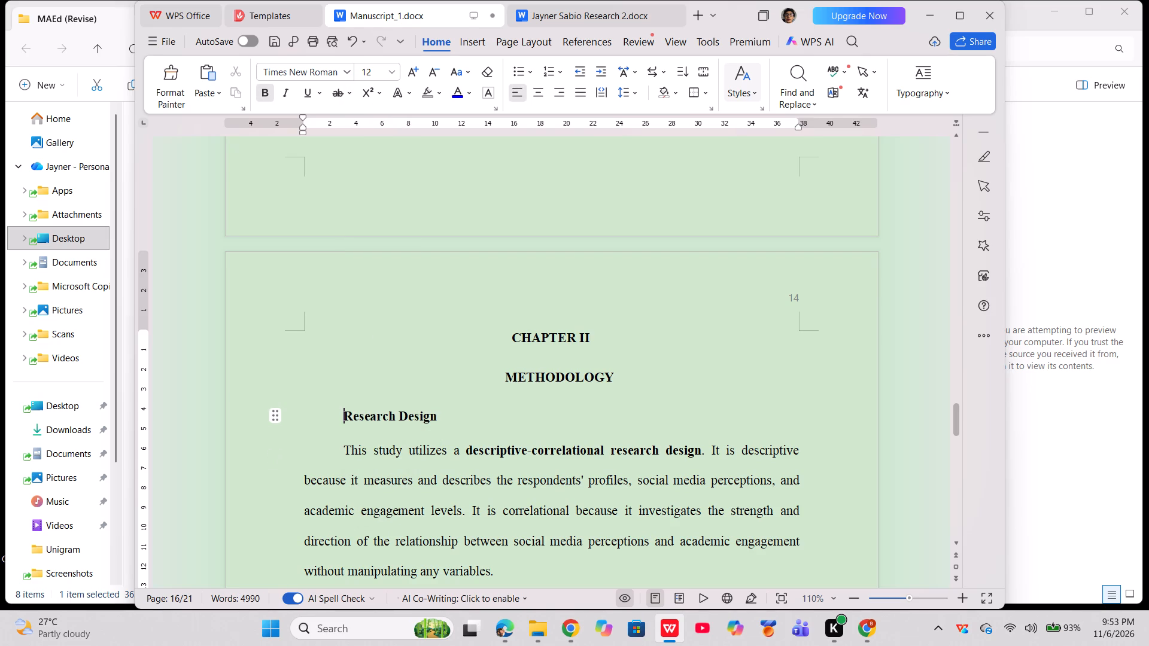
key(BackSpace)
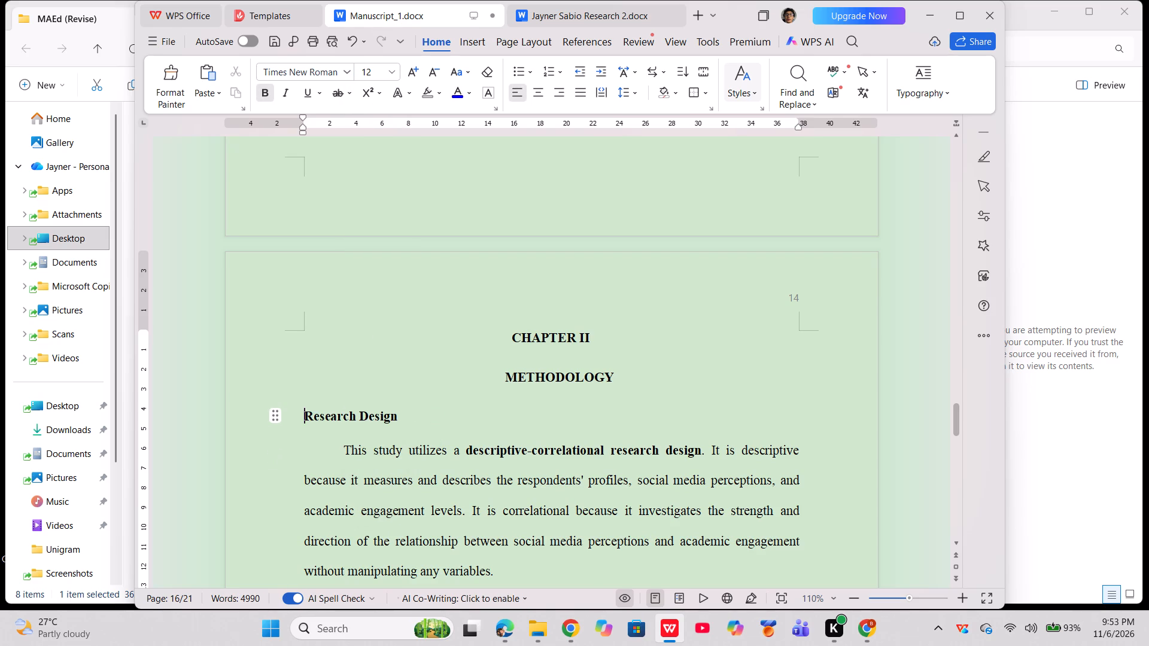
key(ctrl+s)
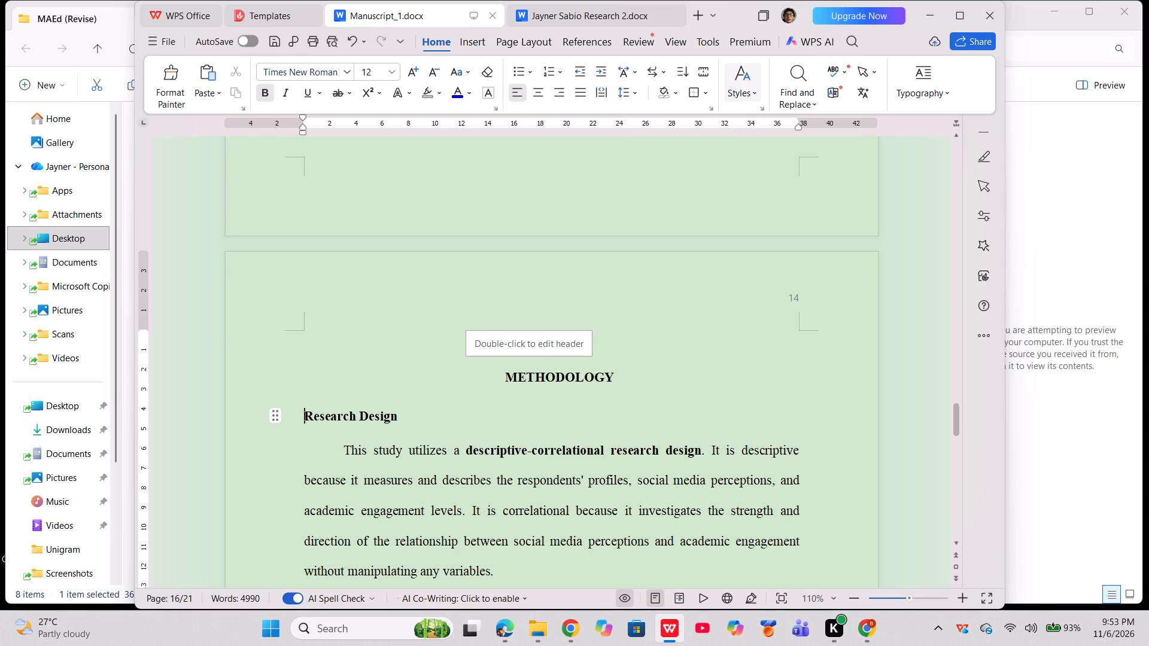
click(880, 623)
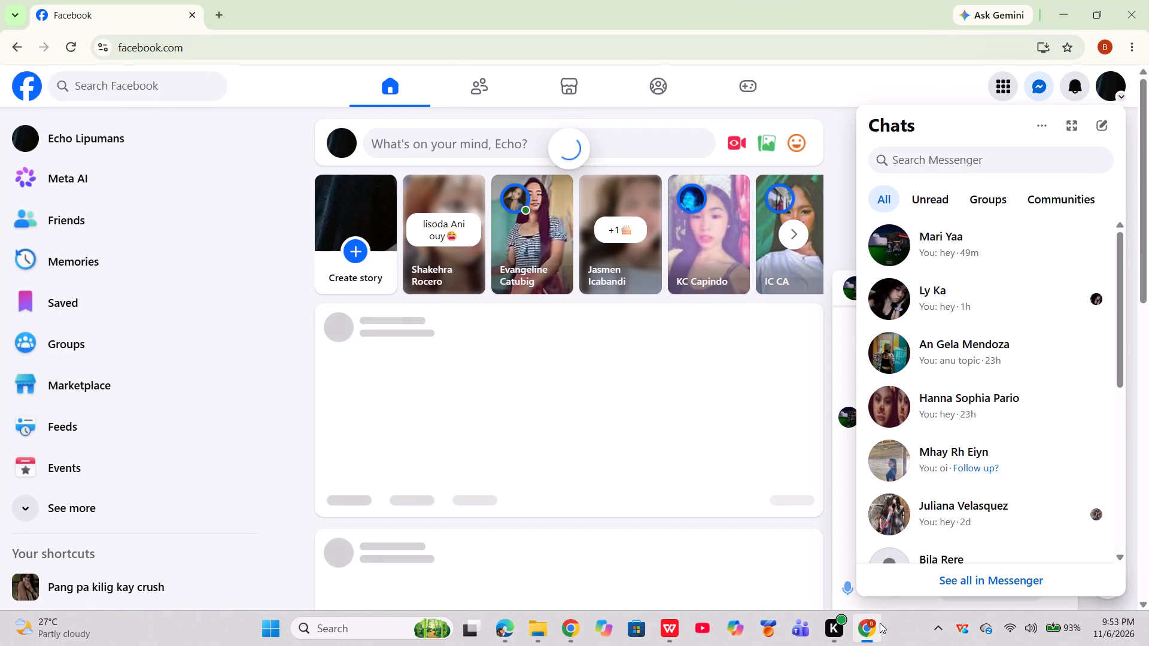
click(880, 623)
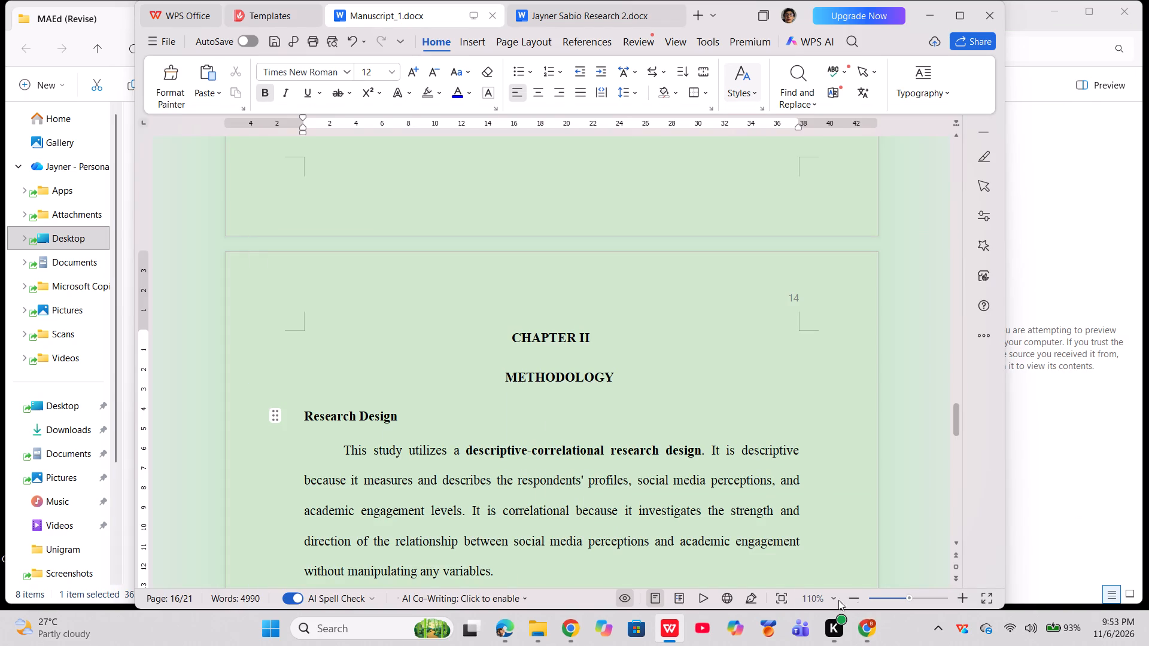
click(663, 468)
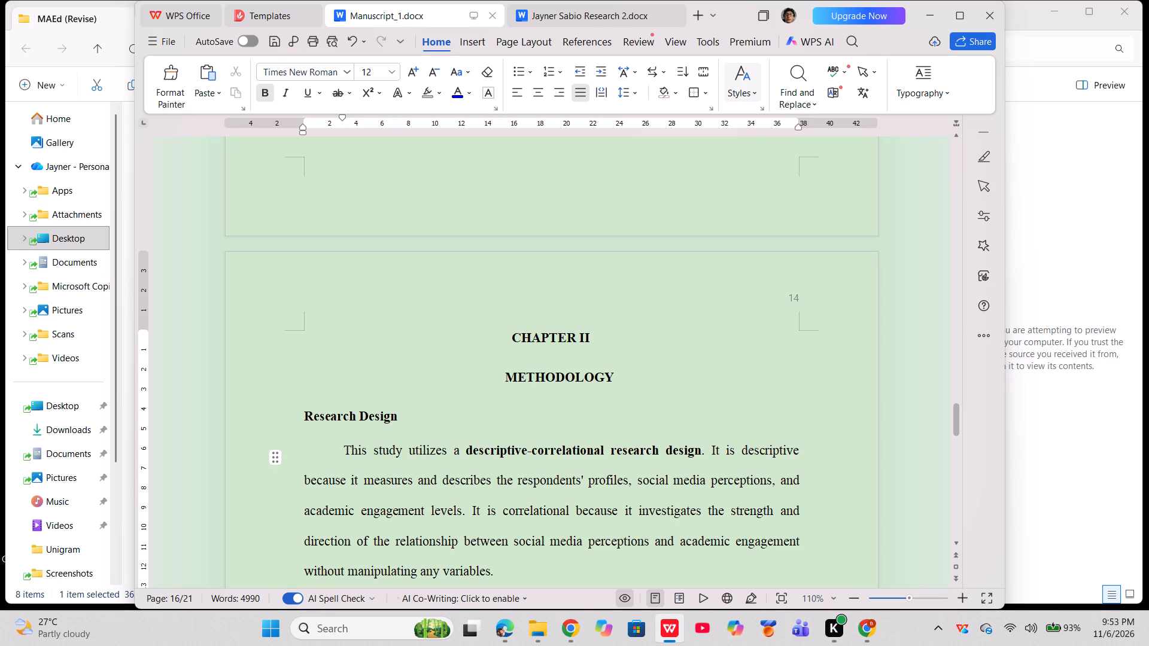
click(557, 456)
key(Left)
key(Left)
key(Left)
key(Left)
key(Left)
Set the Population of the Study heading below the Research Design section to font size 12.
key(Left)
key(Left)
key(Left)
key(Left)
key(Left)
key(Down)
key(Down)
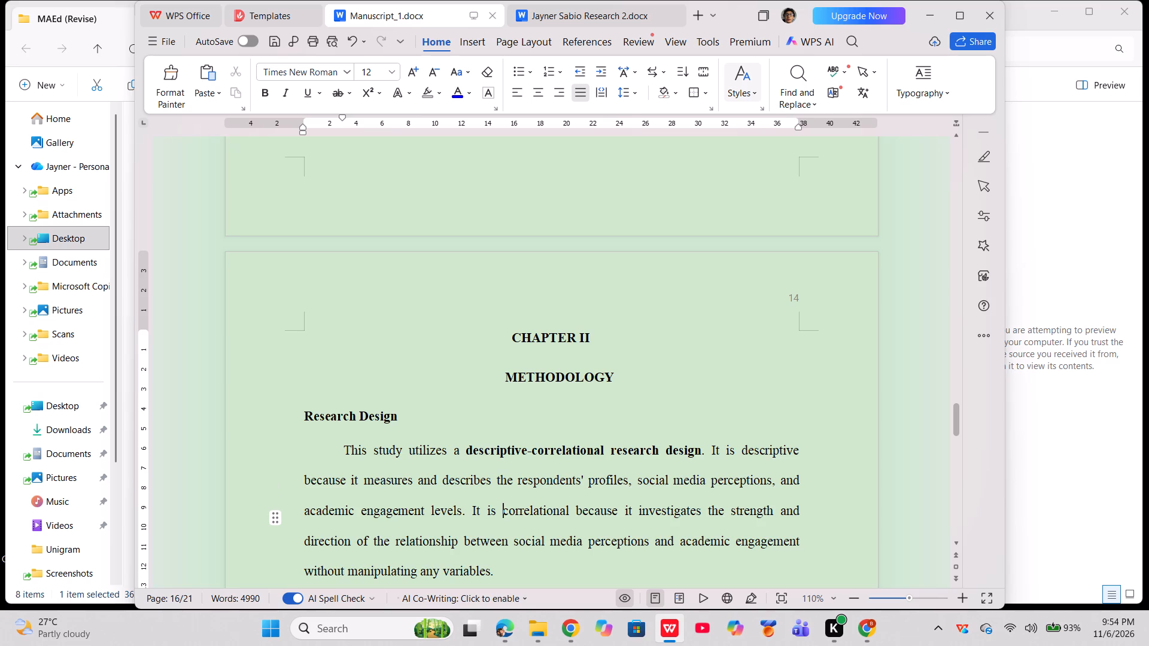
key(Down)
key(Down)
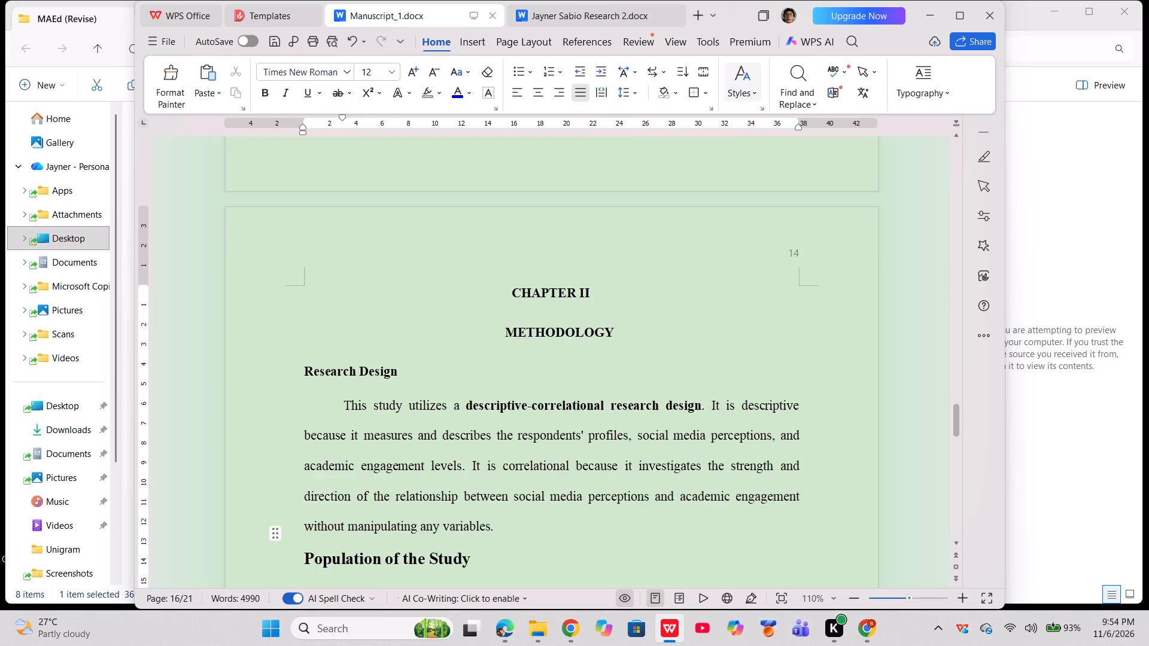
key(Down)
key(Down)
key(Down)
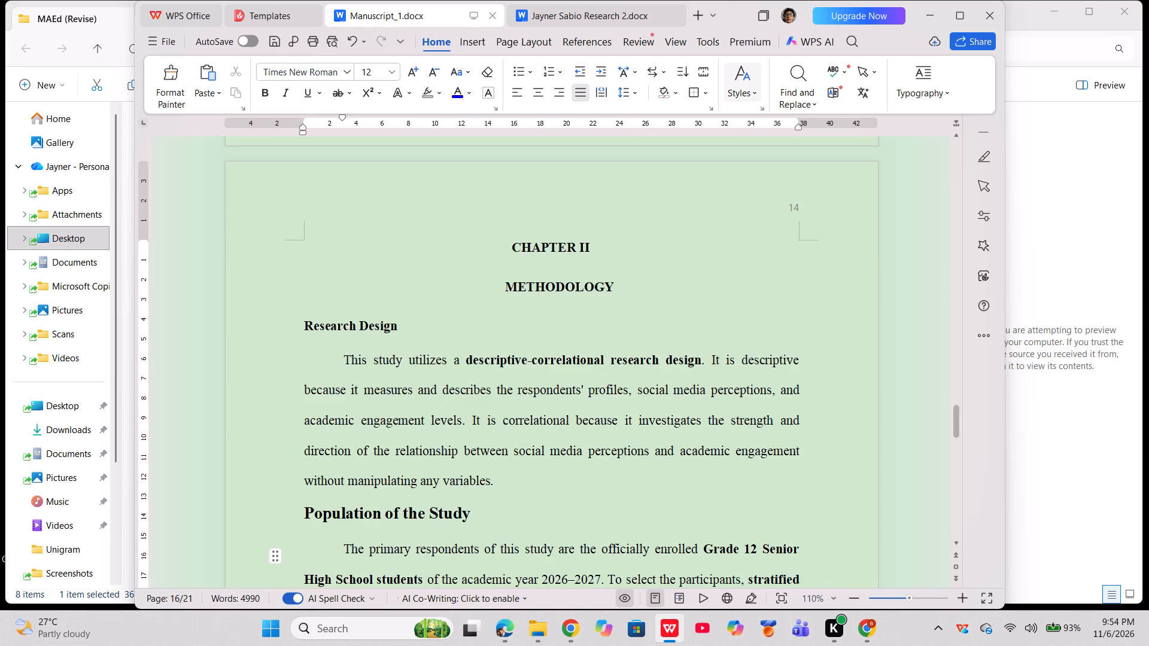
drag(306, 505, 514, 522)
click(393, 73)
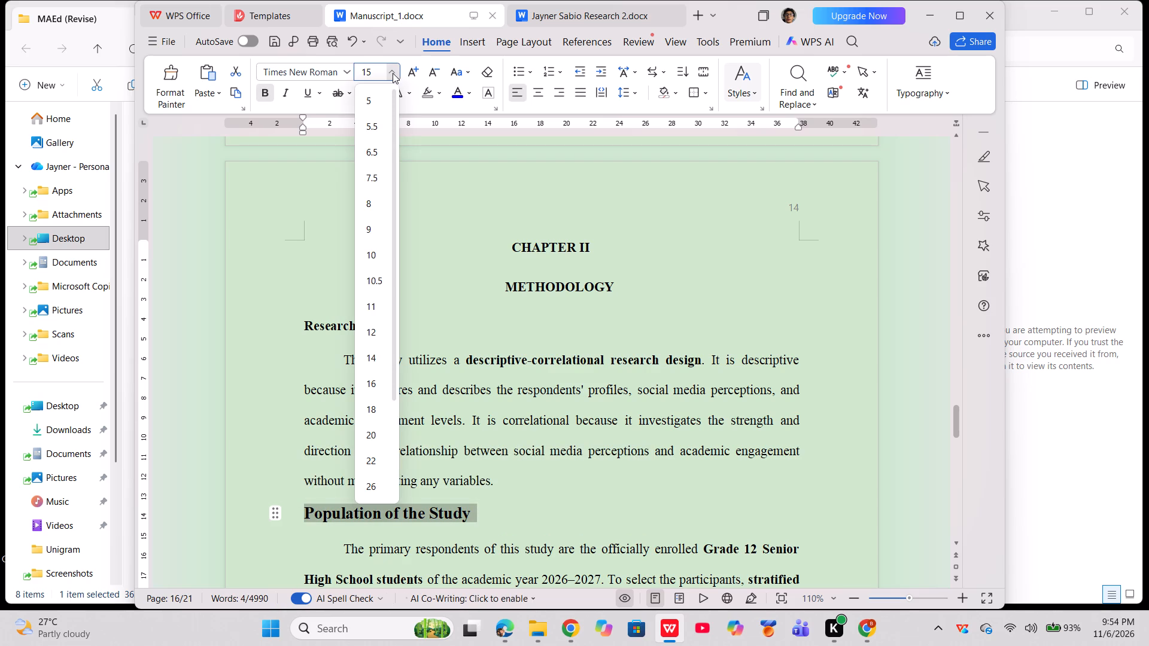
click(375, 322)
click(353, 365)
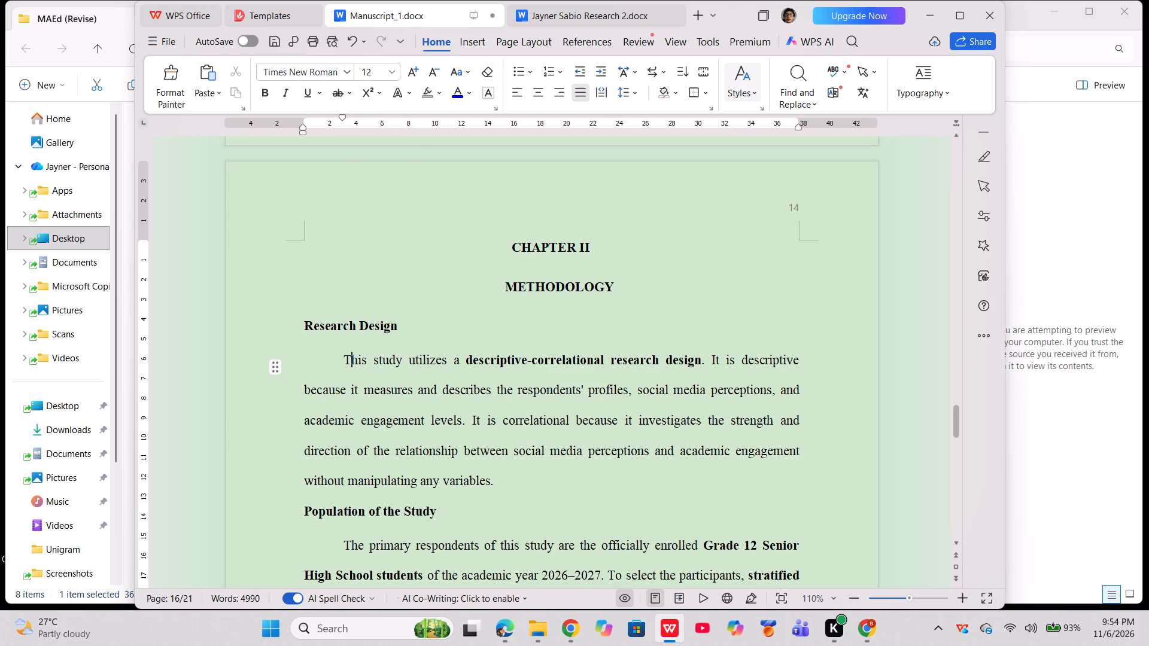
Set the Data Gathering Instrument heading below the Population of the Study section to font size 12 and save the manuscript.
click(455, 534)
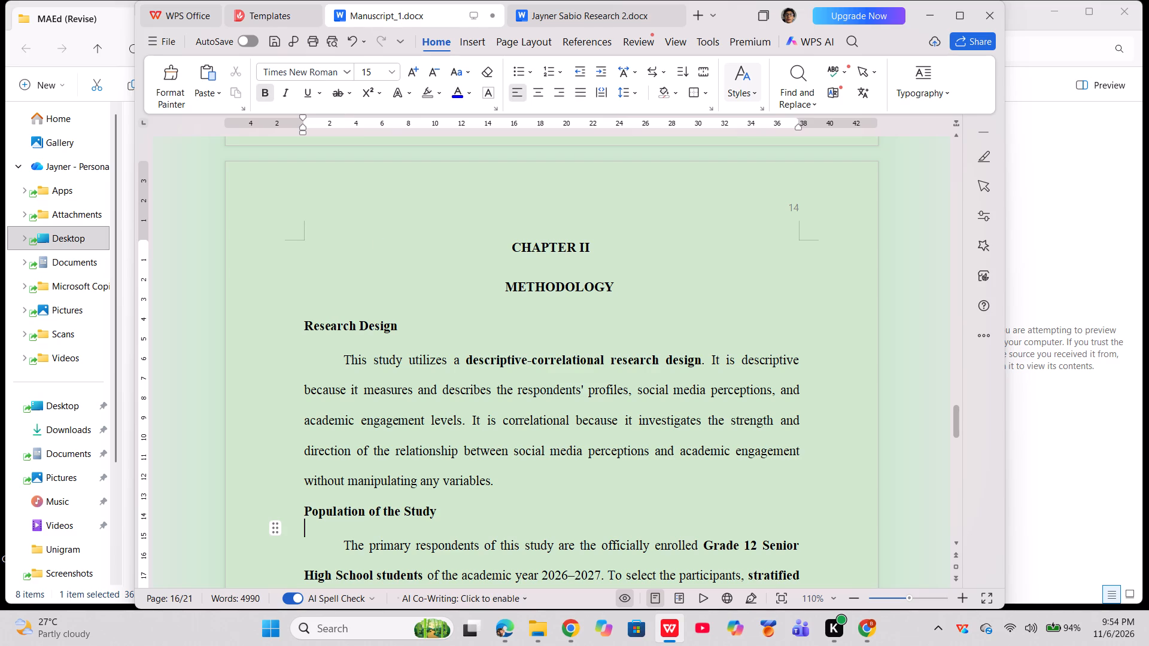
key(Down)
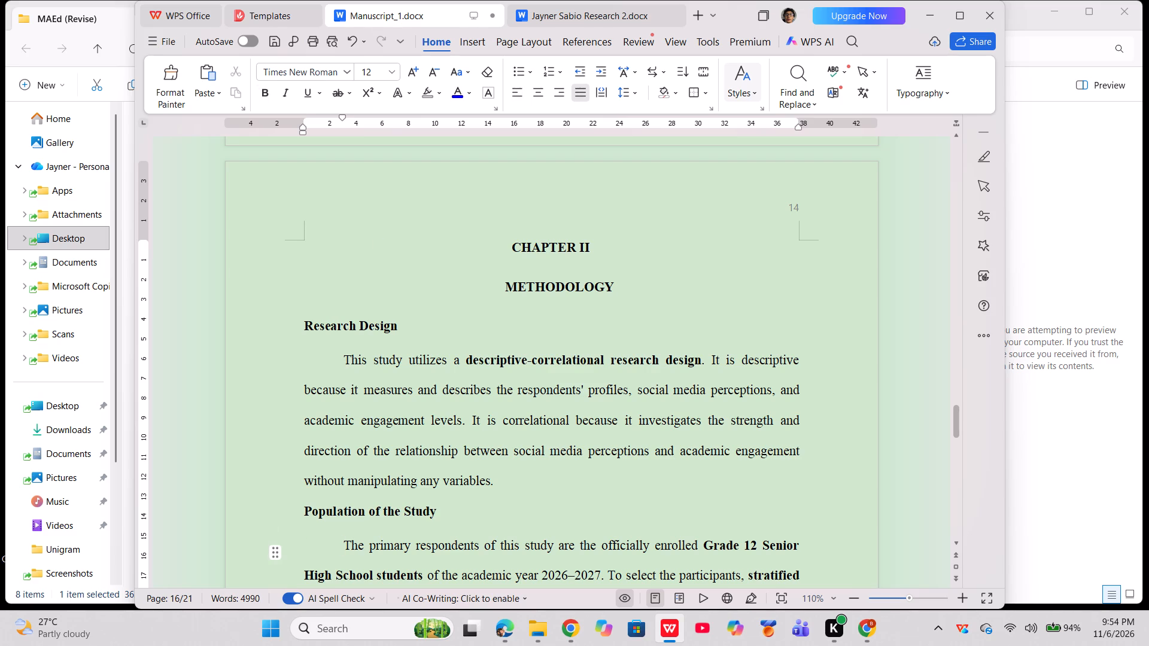
key(Down)
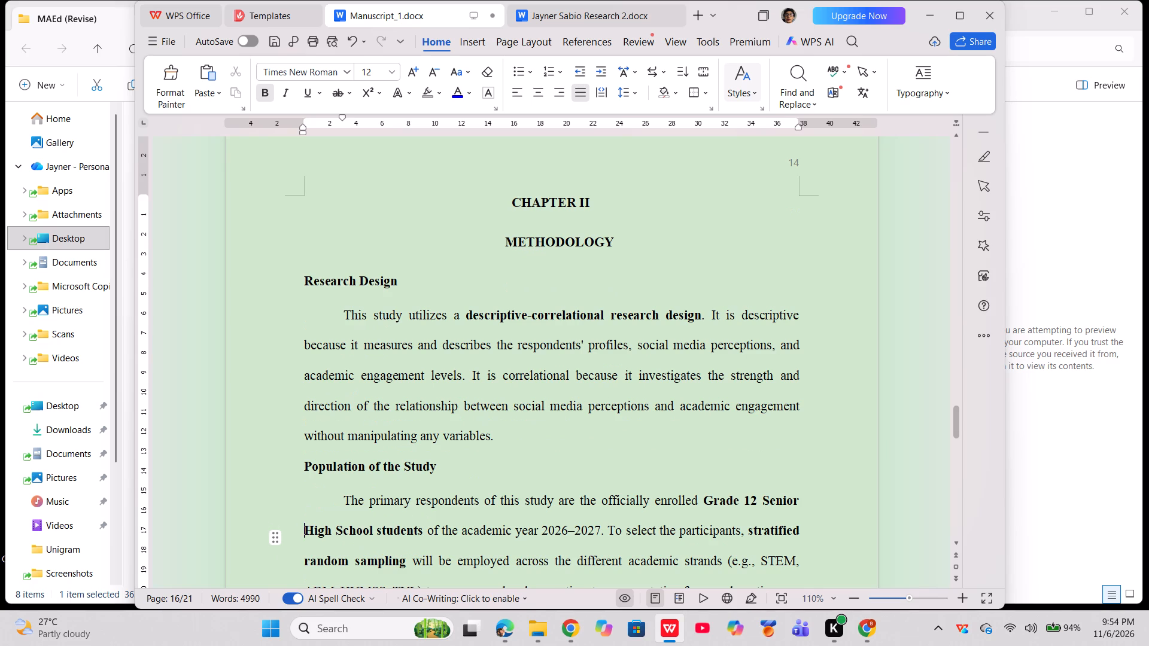
key(Down)
key(Down)
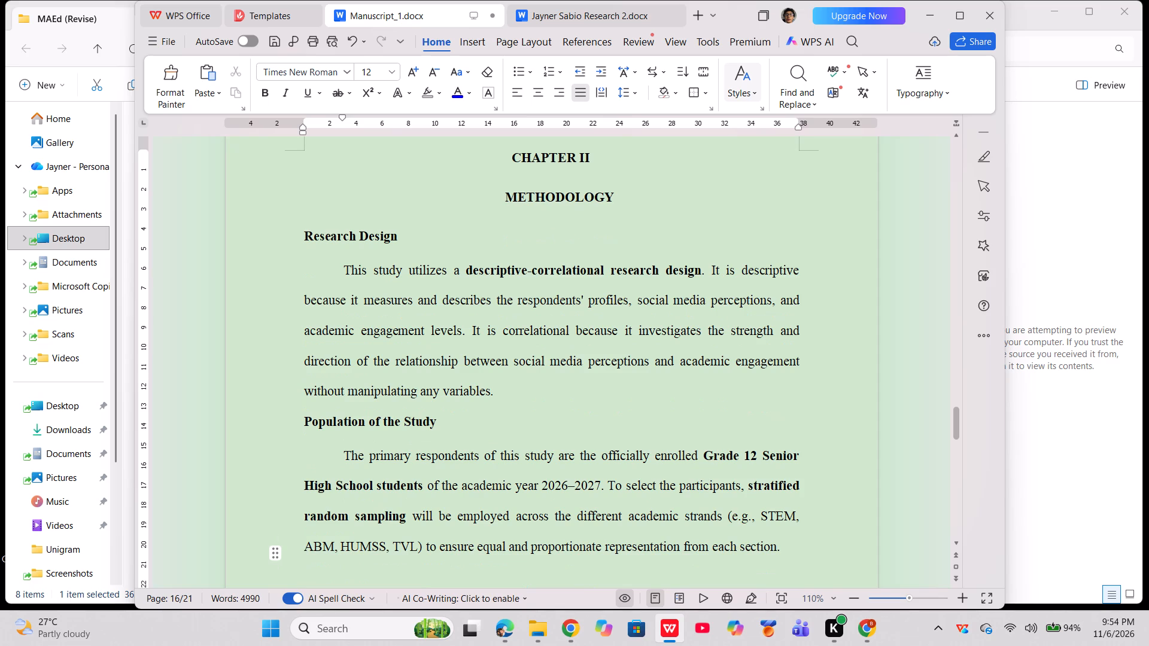
key(Down)
key(Down)
key(Down)
key(Down)
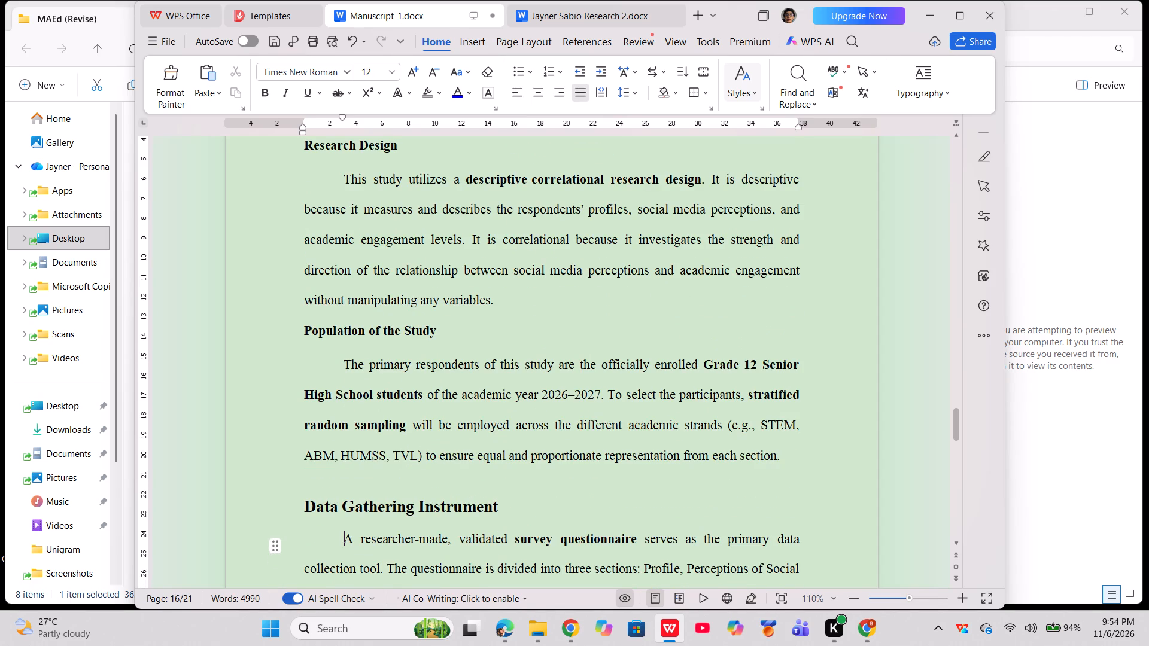
drag(306, 500, 360, 504)
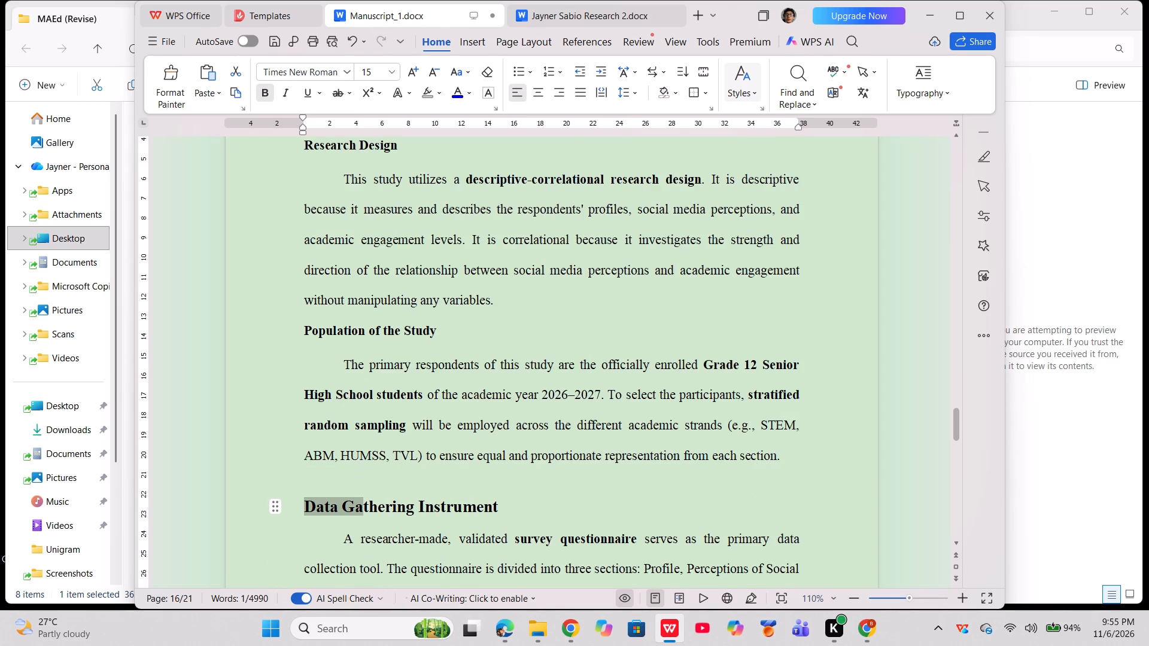
drag(360, 504, 497, 505)
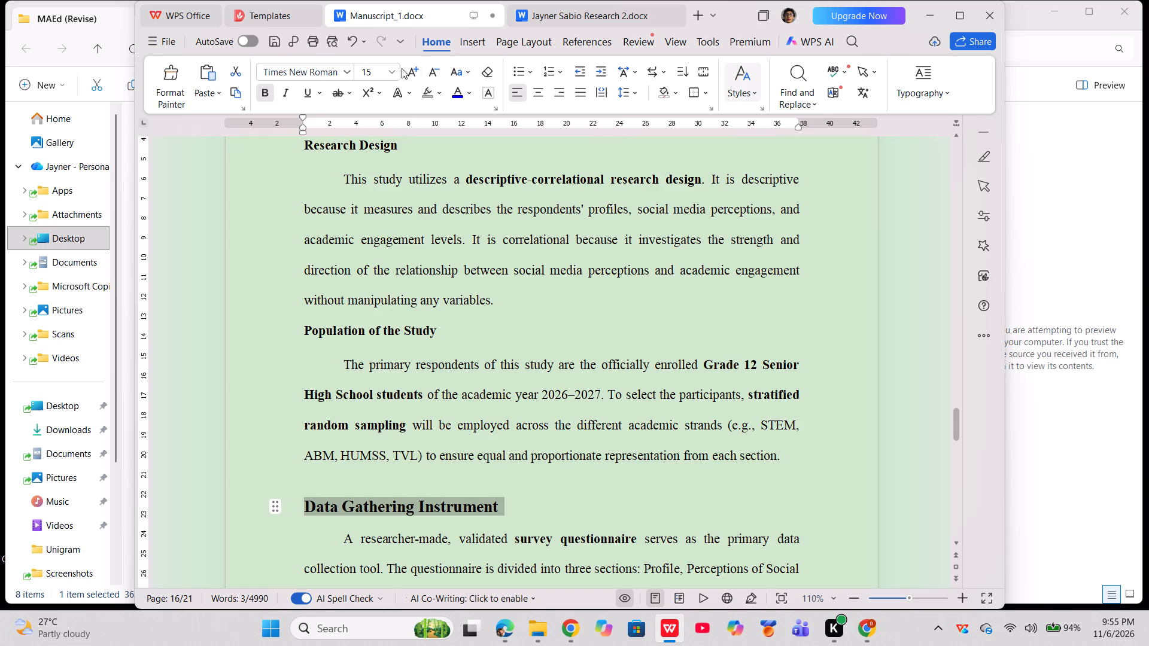
click(396, 70)
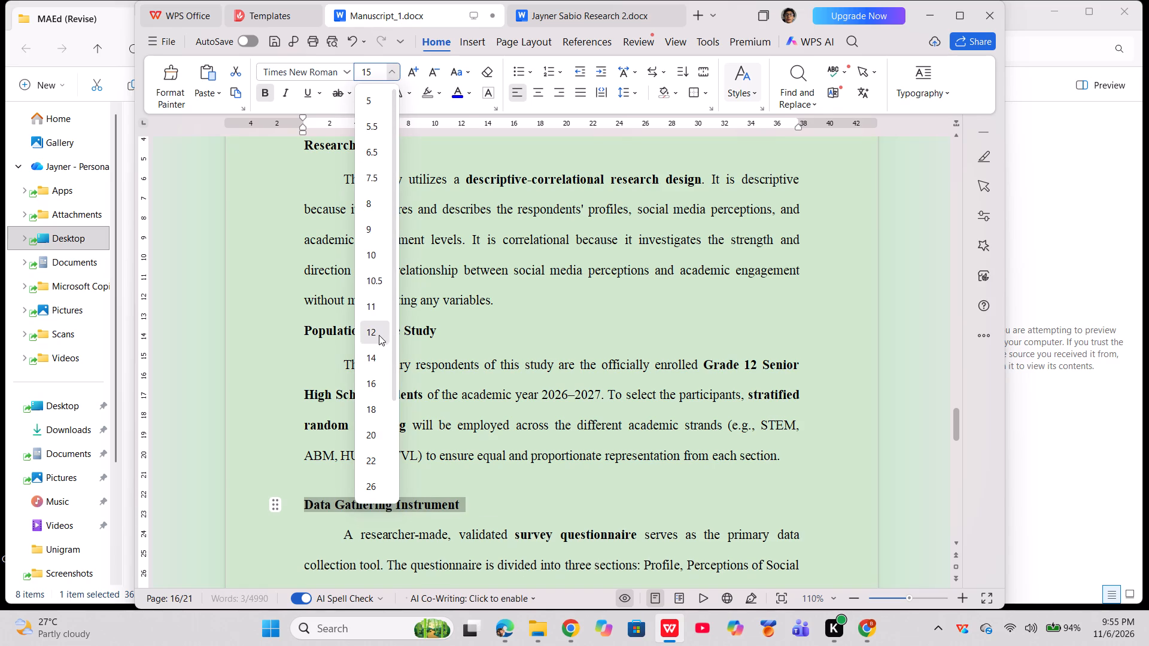
click(378, 334)
click(523, 481)
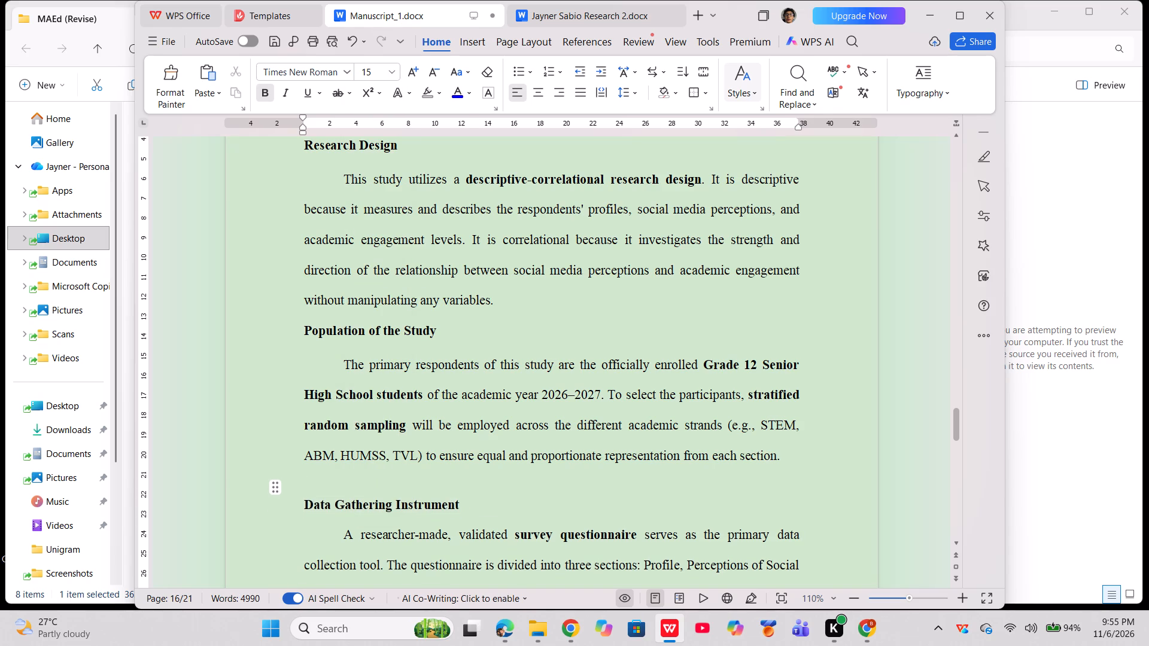
key(ctrl+s)
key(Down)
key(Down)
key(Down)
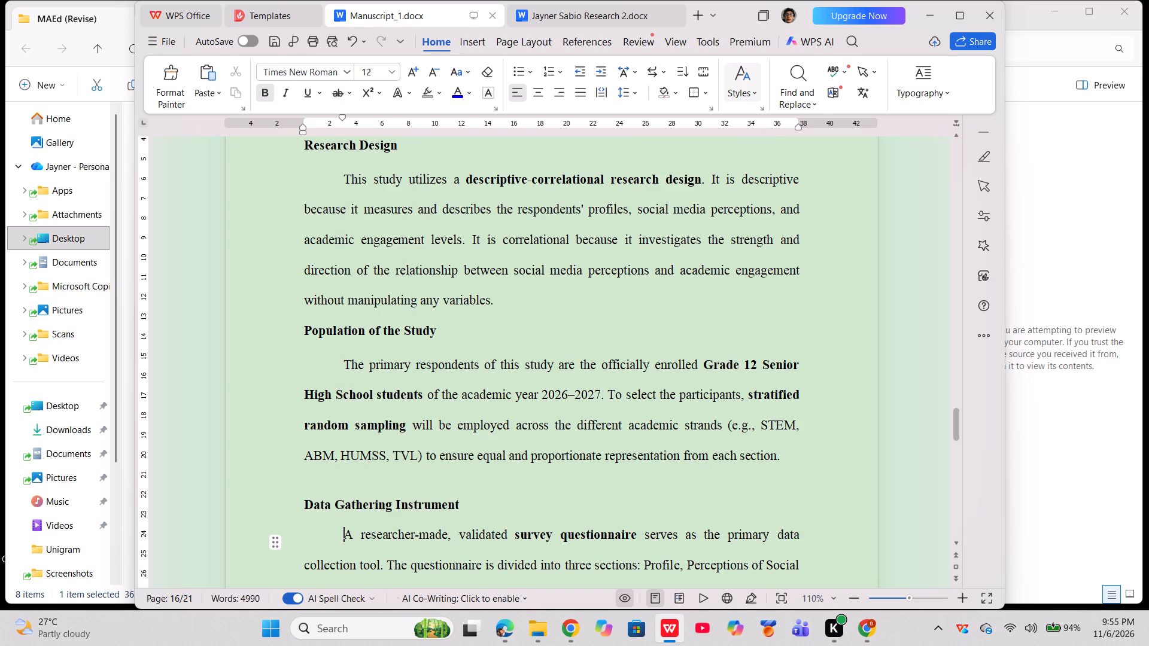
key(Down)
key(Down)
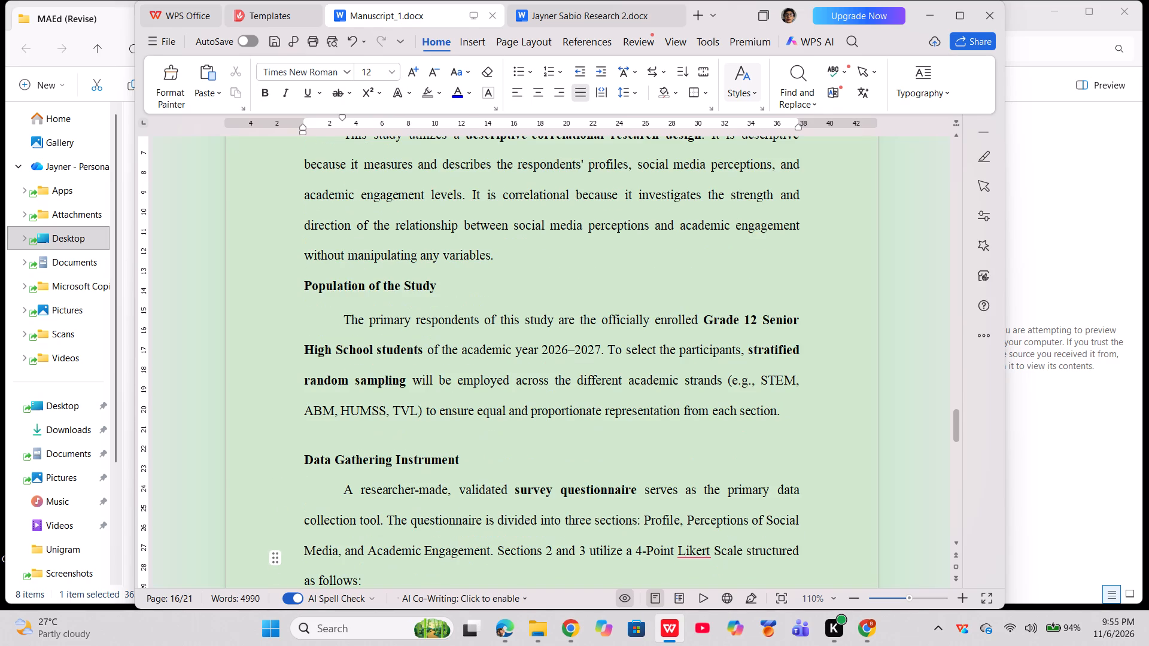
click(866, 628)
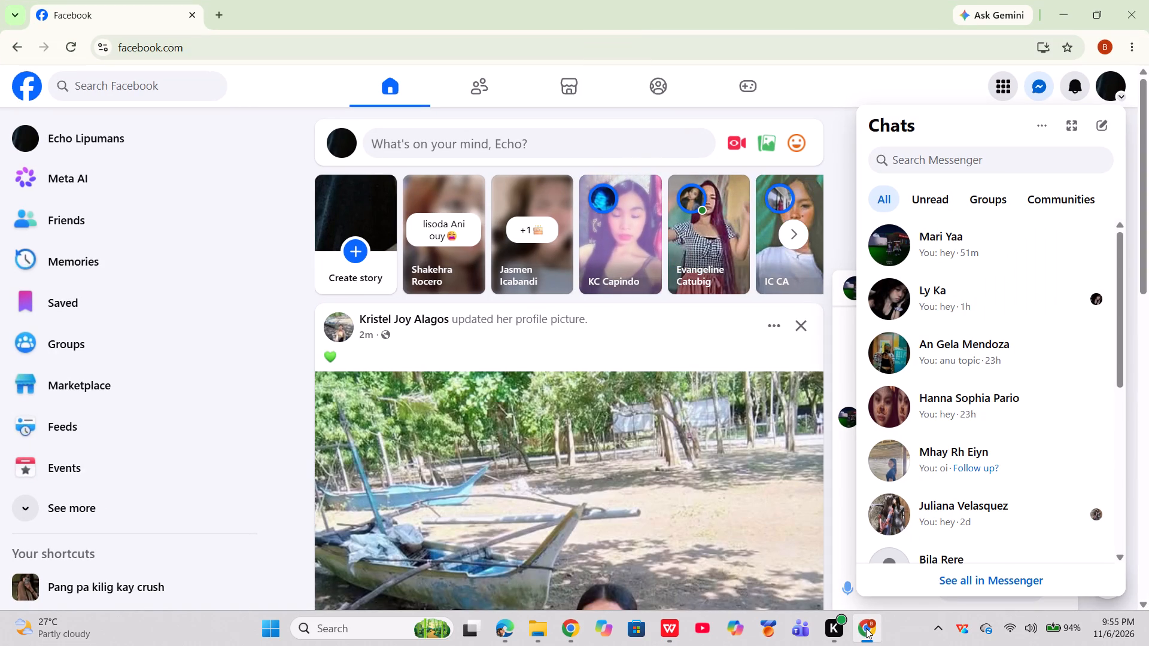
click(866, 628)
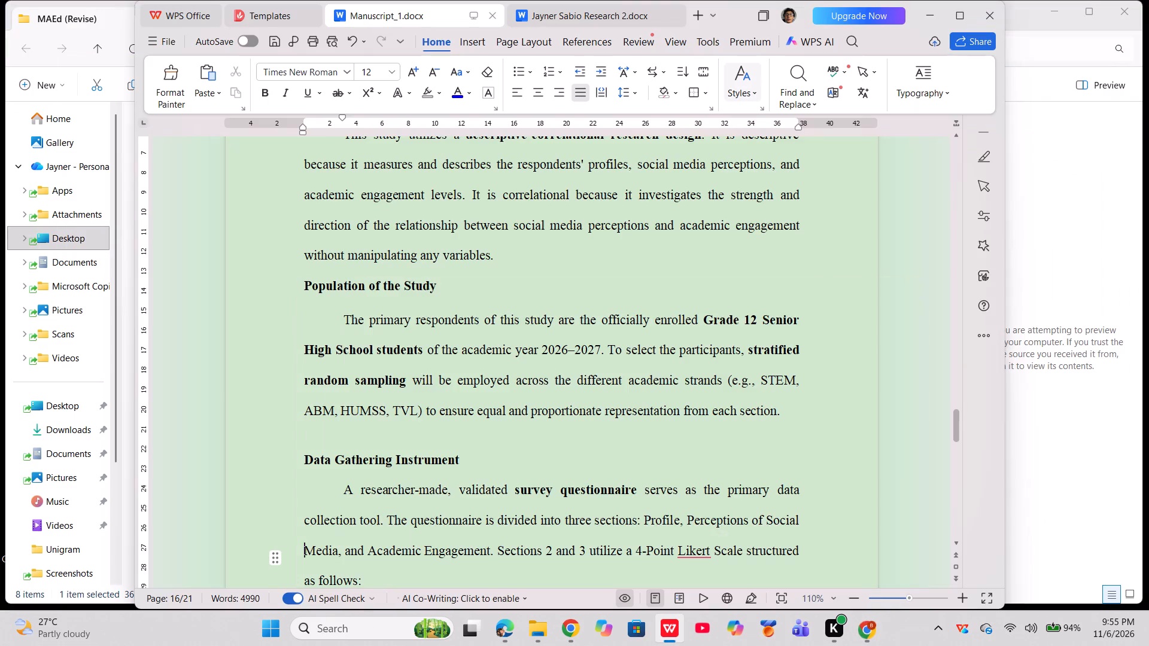
Review the formatting from the Data Gathering Instrument section down to the Profile Analysis (Part I) heading.
click(478, 433)
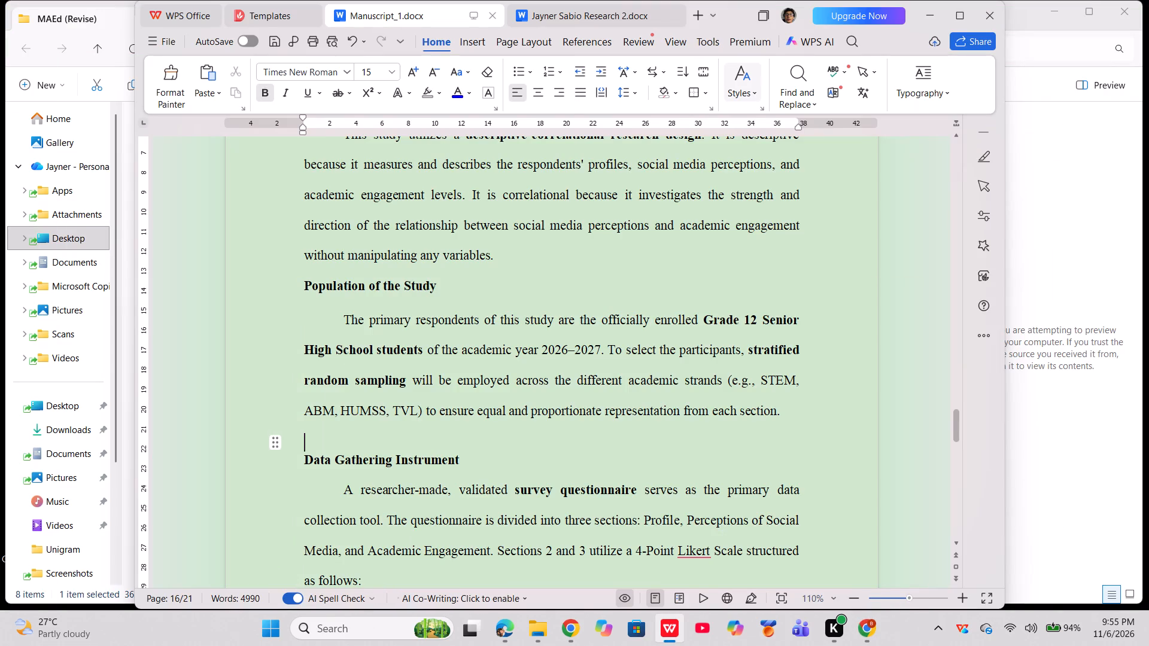
key(Down)
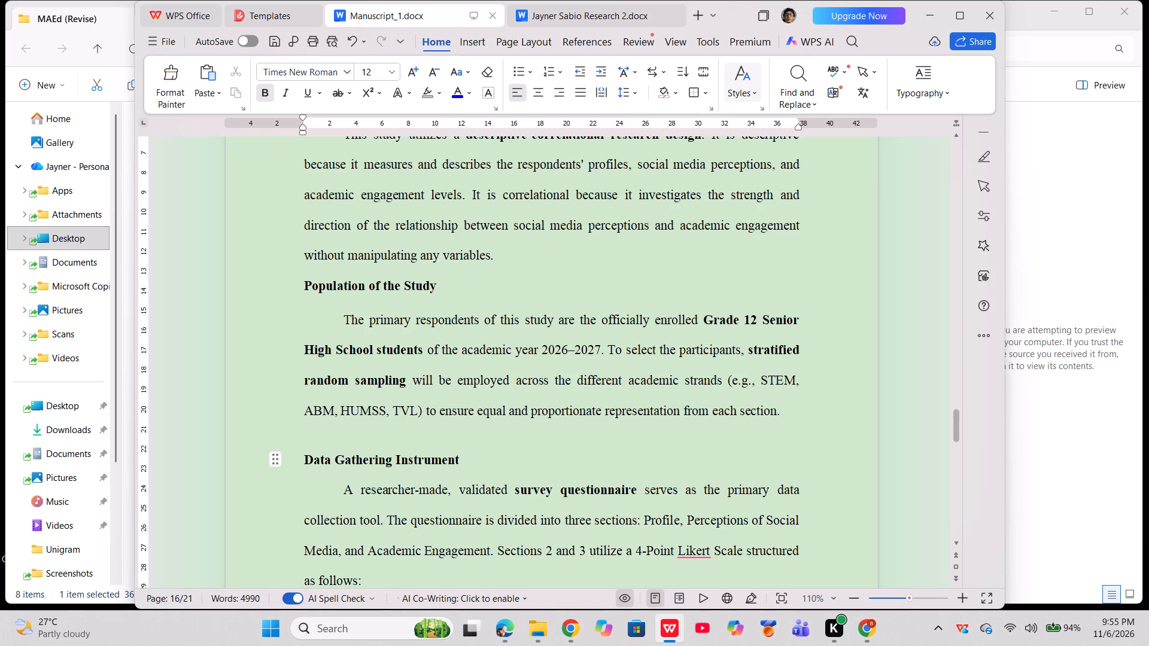
key(Down)
key(Down)
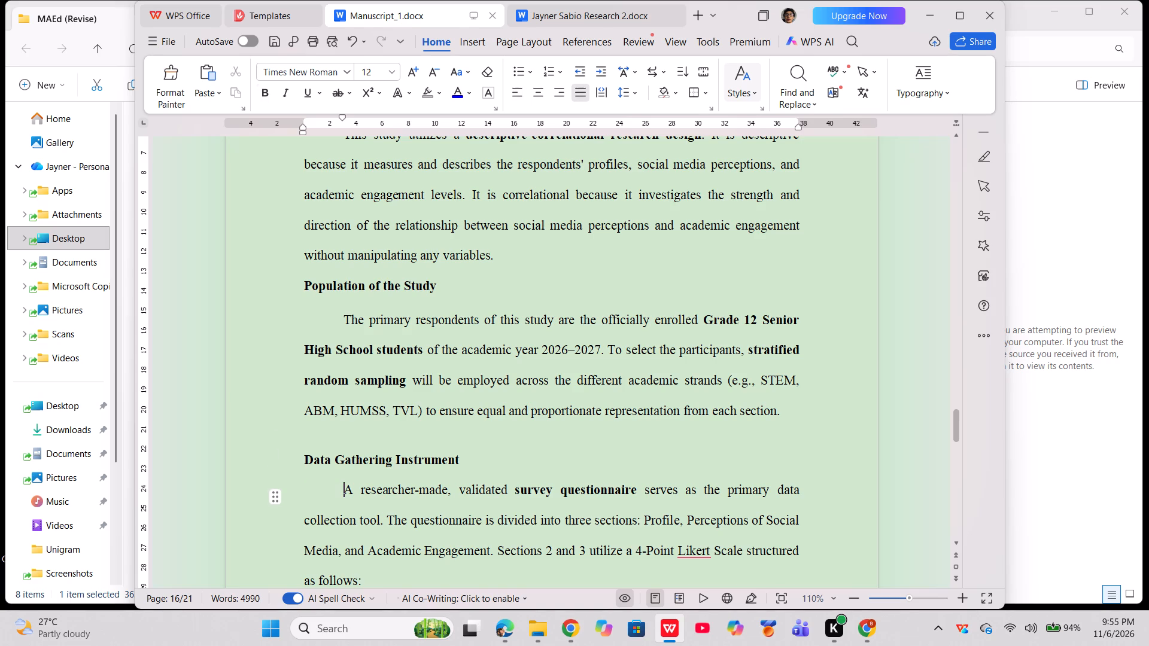
key(Down)
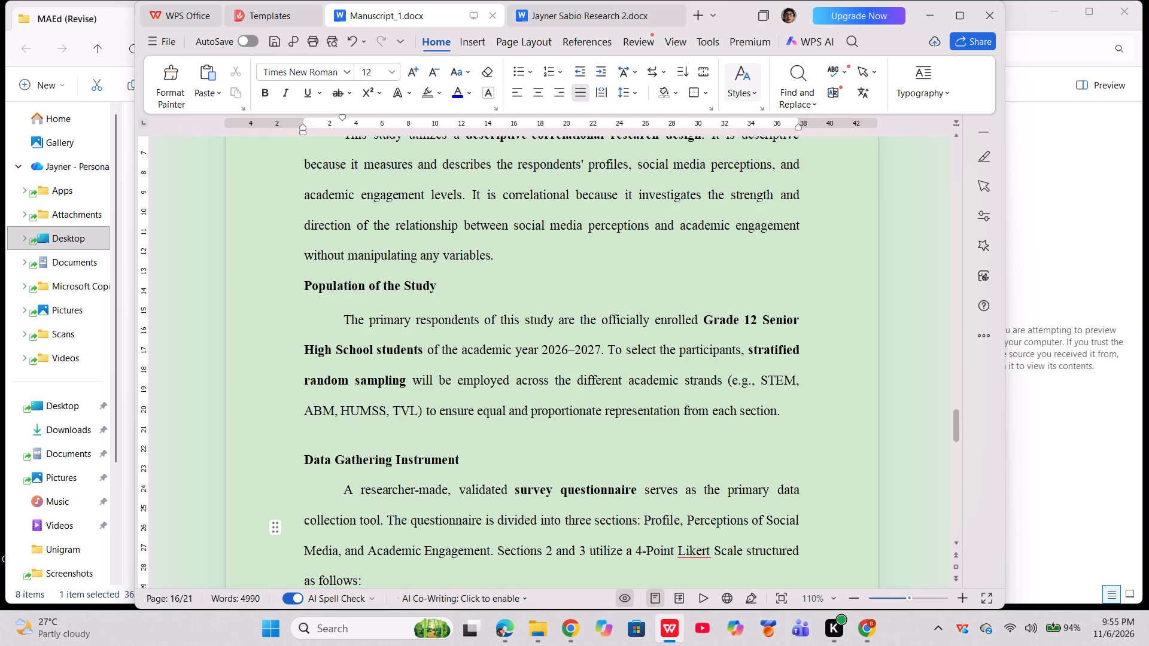
key(Down)
key(Down)
key(Down)
key(Down)
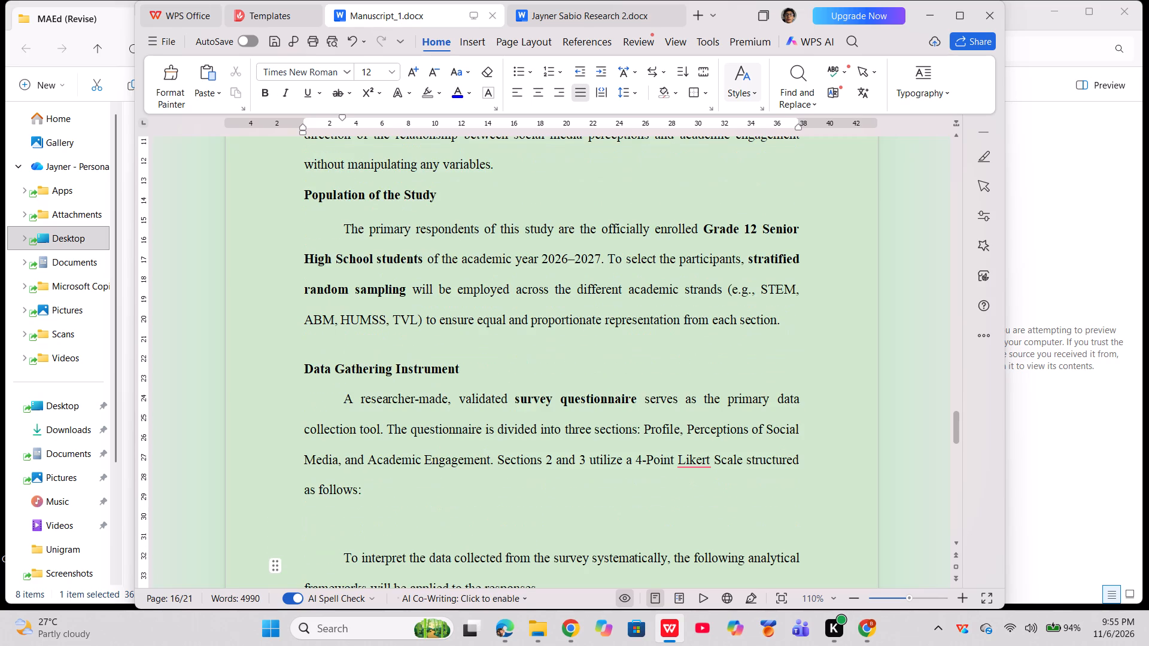
key(Down)
key(Down)
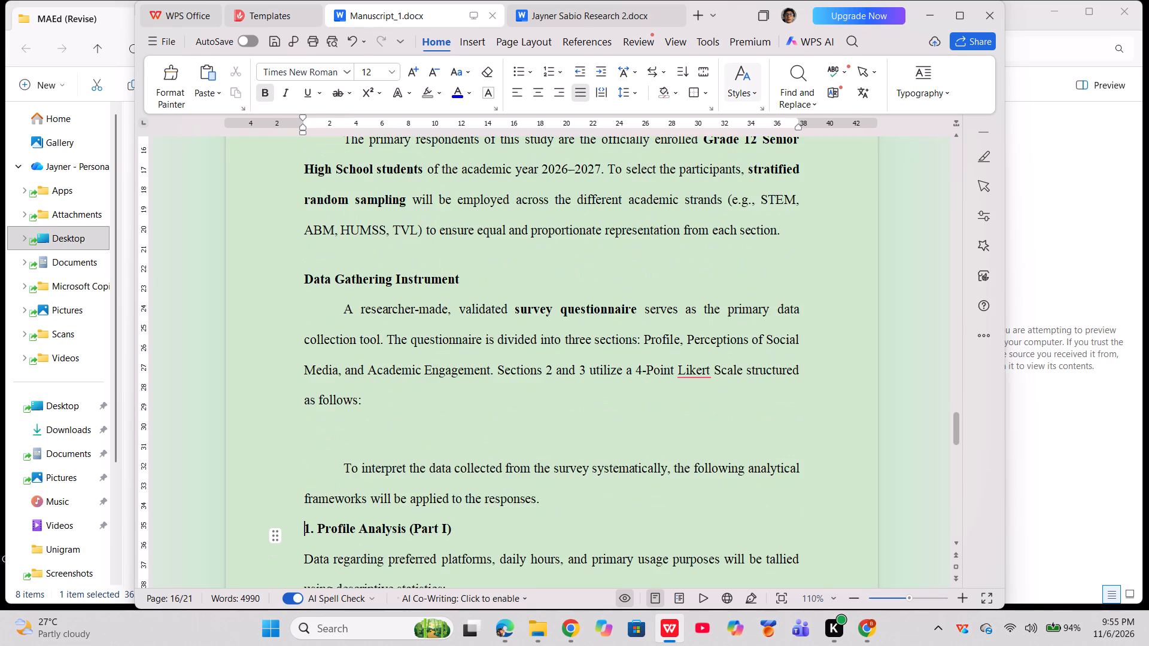
Recheck the methodology text from the Profile Analysis (Part I) heading back up to the Research Design heading.
key(Up)
key(Up)
key(Up)
key(Up)
key(Up)
key(Up)
key(Up)
key(Up)
key(Up)
key(Up)
key(Up)
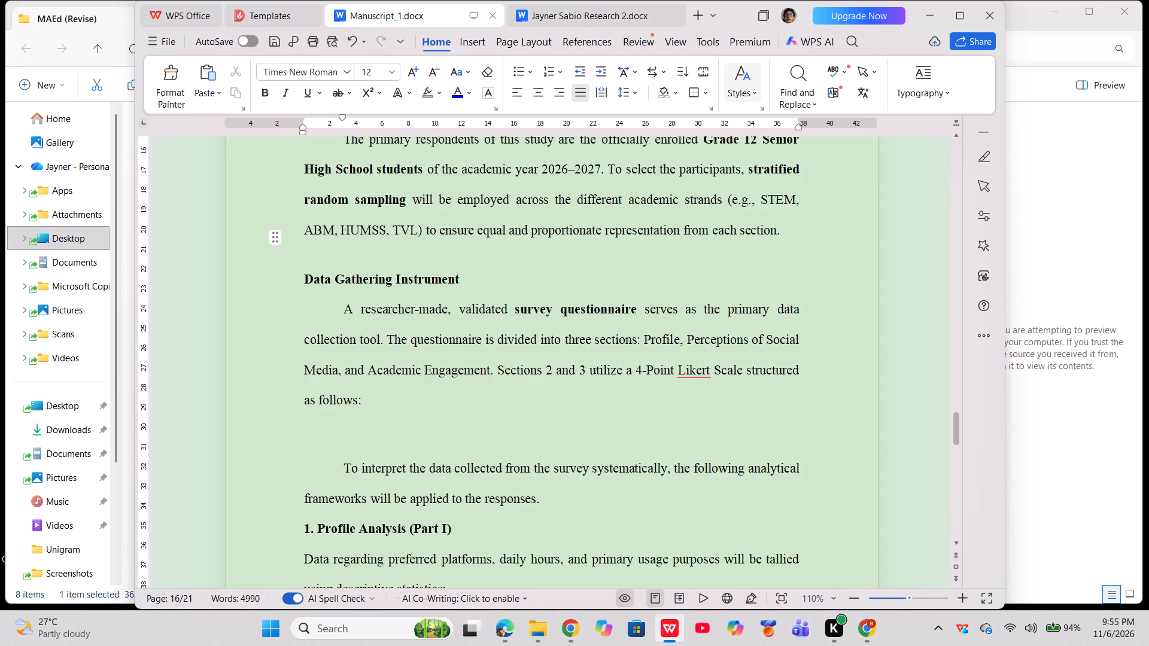
key(Up)
key(Up)
key(Up)
key(Up)
key(Up)
key(Up)
key(Up)
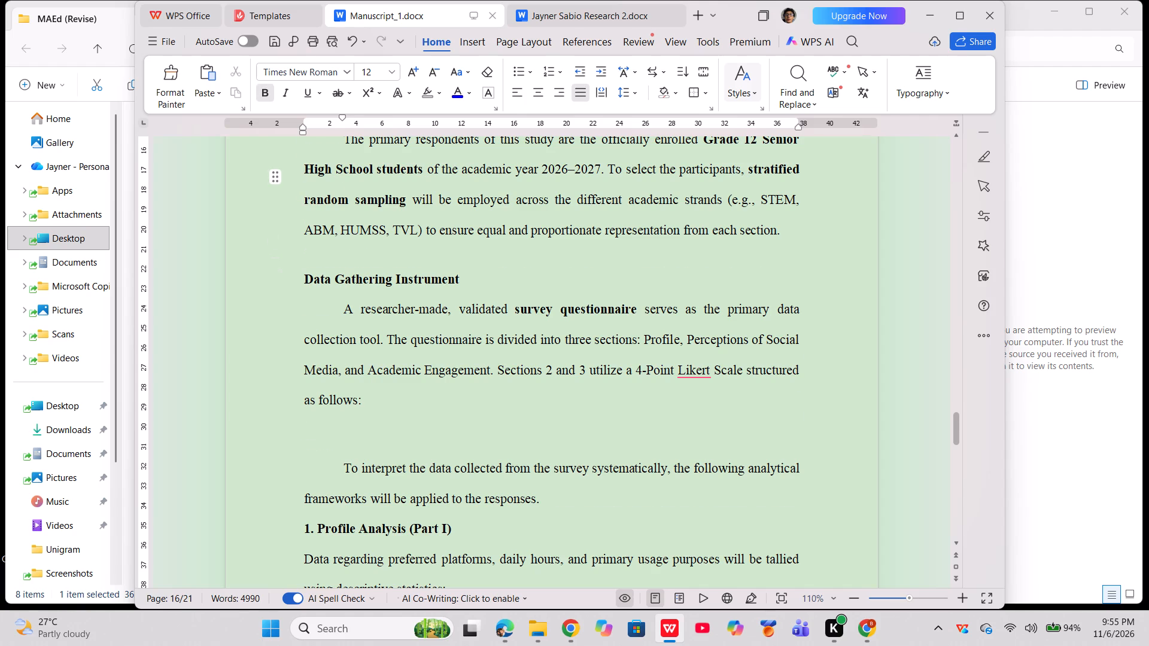
key(Up)
key(Up)
key(Up)
key(Up)
key(Up)
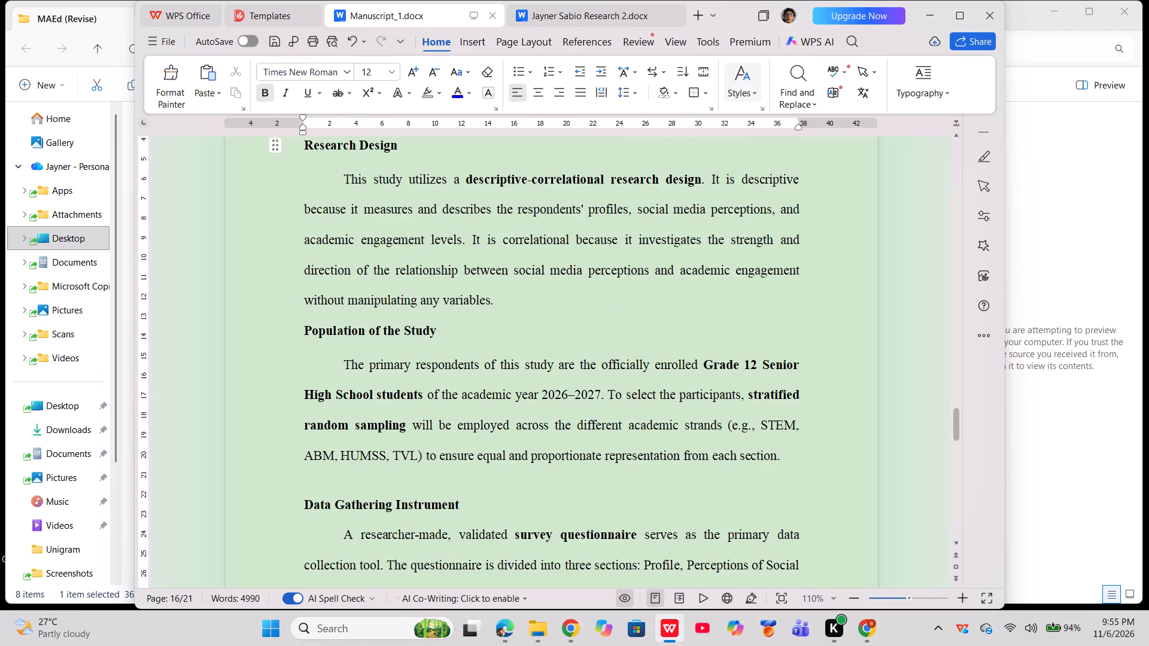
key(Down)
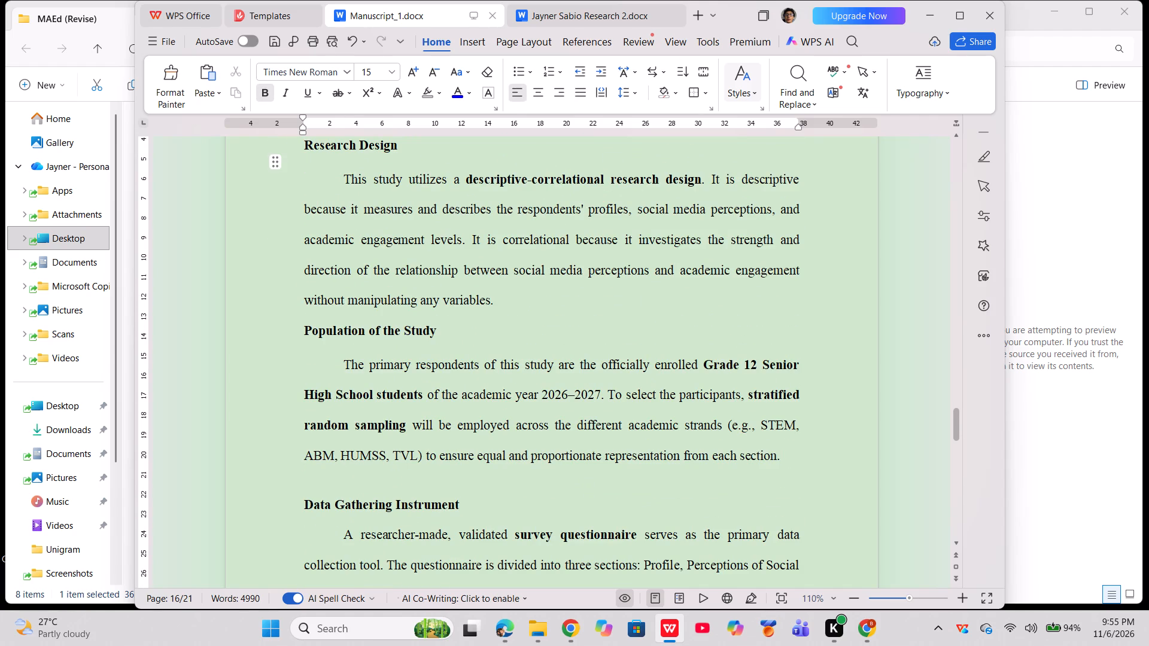
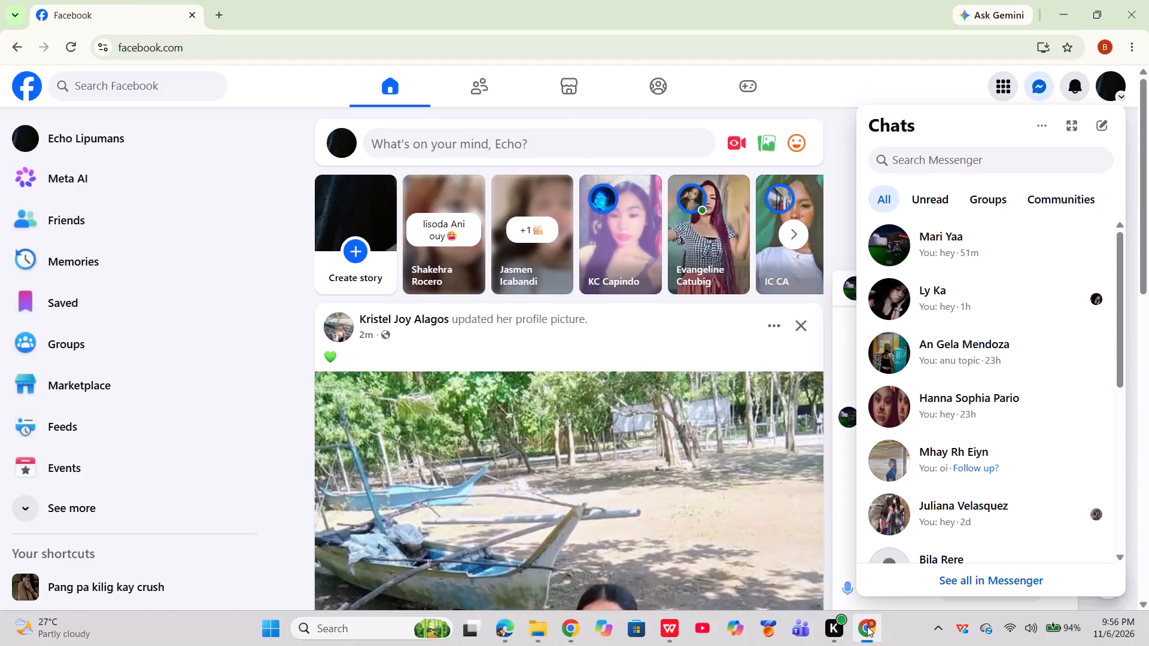
Switch from Facebook back to Manuscript_1 in WPS Office and check line formatting from the end of Research Design to the Data Gathering Instrument heading.
click(867, 626)
click(695, 383)
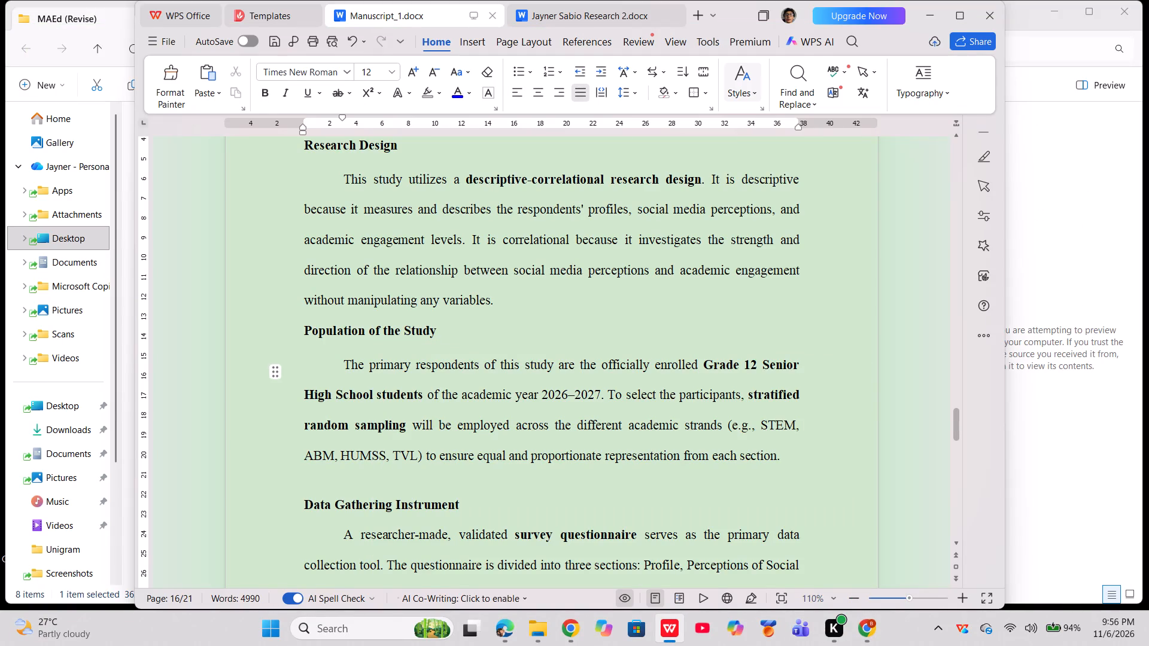
key(Up)
key(Up)
key(Up)
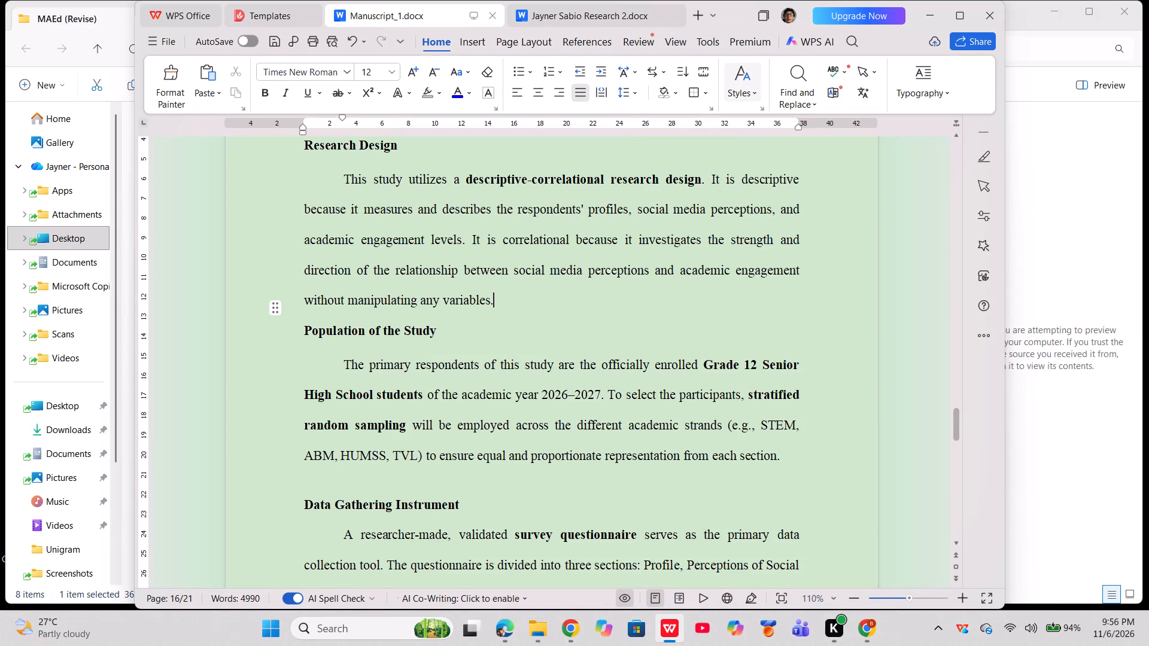
key(Down)
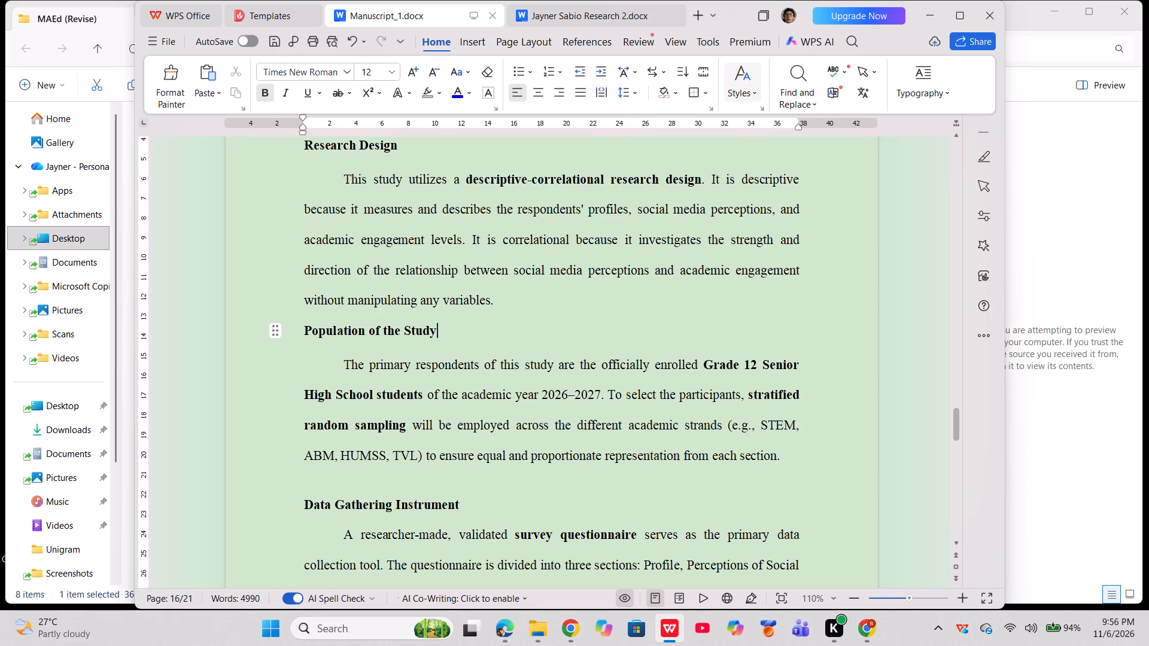
key(Down)
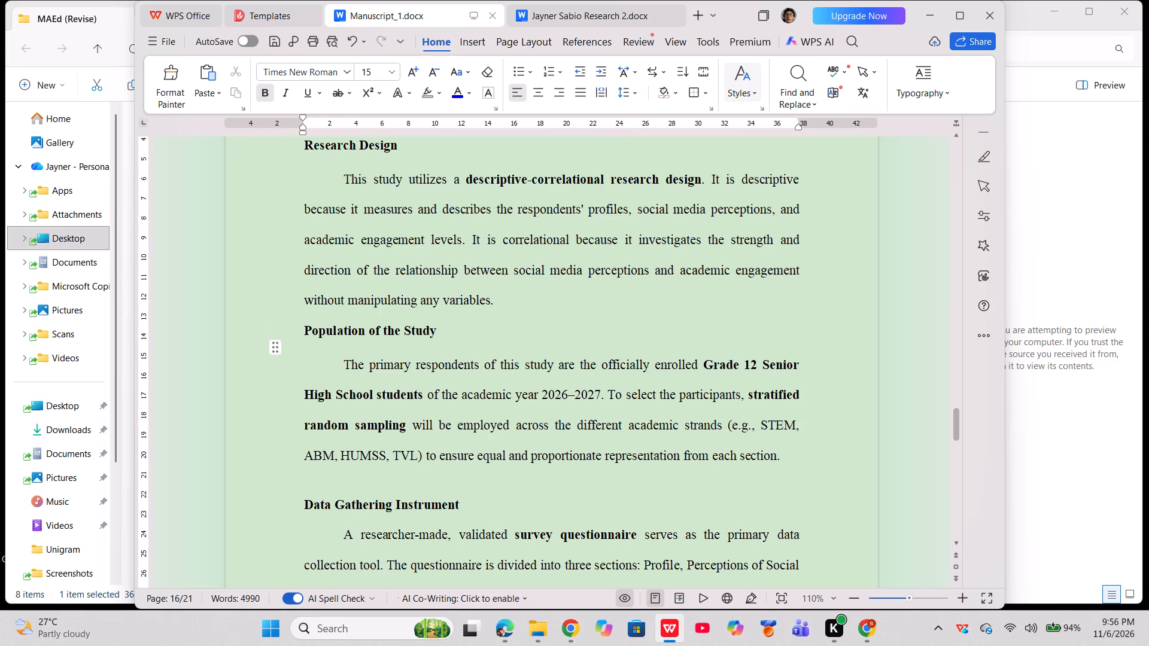
key(Down)
key(Down)
key(Down)
key(Down)
key(Down)
key(Down)
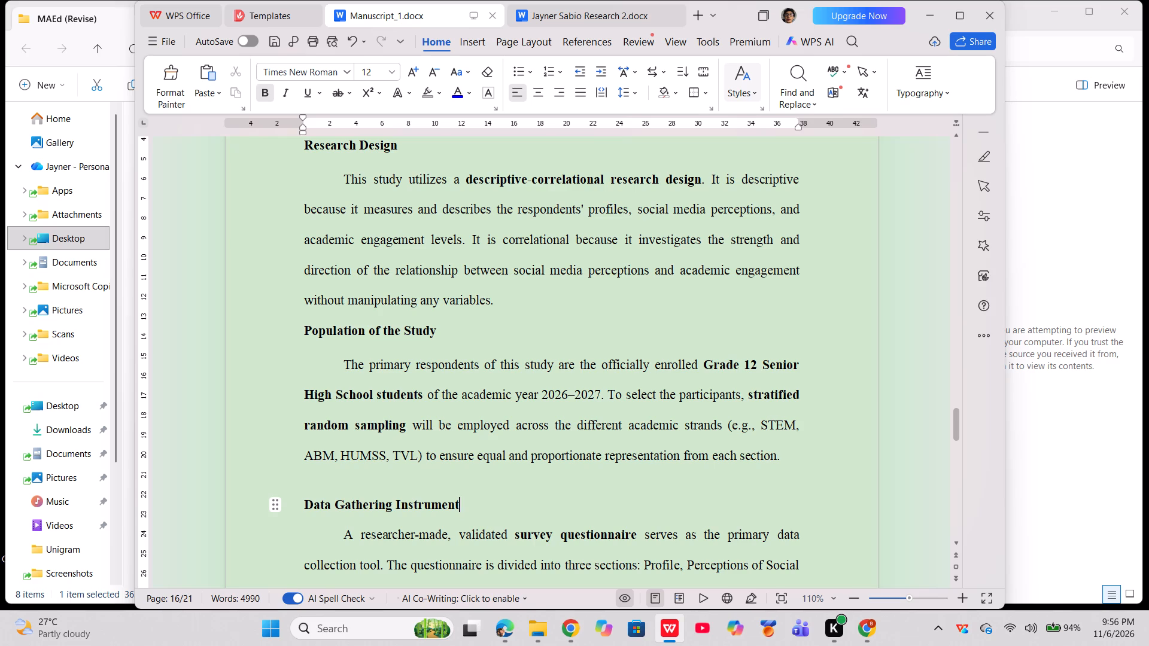
Add "of San Carlos College" after "academic year 2026–2027" in the Population of the Study paragraph and save the manuscript.
click(618, 429)
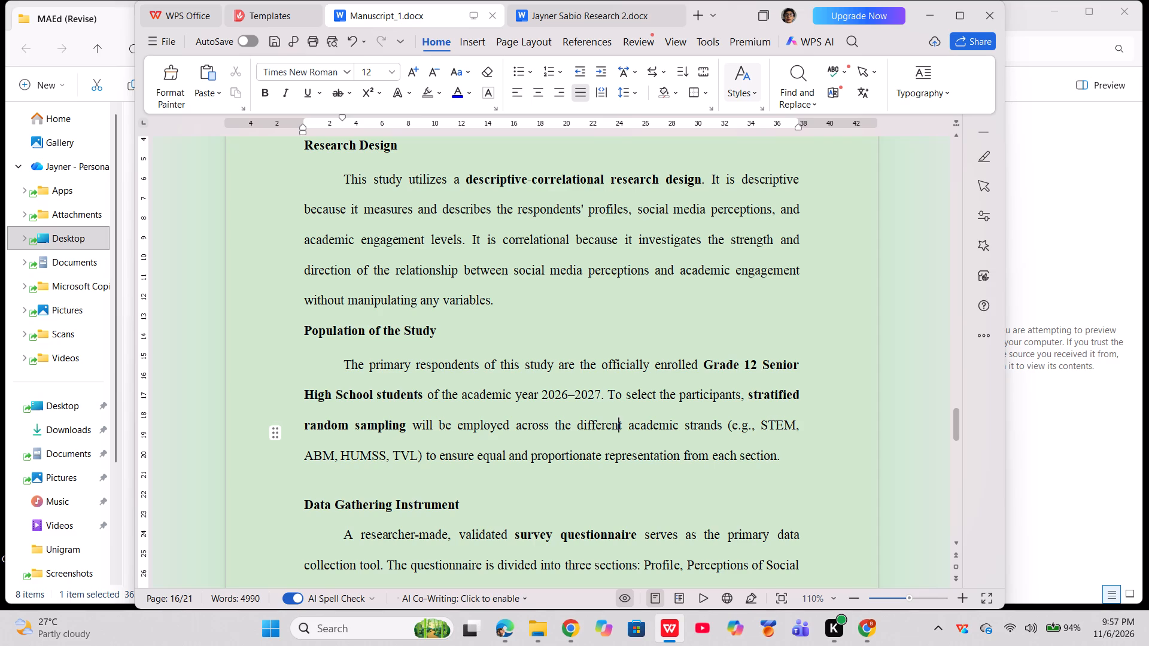
click(713, 452)
click(593, 407)
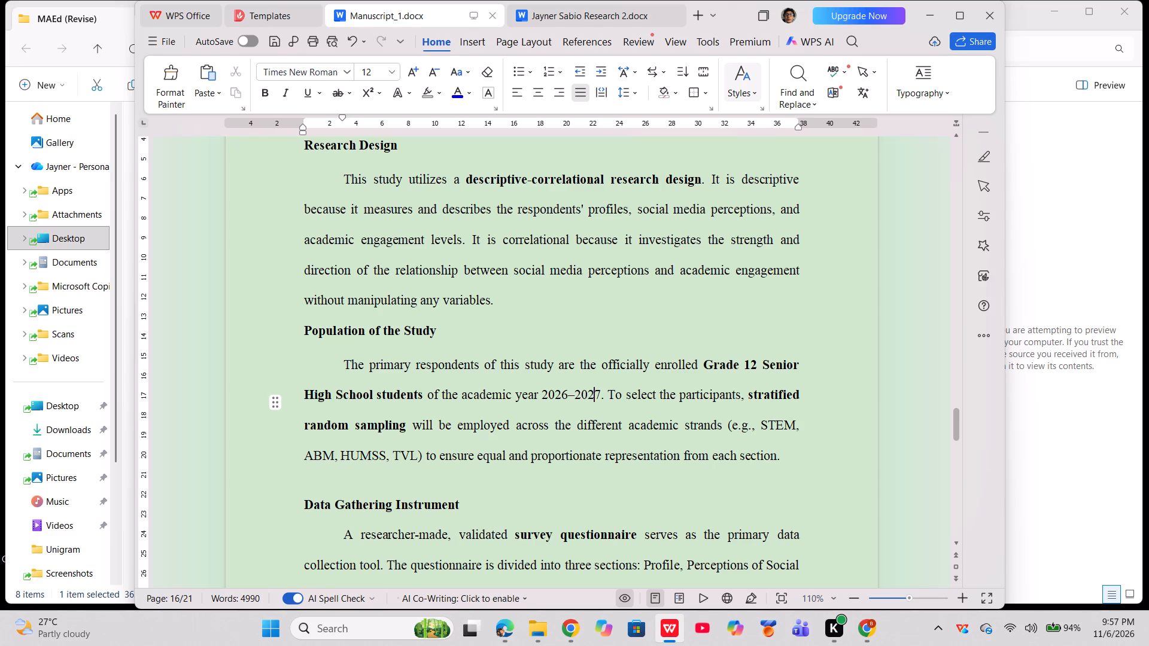
click(460, 397)
click(601, 393)
key(space)
text(of)
key(space)
text(Sa)
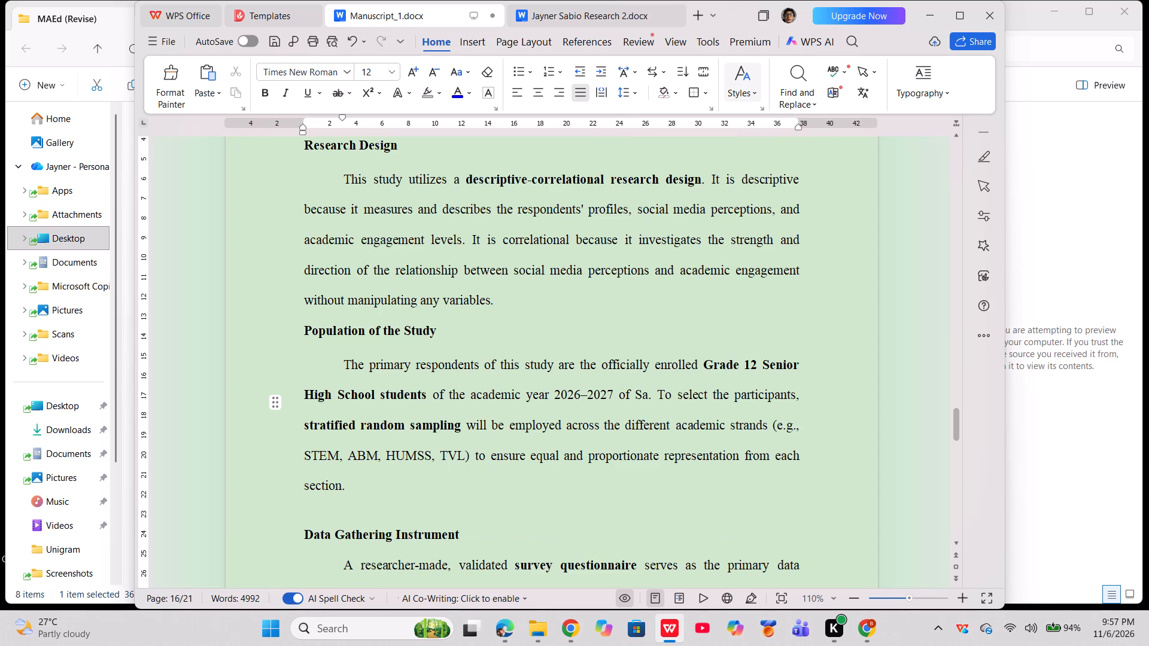
text(n Ca)
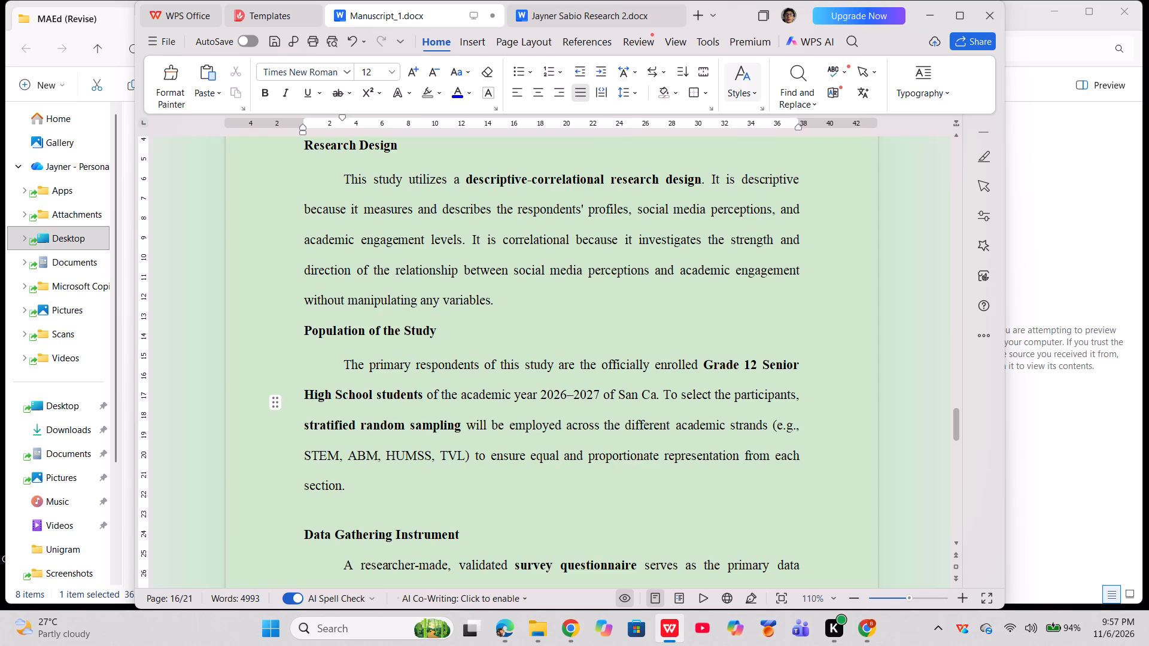
text(rlos)
key(space)
text(College)
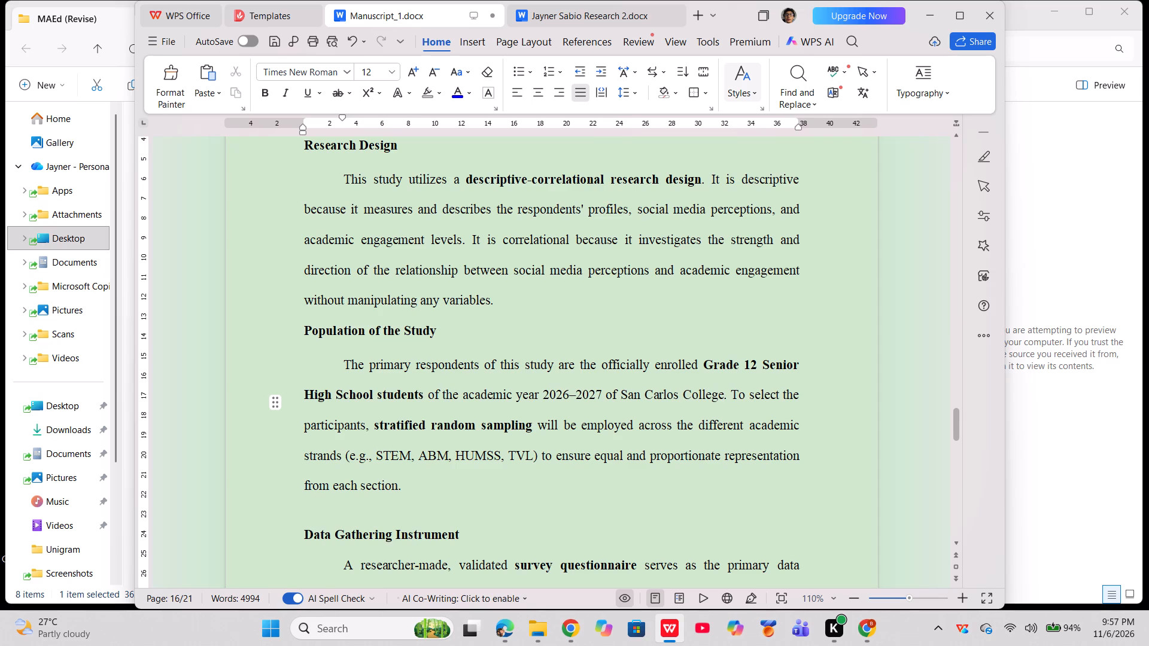
key(ctrl+s)
click(546, 373)
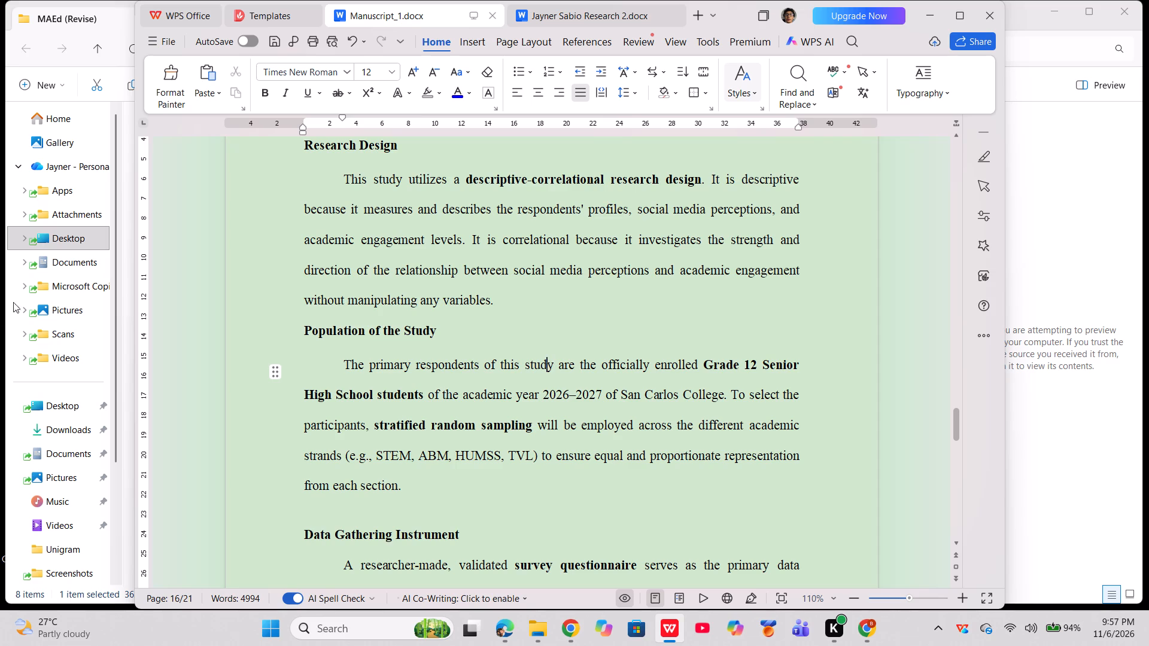
Review the Population of the Study paragraph down to the start of the Data Gathering Instrument section.
click(337, 376)
key(Down)
key(Down)
key(Down)
key(Down)
key(Down)
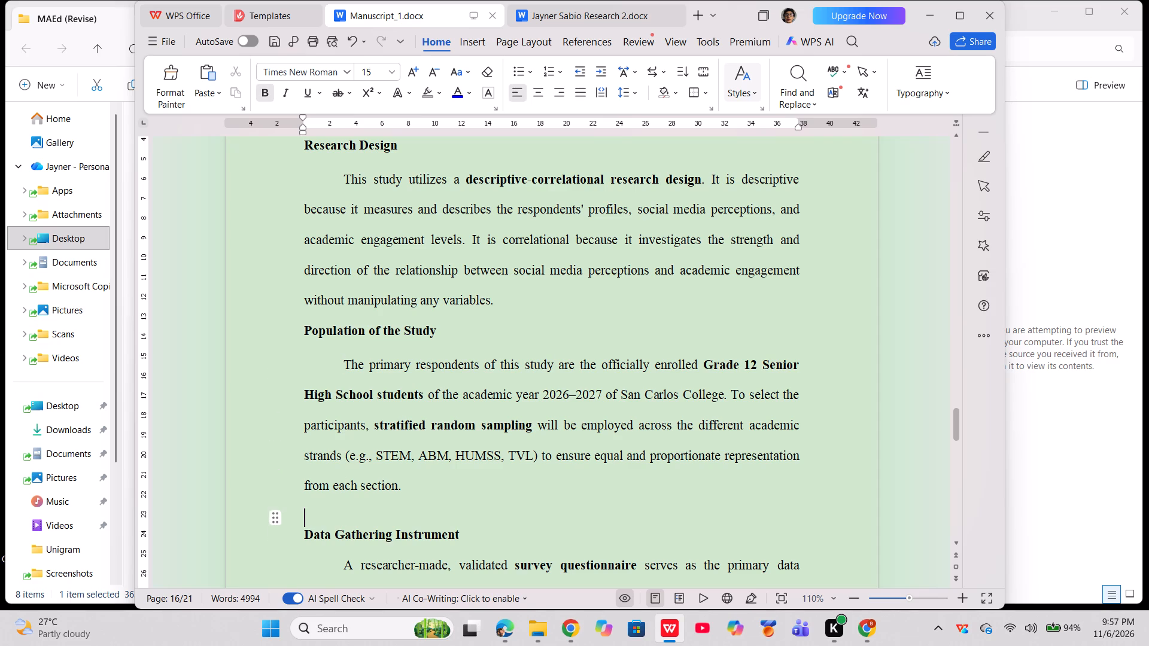
key(Down)
key(Down)
click(867, 633)
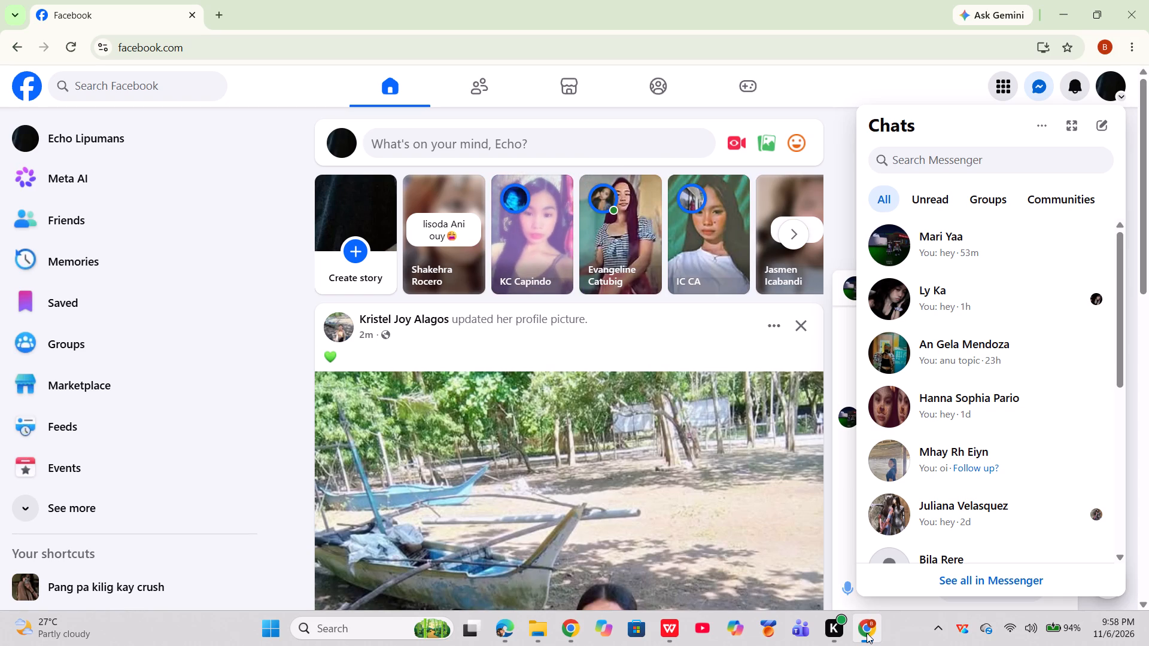
click(867, 633)
key(Down)
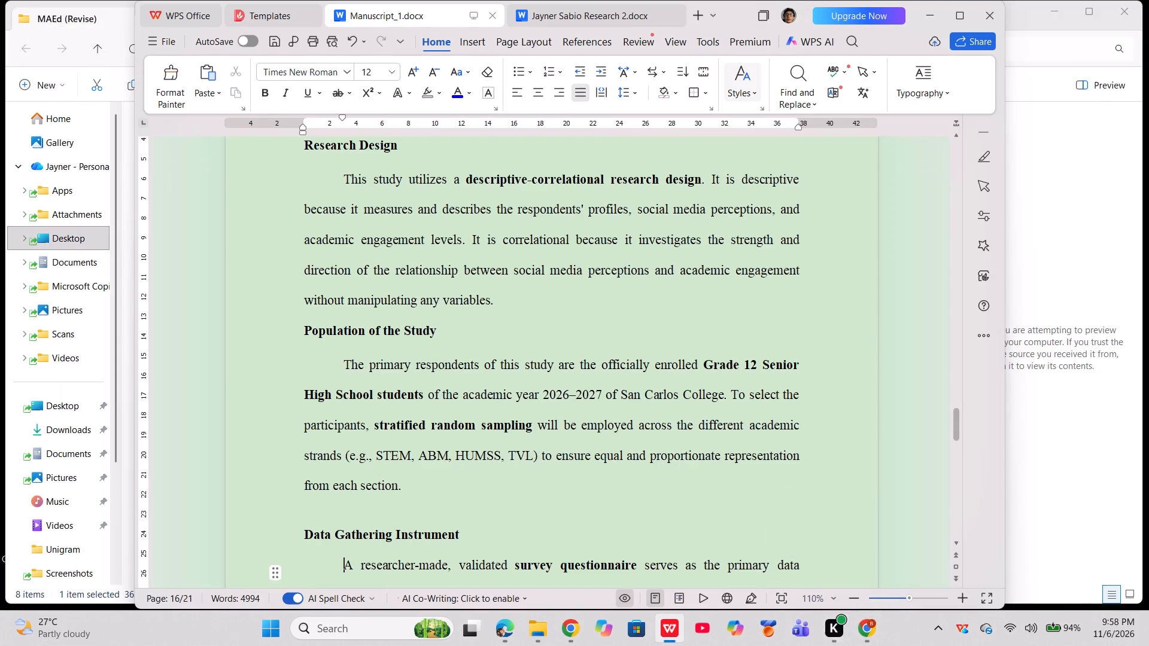
Recheck the stratified random sampling text and read on through the Data Gathering Instrument paragraph about the survey questionnaire.
click(657, 454)
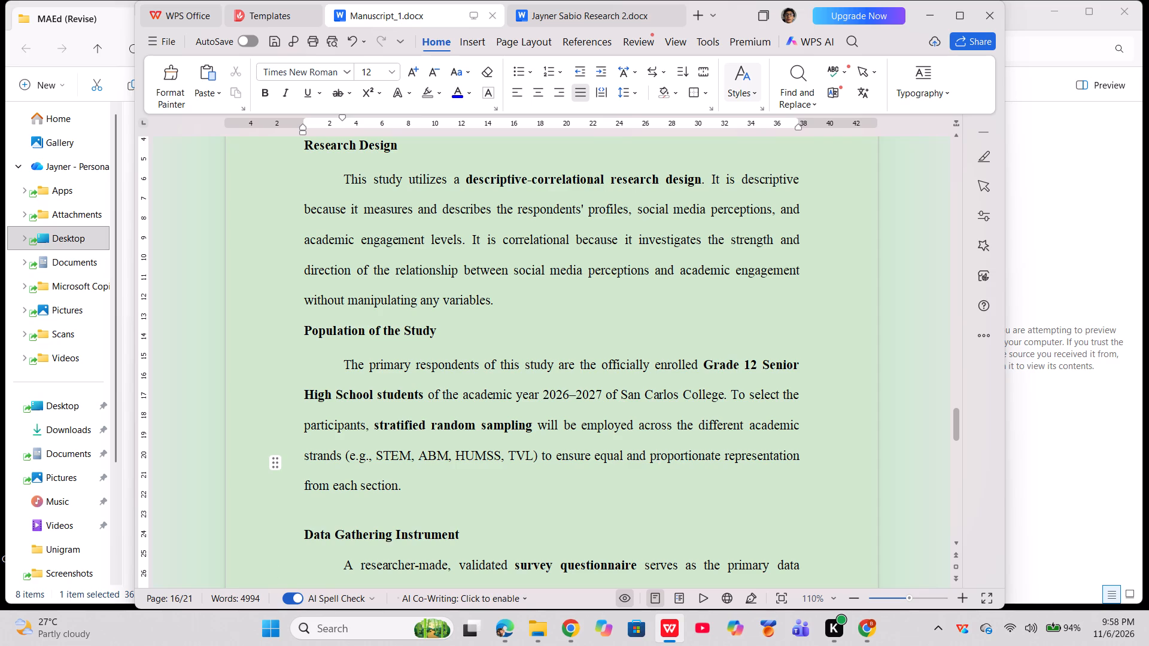
click(657, 454)
key(Up)
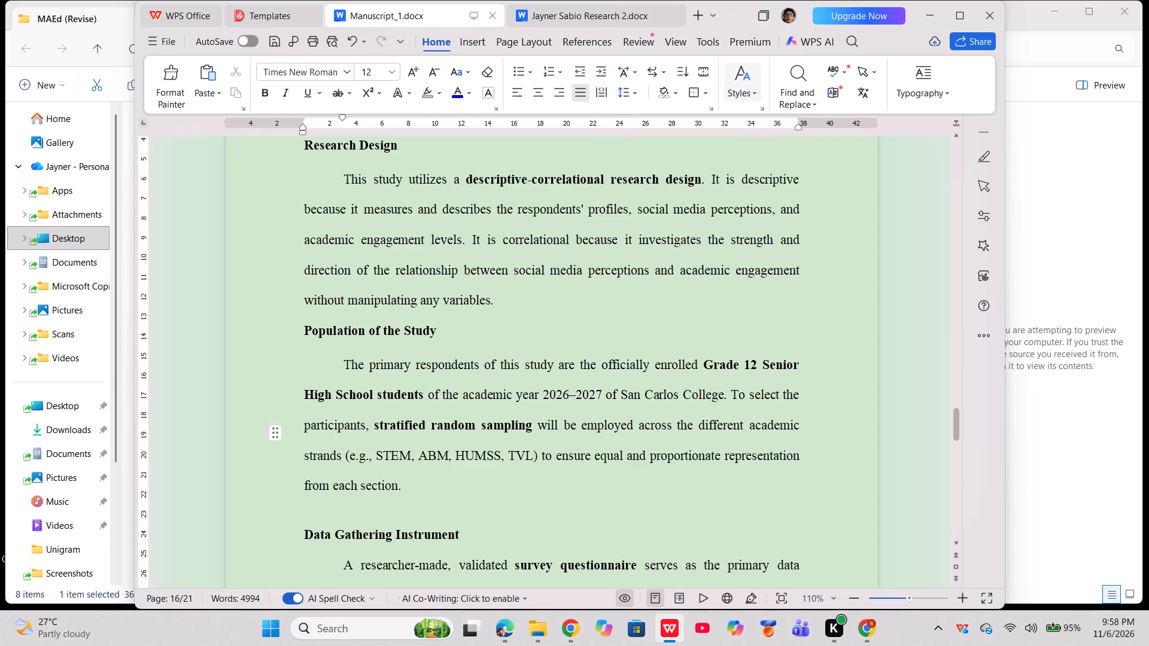
key(Down)
key(Down)
key(Down)
key(Down)
key(Down)
key(Down)
key(Down)
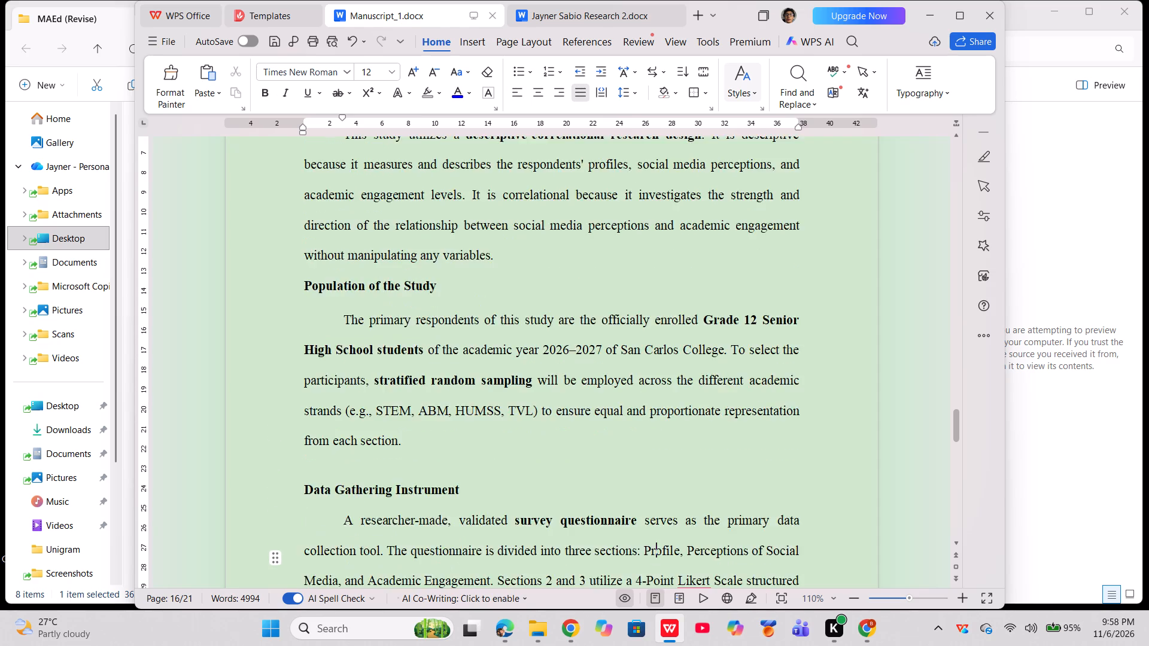
key(Down)
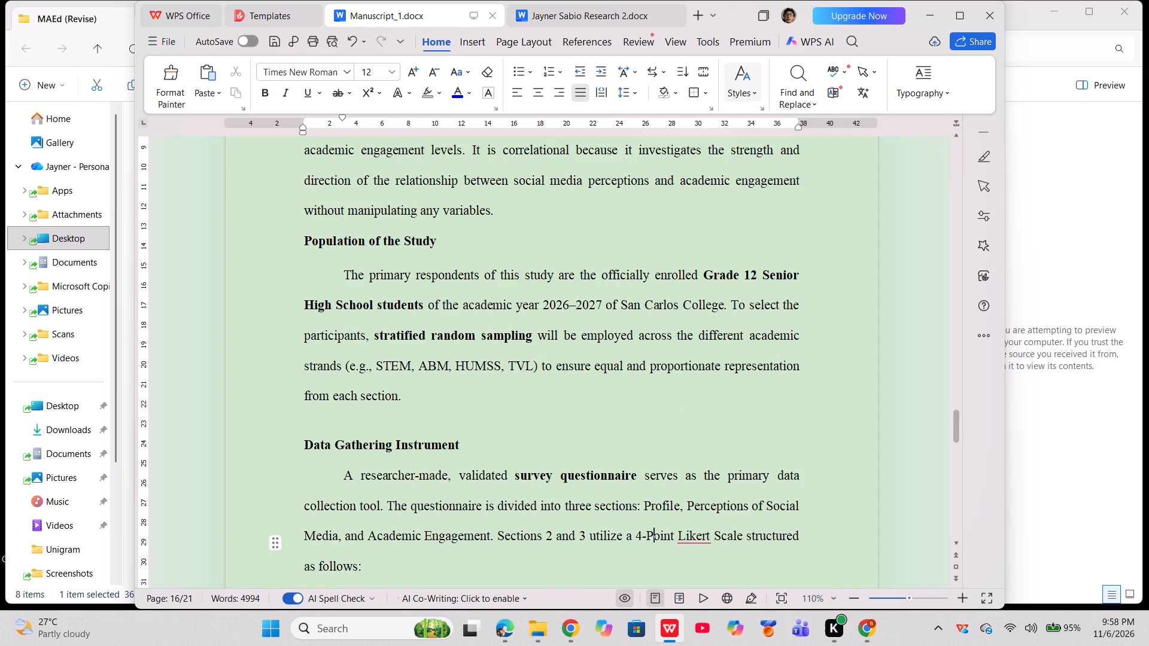
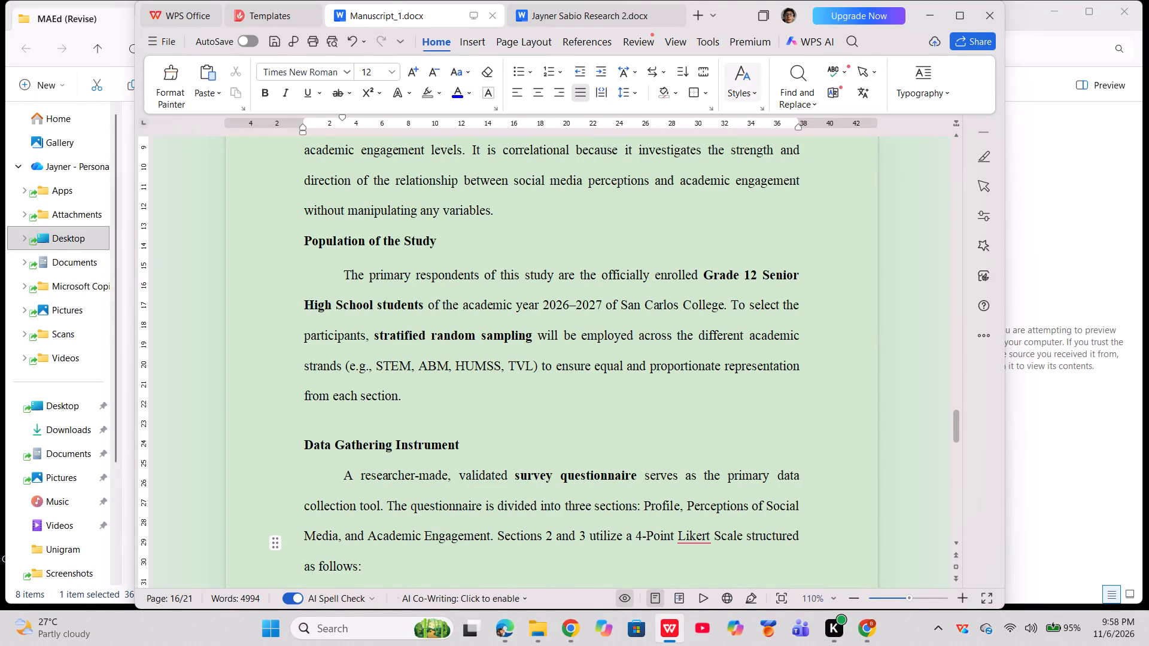
Review the Chapter II Methodology text from the Data Gathering Instrument paragraph back up to the chapter heading.
click(605, 468)
click(583, 504)
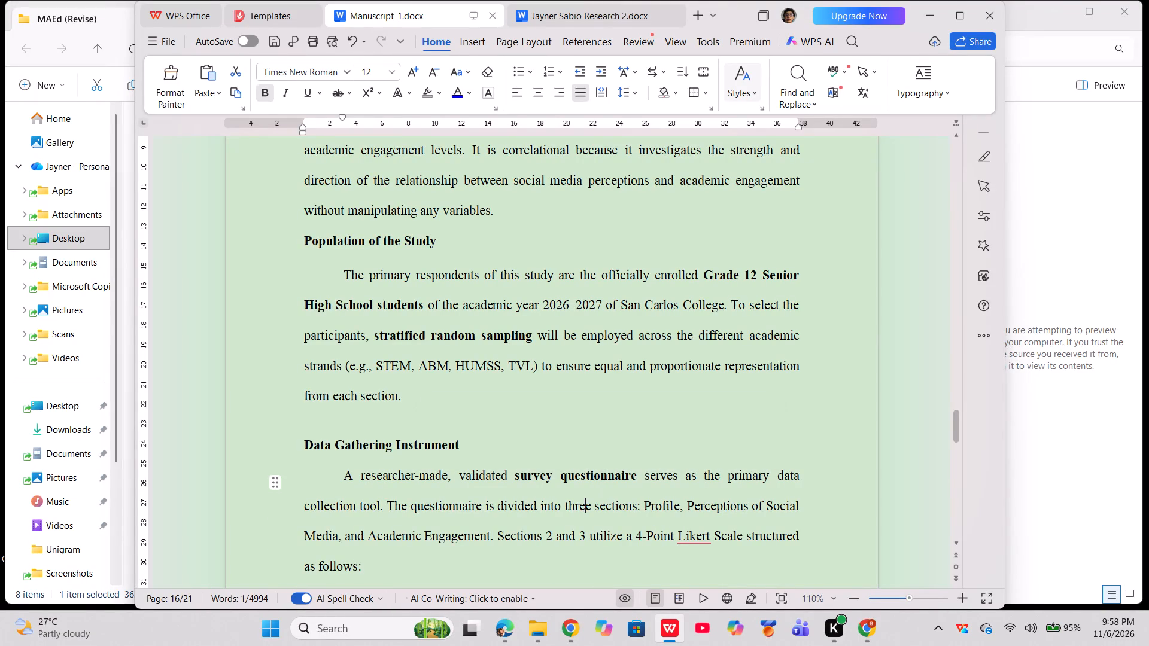
click(761, 540)
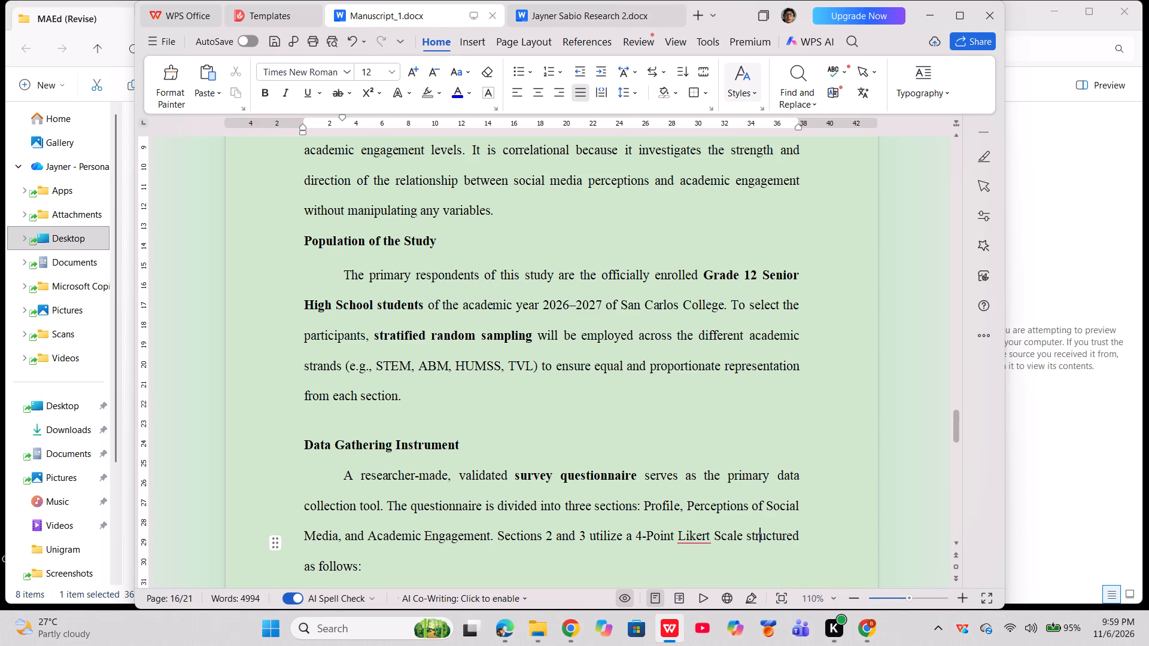
click(546, 459)
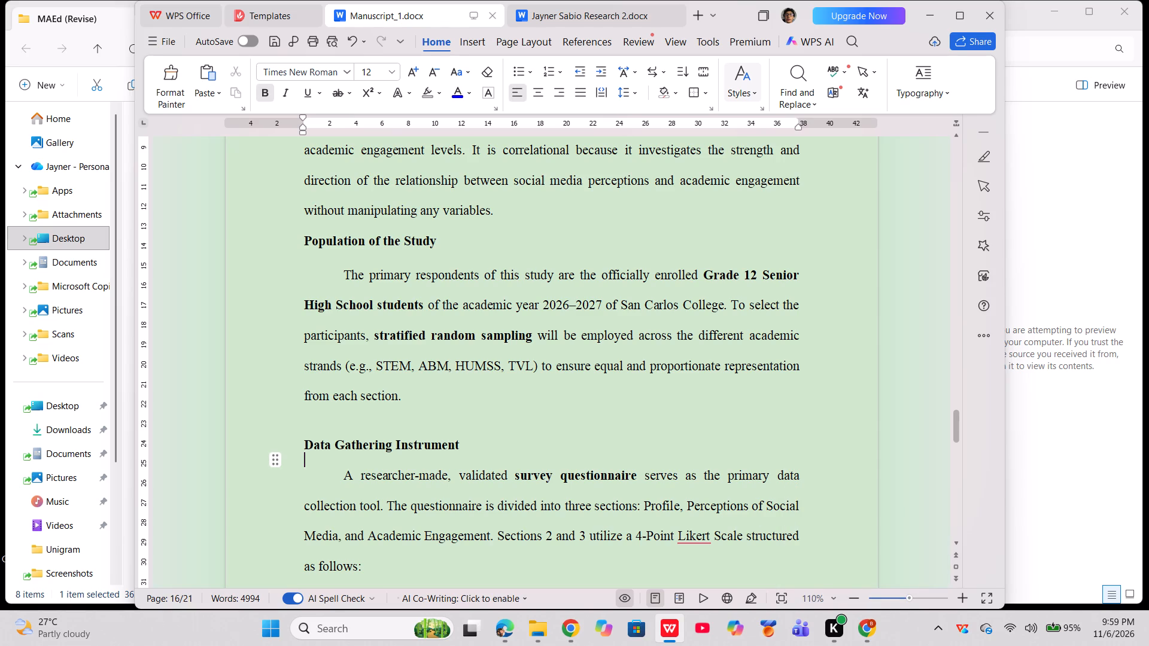
click(557, 511)
key(Down)
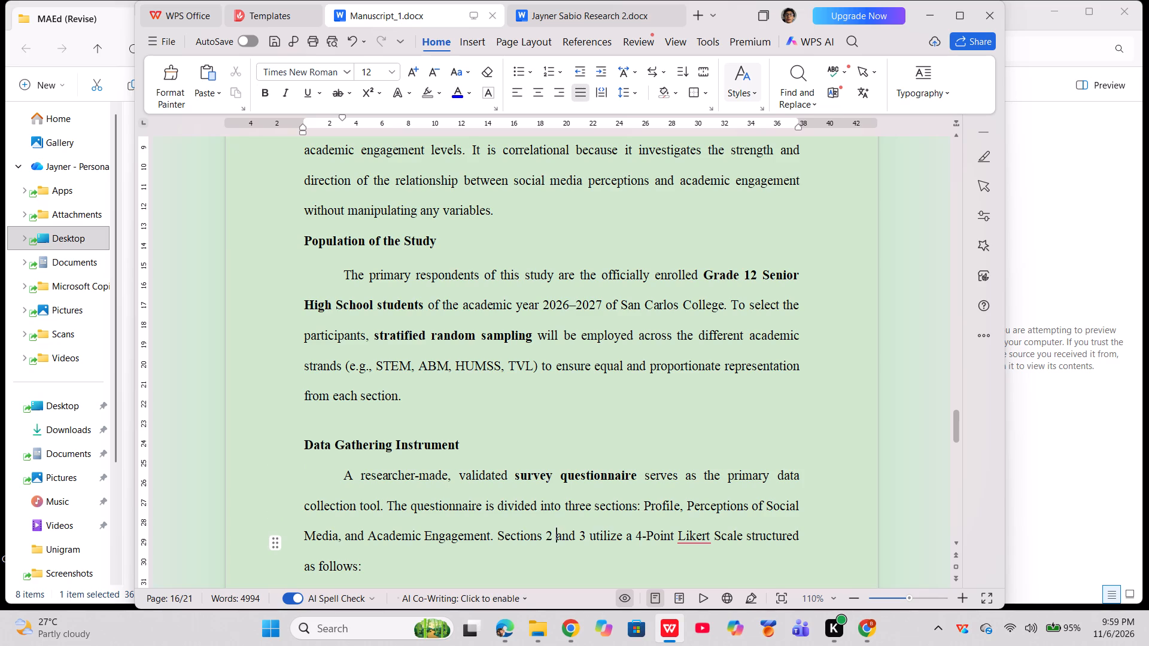
key(Up)
key(Up)
key(Up)
key(Up)
key(Up)
key(Up)
key(Up)
key(Up)
key(Up)
key(Up)
key(Up)
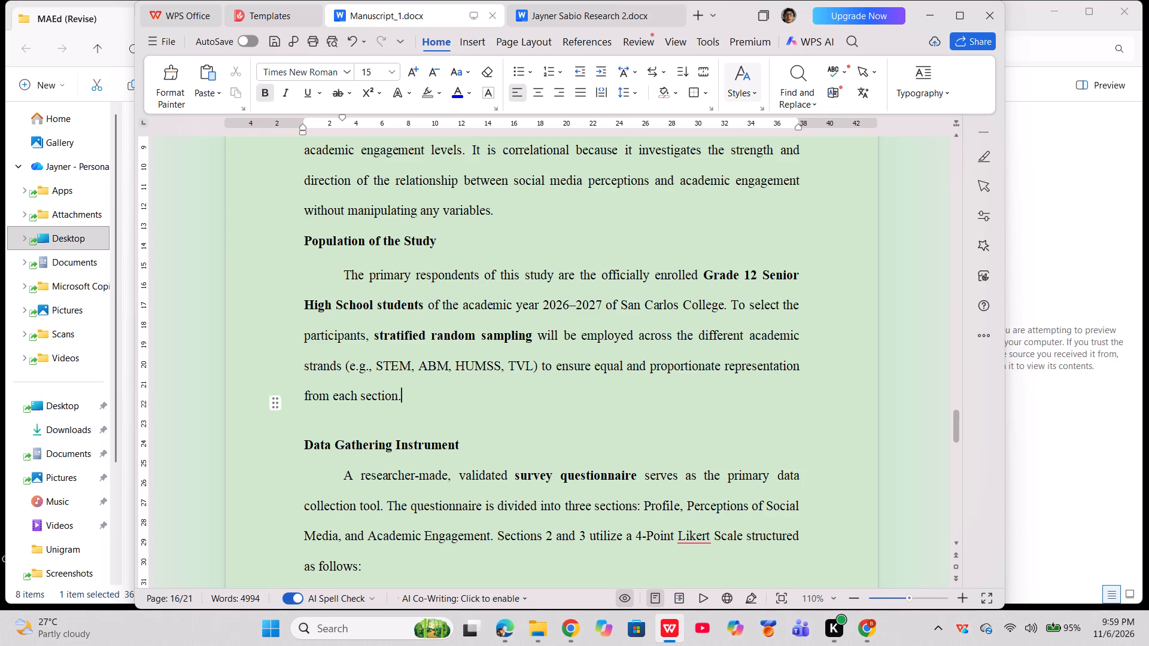
key(Up)
key(Up)
key(Up)
key(Up)
key(Up)
key(Up)
key(Up)
key(Up)
key(Up)
key(Up)
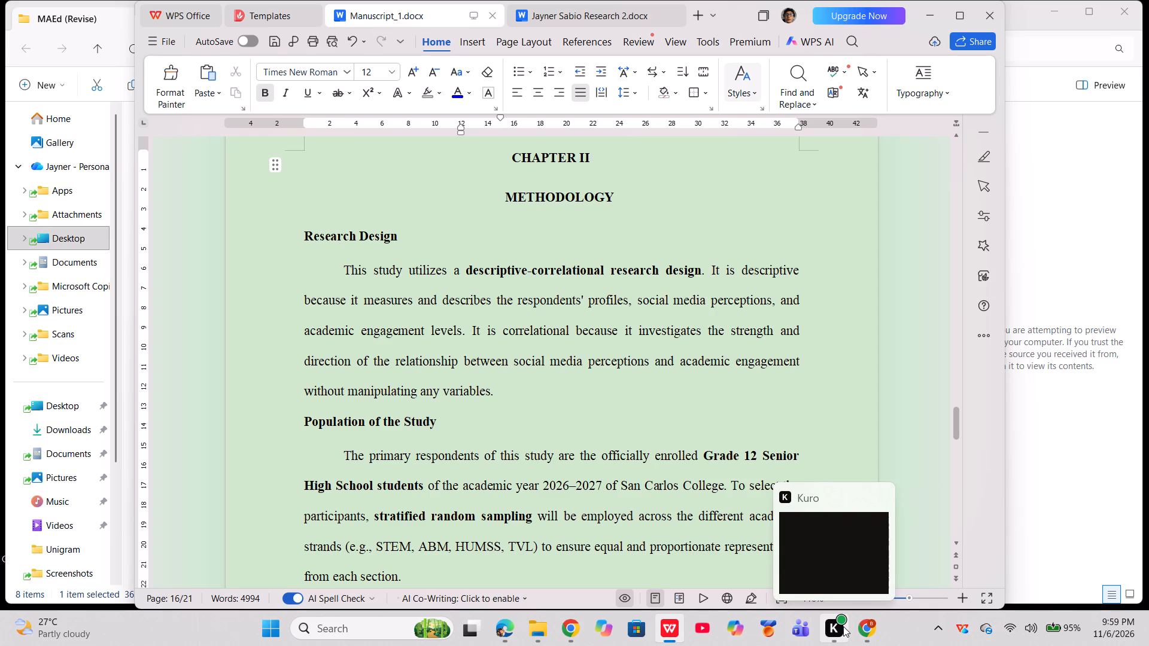
Switch to Google Chrome, open YouTube in a new tab and look through the recommended videos.
click(560, 620)
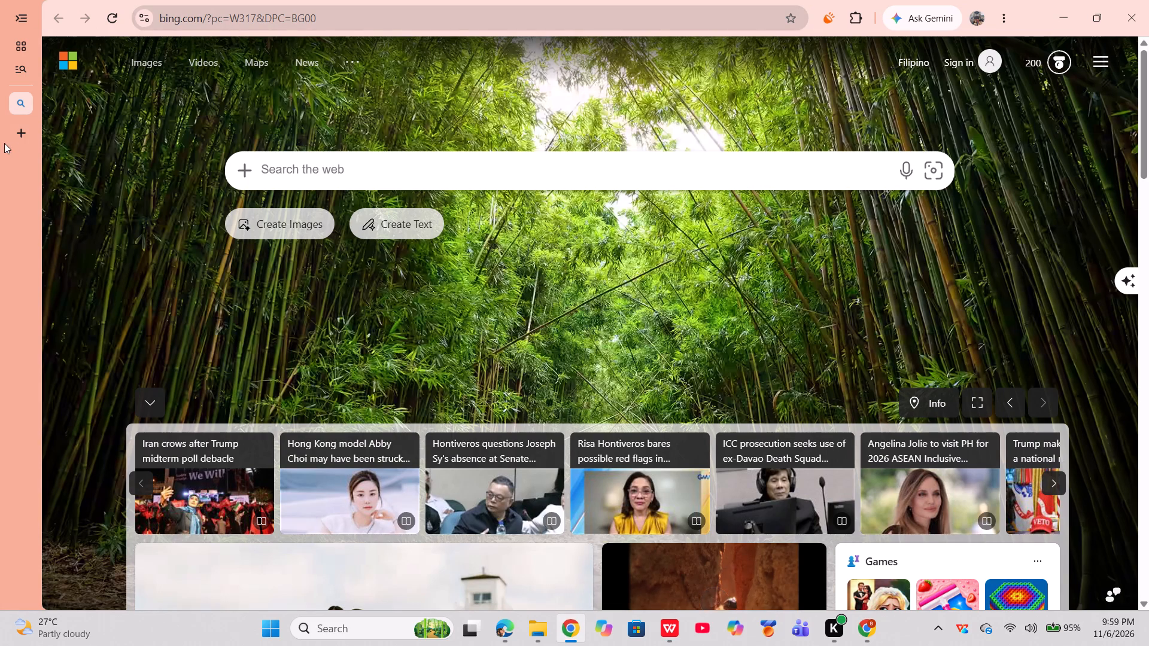
click(104, 133)
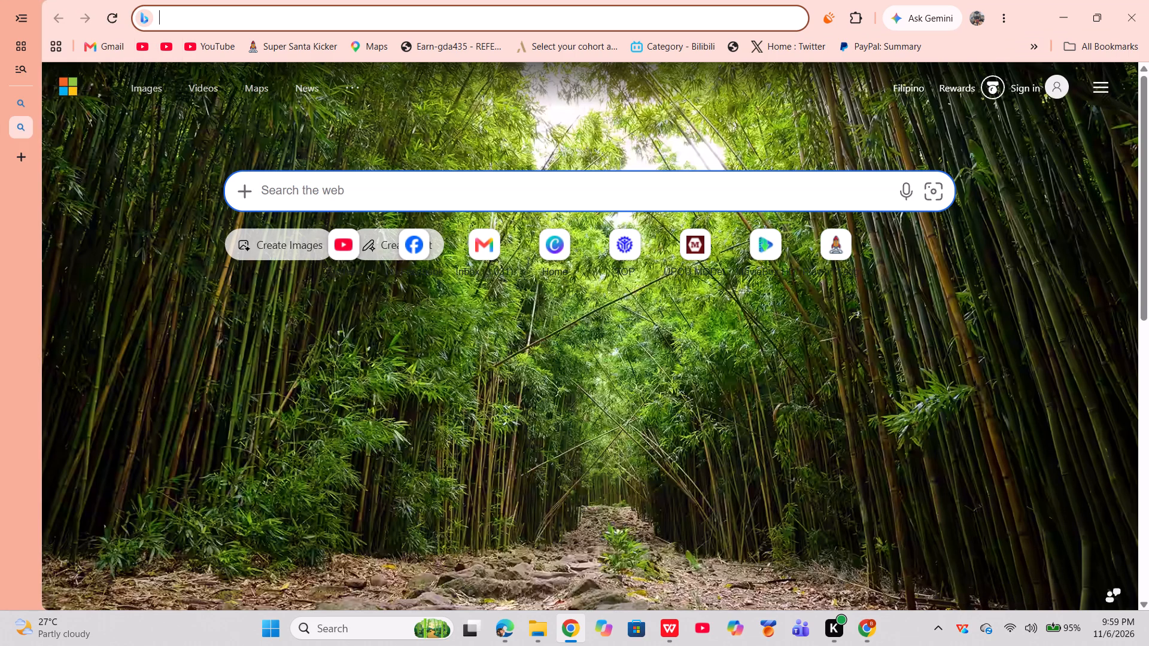
click(343, 240)
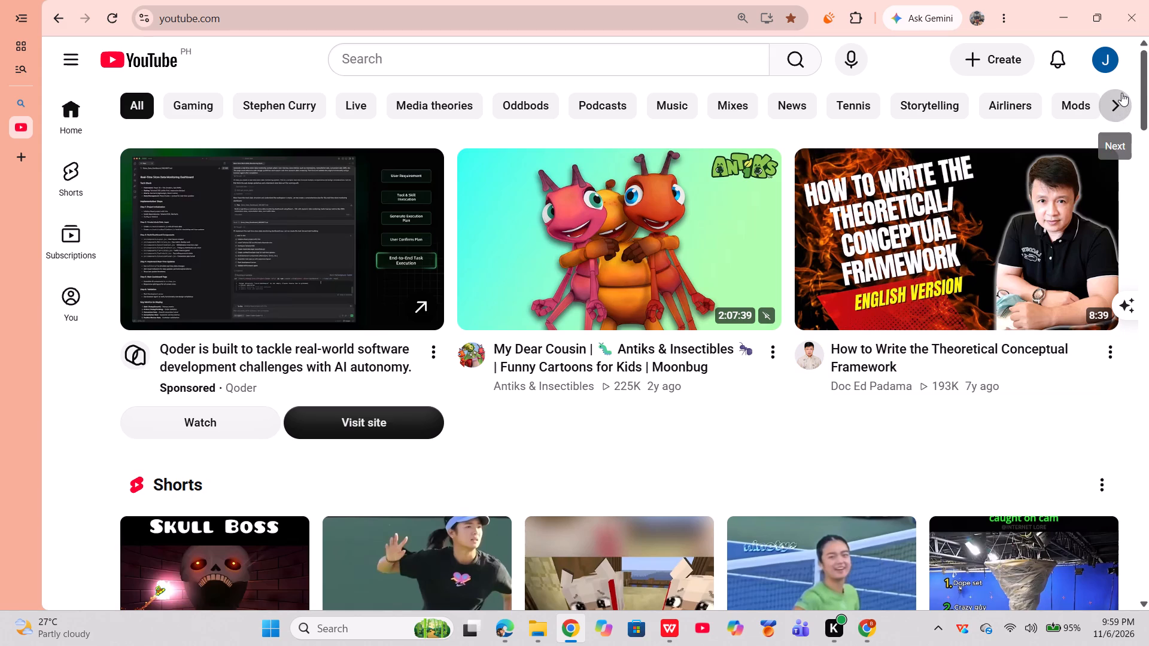
drag(1141, 89, 1144, 134)
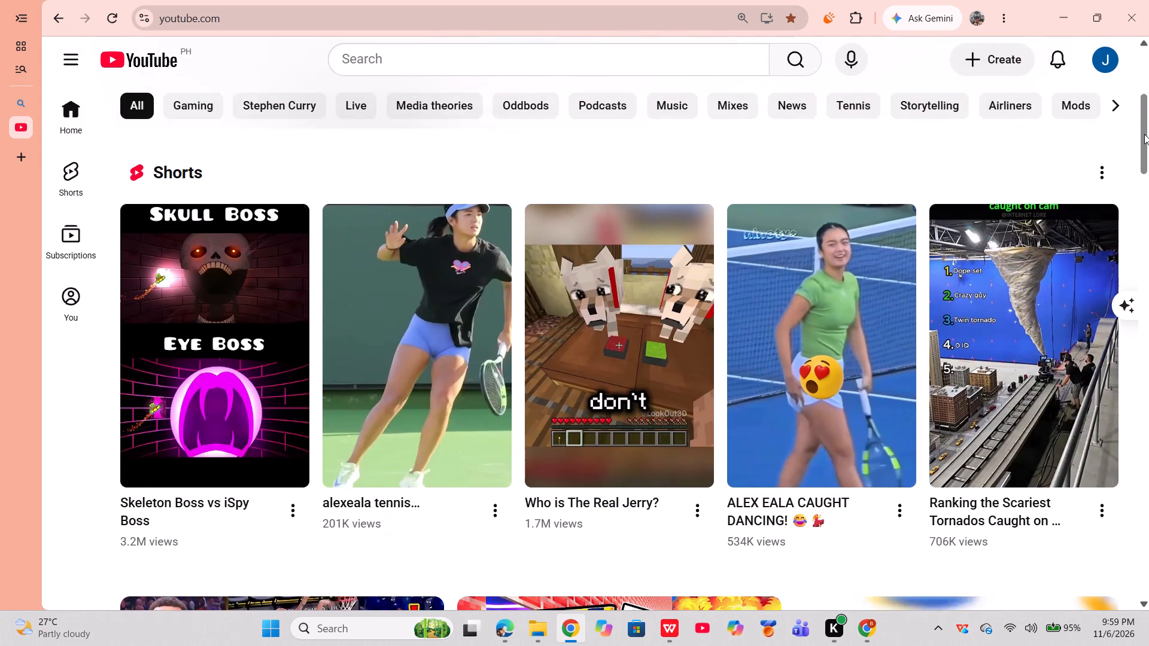
drag(1144, 134, 1148, 185)
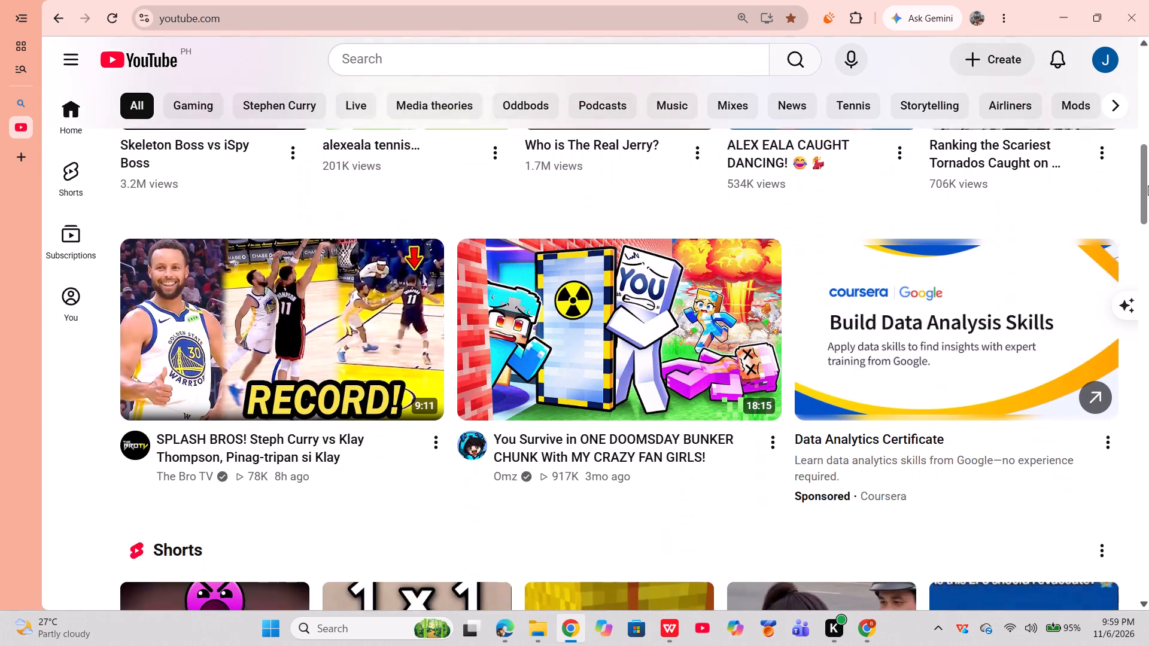
drag(1148, 185, 1145, 232)
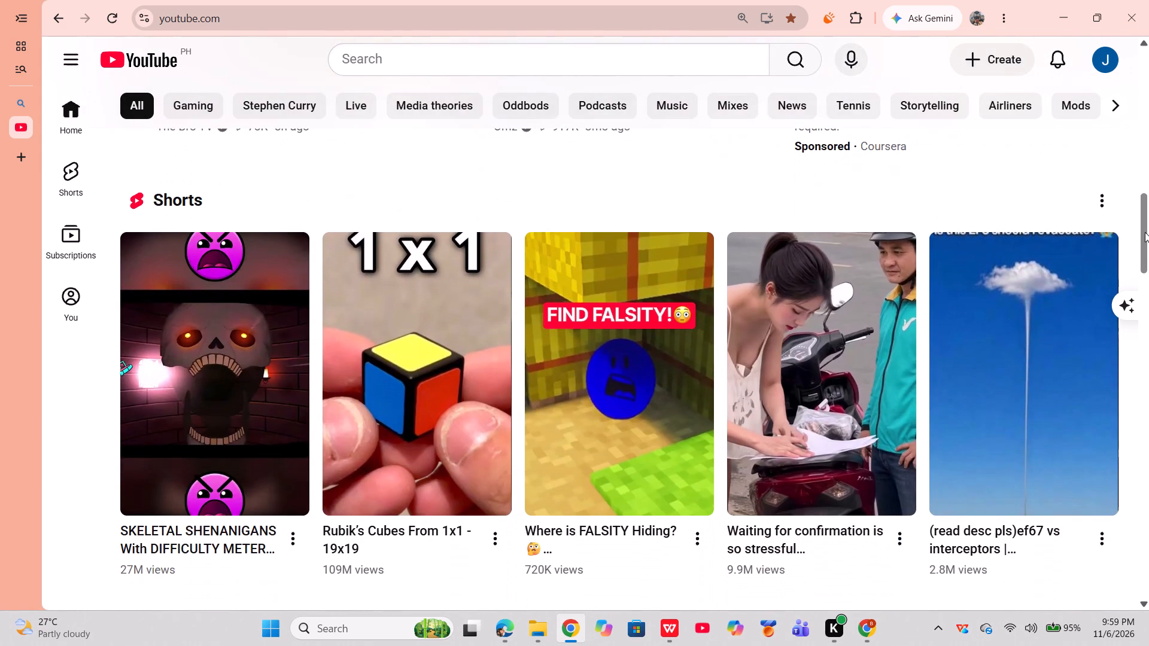
drag(1145, 232, 1144, 296)
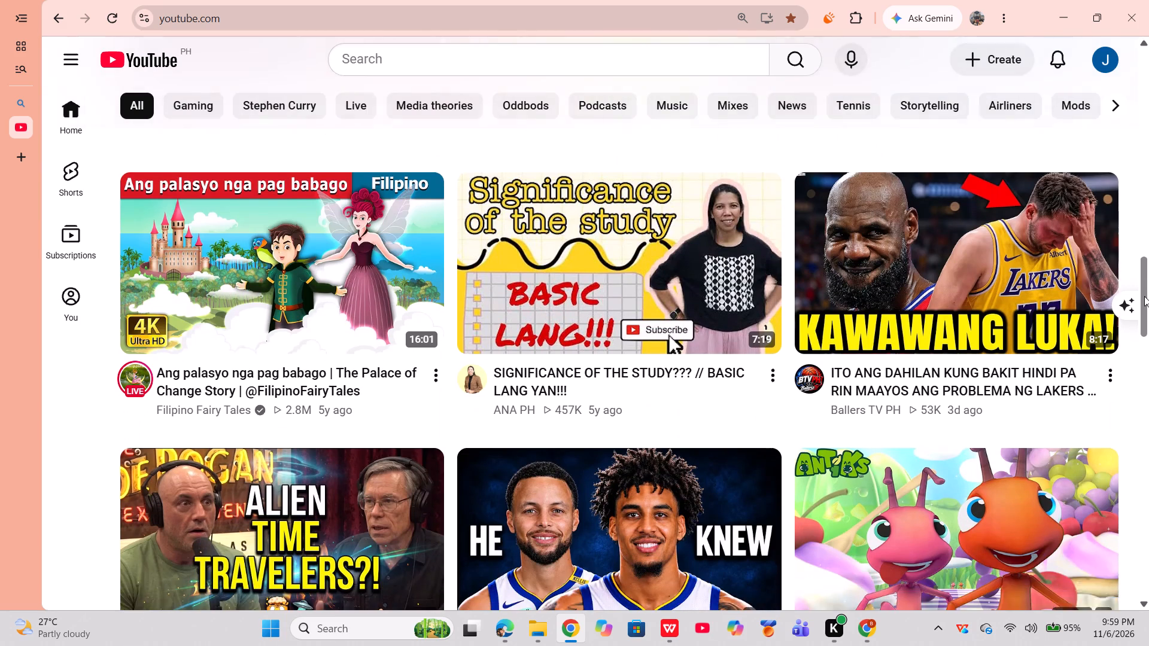
drag(1144, 296, 1145, 354)
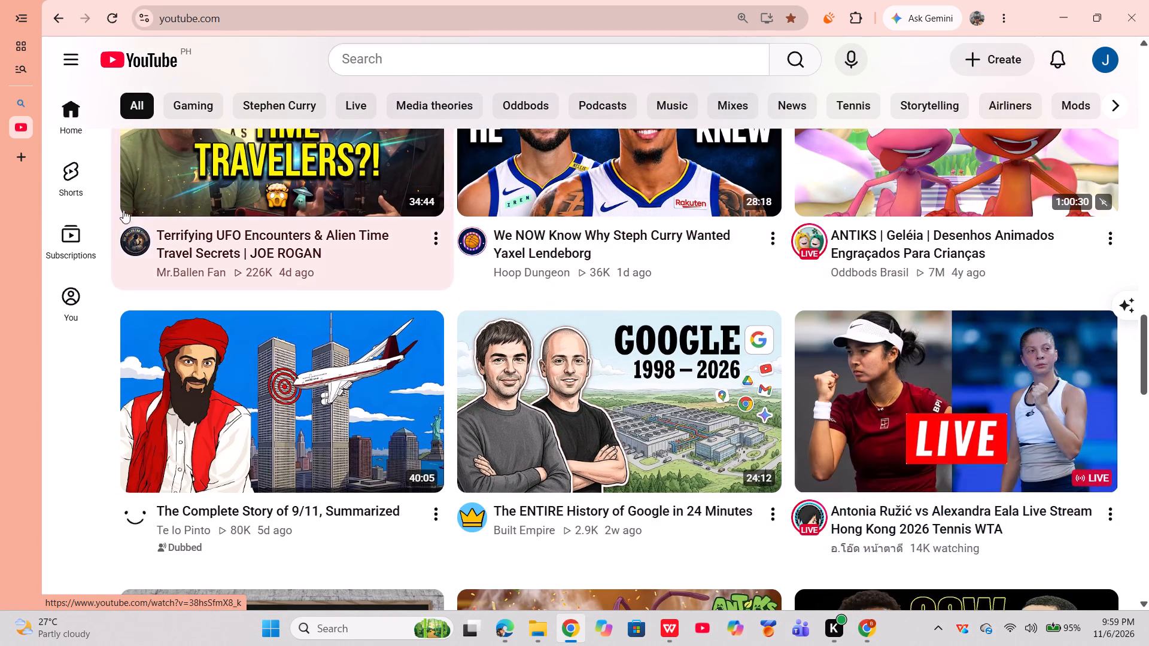
Open YouTube in another new tab and search for "chapter 3 research methodology".
click(145, 158)
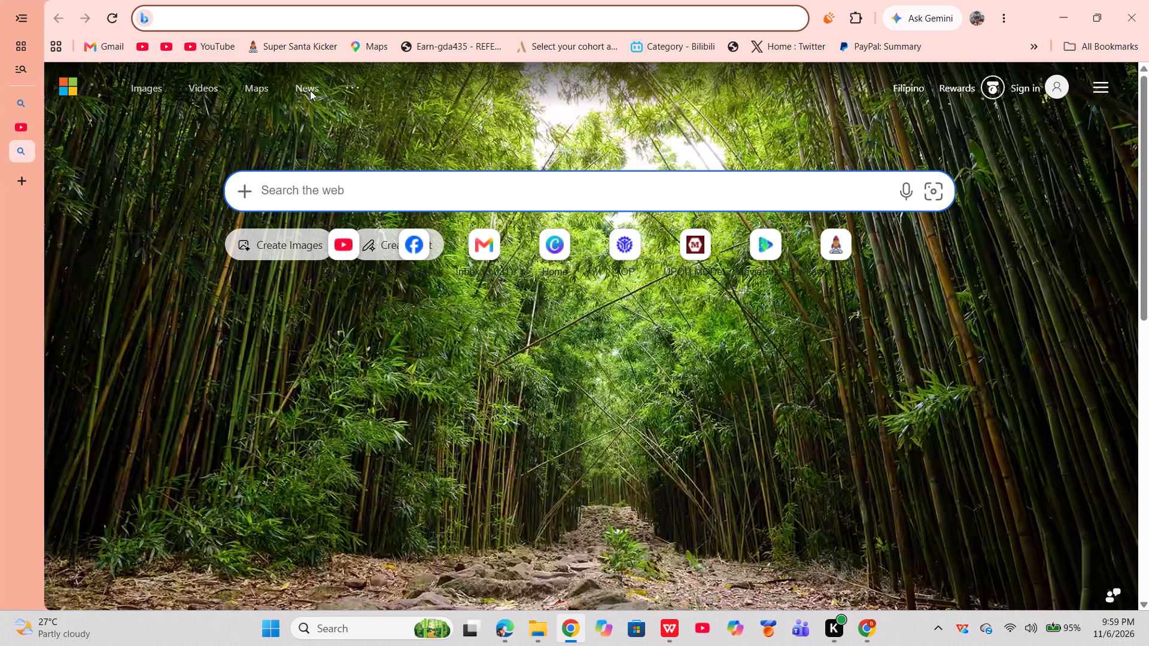
click(340, 249)
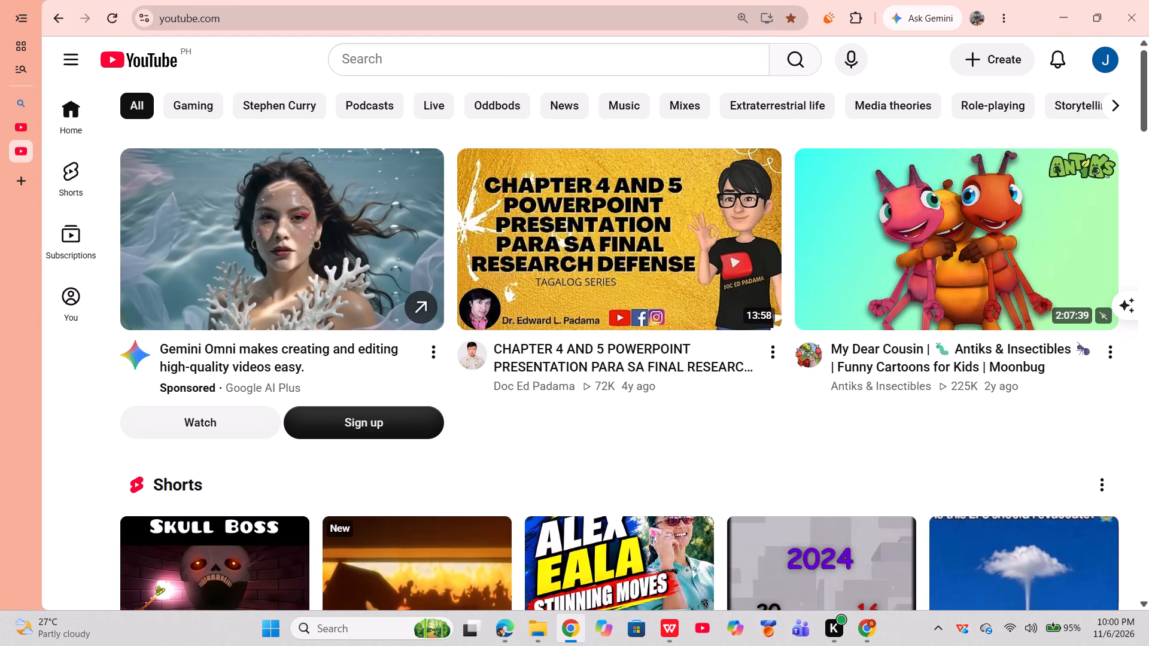
click(542, 68)
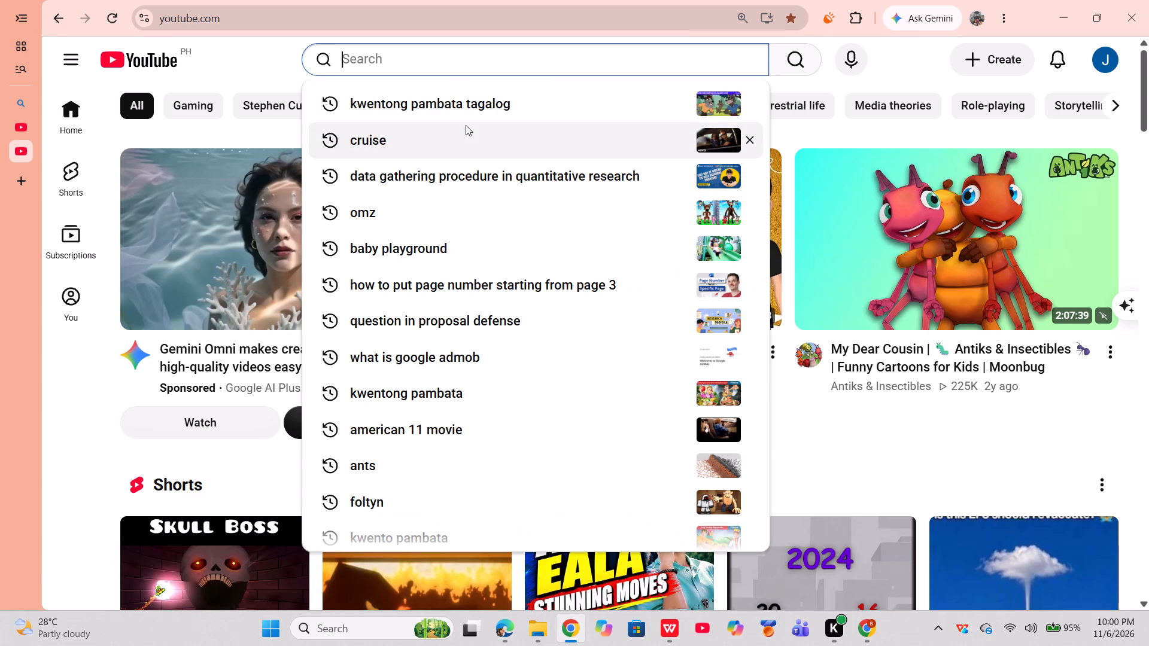
click(473, 62)
text(cha)
text(pter)
key(space)
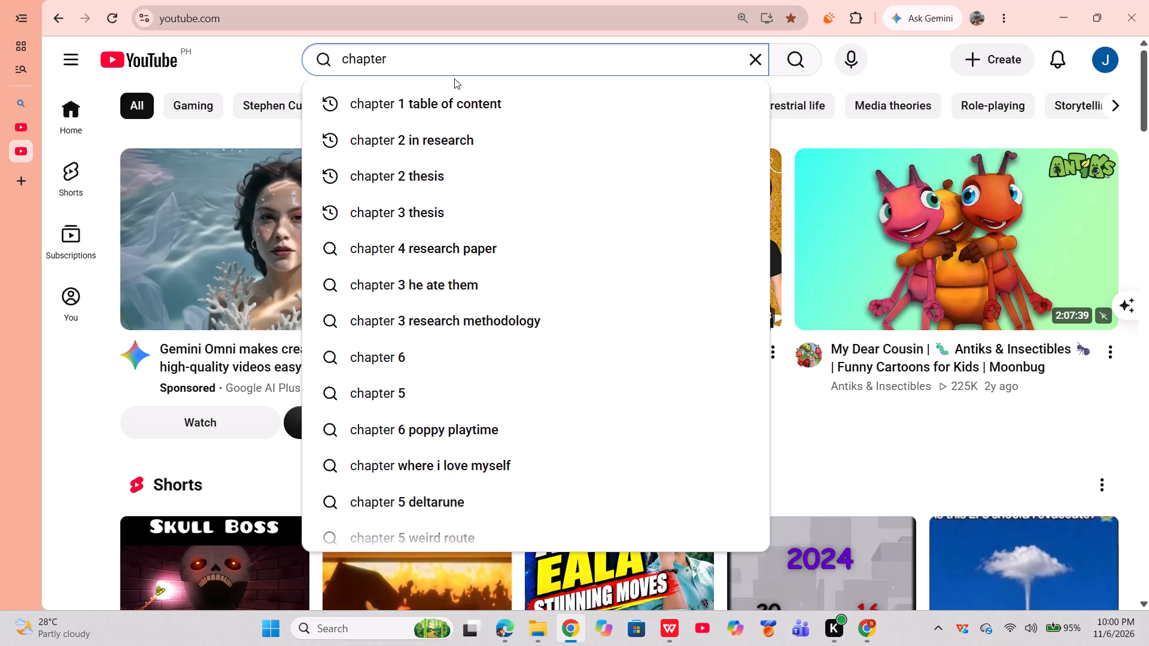
click(447, 307)
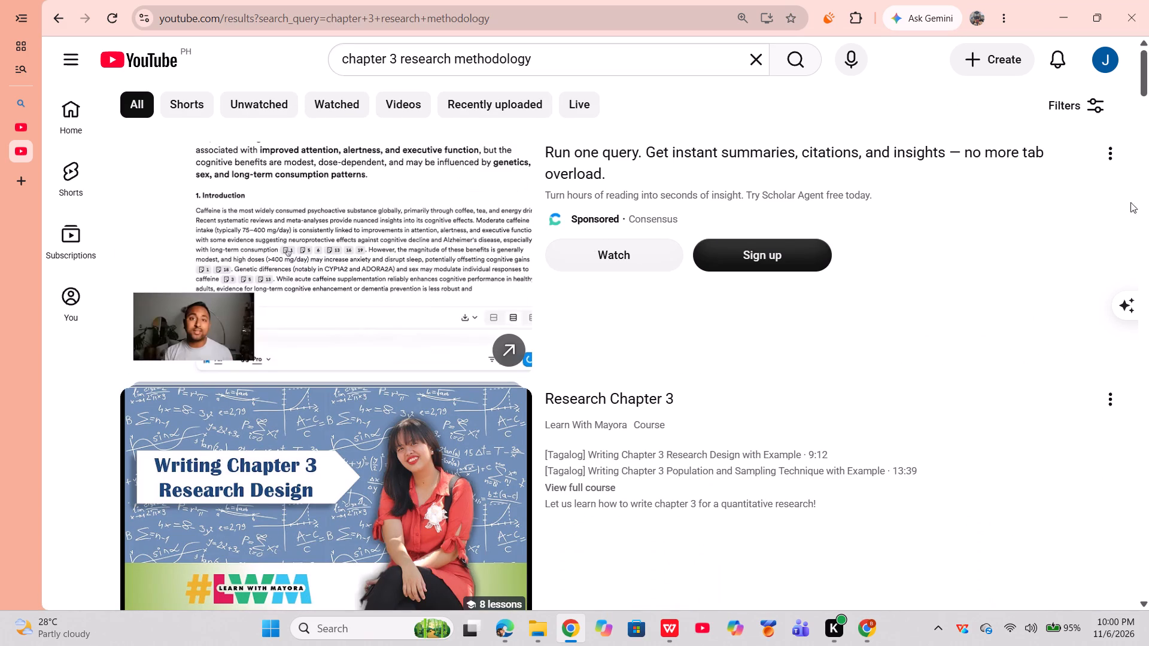
Play the "WALA KA PA BANG CHAPTER 3, RESEARCH DESIGN & METHODOLOGY? NO PROBLEM!" video from the search results, skipping its opening ad.
drag(1142, 74, 1148, 114)
click(325, 222)
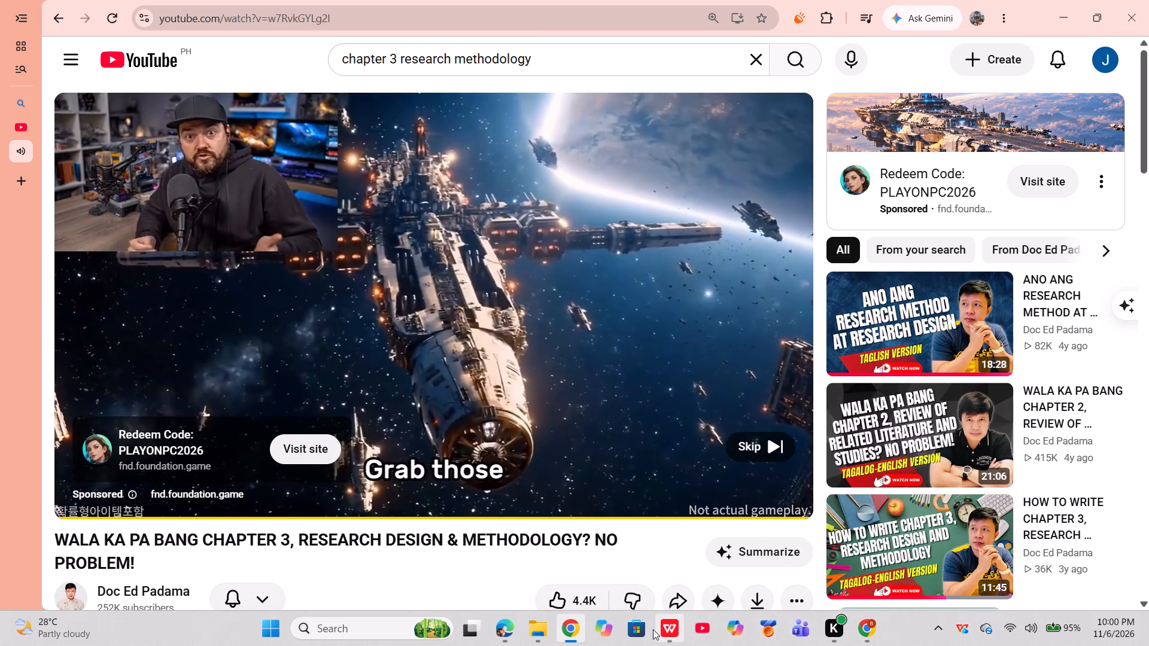
click(681, 627)
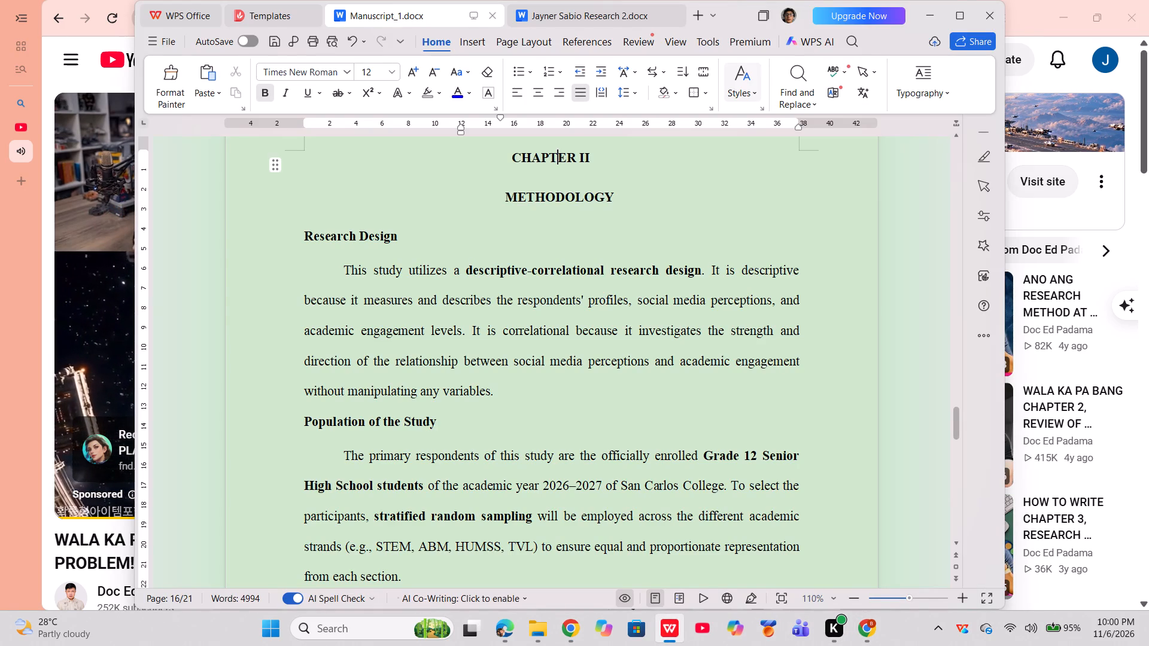
click(9, 271)
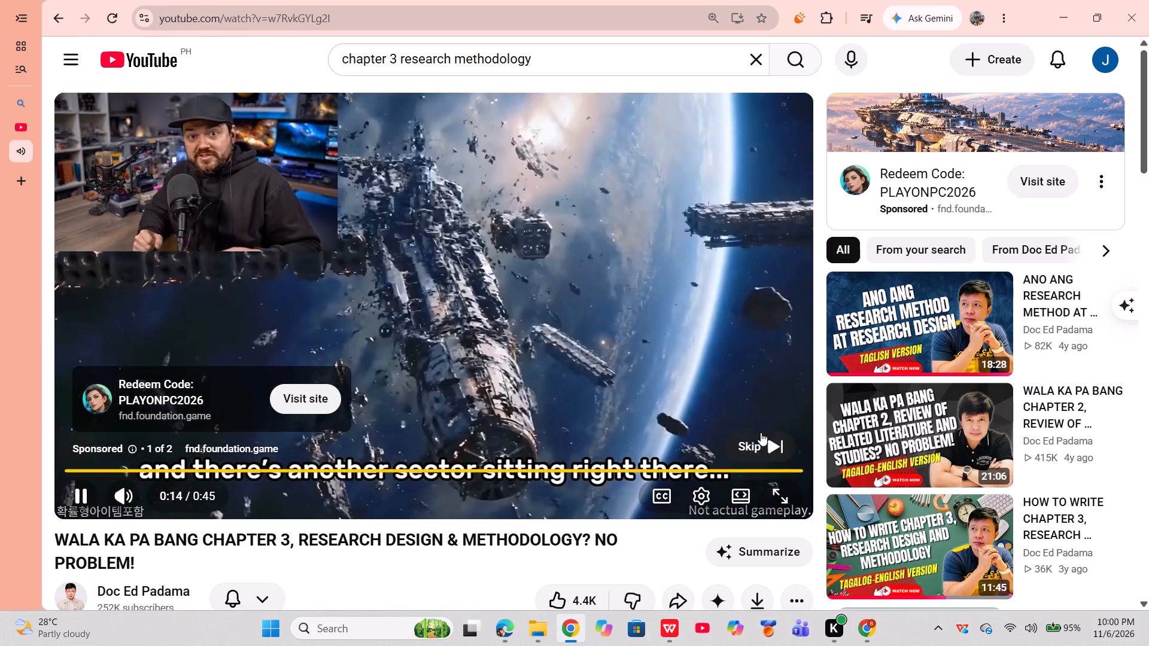
click(755, 448)
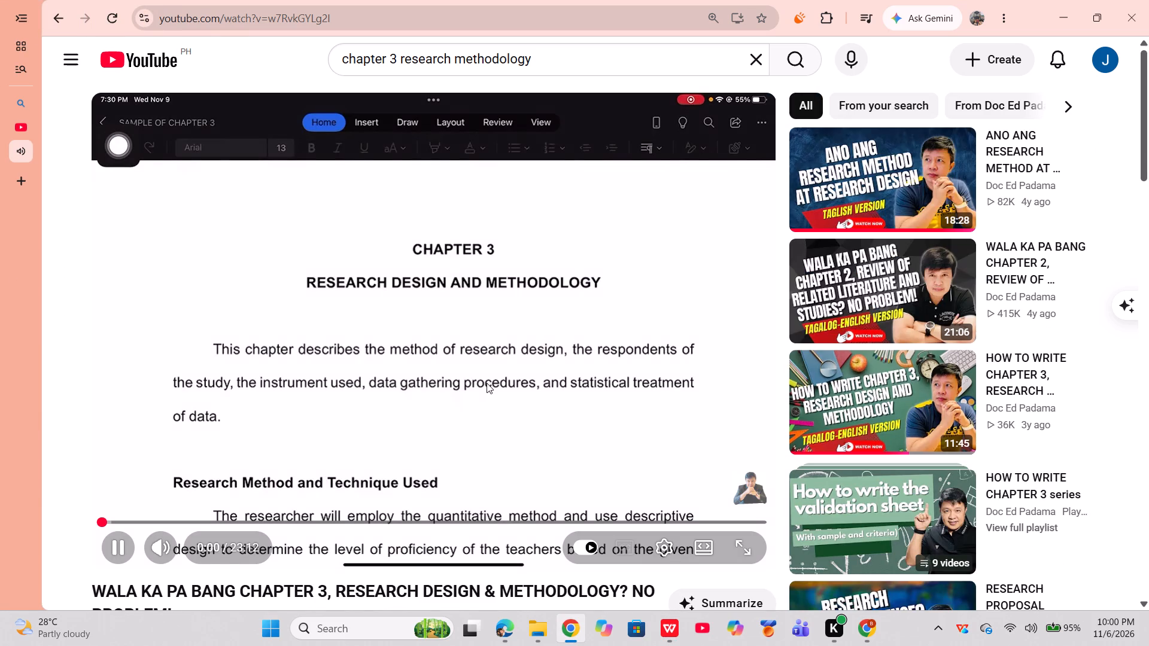
click(487, 383)
click(487, 383)
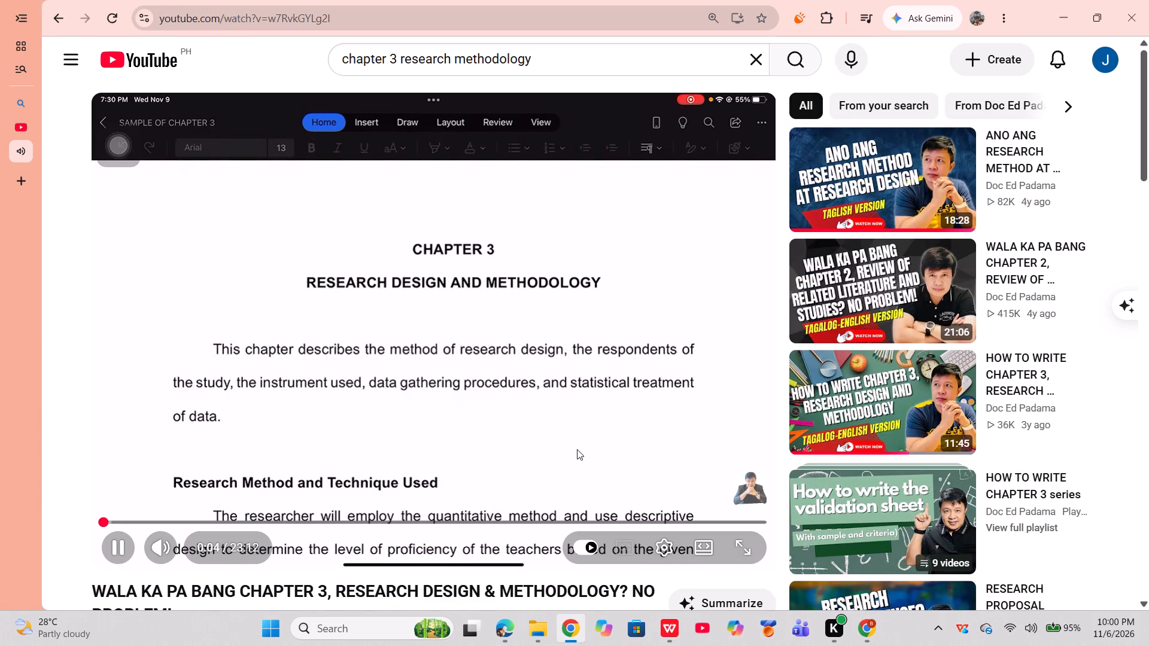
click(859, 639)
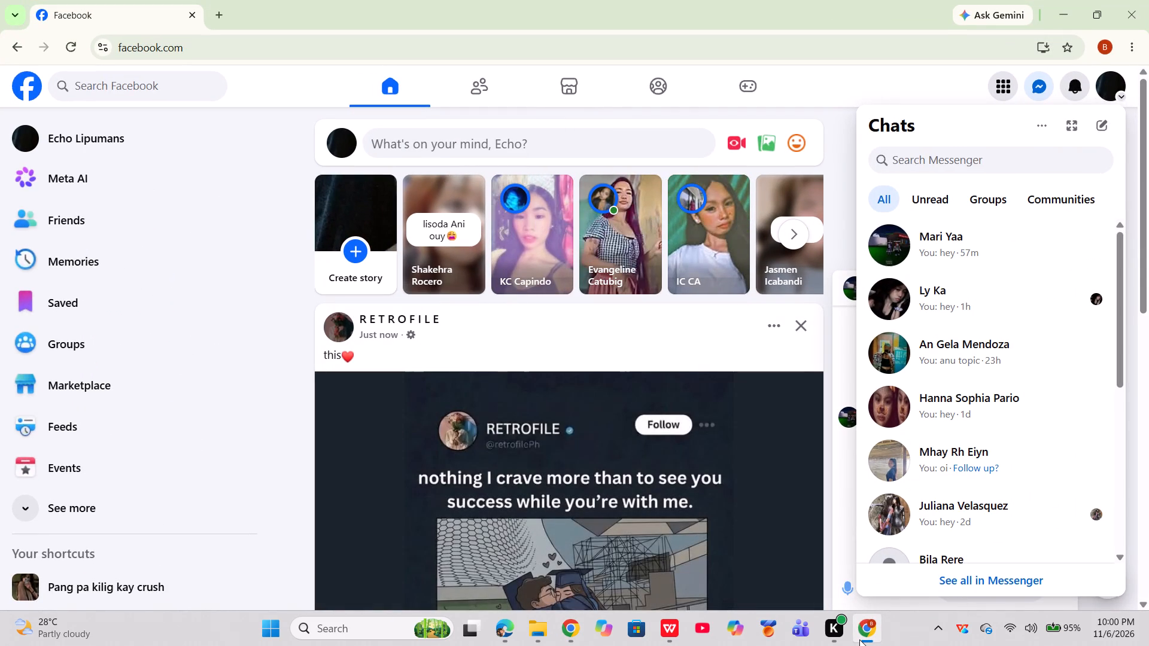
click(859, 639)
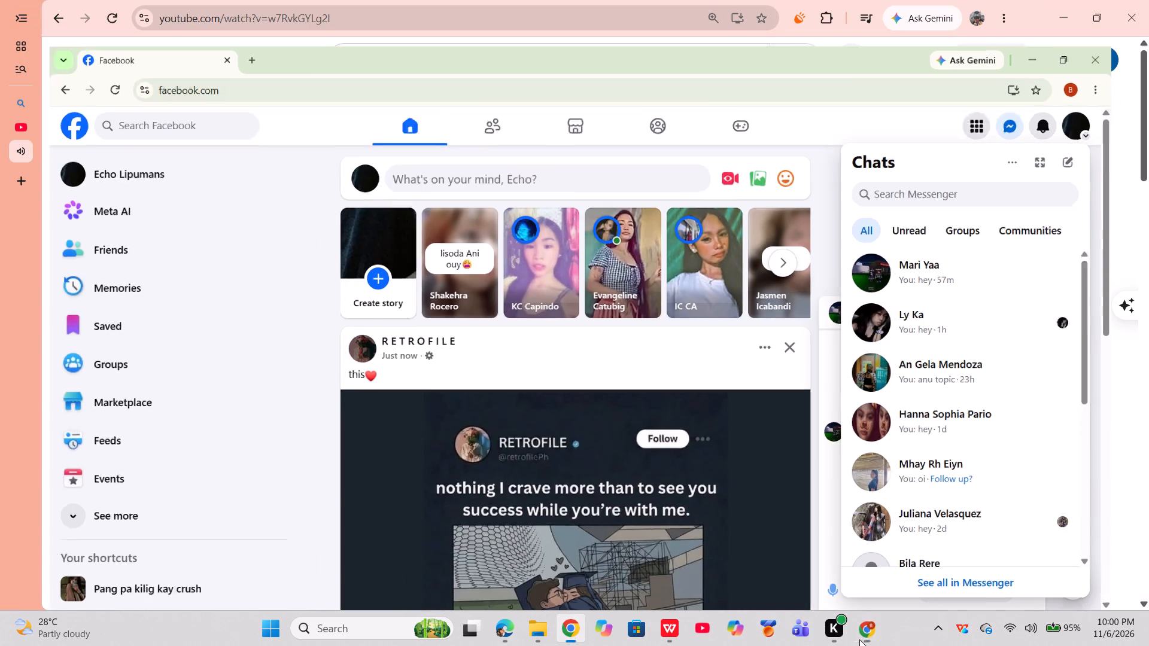
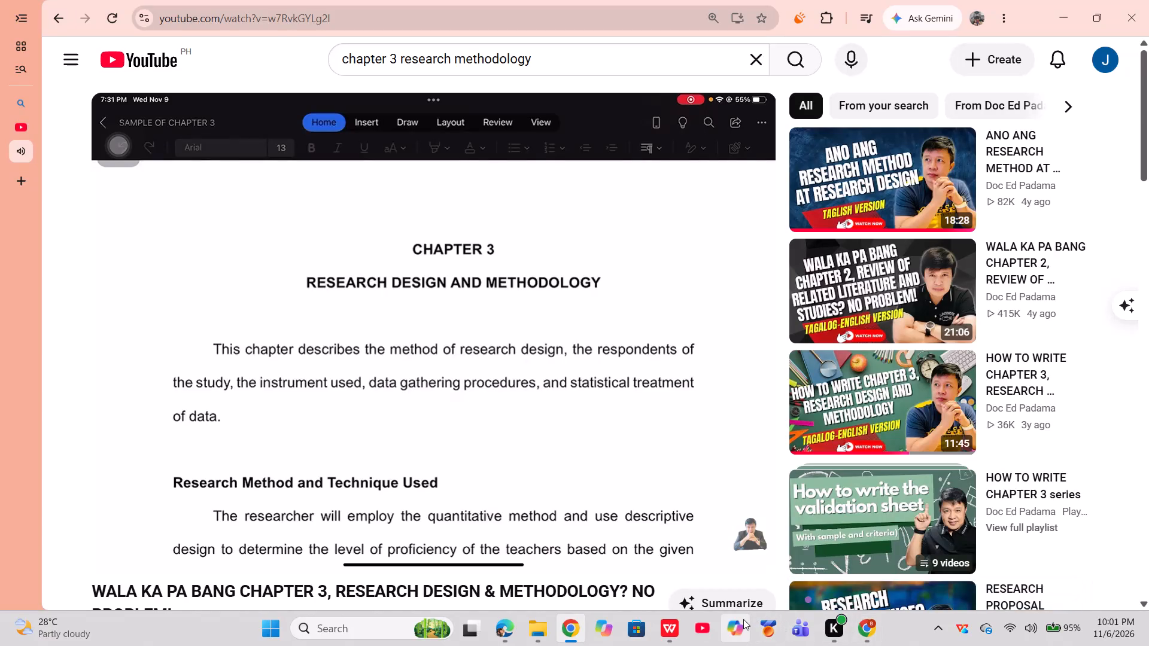
Switch to Manuscript_1 in WPS Office and read Chapter II from Research Design through the Profile Analysis (Part I) section.
click(662, 630)
click(558, 448)
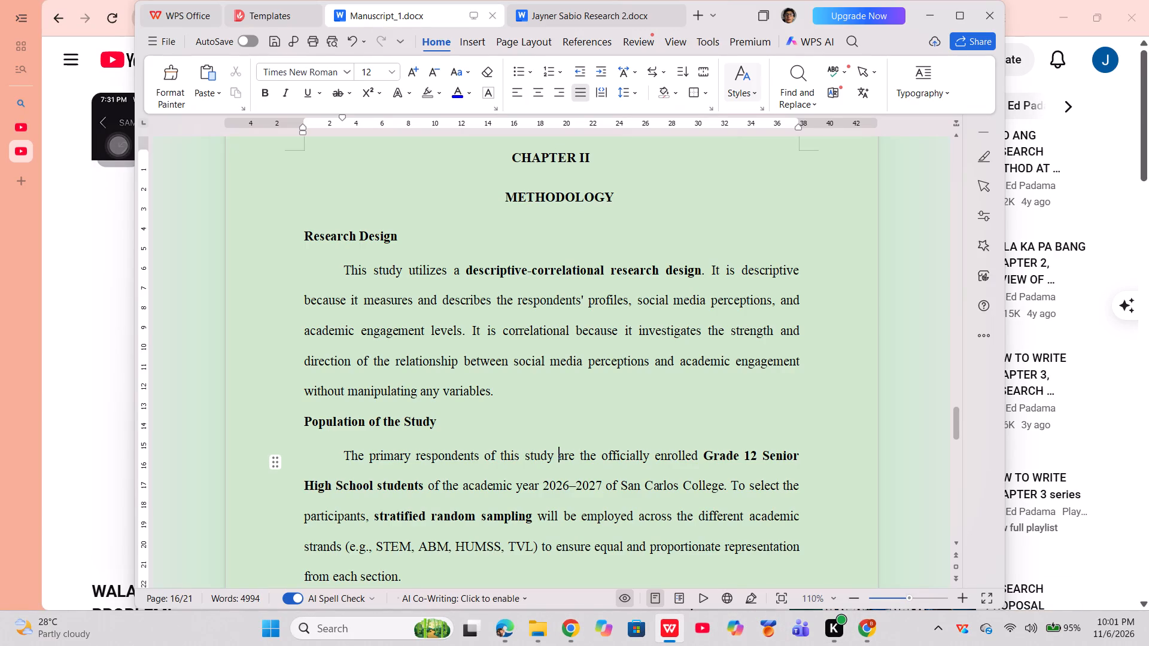
key(Down)
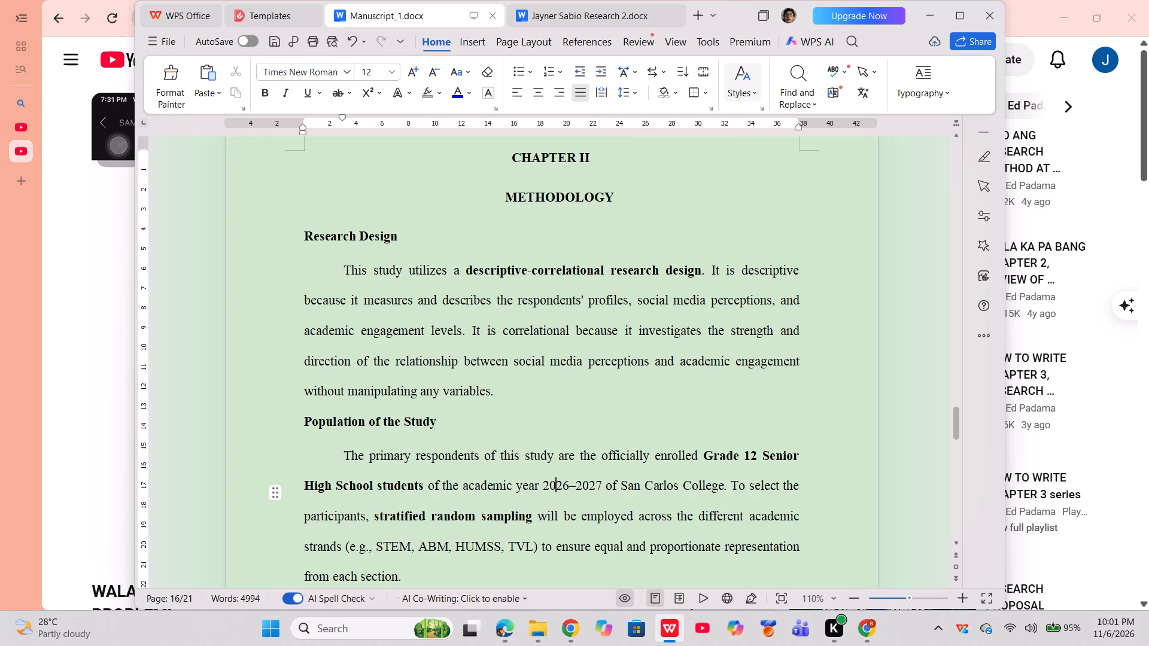
key(Down)
key(Down)
key(Up)
key(Up)
key(Up)
key(Up)
key(Up)
key(Up)
key(Up)
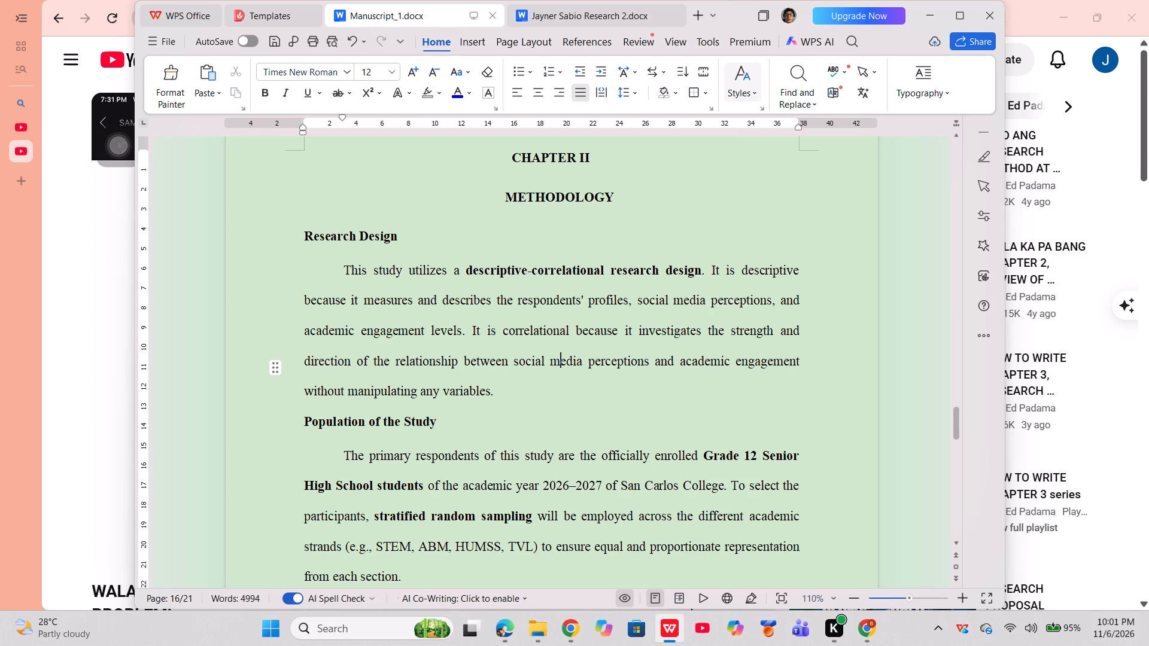
key(Down)
key(Down)
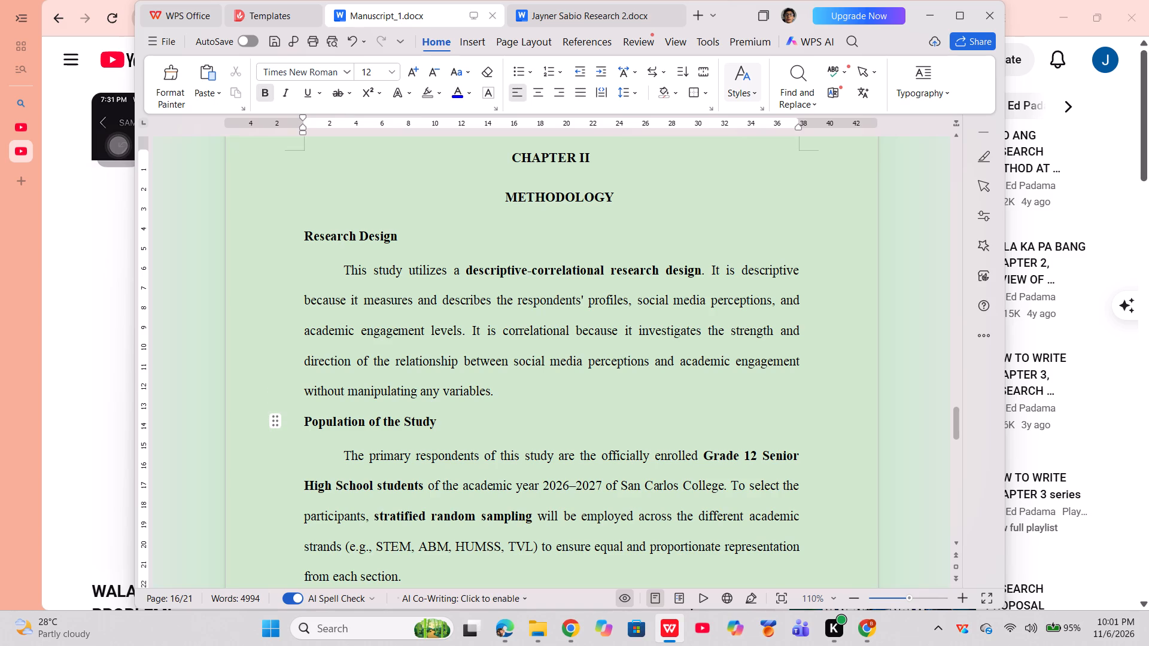
key(Down)
key(Down)
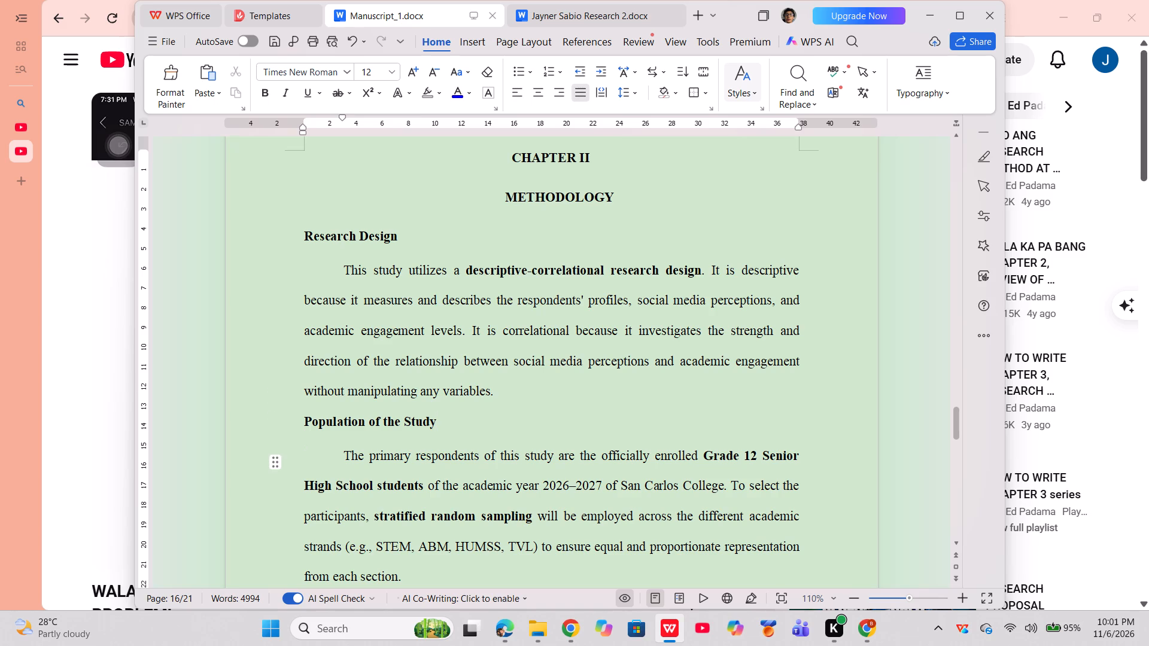
key(Down)
key(Down)
key(Down)
key(Down)
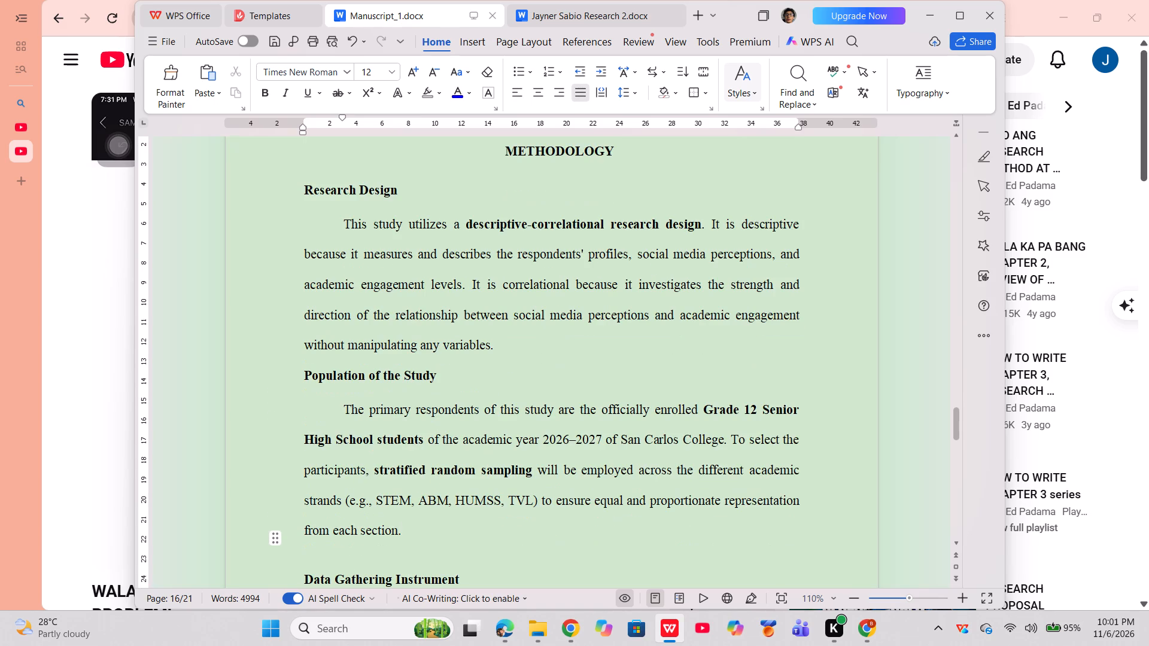
key(Down)
key(Down)
key(Down)
key(Down)
key(Down)
key(Down)
key(Down)
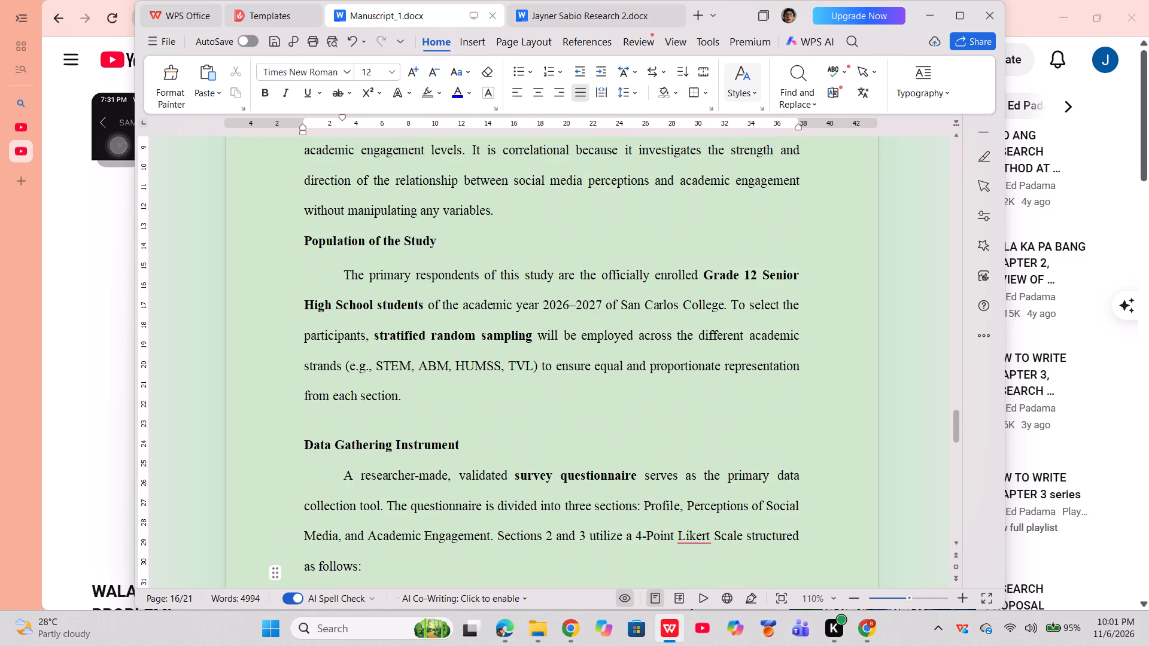
key(Down)
key(Down)
key(Down)
key(Down)
key(Down)
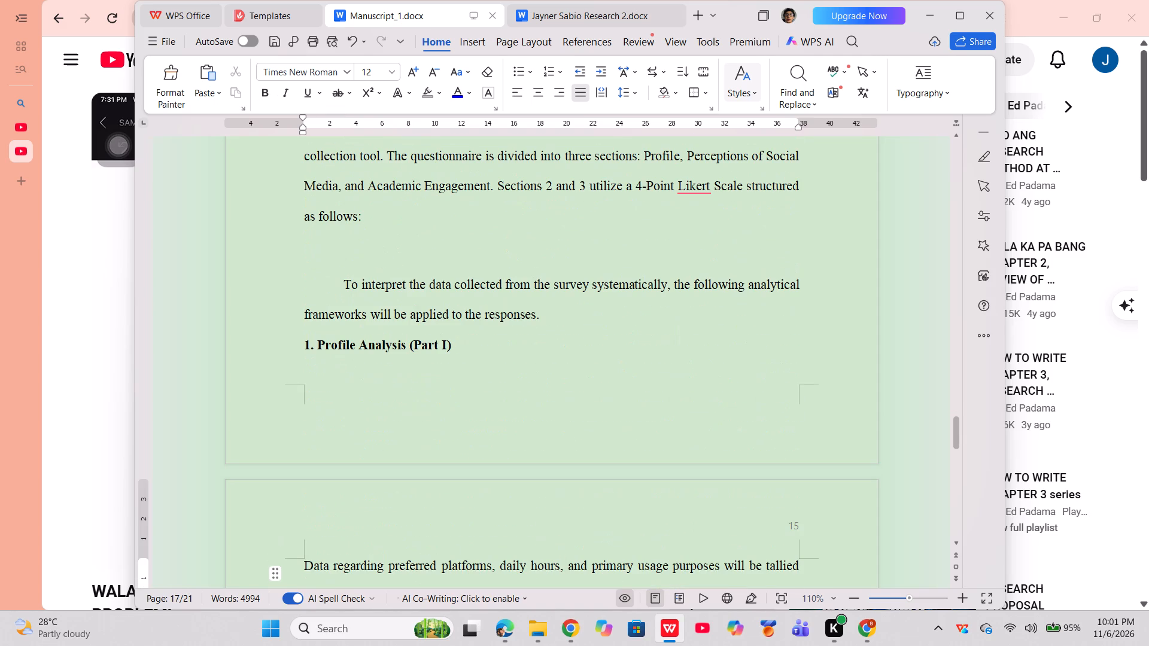
key(Up)
key(Up)
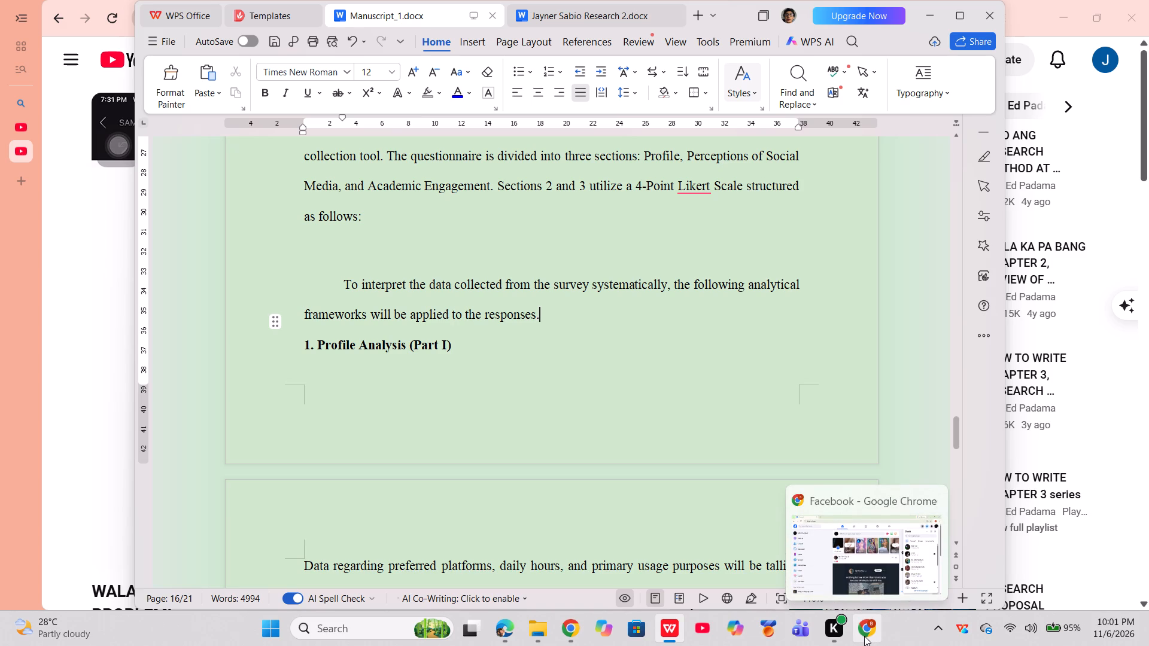
click(622, 480)
key(Down)
key(Down)
key(Down)
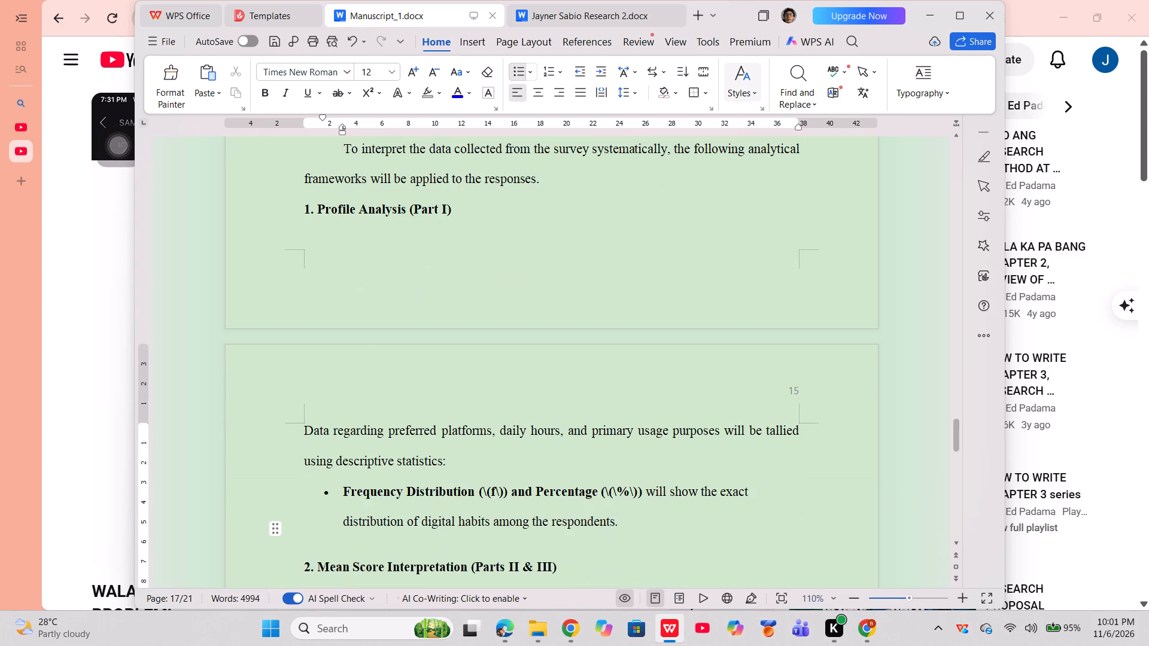
Look back through the Methodology text from the Frequency Distribution bullet up to the page before the Chapter II heading.
key(Up)
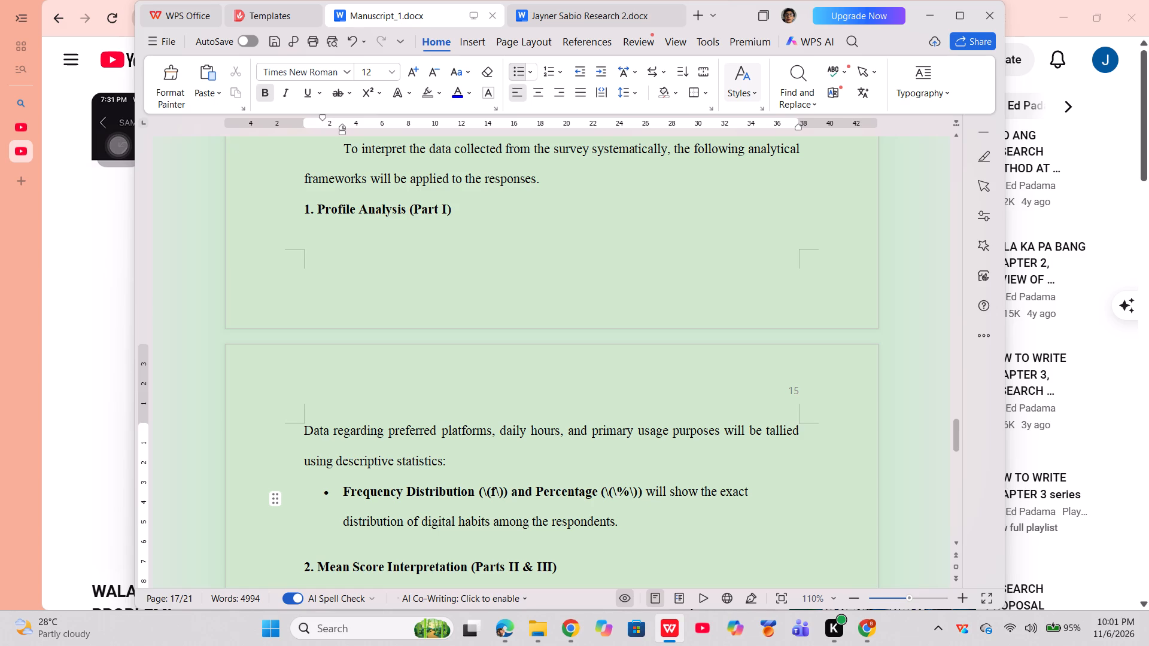
key(Up)
key(Up)
key(Up)
key(Up)
key(Up)
key(Up)
key(Up)
key(Up)
key(Up)
key(Up)
key(Up)
key(Up)
key(Up)
key(Up)
key(Up)
key(Up)
key(Up)
key(Up)
key(Up)
key(Up)
key(Up)
key(Up)
key(Up)
key(Up)
key(Up)
key(Up)
key(Up)
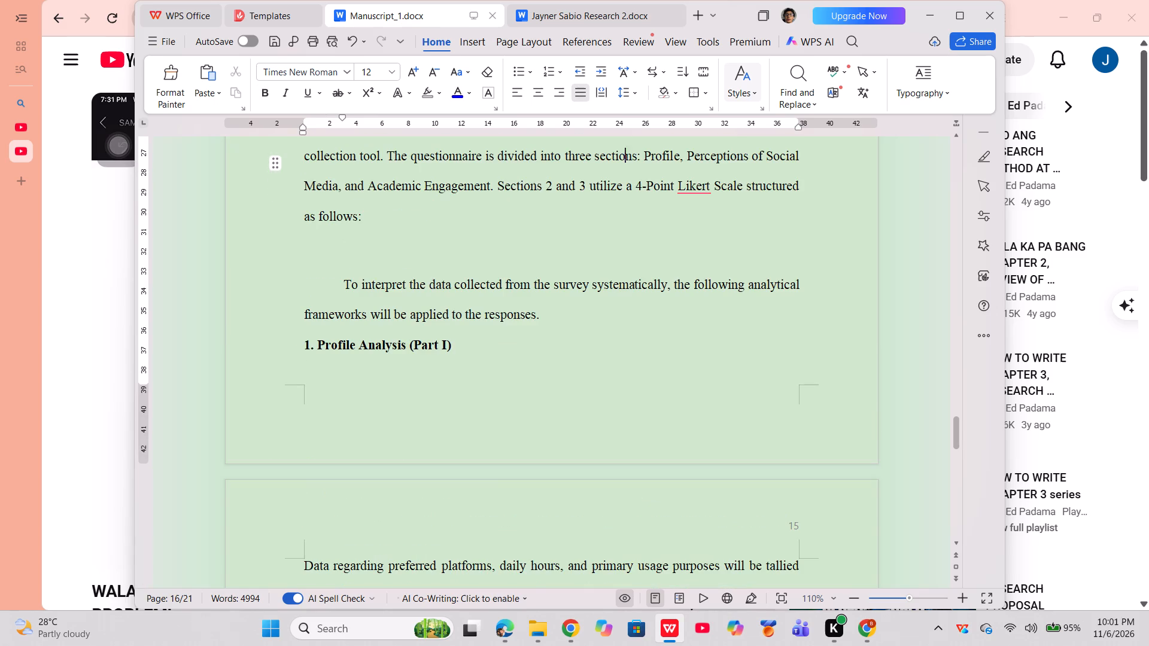
Reread the Research Design and Population of the Study paragraphs of Chapter II.
key(Down)
key(Down)
key(Down)
key(Down)
key(Down)
key(Down)
key(Down)
key(Down)
key(Down)
key(Down)
key(Down)
key(Down)
key(Down)
key(Down)
key(Down)
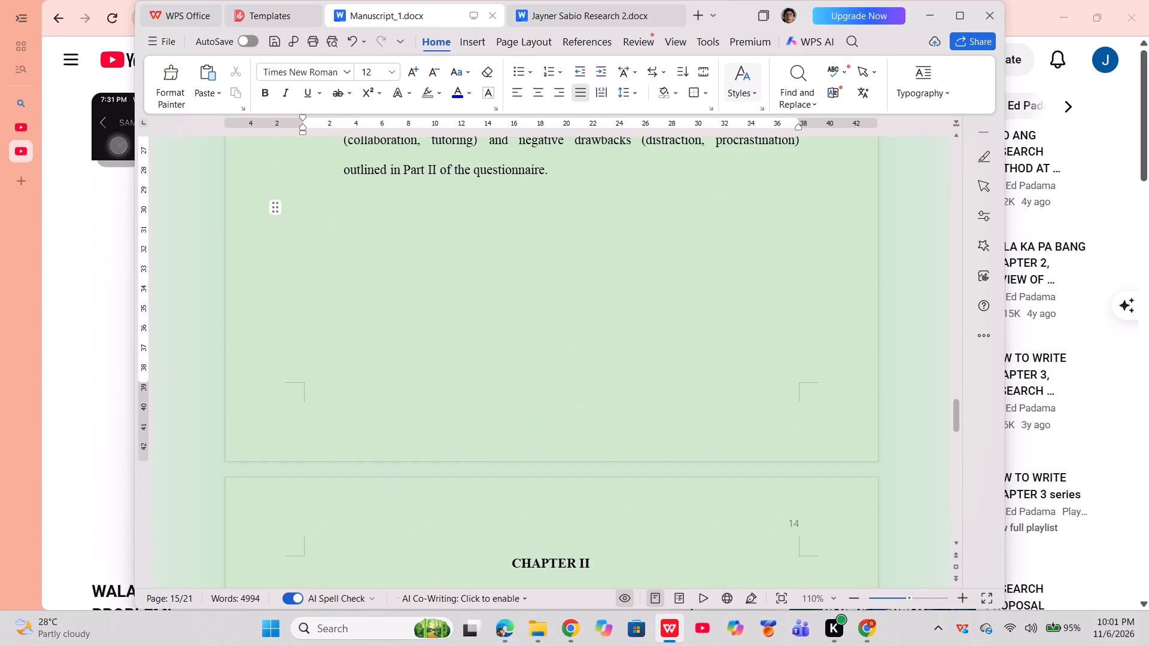
key(Down)
key(Down)
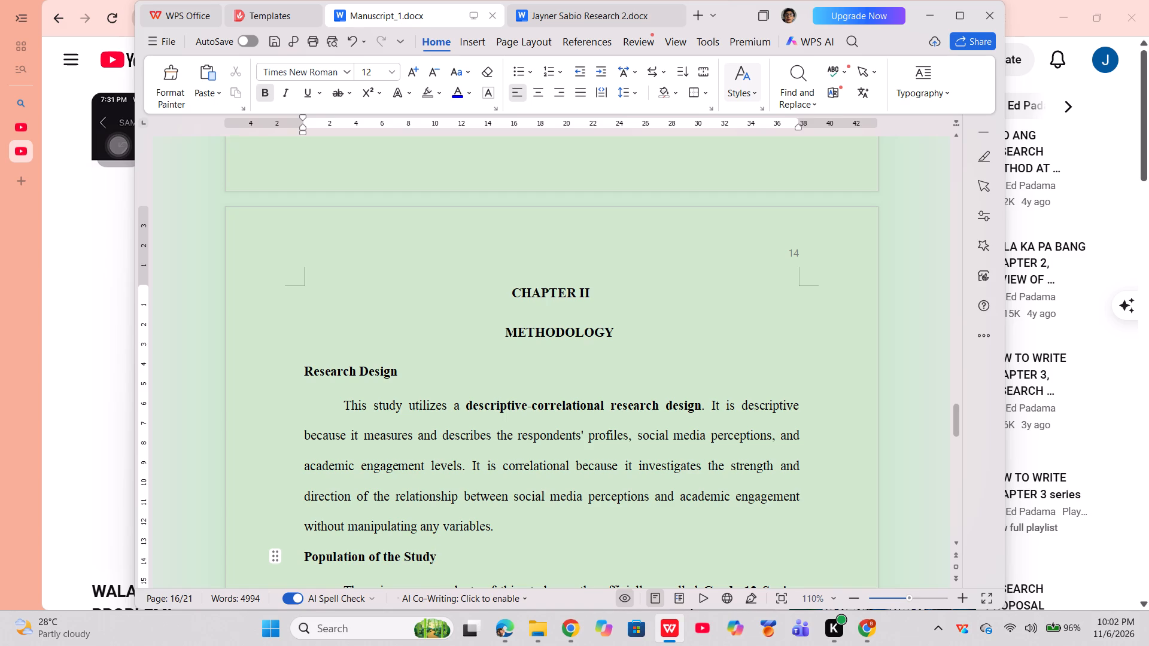
key(Down)
key(Down)
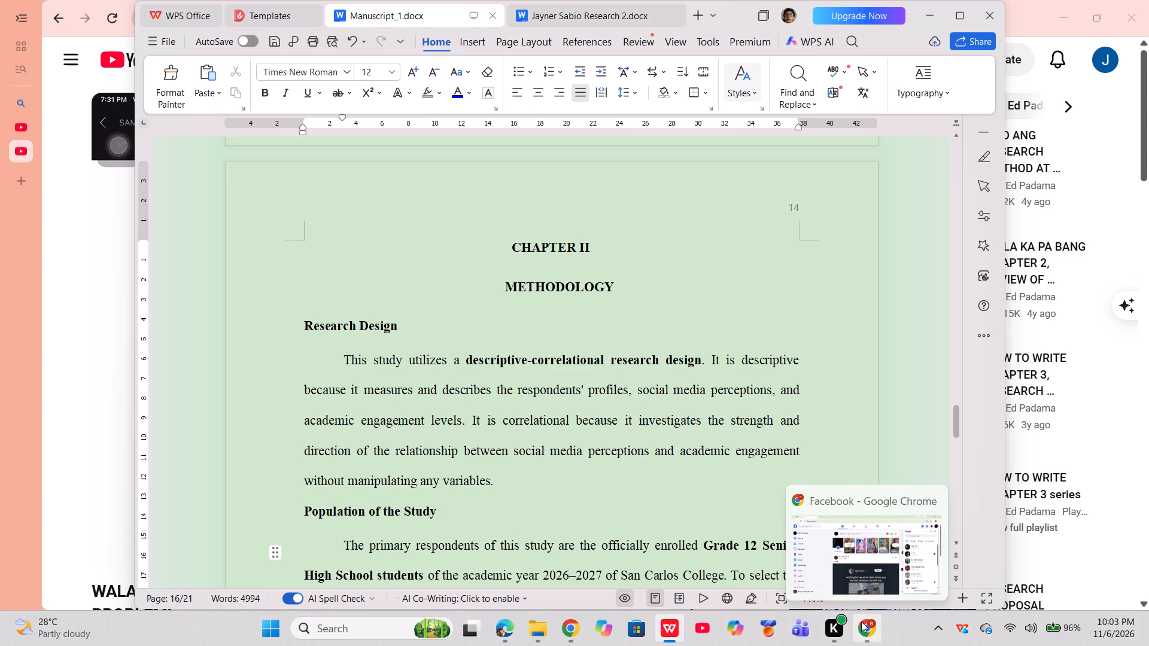
click(582, 406)
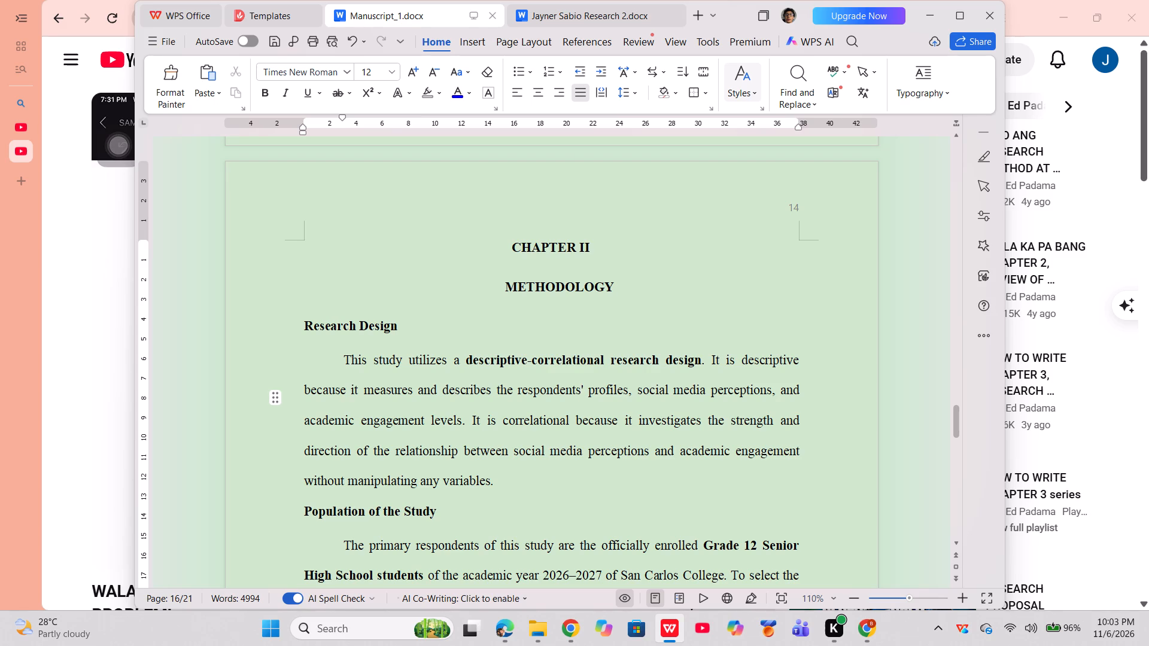
key(Down)
key(Down)
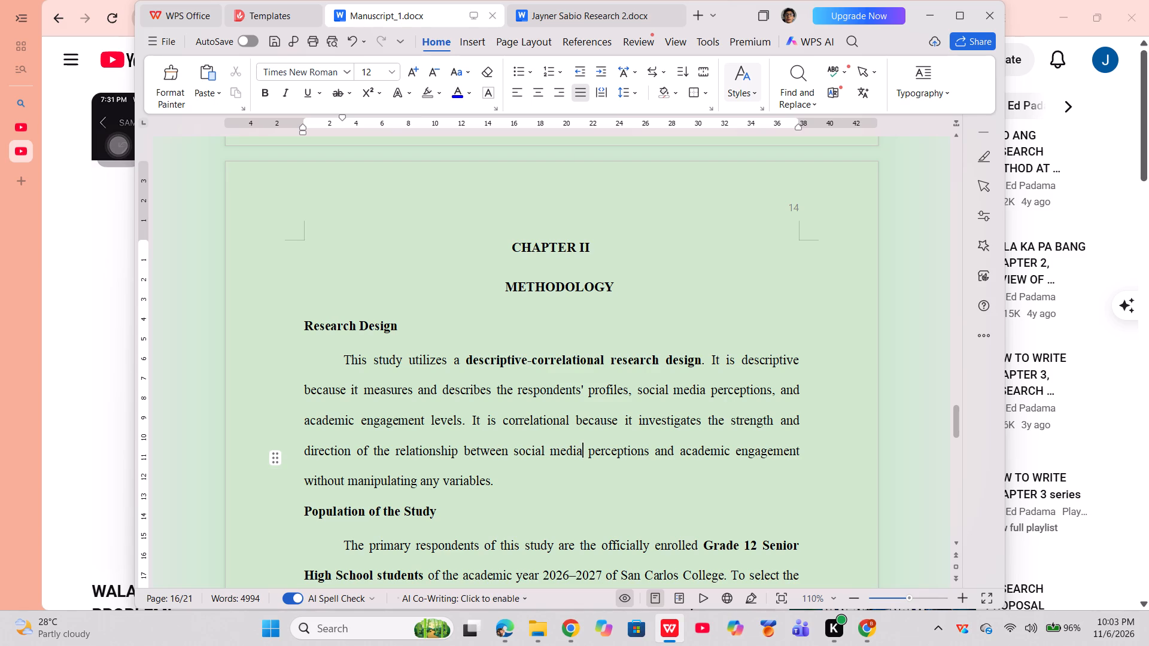
key(Down)
key(Down)
key(Down)
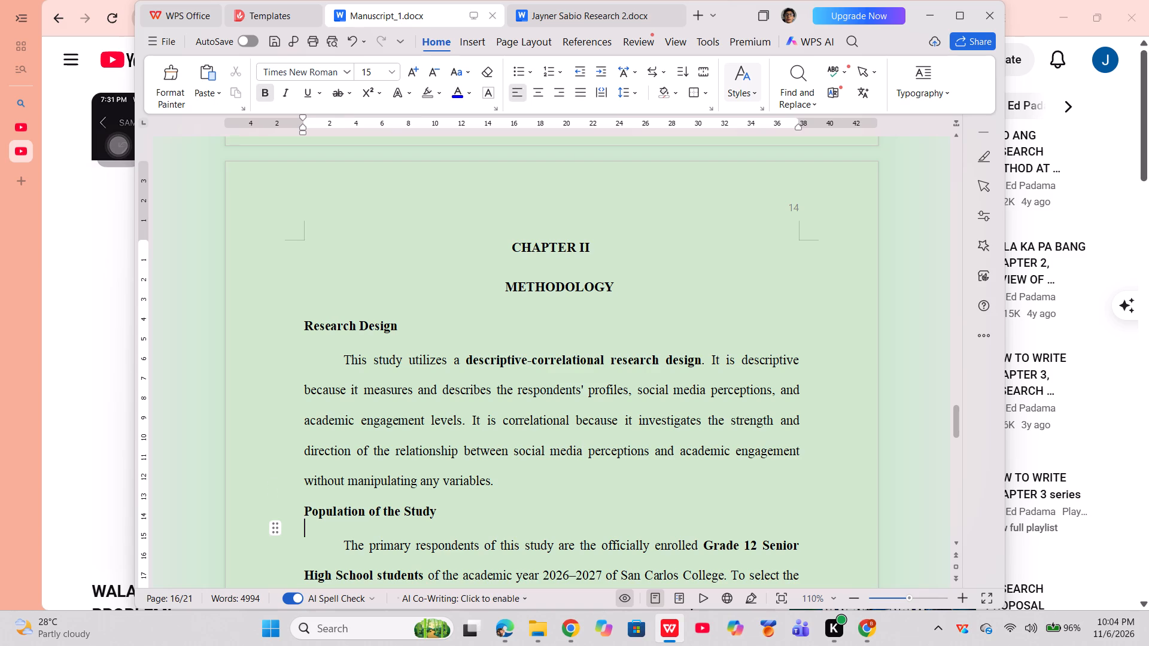
key(Down)
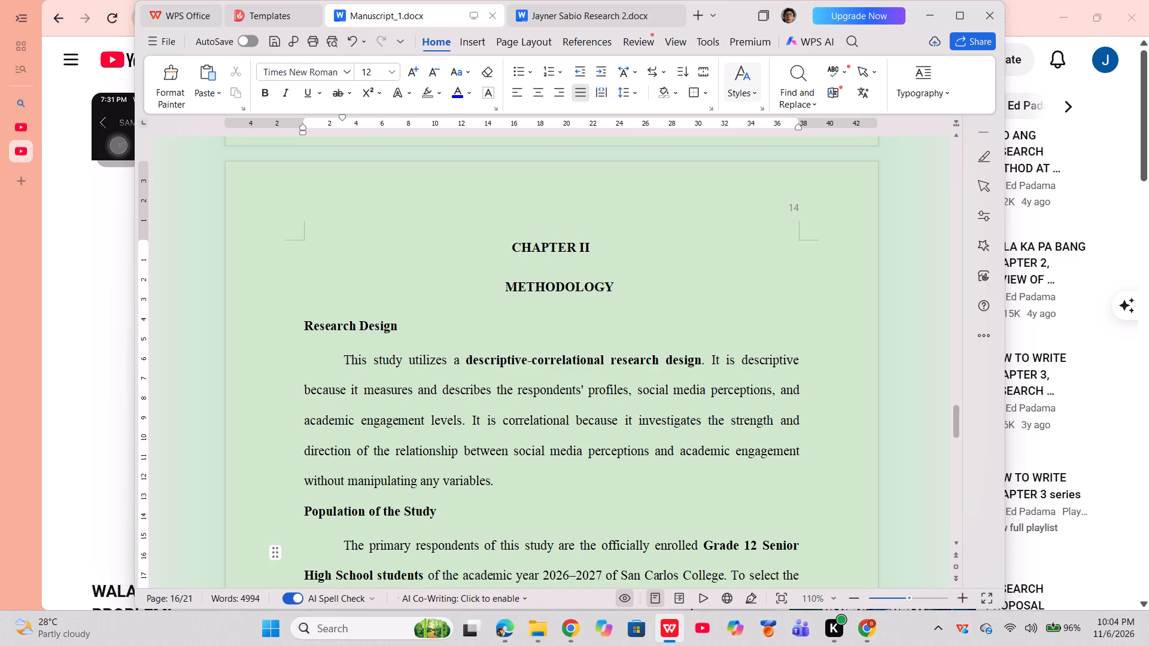
key(Down)
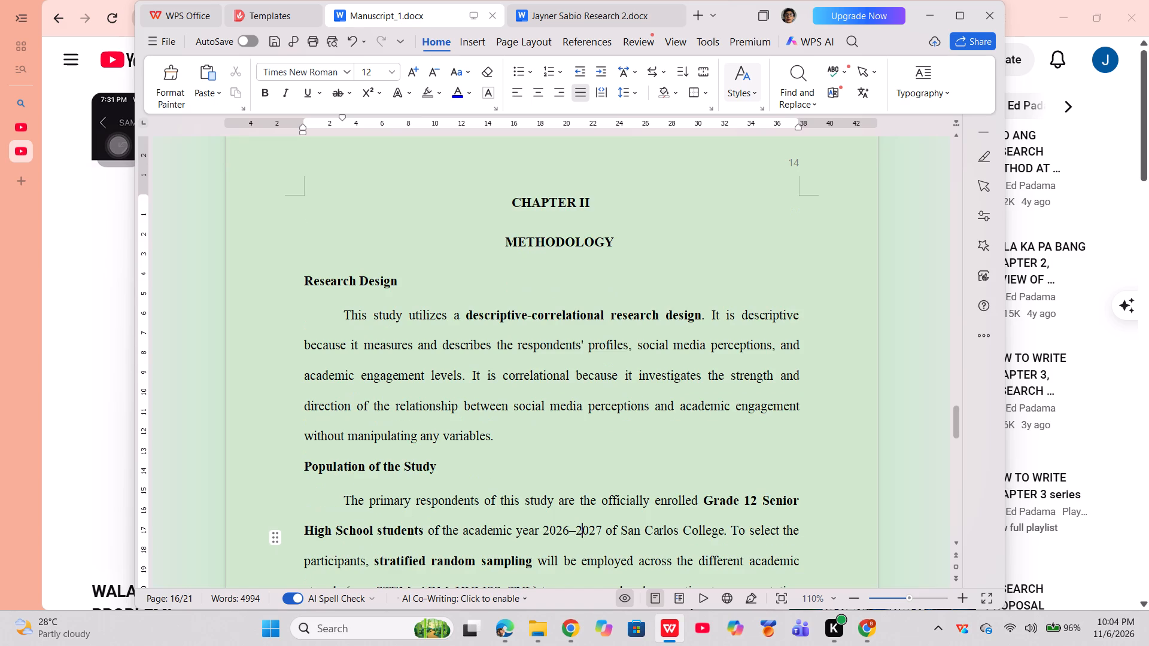
key(Down)
key(Down)
key(Down)
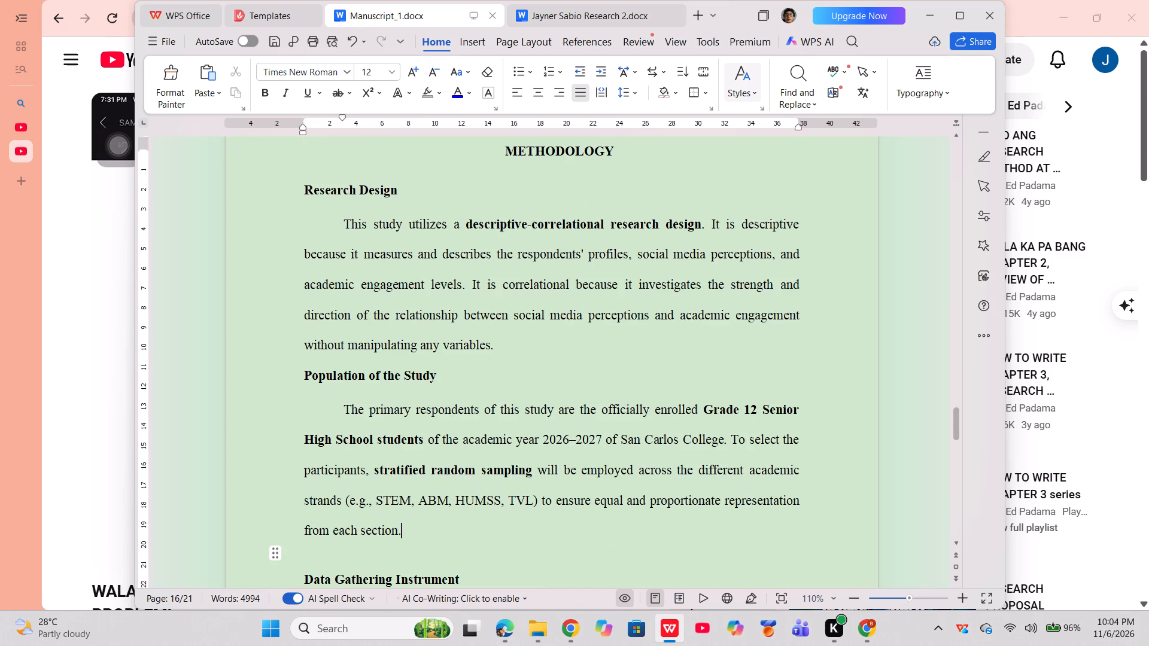
Delete the blank line after "as follows:" in the Data Gathering Instrument section.
key(Down)
key(Down)
key(Down)
key(Down)
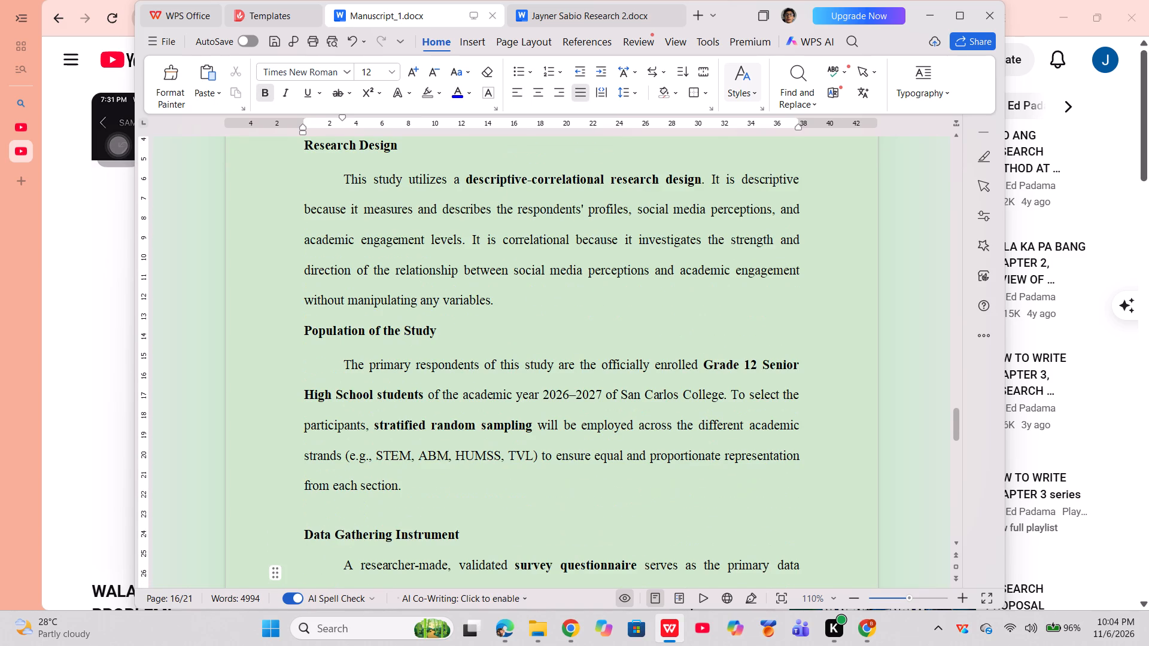
key(Down)
key(Down)
key(Down)
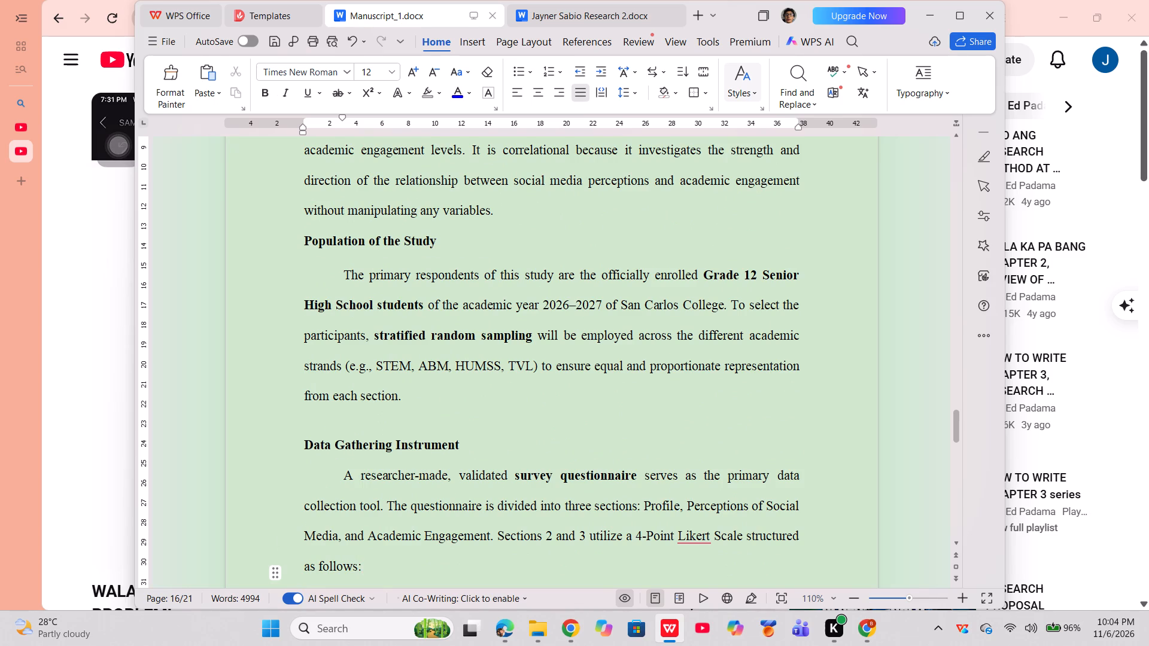
key(Down)
key(Down)
key(Down)
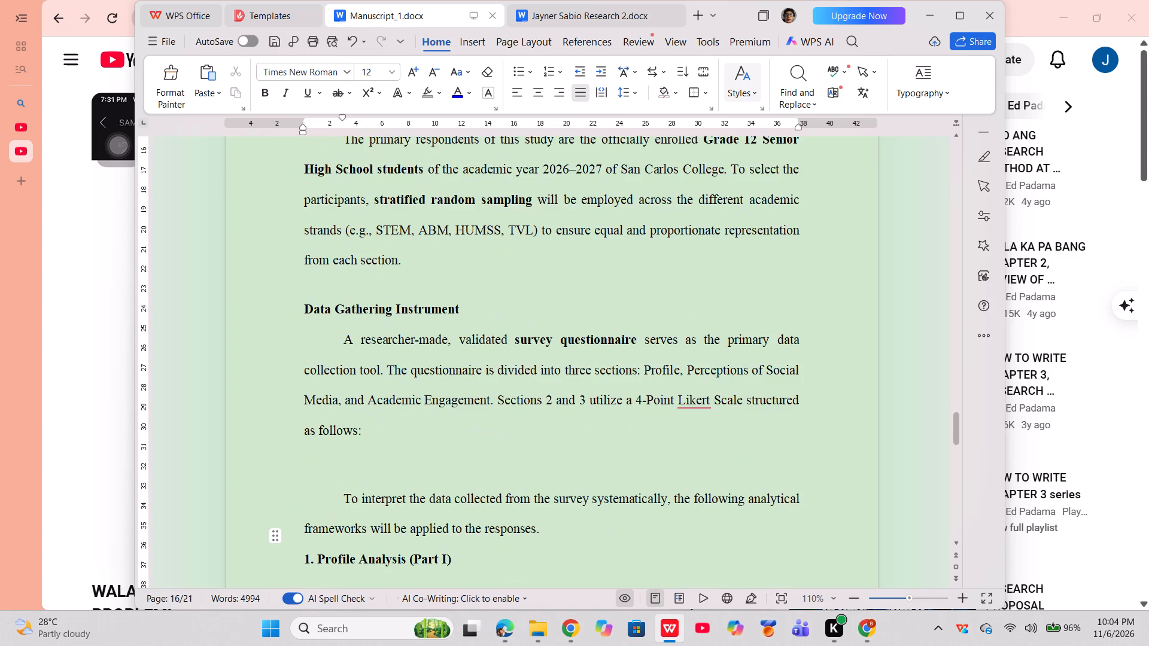
key(Up)
key(Up)
key(BackSpace)
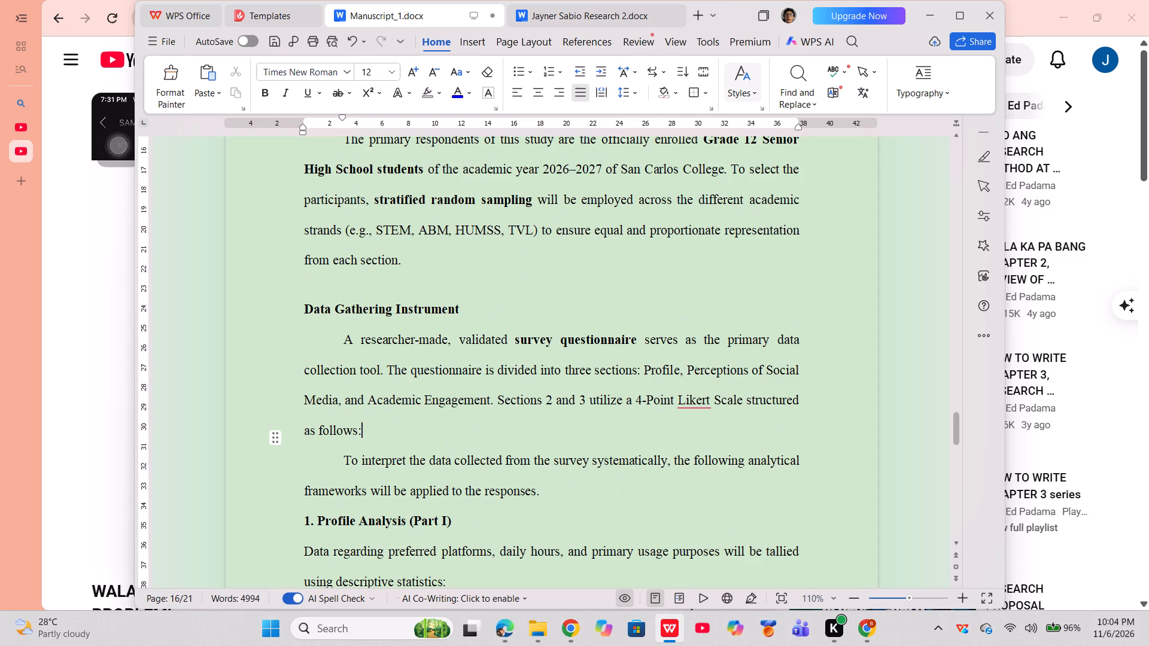
Read from the Profile Analysis (Part I) text through the Mean Score Interpretation table and its Perceptions and Academic Engagement bullets.
key(Down)
key(Down)
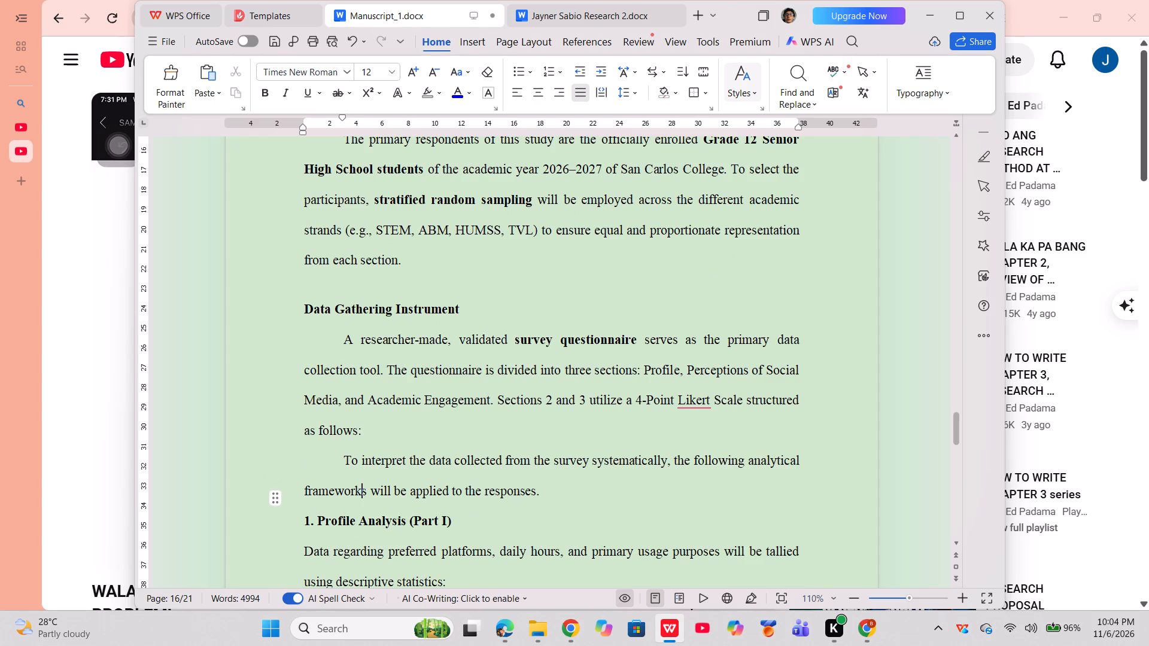
key(Down)
key(Down)
key(Down)
key(Down)
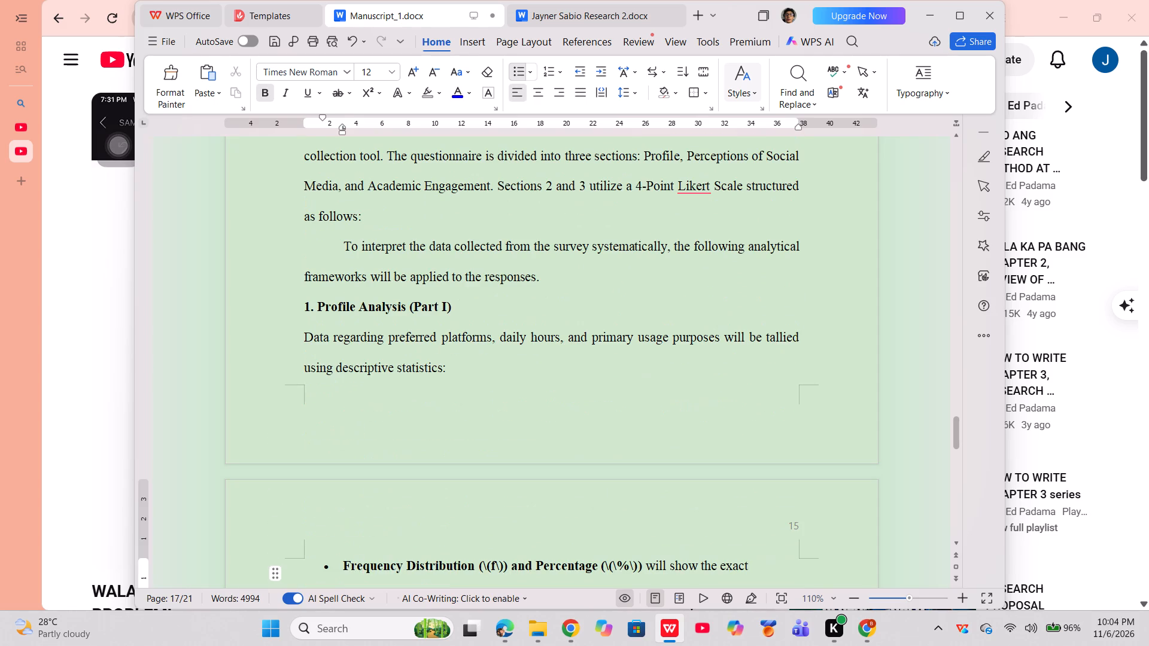
key(Down)
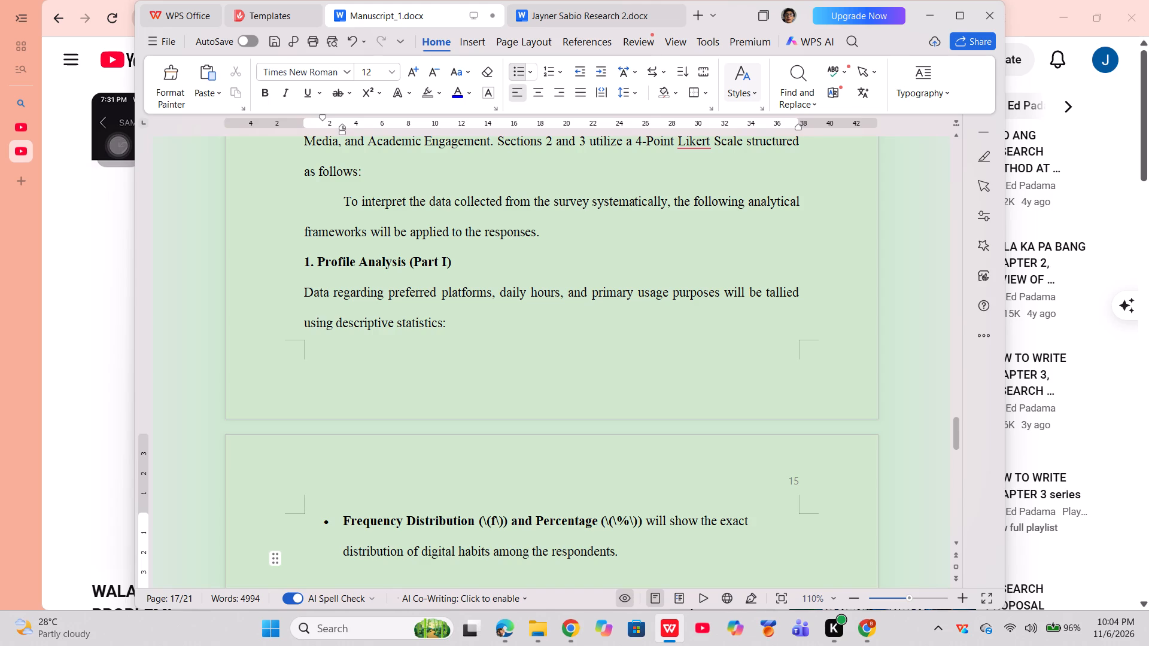
key(Down)
key(Down)
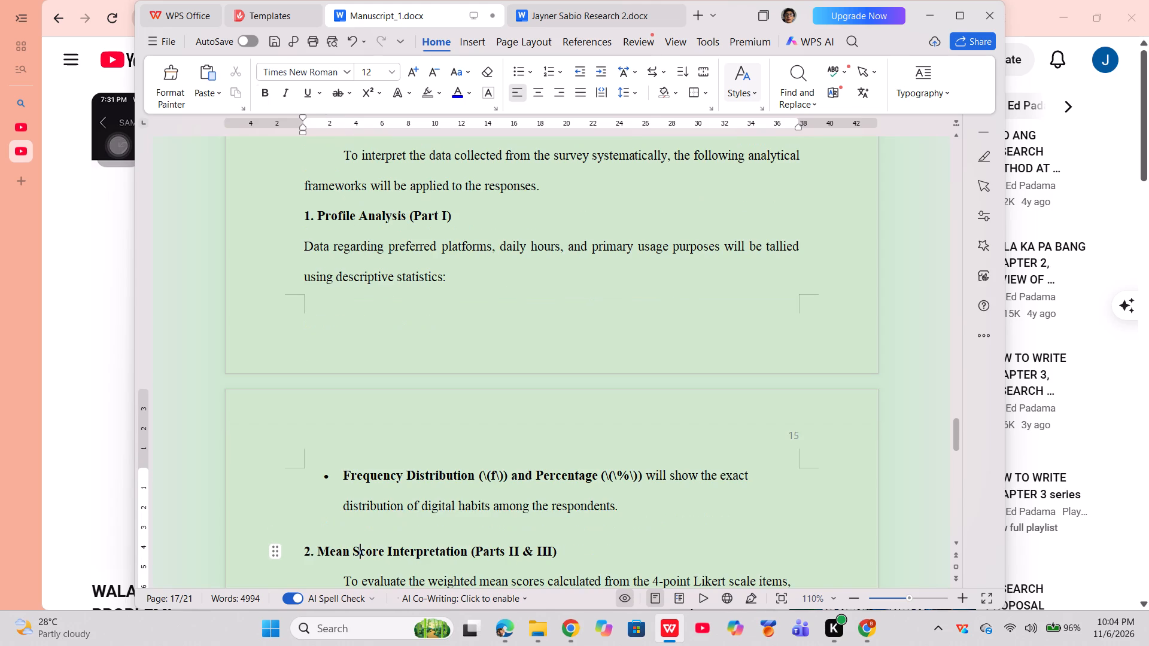
key(Down)
key(Down)
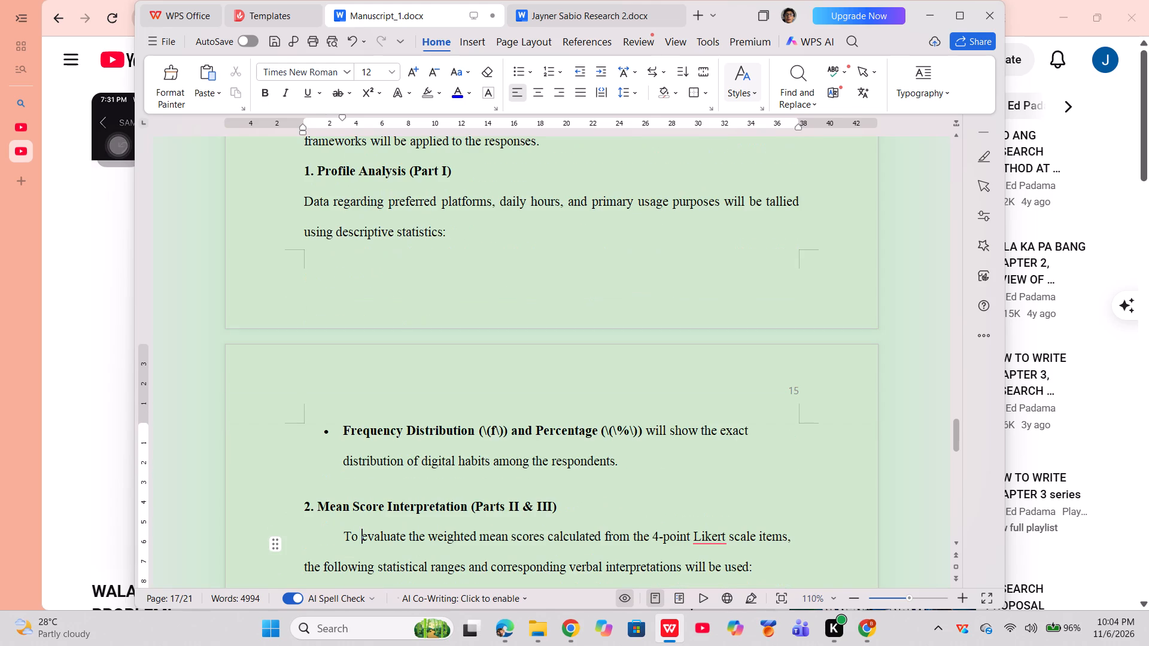
key(Down)
key(Down)
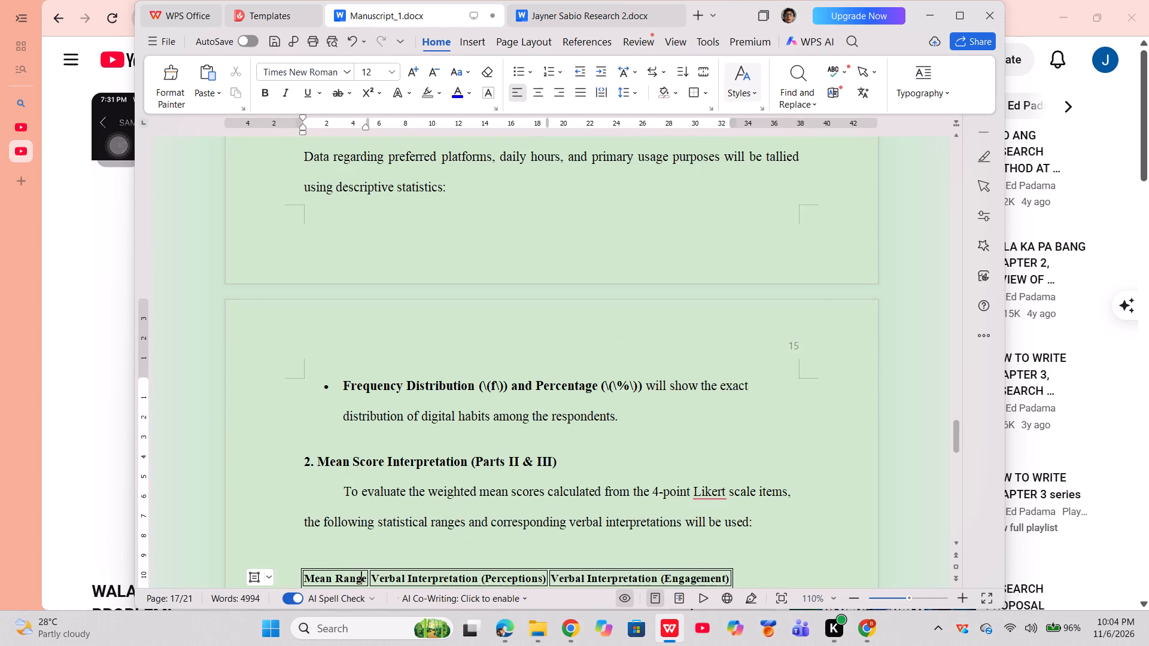
key(Down)
key(Down)
key(Down)
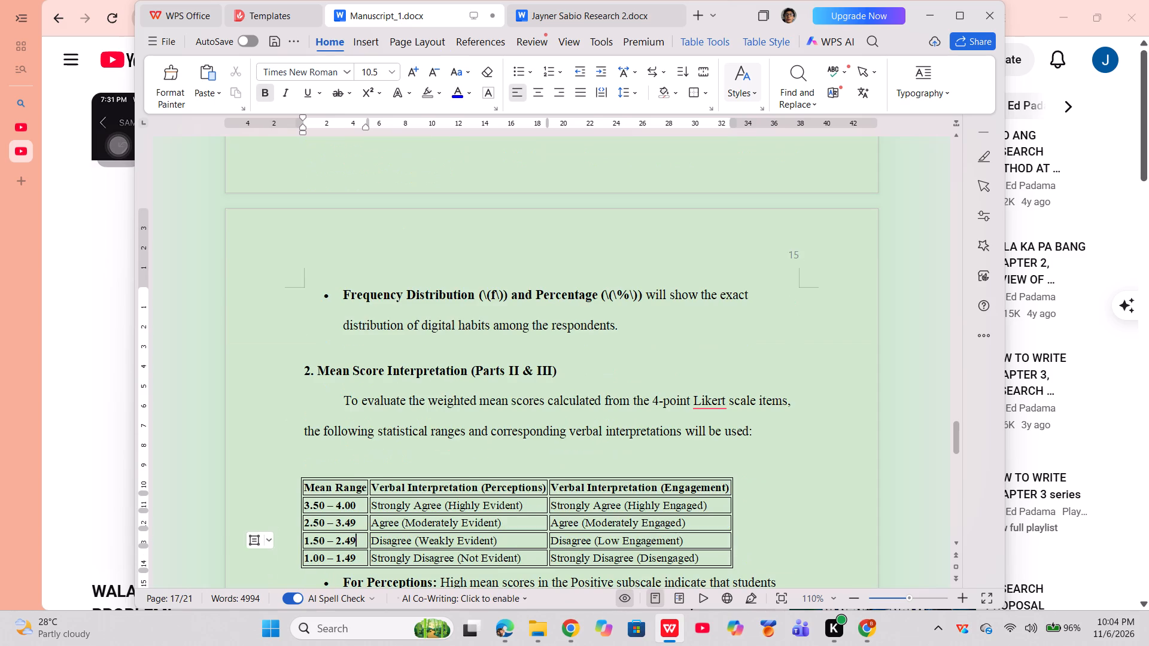
key(Down)
key(Down)
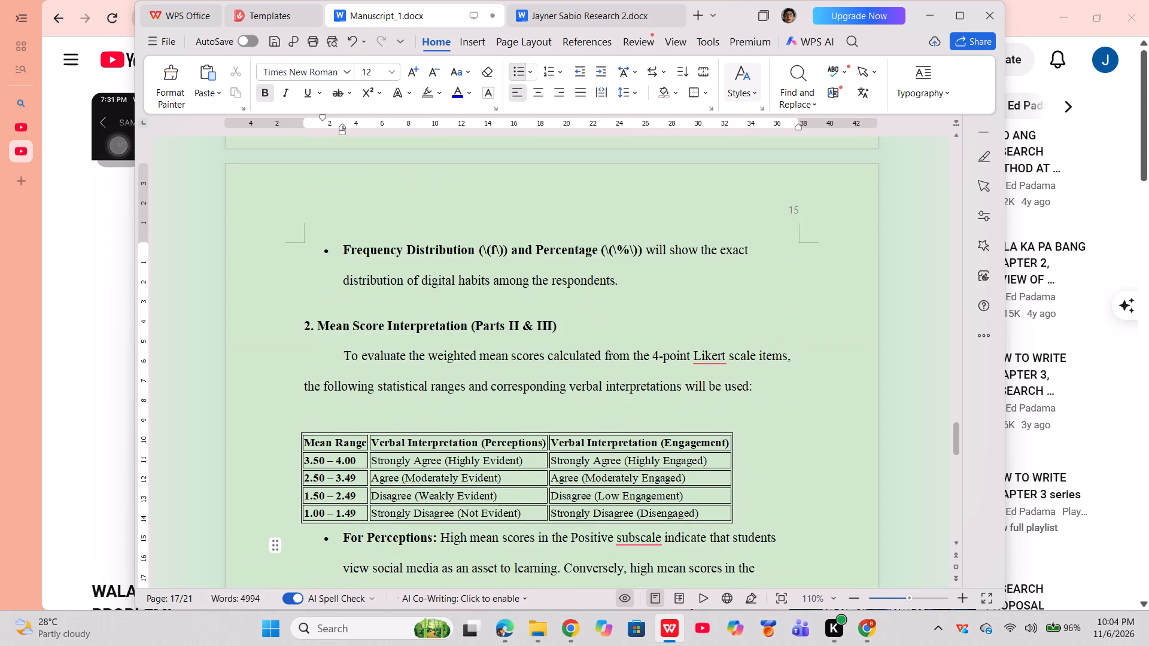
key(Down)
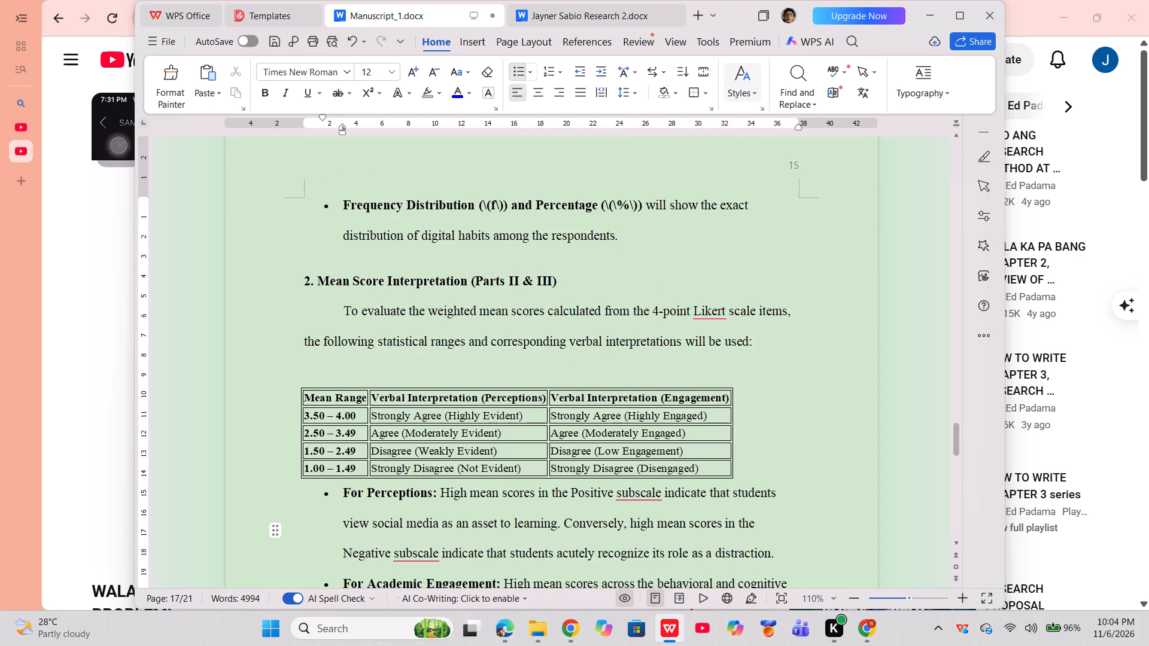
key(Down)
key(Down)
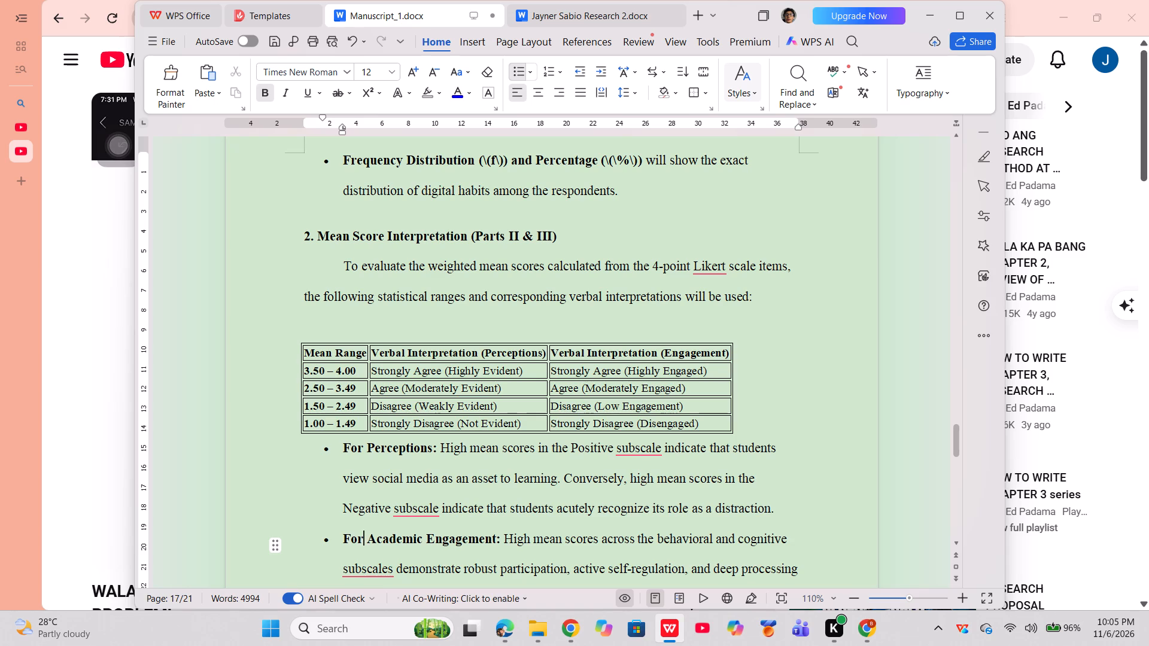
key(Down)
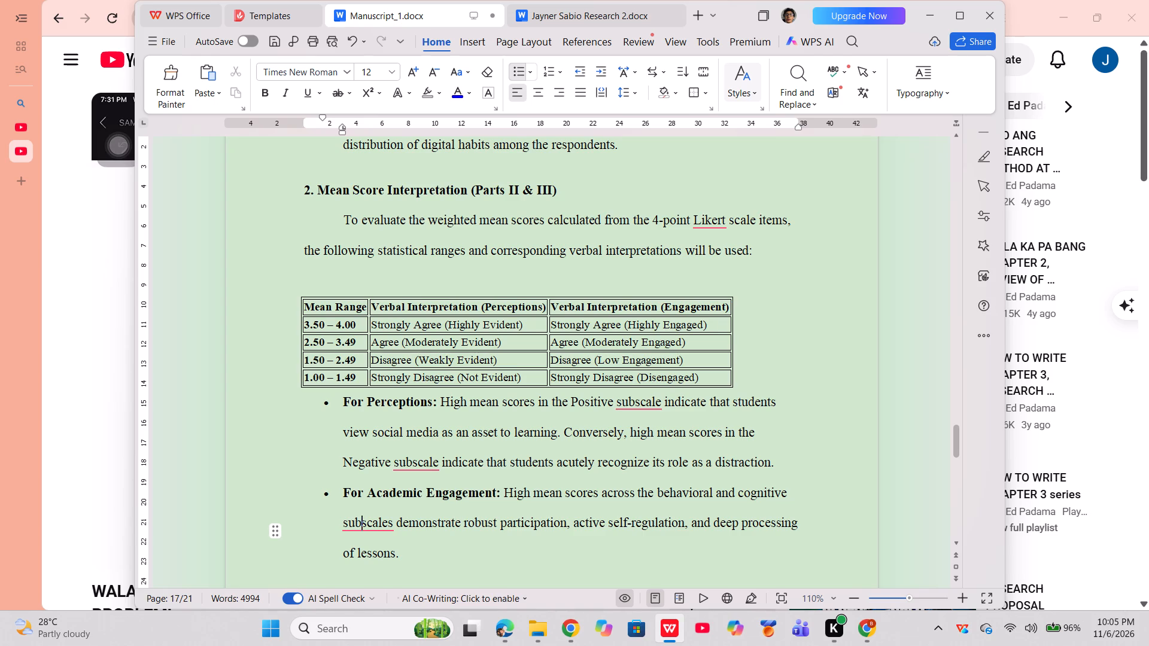
key(Down)
key(Down)
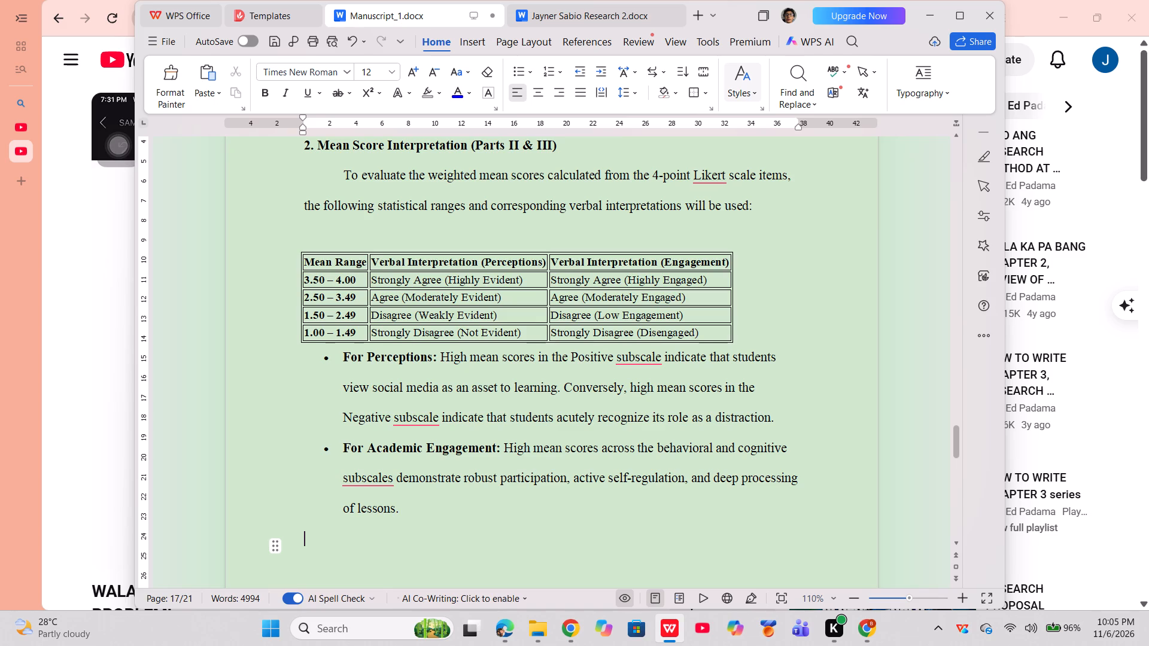
Delete one extra blank line above the "3. Correlational Analysis (Testing the Relationship)" heading.
key(Down)
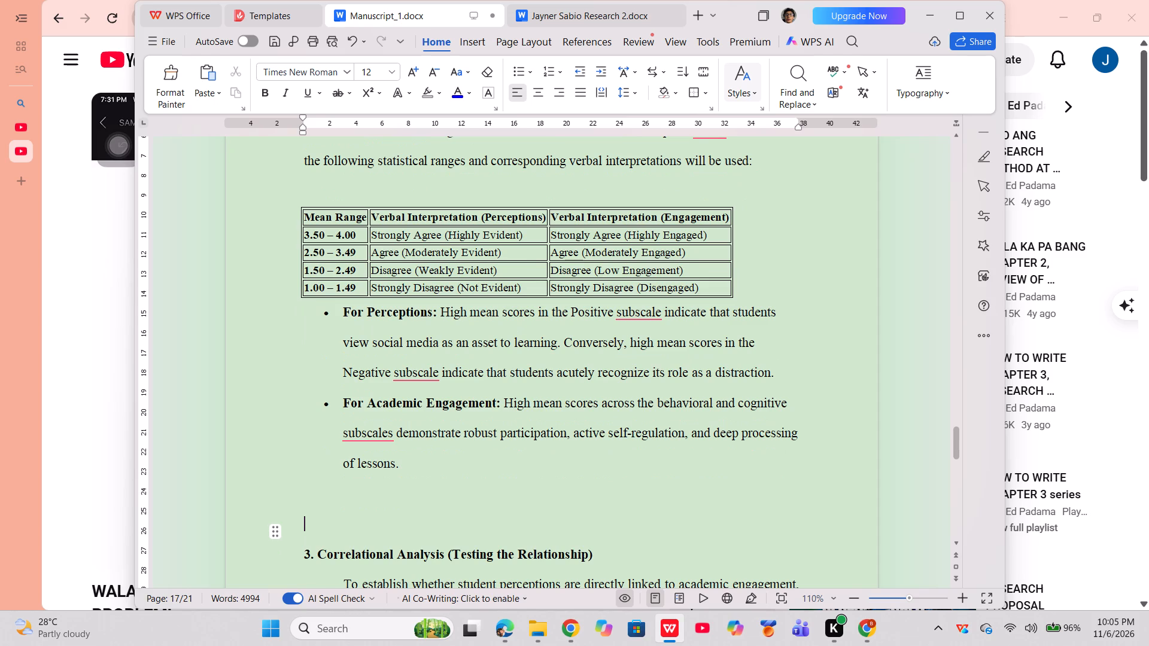
key(Down)
key(Down)
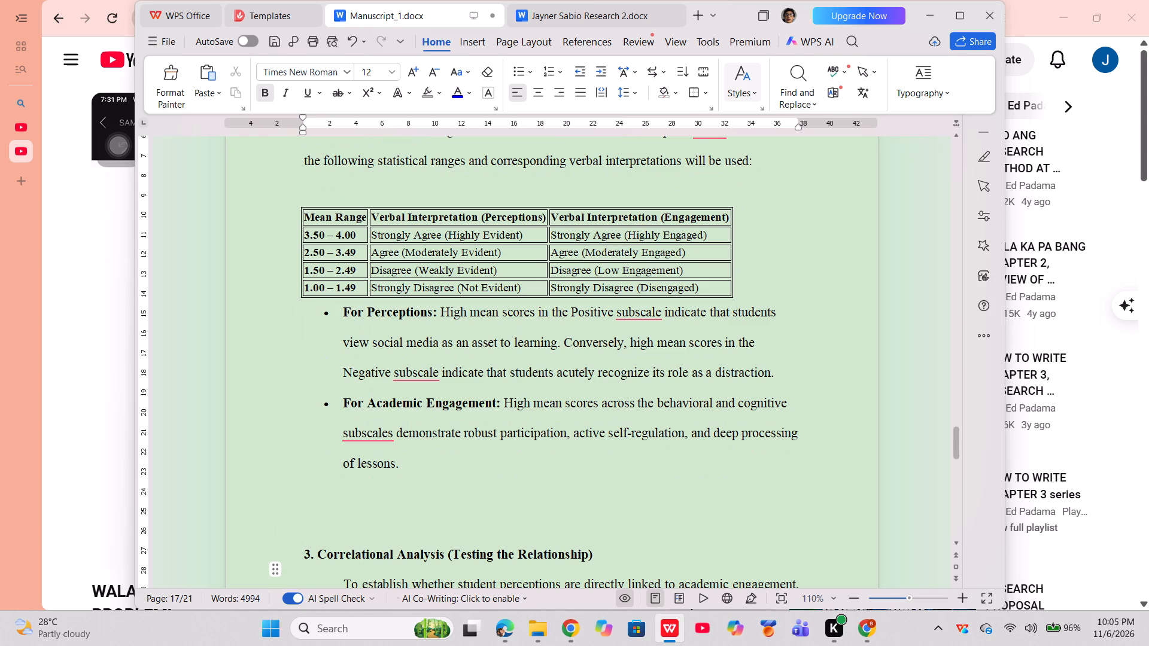
key(Up)
key(Up)
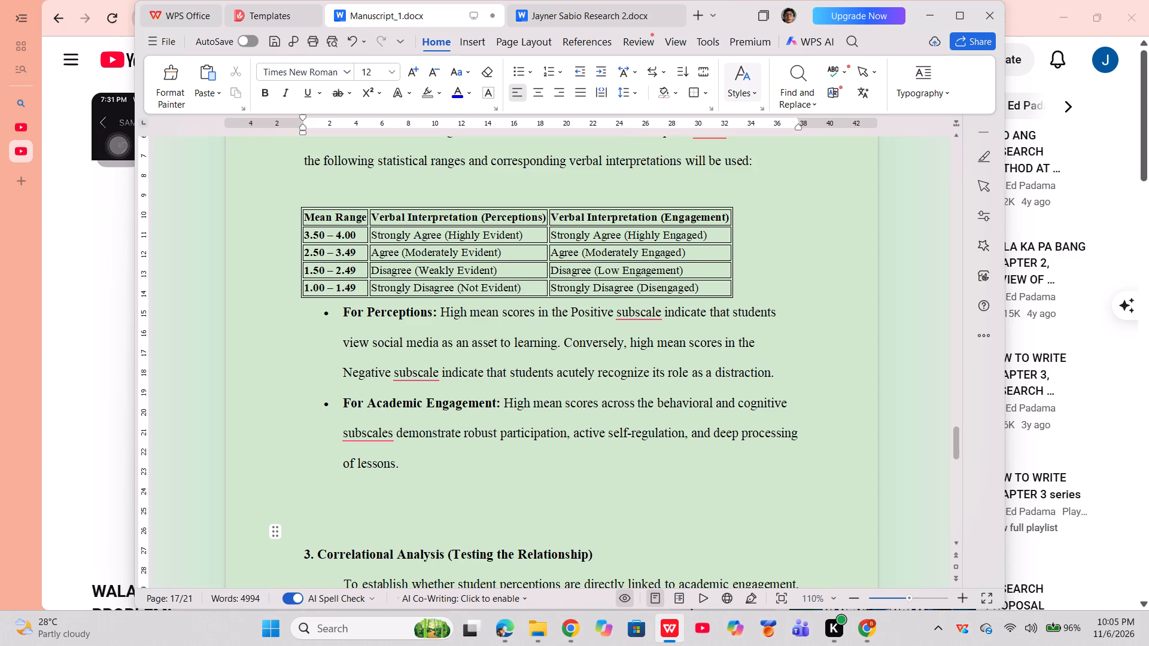
key(BackSpace)
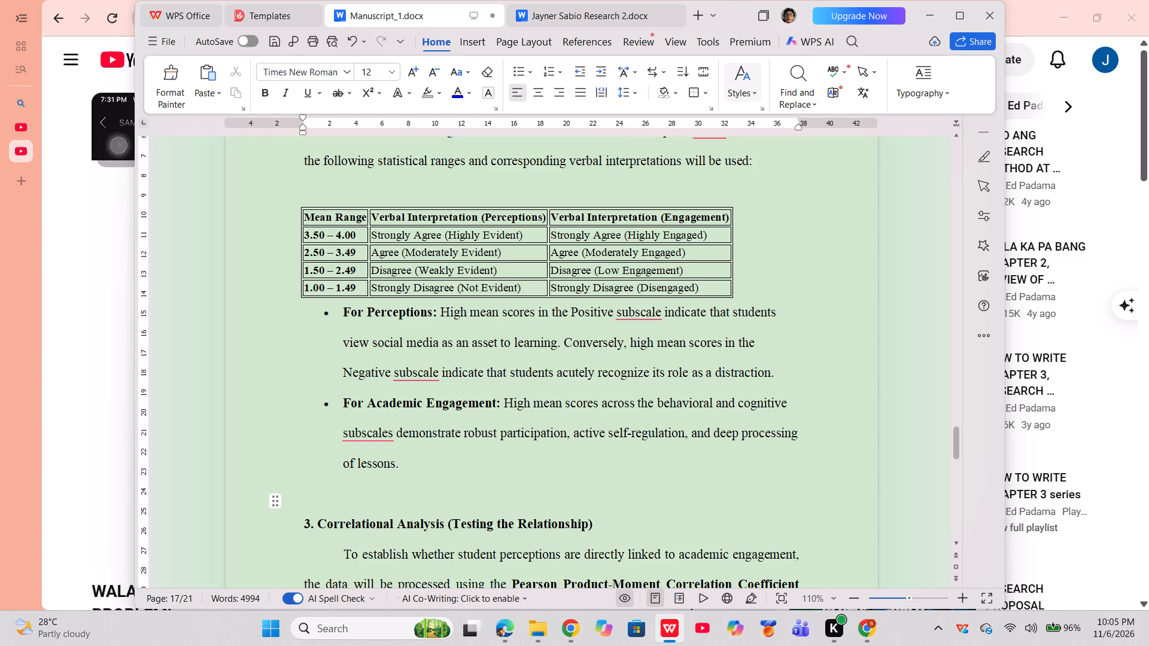
Save the manuscript.
key(ctrl+s)
Read the Correlational Analysis section, including the Positive Correlation, Negative Correlation and Significance Level bullets.
key(Down)
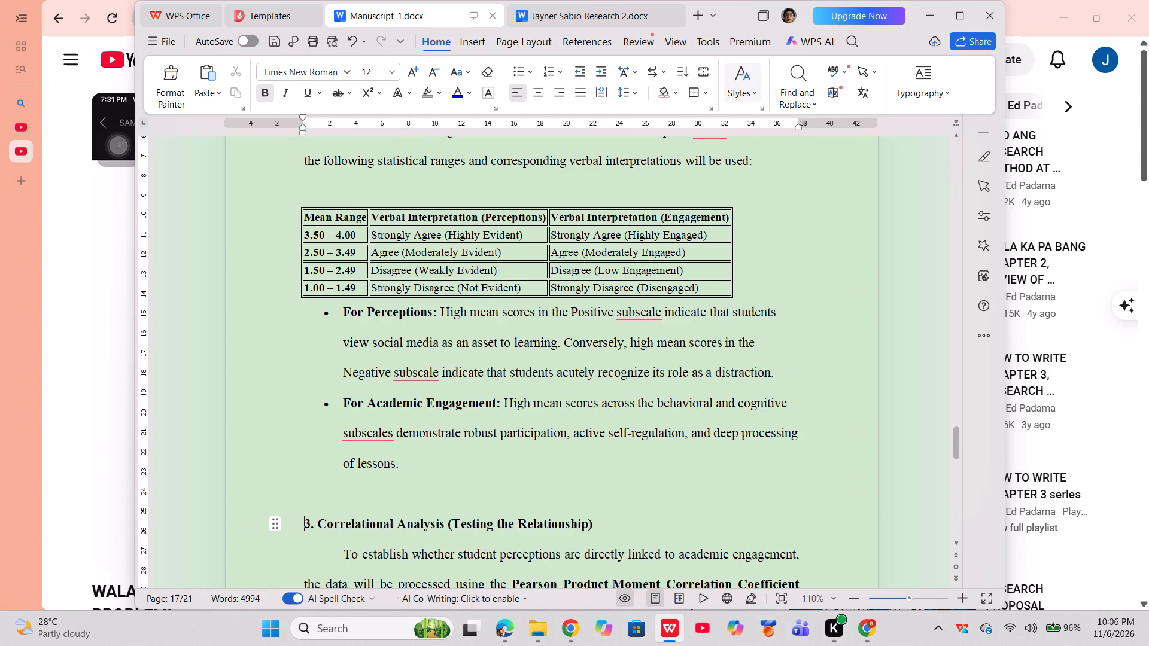
key(Down)
key(Down)
key(Down)
key(Down)
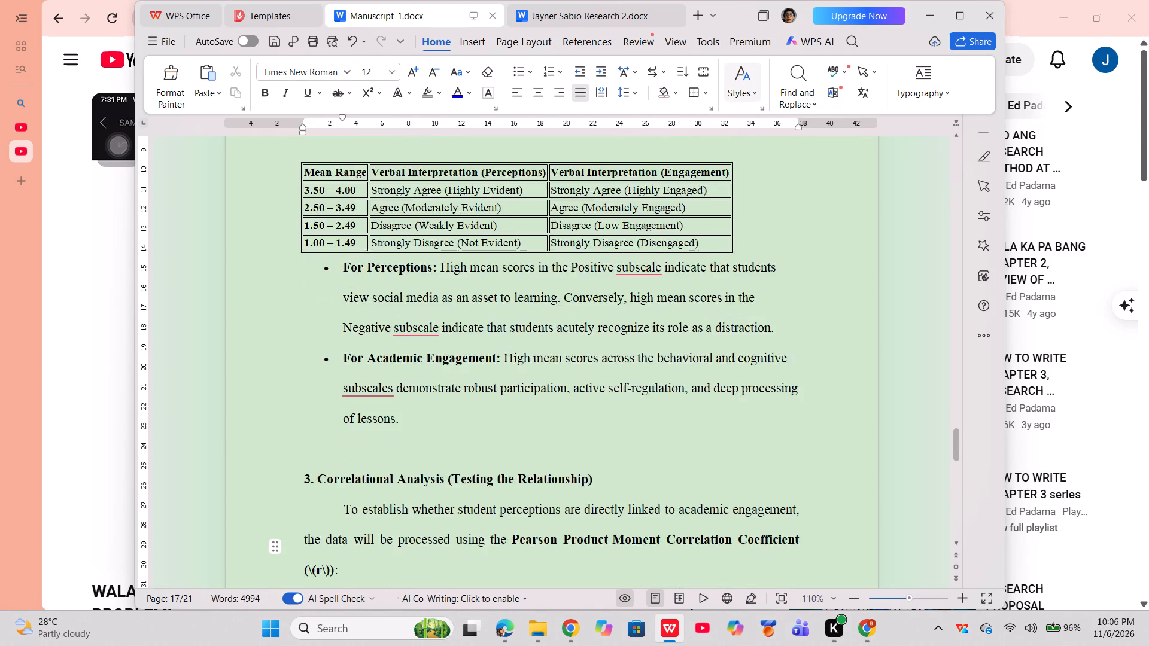
key(Down)
key(Down)
key(Down)
key(Down)
key(Down)
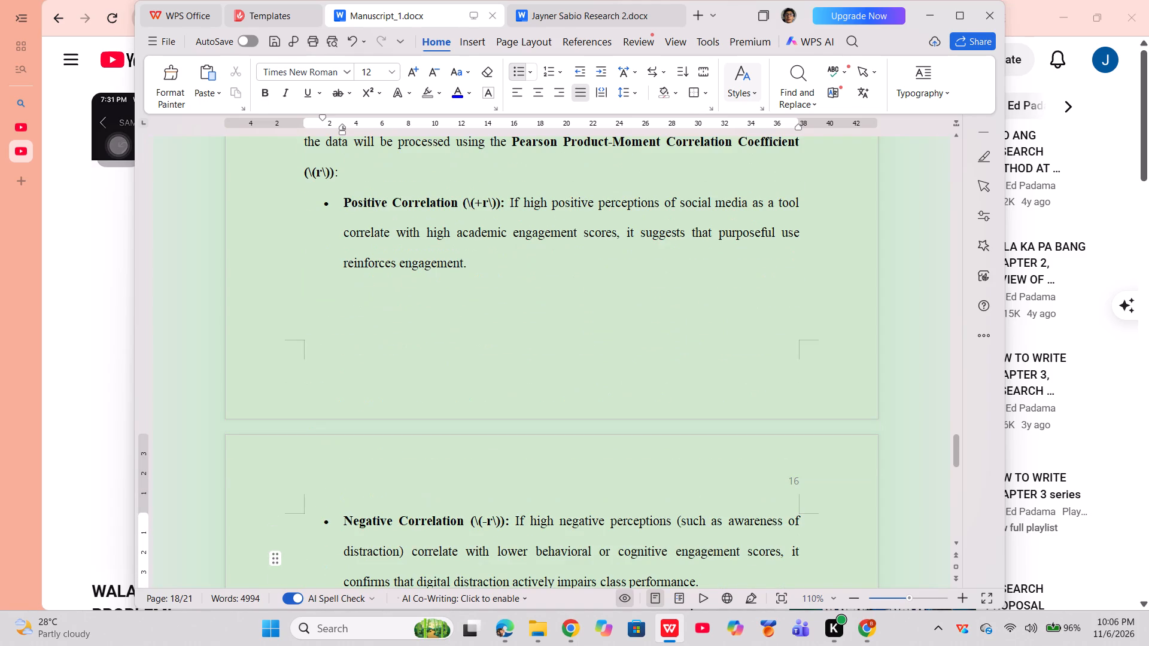
key(Down)
key(Down)
key(Down)
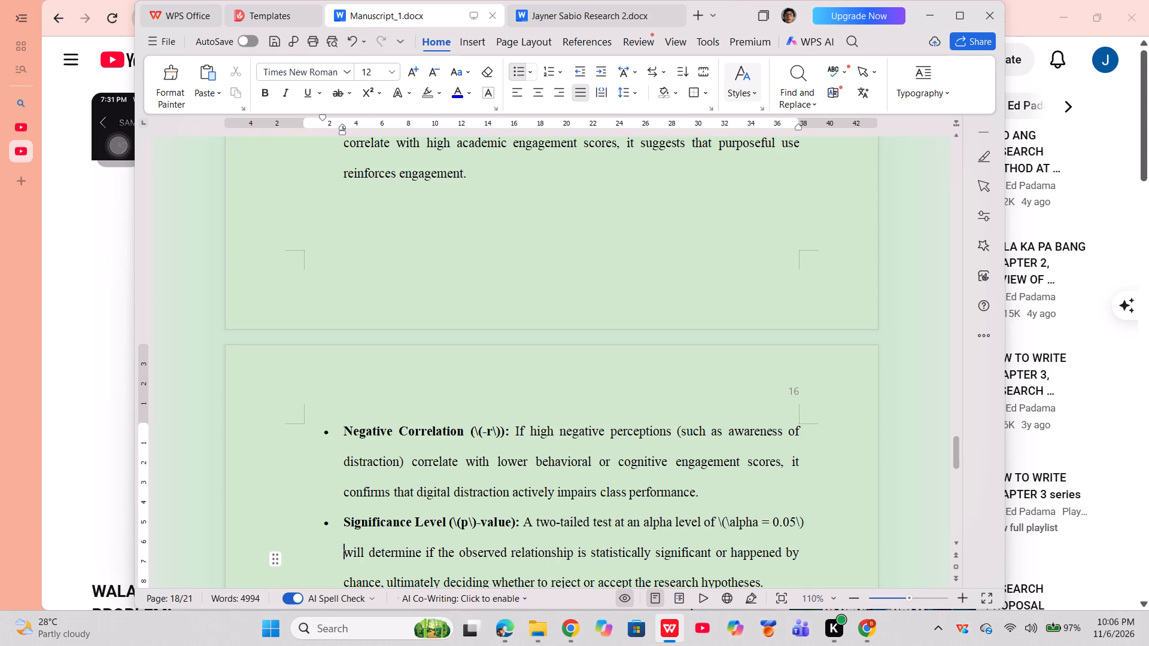
key(Down)
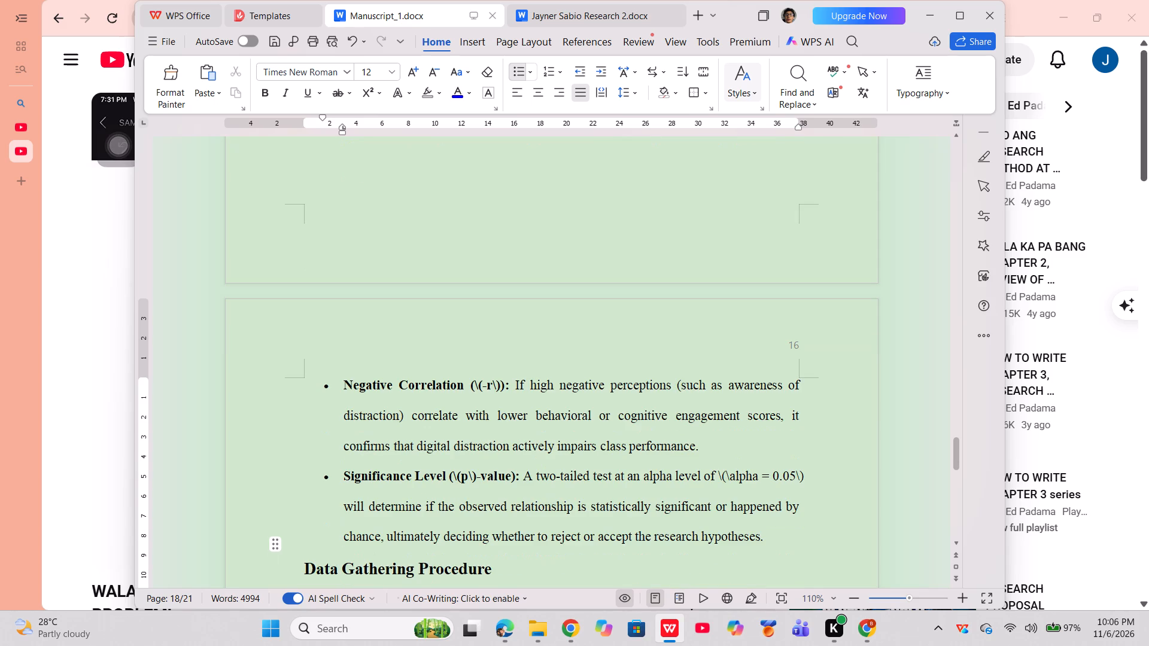
Read the four numbered items of the Data Gathering Procedure, from Permissions to Collection.
key(Down)
key(Down)
key(Down)
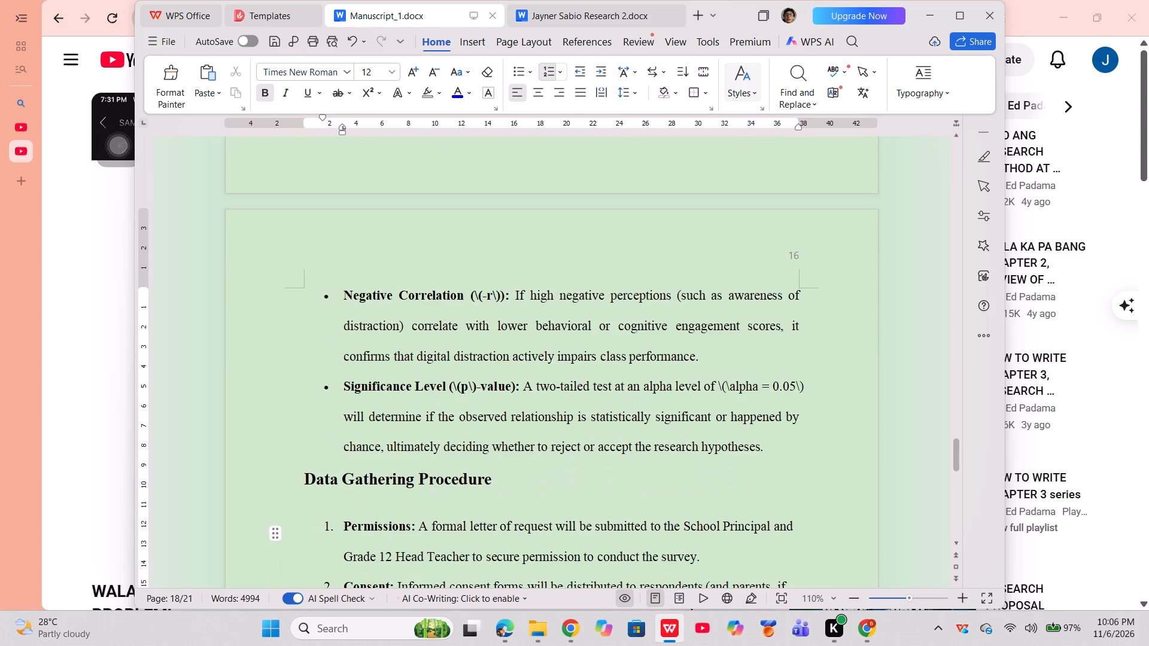
key(Down)
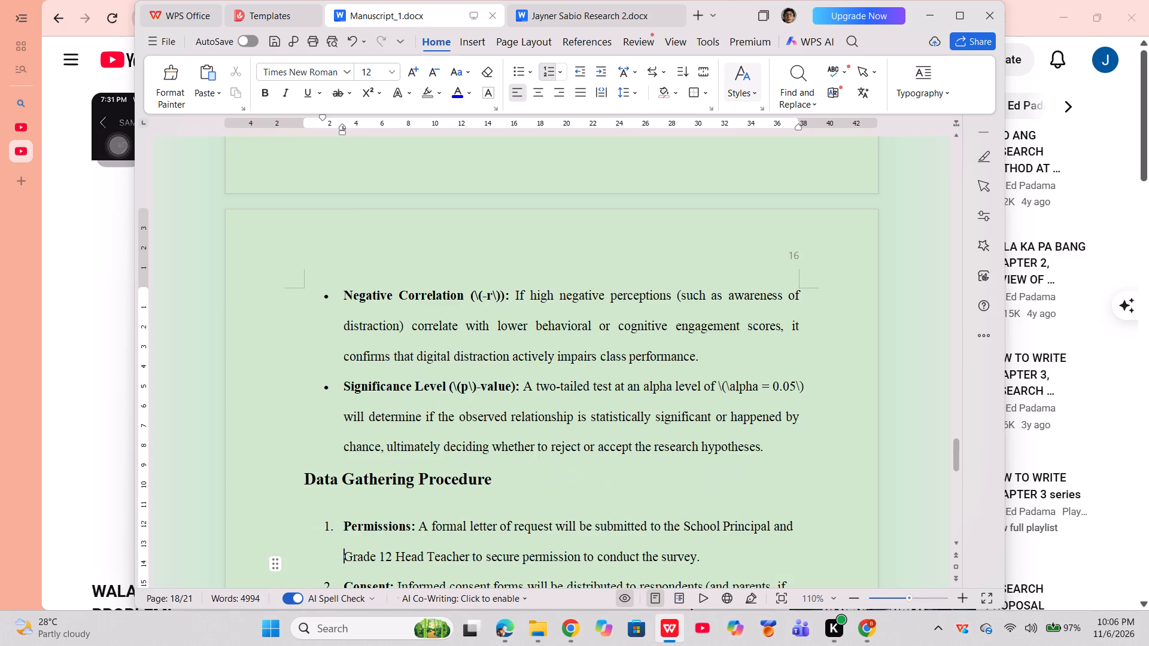
key(Down)
key(Down)
key(Down)
key(Down)
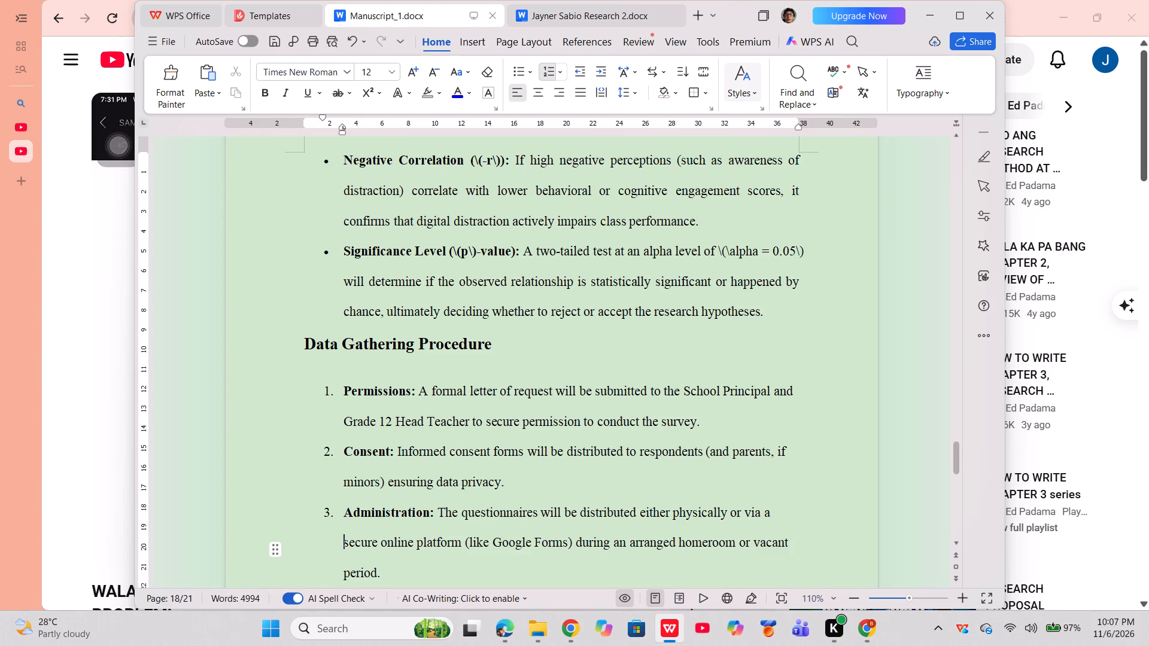
key(Down)
key(Down)
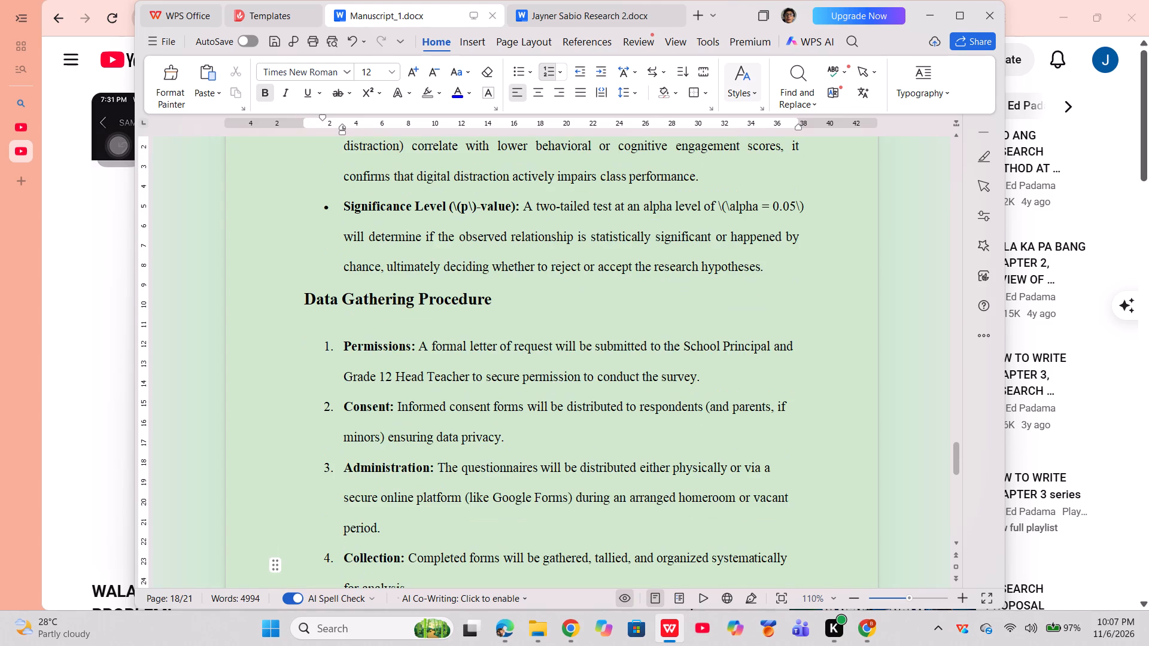
key(Down)
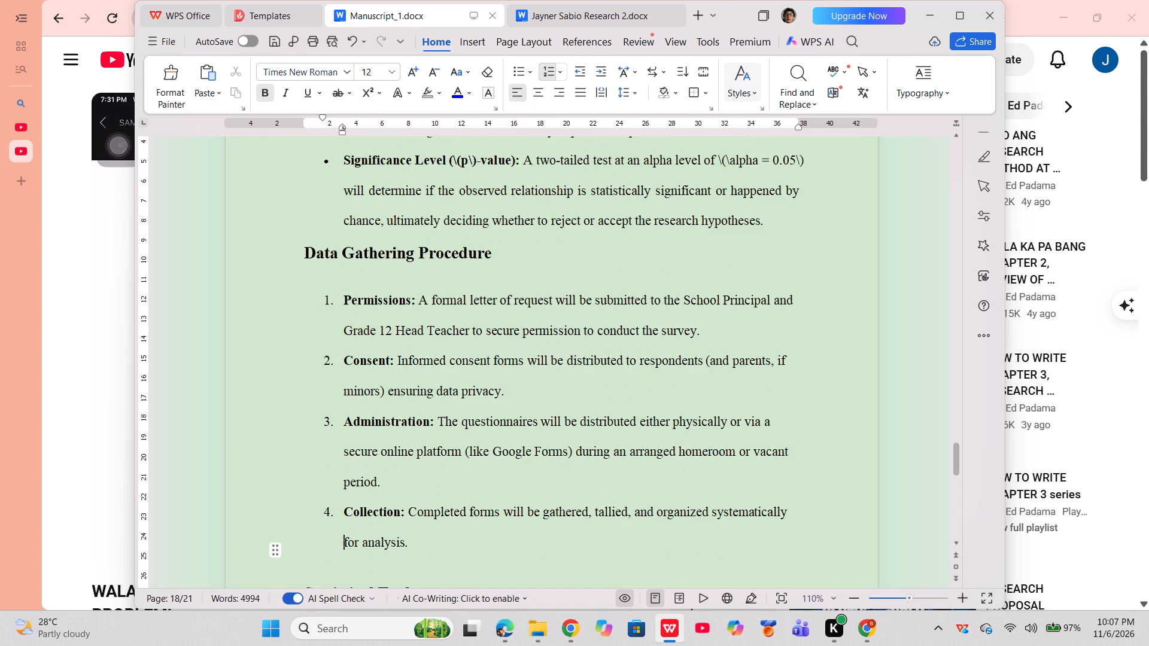
key(Down)
Read the Statistical Tools section from its introduction through the Pearson r Correlation Coefficient bullet.
key(Down)
key(Down)
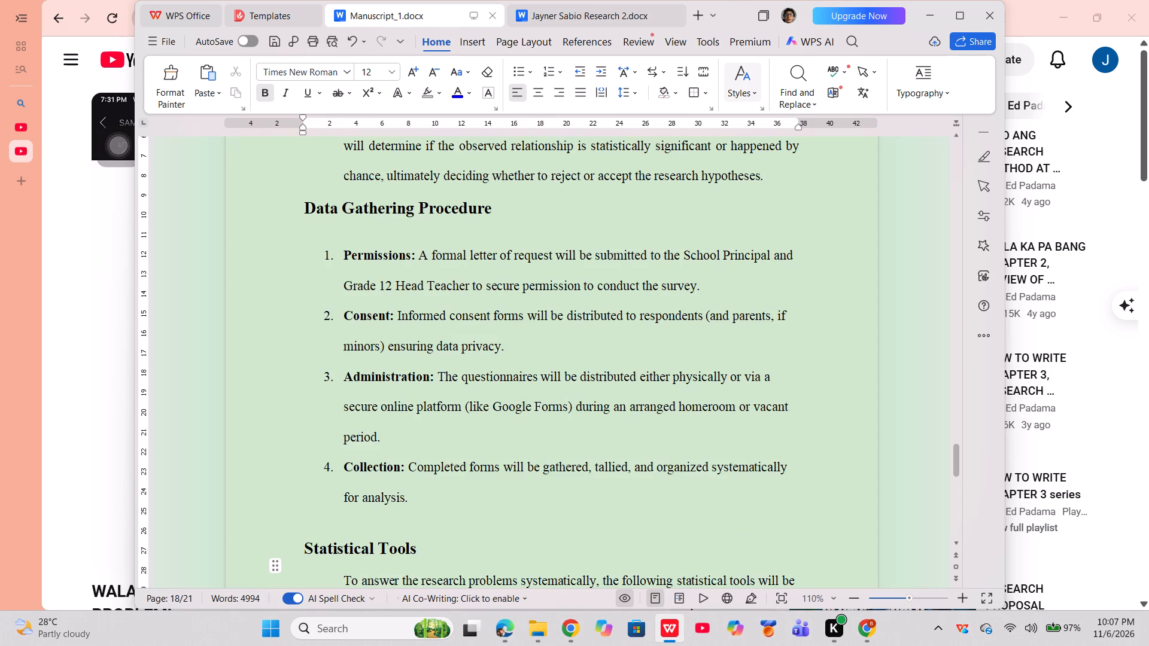
key(Down)
key(Down)
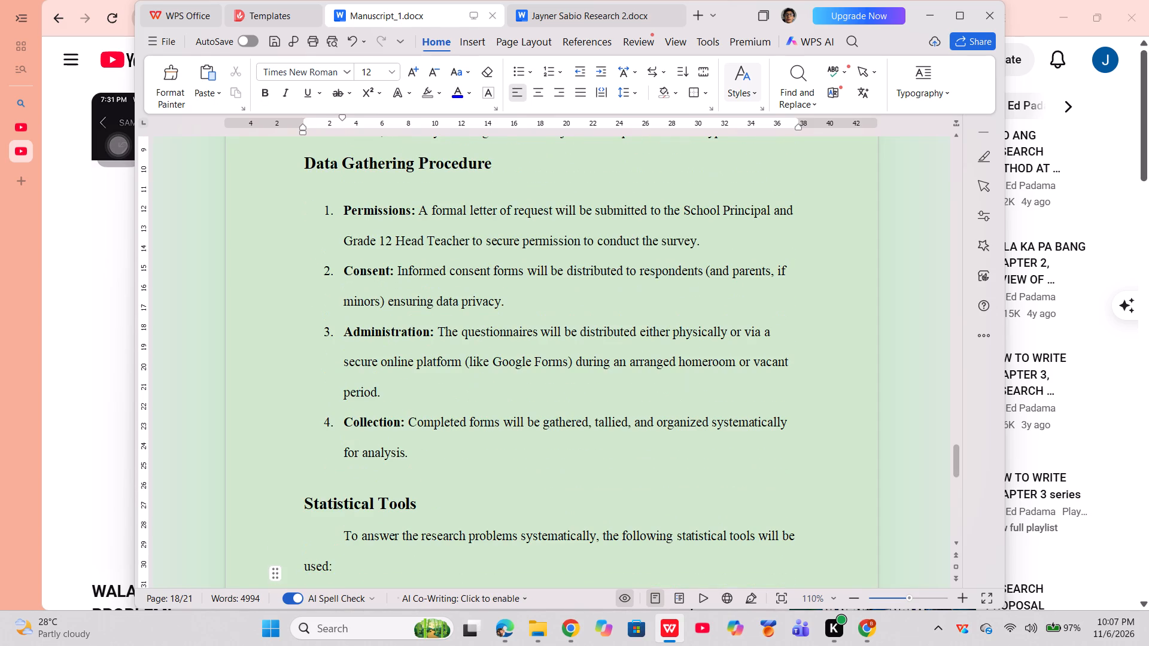
key(Down)
key(Down)
key(Down)
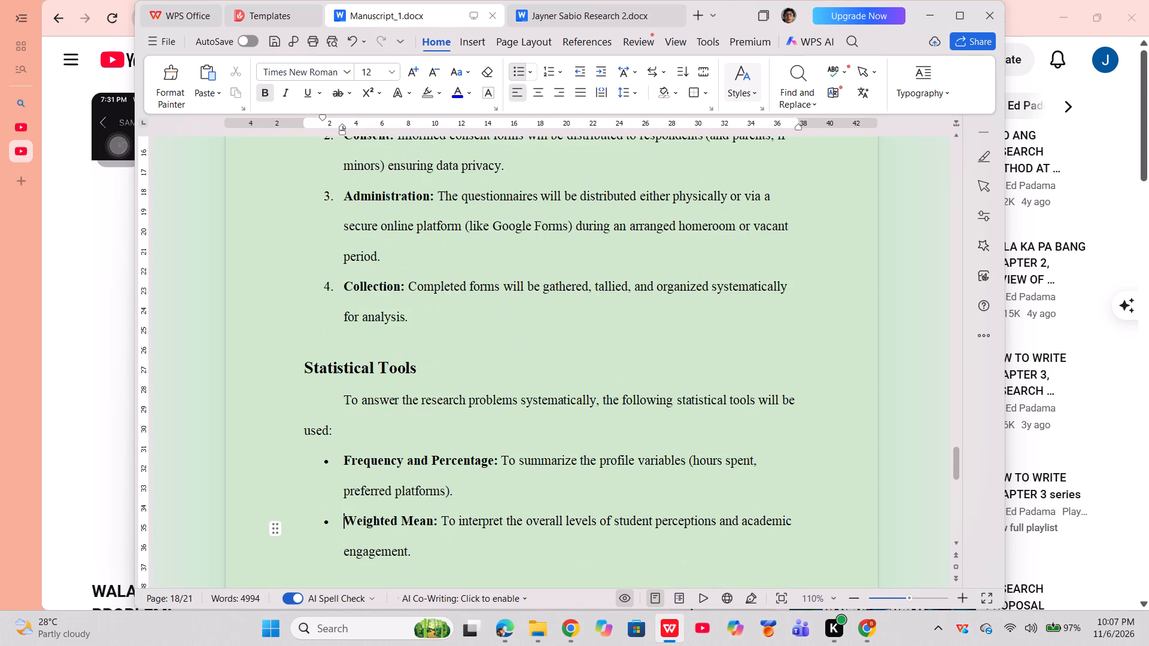
key(Down)
key(Down)
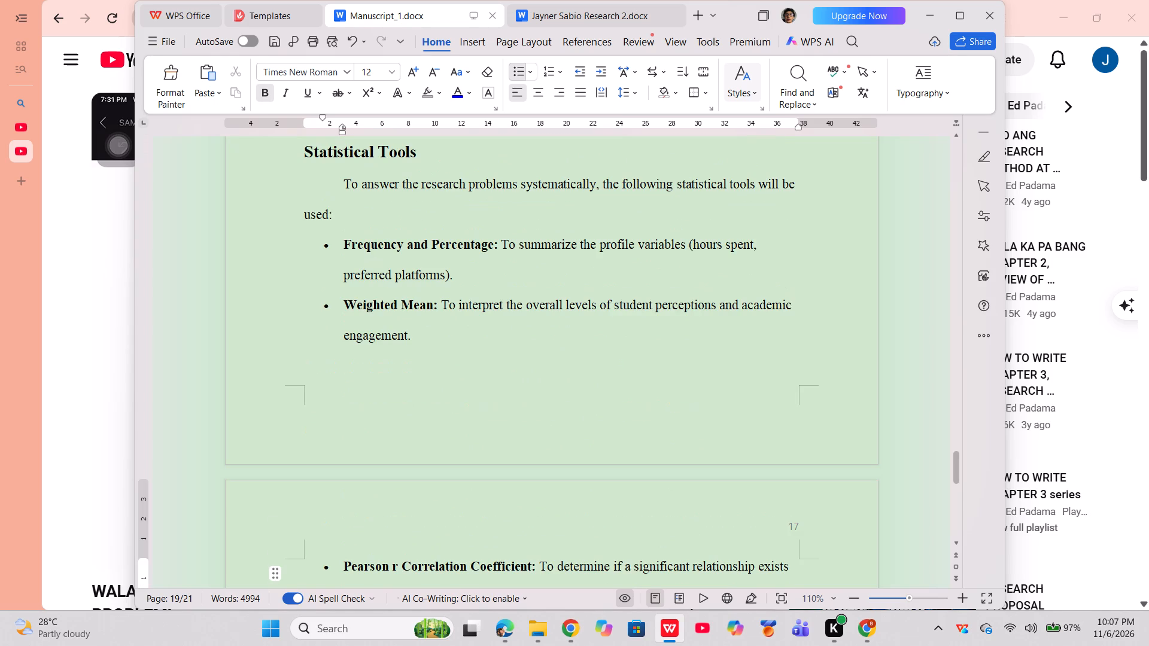
key(Down)
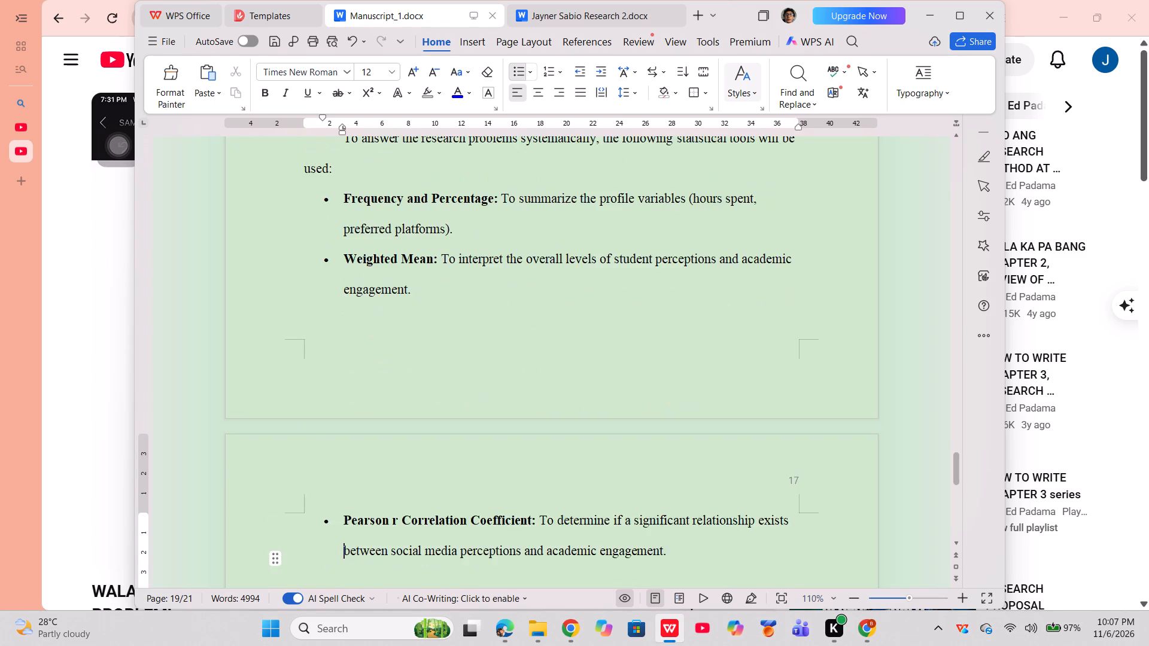
Look through the space after Chapter II and the Appendix A: Survey Questionnaire up to its daily hours question.
key(Down)
key(Down)
key(Down)
key(Down)
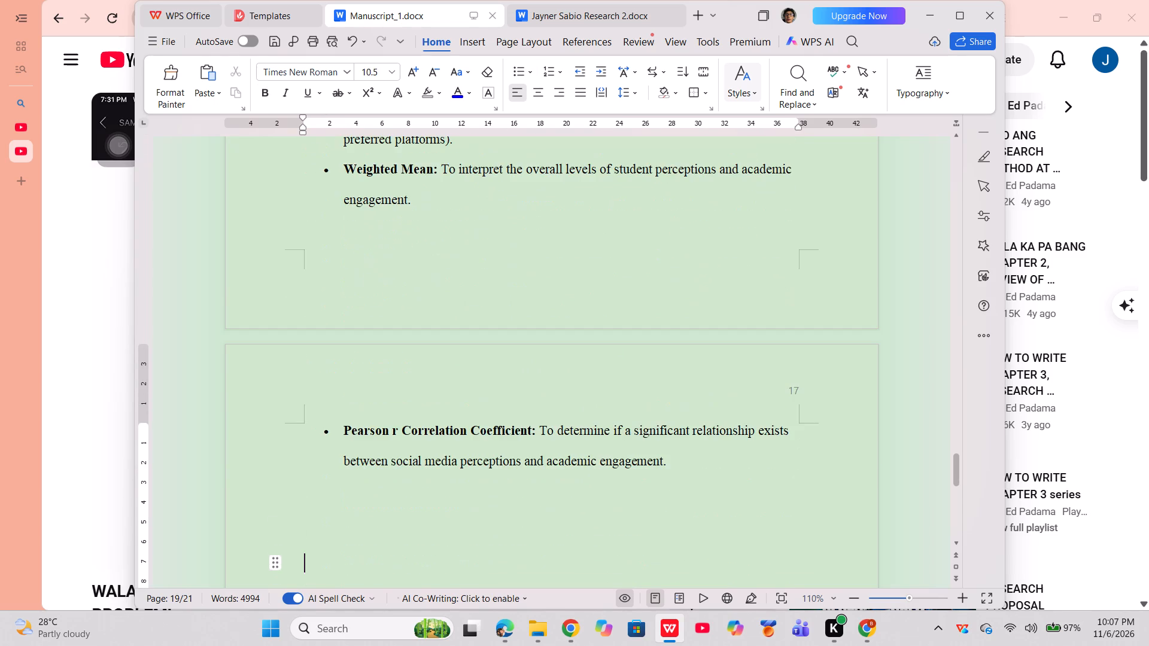
key(Down)
key(Down)
key(Down)
key(Down)
key(Down)
key(Down)
key(Down)
key(Down)
key(Down)
key(Down)
key(Down)
key(Down)
key(Down)
key(Down)
key(Down)
key(Down)
key(Down)
key(Down)
key(Down)
key(Down)
key(Down)
key(Down)
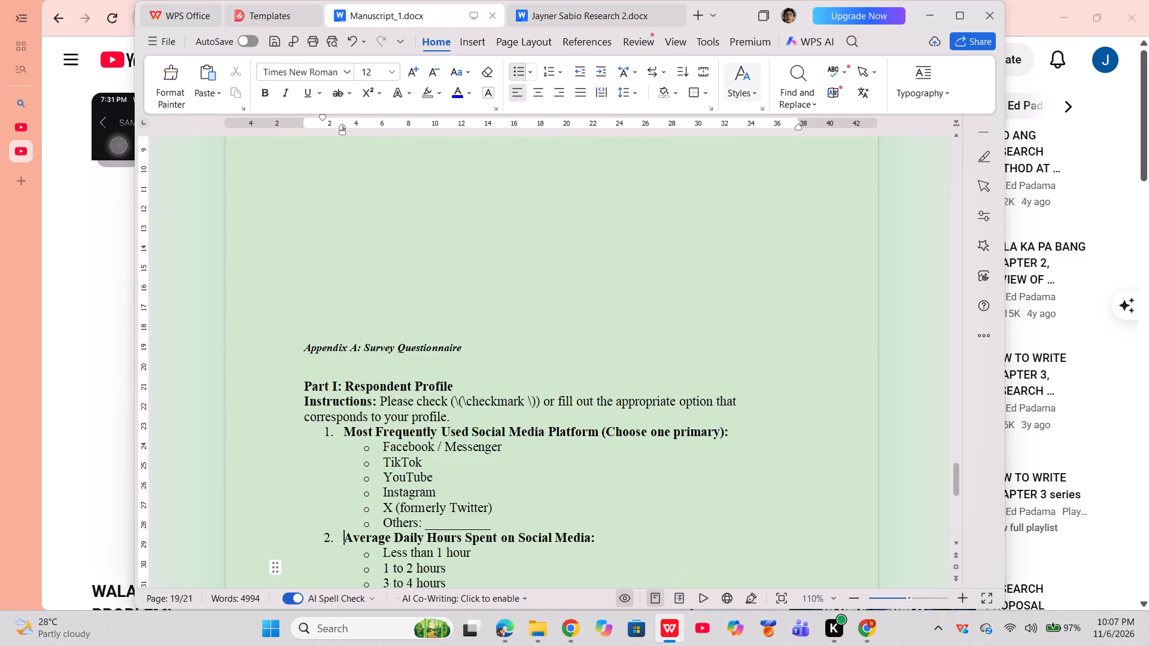
Look back from the survey questionnaire to the introductory sentence of the Statistical Tools section.
key(Up)
key(Up)
key(Up)
key(Up)
key(Up)
key(Up)
key(Up)
key(Up)
key(Up)
key(Up)
key(Up)
key(Up)
key(Up)
key(Up)
key(Up)
key(Up)
key(Up)
key(Up)
key(Up)
key(Up)
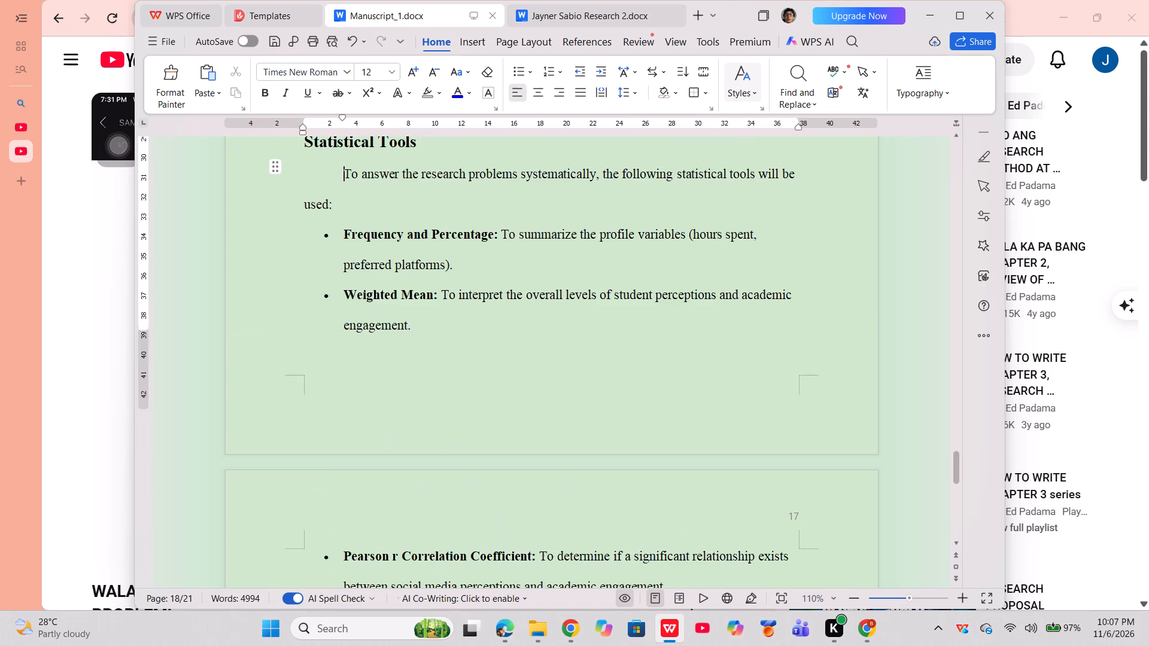
Look back from the Statistical Tools section through the Data Gathering Procedure to the For Academic Engagement bullet.
key(Up)
key(Up)
key(Up)
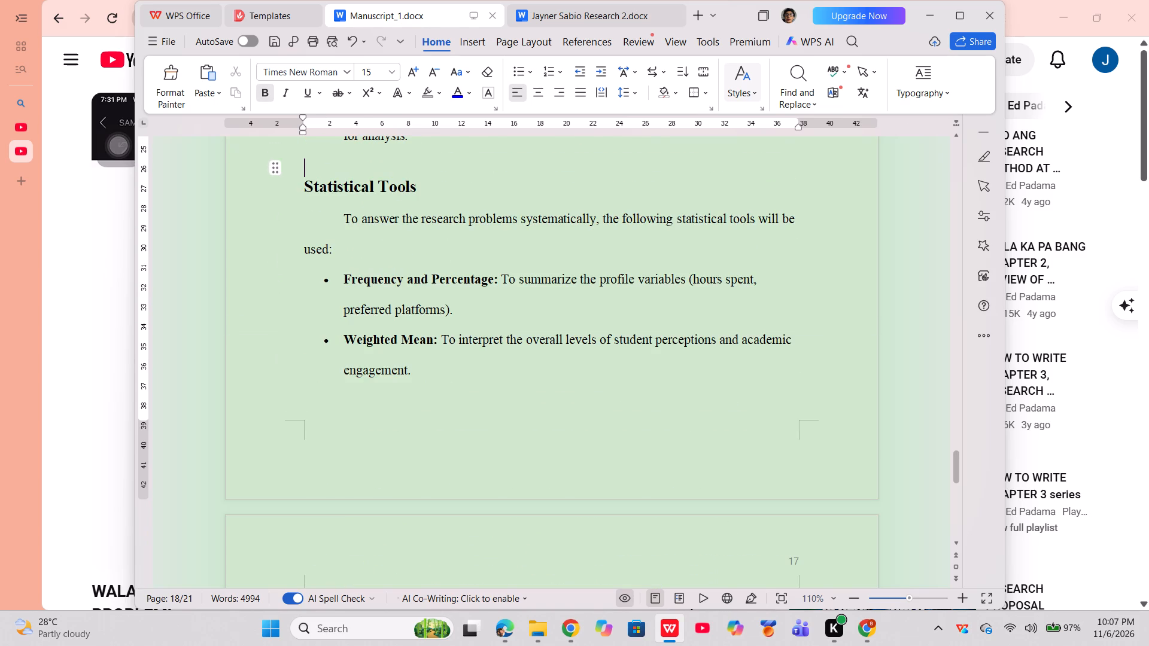
key(Up)
key(Up)
key(Up)
key(Up)
key(Up)
key(Up)
key(Up)
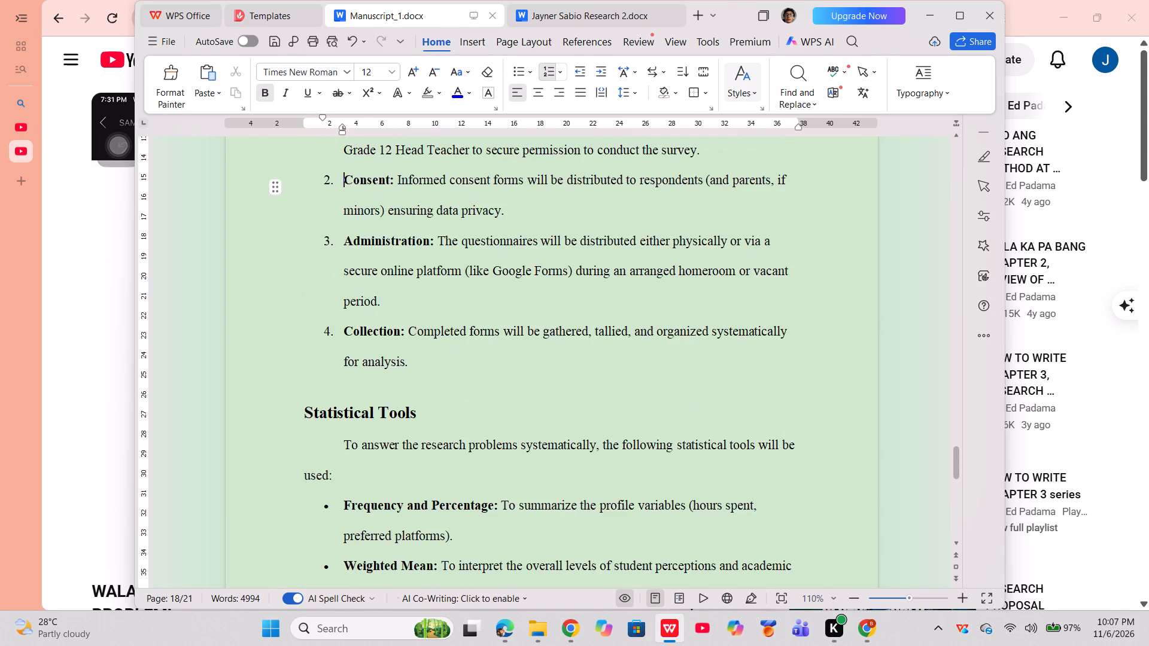
key(Up)
key(Up)
key(Up)
key(Up)
key(Up)
key(Up)
key(Up)
key(Up)
key(Up)
key(Up)
key(Up)
key(Up)
key(Up)
key(Up)
key(Up)
key(Up)
key(Up)
key(Up)
key(Up)
key(Up)
key(Up)
key(Up)
key(Up)
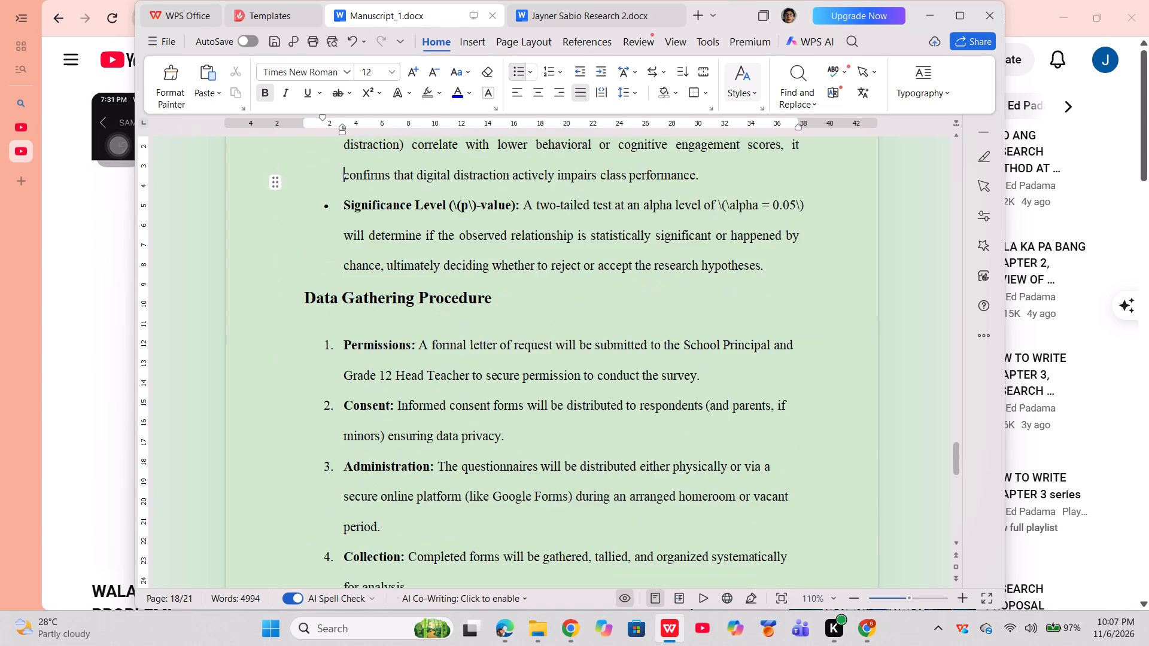
Review the Correlational Analysis section from its heading through the Significance Level bullet.
key(Down)
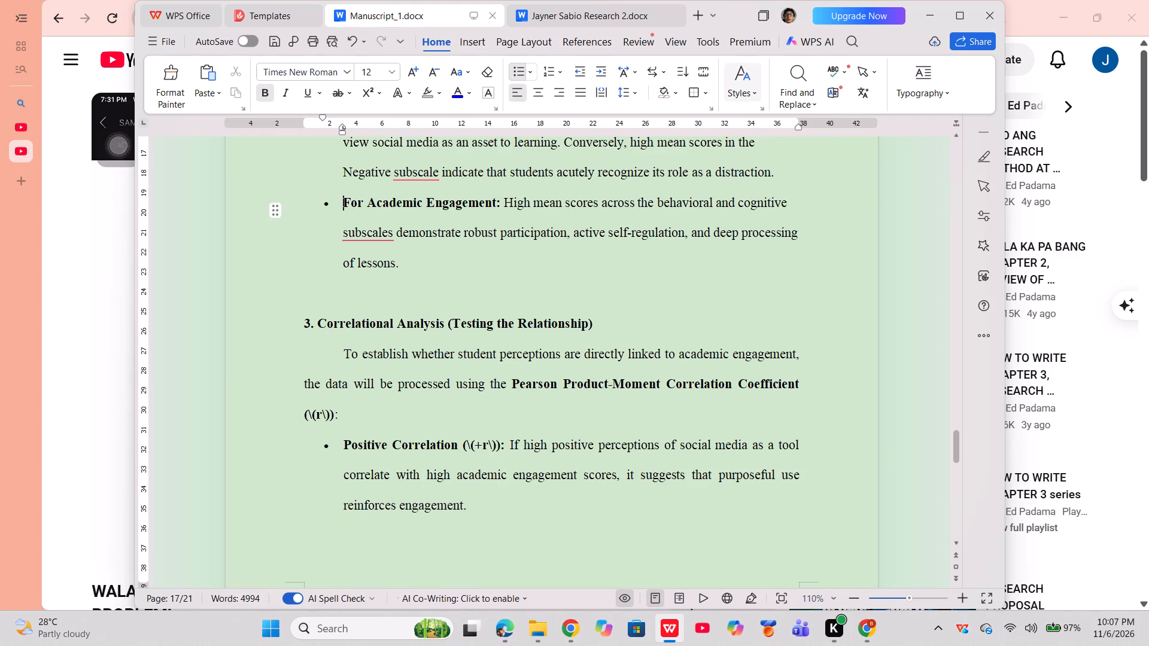
key(Down)
key(Down)
key(Down)
key(Down)
key(Down)
key(Down)
key(Down)
key(Down)
key(Down)
key(Down)
key(Down)
key(Down)
key(Down)
key(Down)
key(Down)
key(Down)
key(Down)
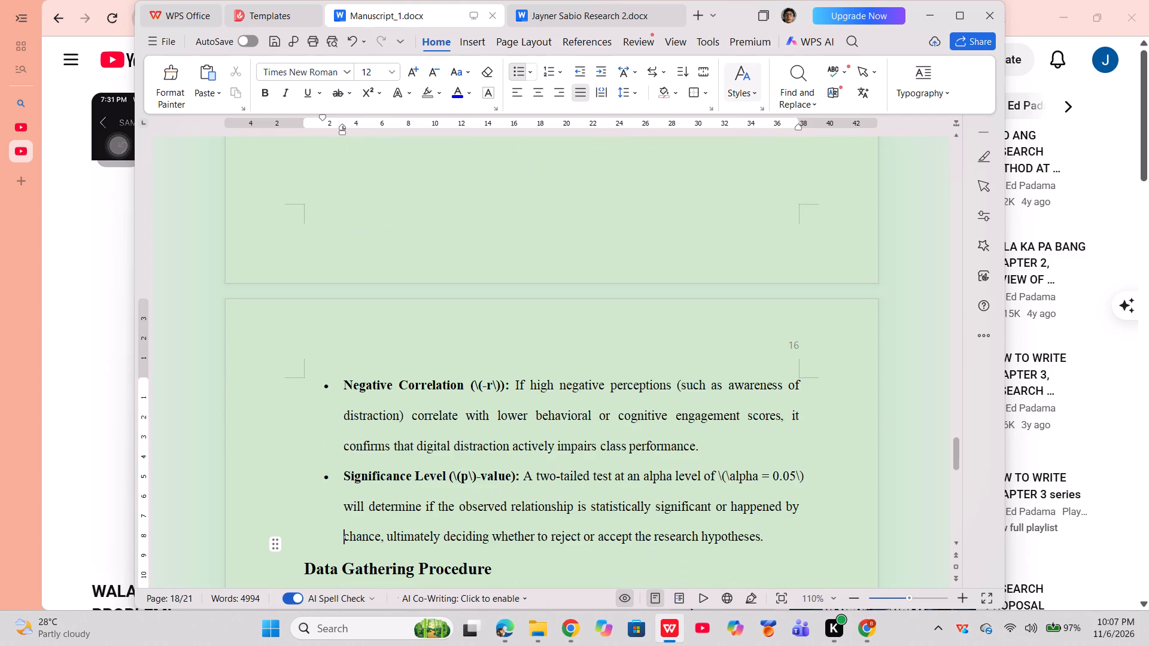
Check the spacing from the Significance Level bullet back through Correlational Analysis to the mean range table.
key(Up)
key(Up)
key(Up)
key(Up)
key(Up)
key(Up)
key(Up)
key(Up)
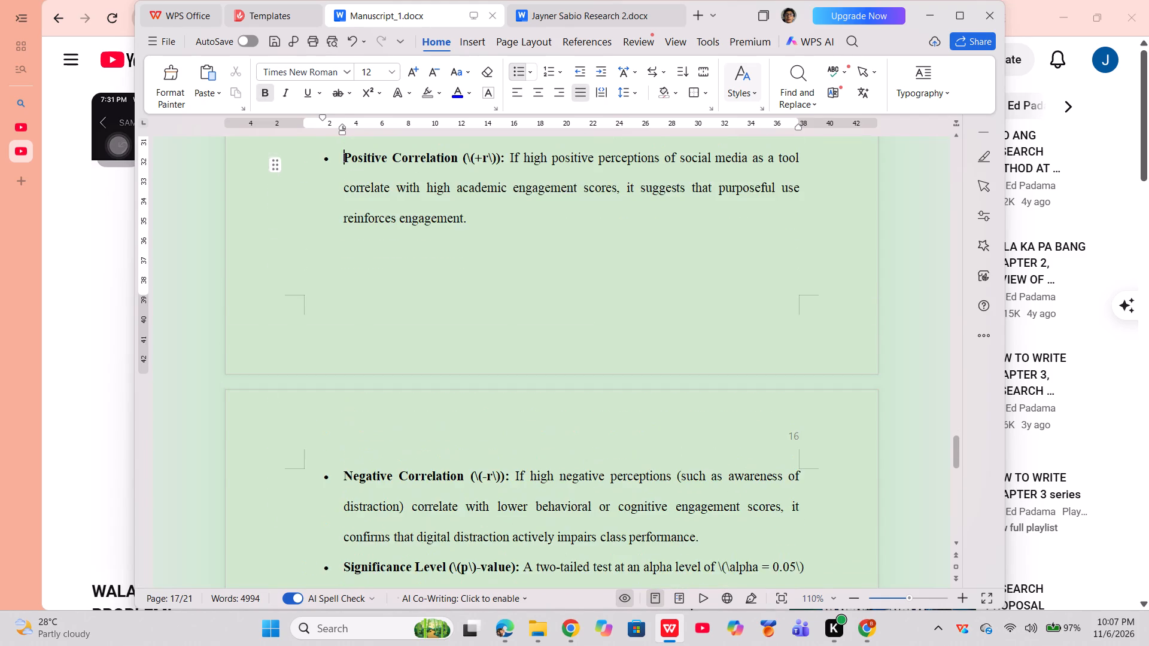
key(Up)
key(Up)
key(Up)
key(Up)
key(Up)
key(Up)
key(Up)
key(Up)
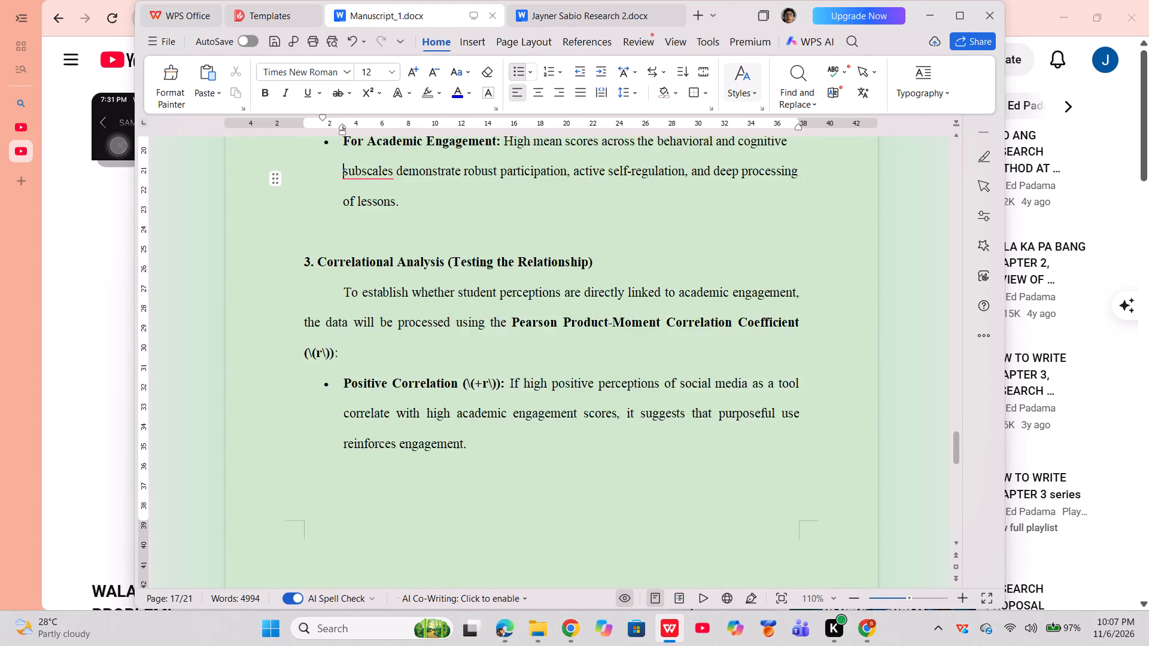
key(Up)
key(Up)
key(Up)
key(Up)
key(Up)
key(Up)
key(Up)
key(Up)
key(Up)
key(Up)
key(Up)
key(Up)
key(Up)
key(Up)
key(Up)
key(Up)
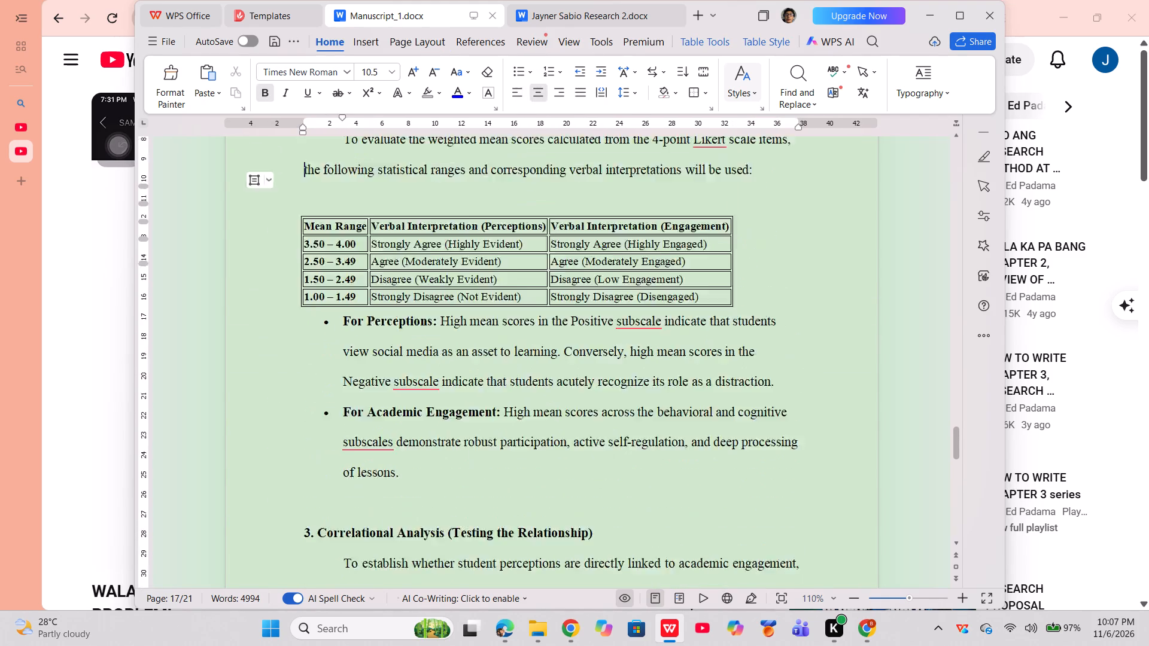
Look back from Mean Score Interpretation through Profile Analysis and Data Gathering Instrument to the Population of the Study paragraph.
key(Up)
key(Up)
key(Up)
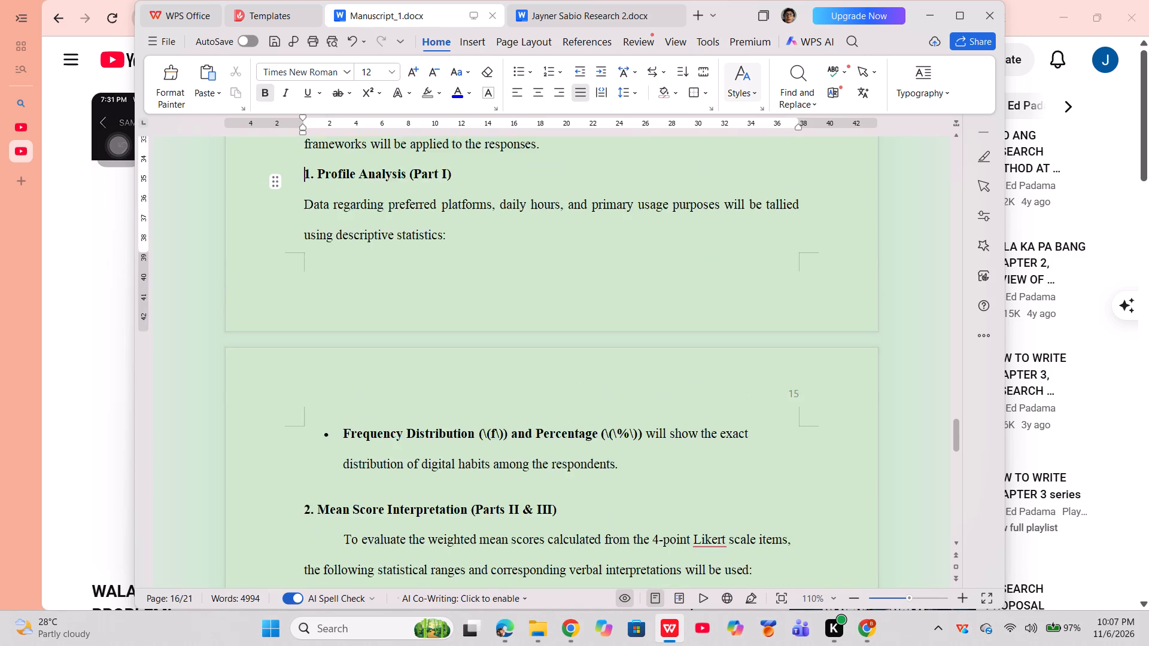
key(Up)
key(Up)
key(Up)
key(Up)
key(Up)
key(Up)
key(Up)
key(Up)
key(Up)
key(Up)
key(Up)
key(Up)
key(Up)
key(Up)
key(Up)
key(Up)
key(Up)
key(Up)
key(Up)
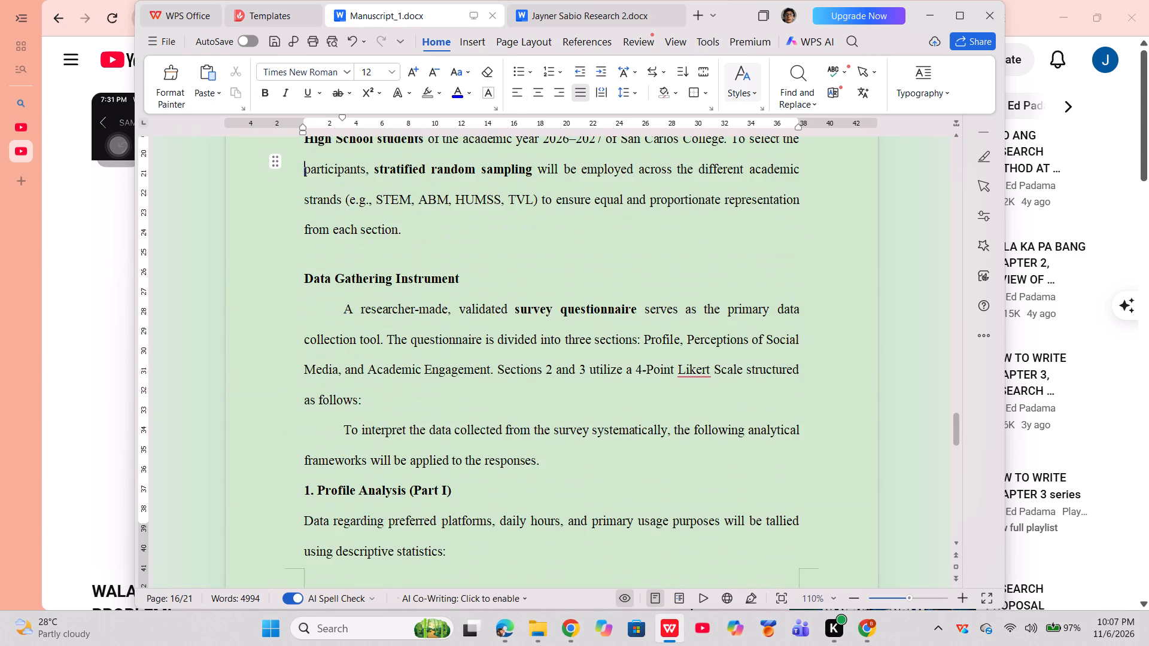
Delete the blank line between the For Academic Engagement bullet and the "3. Correlational Analysis (Testing the Relationship)" heading.
key(Down)
key(Down)
key(Down)
key(Down)
key(Down)
key(Down)
key(Down)
key(Down)
key(Down)
key(Down)
key(Down)
key(Down)
key(Down)
key(Down)
key(Down)
key(Down)
key(Down)
key(Down)
key(Down)
key(Down)
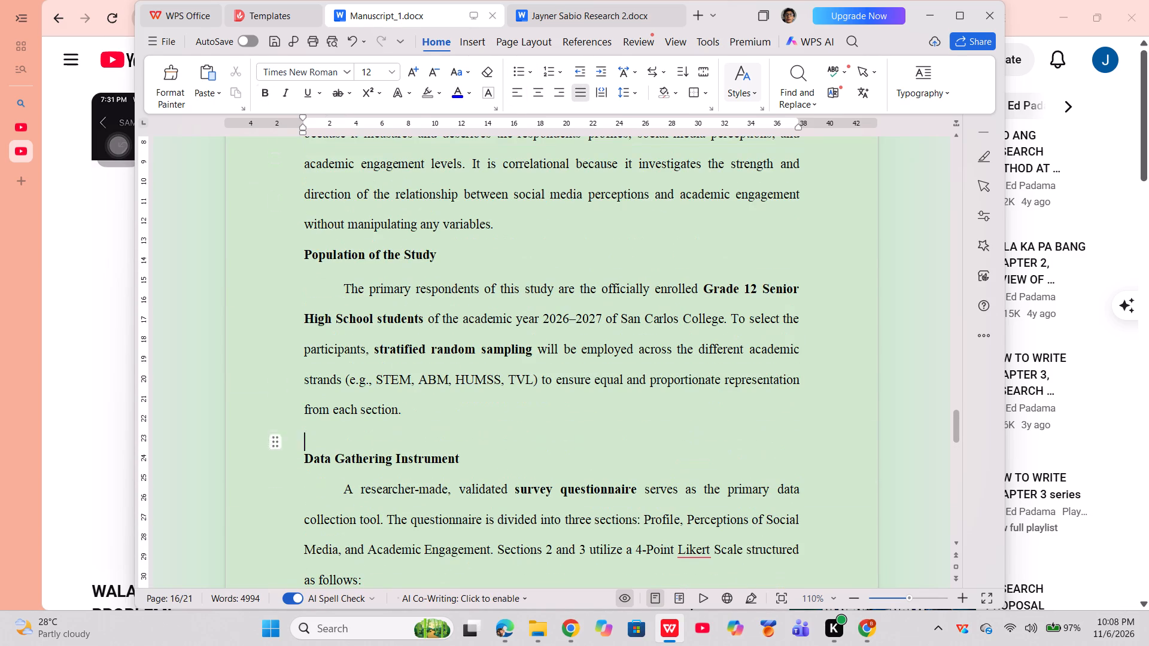
key(Down)
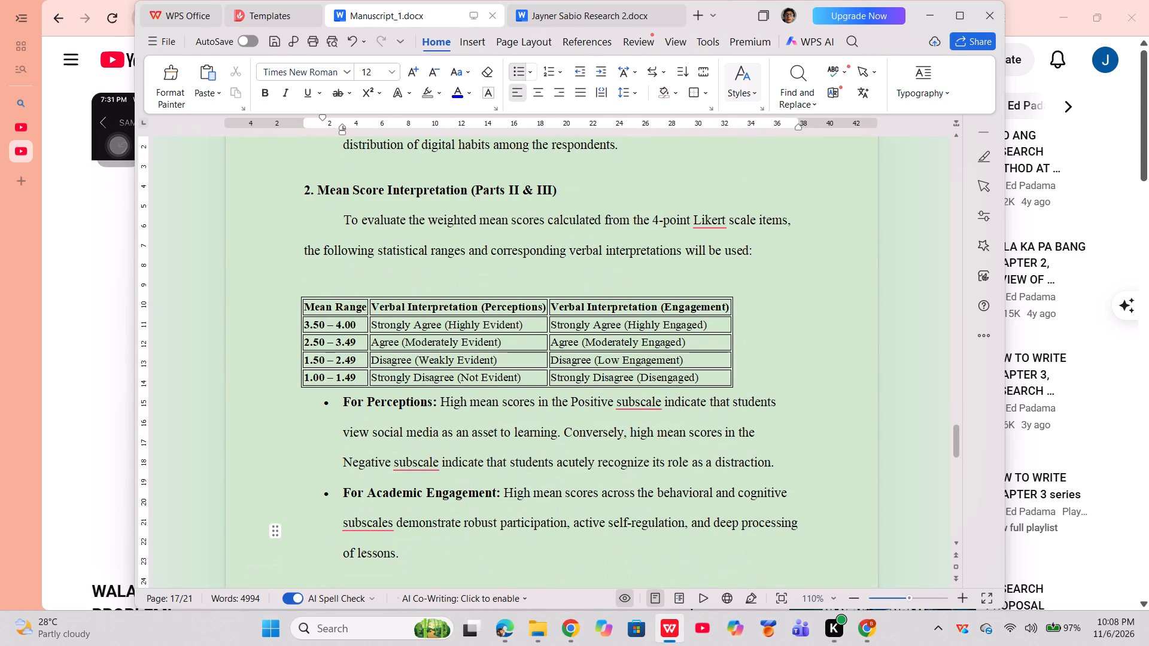
key(Down)
key(Down)
key(Down)
key(Up)
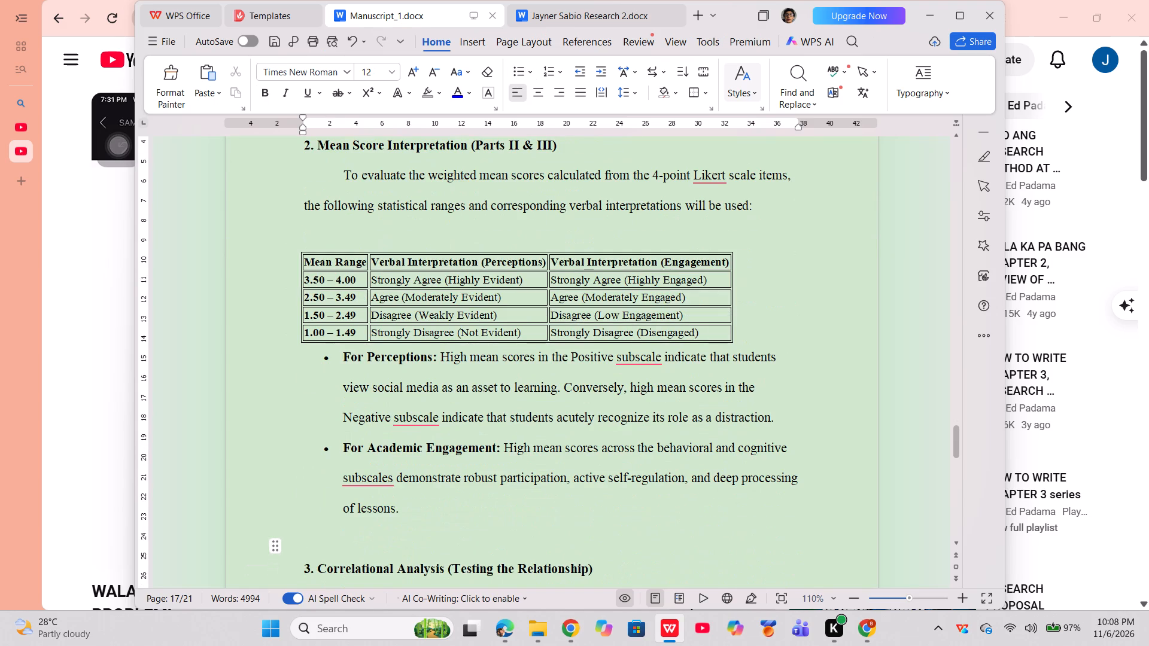
key(BackSpace)
Look through the Correlational Analysis section down to the Significance Level bullet to check its layout.
key(Down)
key(Down)
key(Down)
key(Down)
key(Down)
key(Down)
key(Down)
key(Down)
key(Down)
key(Down)
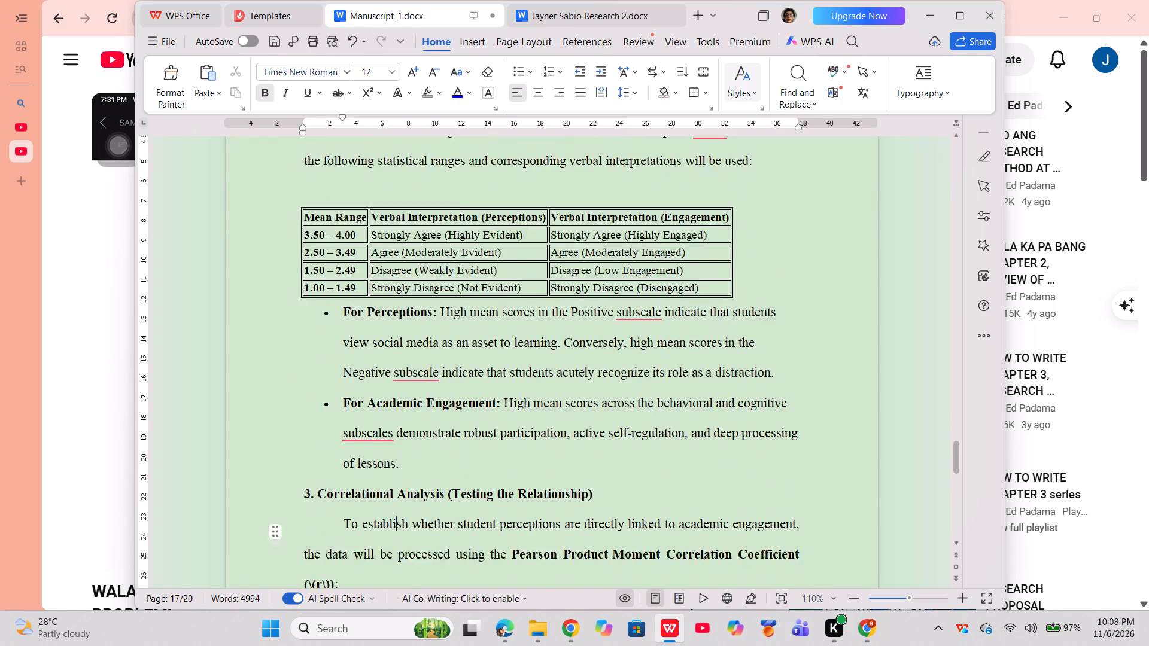
key(Down)
key(Down)
key(Down)
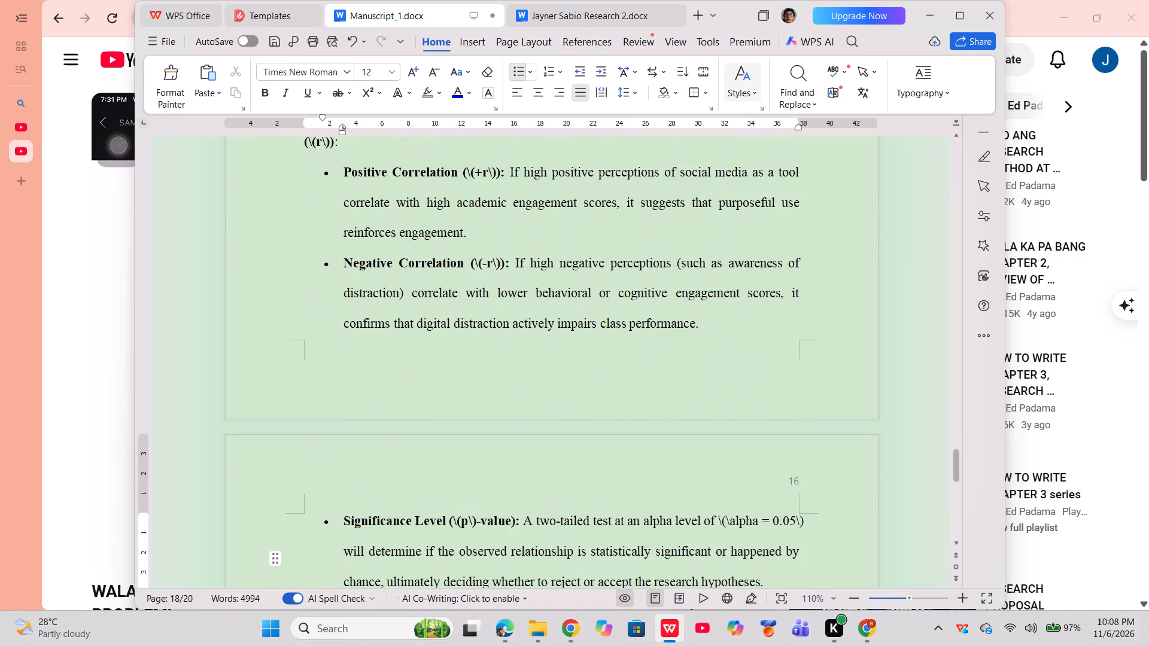
Check the layout of the Data Gathering Procedure from its heading down to the Collection item.
key(Down)
key(Down)
key(Down)
key(Down)
key(Down)
key(Down)
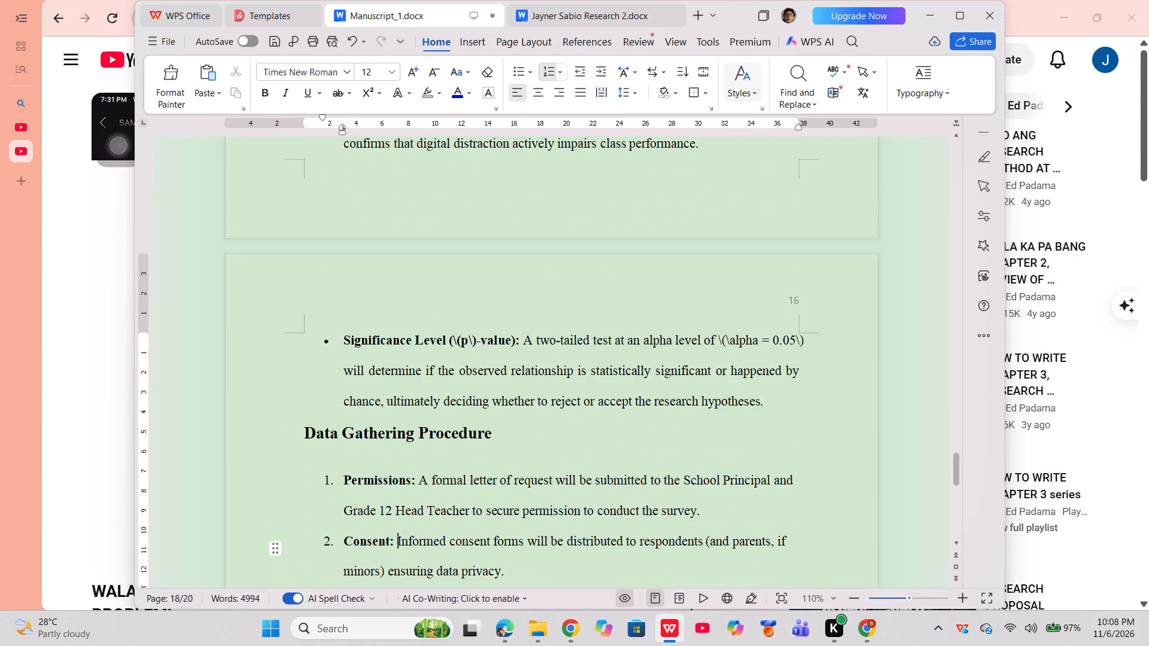
key(Down)
key(Down)
key(Down)
key(Down)
key(Down)
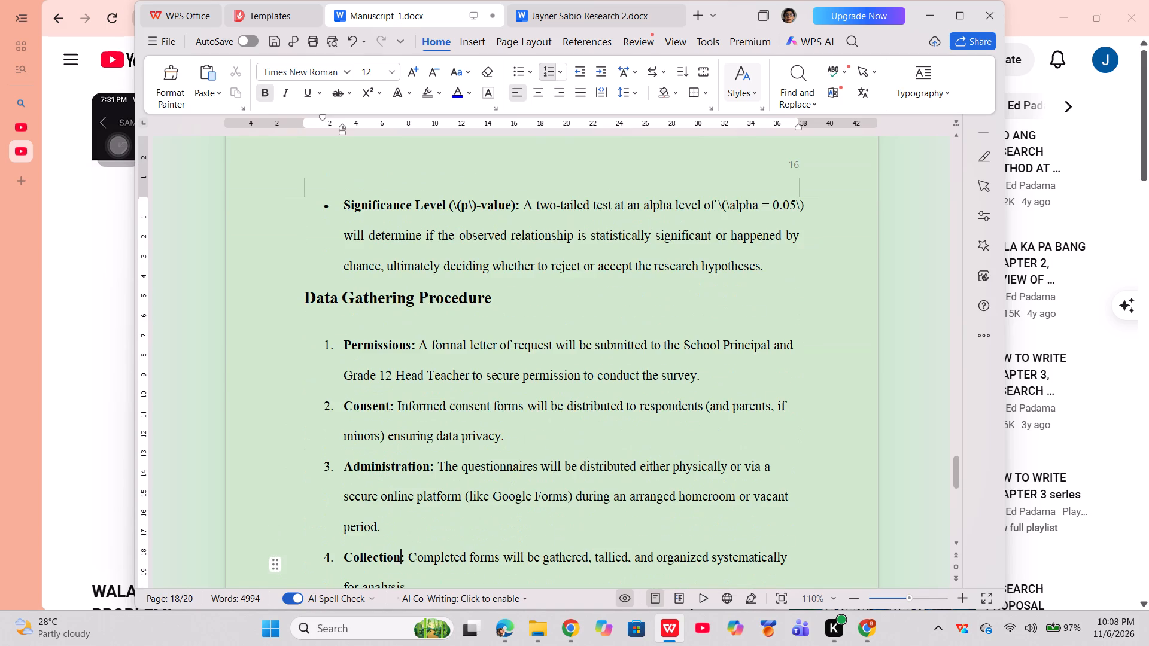
Check the layout from the Collection item through the Statistical Tools section to its Pearson r Correlation Coefficient bullet.
key(Down)
key(Down)
key(Down)
key(Down)
key(Down)
key(Down)
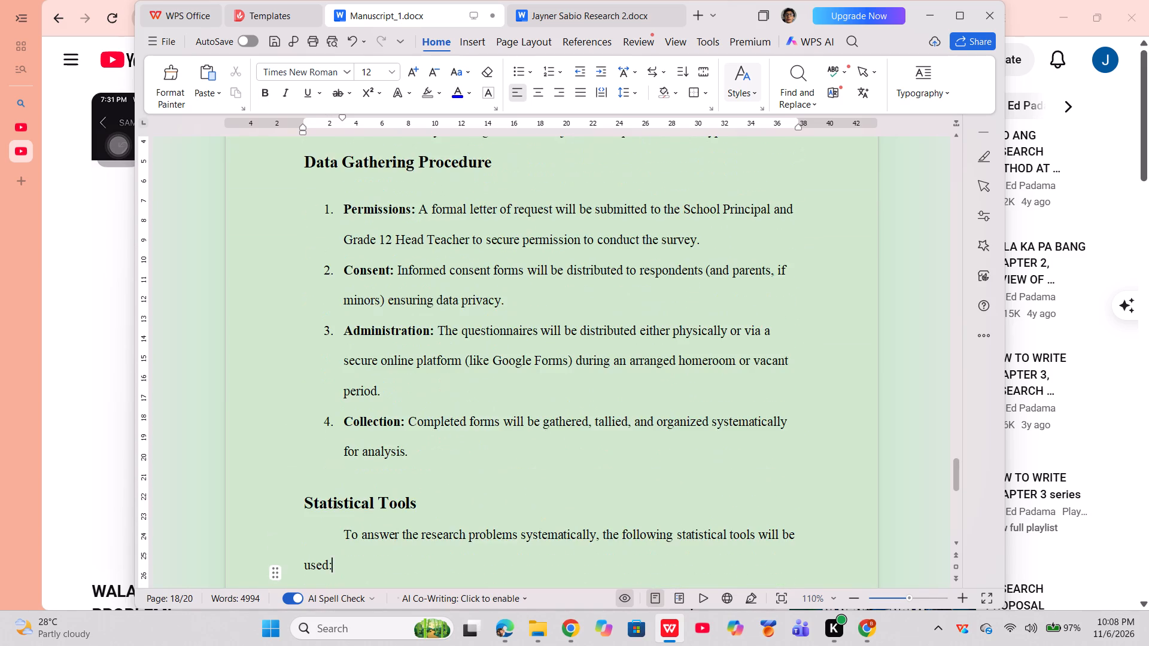
key(Down)
key(Down)
key(Down)
key(Down)
key(Down)
key(Down)
key(Down)
key(Down)
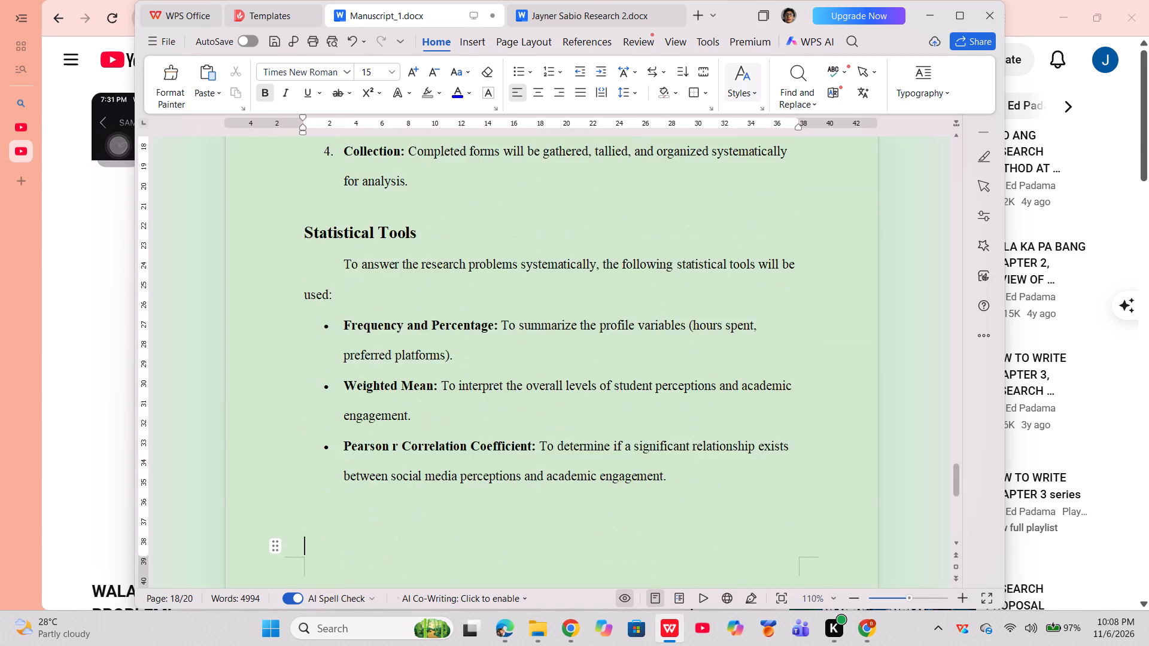
Examine the blank lines between the end of the Statistical Tools section and the Appendix A: Survey Questionnaire heading.
key(Down)
key(Down)
key(Down)
key(Down)
key(Down)
key(Down)
key(Down)
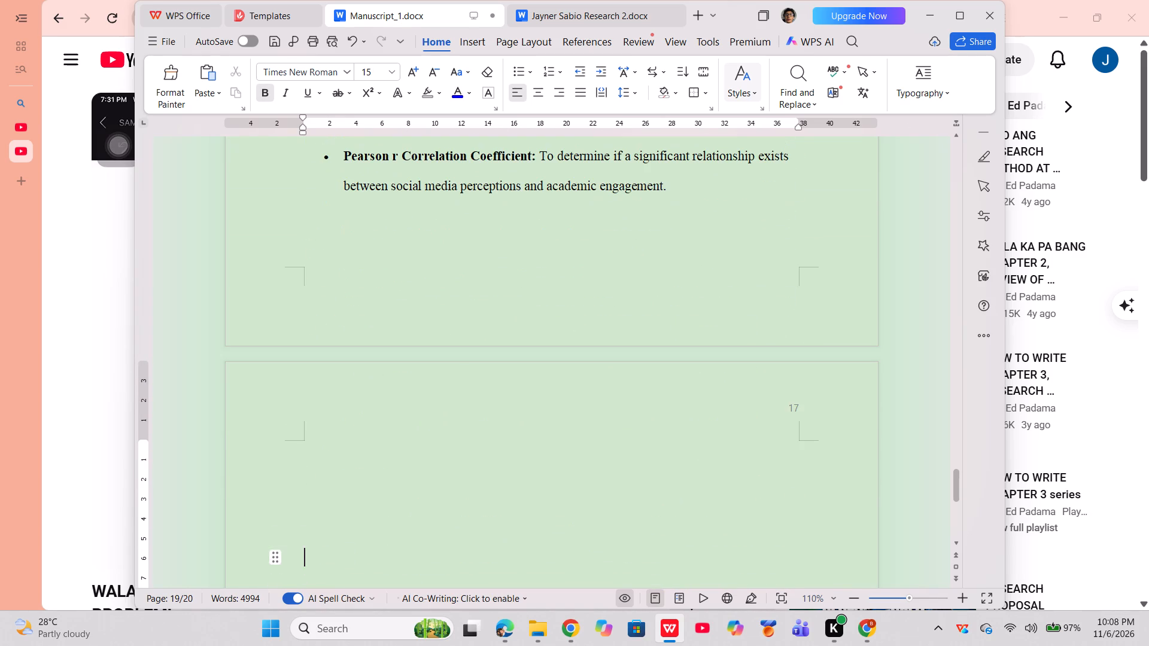
key(Down)
key(Down)
key(Down)
key(Down)
key(Down)
key(Down)
key(Down)
key(Down)
key(Down)
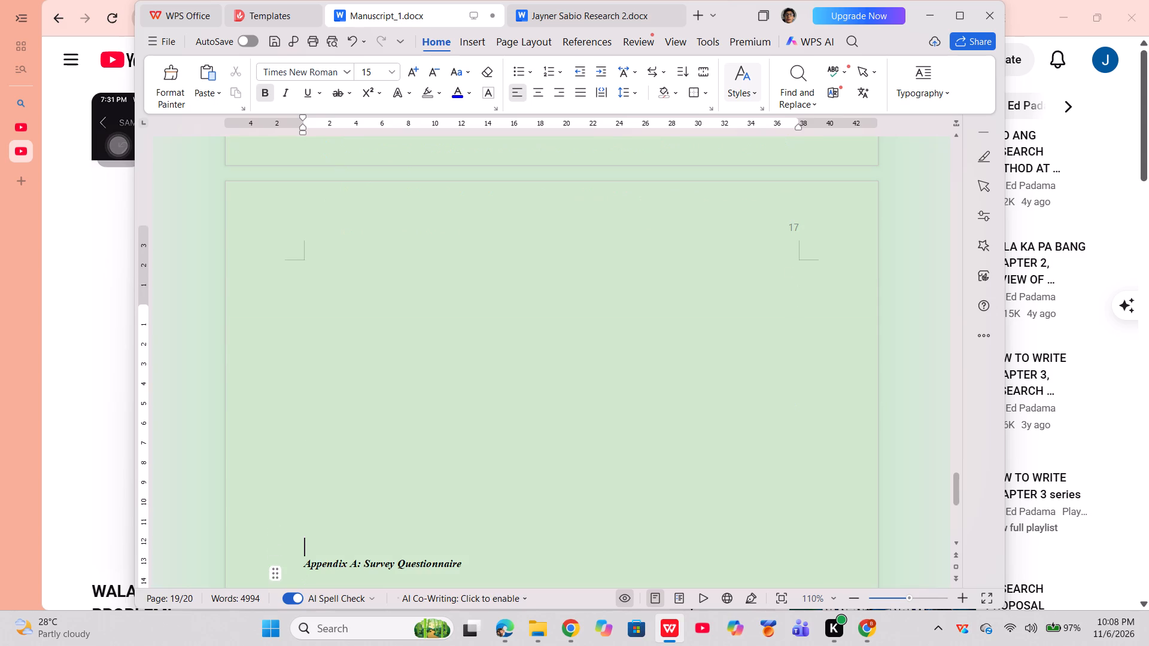
Delete the blank lines above the Appendix A: Survey Questionnaire heading so it starts its page, and save the manuscript.
key(Down)
key(Up)
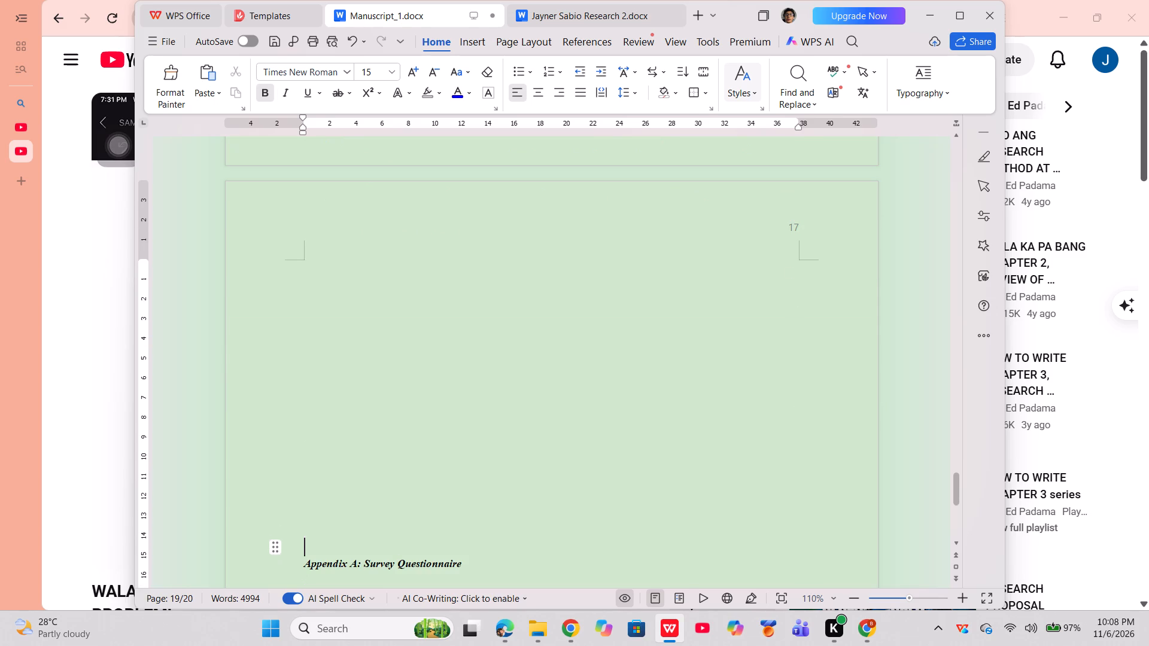
key(BackSpace)
key(BackSpace)
key(BackSpace)
key(BackSpace)
key(BackSpace)
key(BackSpace)
key(BackSpace)
key(BackSpace)
key(BackSpace)
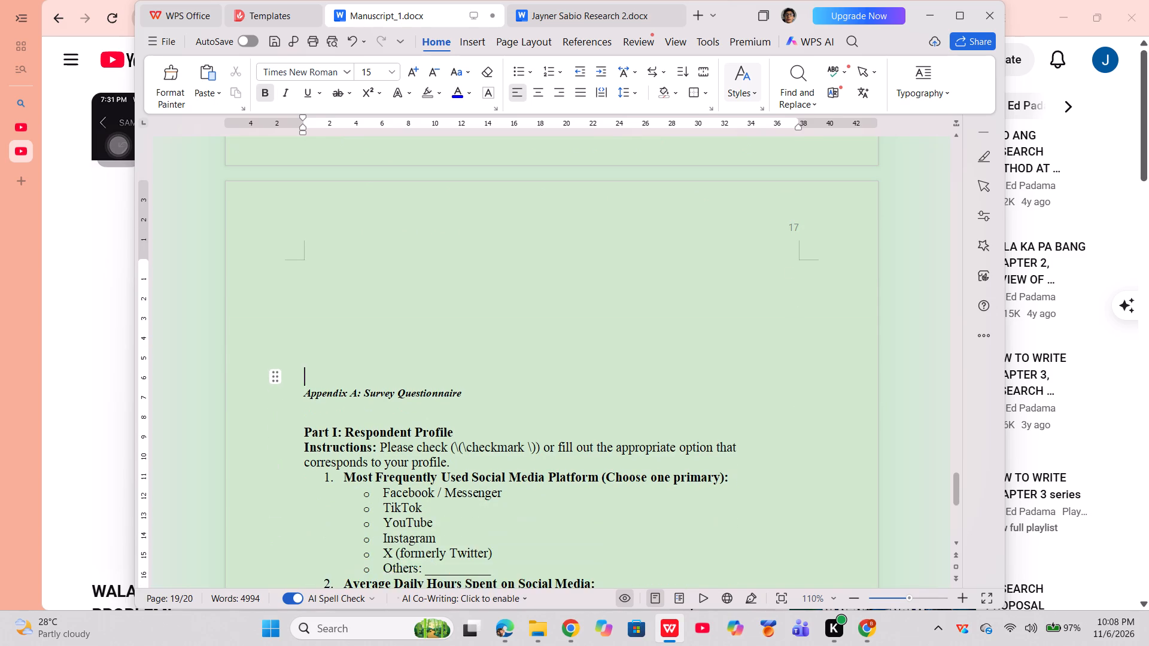
key(BackSpace)
key(BackSpace)
key(BackSpace)
key(BackSpace)
key(BackSpace)
key(BackSpace)
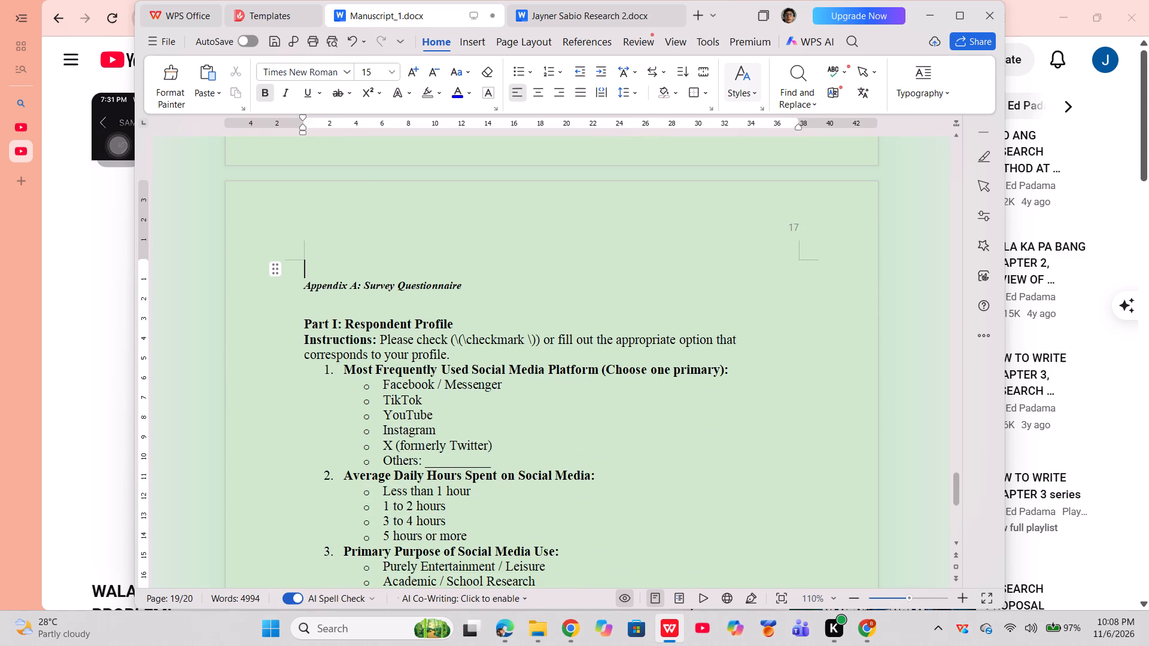
key(BackSpace)
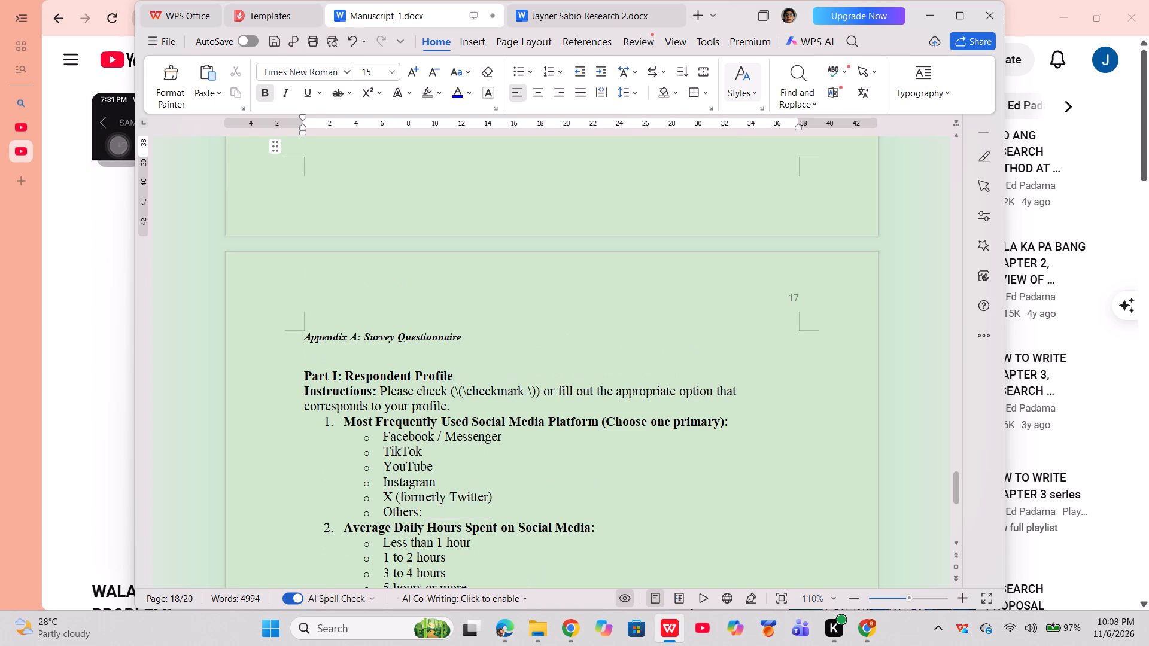
key(ctrl+s)
Check the questionnaire layout from the Appendix A heading through Part I and into the Part II perceptions table.
key(Down)
key(Down)
key(Down)
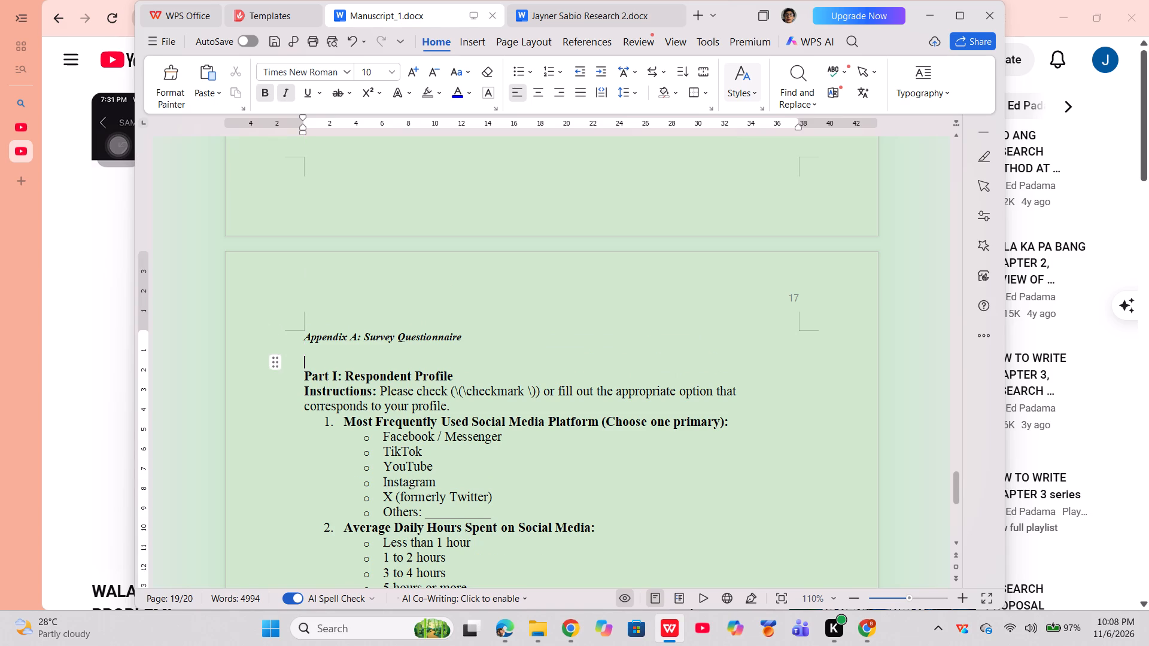
key(Down)
key(Down)
key(Down)
key(Down)
key(Down)
key(Down)
key(Down)
key(Down)
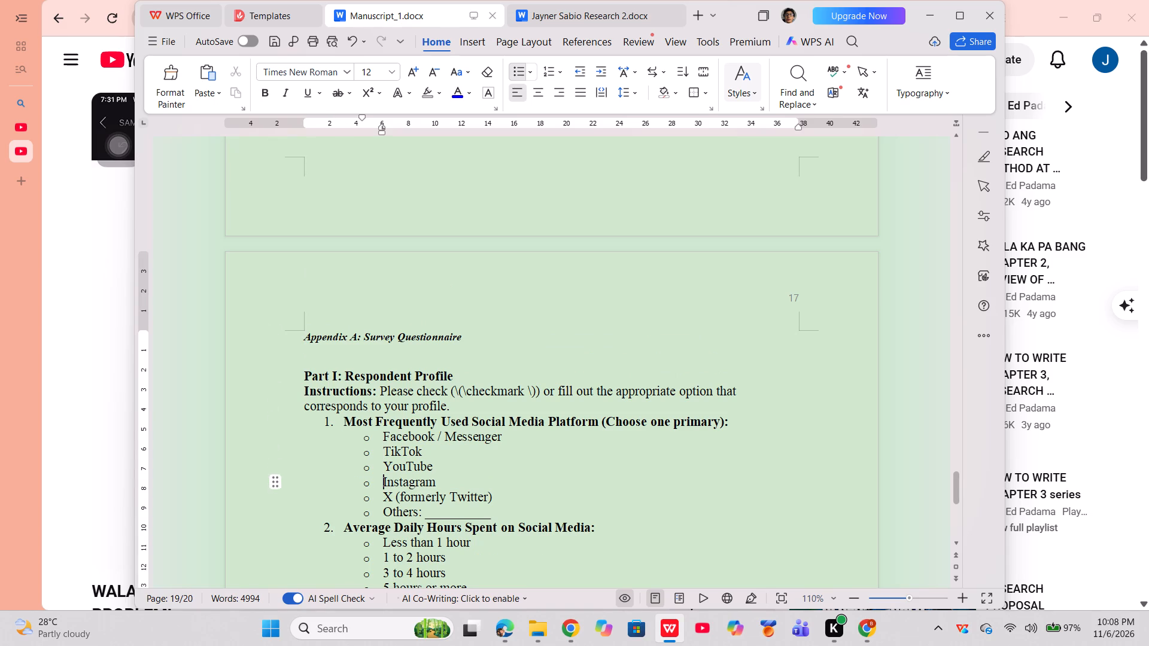
key(Down)
key(Down)
key(Down)
key(Down)
key(Down)
key(Down)
key(Down)
key(Down)
key(Down)
key(Down)
key(Down)
key(Down)
key(Down)
key(Down)
key(Down)
key(Down)
key(Down)
key(Down)
key(Down)
key(Down)
key(Down)
key(Down)
key(Down)
key(Down)
key(Down)
key(Down)
key(Down)
key(Down)
key(Down)
key(Down)
key(Down)
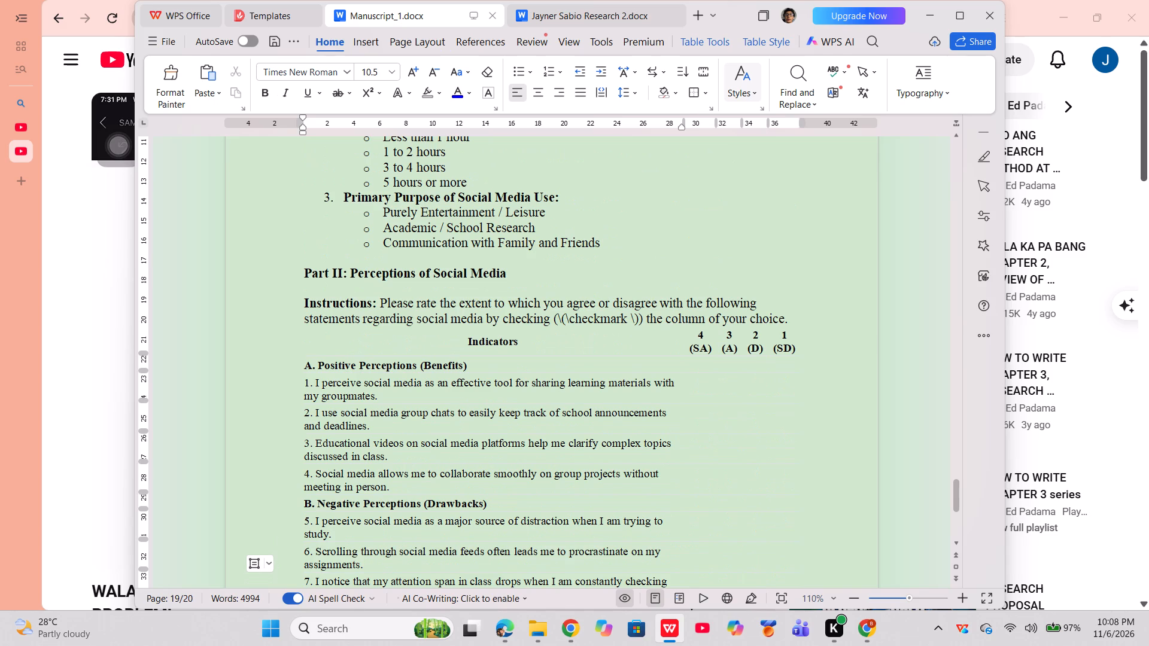
Check the layout from the rest of the Part II table through Part III: Academic Engagement to the document's end.
key(Down)
key(Down)
key(Down)
key(Down)
key(Down)
key(Down)
key(Down)
key(Down)
key(Down)
key(Down)
key(Down)
key(Down)
key(Down)
key(Down)
key(Down)
key(Down)
key(Down)
key(Down)
key(Down)
key(Down)
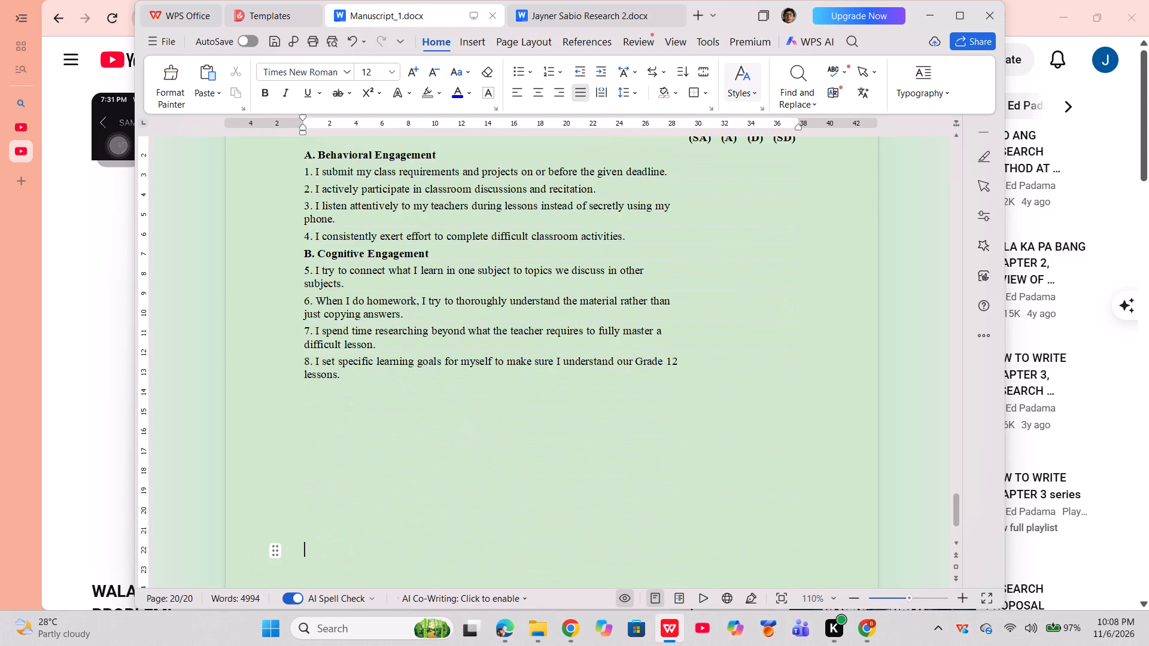
Review the questionnaire back up from the document's end to the Average Daily Hours options in Part I, and save.
key(Up)
key(Up)
key(Up)
key(Up)
key(Up)
key(Up)
key(Up)
key(Up)
key(Up)
key(Up)
key(Up)
key(Up)
key(Up)
key(Up)
key(Up)
key(Up)
key(Up)
key(Up)
key(Up)
key(Up)
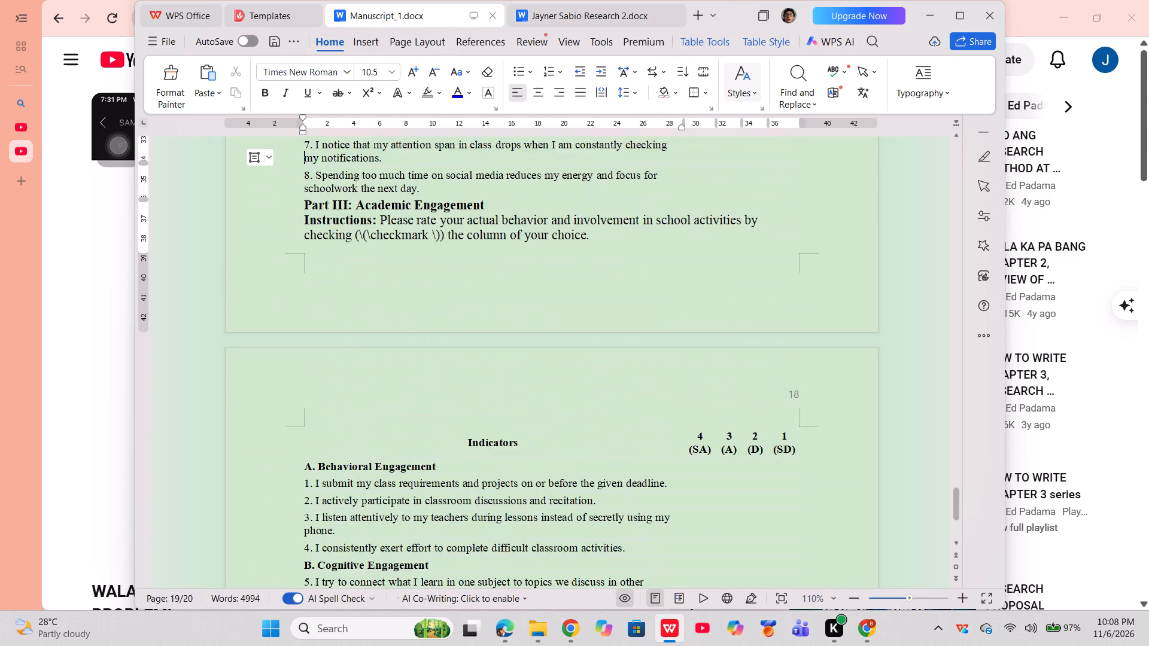
key(Up)
key(Up)
key(Up)
key(Up)
key(Up)
key(Up)
key(Up)
key(Up)
key(Up)
key(Up)
key(Up)
key(Up)
key(Up)
key(Up)
key(Up)
key(Up)
key(Up)
key(Up)
key(Up)
key(Up)
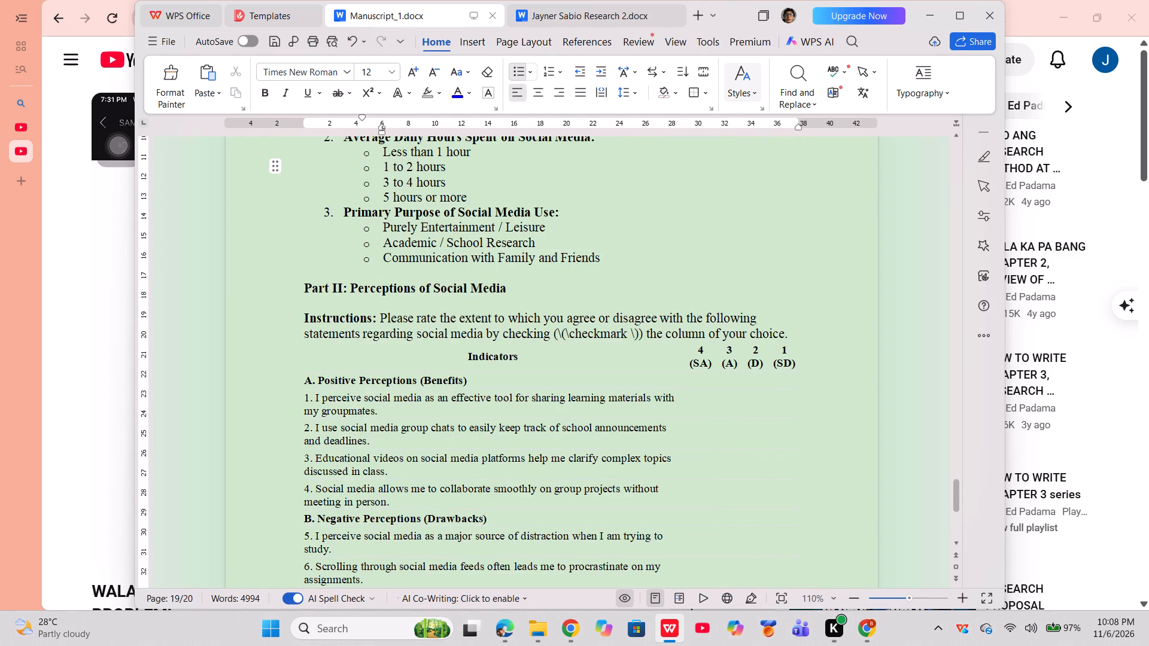
key(ctrl+s)
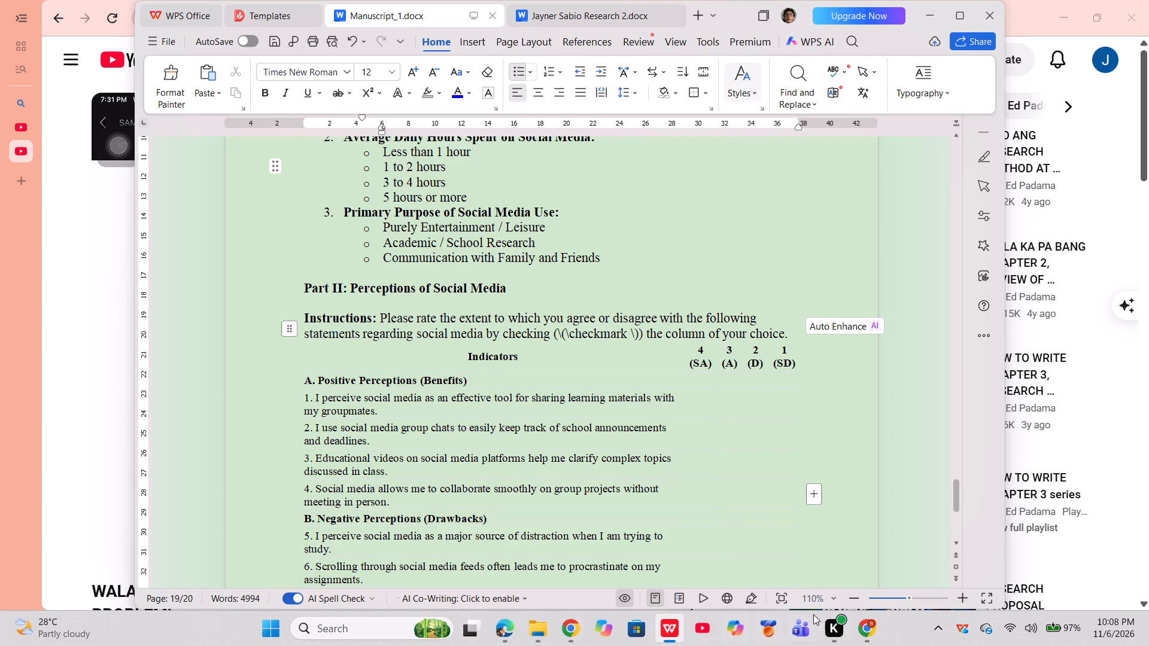
Switch to Facebook in Chrome to check the Messenger chat list, and return to the manuscript.
click(869, 628)
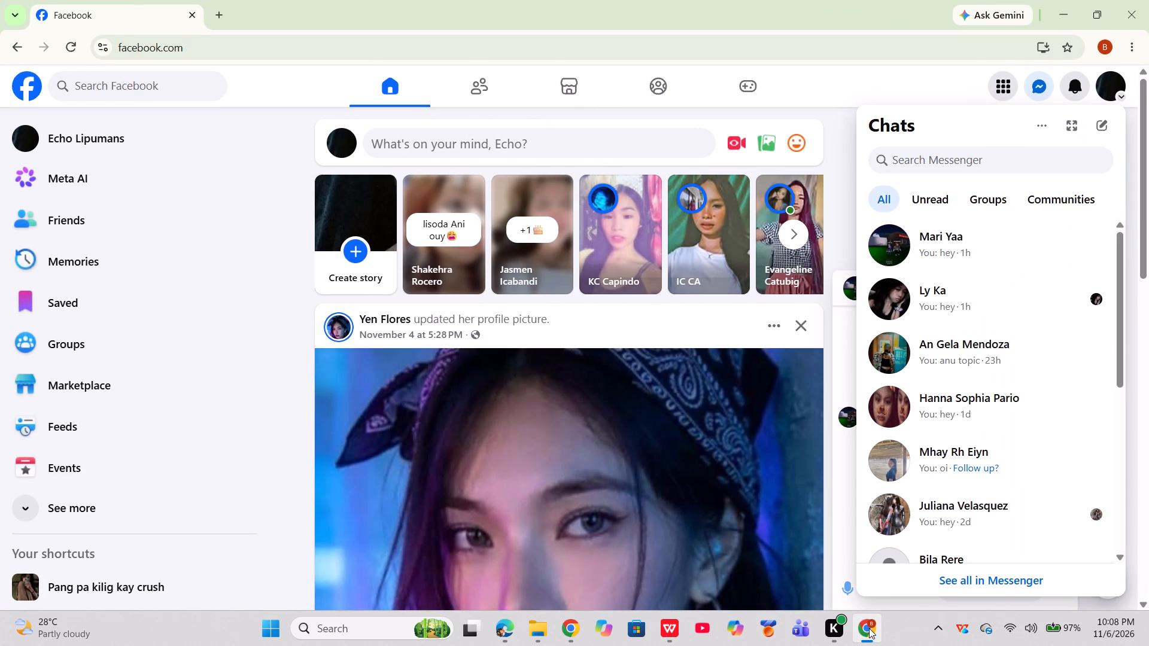
click(869, 628)
click(599, 512)
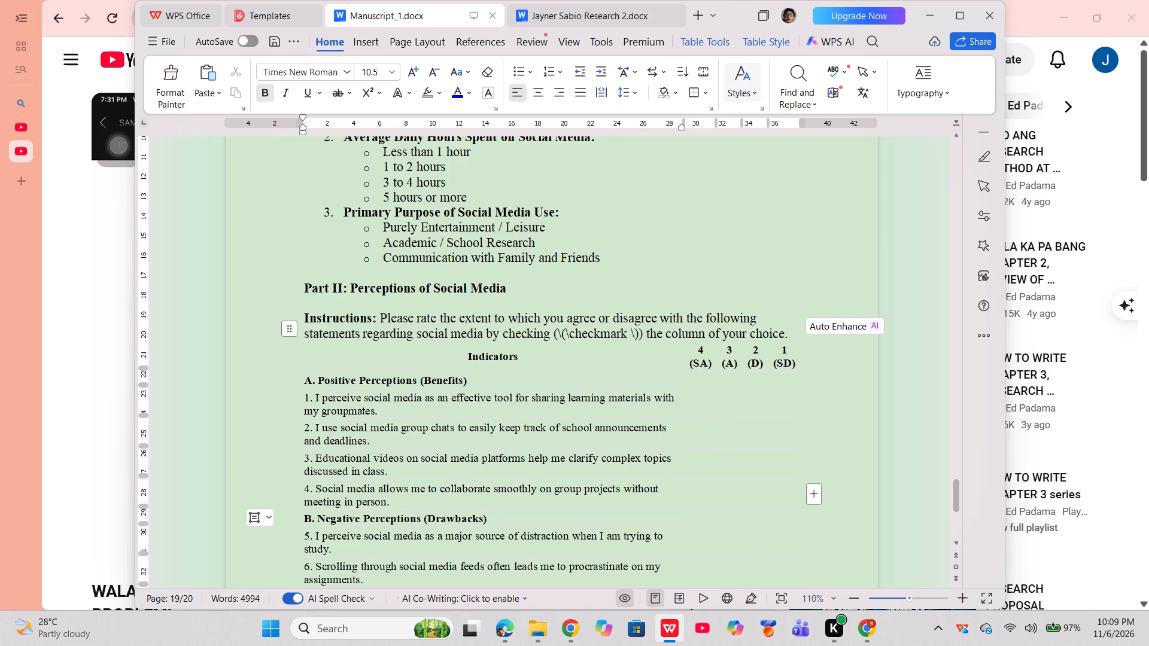
click(622, 445)
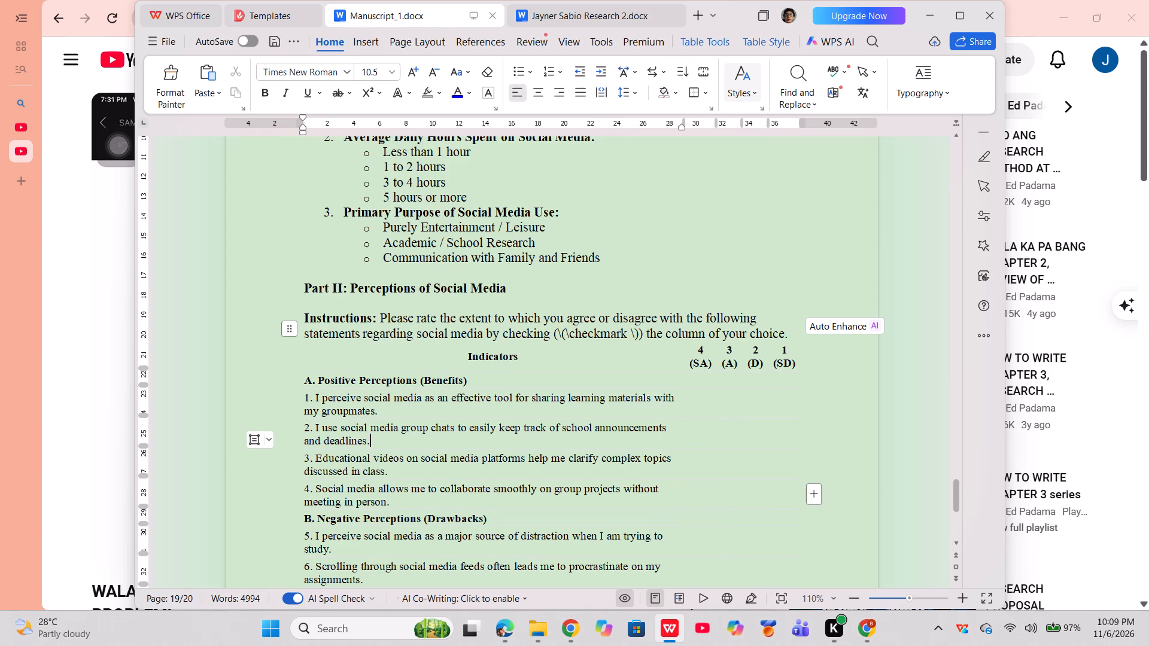
click(867, 628)
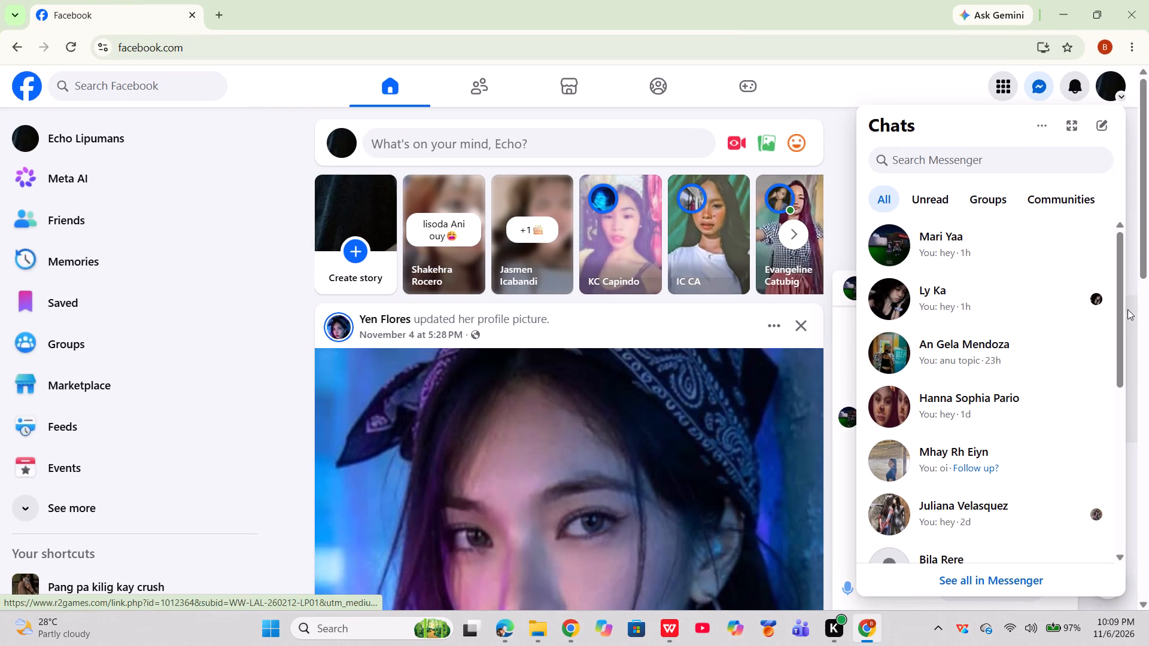
drag(1120, 299, 1109, 298)
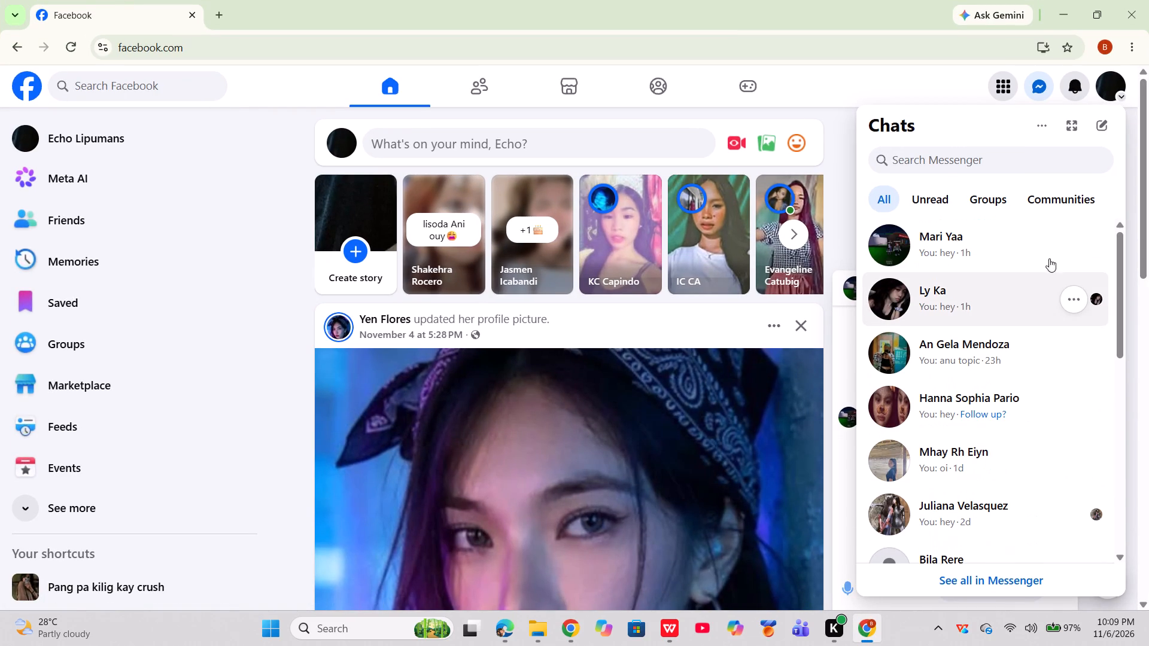
click(966, 81)
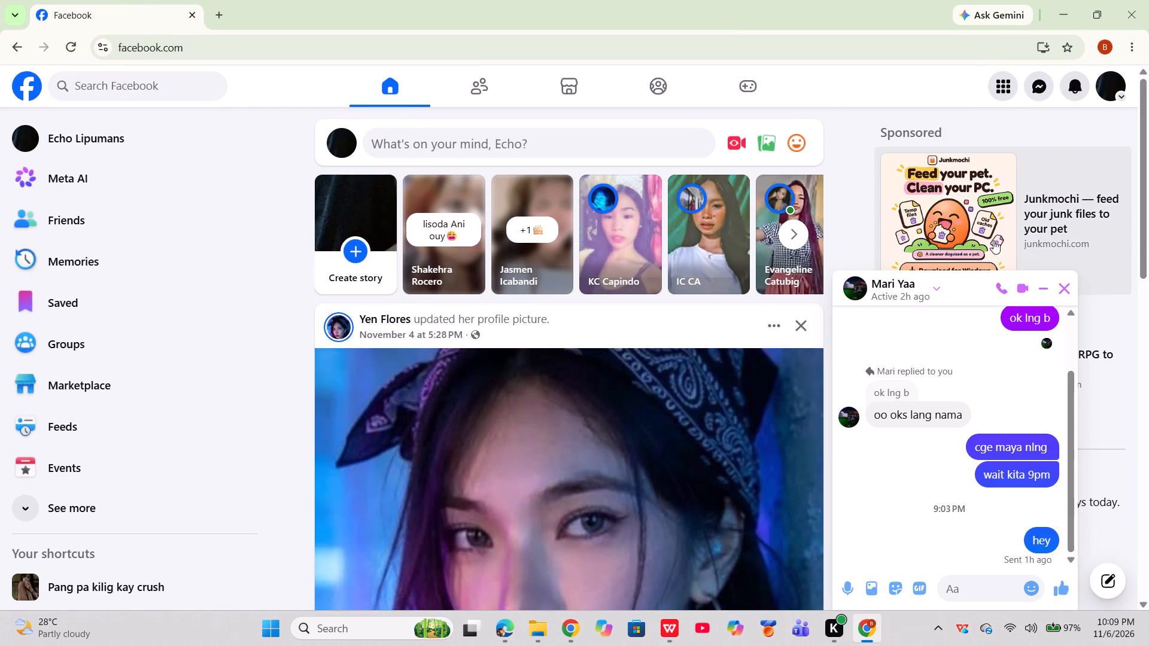
click(1030, 81)
click(1034, 82)
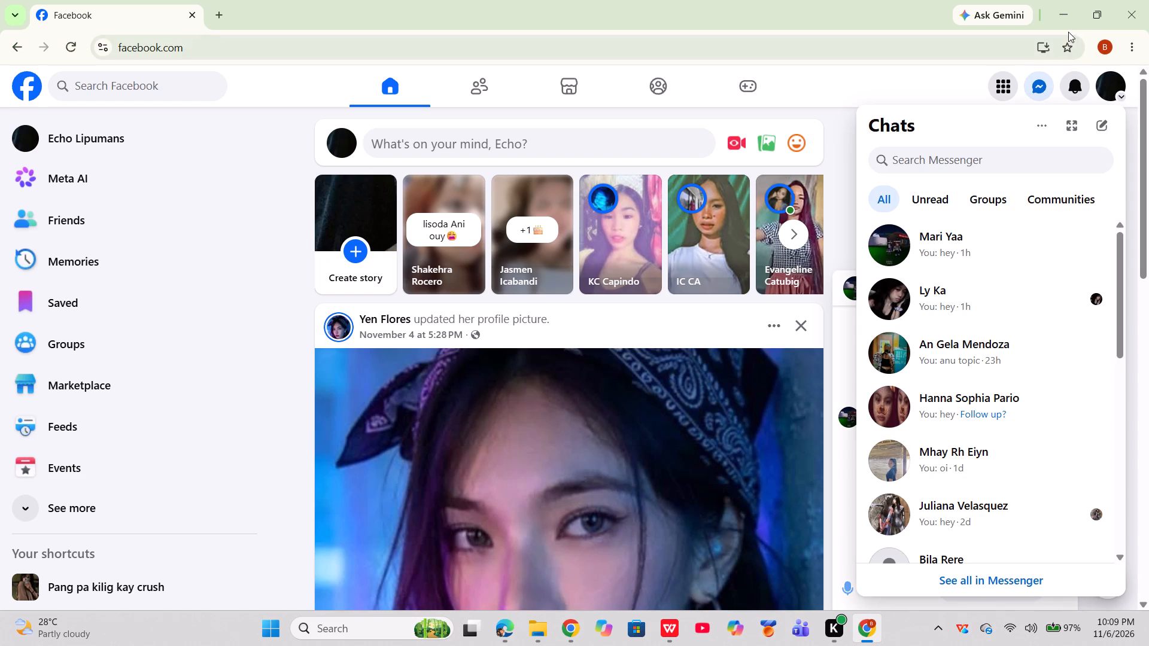
click(1065, 16)
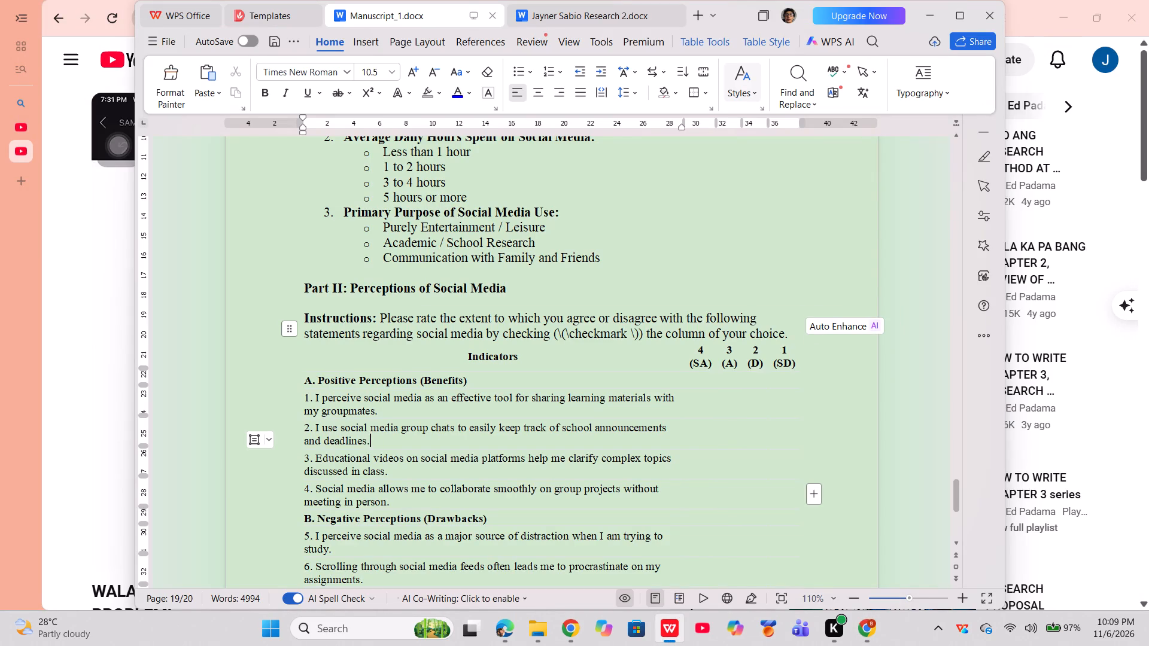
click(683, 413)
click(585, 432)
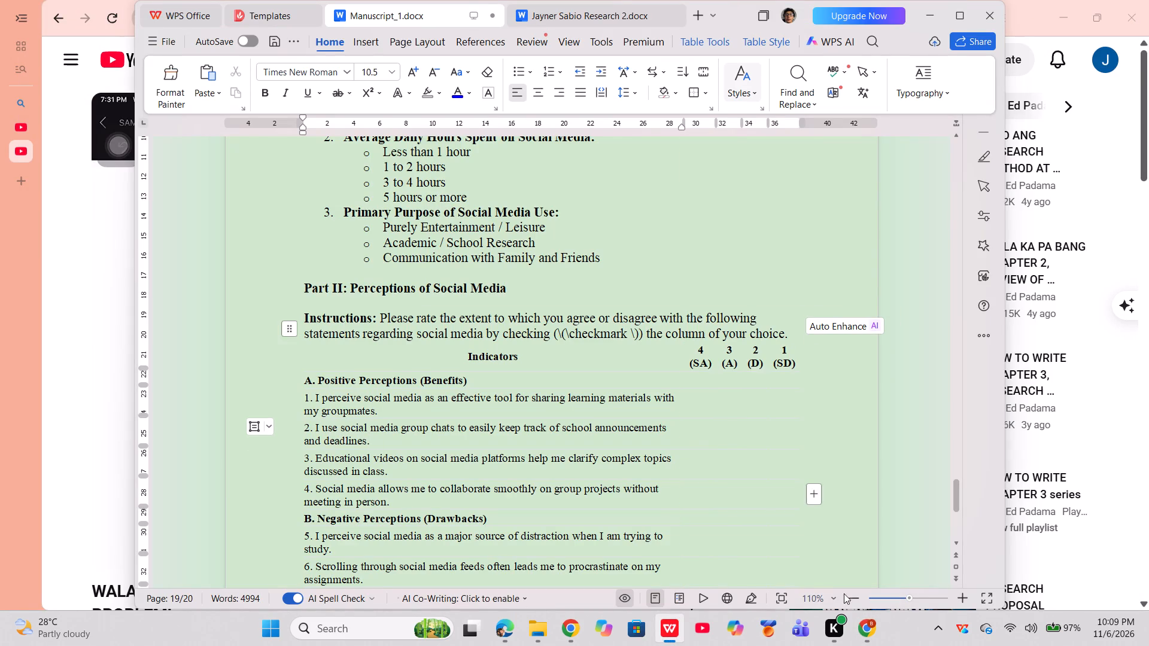
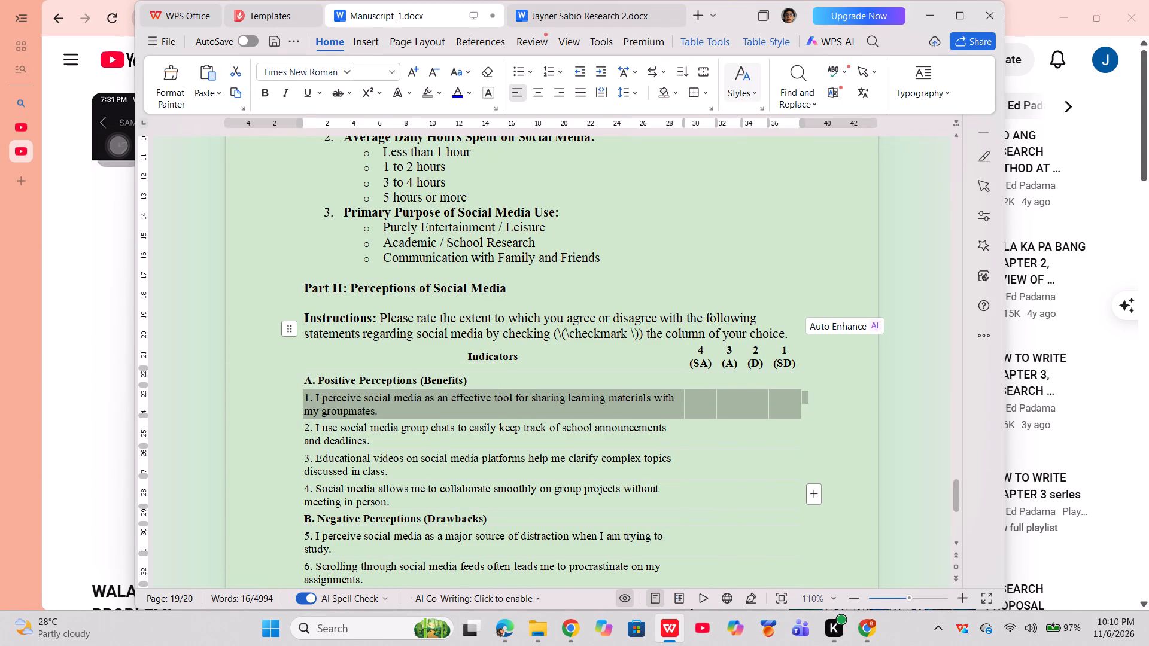
Review backward from the questionnaire's Positive Perceptions indicators to the score interpretation table above the Correlational Analysis heading.
click(474, 468)
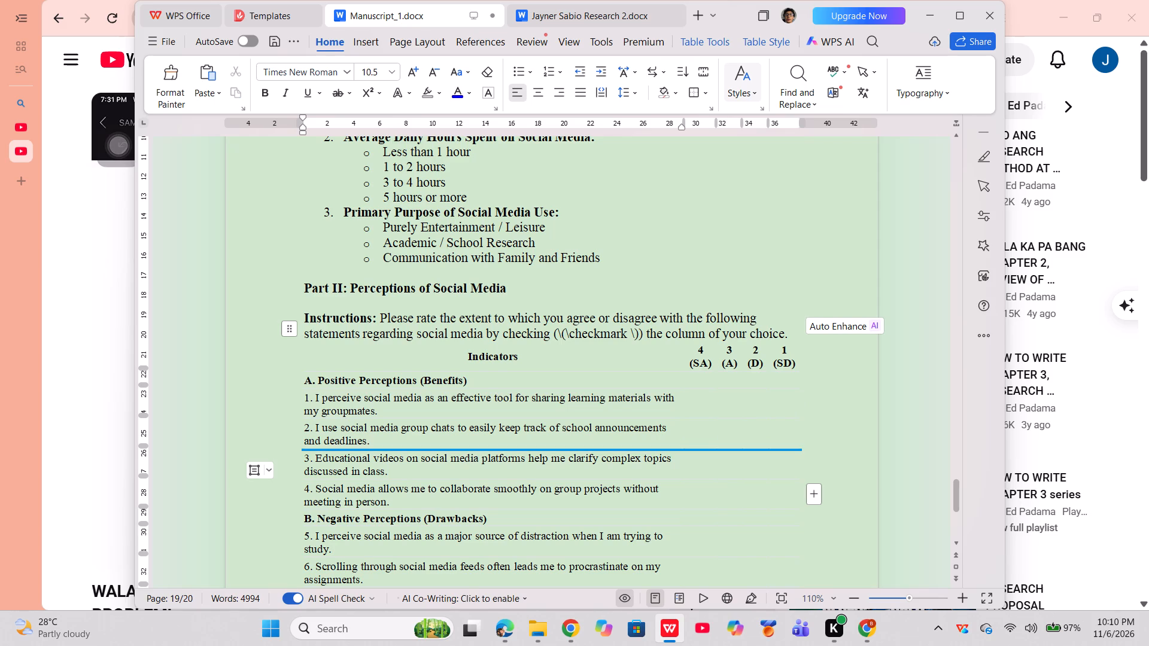
click(428, 397)
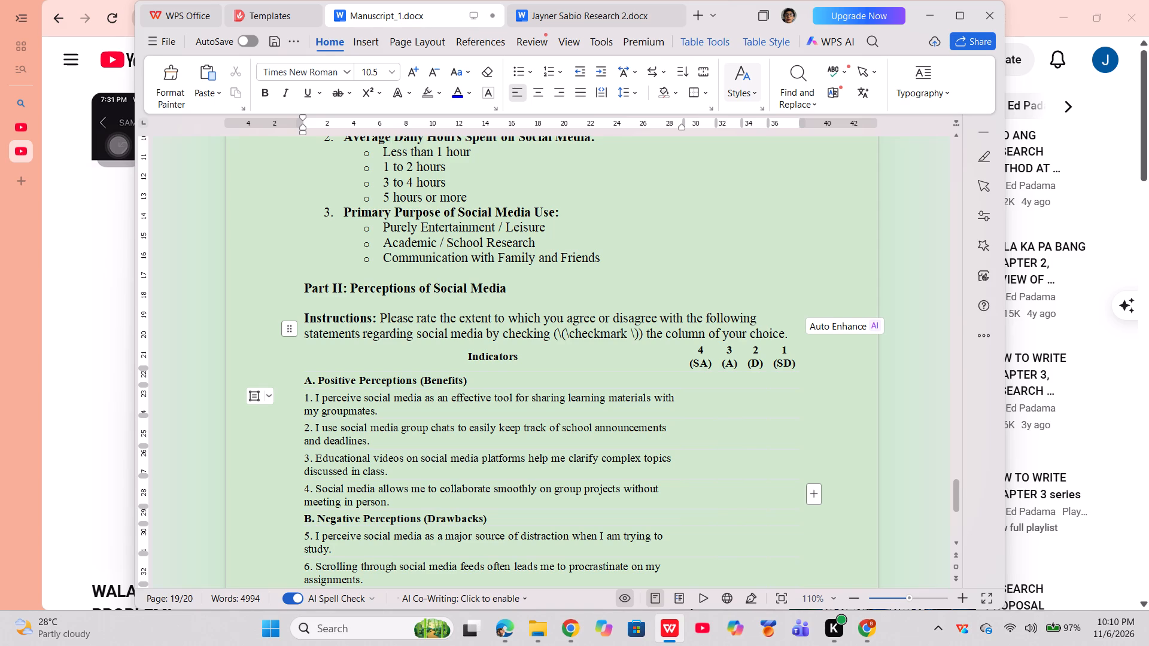
key(Up)
key(Up)
key(Up)
key(Up)
key(Up)
key(Up)
key(Up)
key(Up)
key(Up)
key(Up)
key(Up)
key(Up)
key(Up)
key(Up)
key(Up)
key(Up)
key(Up)
key(Up)
key(Up)
key(Up)
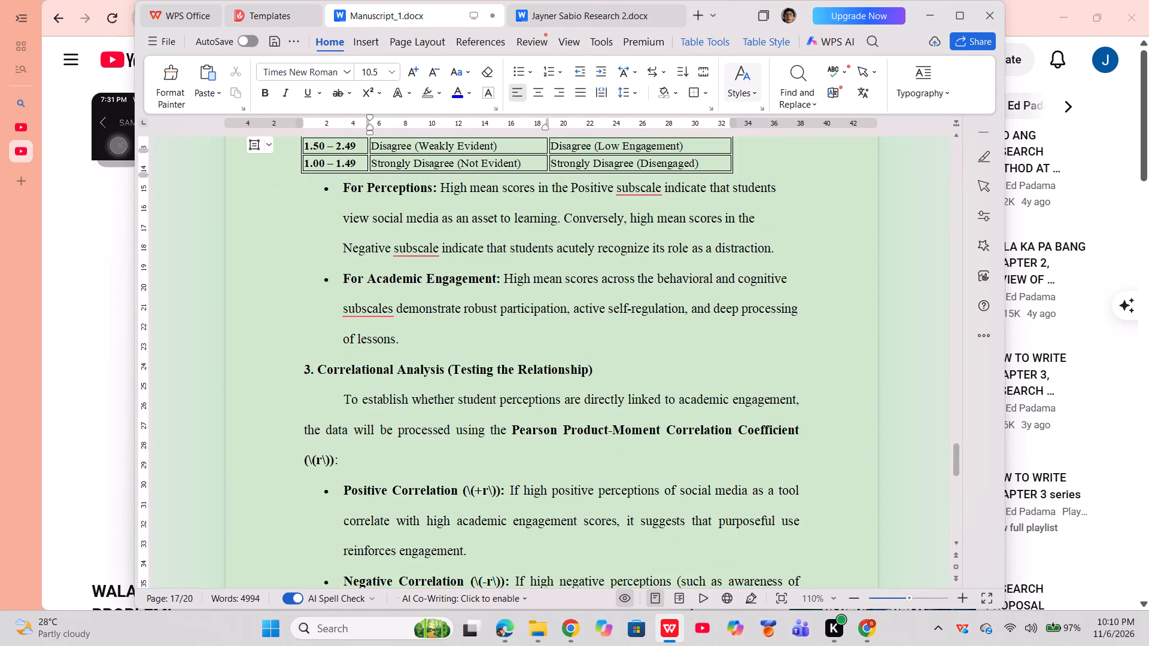
Review the manuscript backward from the score interpretation table to the numbered research question on Grade 12 students' perceptions of social media.
key(Up)
key(Up)
key(Up)
key(Up)
key(Up)
key(Up)
key(Up)
key(Up)
key(Up)
key(Up)
key(Up)
key(Up)
key(Up)
key(Up)
key(Up)
key(Up)
key(Up)
key(Up)
key(Up)
key(Up)
key(Up)
key(Up)
key(Up)
key(Up)
key(Up)
key(Up)
key(Up)
key(Up)
key(Up)
key(Up)
key(Up)
key(Up)
key(Up)
key(Up)
key(Up)
key(Up)
key(Up)
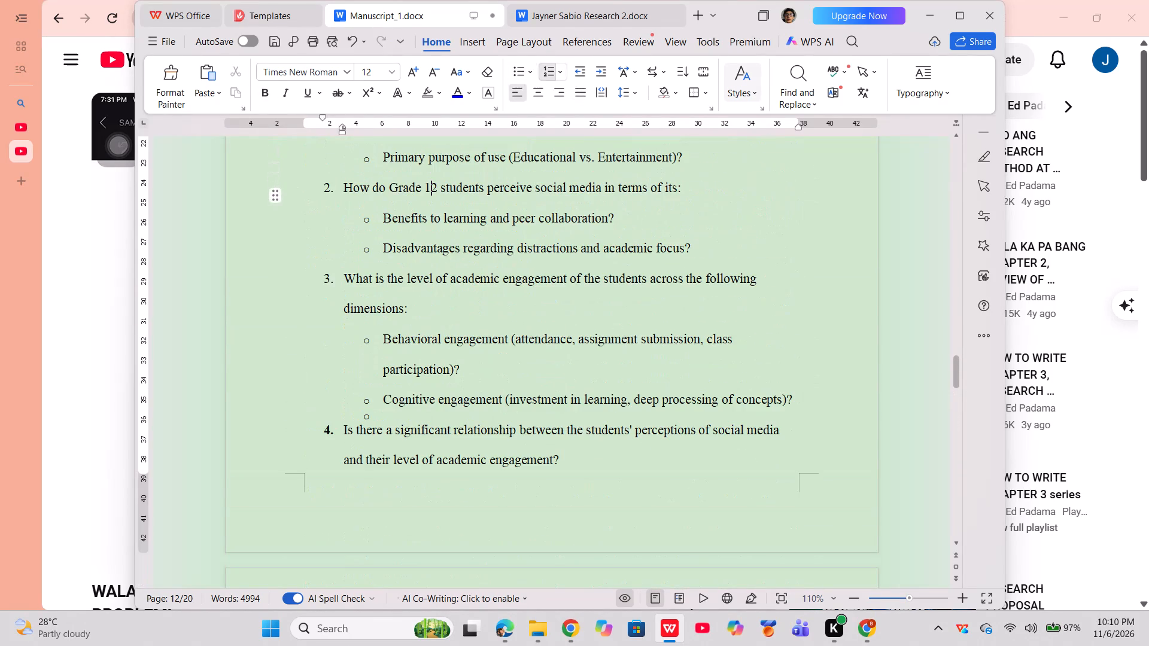
Check the layout from the numbered research questions through the null hypothesis to the end of the Scope and Delimitation section.
key(Down)
key(Down)
key(Down)
key(Down)
key(Down)
key(Down)
key(Down)
key(Down)
key(Down)
key(Down)
key(Down)
key(Down)
key(Down)
key(Down)
key(Down)
key(Down)
key(Down)
key(Down)
key(Down)
key(Down)
key(Down)
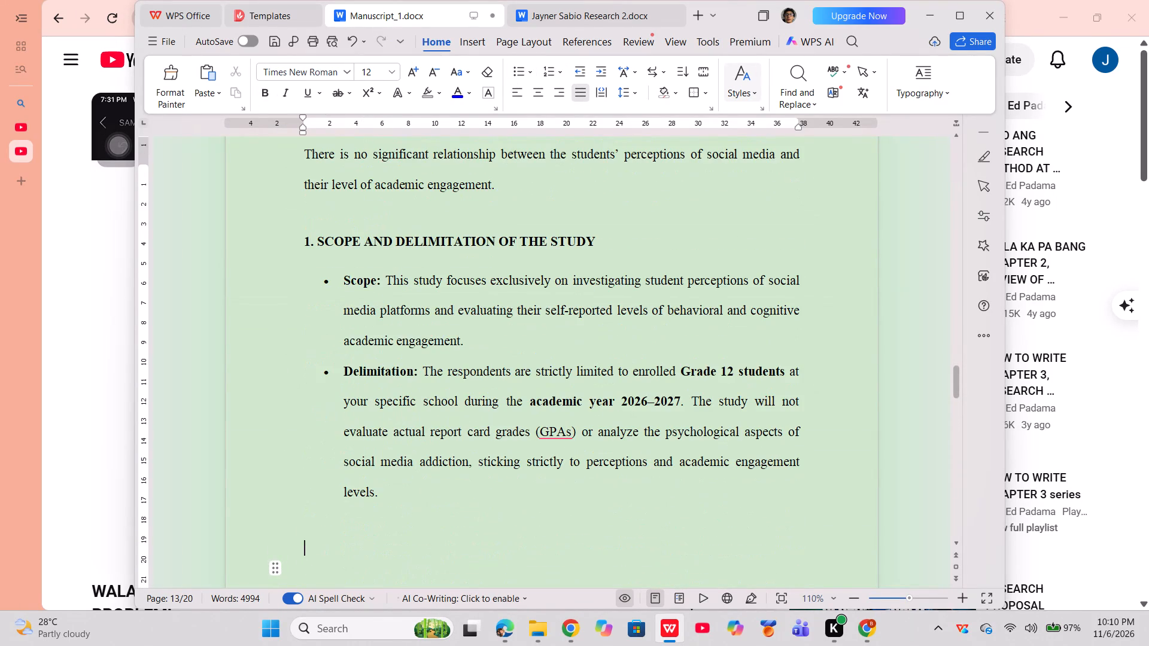
Examine the blank space after the Delimitation bullet down to the Students bullet under Significance of the Study.
key(Down)
key(Down)
key(Down)
key(Down)
key(Down)
key(Down)
key(Down)
key(Down)
key(Down)
key(Down)
key(Down)
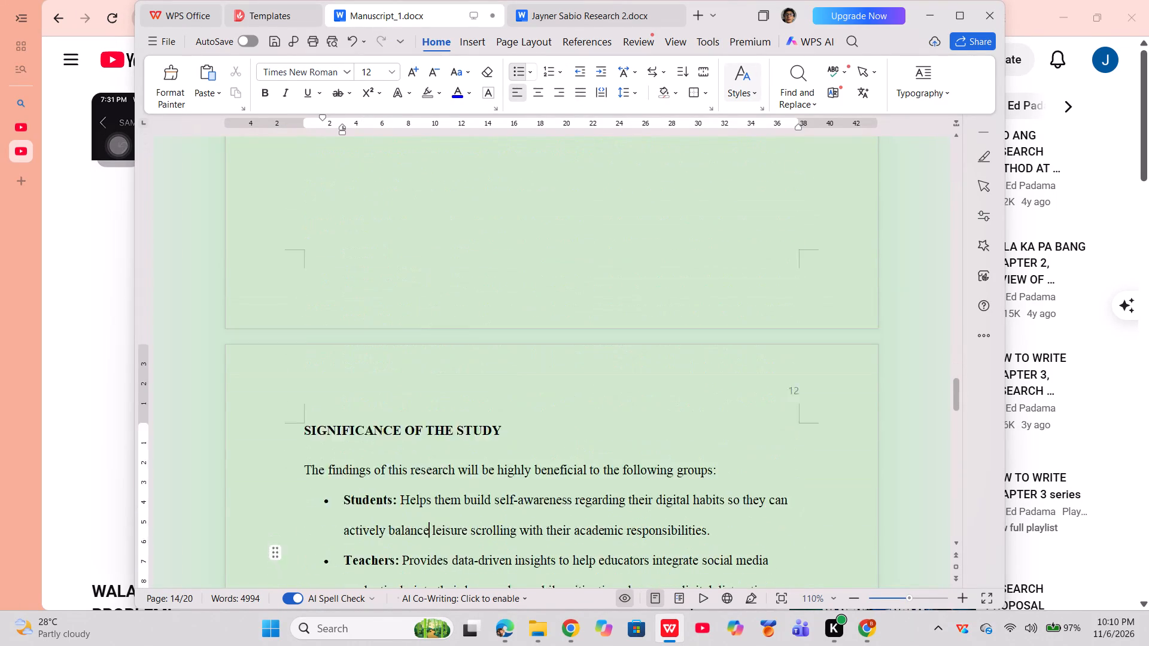
Recheck the layout before the Significance of the Study heading, going back to the Scope bullet of the Scope and Delimitation section.
key(Up)
key(Up)
key(Up)
key(Up)
key(Up)
key(Up)
key(Up)
key(Up)
key(Up)
key(Up)
key(Up)
key(Up)
key(Up)
key(Up)
key(Up)
key(Up)
key(Up)
key(Up)
key(Up)
key(Up)
key(Up)
key(Up)
key(Up)
key(Up)
key(Up)
key(Up)
key(Up)
key(Up)
key(Up)
key(Up)
key(Up)
key(Up)
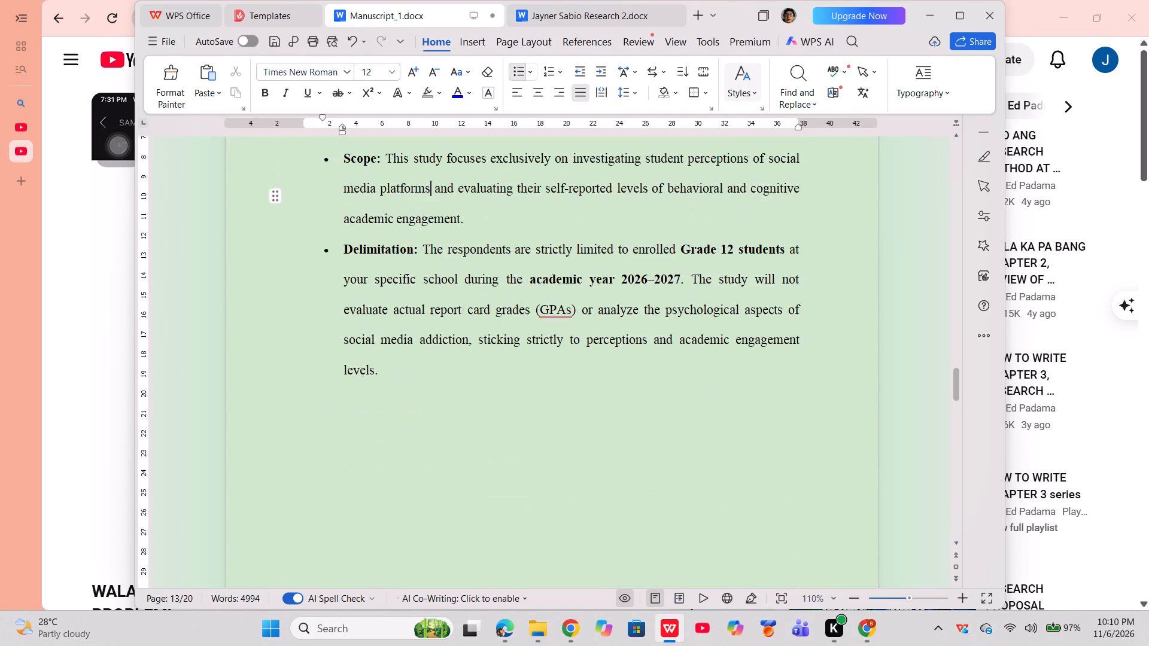
Review the manuscript backward from the Scope bullet to the Statement of the Problem heading.
key(Up)
key(Up)
key(Up)
key(Up)
key(Up)
key(Up)
key(Up)
key(Up)
key(Up)
key(Up)
key(Up)
key(Up)
key(Up)
key(Up)
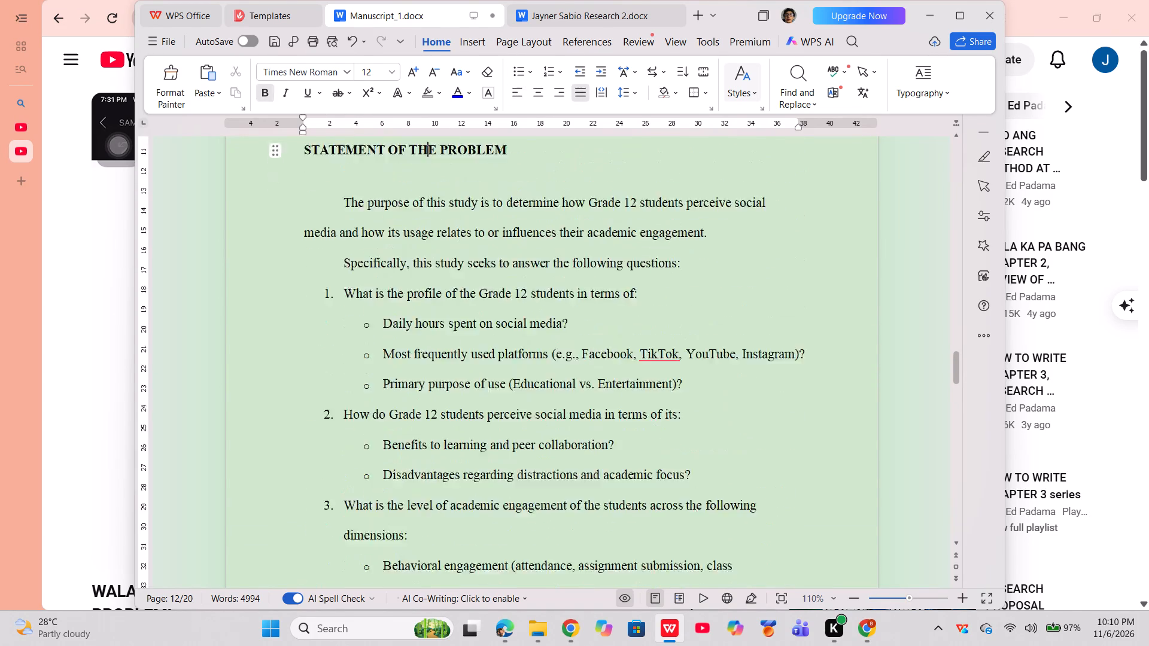
Check the layout backward from the Statement of the Problem through the Fig. 1 paradigm to the paragraph introducing it.
key(Up)
key(Up)
key(Up)
key(Up)
key(Up)
key(Up)
key(Up)
key(Up)
key(Up)
key(Up)
key(Up)
key(Up)
key(Up)
key(Up)
key(Up)
key(Up)
key(Up)
key(Up)
key(Up)
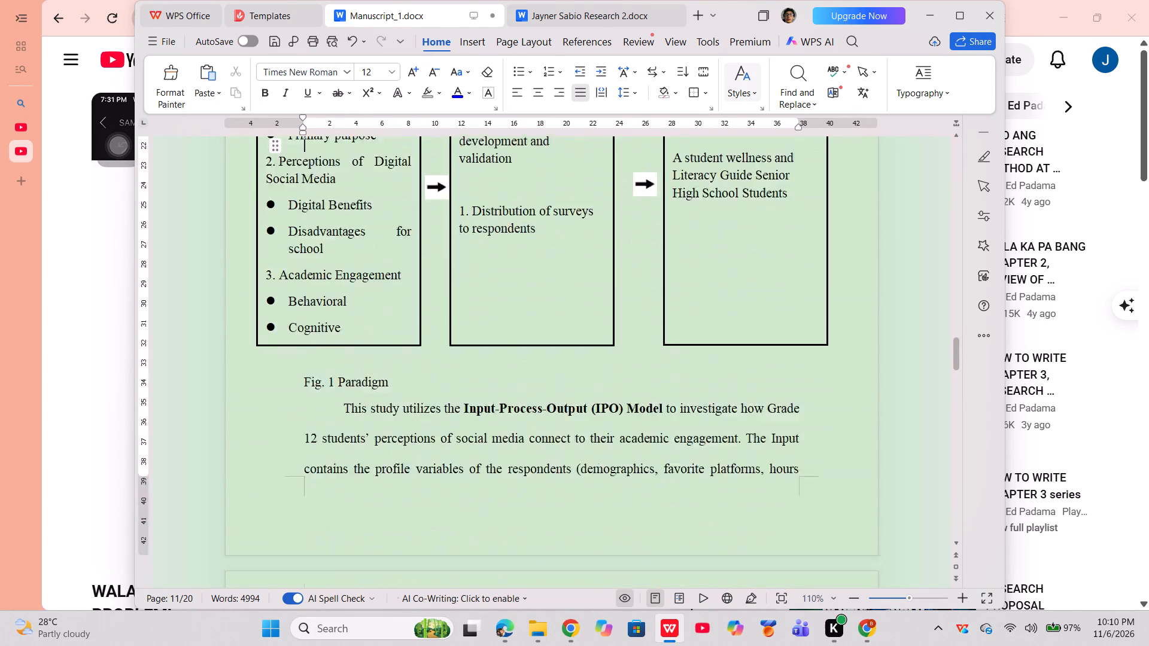
key(Up)
key(Up)
key(Up)
key(Up)
key(Up)
key(Up)
key(Up)
key(Up)
key(Up)
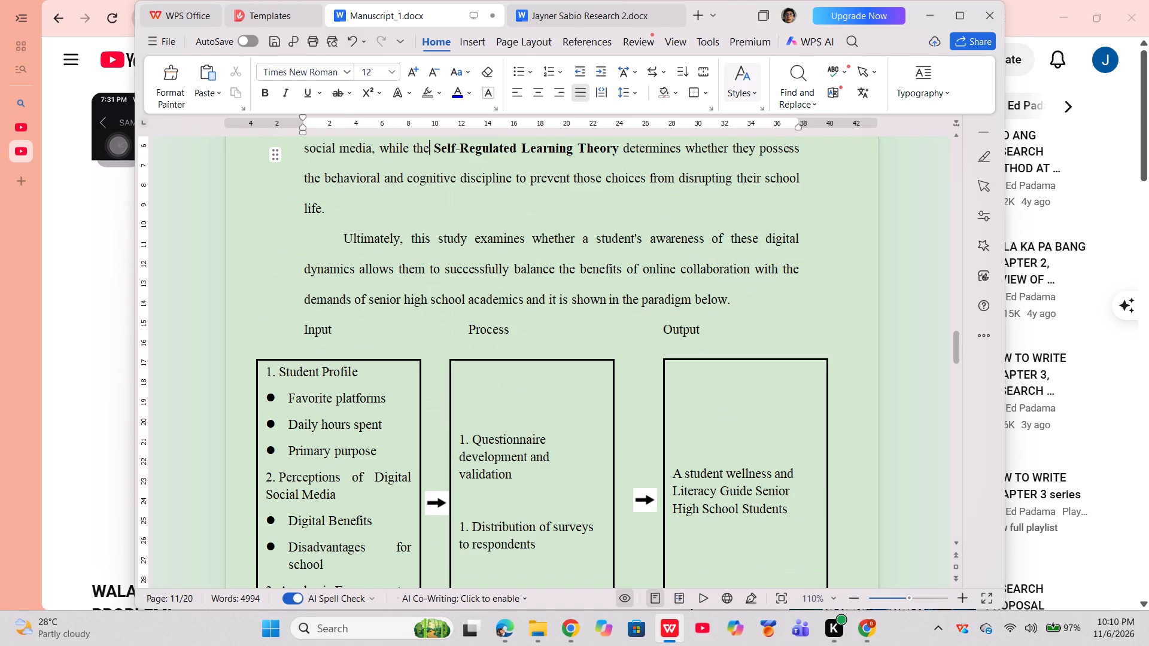
Review the pages before the paradigm, back to the discussion of cognitive engagement and the Forethought phase.
key(Up)
key(Up)
key(Up)
key(Up)
key(Up)
key(Up)
key(Up)
key(Up)
key(Up)
key(Up)
key(Up)
key(Up)
key(Up)
key(Up)
key(Up)
key(Up)
key(Up)
key(Up)
key(Up)
key(Up)
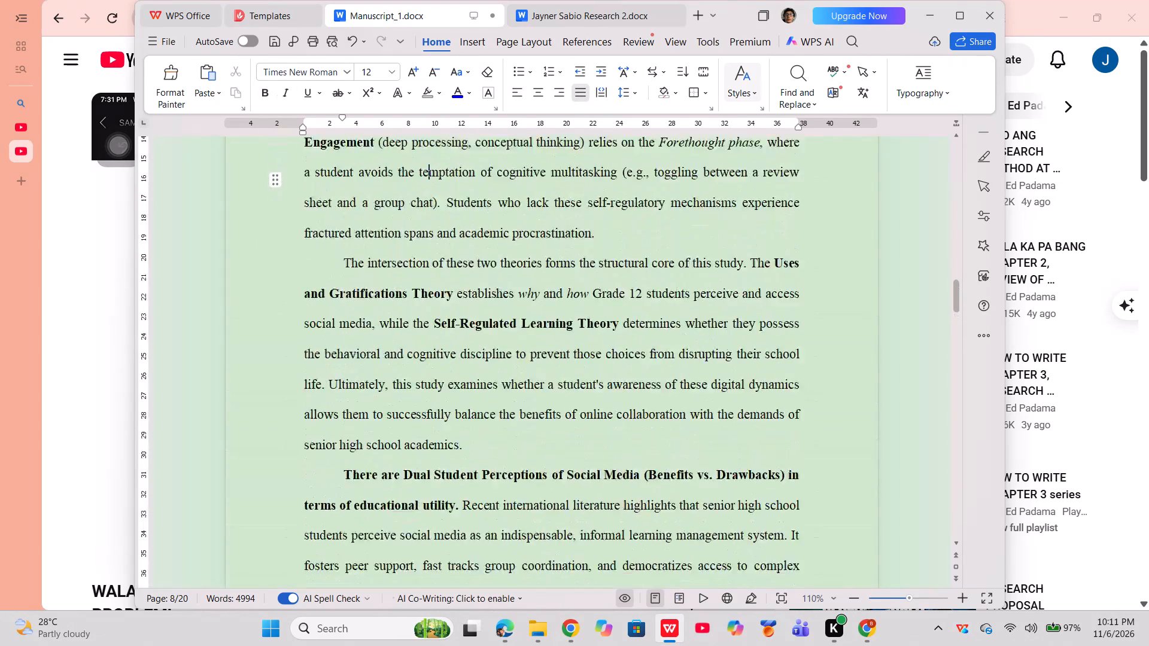
Review the text backward to the paragraph on studying Grade 12 students' perceptions of social media's dual purposes.
key(Up)
key(Up)
key(Up)
key(Up)
key(Up)
key(Up)
key(Up)
key(Up)
key(Up)
key(Up)
key(Up)
key(Up)
key(Up)
key(Up)
key(Up)
key(Up)
key(Up)
key(Up)
key(Up)
key(Up)
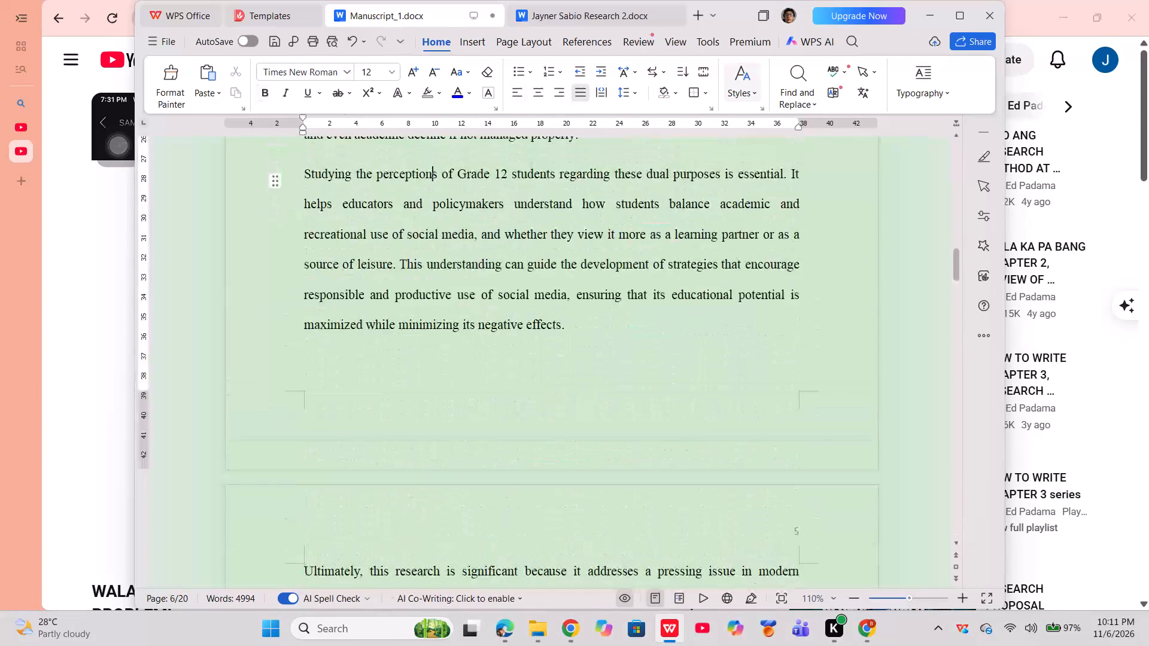
Check the opening pages backward from that paragraph through Chapter I and the table of contents to the title page.
key(Up)
key(Up)
key(Up)
key(Up)
key(Up)
key(Up)
key(Up)
key(Up)
key(Up)
key(Up)
key(Up)
key(Up)
key(Up)
key(Up)
key(Up)
key(Up)
key(Up)
key(Up)
key(Up)
key(Up)
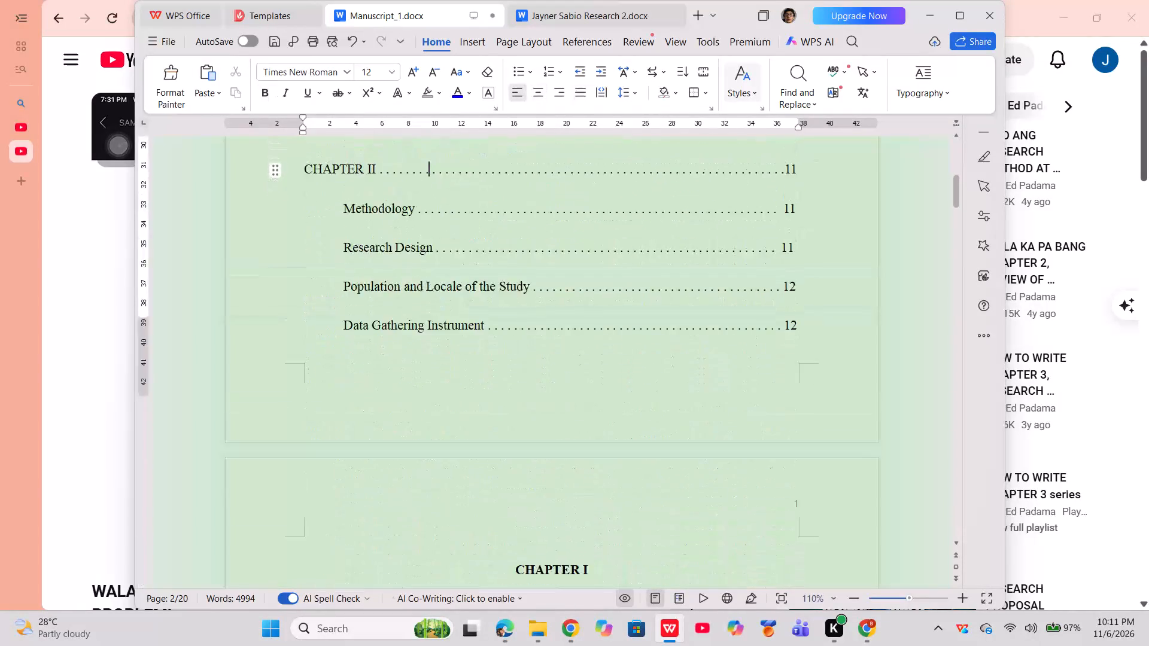
key(Up)
key(Up)
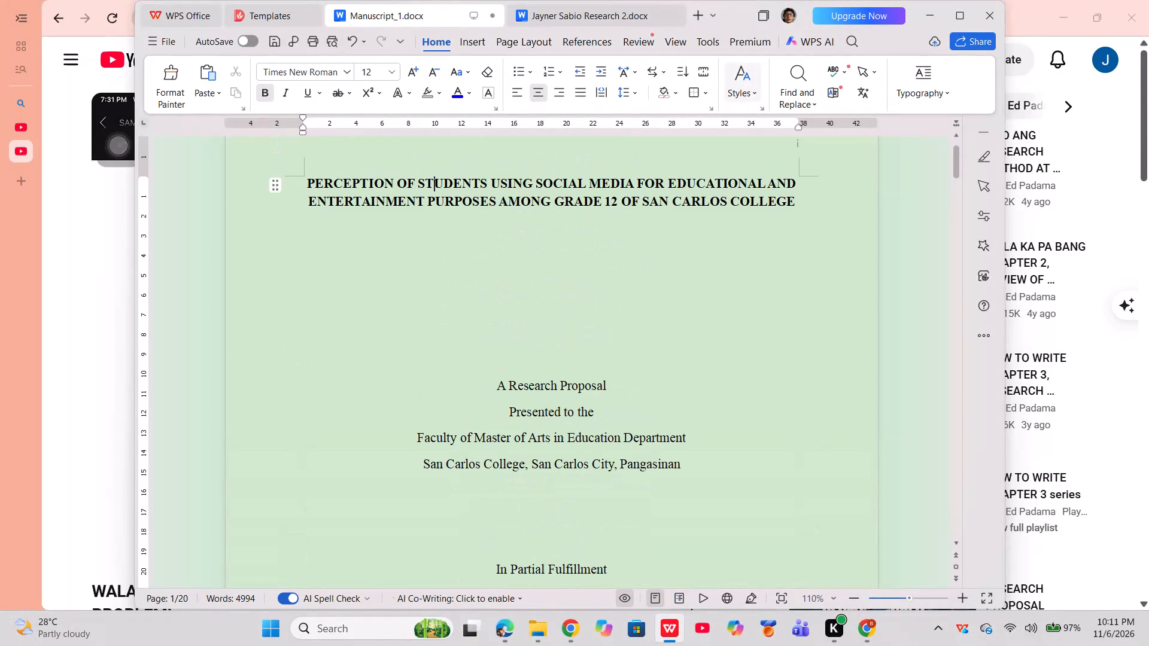
Examine the layout from the research title down to the Introduction entry in the Table of Contents.
key(Down)
key(Down)
key(Down)
key(Down)
key(Down)
key(Down)
key(Down)
key(Down)
key(Down)
key(Down)
key(Down)
key(Down)
key(Down)
key(Down)
key(Down)
key(Down)
key(Down)
key(Down)
key(Down)
key(Down)
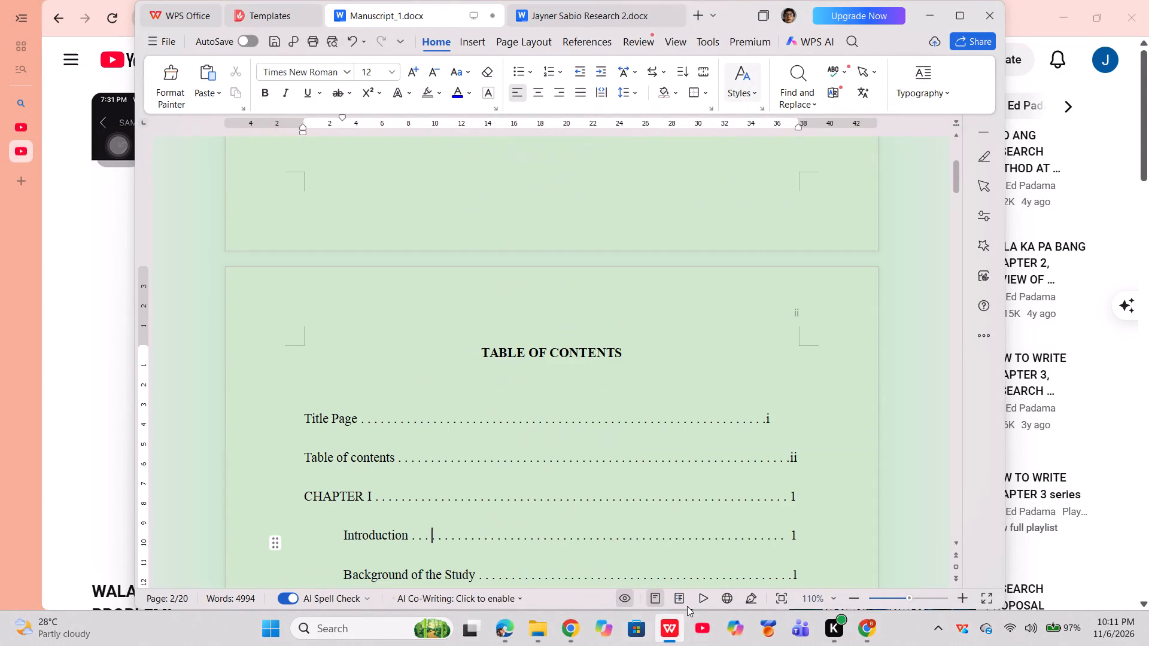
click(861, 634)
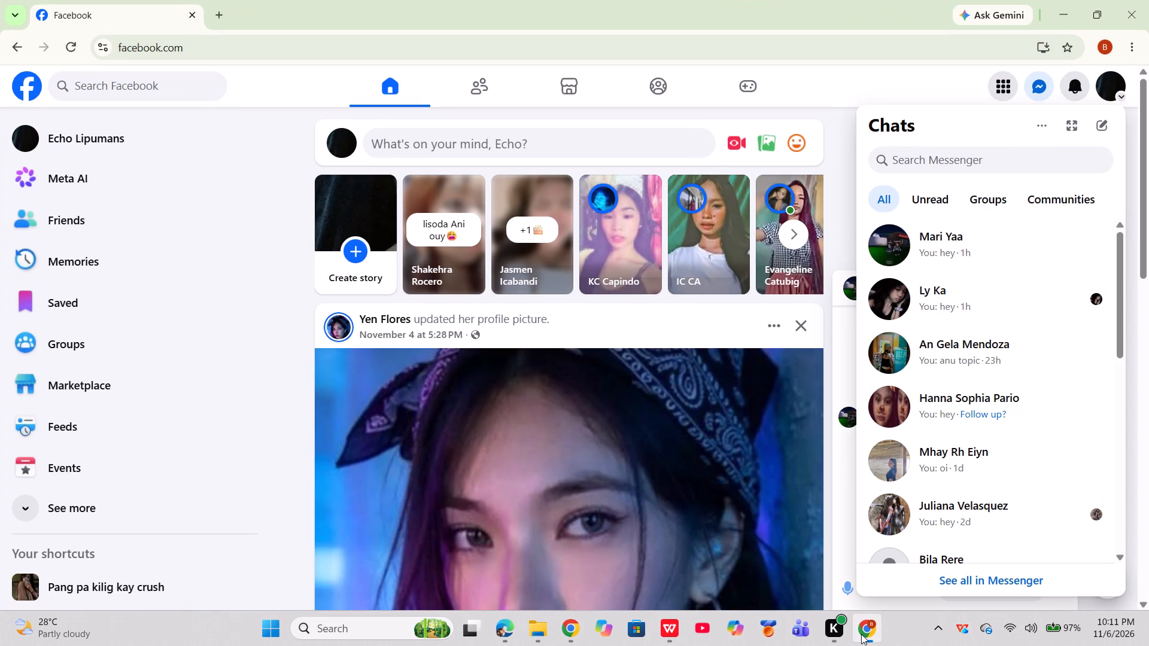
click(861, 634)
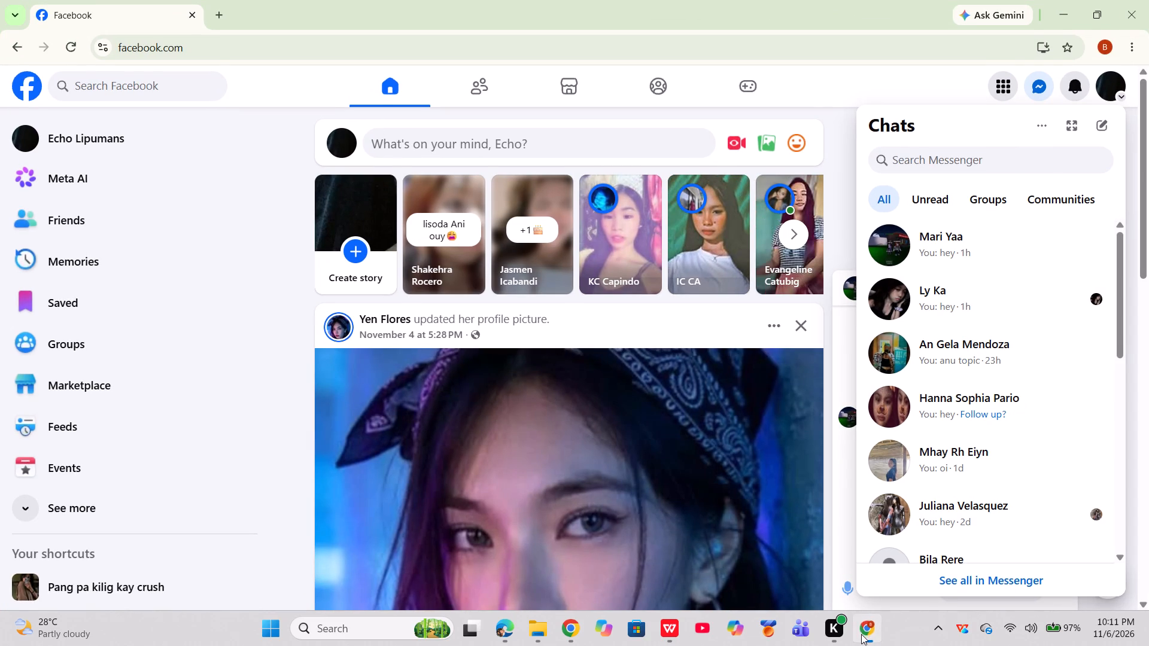
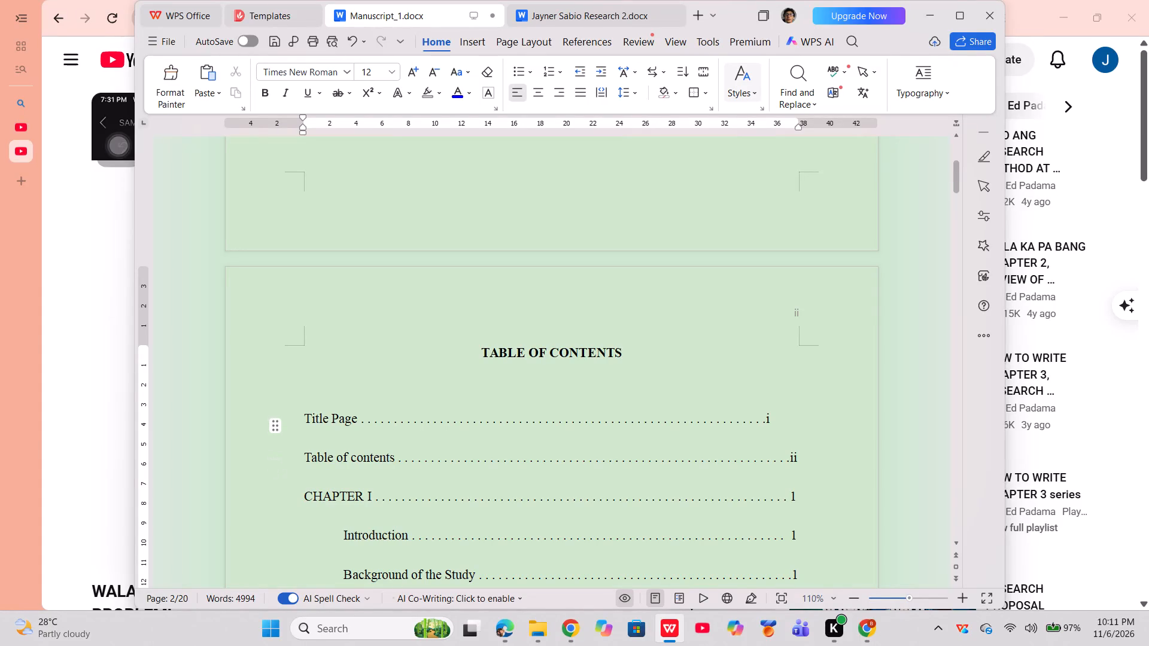
Extend the dot leader of the Title Page entry in the table of contents so page number i aligns with the numbers below.
key(Right)
key(BackSpace)
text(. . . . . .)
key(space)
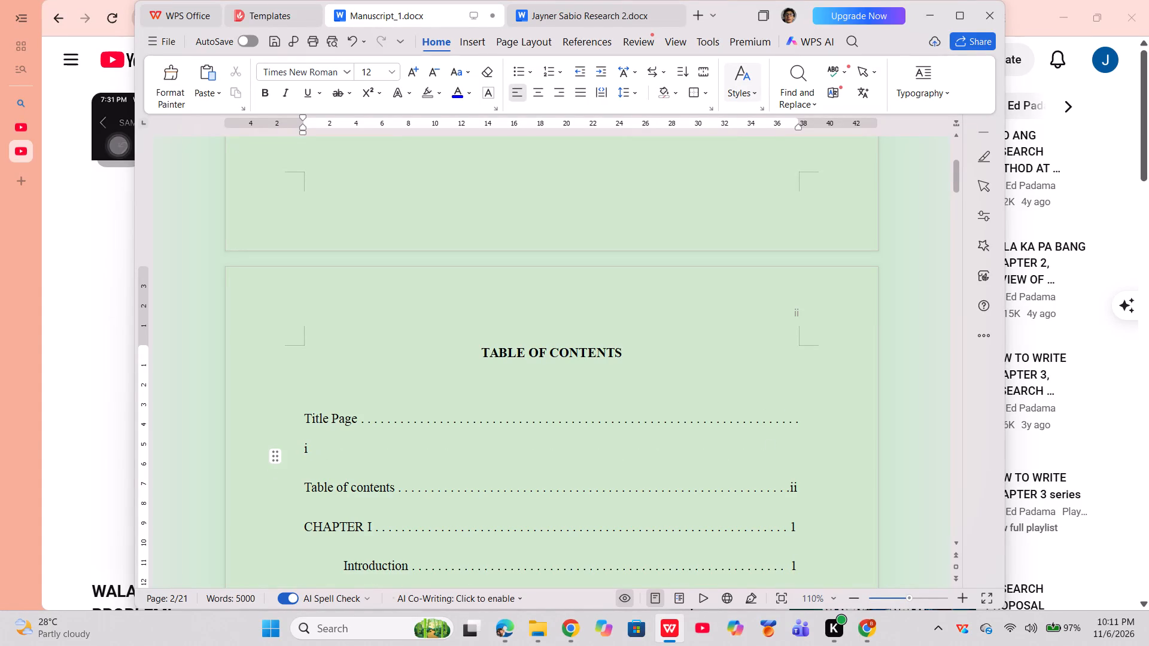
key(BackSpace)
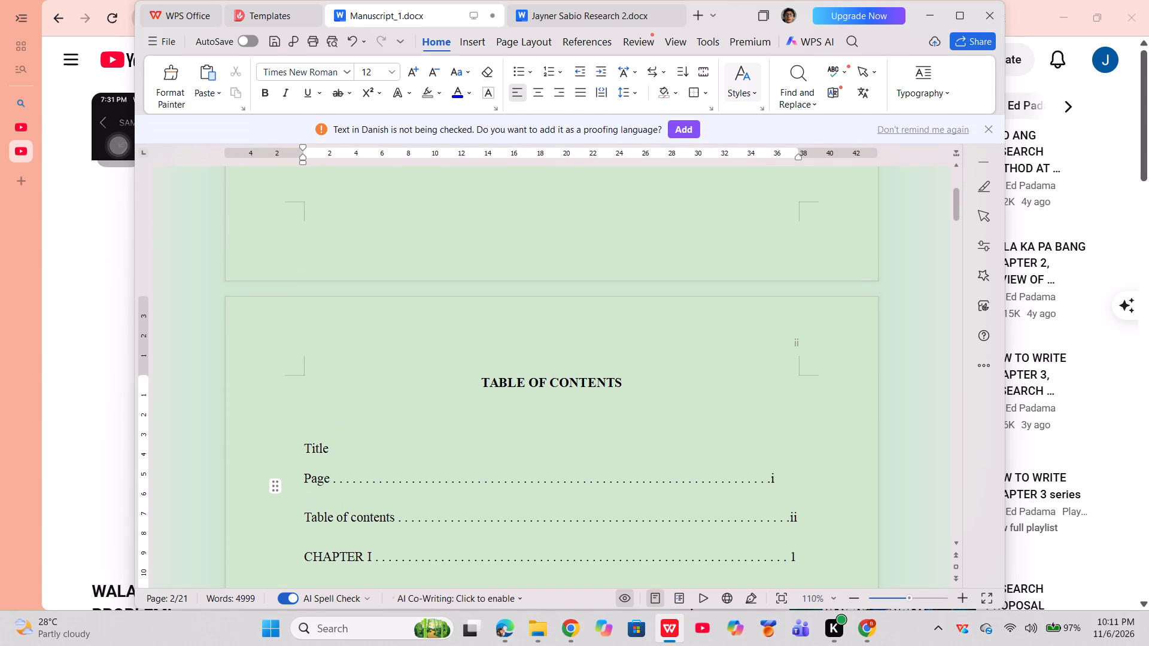
Shorten the dot leader of the Title Page entry in the table of contents so that page number i fits on the same line.
text(. .)
key(BackSpace)
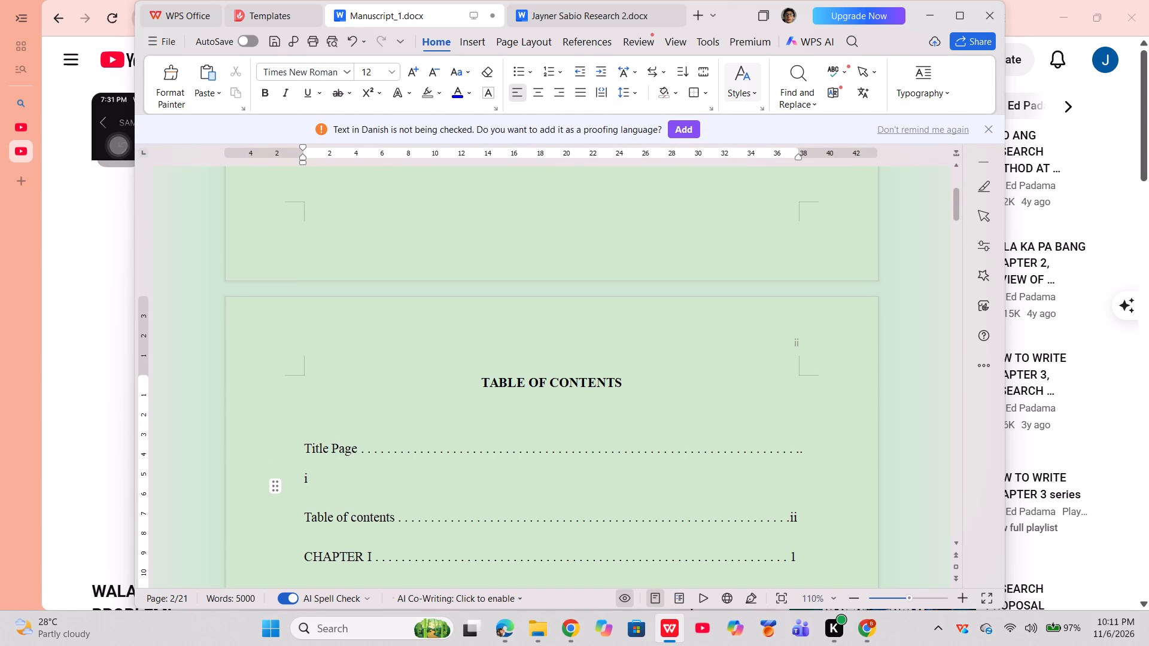
key(BackSpace)
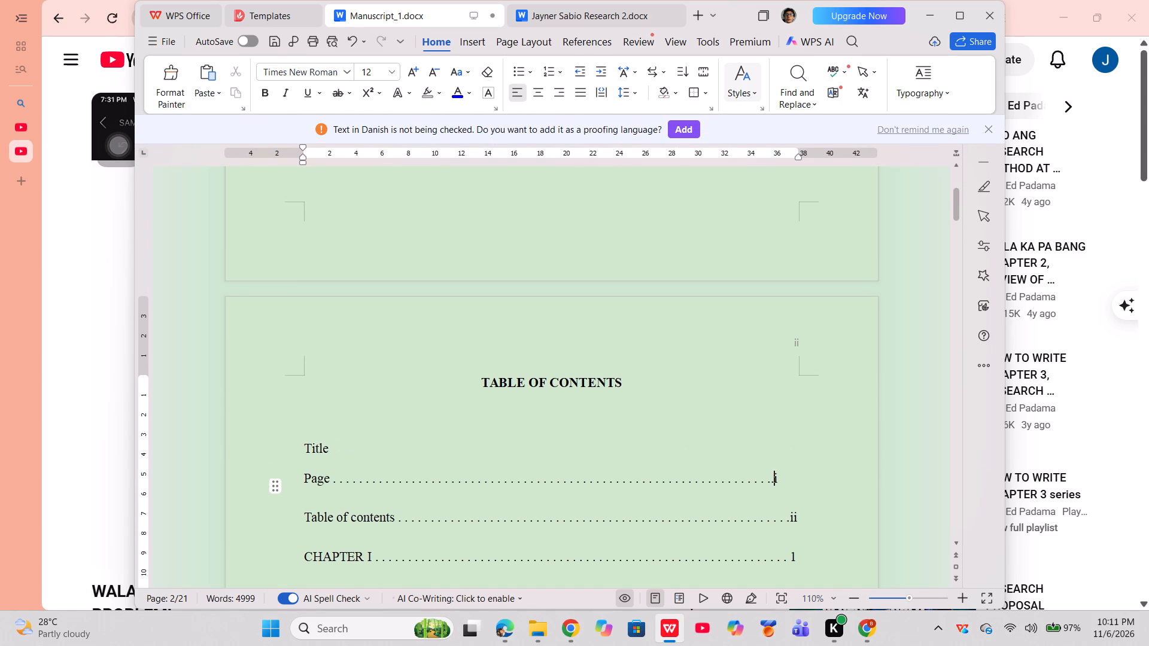
key(space)
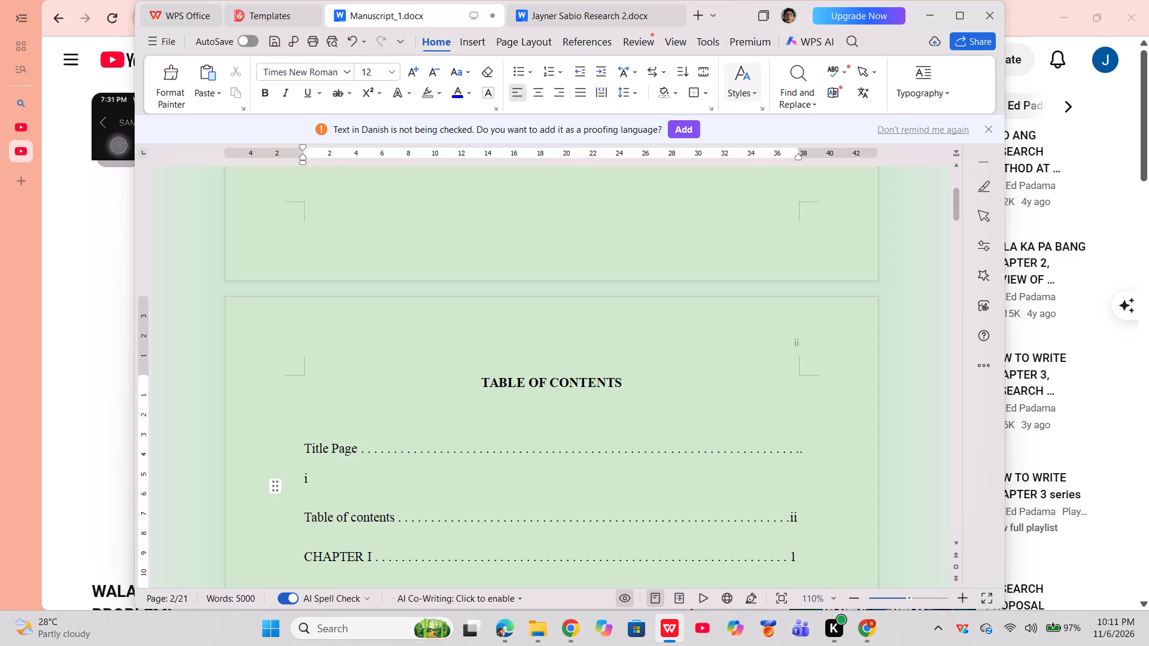
key(BackSpace)
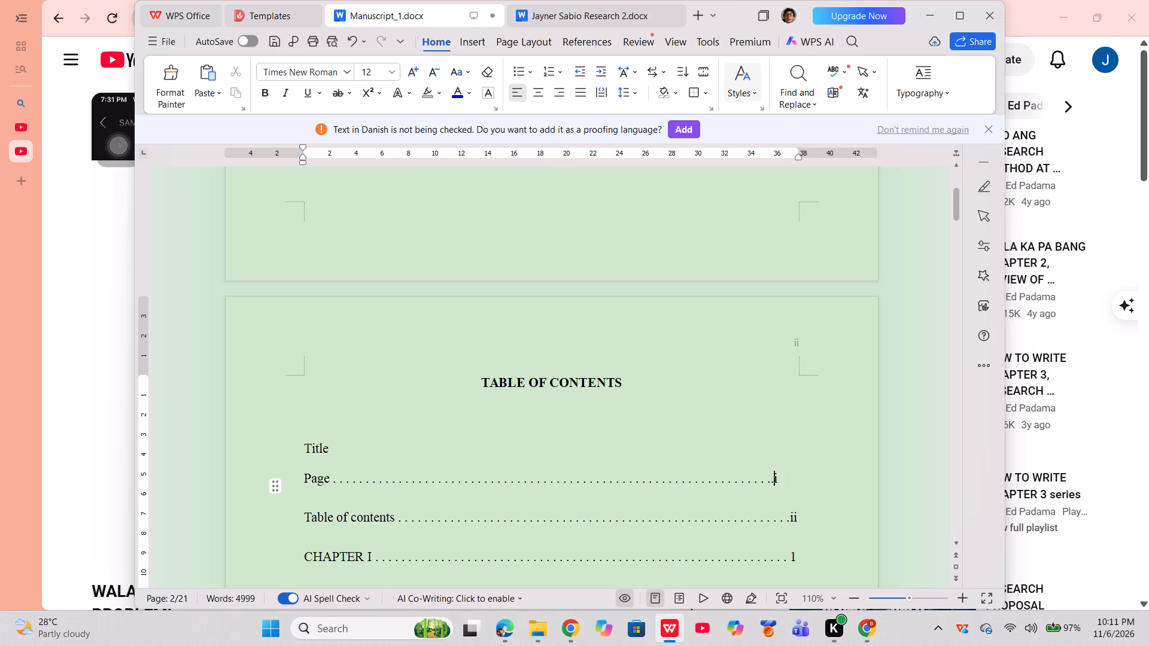
click(955, 201)
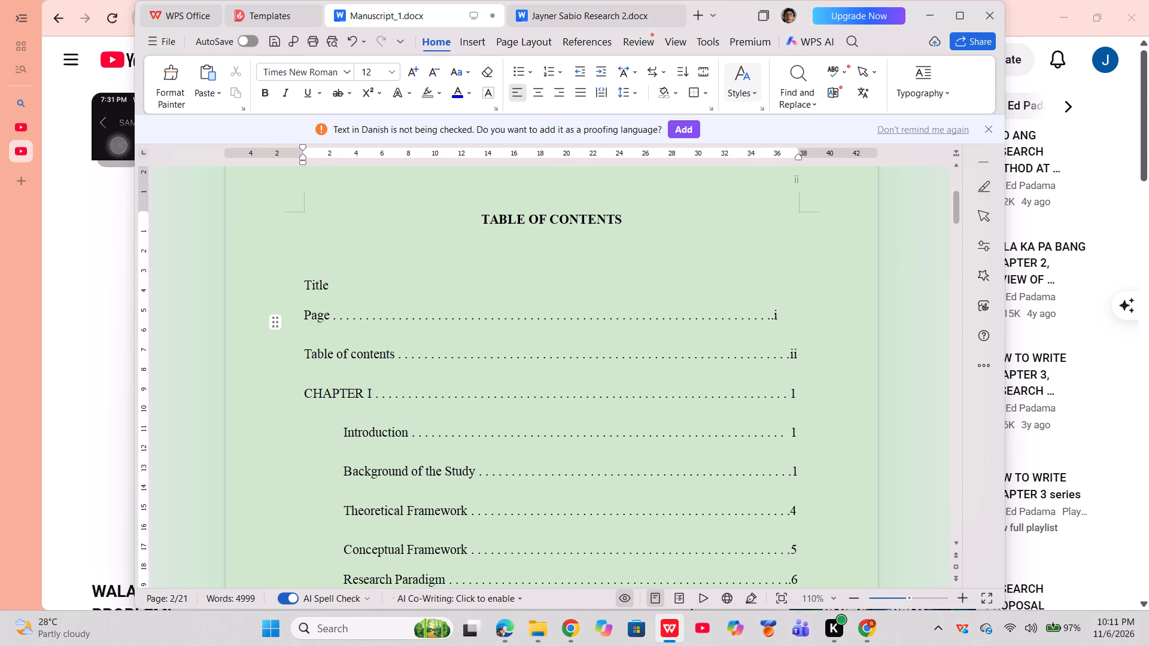
key(space)
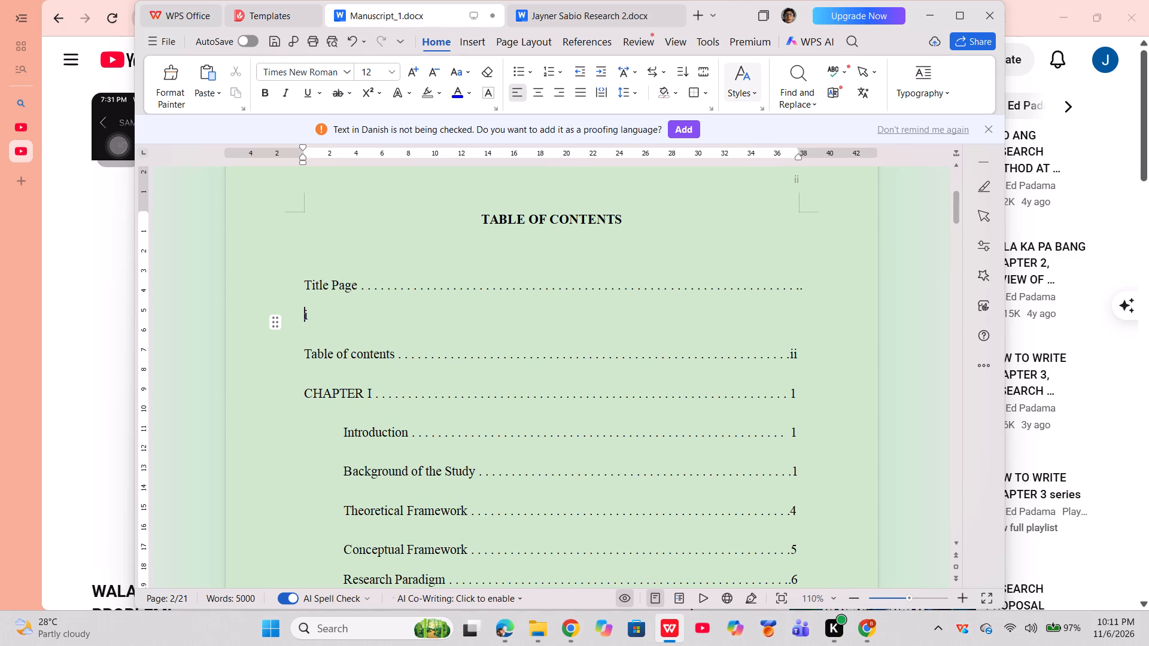
click(815, 288)
key(BackSpace)
key(BackSpace)
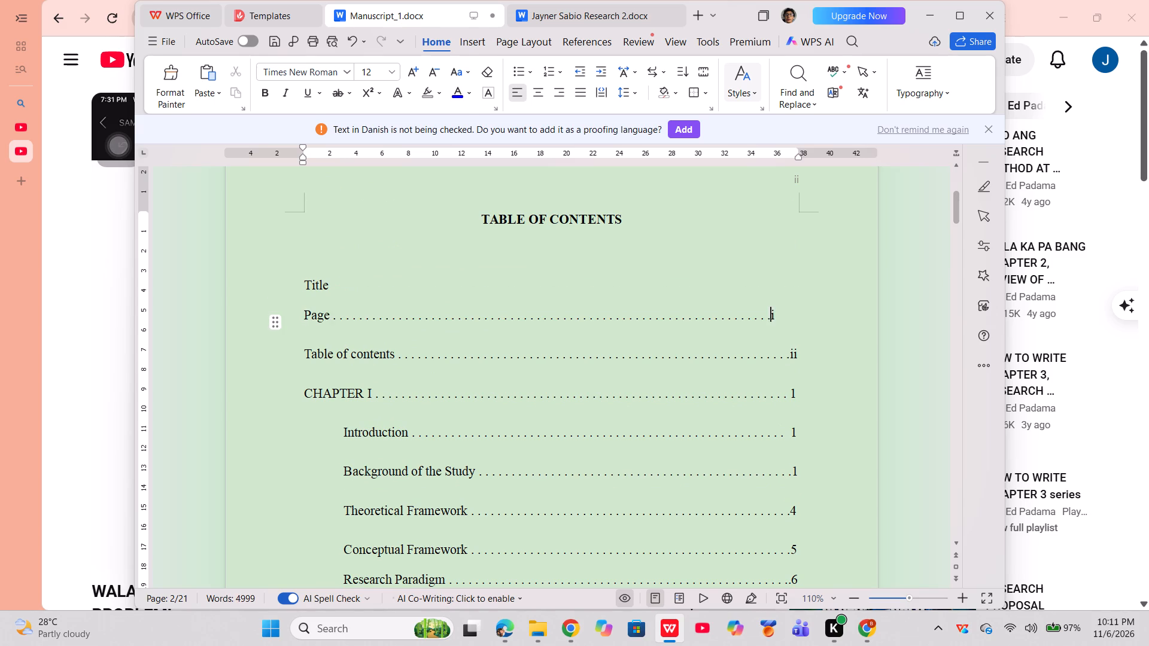
key(BackSpace)
key(BackSpace)
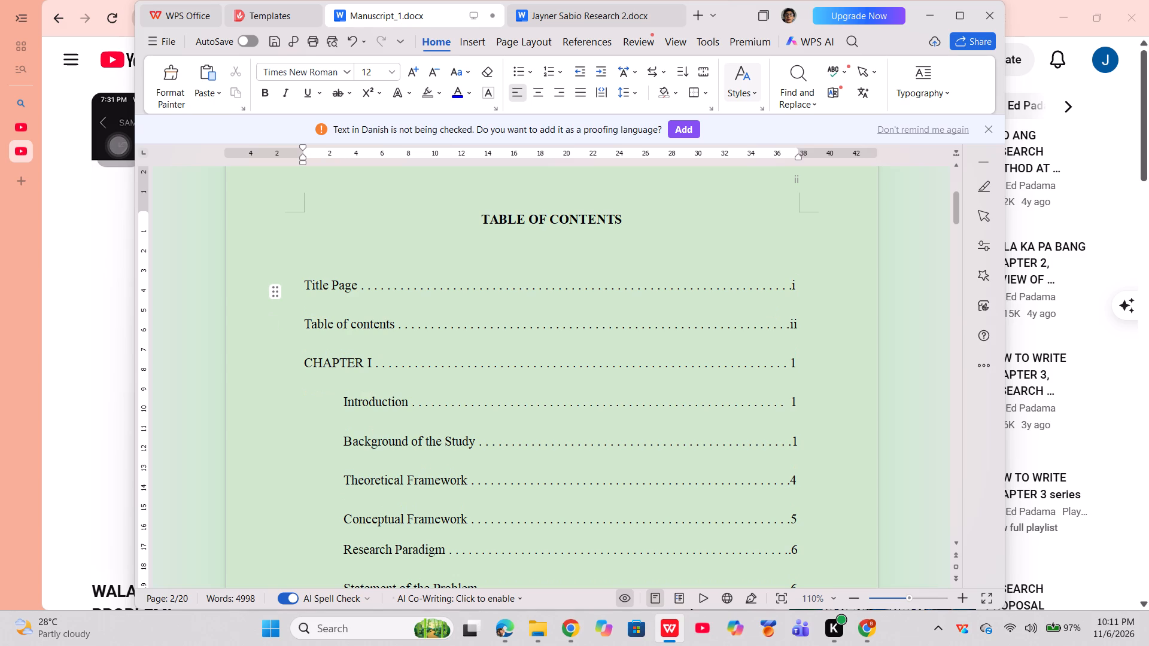
Save the manuscript.
key(ctrl+s)
Check the alignment of the table of contents entries from Table of contents through Data Gathering Instrument, down to the CHAPTER I heading.
key(Down)
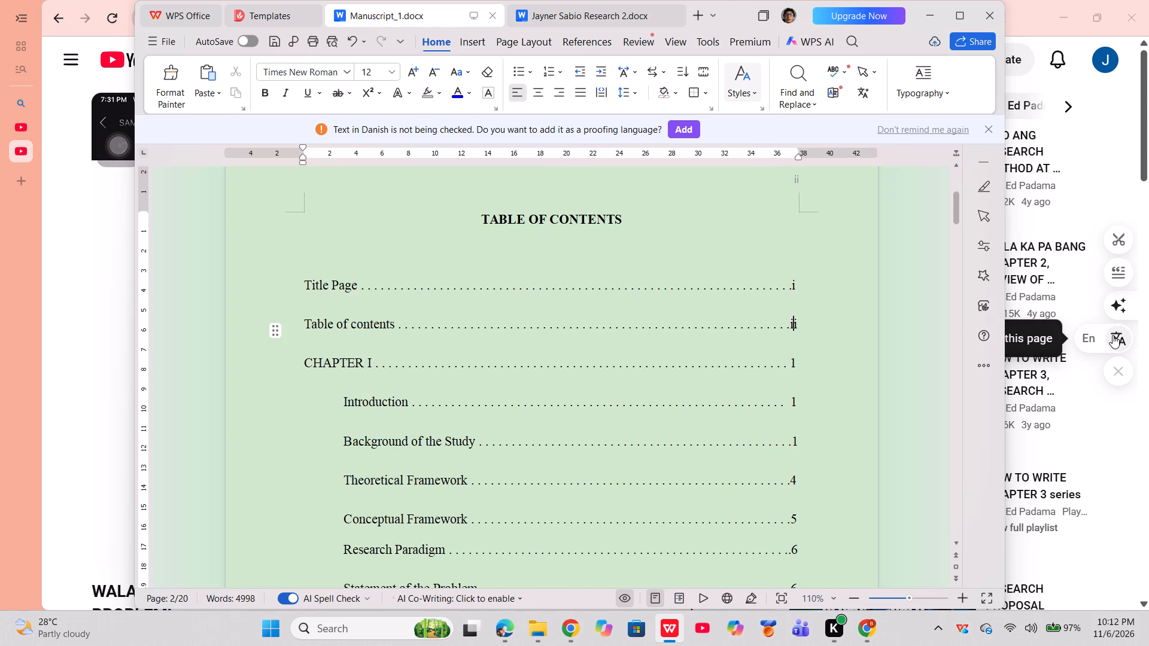
key(Down)
key(Down)
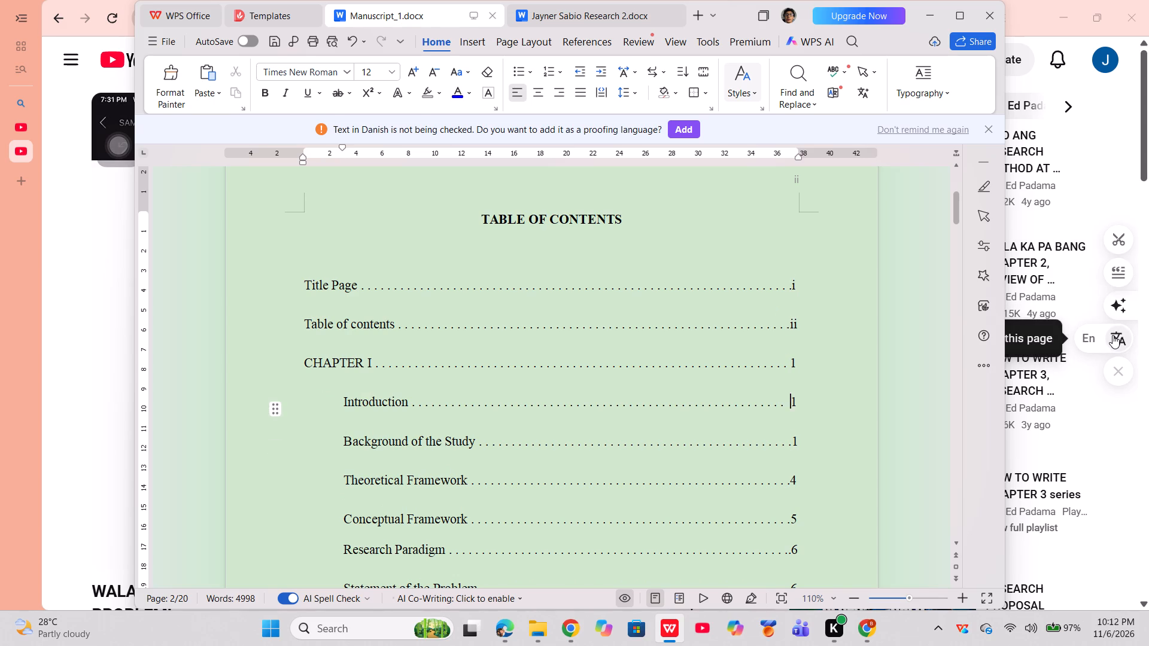
key(Down)
key(Down)
key(Down)
key(Down)
key(Down)
key(Down)
key(Down)
key(Down)
key(Down)
key(Down)
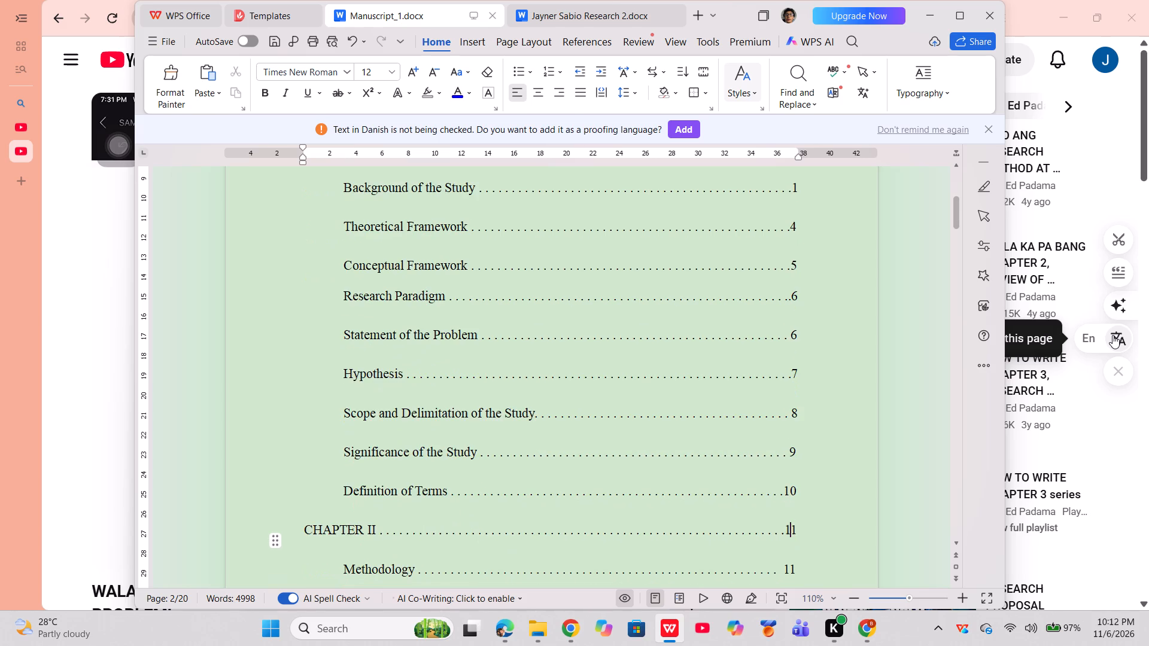
key(Down)
key(Down)
key(Down)
key(Down)
key(Down)
key(Down)
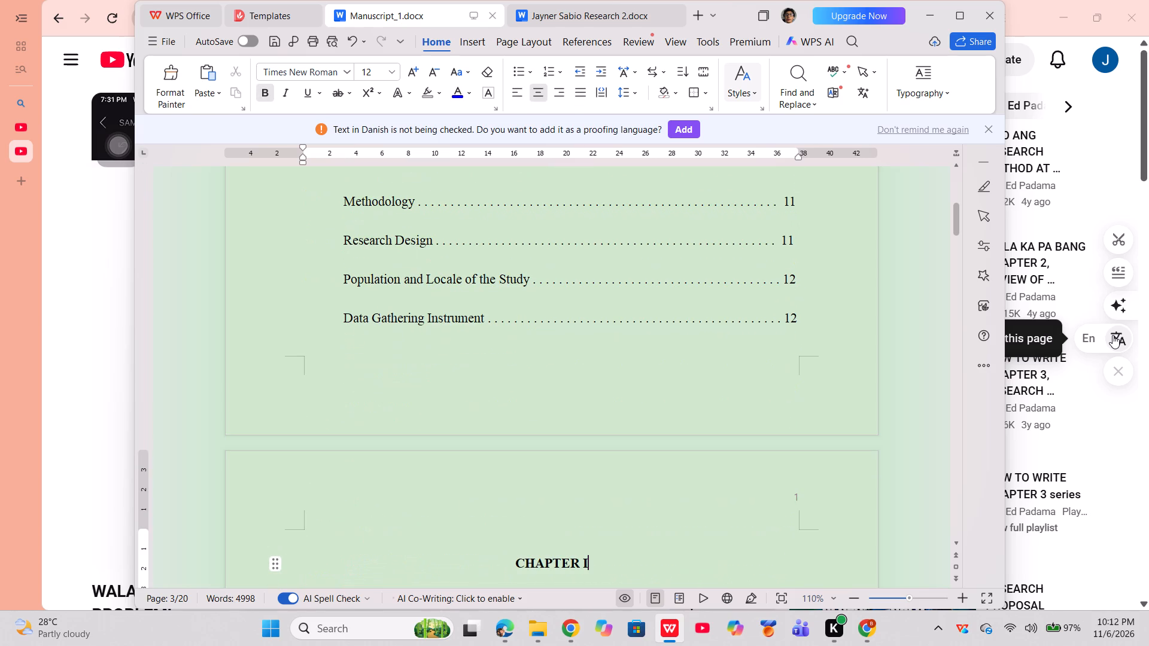
key(Up)
key(Up)
key(Up)
key(Up)
key(Up)
key(Up)
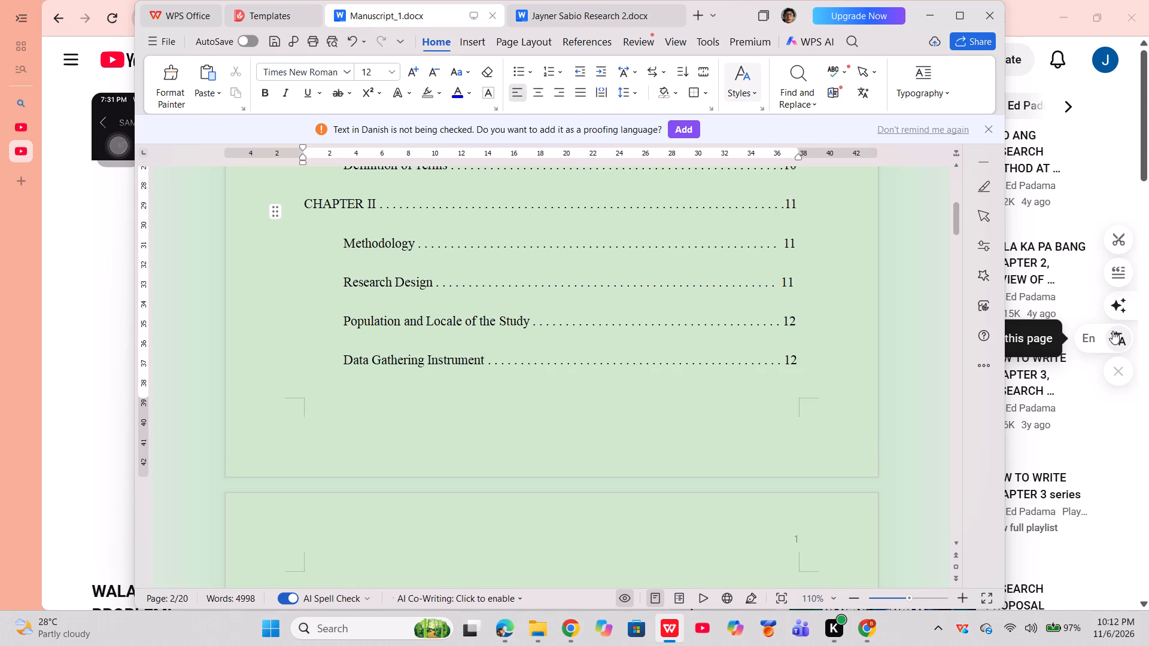
key(Down)
key(Down)
key(Down)
key(Down)
key(Down)
key(Down)
key(Down)
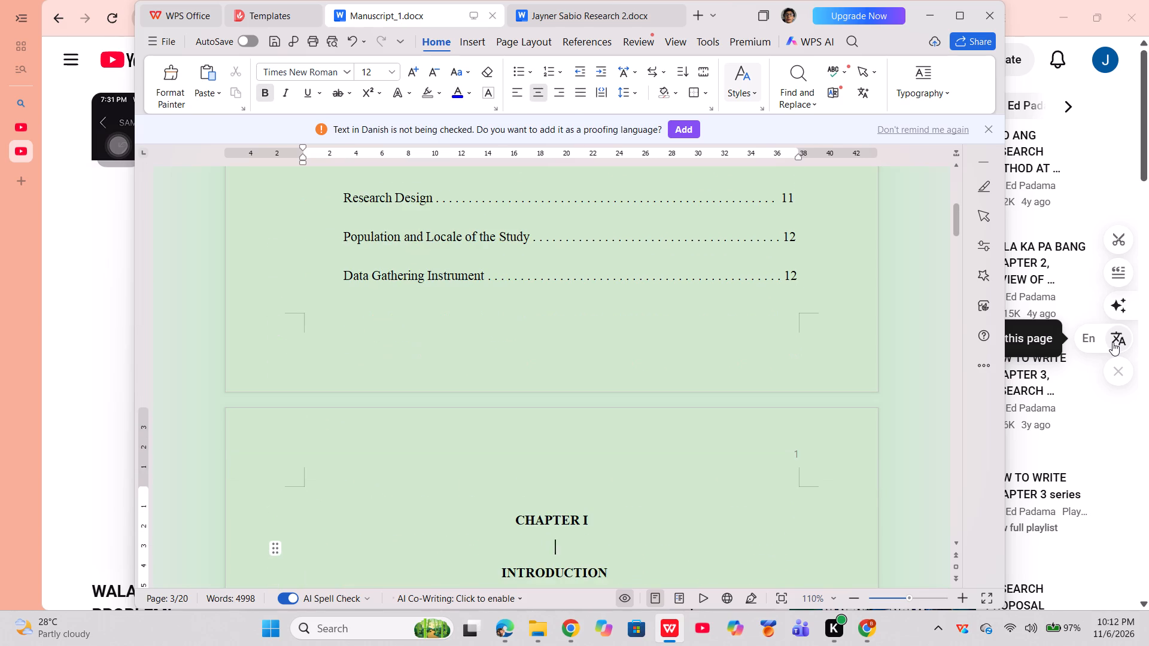
Check the layout from the INTRODUCTION heading through the opening paragraphs of Background of the Study.
key(Down)
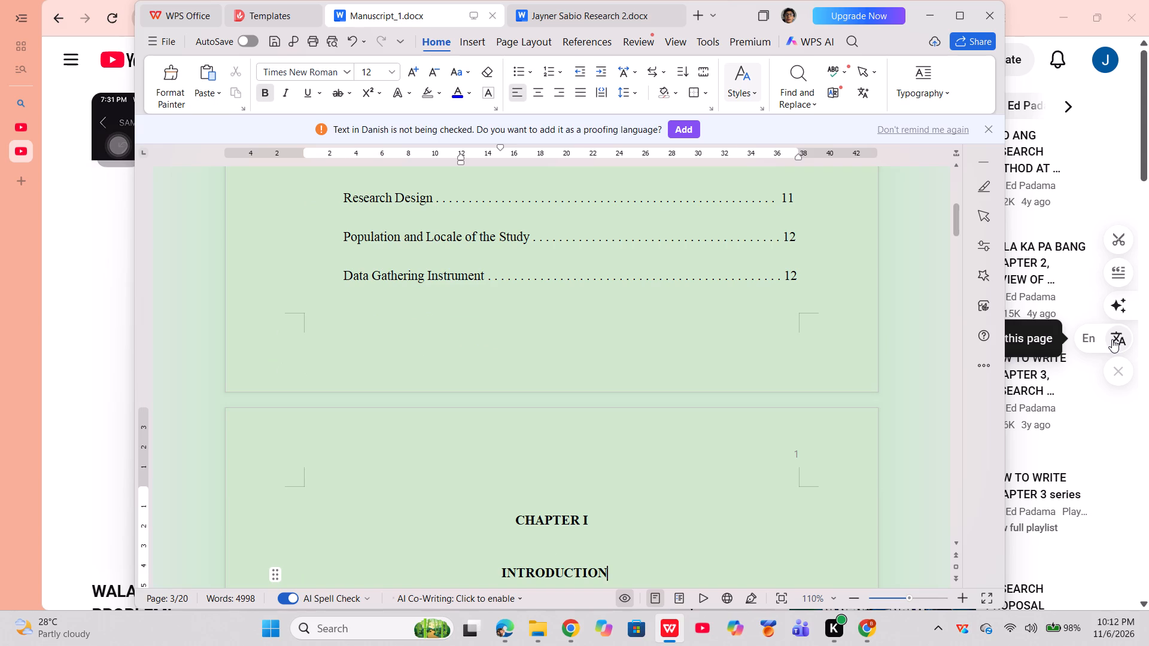
key(Down)
key(Down)
key(Down)
key(Down)
key(Down)
key(Down)
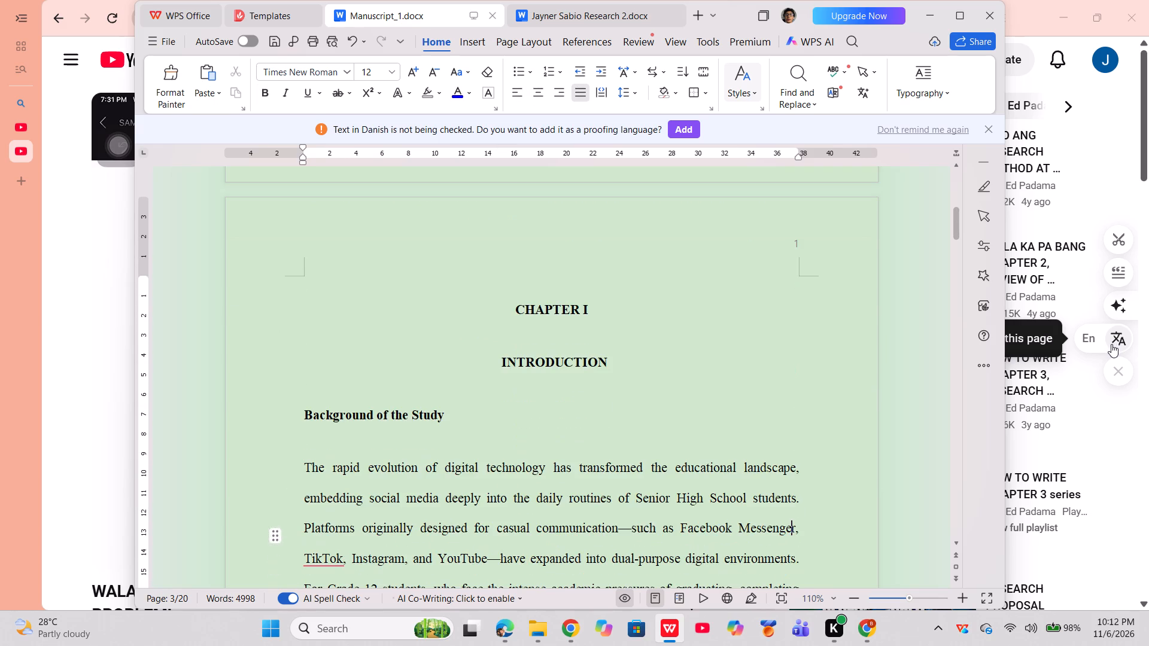
key(Down)
key(Down)
key(Down)
key(Down)
key(Down)
key(Down)
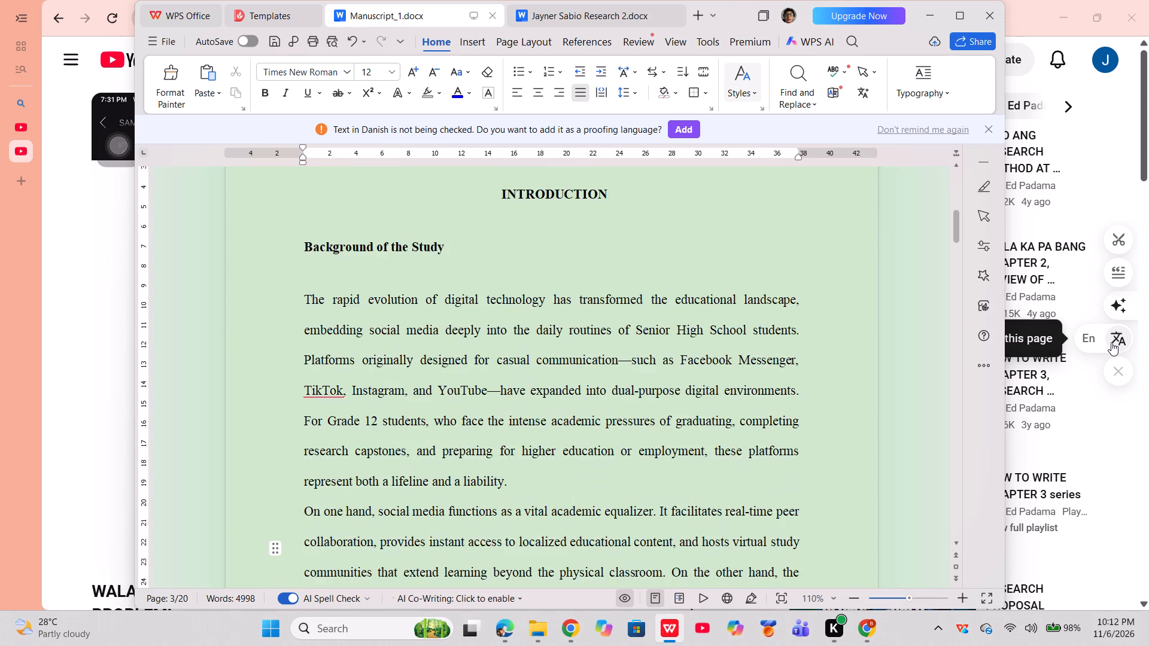
key(Down)
key(Down)
key(Down)
Review the manuscript backward from the opening paragraphs of Background of the Study through the table of contents to the research title on the title page.
key(Up)
key(Up)
key(Up)
key(Up)
key(Up)
key(Up)
key(Up)
key(Up)
key(Up)
key(Up)
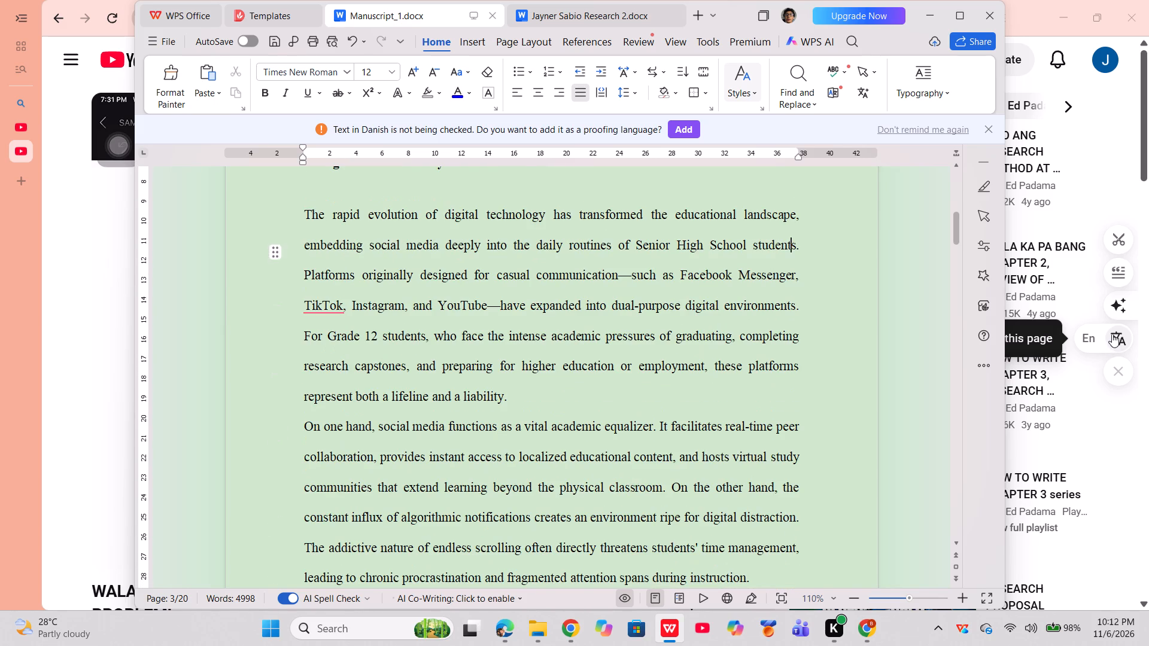
key(Up)
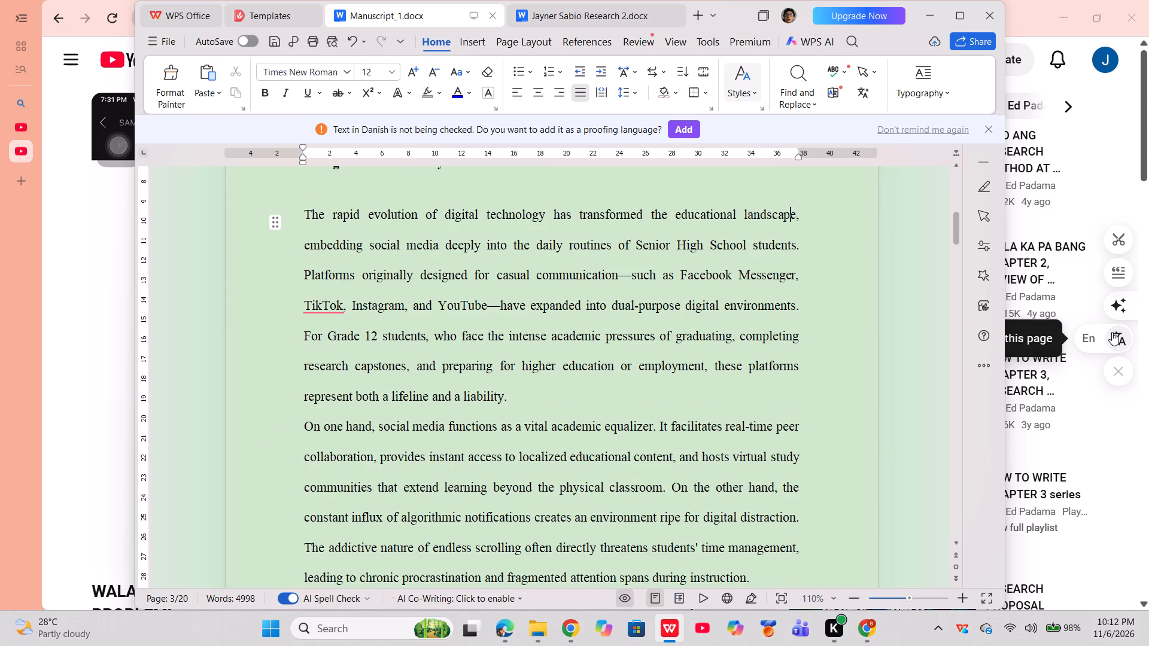
key(Up)
key(Up)
key(Up)
key(Up)
key(Up)
key(Up)
key(Up)
key(Up)
key(Up)
key(Up)
key(Up)
key(Up)
key(Up)
key(Up)
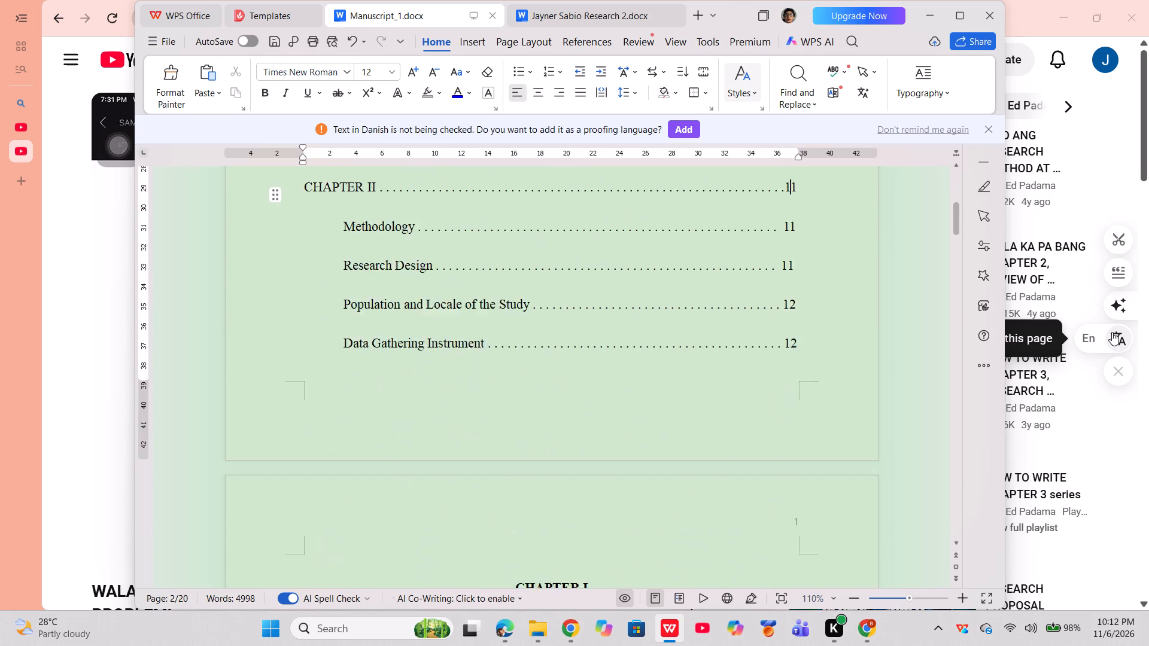
key(Up)
key(Up)
key(Up)
key(Up)
key(Up)
key(Up)
key(Up)
key(Up)
key(Up)
key(Up)
key(Up)
key(Up)
key(Up)
key(Up)
key(Up)
key(Up)
key(Up)
key(Up)
key(Up)
key(Up)
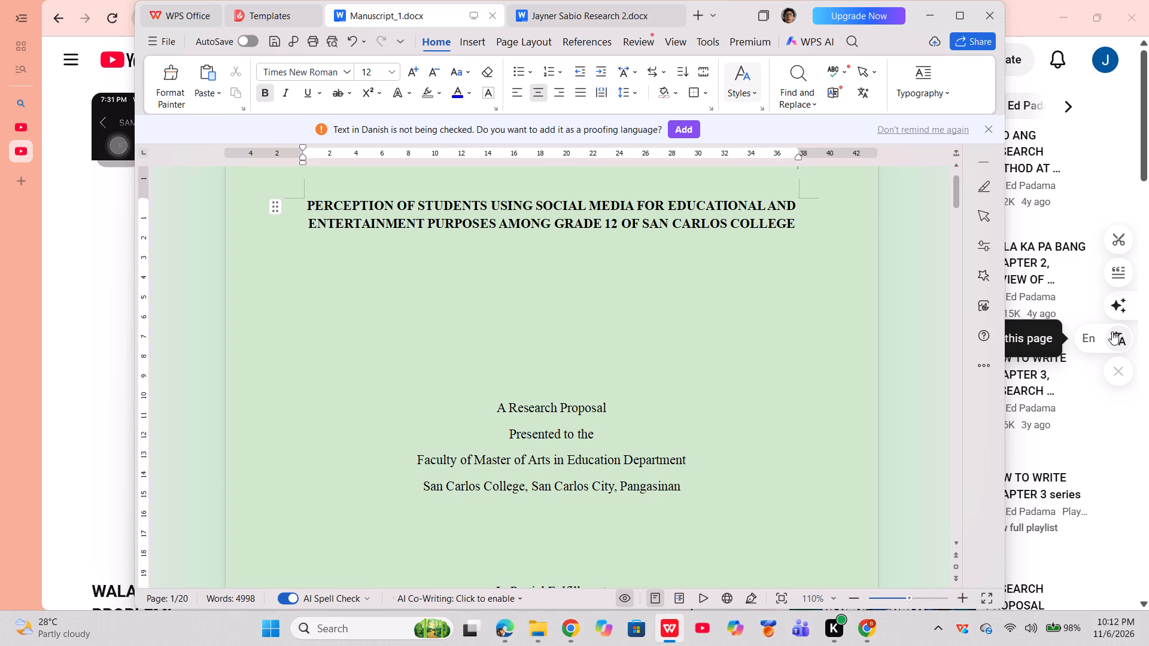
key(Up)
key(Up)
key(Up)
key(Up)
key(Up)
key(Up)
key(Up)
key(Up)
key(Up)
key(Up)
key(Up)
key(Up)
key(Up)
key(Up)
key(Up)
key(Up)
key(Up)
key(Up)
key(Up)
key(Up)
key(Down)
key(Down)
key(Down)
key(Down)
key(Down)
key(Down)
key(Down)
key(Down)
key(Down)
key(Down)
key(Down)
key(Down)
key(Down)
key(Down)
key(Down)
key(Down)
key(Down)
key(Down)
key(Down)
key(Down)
Review the manuscript from the research title through the table of contents to the third paragraph of Background of the Study.
key(Down)
key(Down)
key(Down)
key(Down)
key(Down)
key(Down)
key(Down)
key(Down)
key(Down)
key(Down)
key(Down)
key(Down)
key(Down)
key(Down)
key(Down)
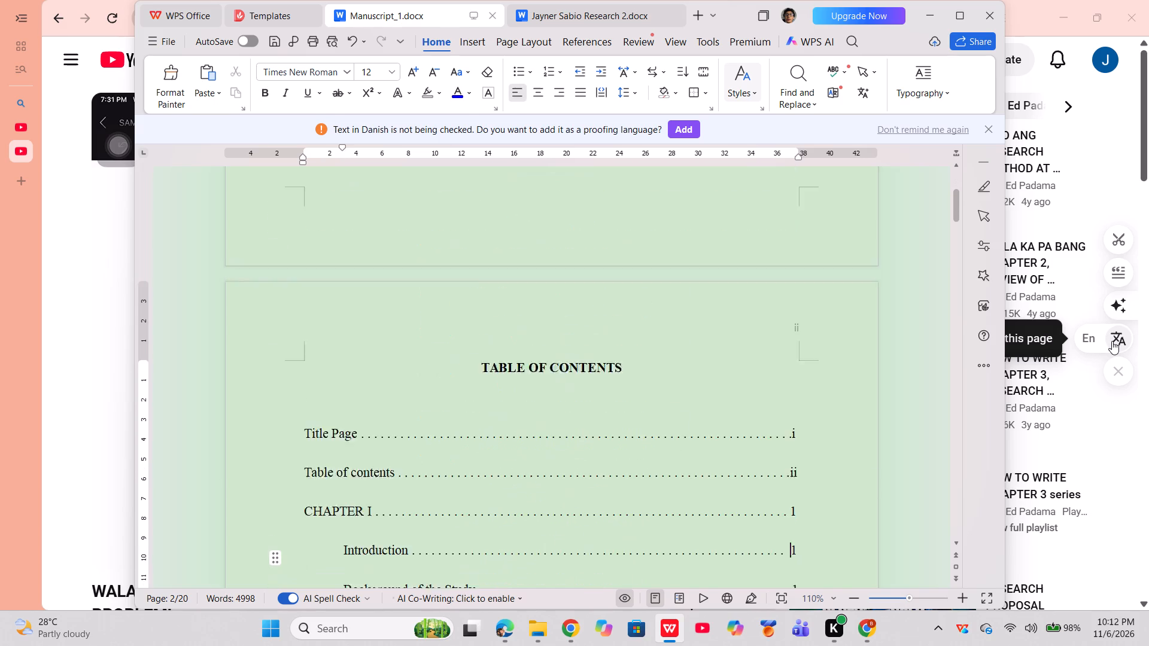
key(Down)
key(Down)
key(Down)
key(Down)
key(Down)
key(Down)
key(Down)
key(Down)
key(Down)
key(Down)
key(Down)
key(Down)
key(Down)
key(Down)
key(Down)
key(Down)
key(Down)
key(Down)
key(Down)
key(Down)
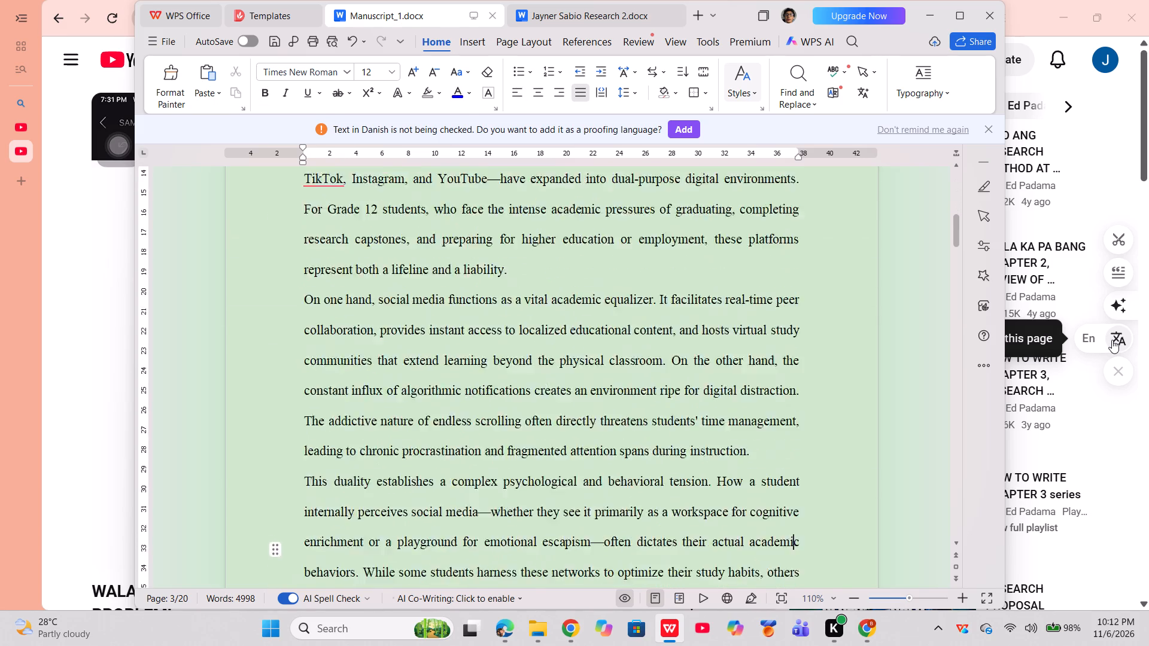
Recheck the pages backward from Background of the Study to the Scope and Delimitation of the Study entry in the table of contents.
key(Up)
key(Up)
key(Up)
key(Up)
key(Up)
key(Up)
key(Up)
key(Up)
key(Up)
key(Up)
key(Up)
key(Up)
key(Up)
key(Up)
key(Up)
key(Up)
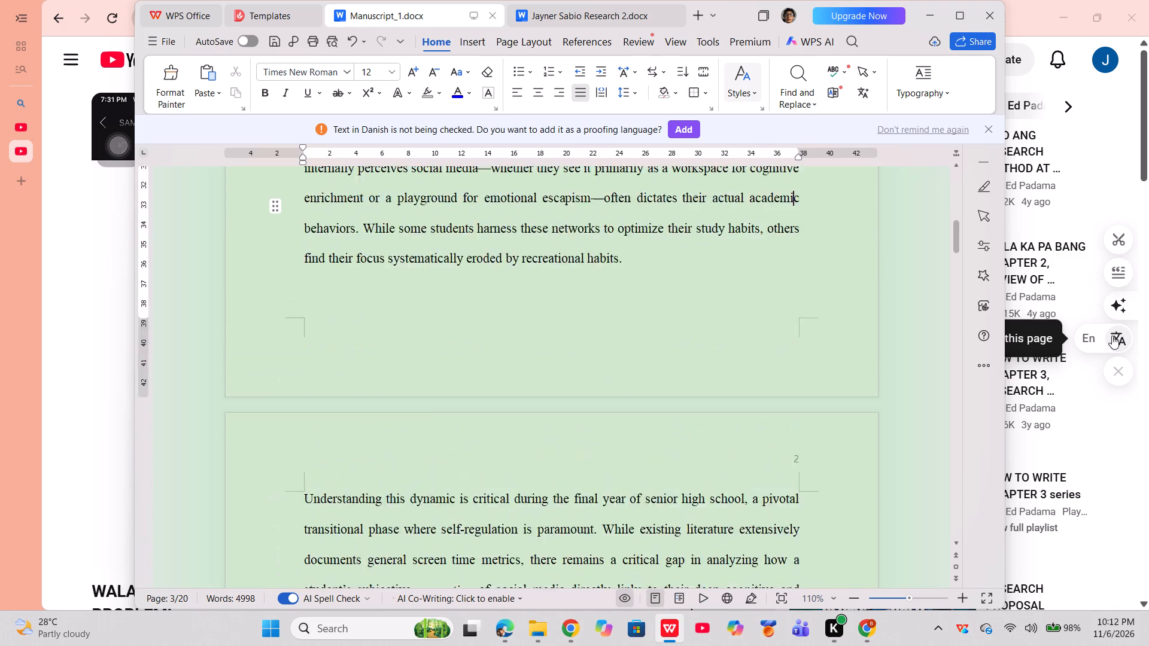
key(Up)
key(Up)
key(Up)
key(Up)
key(Up)
key(Up)
key(Up)
key(Up)
key(Up)
key(Up)
key(Up)
key(Up)
key(Up)
key(Up)
key(Up)
key(Up)
key(Up)
key(Up)
key(Up)
key(Up)
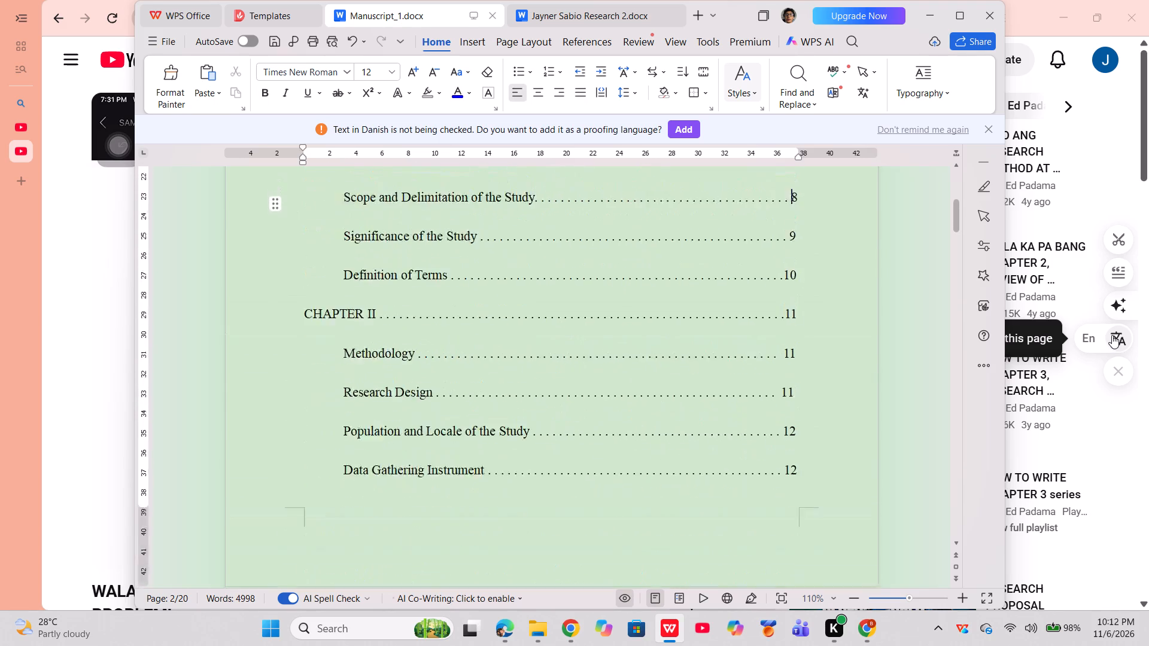
Check the remaining table of contents entries through Data Gathering Instrument and the start of the CHAPTER I page.
key(Down)
key(Down)
key(Down)
key(Down)
key(Down)
key(Down)
key(Down)
key(Down)
key(Down)
key(Down)
key(Down)
key(Down)
key(Down)
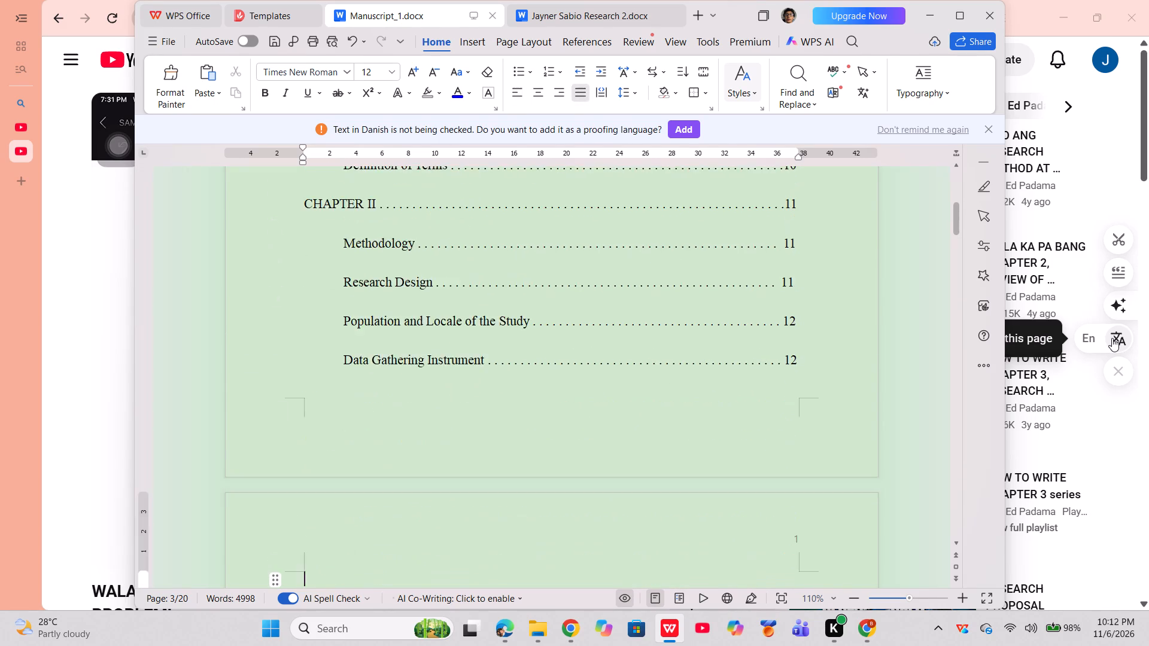
key(Down)
key(Down)
key(Down)
key(Down)
key(Down)
key(Down)
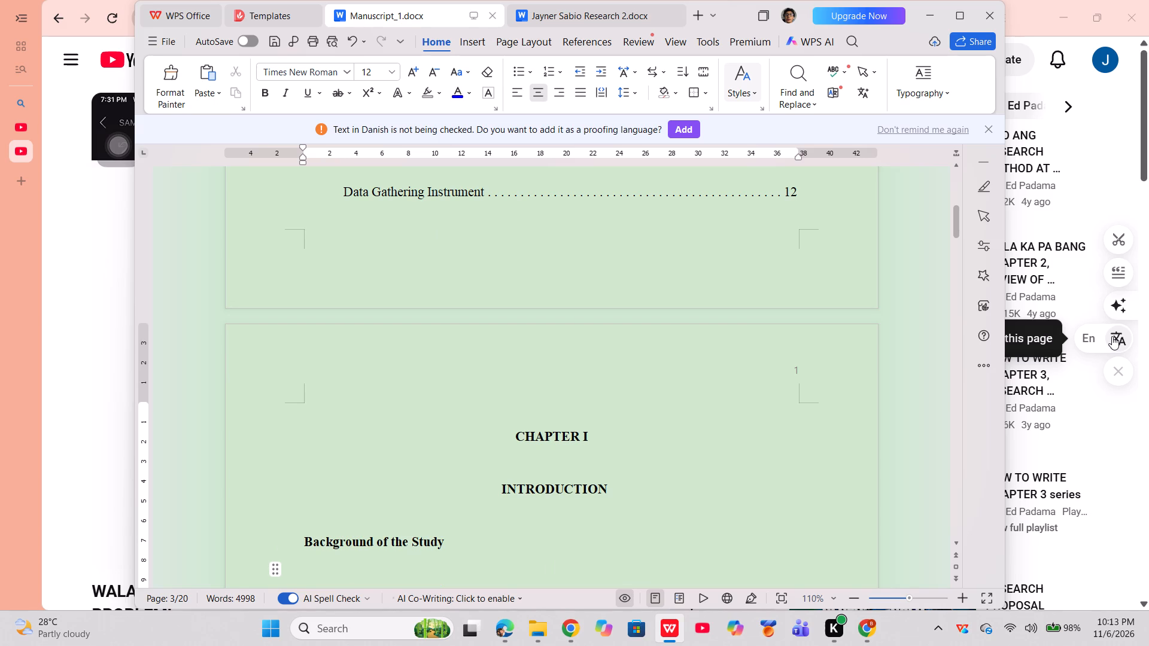
Review the Background of the Study from the CHAPTER I heading through the paragraph beginning "In today's digital age".
key(Down)
key(Down)
key(Down)
key(Down)
key(Down)
key(Down)
key(Down)
key(Down)
key(Down)
key(Down)
key(Down)
key(Down)
key(Down)
key(Down)
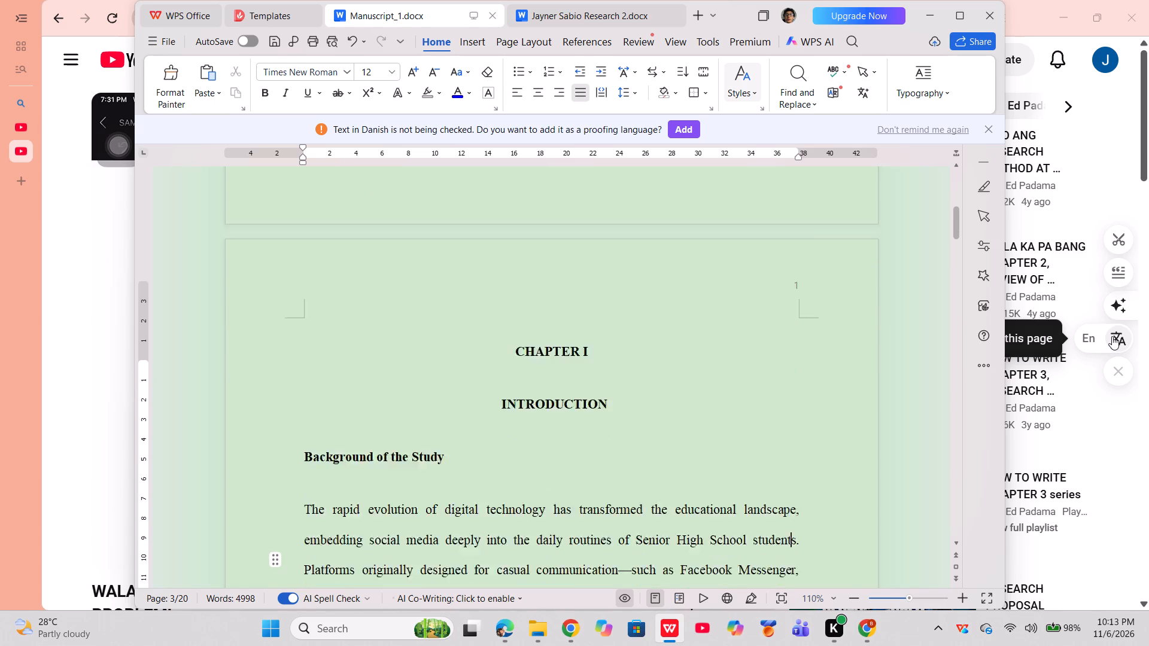
key(Down)
key(Down)
key(Down)
key(Down)
key(Down)
key(Down)
key(Down)
key(Down)
key(Down)
key(Down)
key(Down)
key(Down)
key(Down)
key(Down)
key(Down)
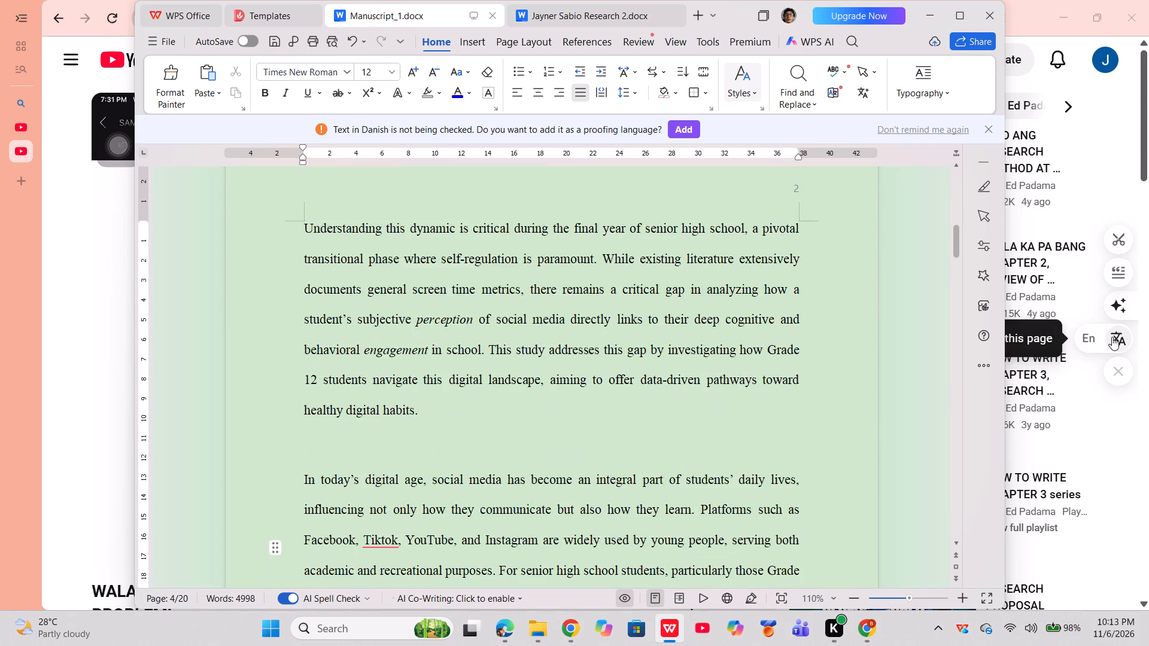
Continue reading the Background of the Study through the social media statistics to the paragraph on the Philippines' digital landscape.
key(Down)
key(Down)
key(Down)
key(Down)
key(Down)
key(Down)
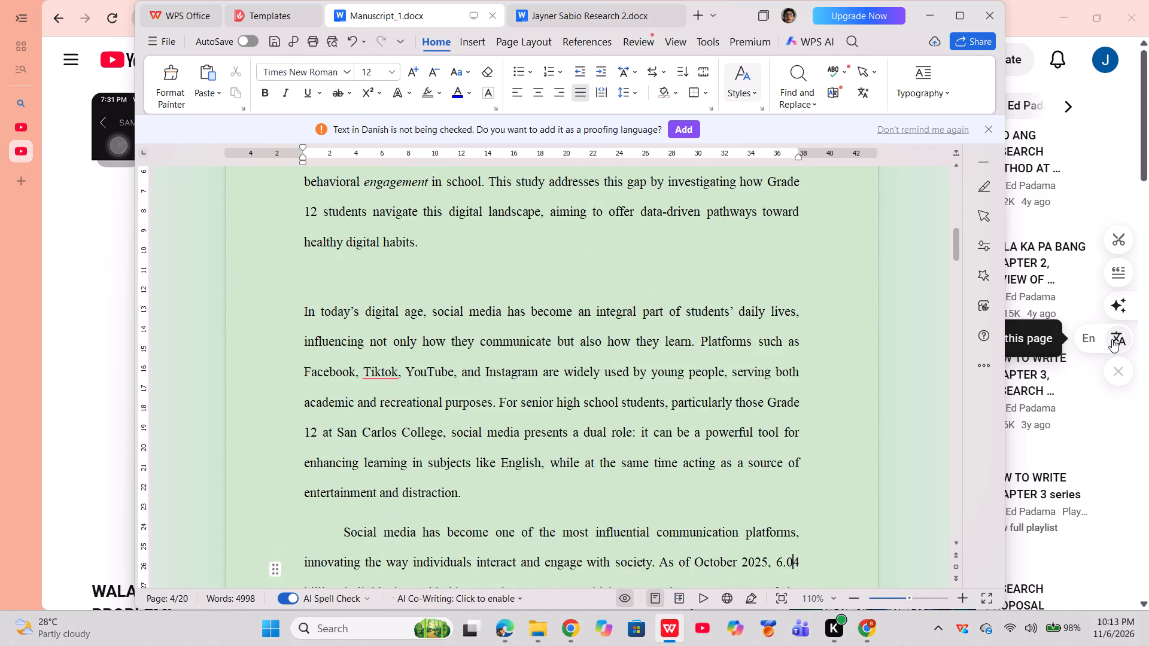
key(Down)
key(Down)
key(Down)
key(Down)
key(Down)
key(Down)
key(Down)
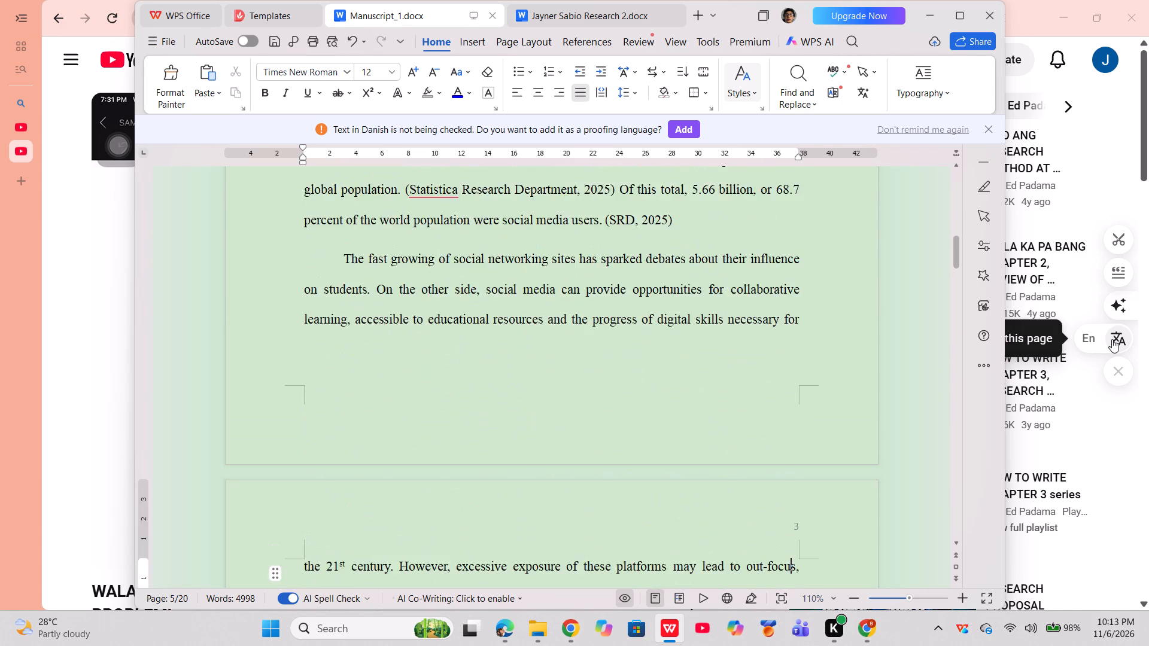
key(Down)
key(Down)
key(Down)
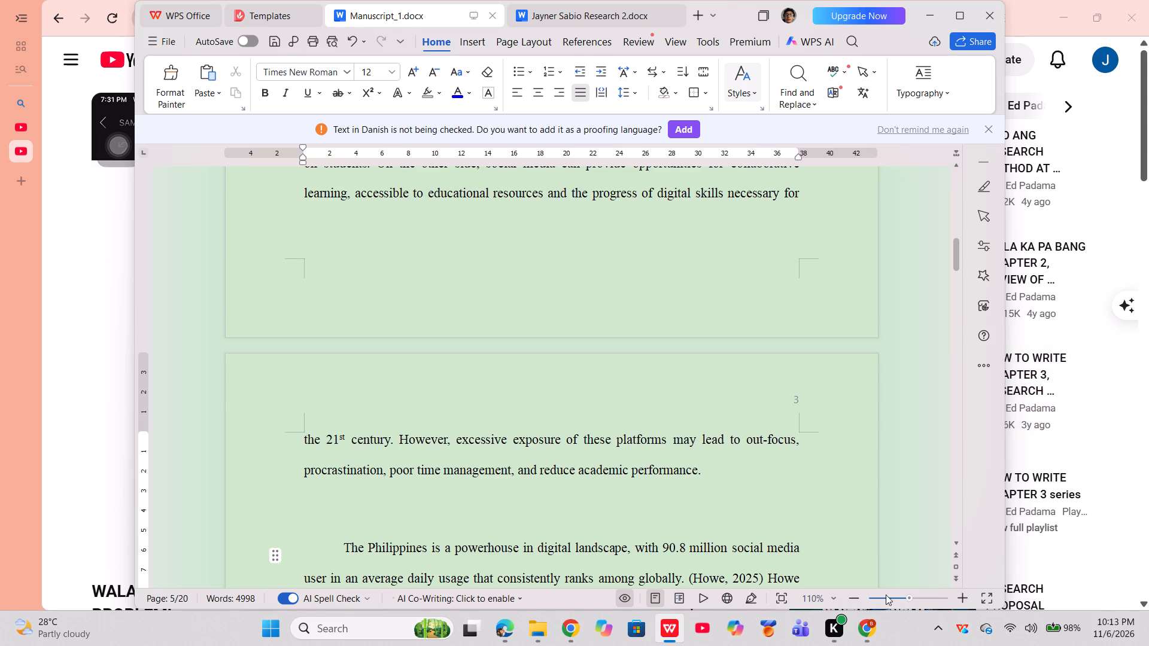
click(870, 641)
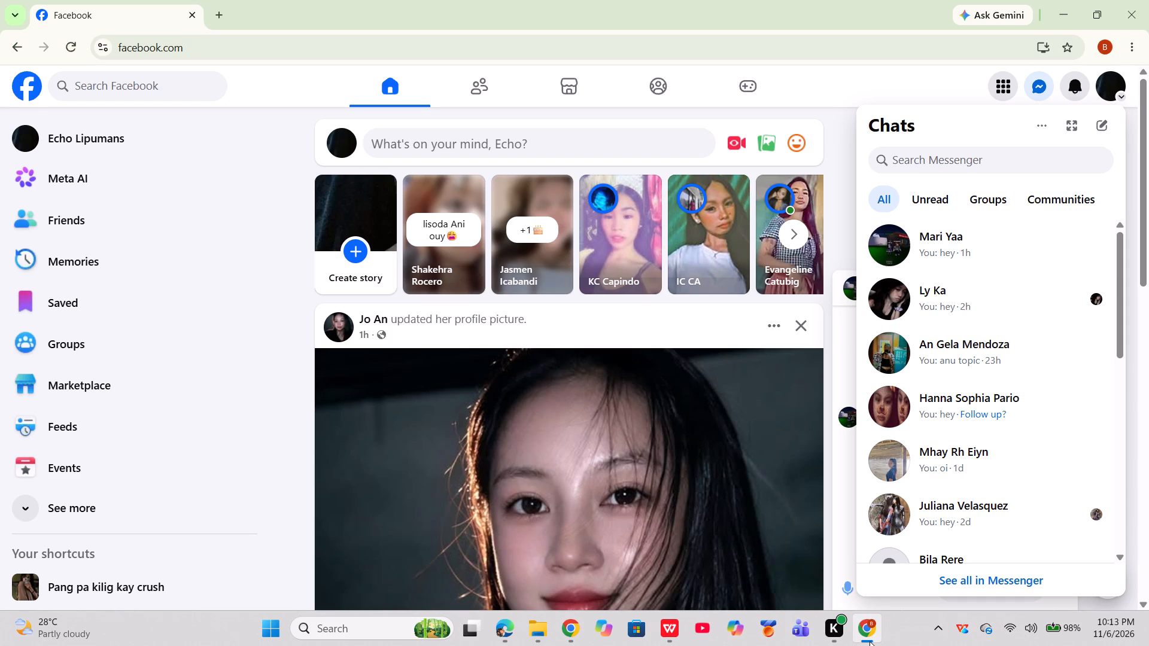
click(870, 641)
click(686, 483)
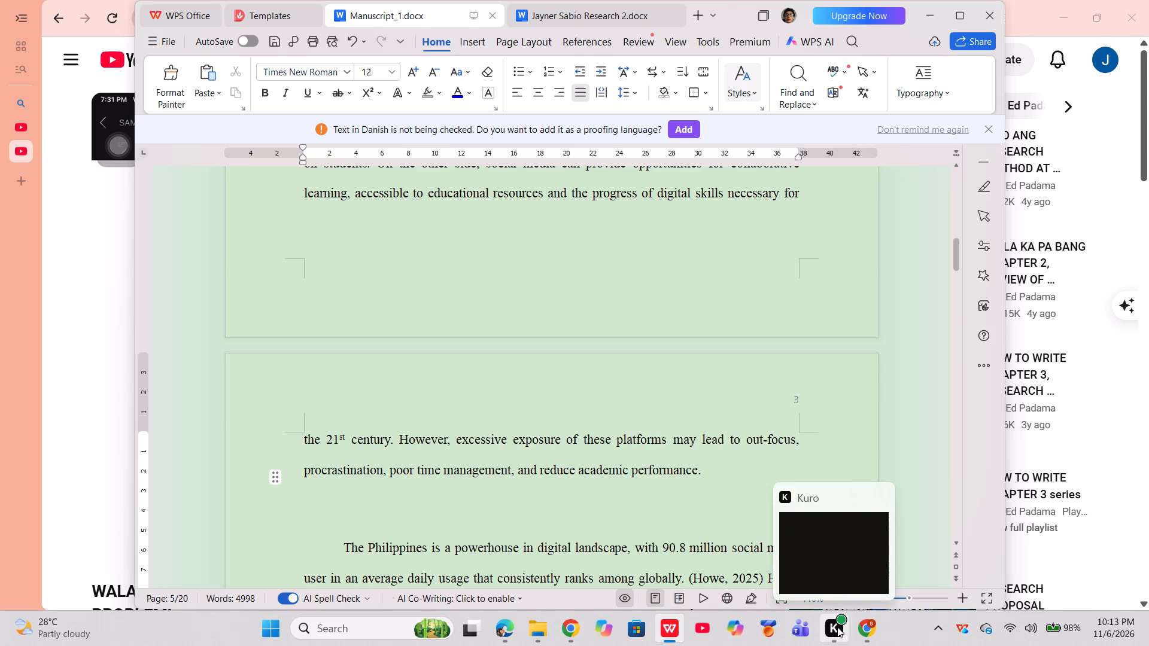
Switch to the Facebook page in Google Chrome.
click(862, 627)
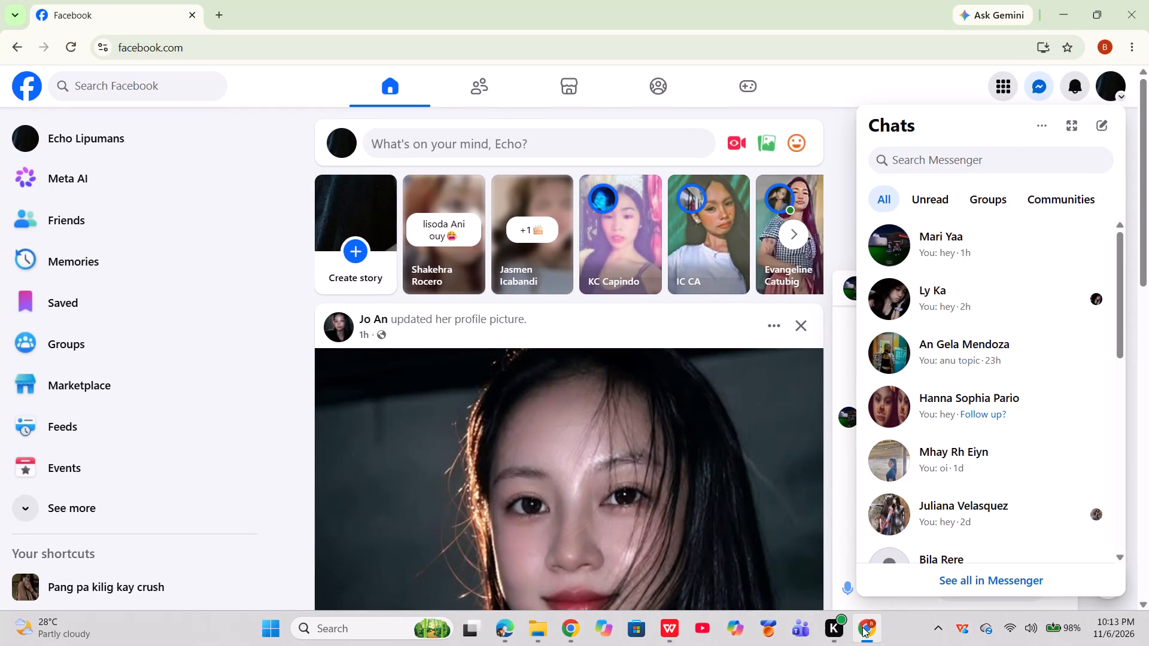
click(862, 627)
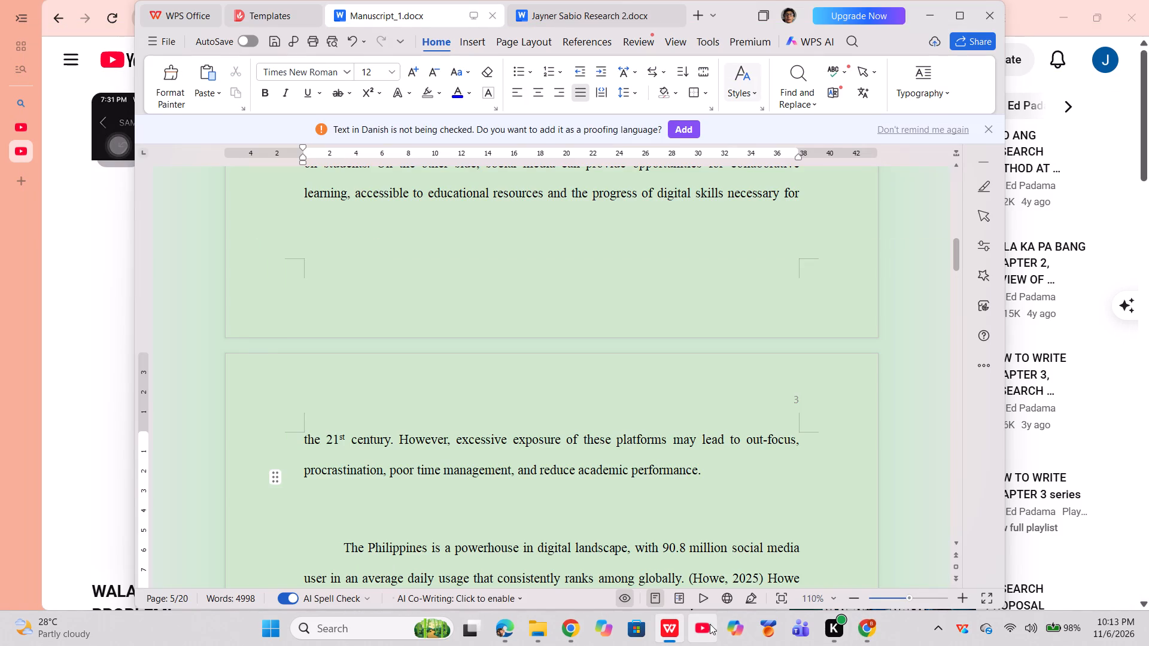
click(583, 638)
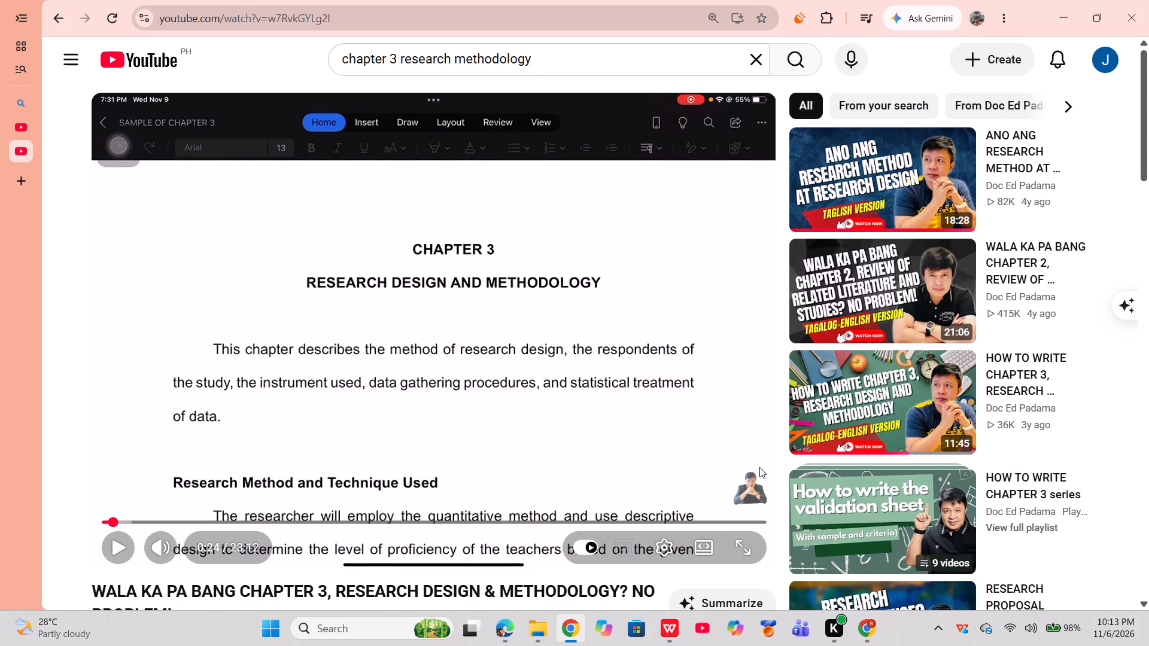
Resume the Chapter 3 Research Design and Methodology video.
click(428, 446)
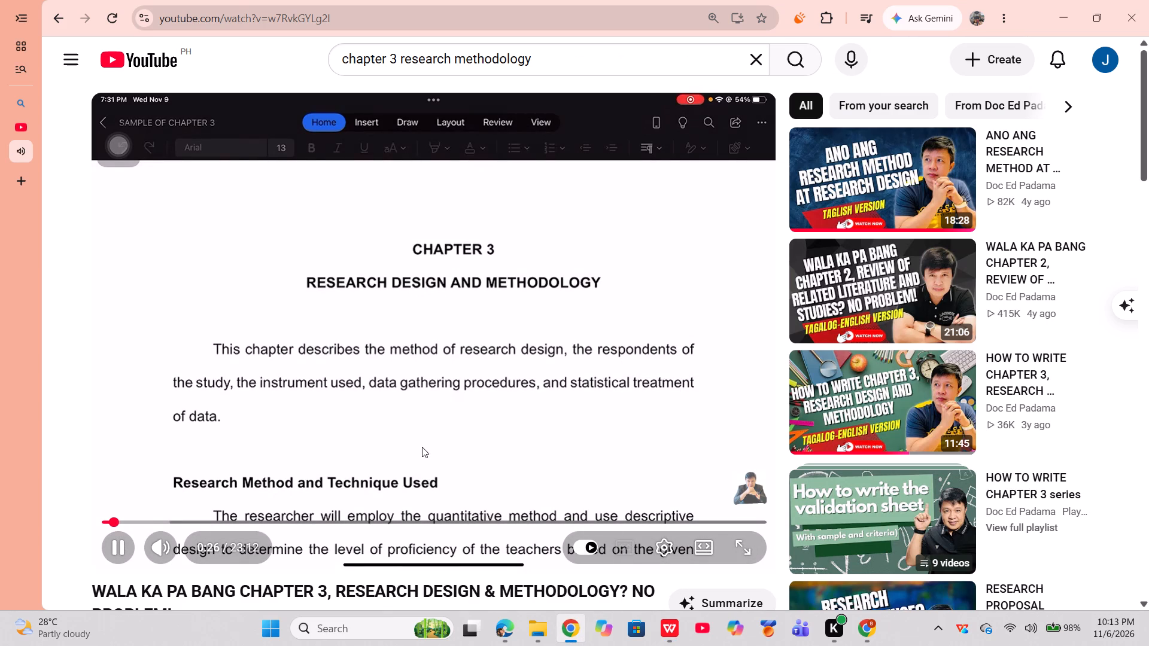
Switch to WPS Office and save Manuscript_1.docx.
click(874, 628)
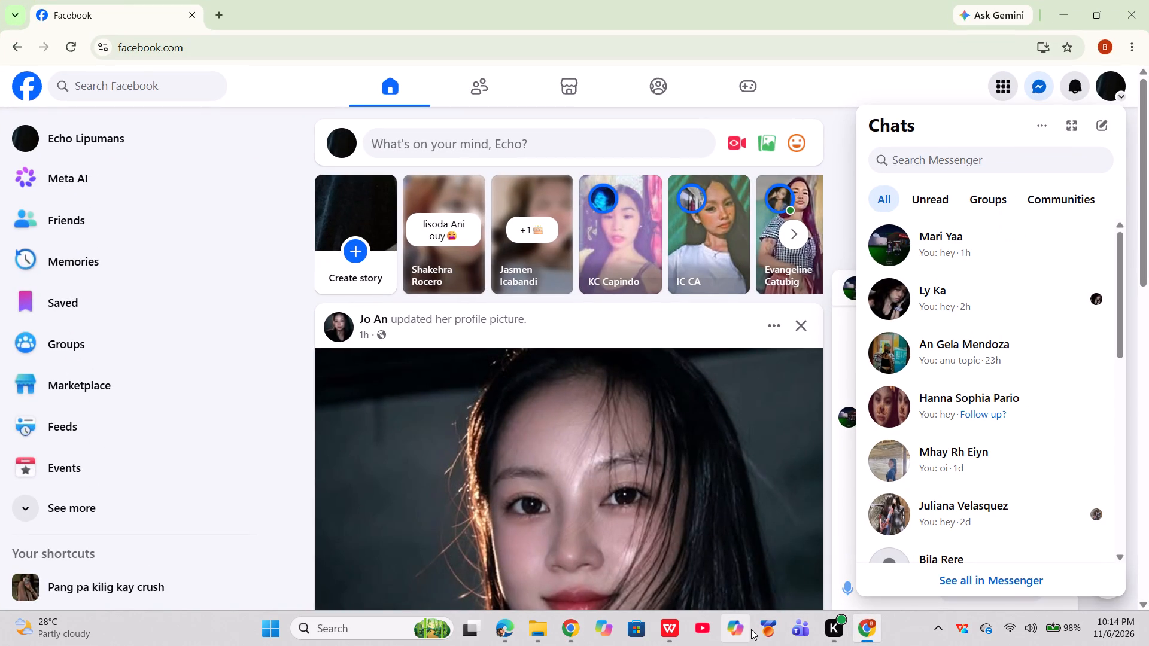
click(671, 632)
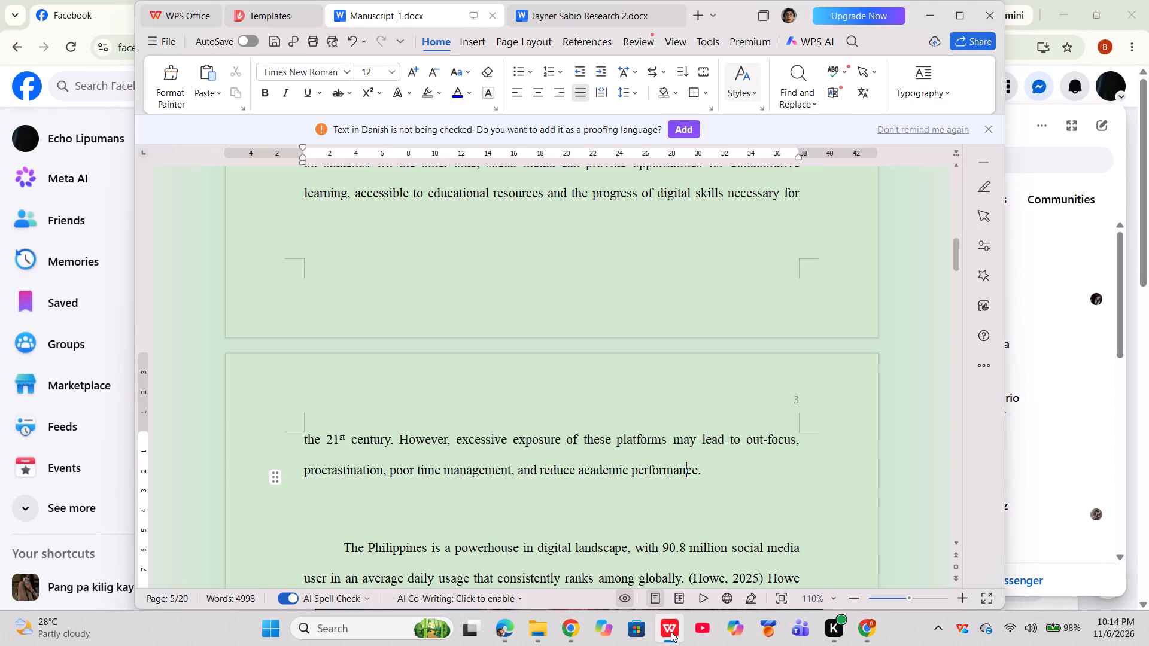
click(670, 511)
key(ctrl+s)
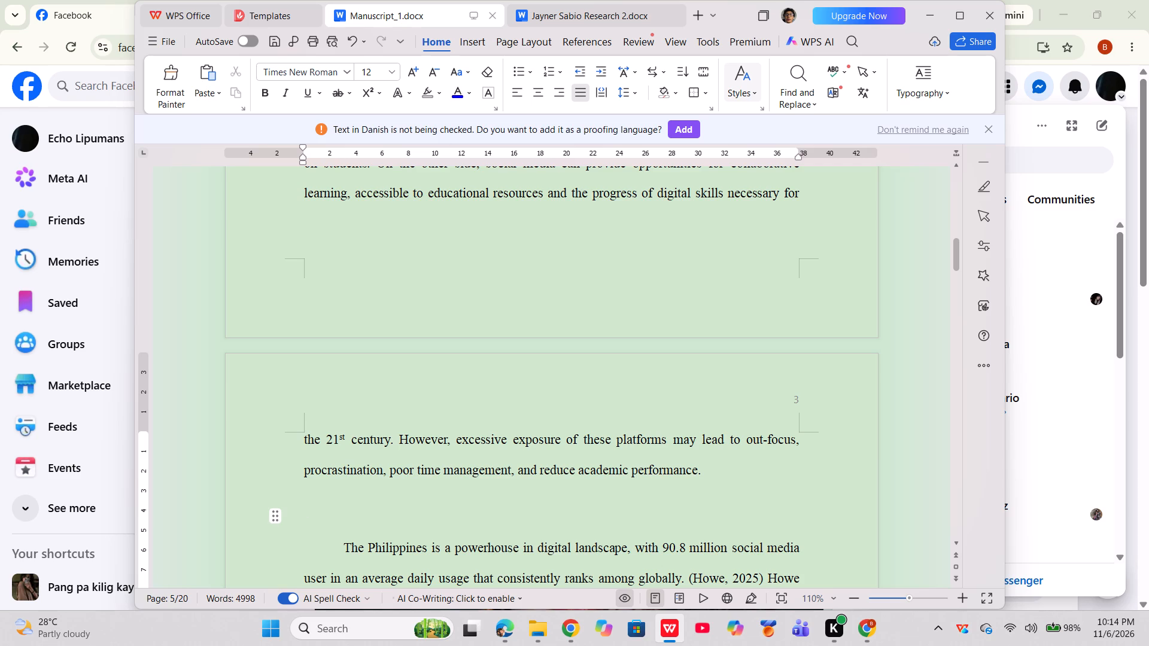
Switch back to Chrome and pause the Chapter 3 Research Design and Methodology video.
click(580, 617)
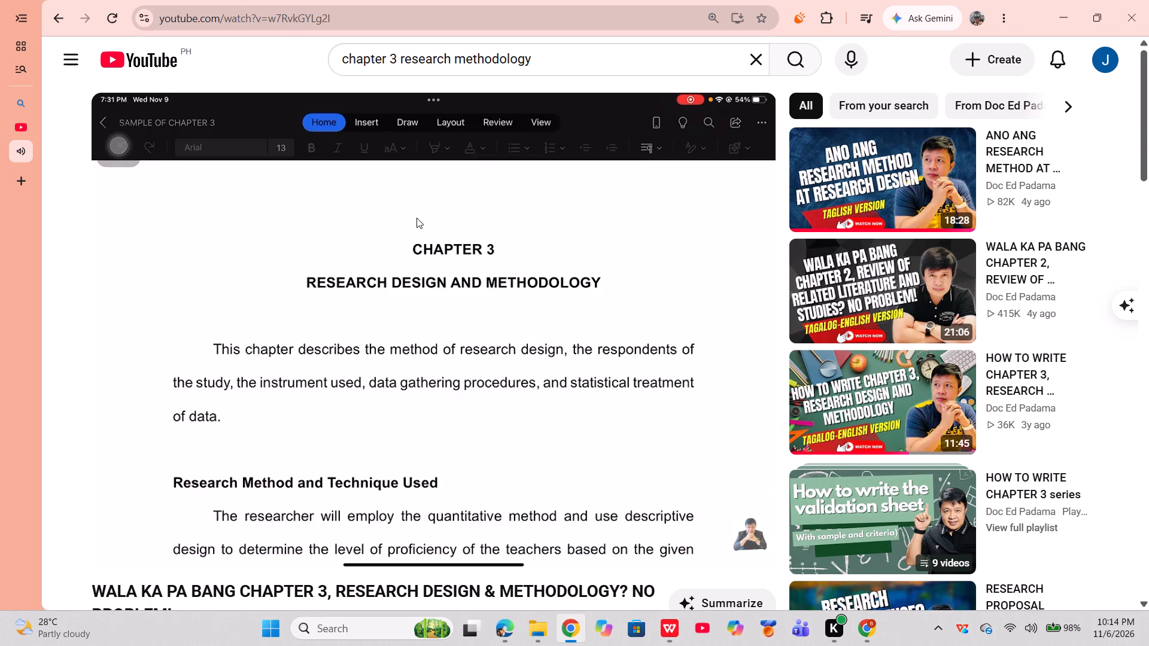
click(464, 356)
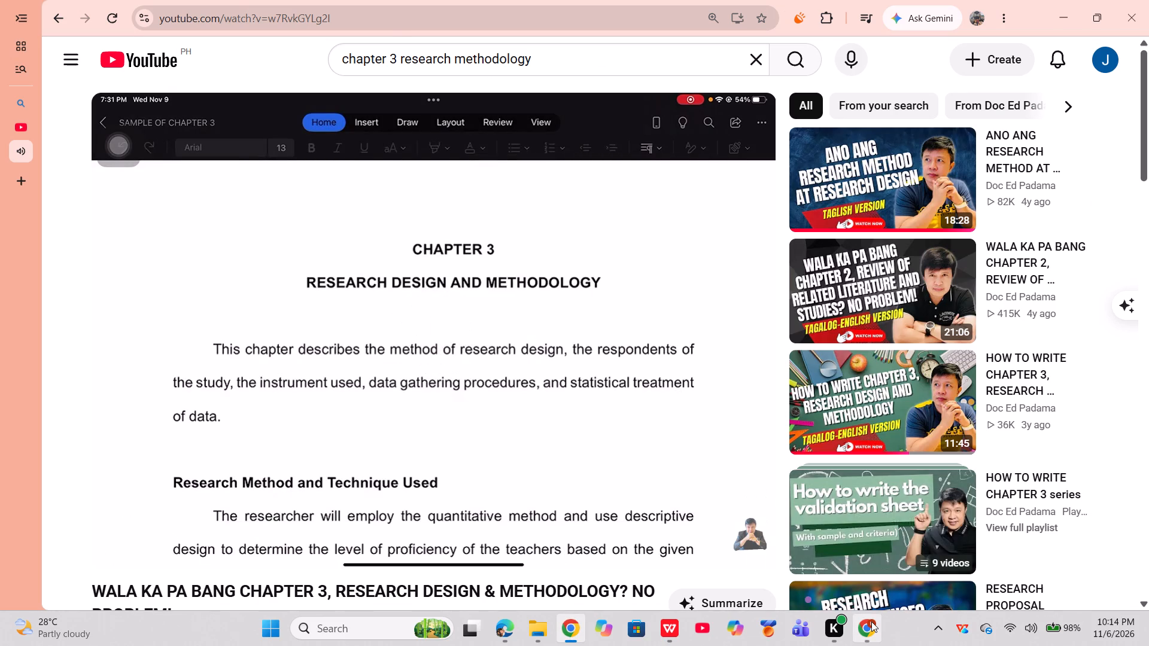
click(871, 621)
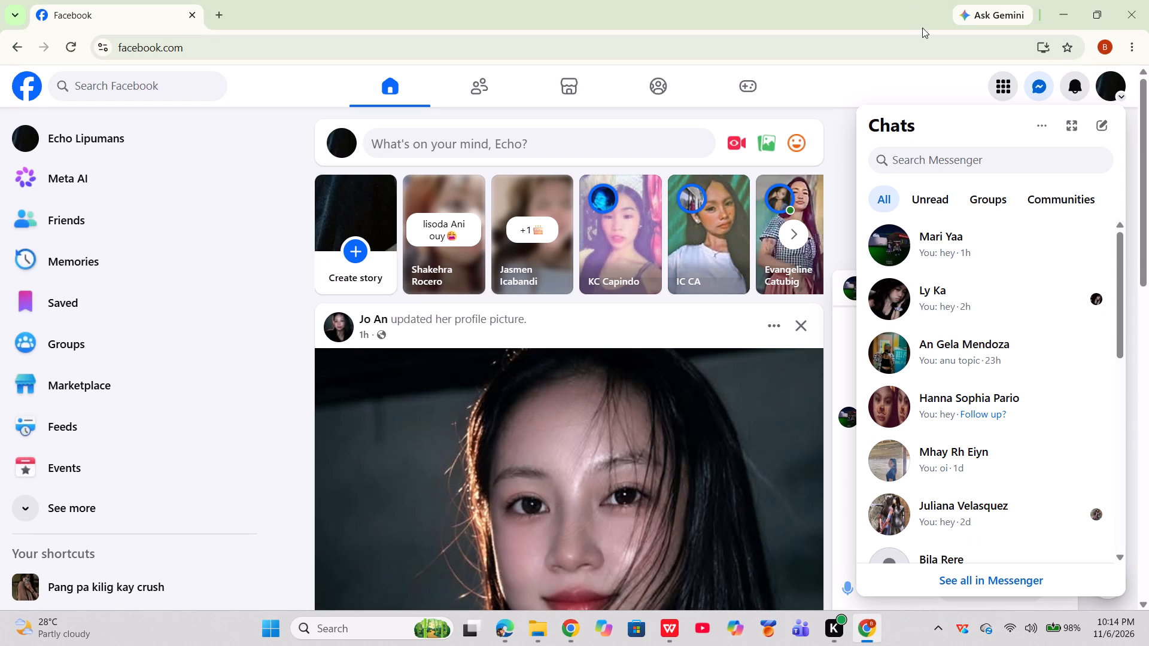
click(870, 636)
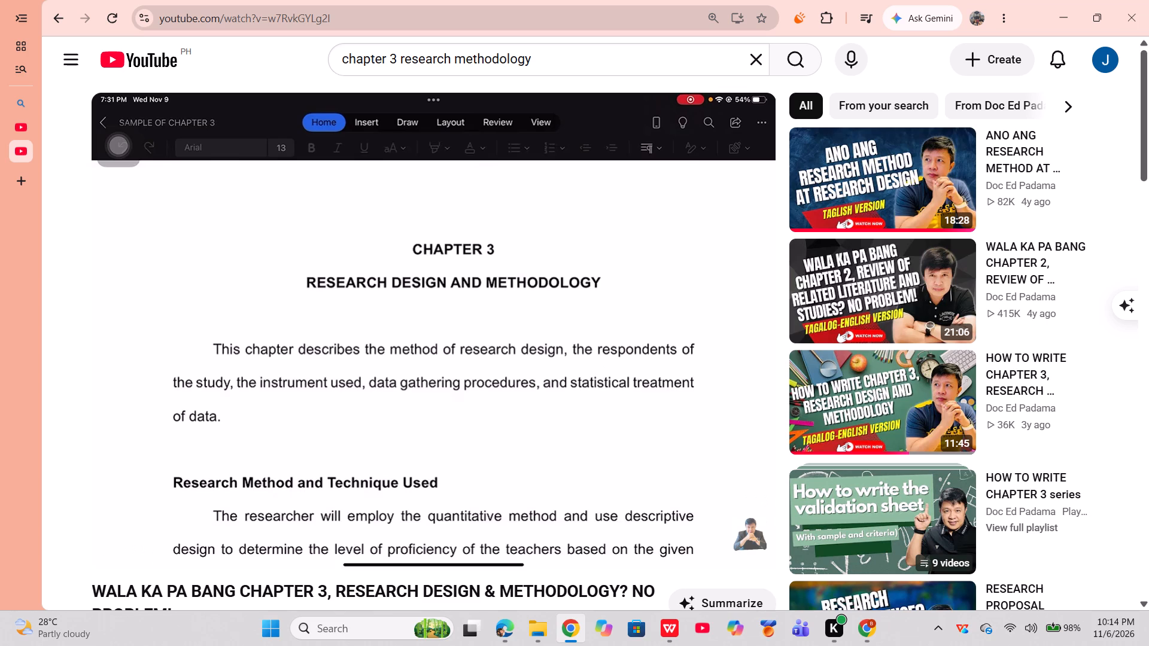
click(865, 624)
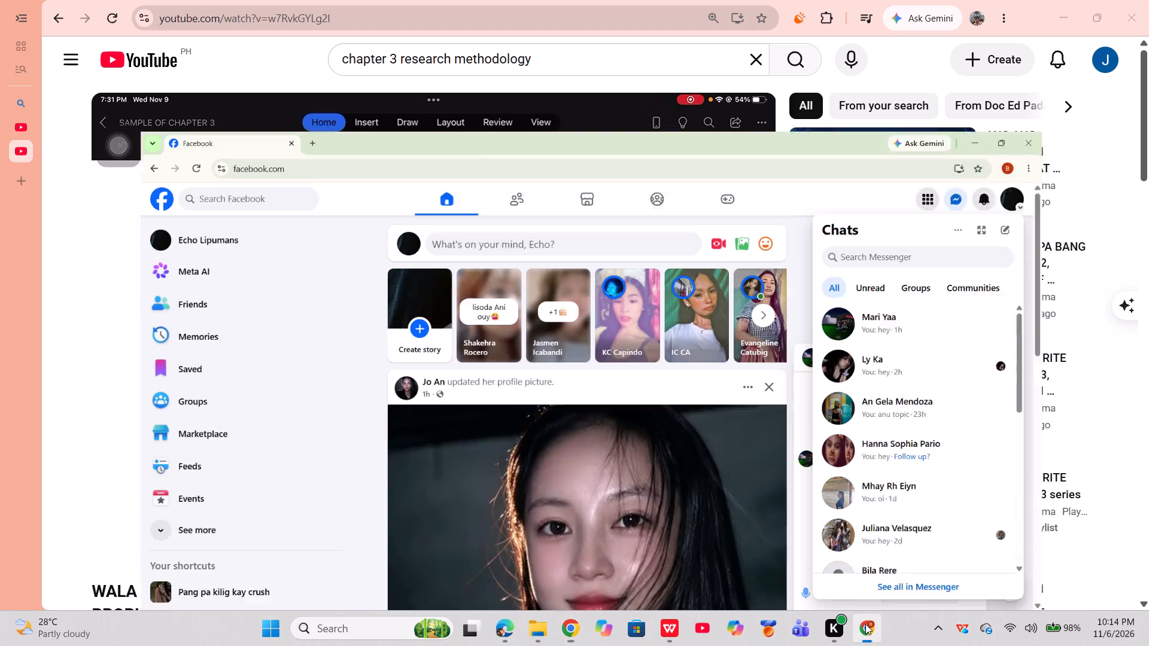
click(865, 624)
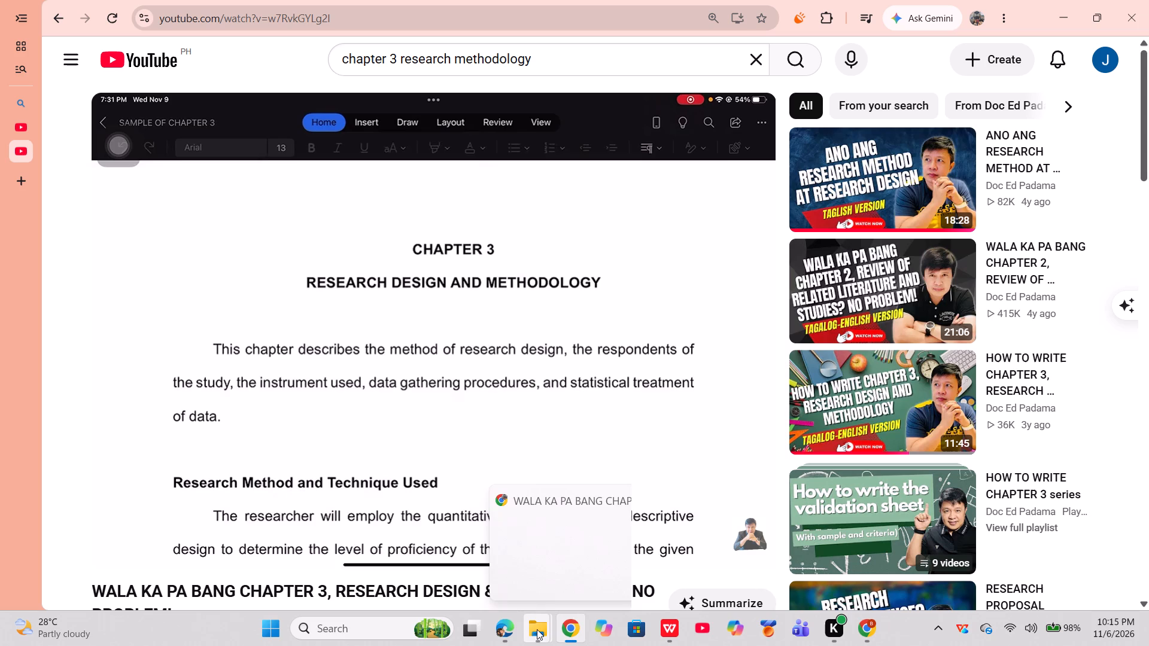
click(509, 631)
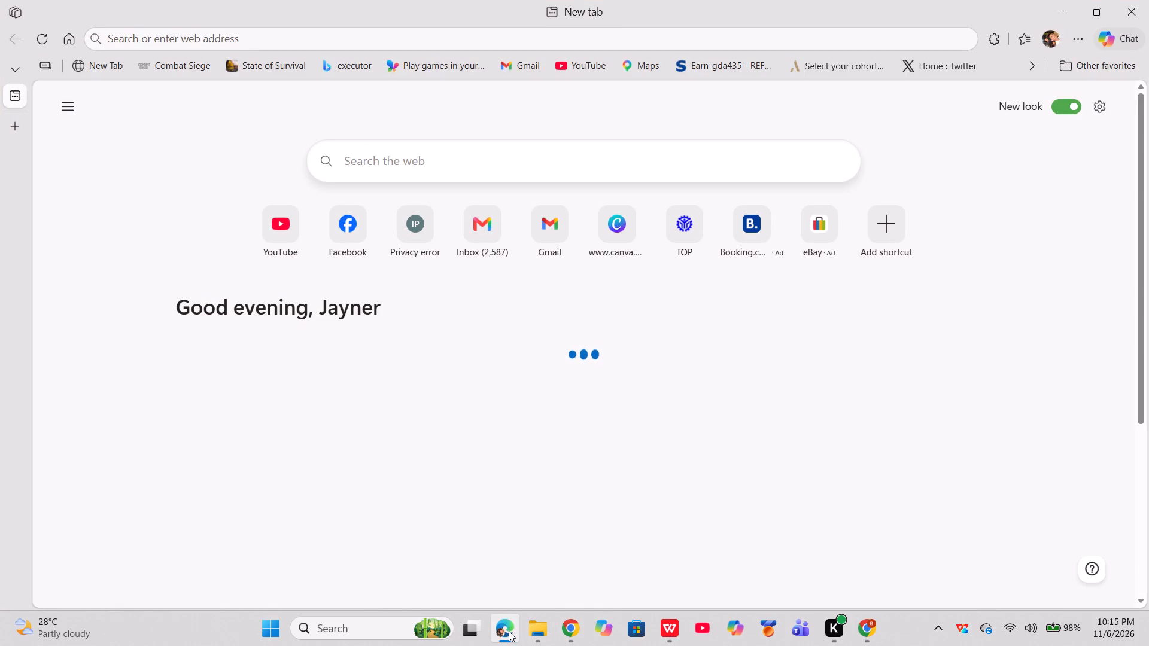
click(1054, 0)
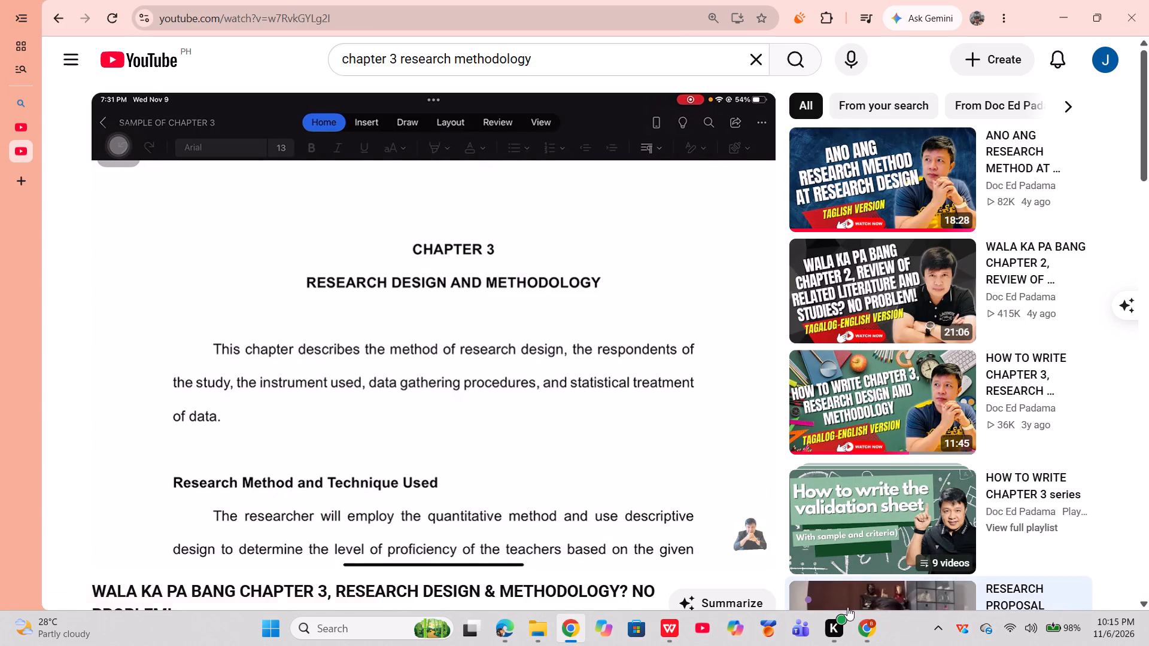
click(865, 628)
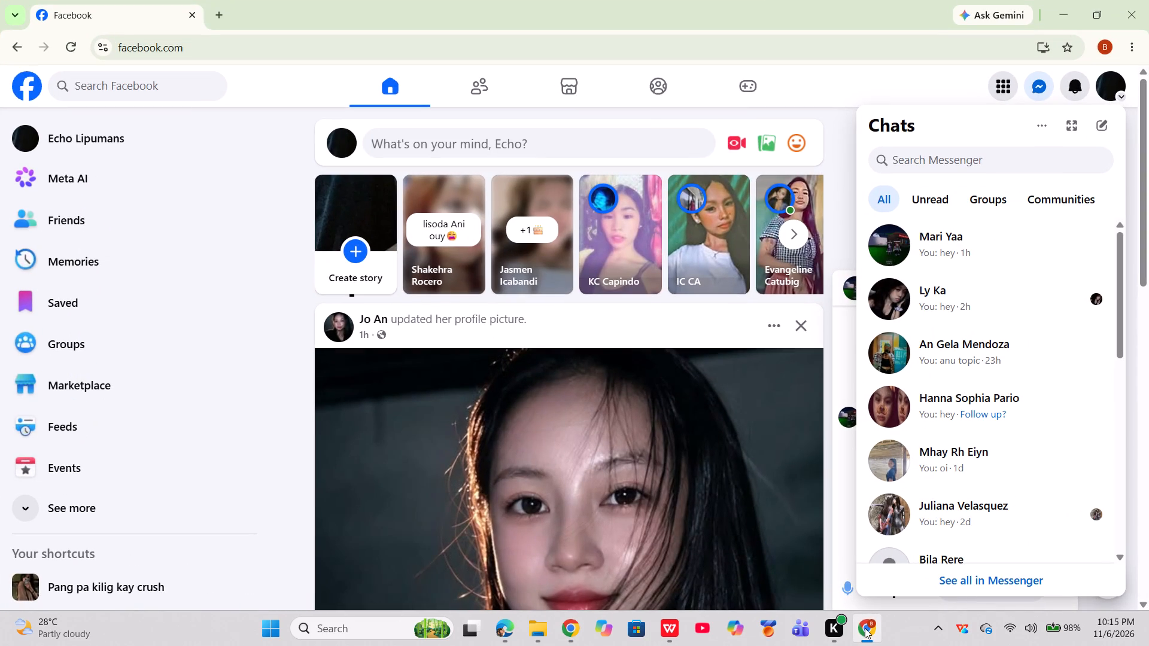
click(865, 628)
Switch to WPS Office and review Manuscript_1 from the social media exposure sentence on page 3 to the provincial scenario paragraph.
click(665, 633)
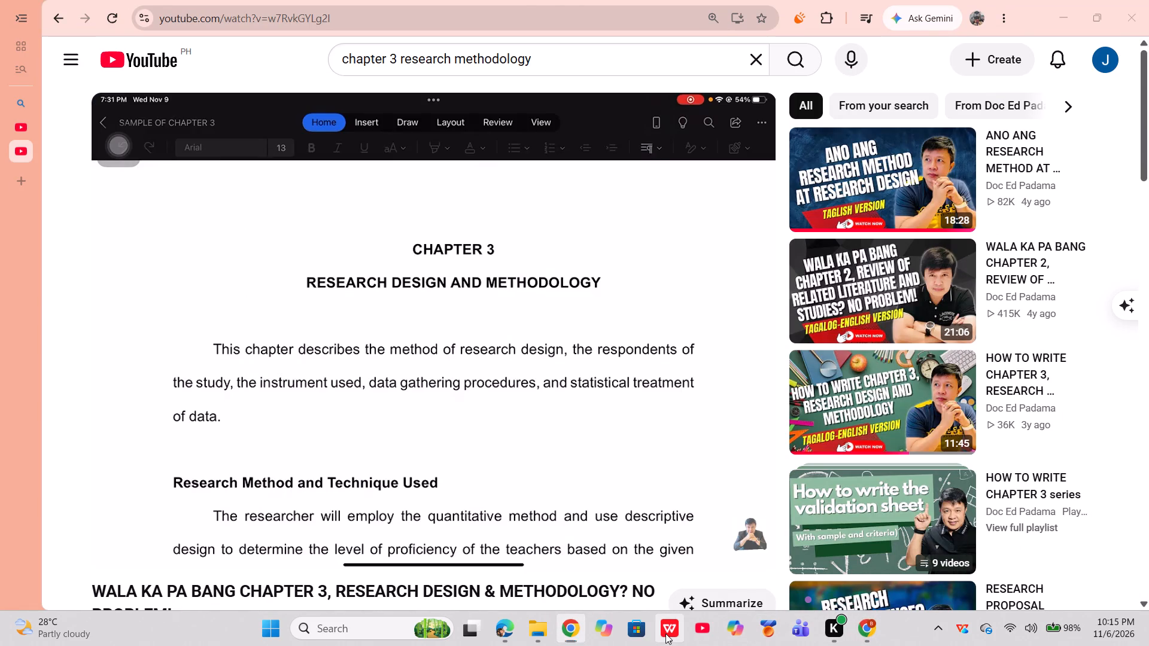
click(625, 373)
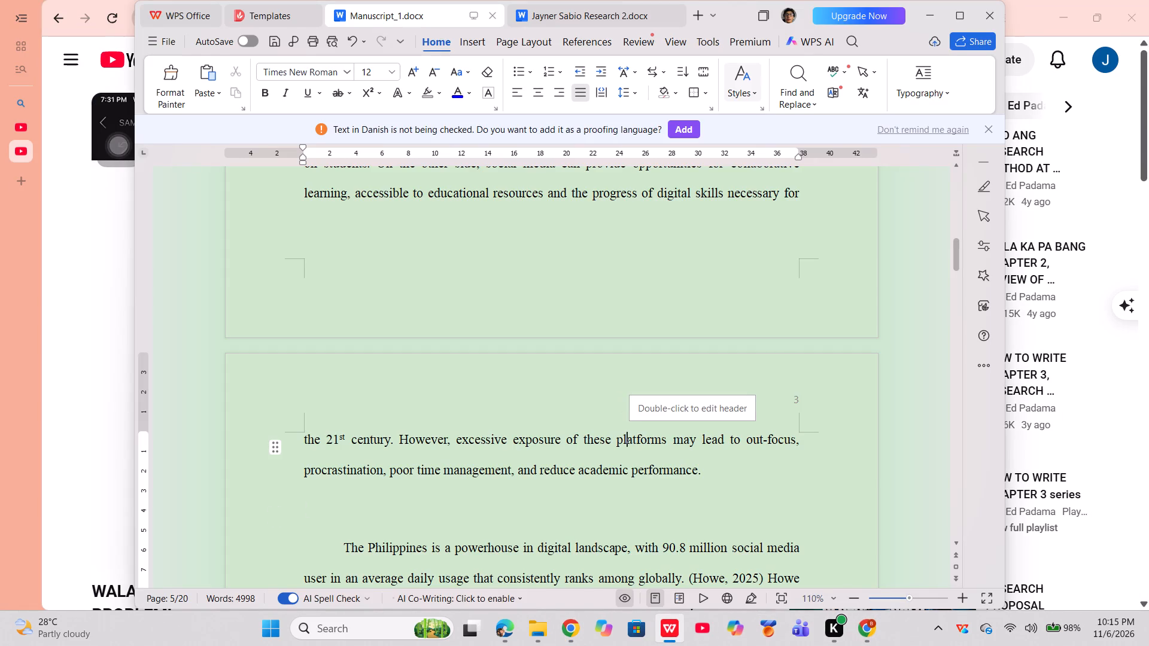
key(Down)
key(Down)
key(Down)
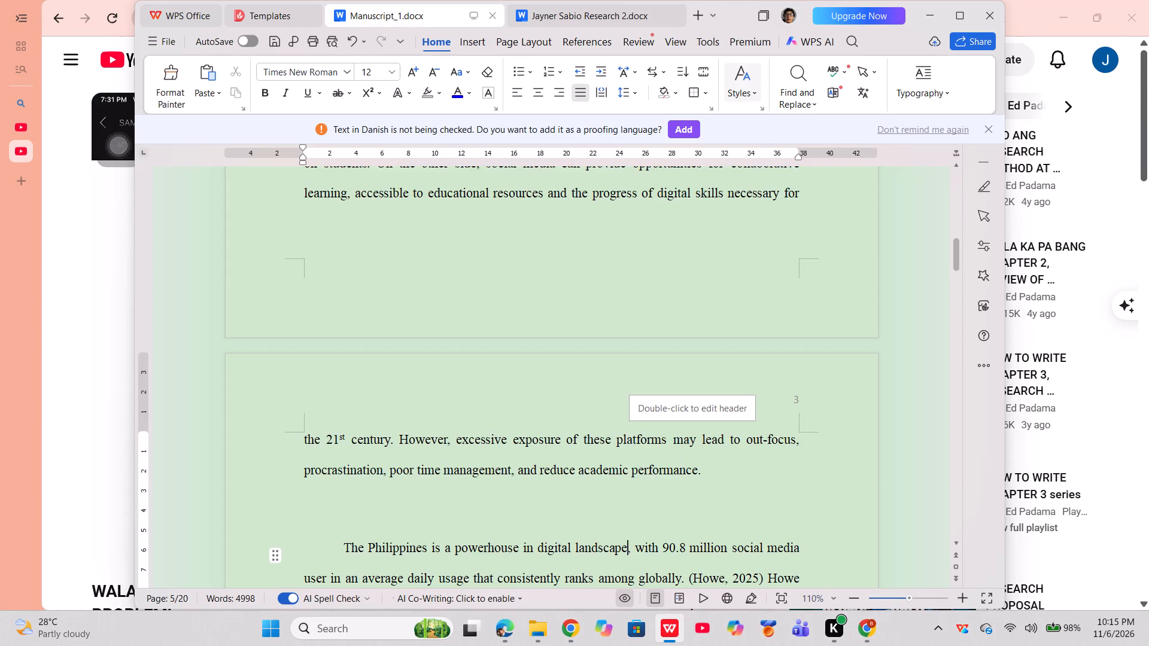
key(Down)
key(Down)
key(Down)
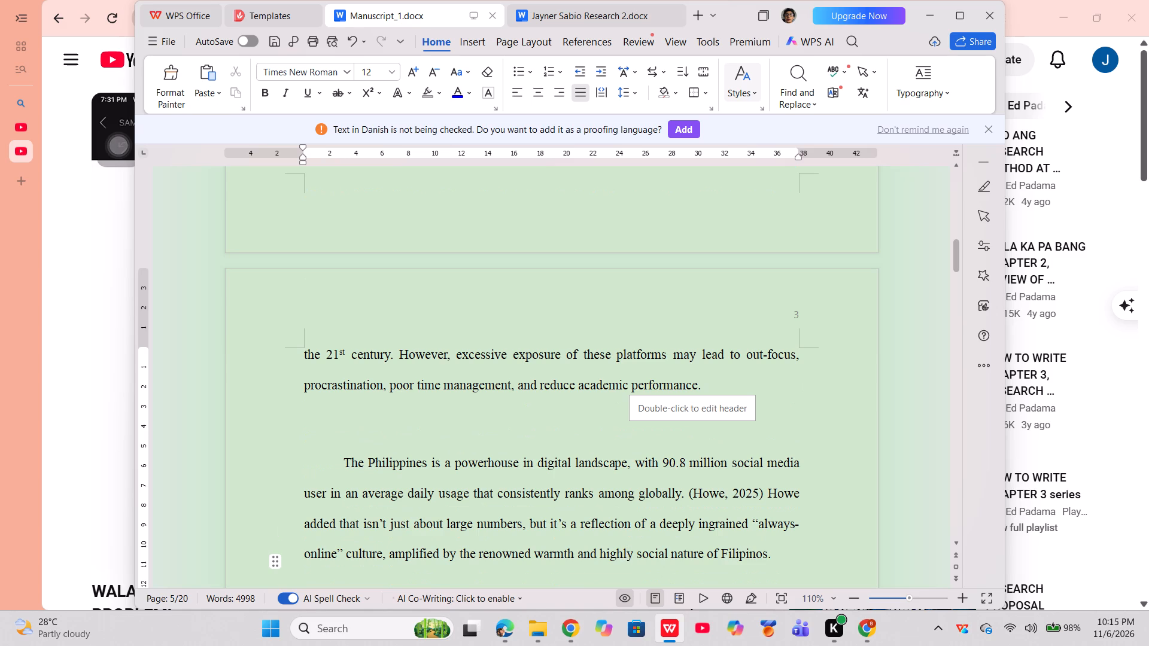
key(Down)
key(Down)
key(Down)
key(Down)
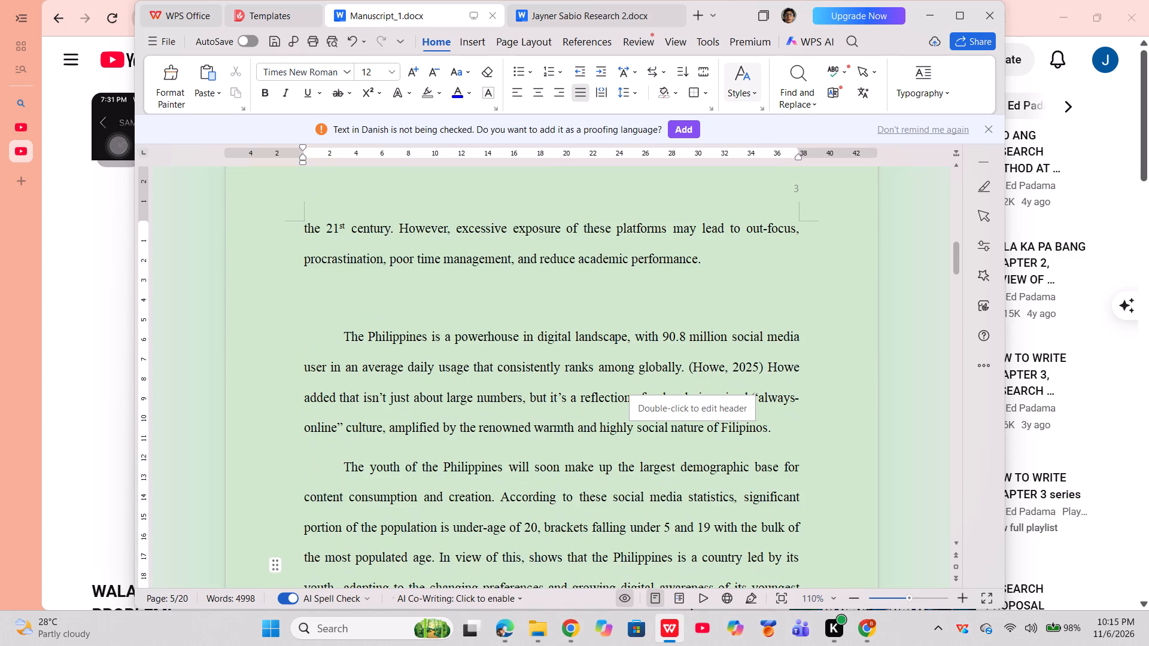
key(Down)
key(Down)
key(Down)
key(Down)
key(Down)
key(Down)
key(Down)
key(Down)
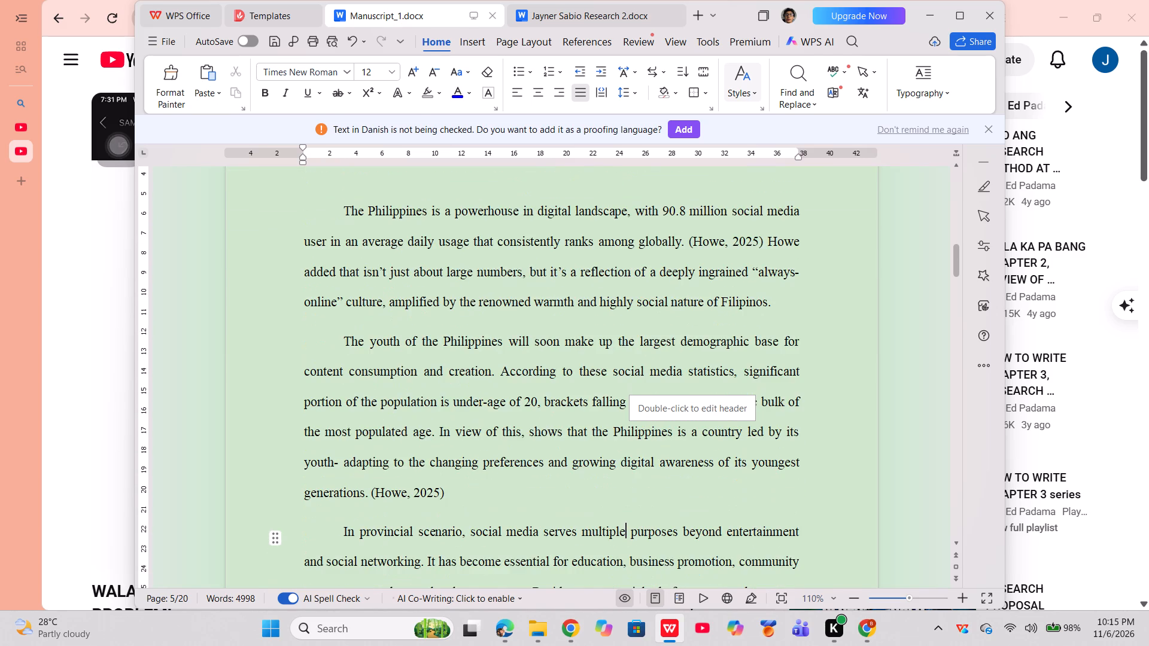
Review the manuscript backward from the provincial scenario paragraph to the research title, and check the upper part of the title page.
key(Up)
key(Up)
key(Up)
key(Up)
key(Up)
key(Up)
key(Up)
key(Up)
key(Up)
key(Up)
key(Up)
key(Up)
key(Up)
key(Up)
key(Up)
key(Up)
key(Up)
key(Up)
key(Up)
key(Up)
key(Up)
key(Up)
key(Up)
key(Up)
key(Up)
key(Up)
key(Up)
key(Up)
key(Up)
key(Up)
key(Up)
key(Up)
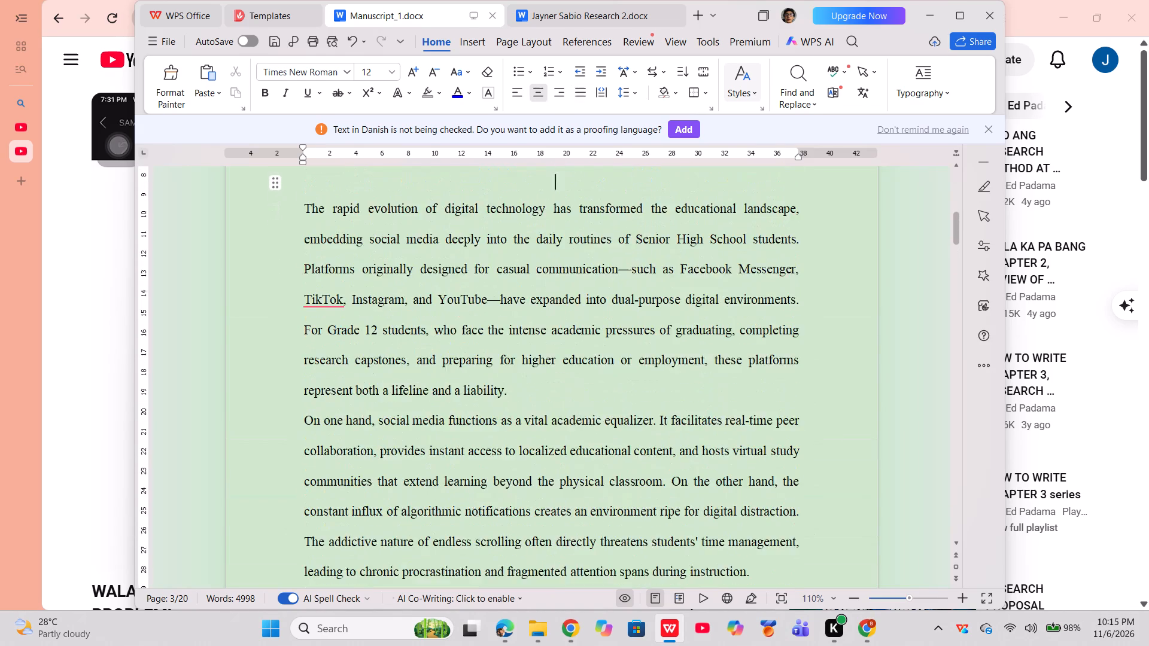
key(Up)
key(Up)
key(Up)
key(Up)
key(Up)
key(Up)
key(Up)
key(Up)
key(Up)
key(Up)
key(Up)
key(Up)
key(Up)
key(Up)
key(Up)
key(Up)
key(Up)
key(Up)
key(Up)
key(Up)
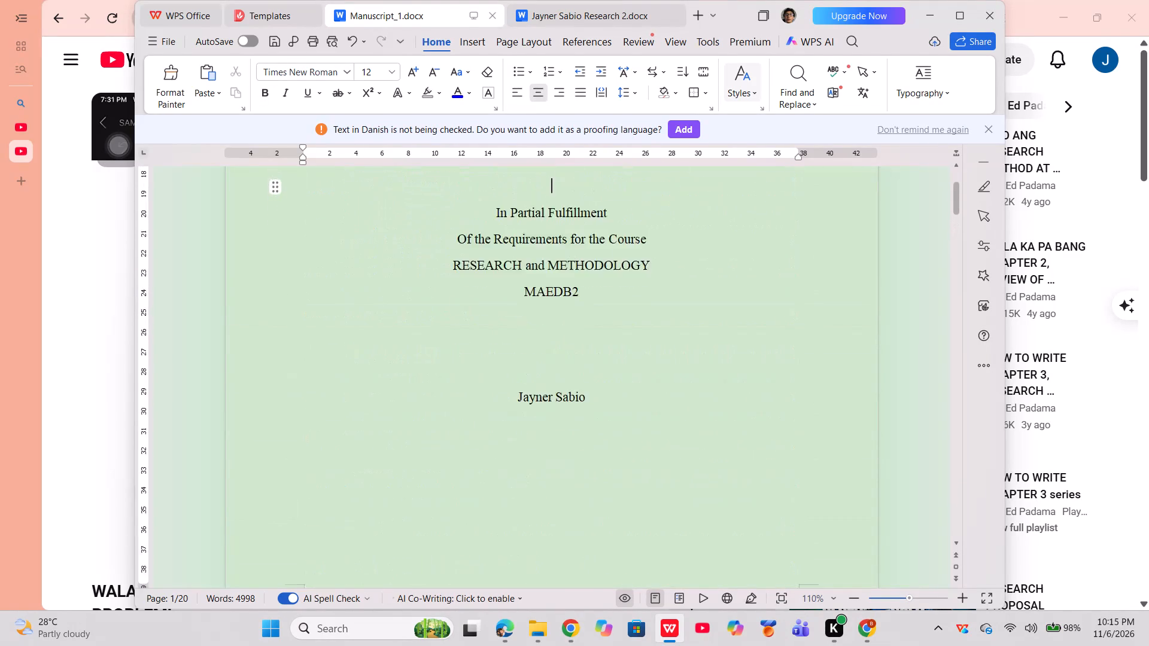
key(Up)
key(Up)
key(Up)
key(Up)
key(Up)
key(Up)
key(Up)
key(Up)
key(Up)
key(Up)
key(Up)
key(Up)
key(Up)
key(Up)
key(Up)
key(Up)
key(Up)
key(Up)
key(Up)
key(Up)
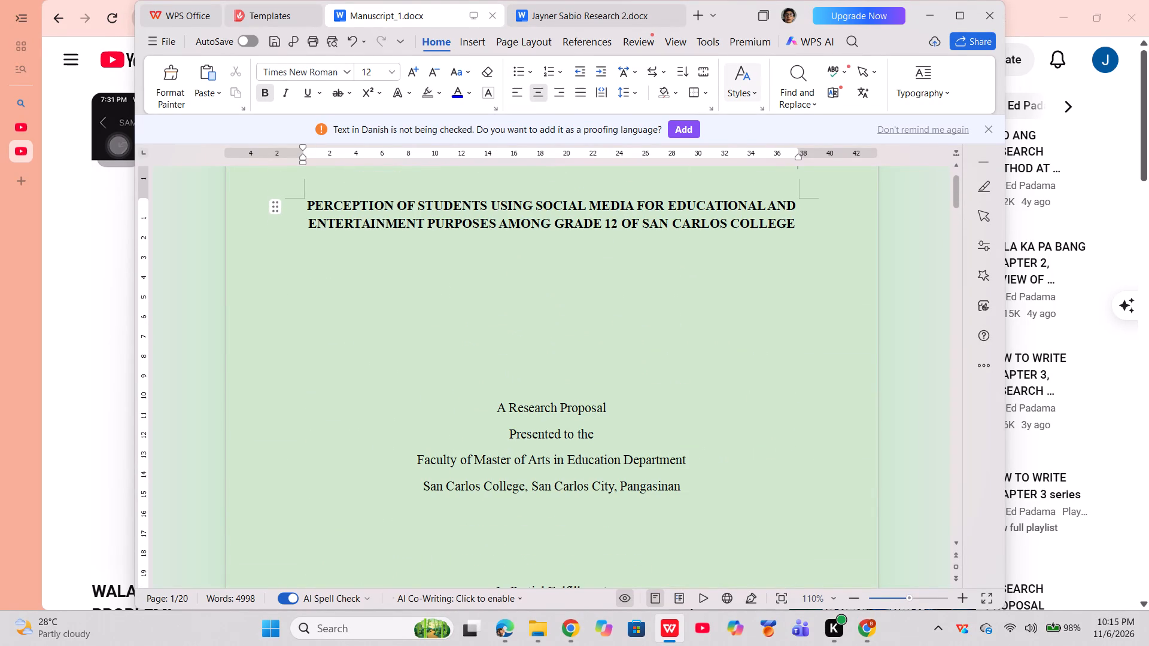
key(Down)
key(Down)
key(Down)
key(Down)
key(Down)
key(Down)
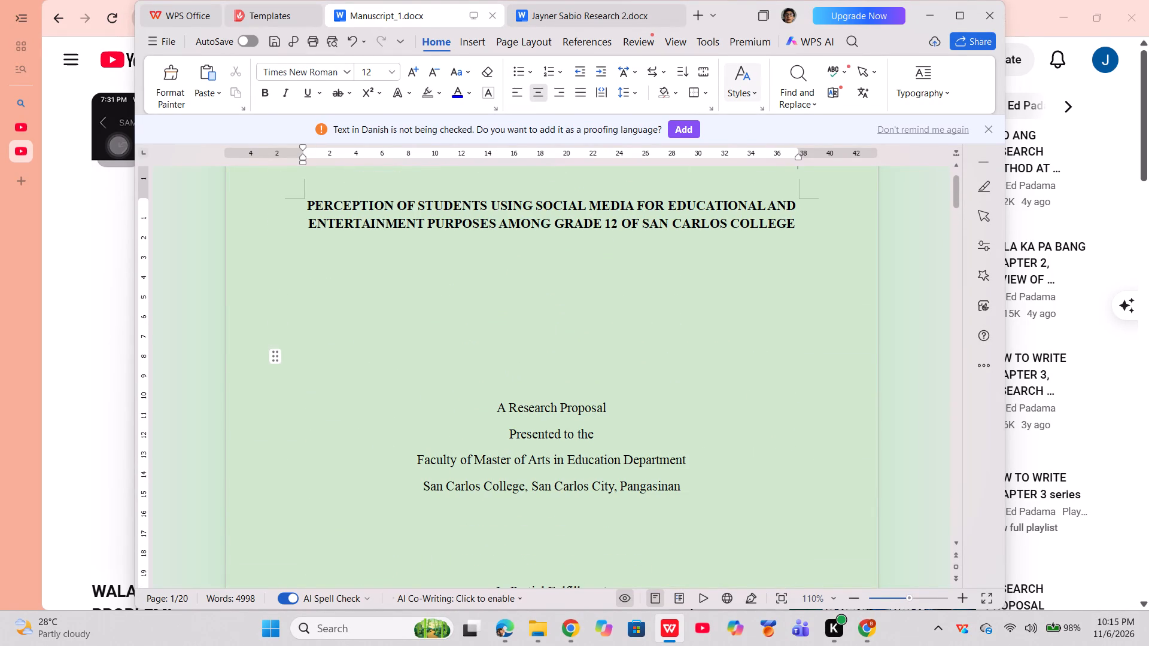
key(Up)
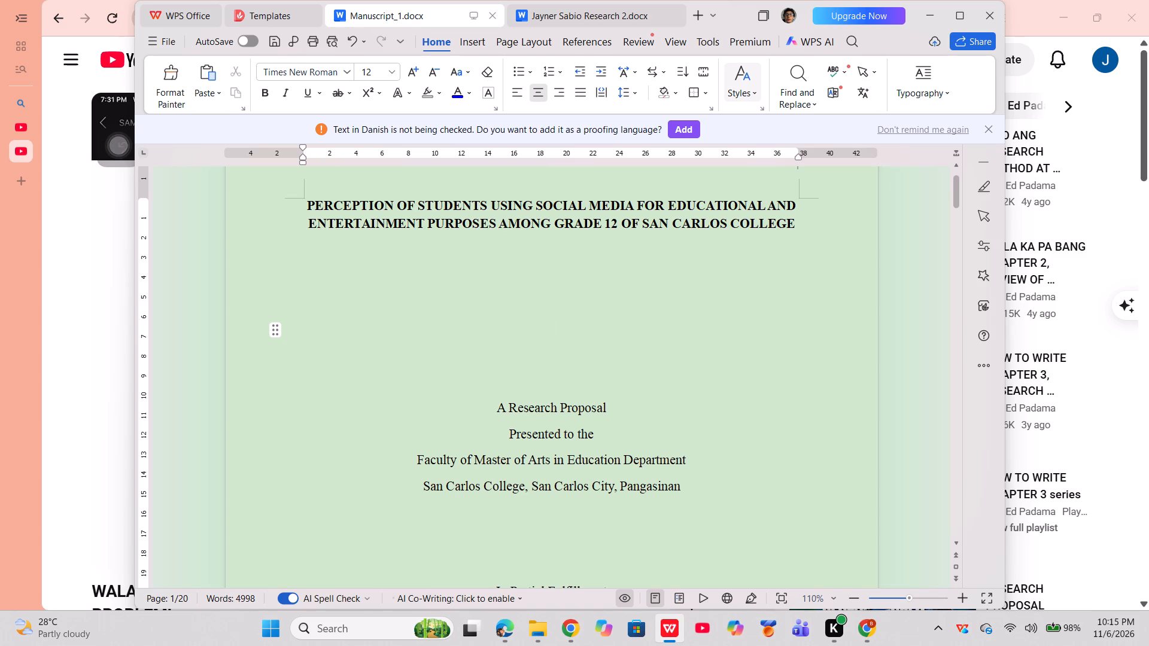
Add "IN ENGLISH SUBJECT" to the end of the research title on the title page, after SAN CARLOS COLLEGE.
click(832, 228)
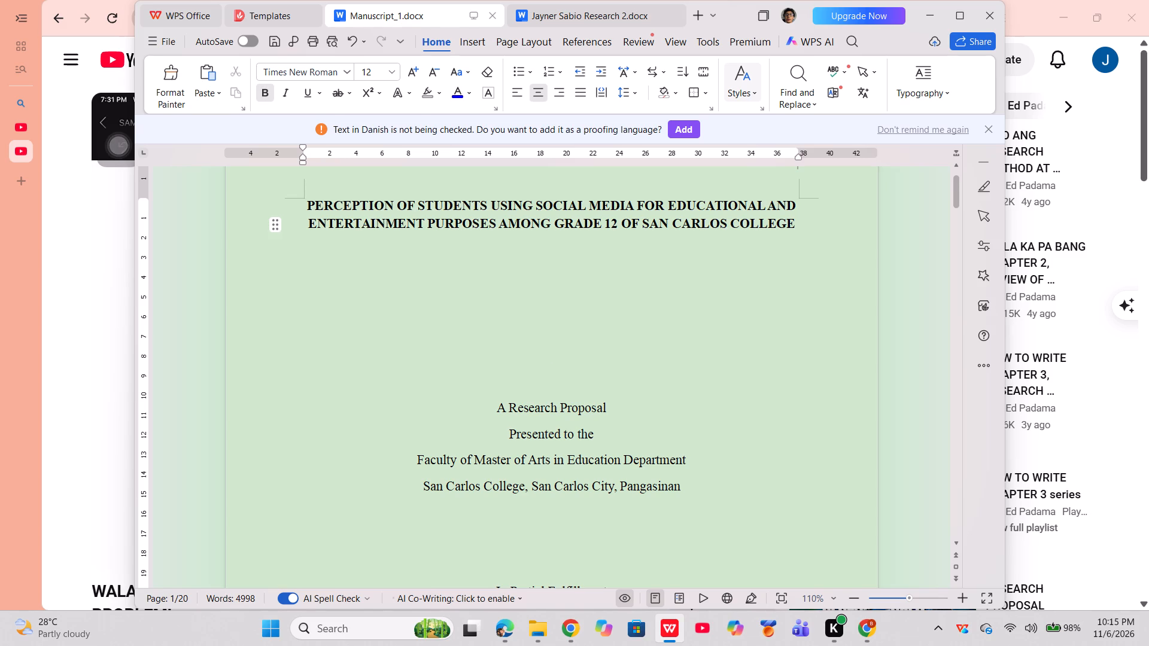
key(i)
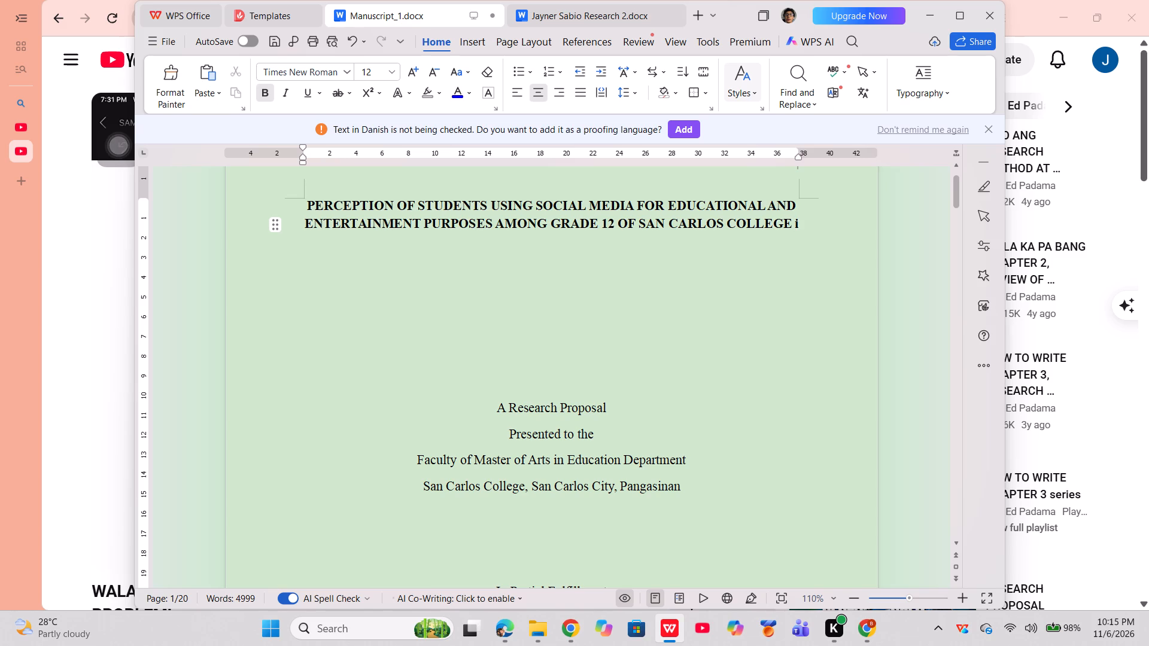
key(BackSpace)
text(IN)
key(space)
text(ENG)
text(LISH SUBJECT)
Save the manuscript.
key(ctrl+s)
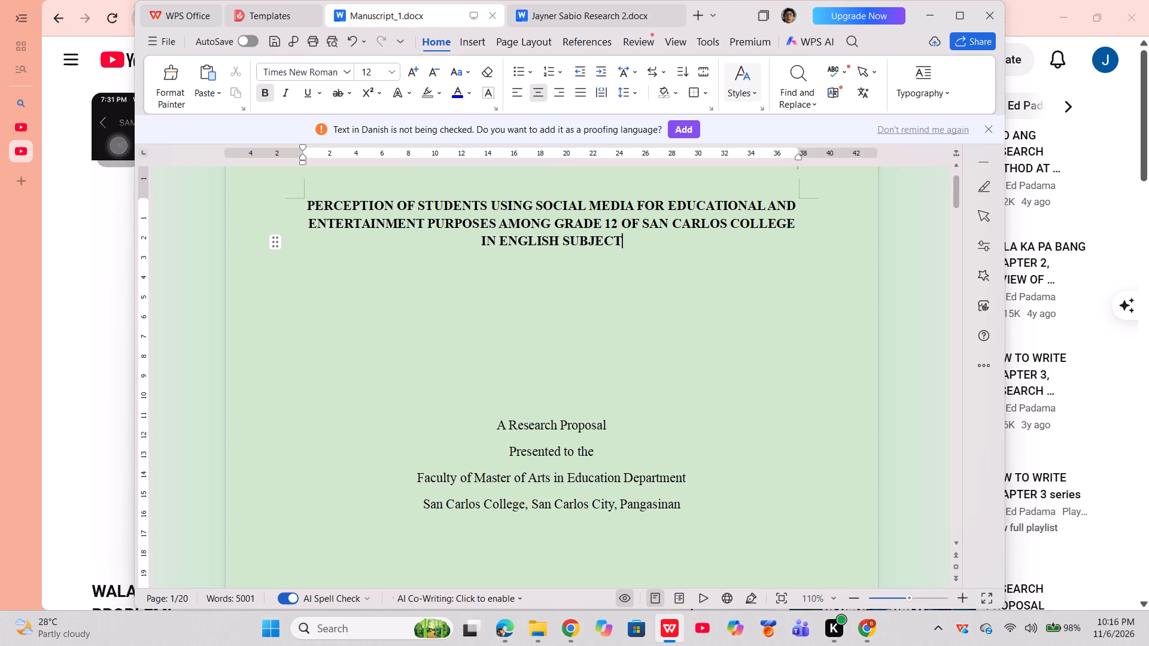
key(ctrl+s)
Check the title page layout from the research title through the course details and author line to the TABLE OF CONTENTS heading.
key(Down)
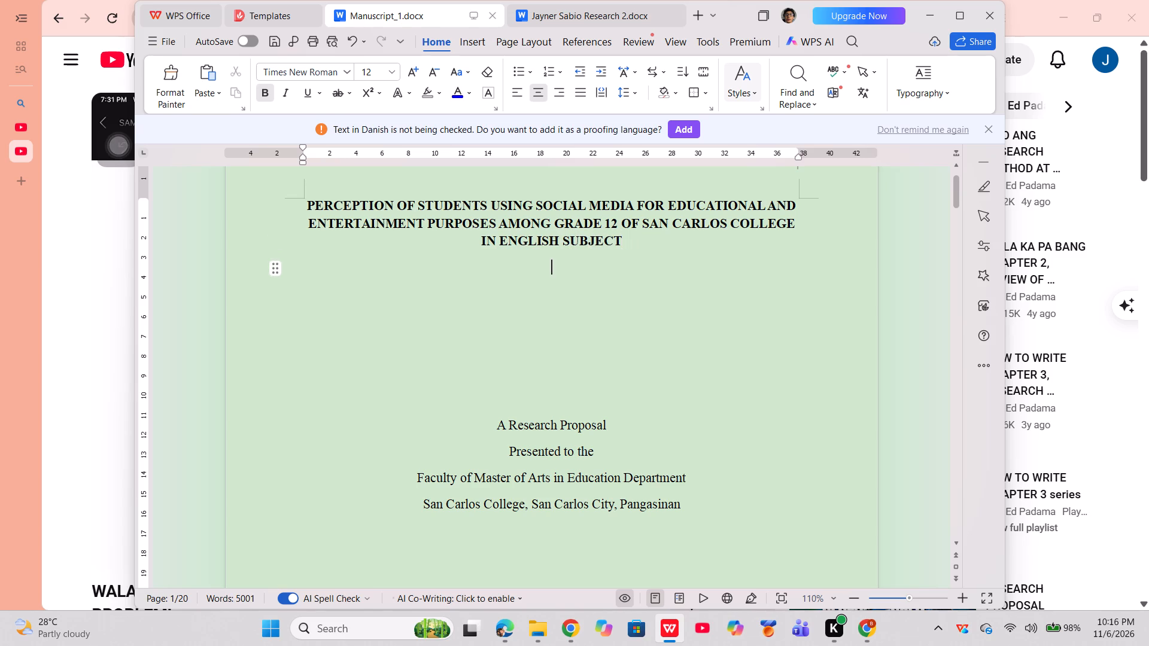
key(Down)
key(Down)
key(Down)
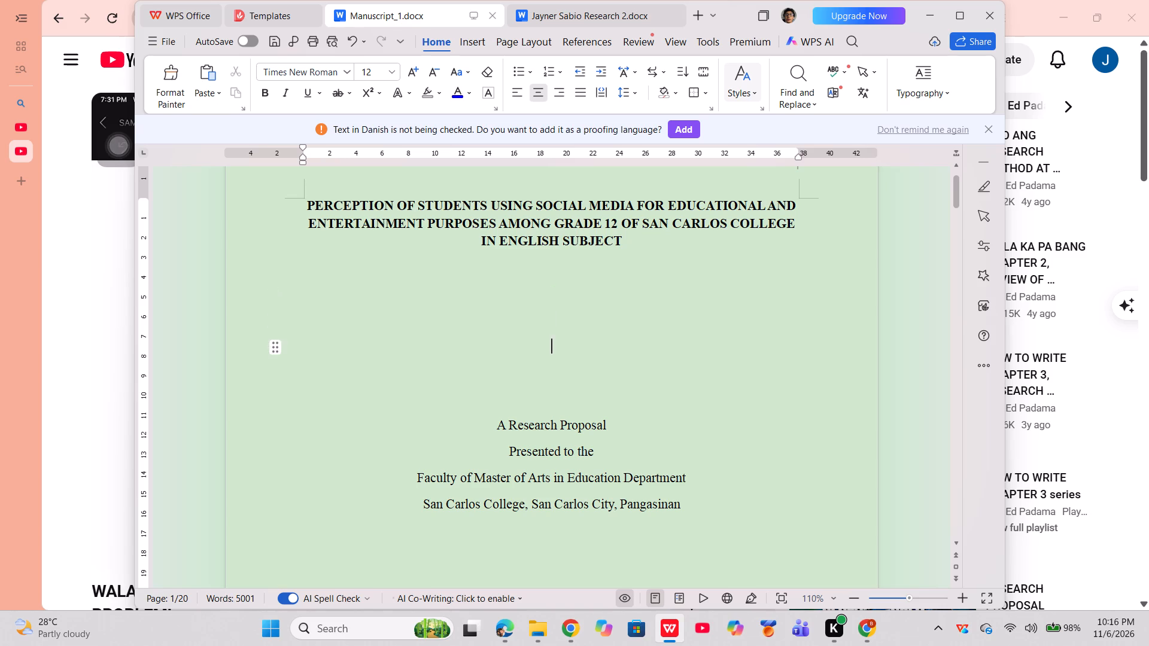
key(Down)
key(Down)
key(Down)
key(Down)
key(Down)
key(Down)
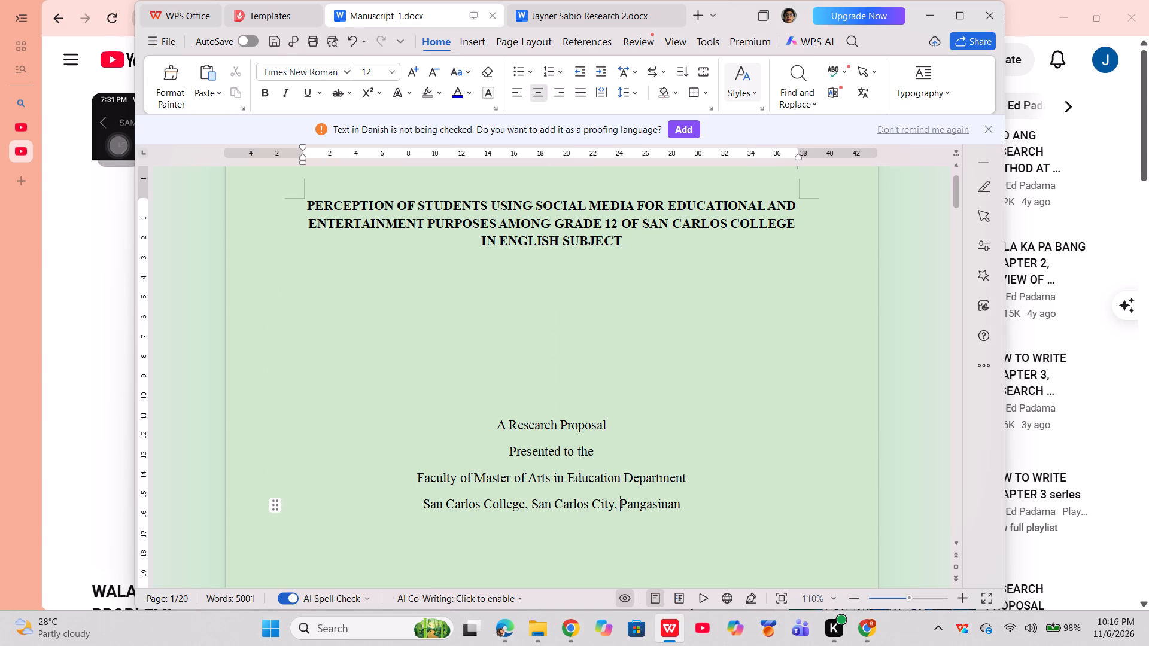
key(Down)
key(Down)
key(Down)
key(Down)
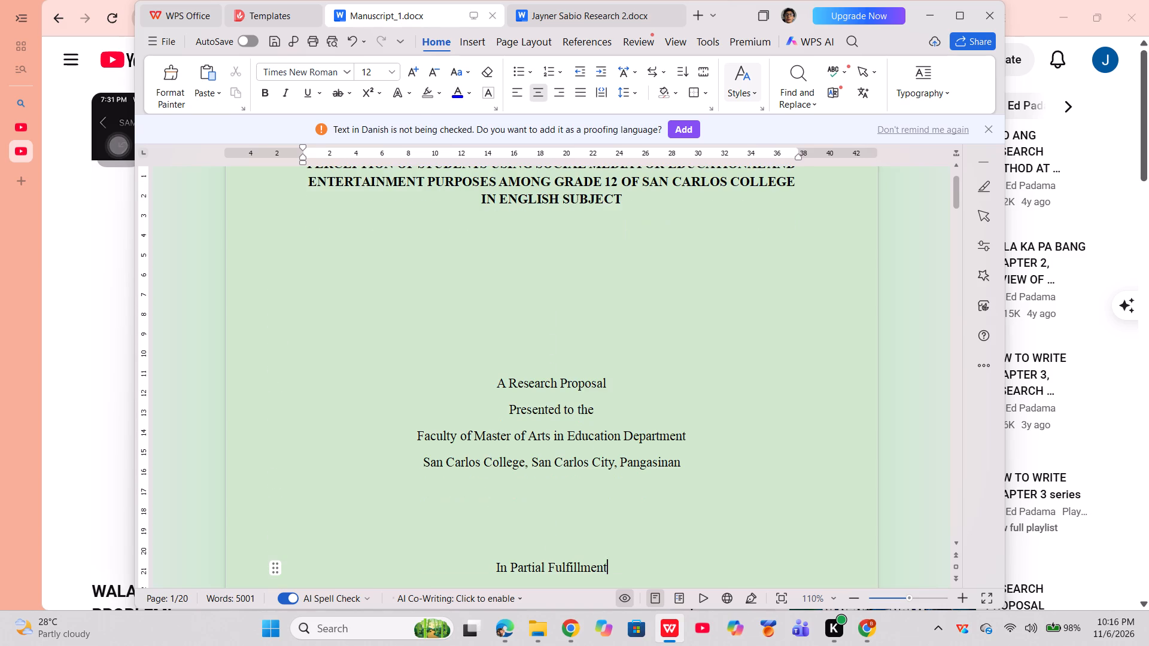
key(Down)
key(Down)
key(Down)
key(Down)
key(Down)
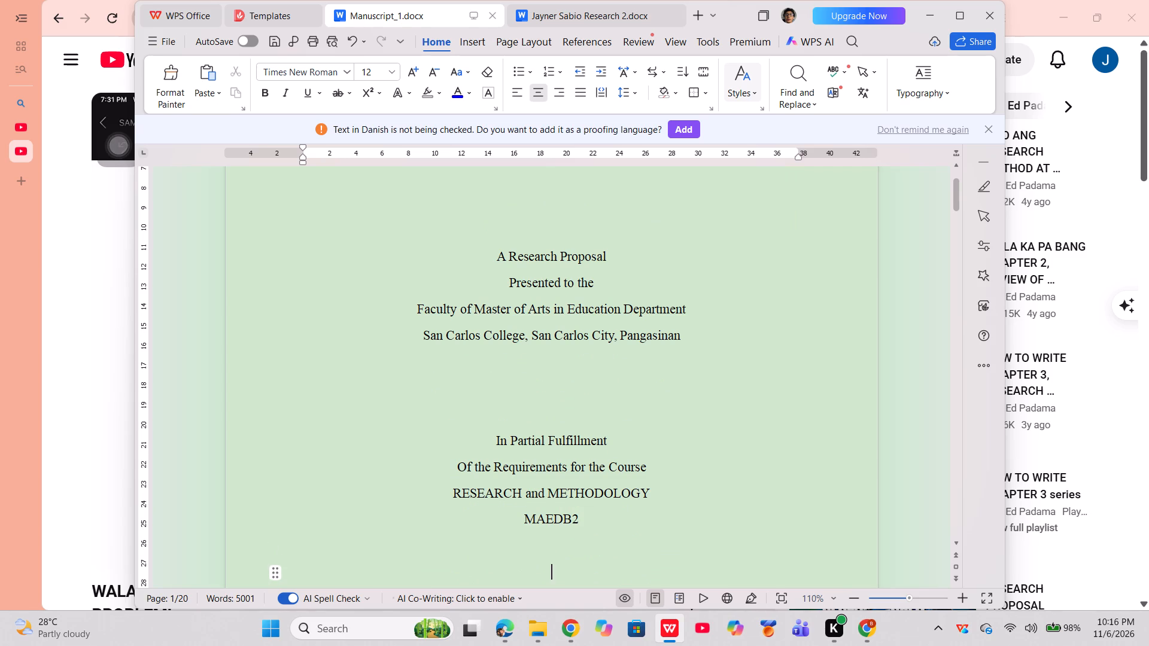
key(Down)
key(Down)
key(Down)
key(Down)
key(Down)
key(Down)
key(Down)
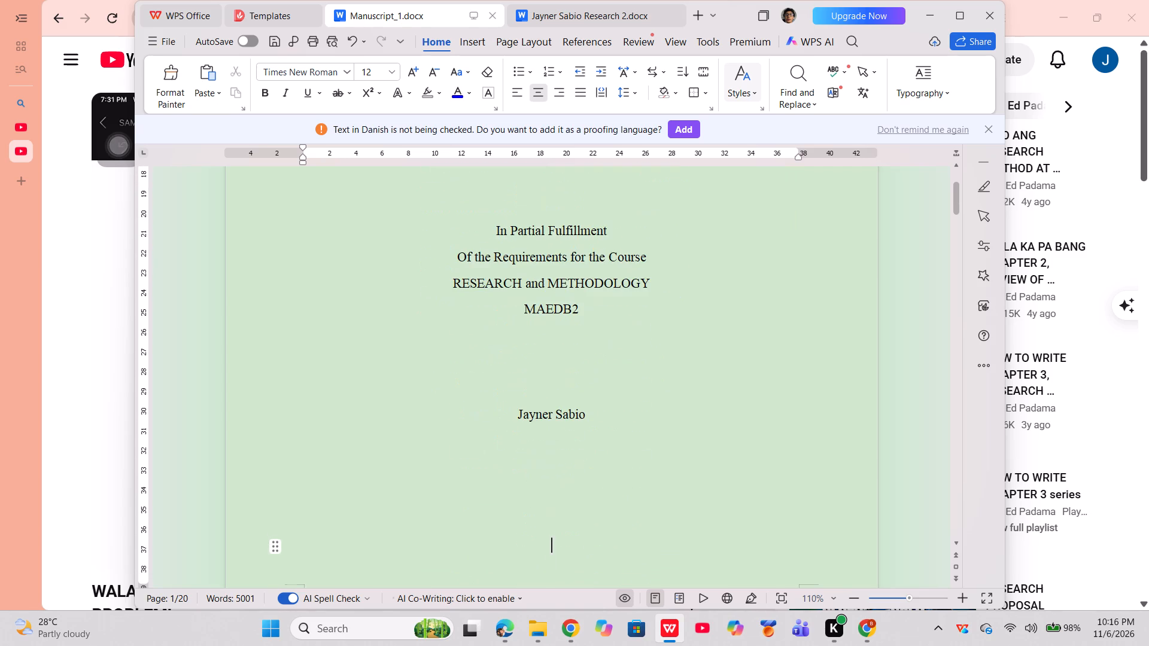
key(Down)
key(Down)
key(Down)
key(Down)
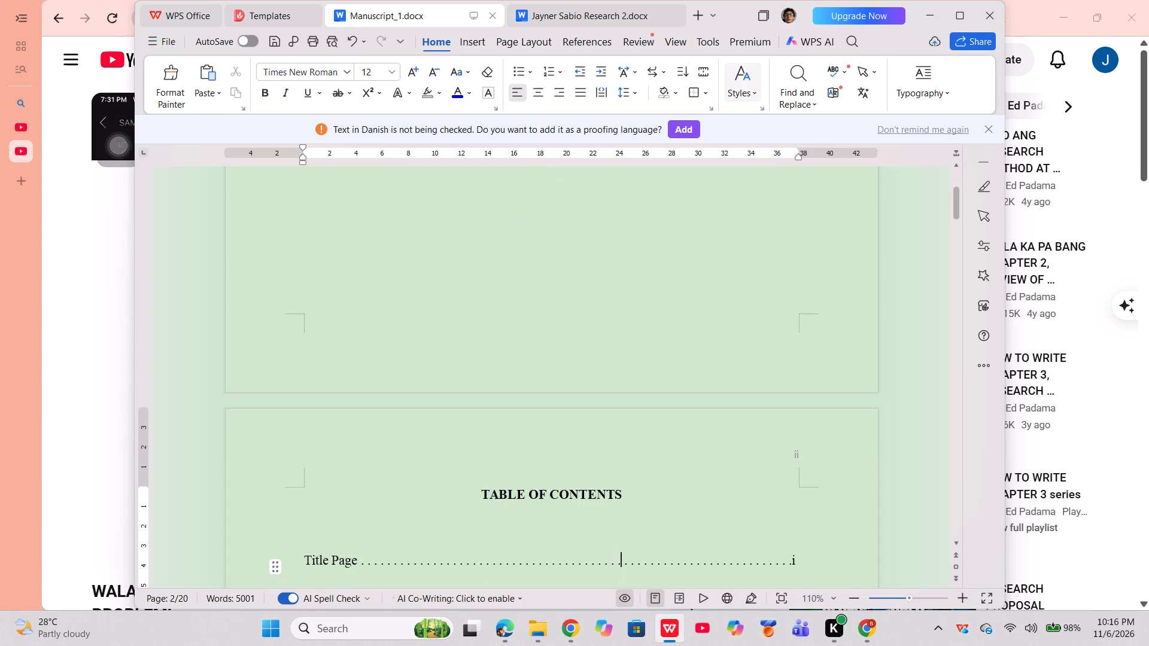
Check the alignment of the table of contents entries from Title Page through Data Gathering Instrument.
key(Down)
key(Down)
key(Down)
key(Down)
key(Down)
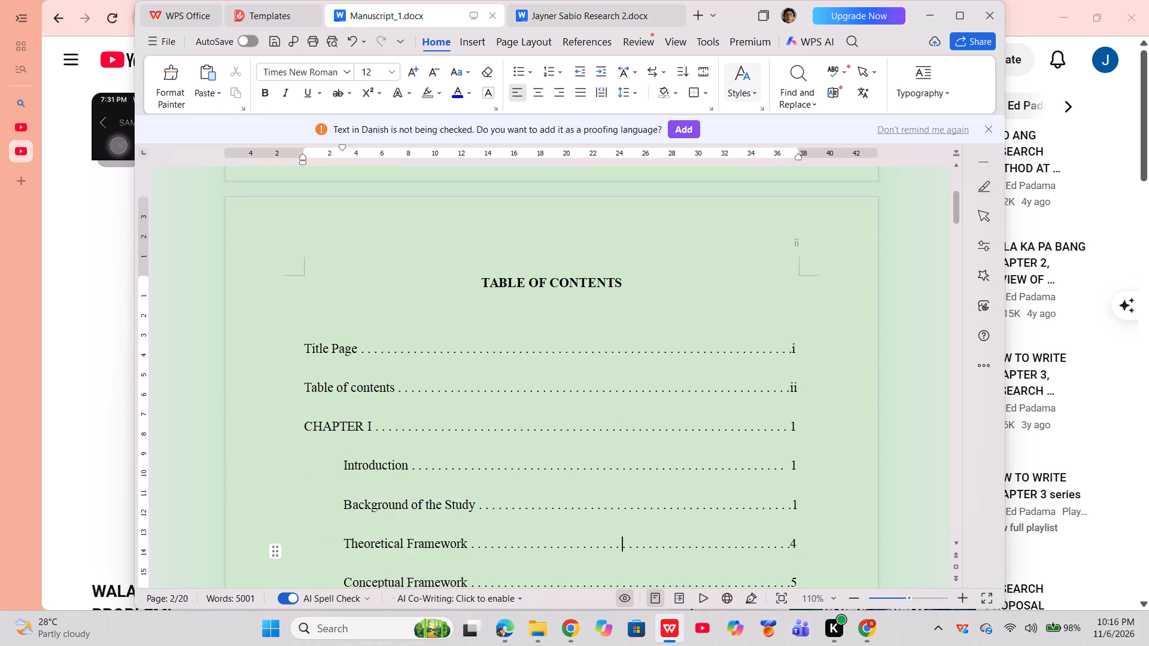
key(Down)
key(Down)
key(Down)
key(Down)
key(Down)
key(Down)
key(Down)
key(Down)
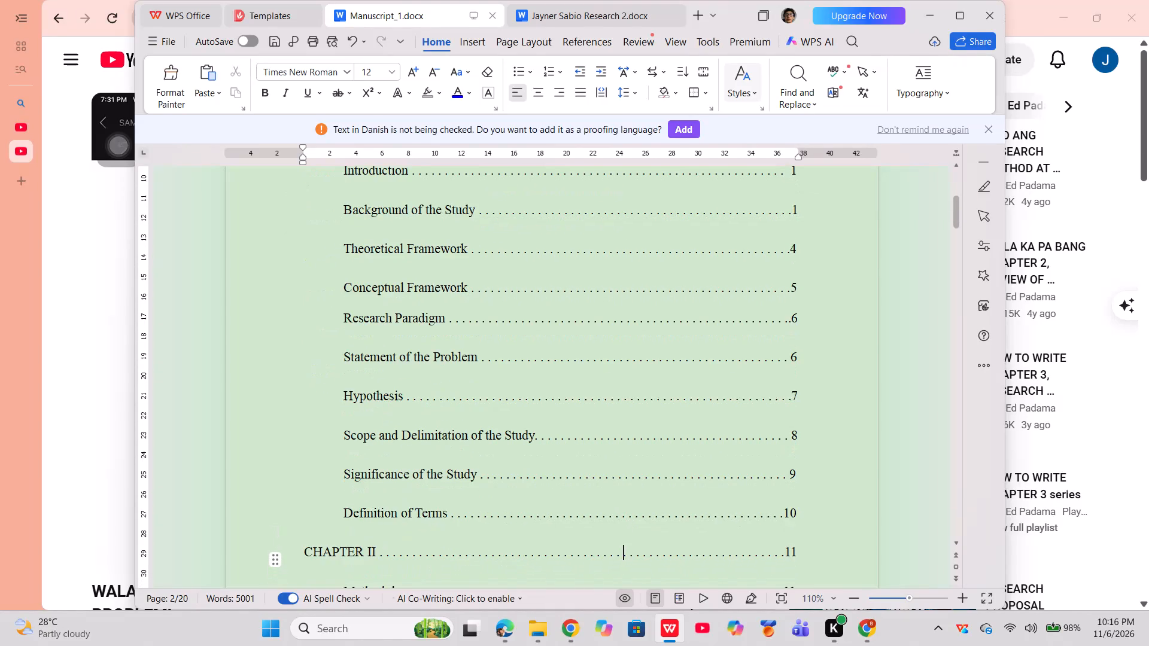
key(Down)
key(Down)
key(Down)
key(Down)
key(Down)
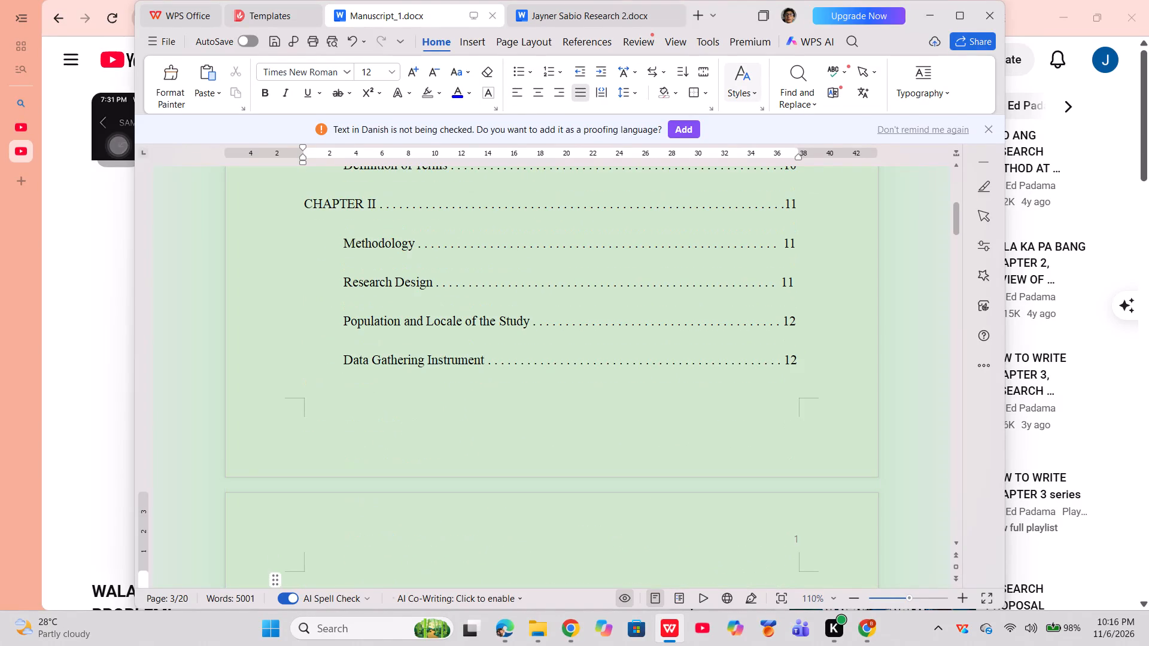
Check the layout of the CHAPTER I and INTRODUCTION headings and the opening paragraph of Background of the Study.
key(Down)
key(Down)
key(Down)
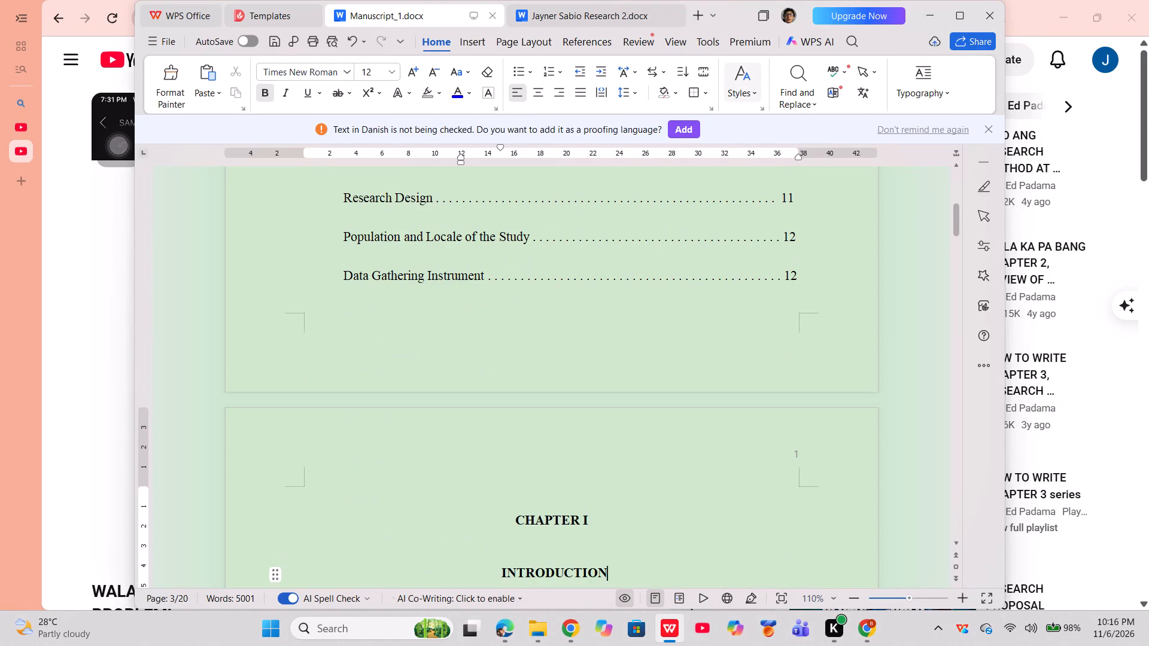
key(Down)
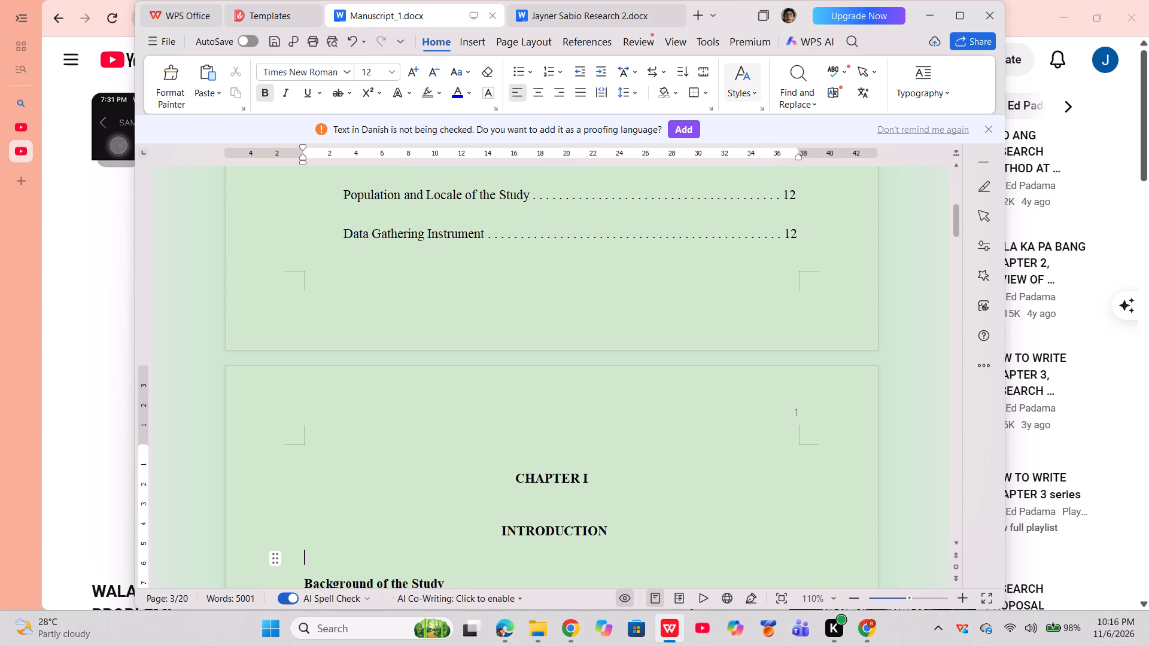
key(Down)
key(Down)
key(Down)
key(Down)
key(Down)
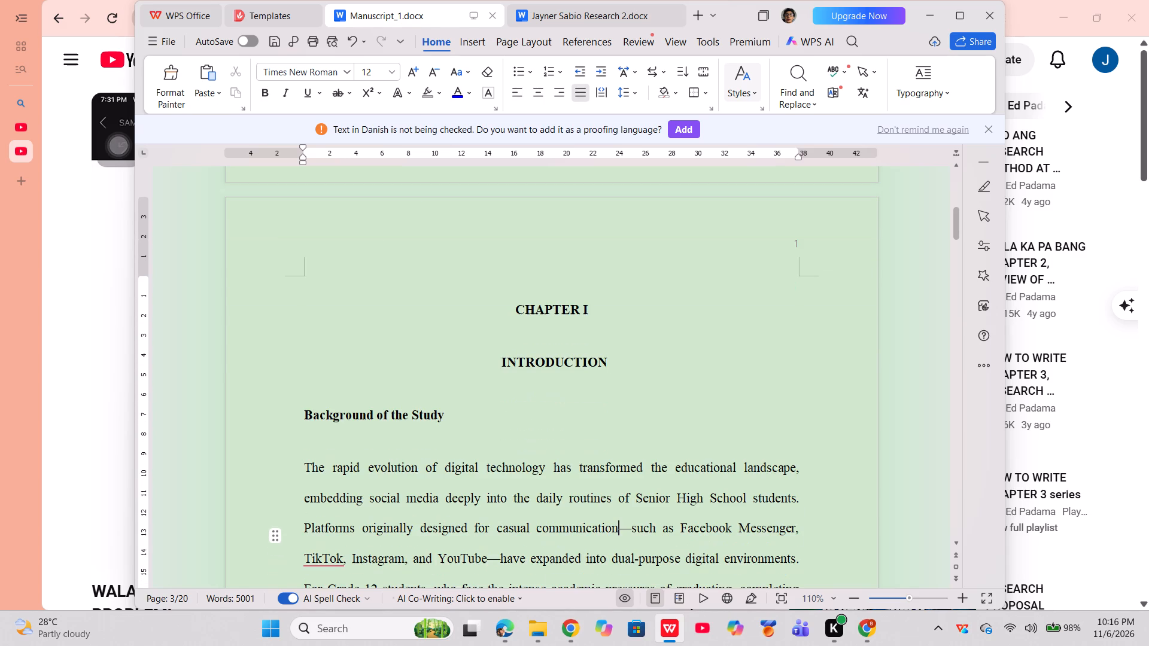
Check the formatting of the Background of the Study paragraphs on manuscript page 1, from the digital technology opening through the duality paragraph.
key(Down)
key(Down)
key(Down)
key(Down)
key(Down)
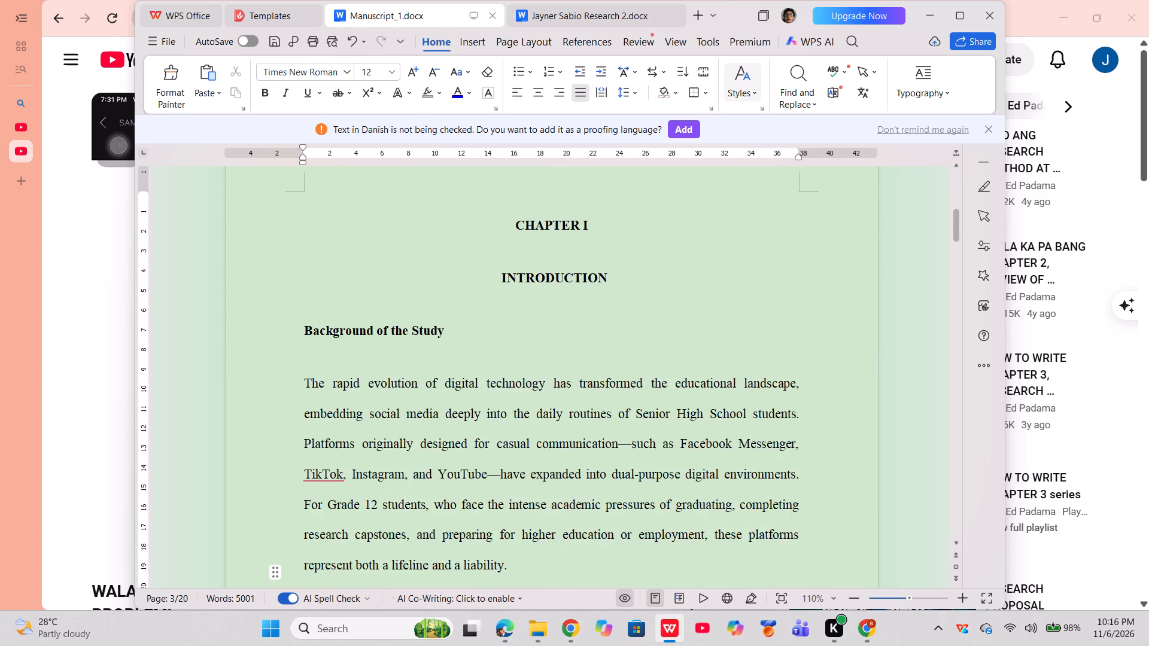
key(Down)
key(Down)
key(Down)
key(Down)
key(Down)
key(Down)
key(Down)
key(Down)
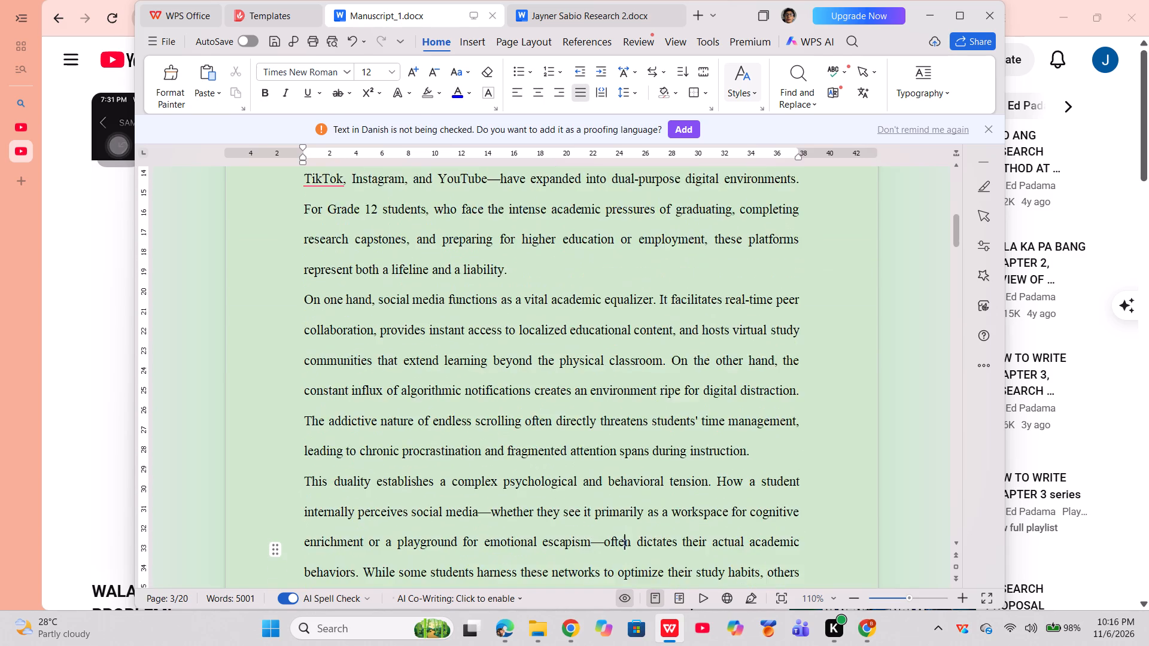
key(Down)
key(Down)
key(Down)
key(Down)
key(Down)
key(Down)
key(Down)
key(Down)
key(Down)
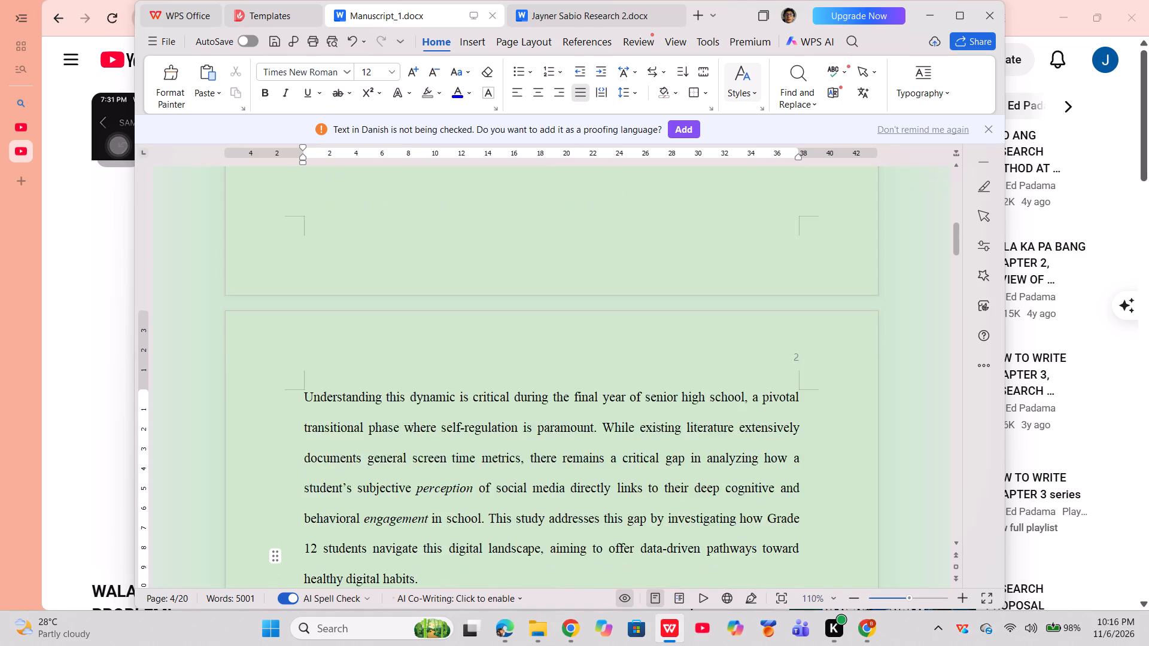
Check the spacing and indents on page 2, from the "Understanding this dynamic" paragraph through the social networking sites paragraph.
key(Down)
key(Down)
key(Down)
key(Down)
key(Down)
key(Down)
key(Down)
key(Down)
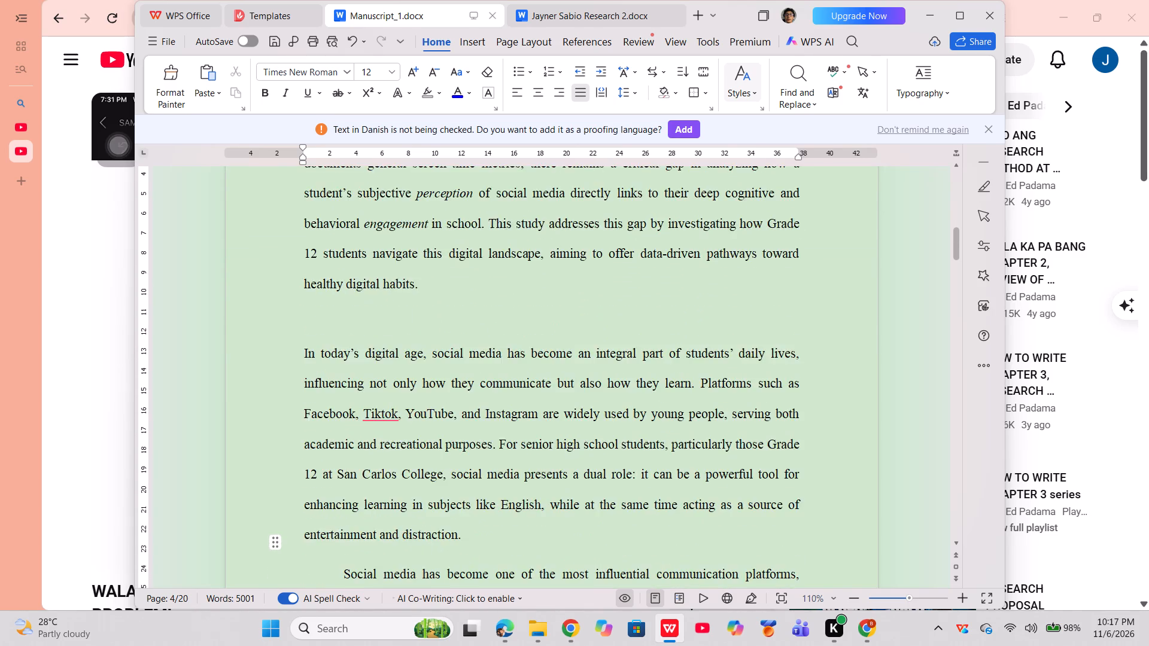
key(Down)
key(Down)
key(Down)
key(Down)
key(Down)
key(Down)
key(Down)
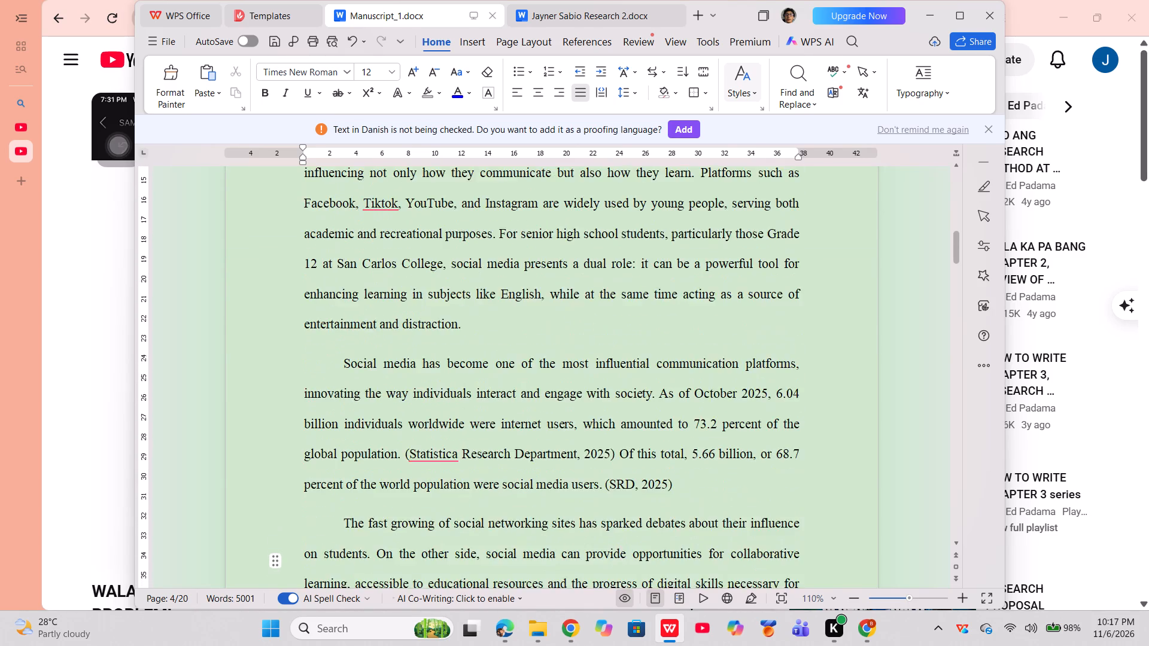
key(Down)
key(Down)
key(Down)
key(Down)
key(Down)
key(Down)
key(Down)
key(Down)
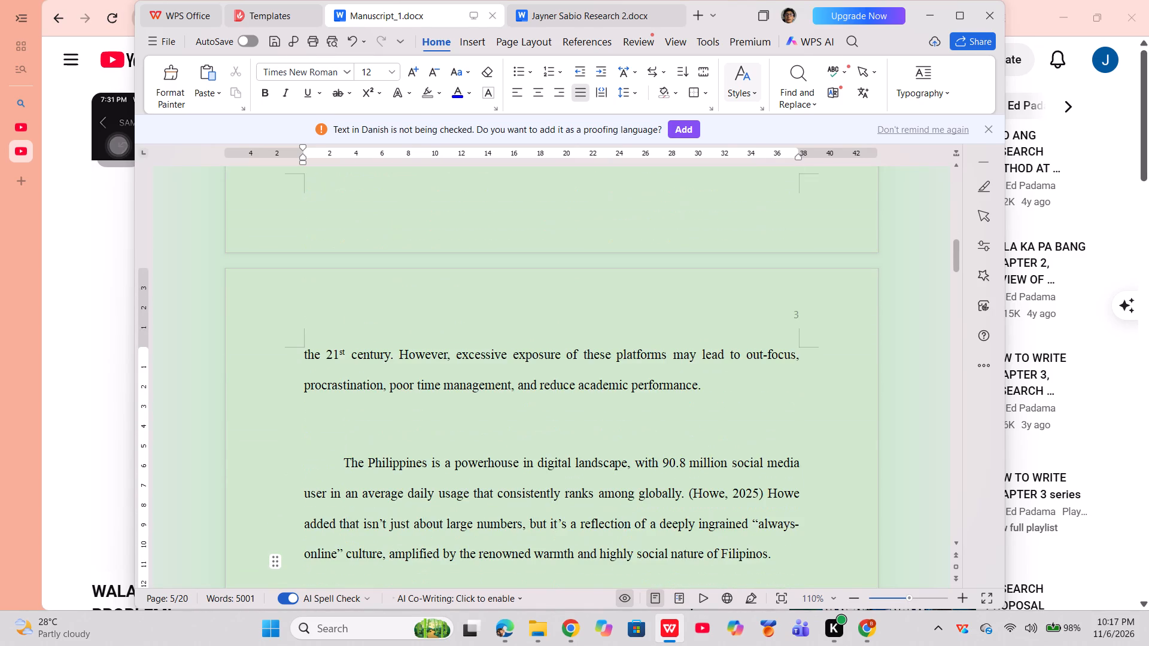
Check the spacing and indents of the page 3 paragraphs from "The Philippines is a powerhouse" through "In provincial scenario".
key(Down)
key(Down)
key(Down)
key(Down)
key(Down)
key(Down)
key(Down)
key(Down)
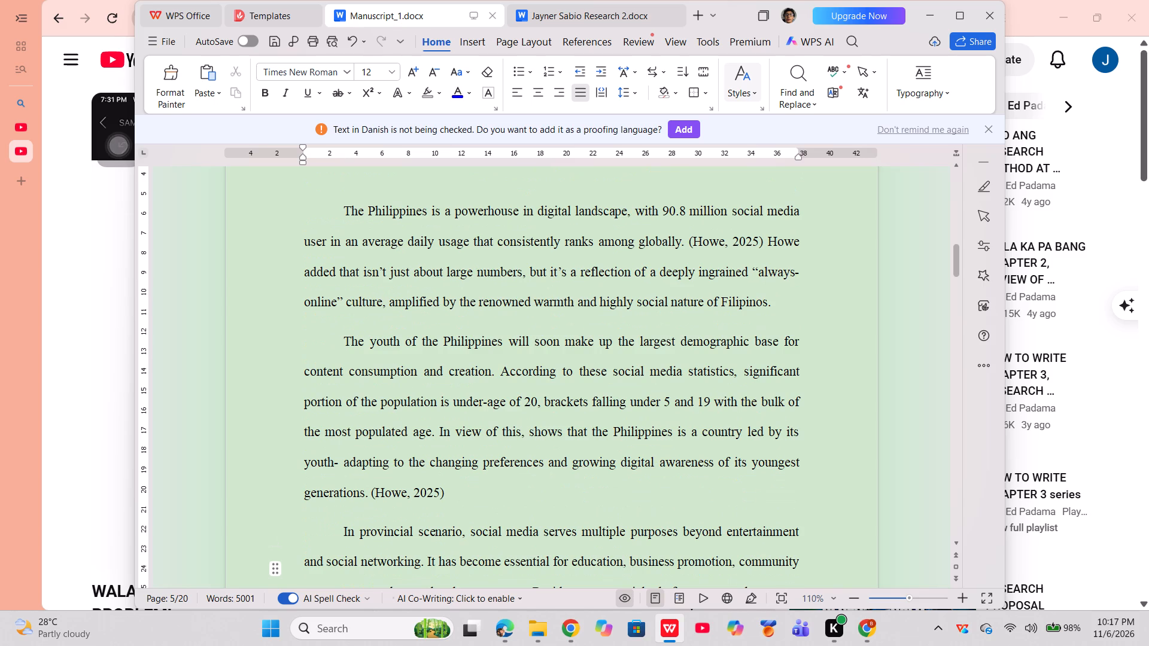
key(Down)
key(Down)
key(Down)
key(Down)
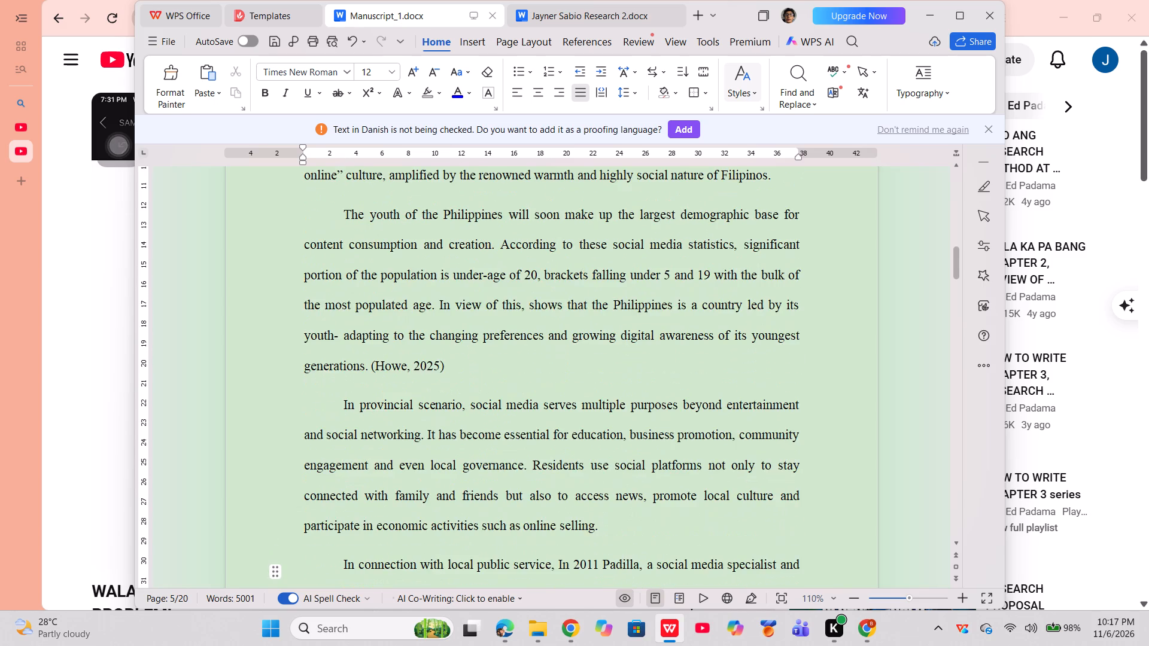
Check the local public service paragraph closing page 3 and the "Some study in province" paragraph opening page 4.
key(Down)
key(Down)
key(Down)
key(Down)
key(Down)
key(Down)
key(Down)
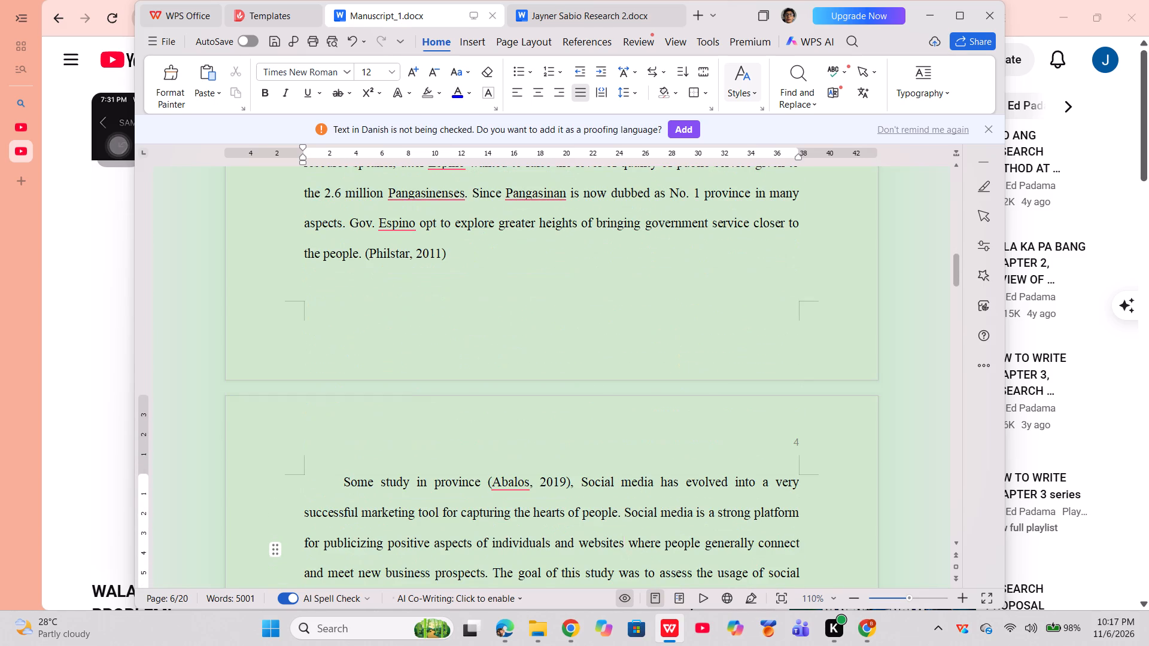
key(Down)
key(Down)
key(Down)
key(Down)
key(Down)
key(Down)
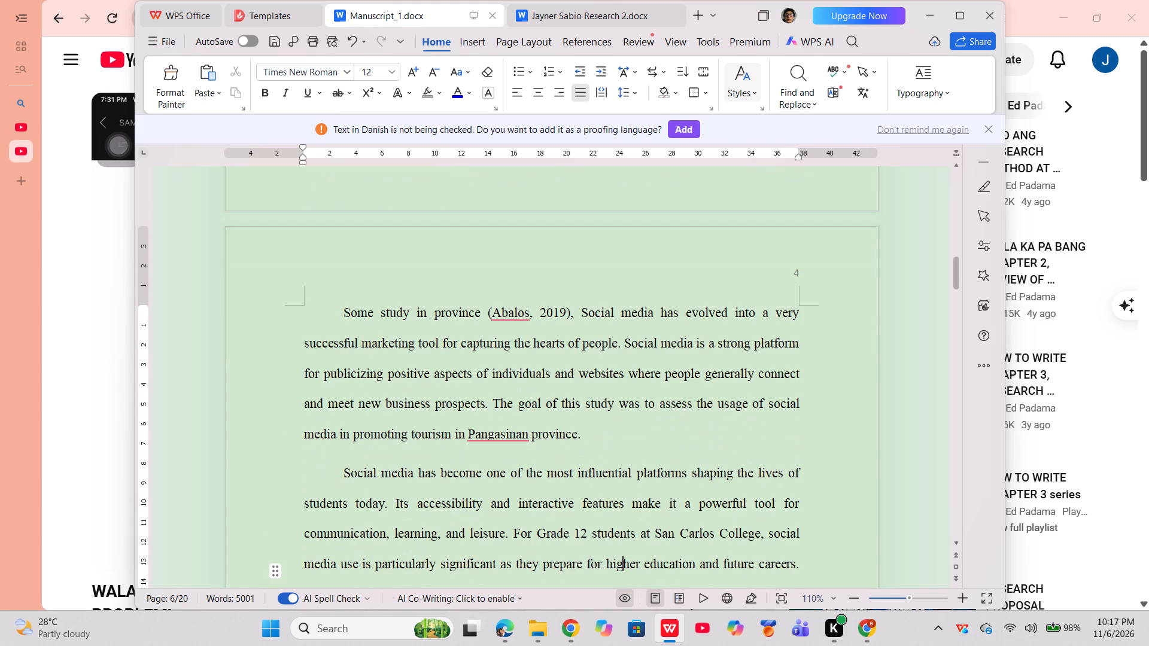
Check the page 4 paragraph indents from "Social media has become" through "Studying the perceptions of Grade 12 students".
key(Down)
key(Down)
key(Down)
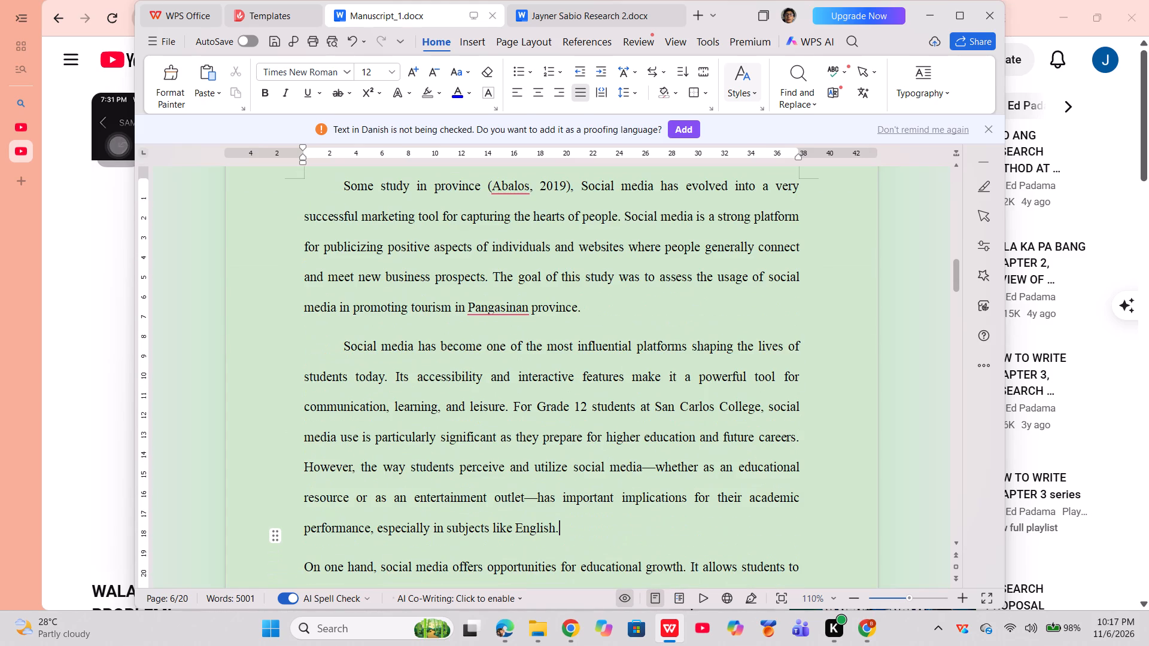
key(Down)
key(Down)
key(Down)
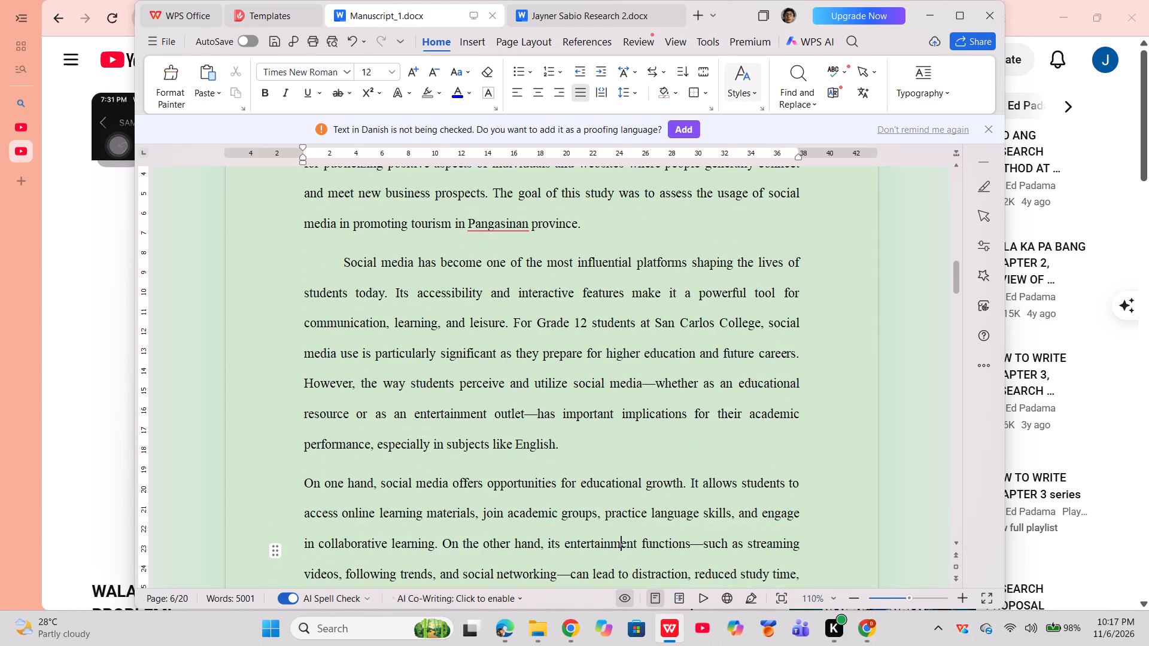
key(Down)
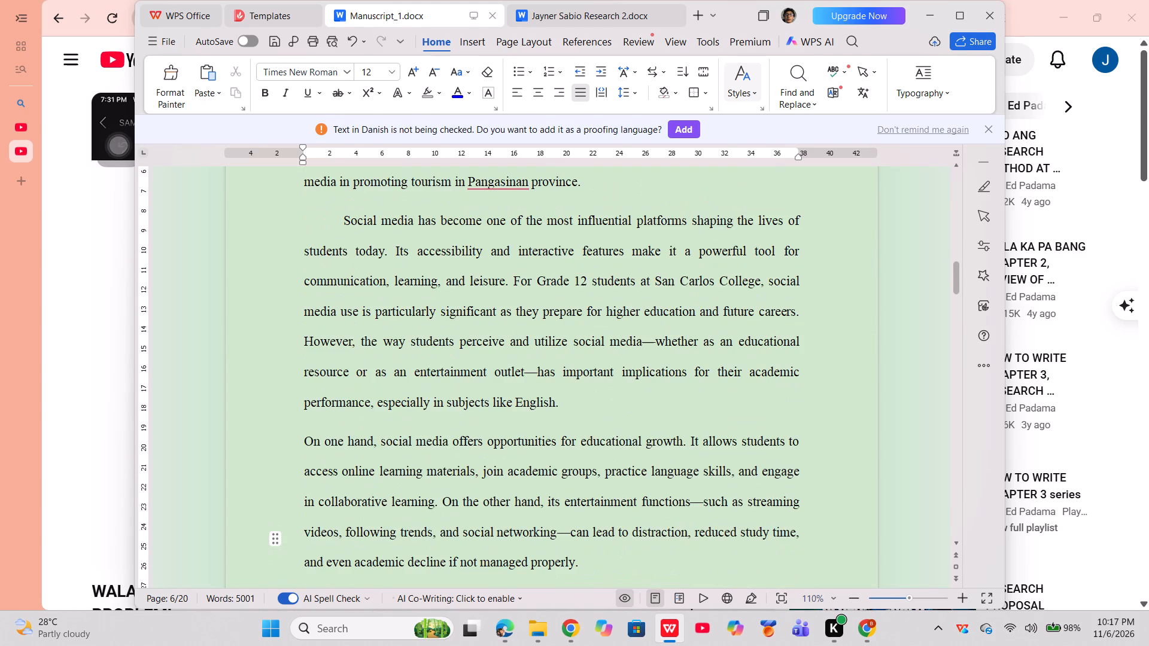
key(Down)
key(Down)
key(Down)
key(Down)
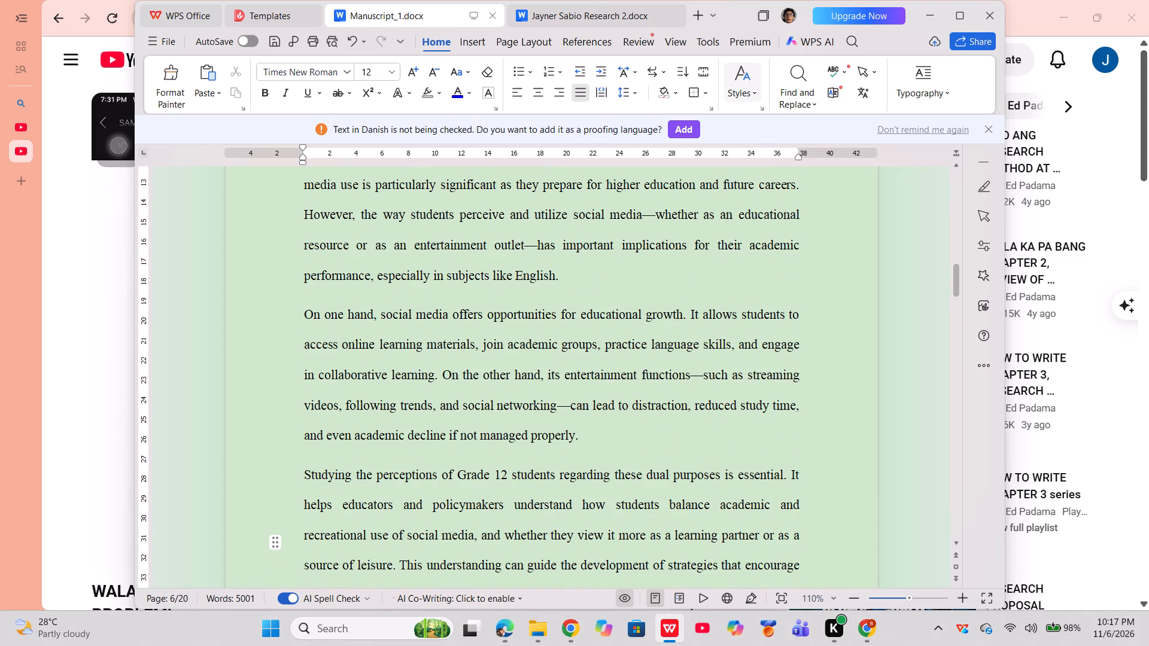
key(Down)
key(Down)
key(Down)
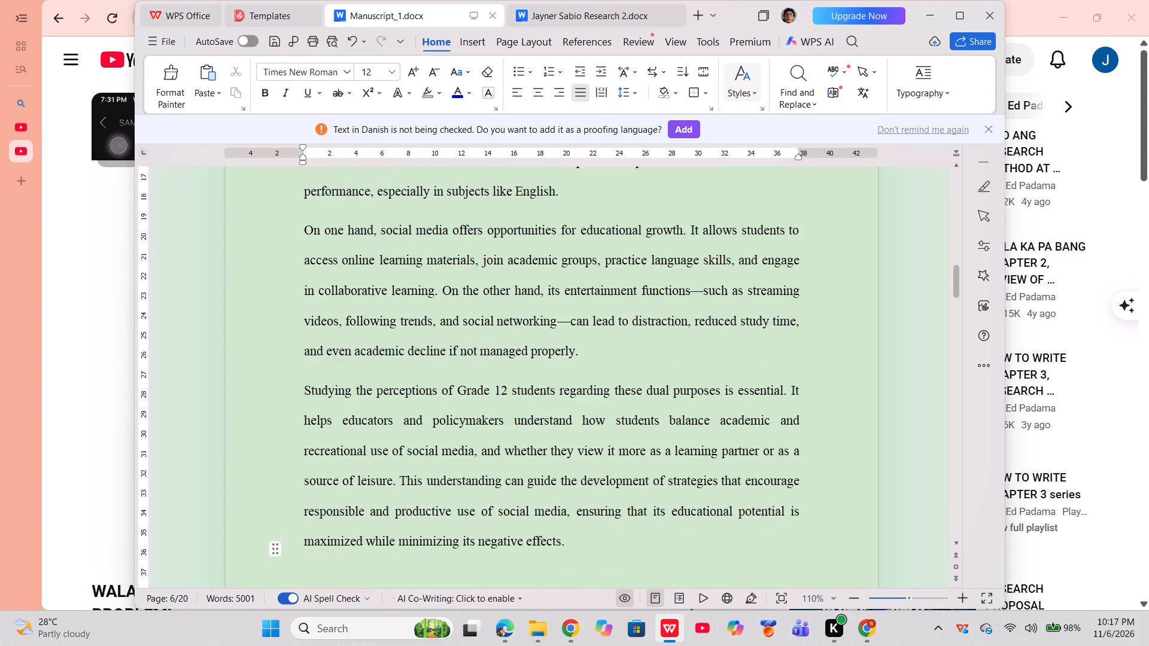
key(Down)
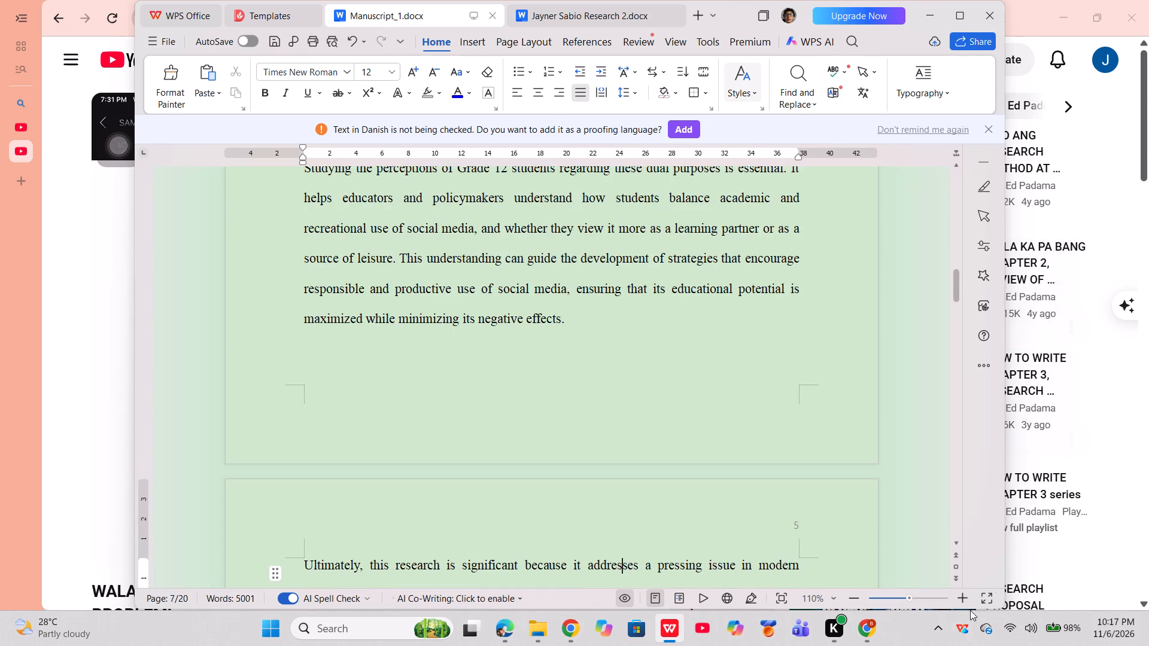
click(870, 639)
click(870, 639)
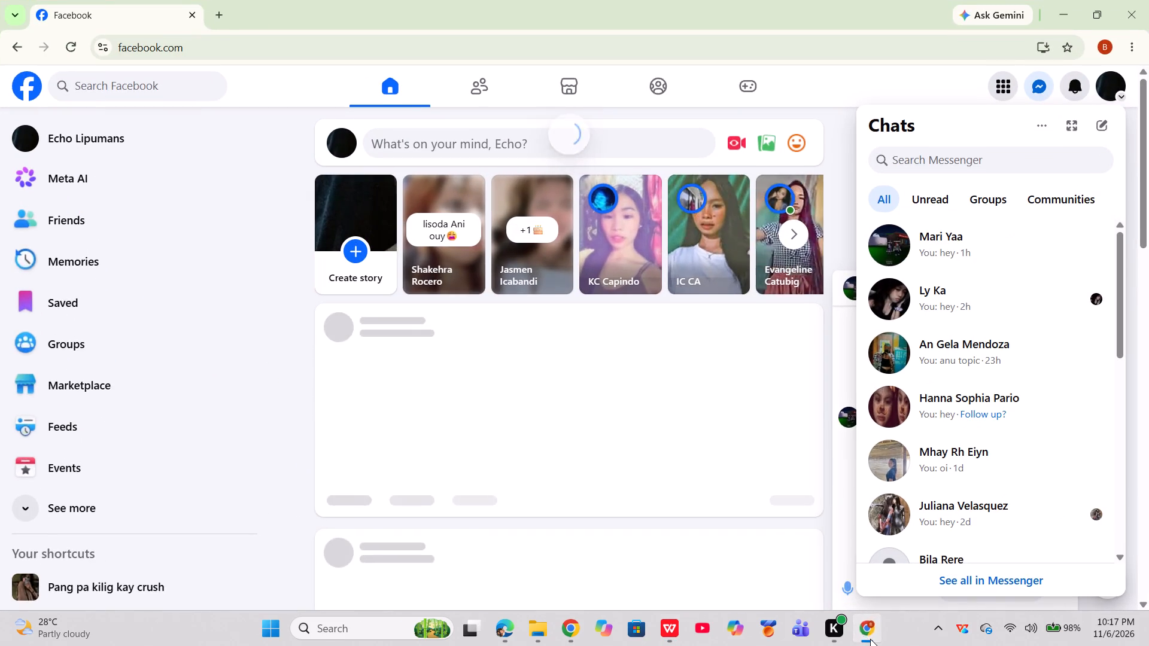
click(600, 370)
Check the closing "Ultimately, this research is significant" paragraph on page 5, down to the THEORETICAL FRAMEWORK heading.
key(Down)
key(Down)
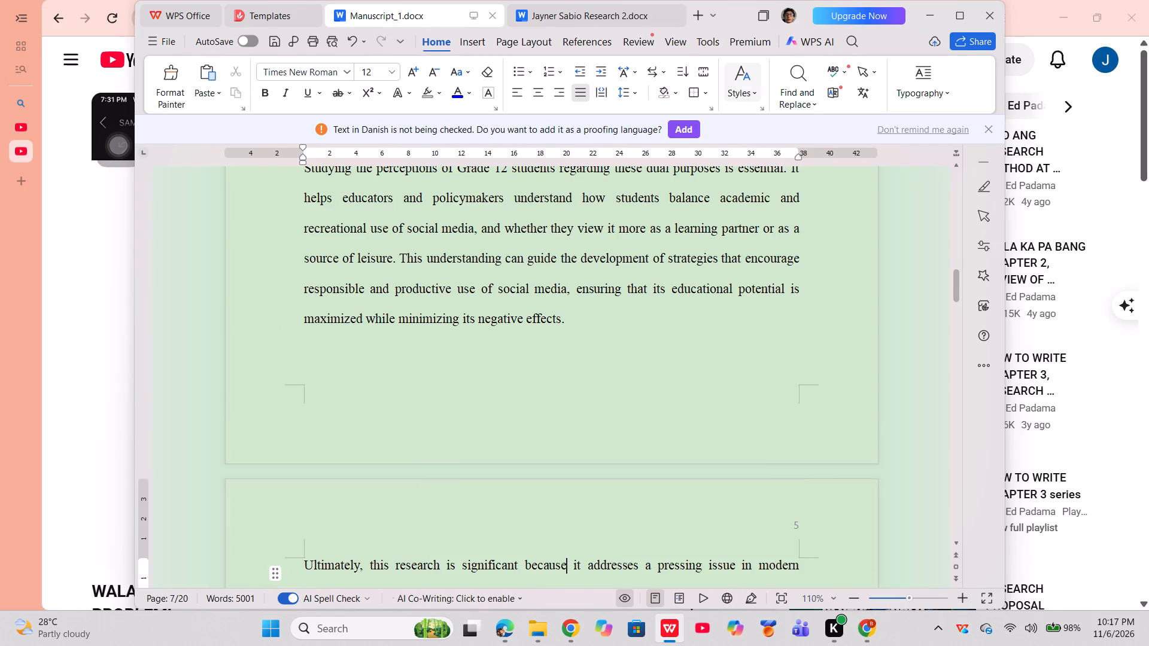
key(Down)
key(Down)
key(Down)
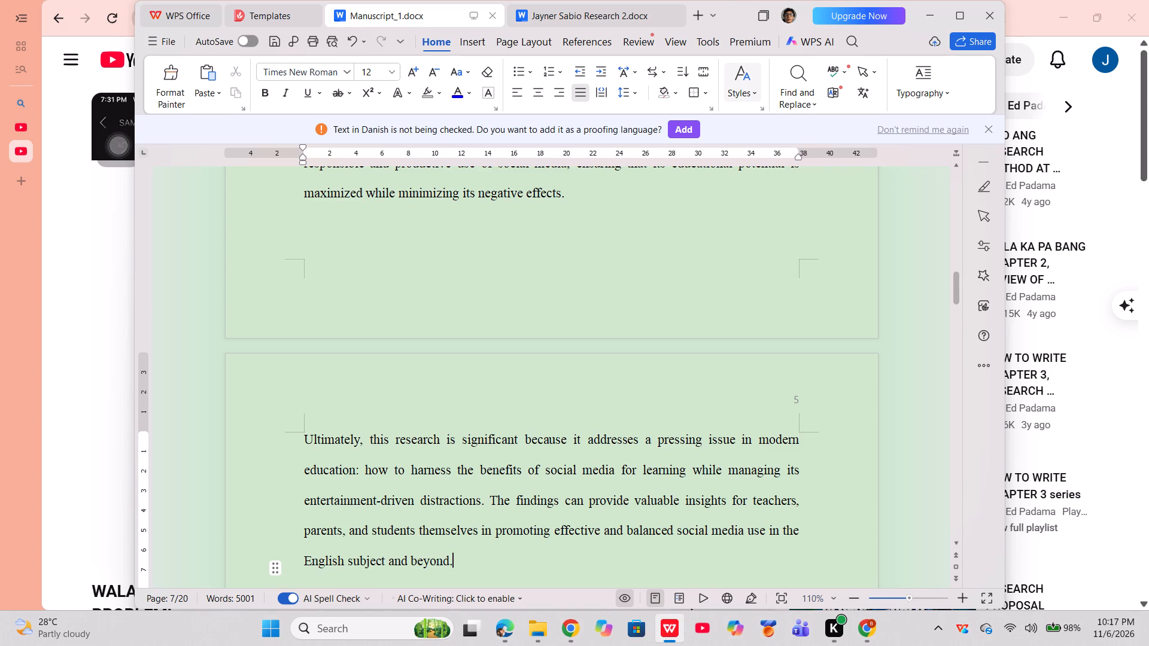
key(Down)
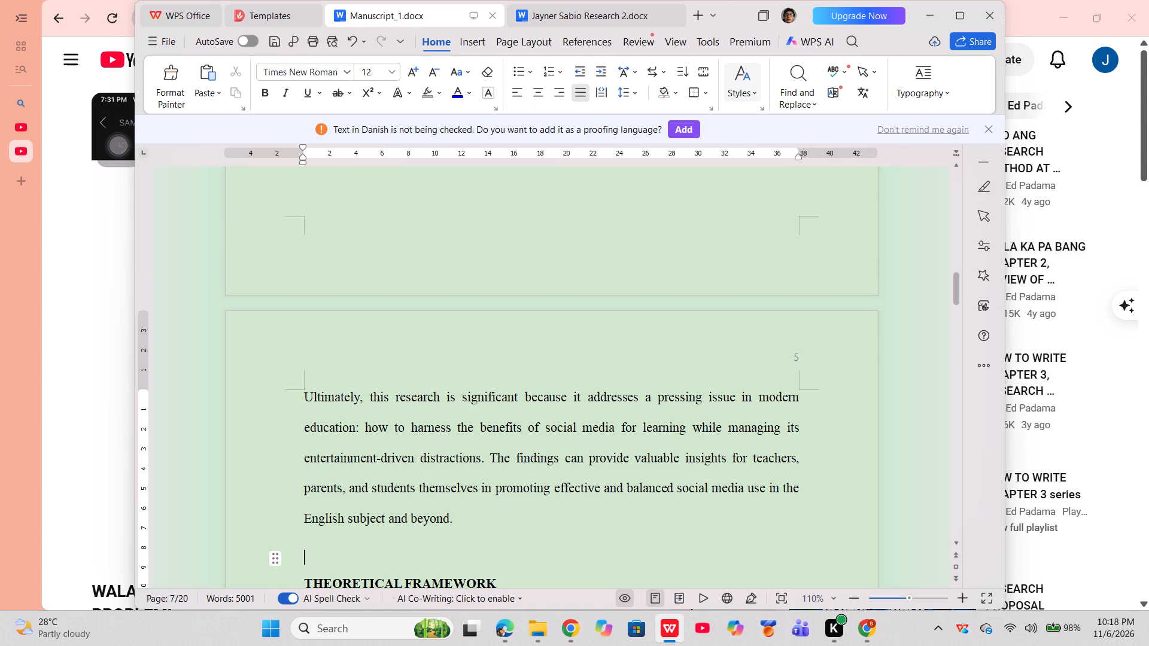
Check the layout of the THEORETICAL FRAMEWORK heading and the Uses and Gratifications Theory paragraphs on page 5.
key(Down)
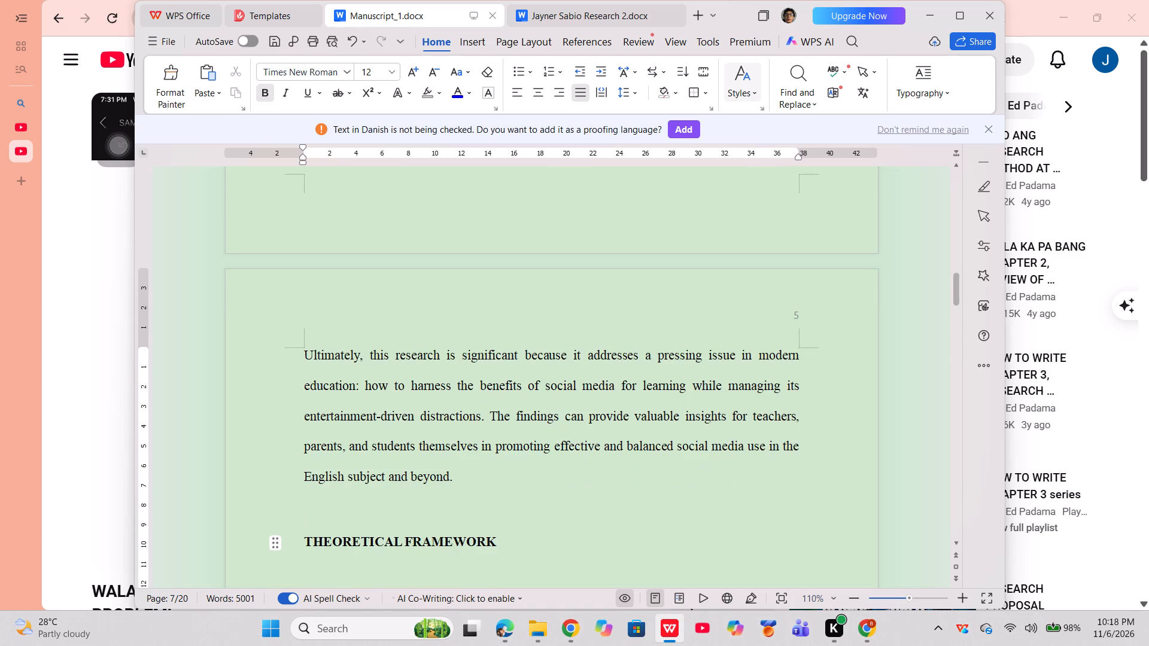
key(Down)
key(Down)
key(Down)
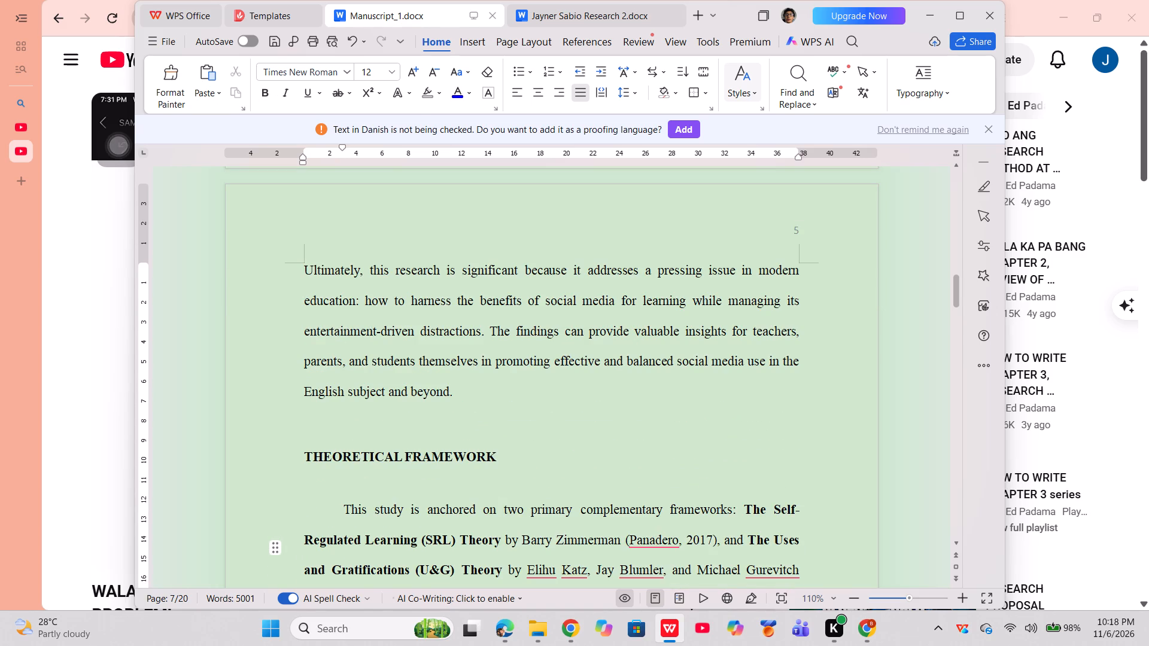
key(Down)
key(Down)
key(Down)
key(Down)
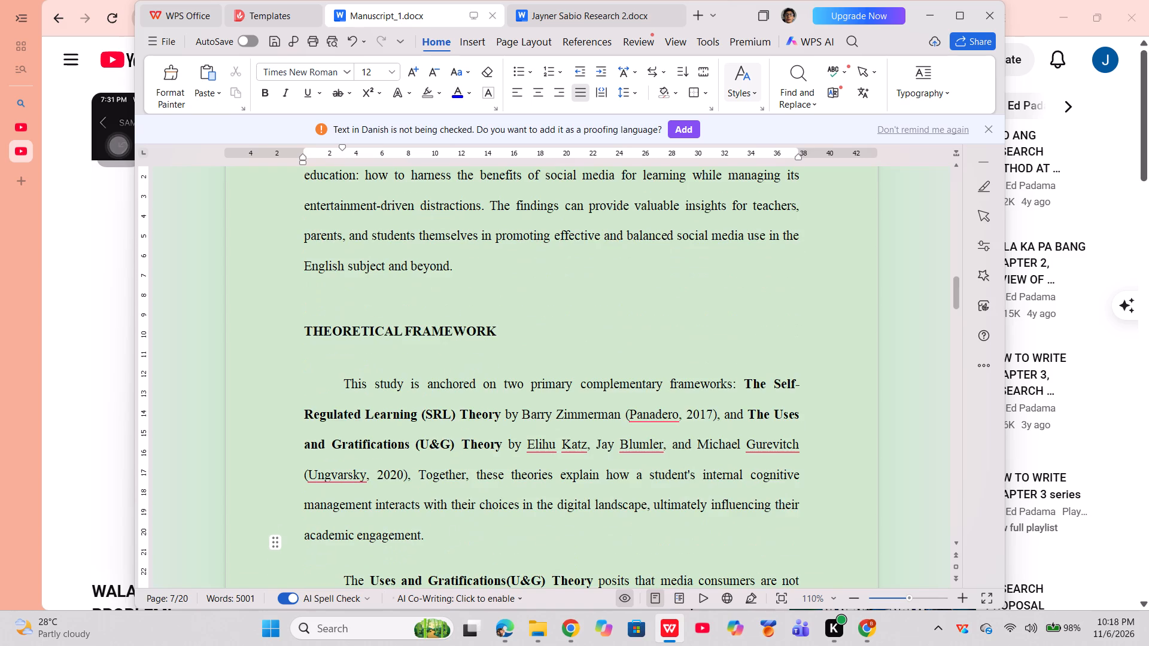
key(Down)
key(Down)
key(Down)
key(Down)
key(Down)
key(Down)
key(Down)
key(Down)
key(Down)
key(Down)
key(Down)
key(Down)
key(Down)
key(Down)
key(Down)
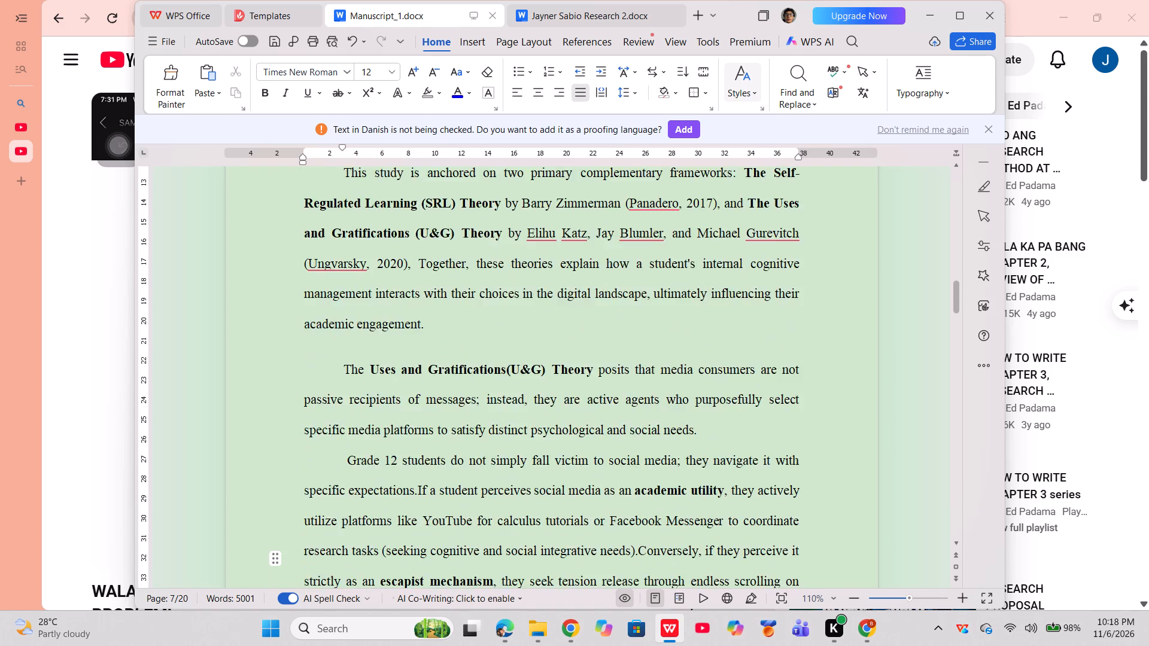
Check the formatting of the Self-Regulated Learning Theory paragraphs and the paragraph on the intersection of the two theories on page 6.
key(Down)
key(Down)
key(Down)
key(Down)
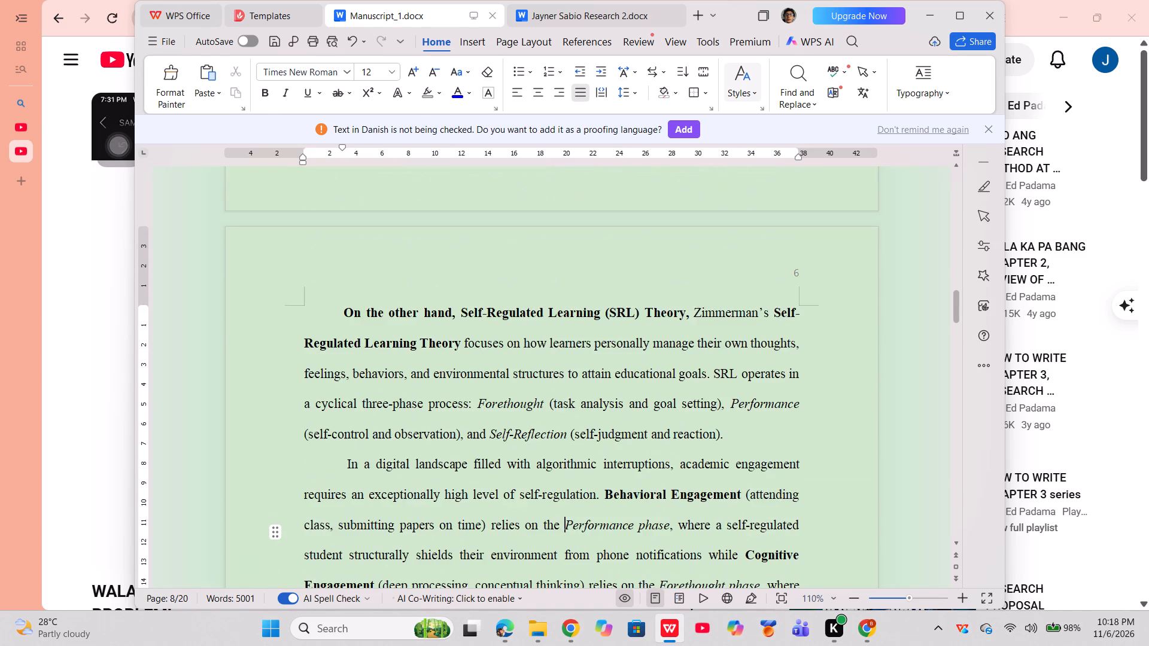
key(Down)
key(Down)
key(Down)
key(Down)
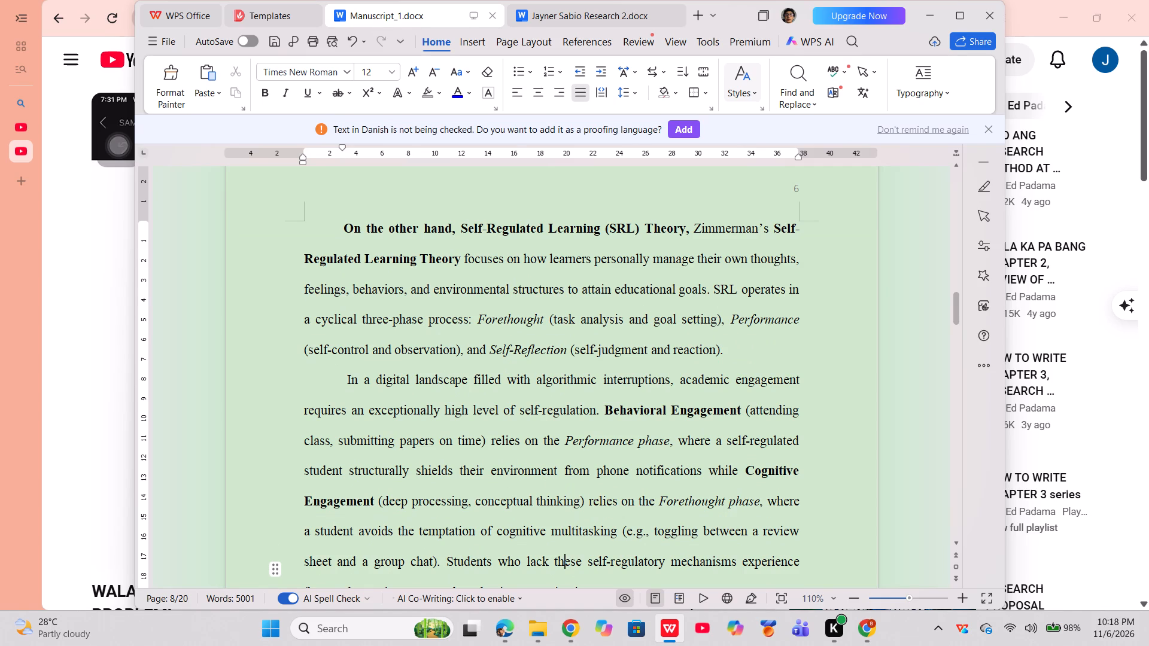
key(Down)
key(Down)
key(Down)
key(Down)
key(Down)
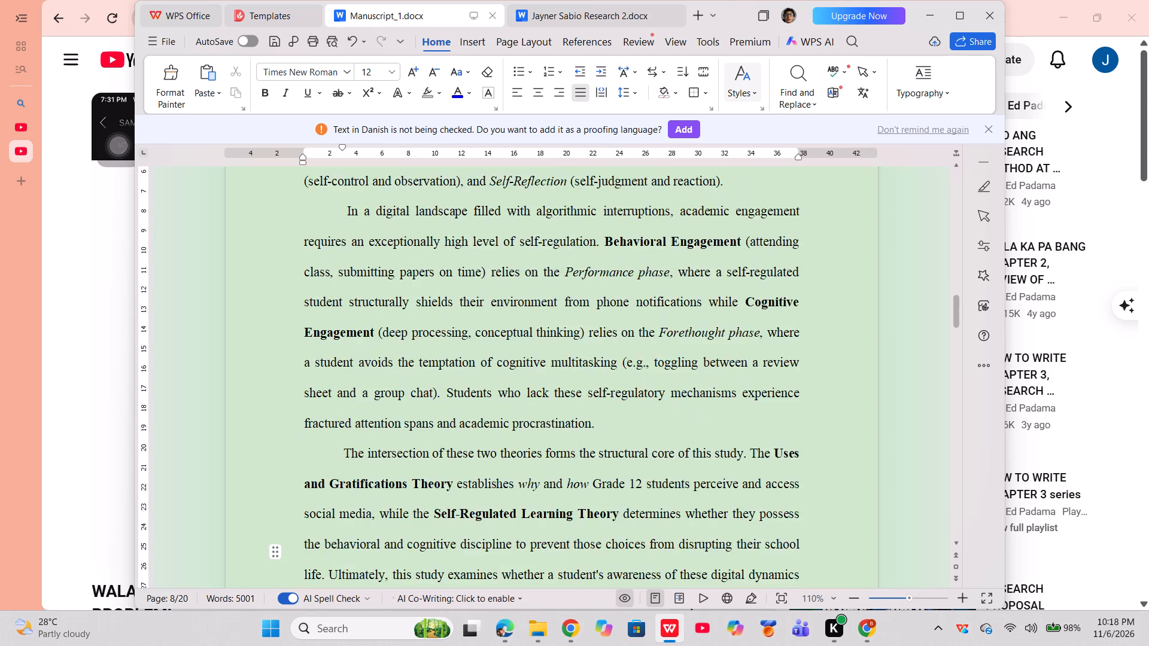
key(Down)
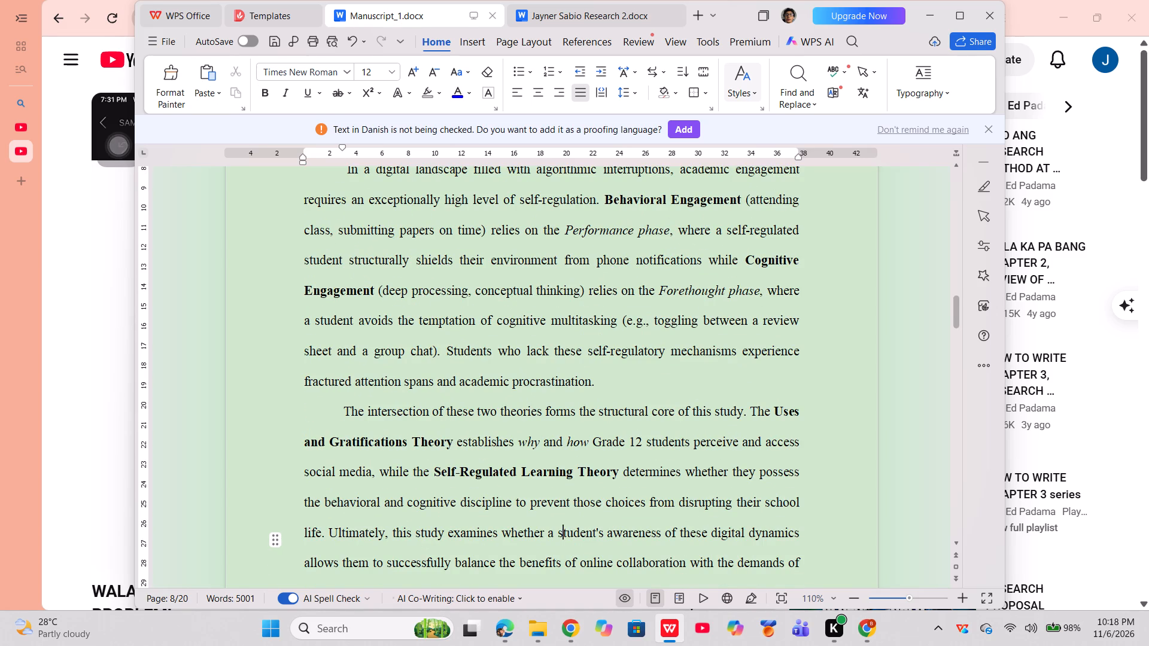
Review the literature paragraph on educational utility and the Toll of Hyper-Connectivity, running from page 6 onto page 7.
key(Down)
key(Down)
key(Down)
key(Down)
key(Down)
key(Down)
key(Down)
key(Down)
key(Down)
key(Down)
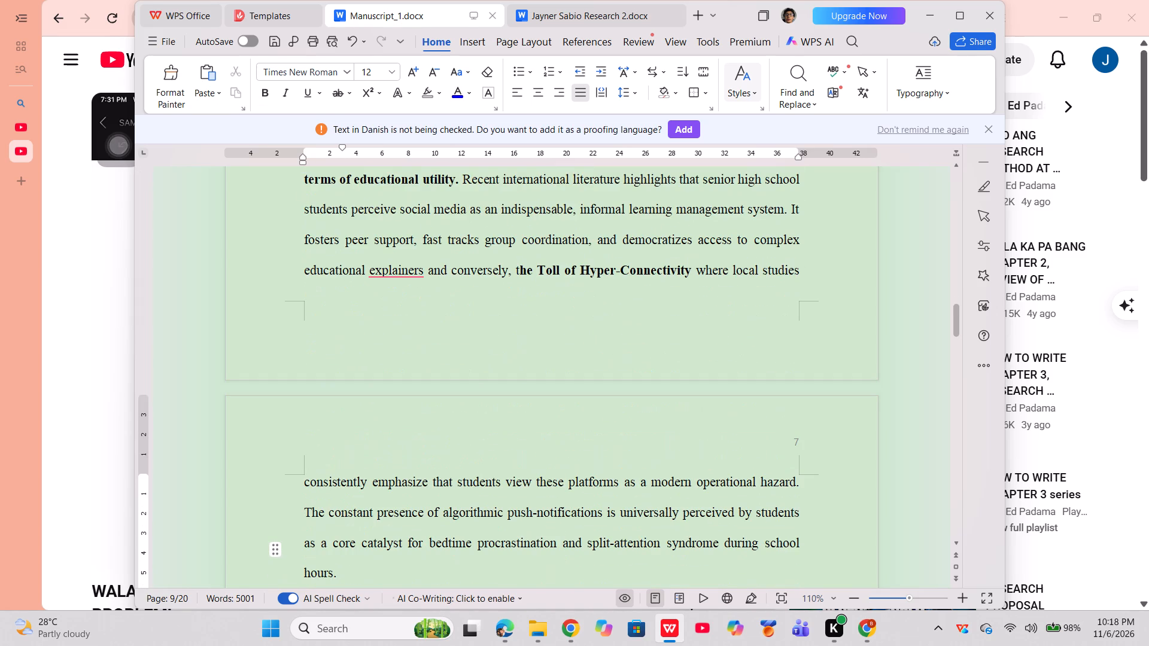
Justify the whole "Furthermore, Dimensions of Academic Engagement in Senior High School" paragraph on page 7.
key(Down)
key(Down)
key(Down)
key(Down)
key(Down)
key(Down)
key(Down)
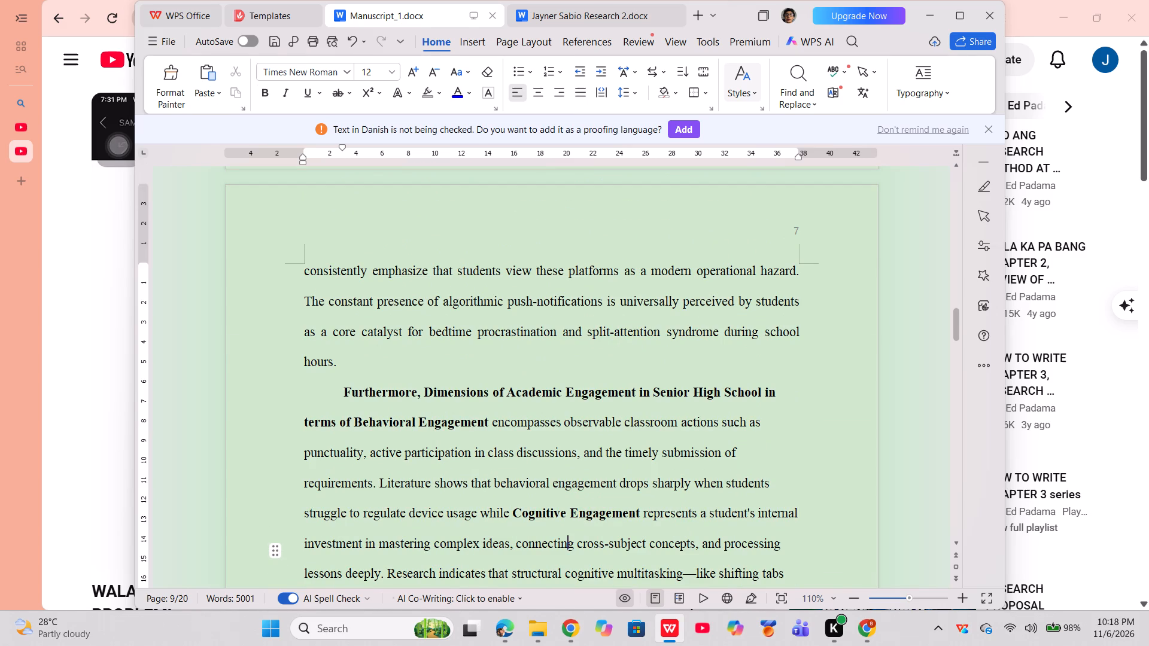
key(Down)
key(Down)
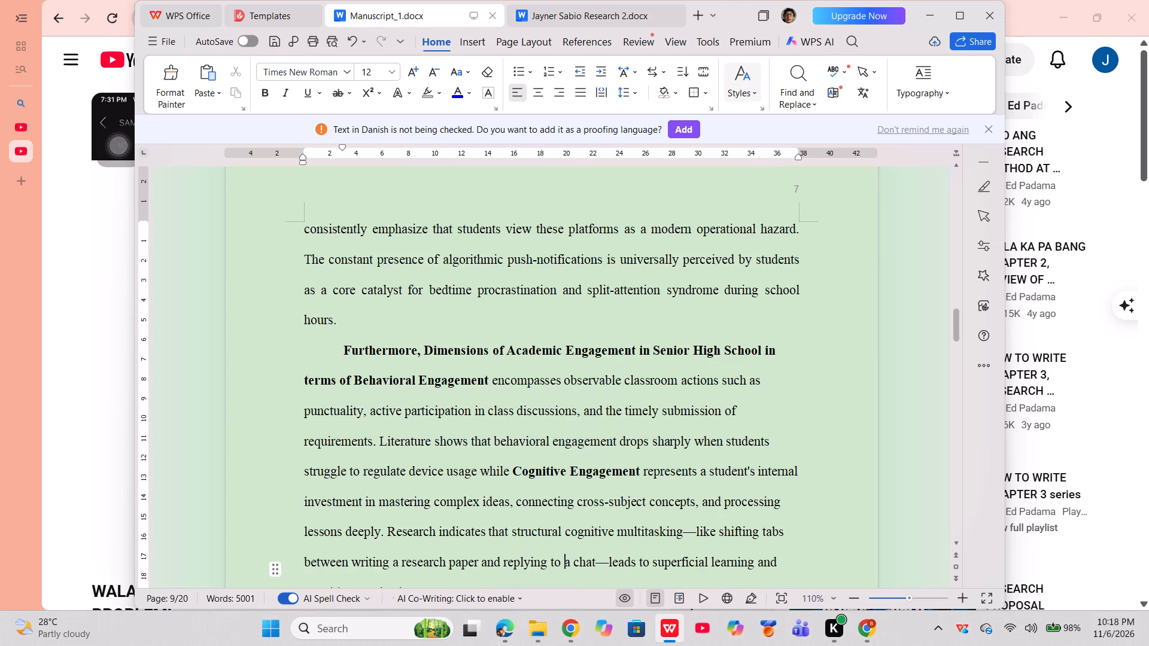
drag(341, 347, 633, 531)
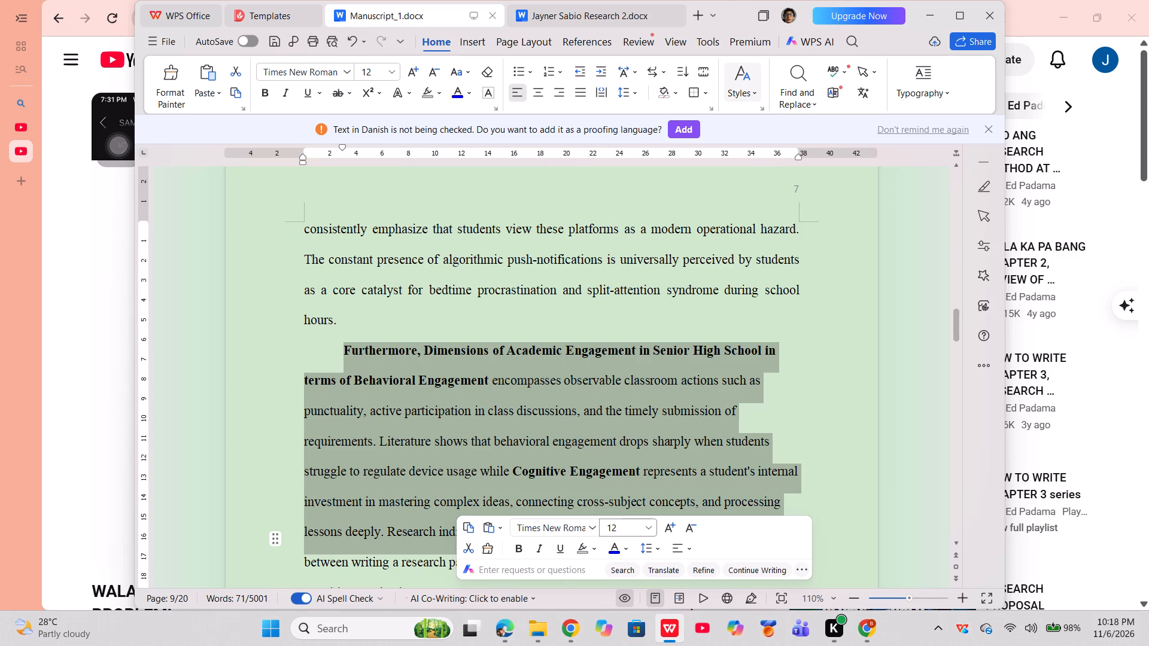
key(shift+Down)
key(shift+Down)
key(shift+Down)
key(shift+Up)
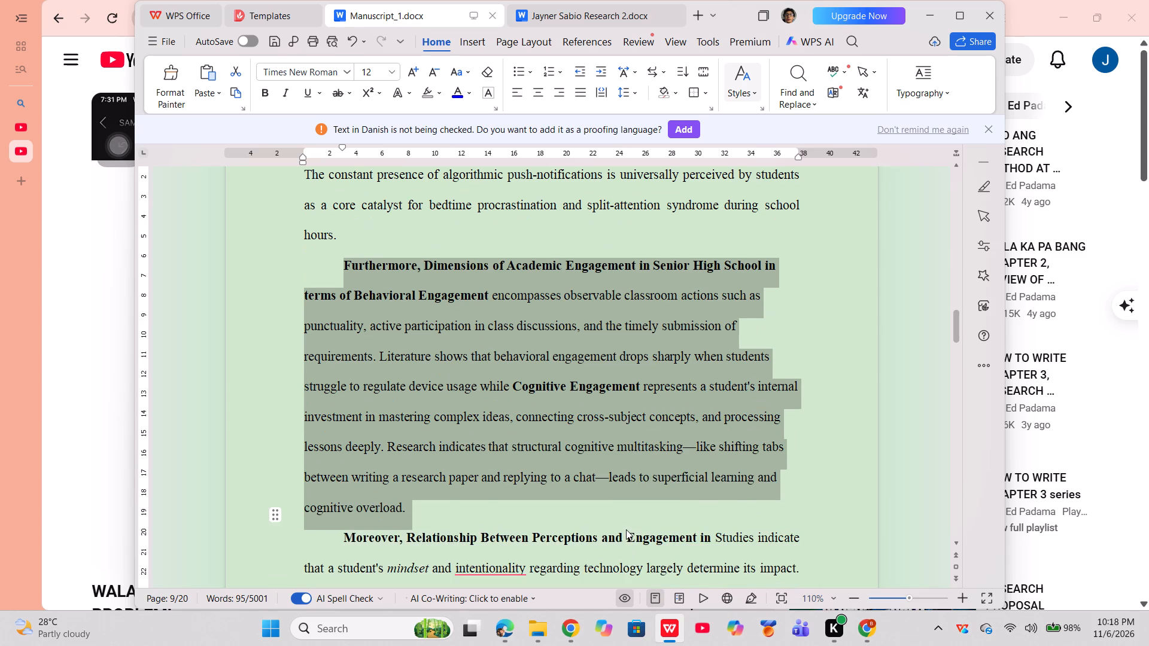
click(572, 95)
click(645, 342)
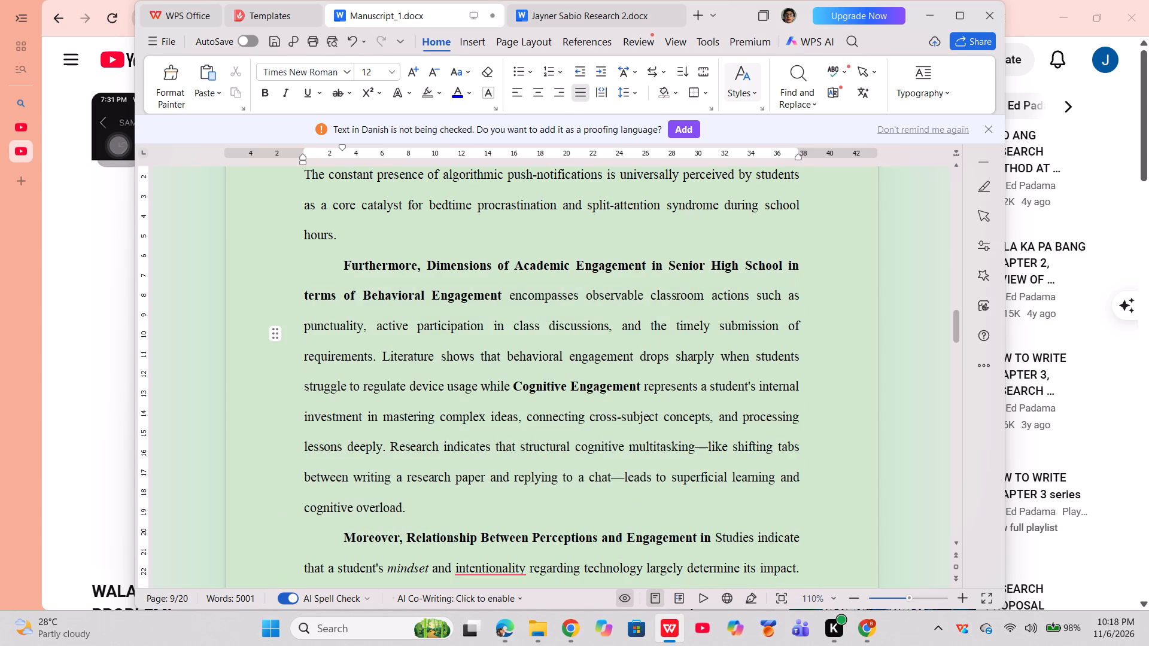
Compare the alignment of the "Furthermore" paragraph with the text before it and the "Moreover, Relationship Between Perceptions and Engagement" paragraph.
key(Up)
key(Up)
key(Up)
key(Up)
key(Up)
key(Up)
key(Up)
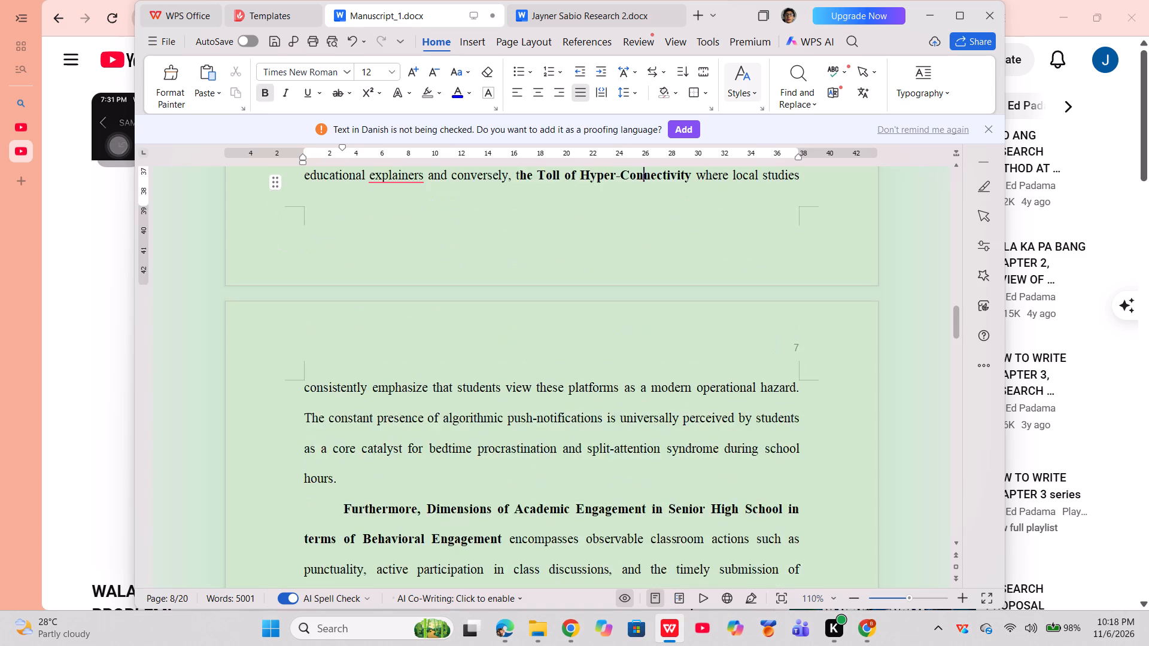
key(Up)
key(Down)
key(Down)
key(Down)
key(Down)
key(Down)
key(Down)
key(Down)
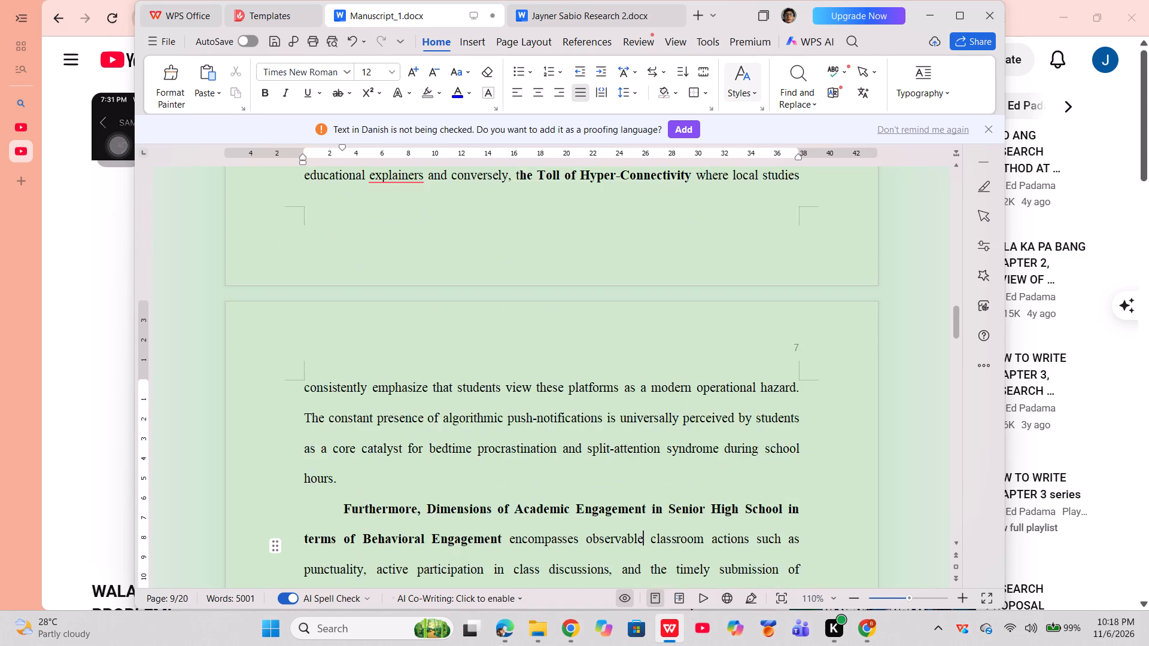
key(Down)
key(Down)
key(Down)
key(Down)
key(Down)
key(Down)
key(Down)
key(Down)
key(Down)
key(Down)
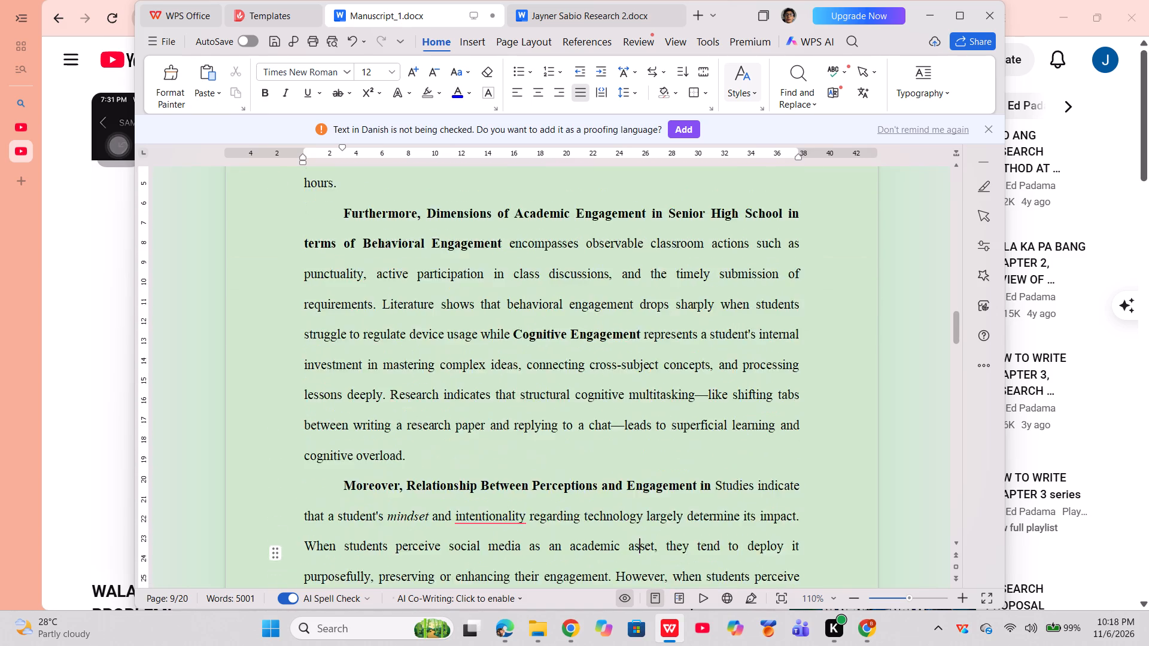
Proofread the literature review from the "Moreover, Relationship Between Perceptions and Engagement" paragraph through the Philippine basic education paragraph running onto page 8, and beyond.
key(Down)
key(Down)
key(Down)
key(Down)
key(Down)
key(Down)
key(Down)
key(Down)
key(Down)
key(Down)
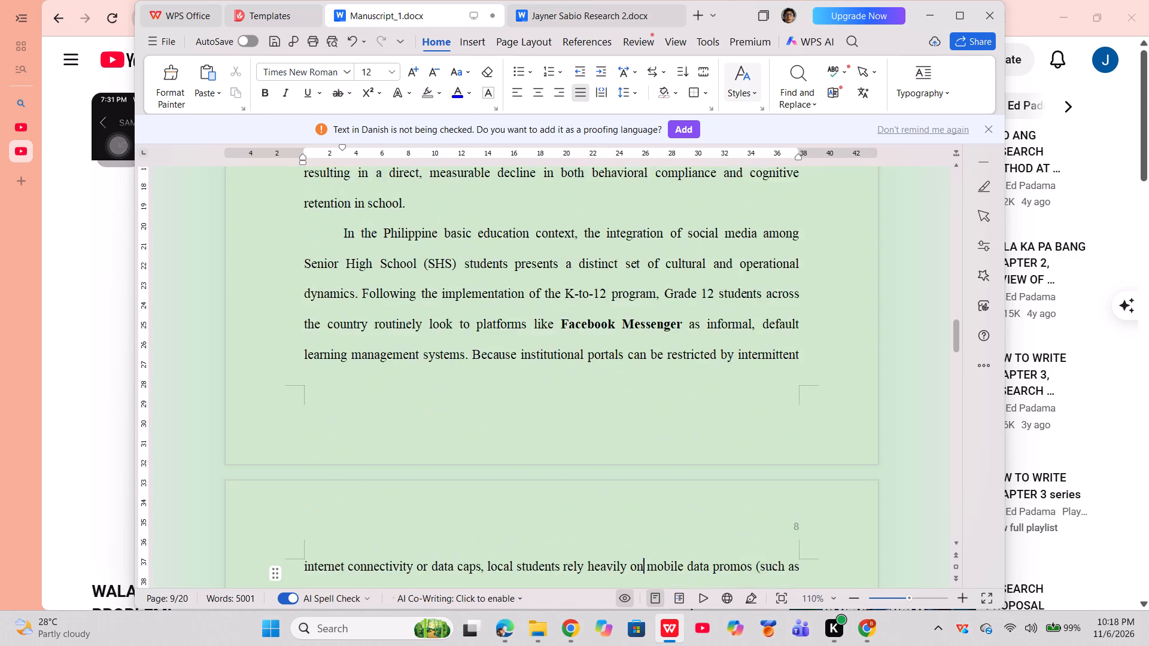
key(Down)
key(Down)
key(Down)
key(Down)
key(Down)
key(Down)
key(Down)
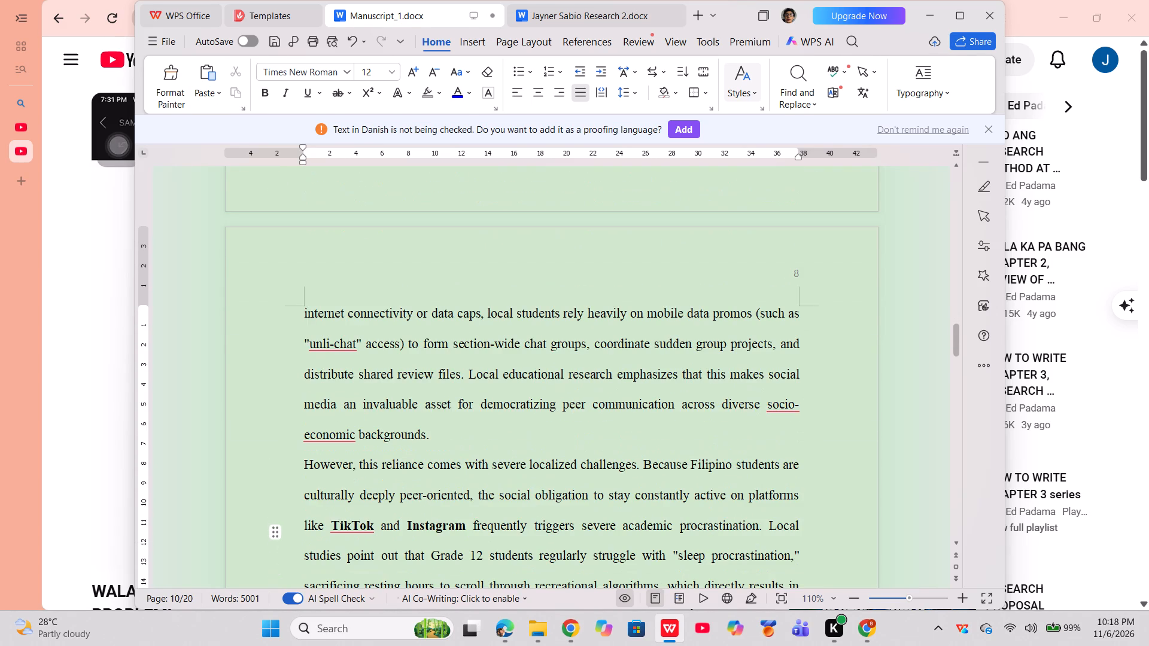
Save the changes made to Manuscript_1.
key(ctrl+s)
Review the rest of the literature text on page 8, including both "However, this reliance comes with severe localized challenges" paragraphs.
key(Down)
key(Down)
key(Down)
key(Down)
key(Down)
key(Down)
key(Down)
key(Down)
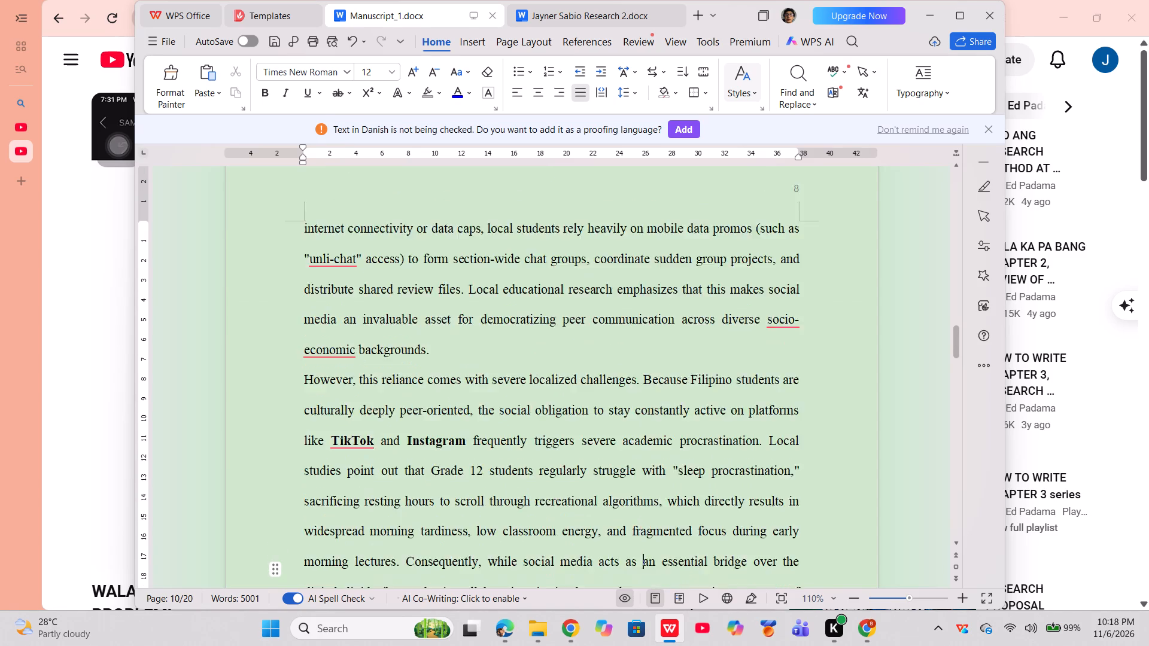
key(Down)
key(Down)
key(Down)
key(Down)
key(Down)
key(Down)
key(Down)
key(Down)
key(Down)
key(Down)
key(Down)
key(Down)
key(Down)
key(Down)
key(Down)
key(Down)
key(Down)
key(Down)
key(Down)
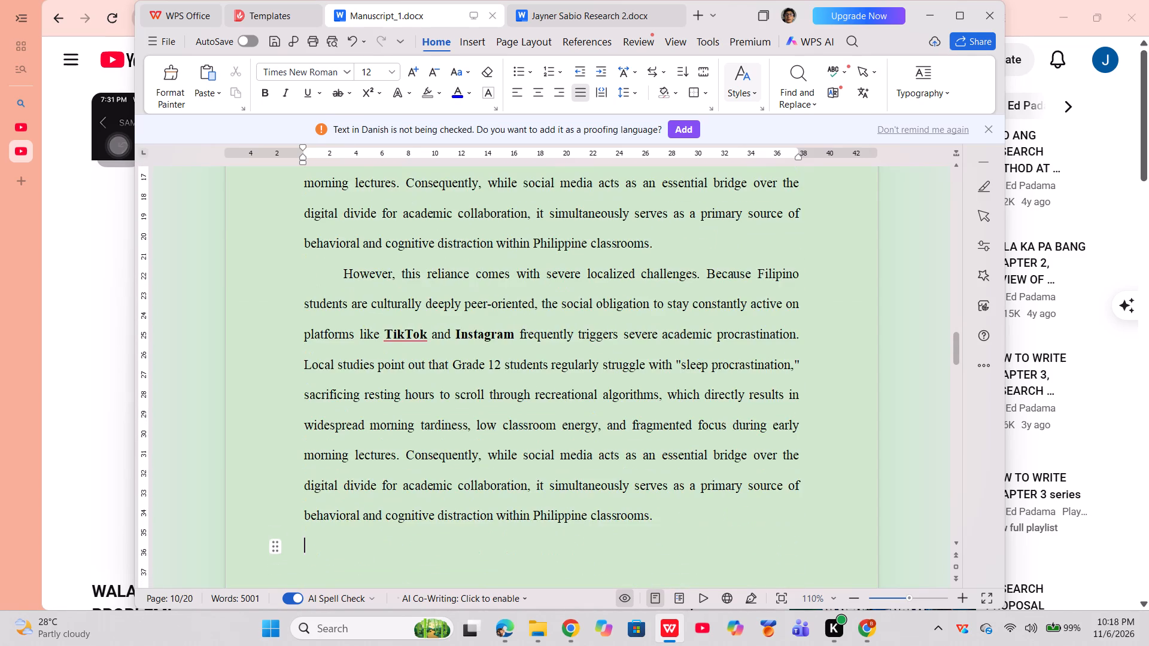
Review the framework text that follows, including the Input-Process-Output paradigm and the paragraph explaining it.
key(Down)
key(Down)
key(Down)
key(Down)
key(Down)
key(Down)
key(Down)
key(Down)
key(Down)
key(Down)
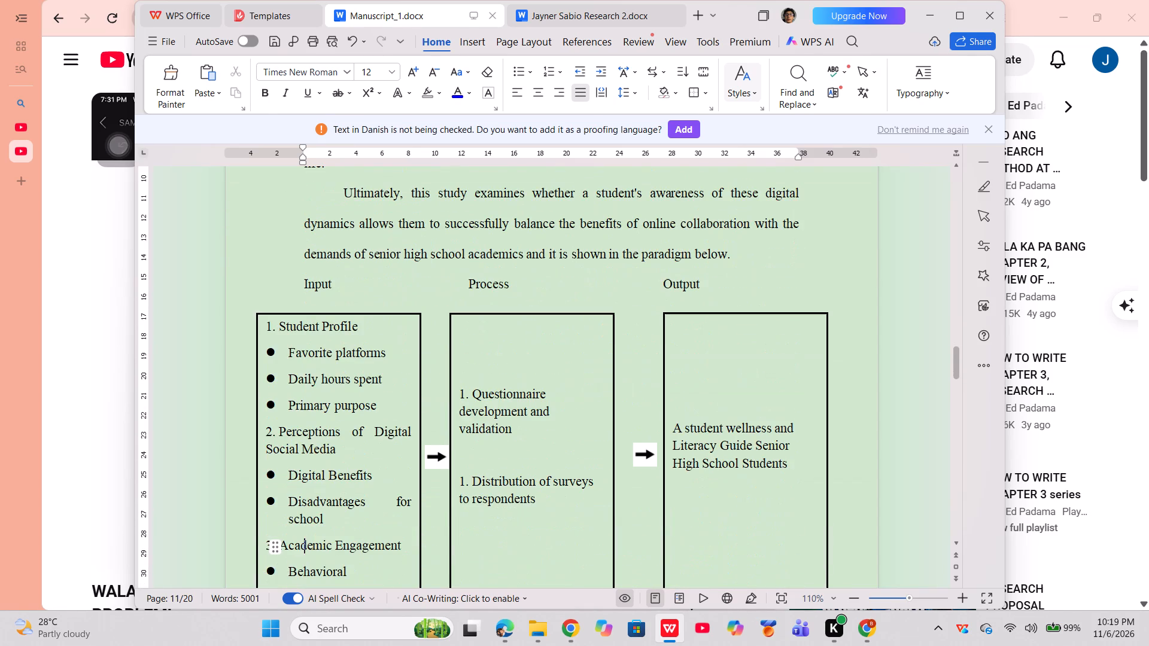
key(Down)
key(Down)
key(Down)
key(Down)
key(Down)
key(Down)
key(Down)
key(Down)
key(Down)
key(Down)
key(Down)
key(Down)
key(Down)
key(Down)
key(Down)
key(Down)
Check the Statement of the Problem section, from its purpose paragraph through research questions 1 to 4.
key(Down)
key(Down)
key(Down)
key(Down)
key(Down)
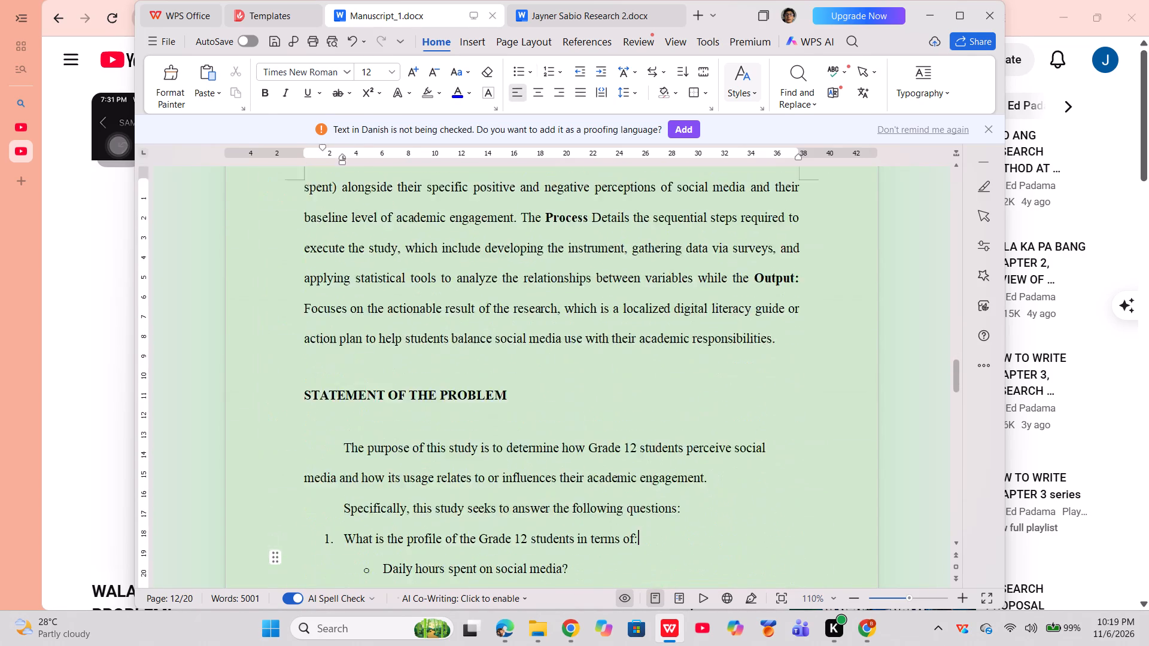
key(Down)
key(Down)
key(Down)
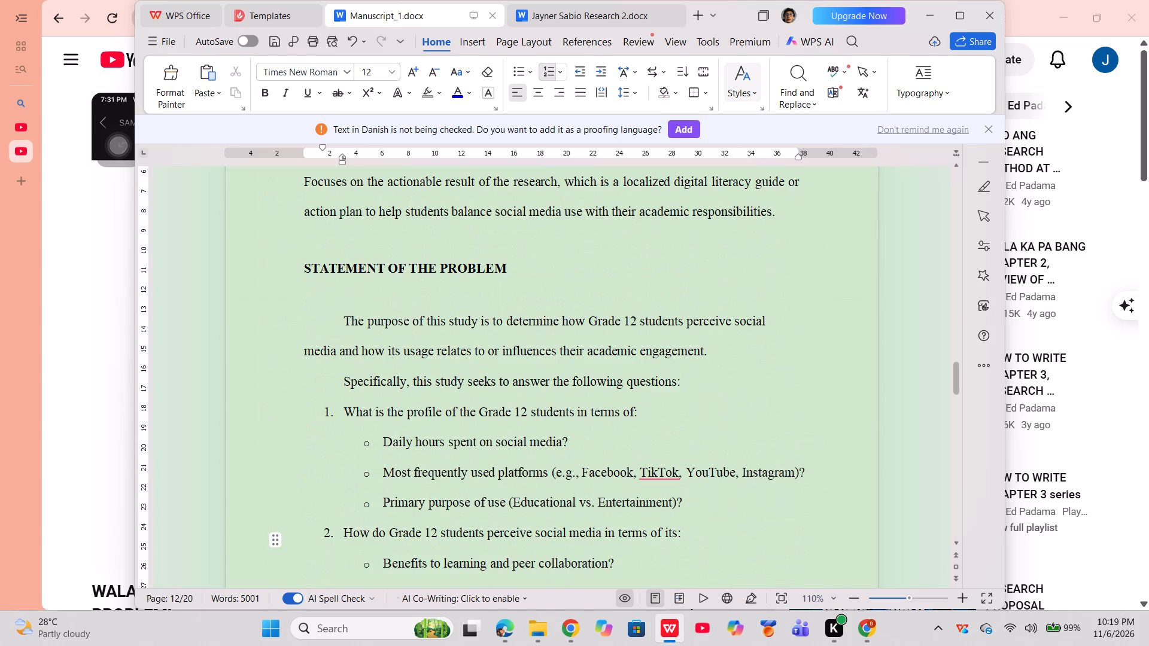
key(Down)
key(Down)
key(Down)
key(Down)
key(Down)
key(Down)
key(Down)
key(Down)
key(Down)
key(Down)
key(Down)
key(Down)
key(Down)
key(Down)
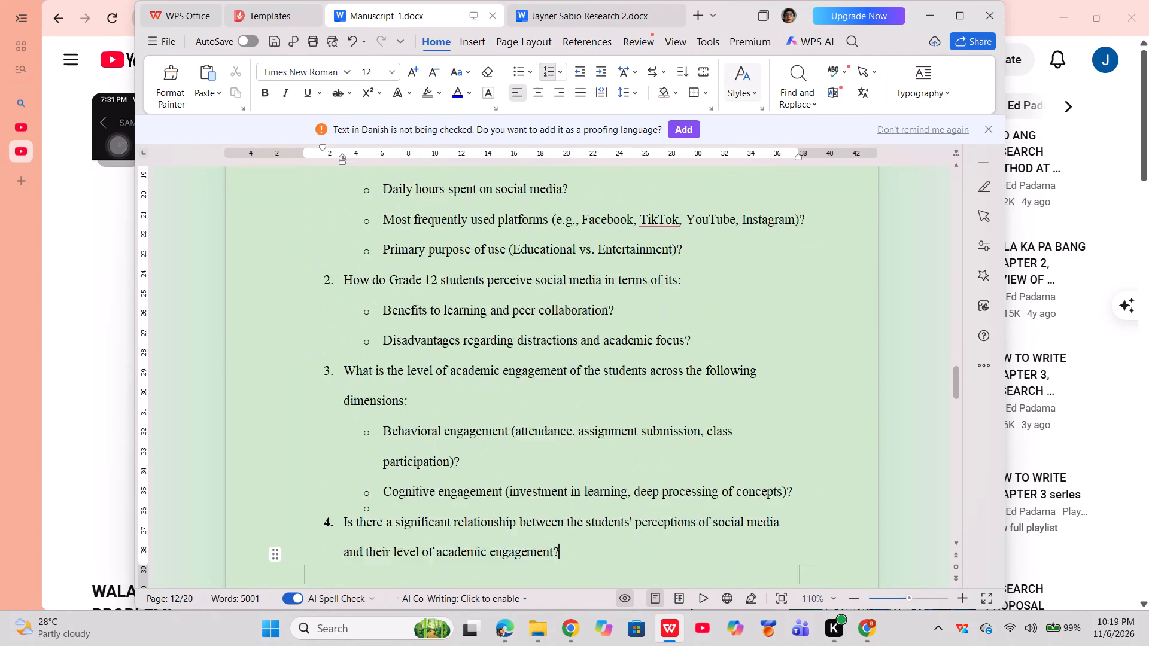
Check the Hypothesis and the Scope and Delimitation of the Study sections.
key(Down)
key(Down)
key(Down)
key(Down)
key(Down)
key(Down)
key(Down)
key(Down)
key(Down)
key(Down)
key(Down)
key(Down)
key(Down)
key(Down)
key(Down)
key(Down)
key(Down)
key(Down)
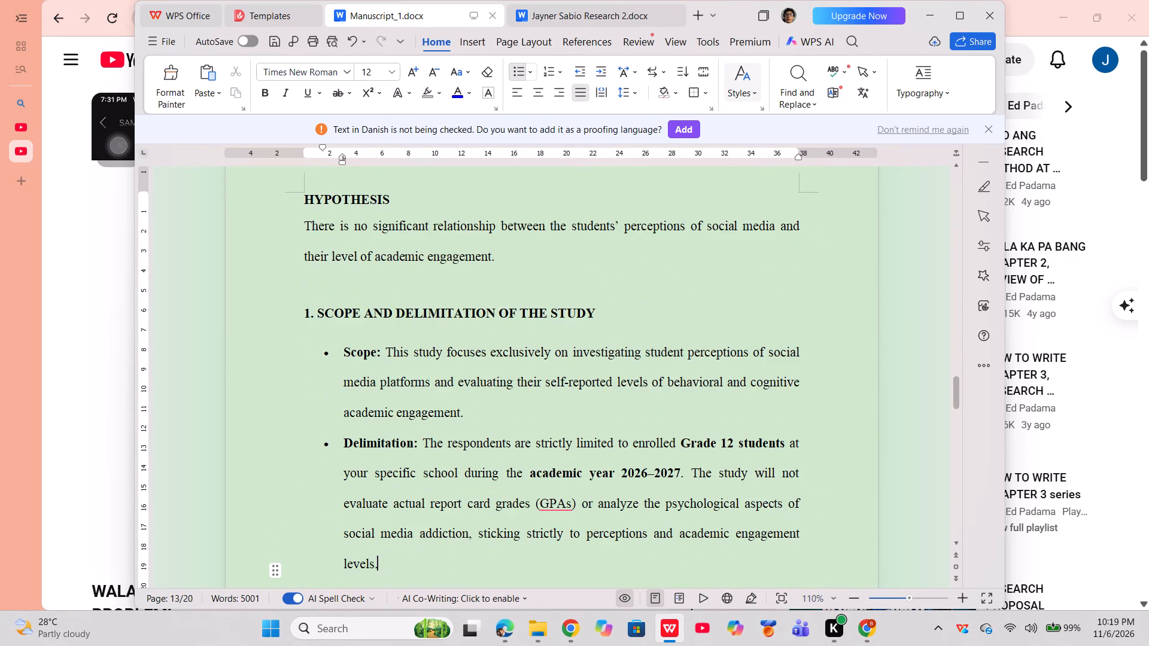
Review the Significance of the Study section and its list of beneficiaries, down to the Definition of Terms heading.
key(Down)
key(Down)
key(Down)
key(Down)
key(Down)
key(Down)
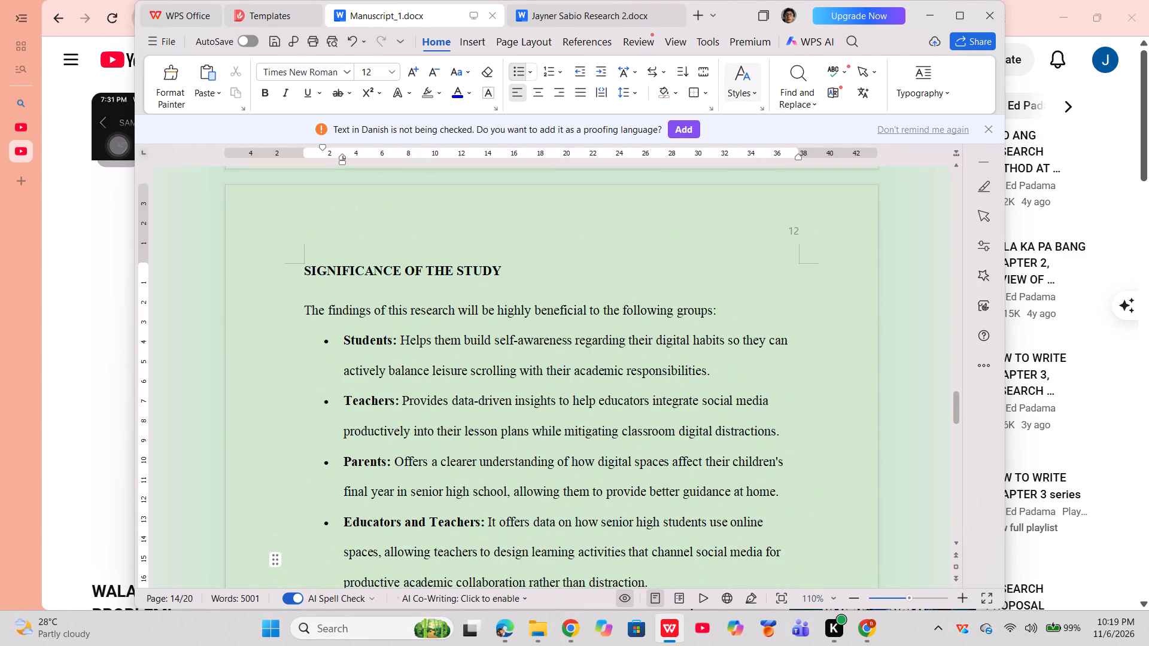
key(Down)
key(Down)
key(Down)
key(Down)
key(Down)
key(Down)
key(Down)
key(Down)
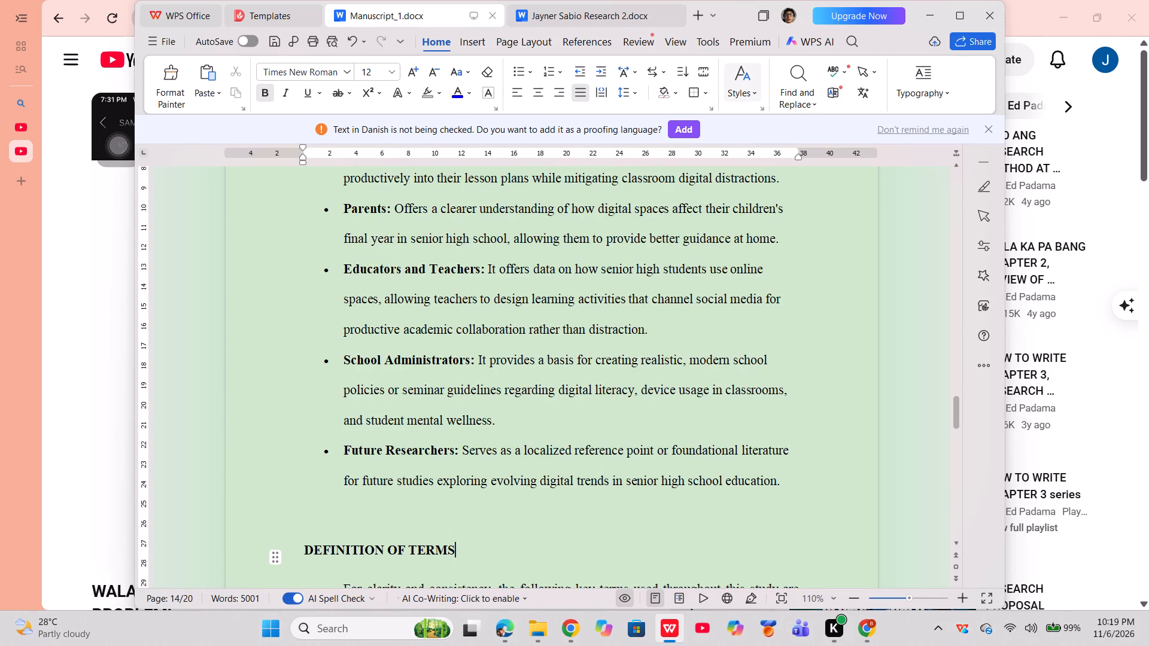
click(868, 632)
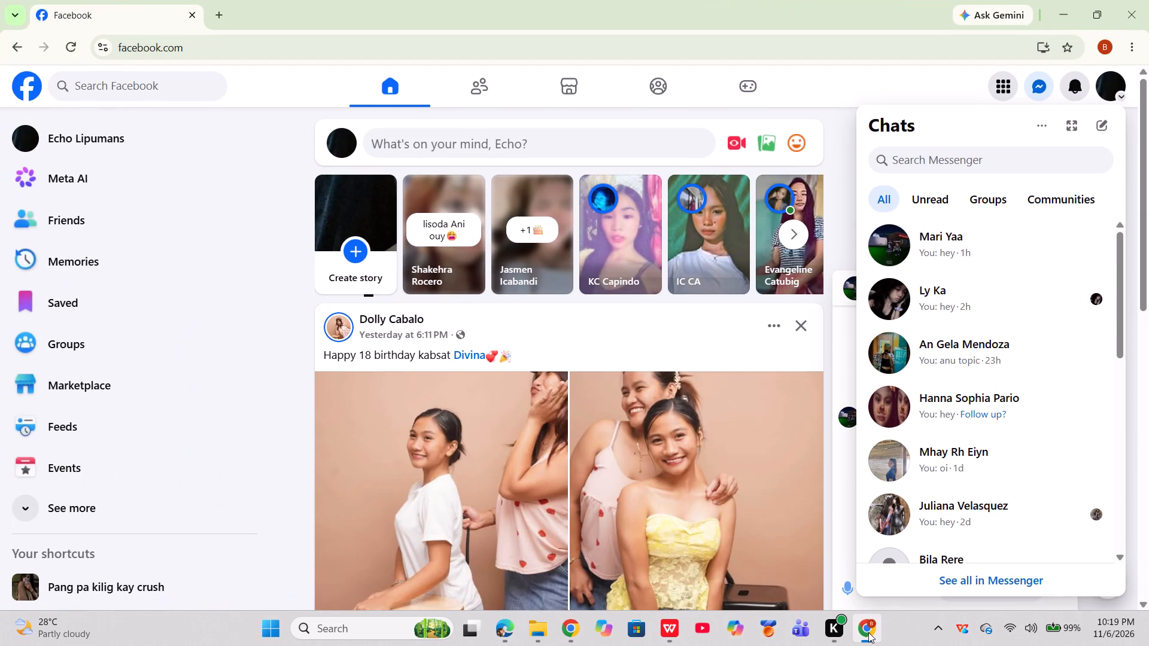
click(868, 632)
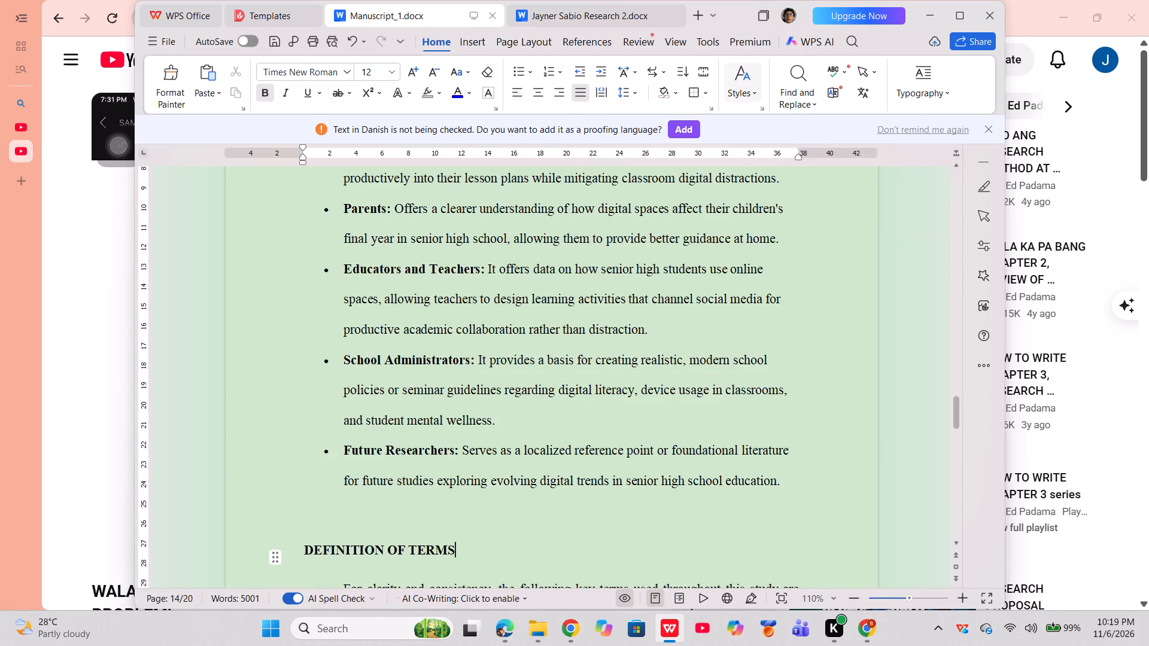
Review the Definition of Terms section, from Academic Engagement through Social Media Perceptions to the end of the chapter.
click(624, 425)
key(Down)
key(Down)
key(Down)
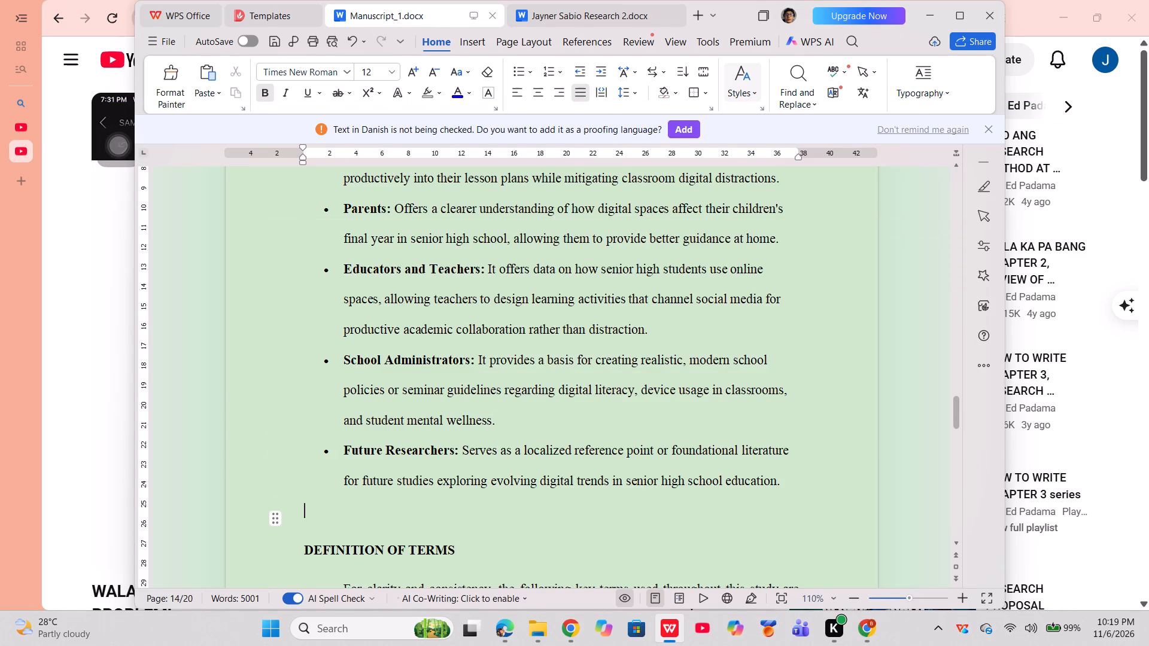
key(Down)
key(Down)
key(Down)
key(Down)
key(Down)
key(Down)
key(Down)
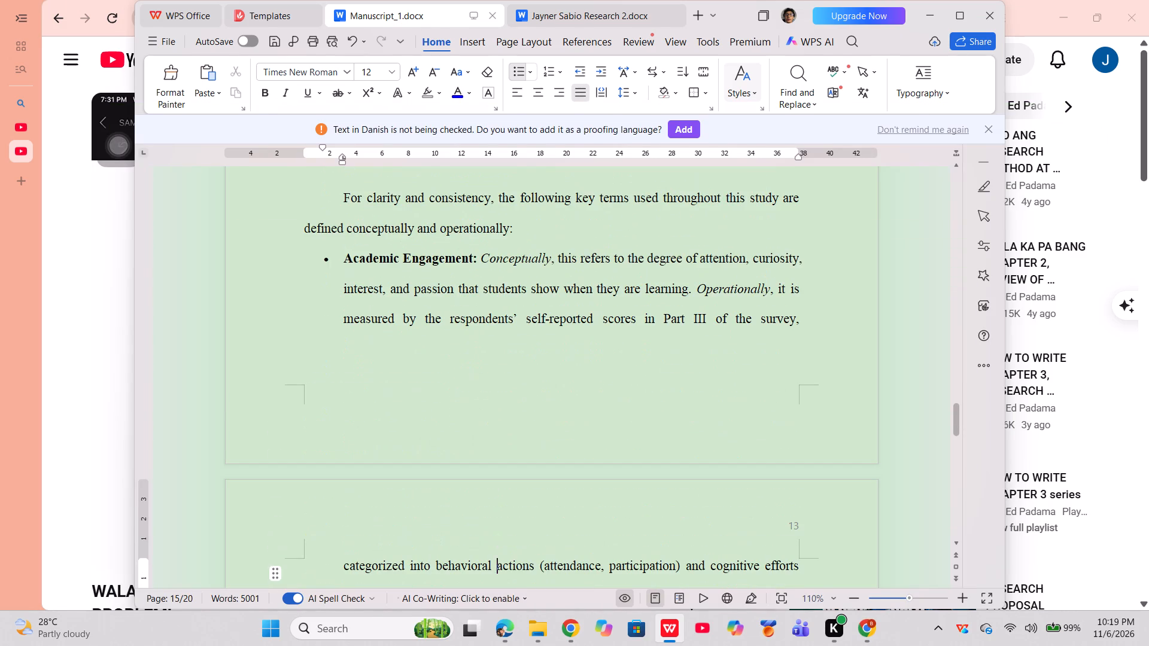
key(Down)
key(Down)
key(Down)
key(Down)
key(Down)
key(Down)
key(Down)
key(Down)
key(Down)
key(Down)
key(Down)
key(Down)
key(Down)
key(Down)
key(Down)
key(Down)
key(Down)
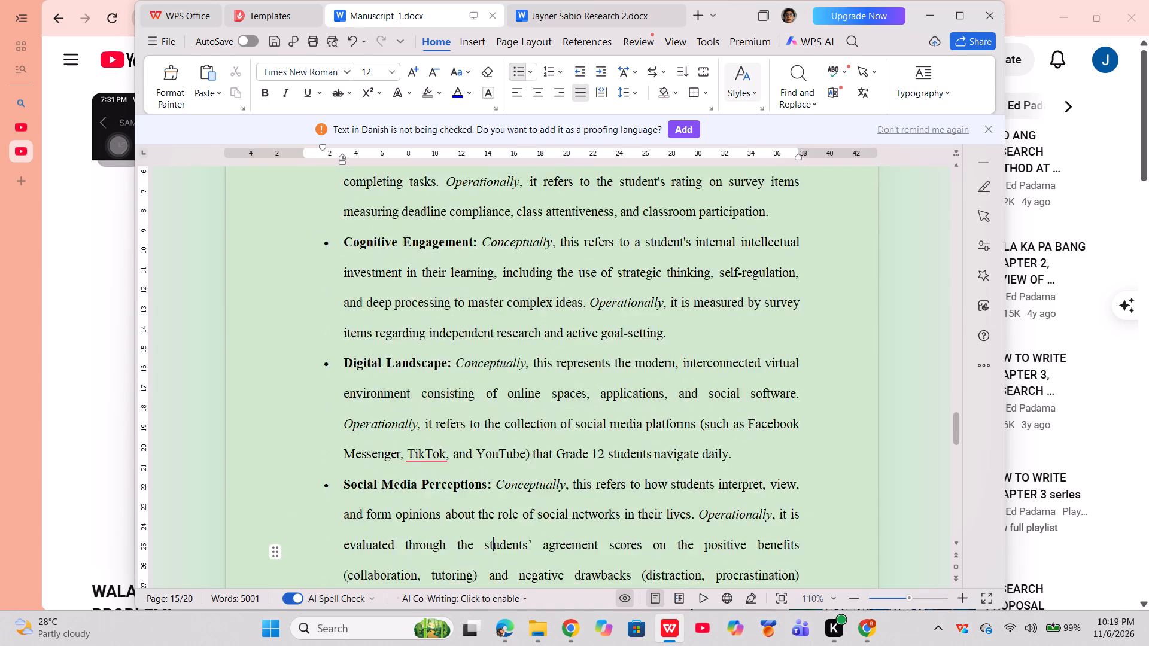
key(Down)
key(Down)
key(Down)
key(Down)
key(Down)
key(Down)
key(Down)
key(Down)
key(Down)
Review the opening of Chapter II, Methodology, from Research Design through Population of the Study to the start of Data Gathering Instrument.
key(Down)
key(Down)
key(Down)
key(Down)
key(Down)
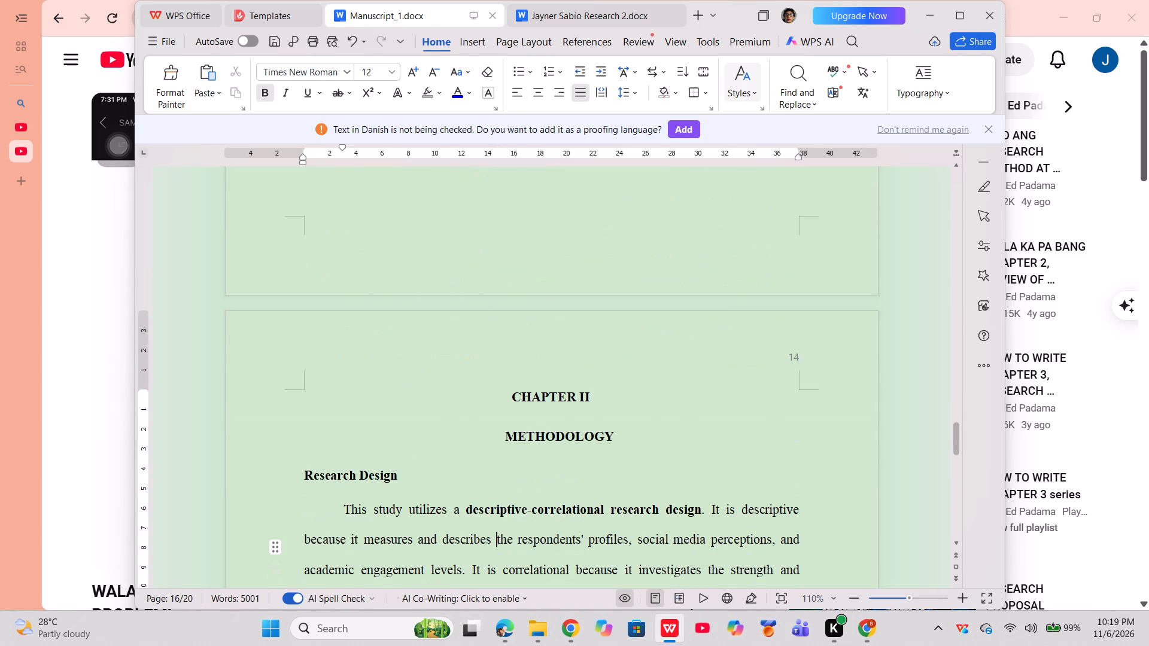
key(Down)
key(Down)
key(Down)
key(Down)
key(Down)
key(Down)
key(Down)
key(Down)
key(Down)
key(Down)
key(Down)
key(Down)
key(Down)
key(Down)
key(Down)
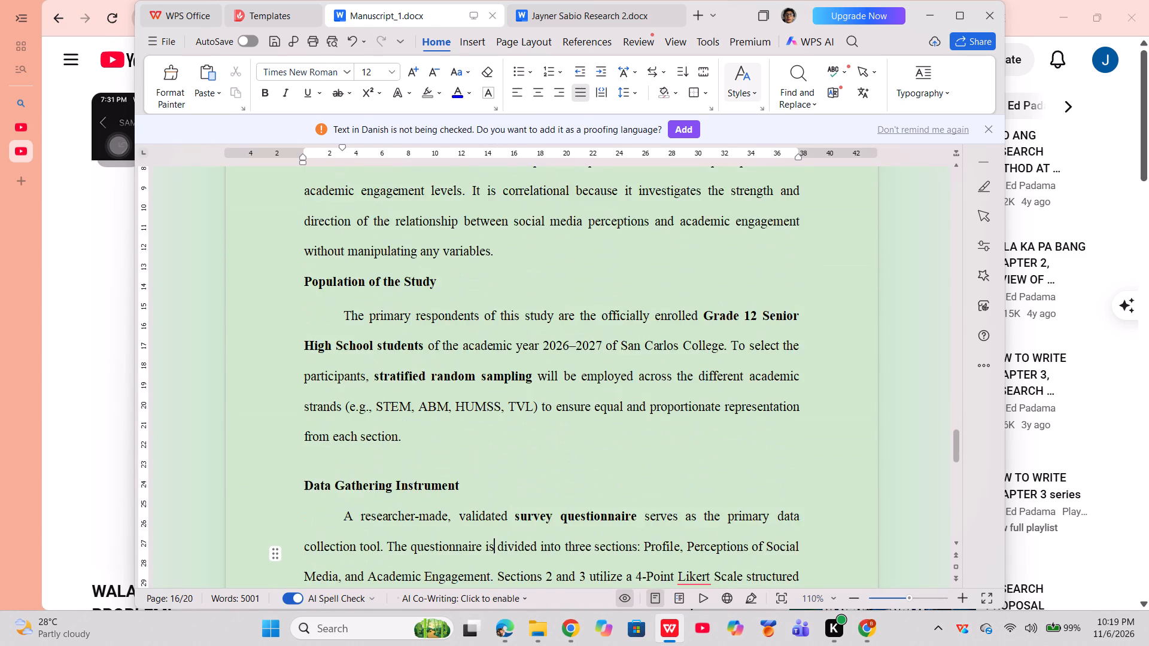
Review the methodology text from Data Gathering Instrument through the analysis sections to the numbered Data Gathering Procedure list on page 16.
key(Down)
key(Down)
key(Down)
key(Down)
key(Down)
key(Down)
key(Down)
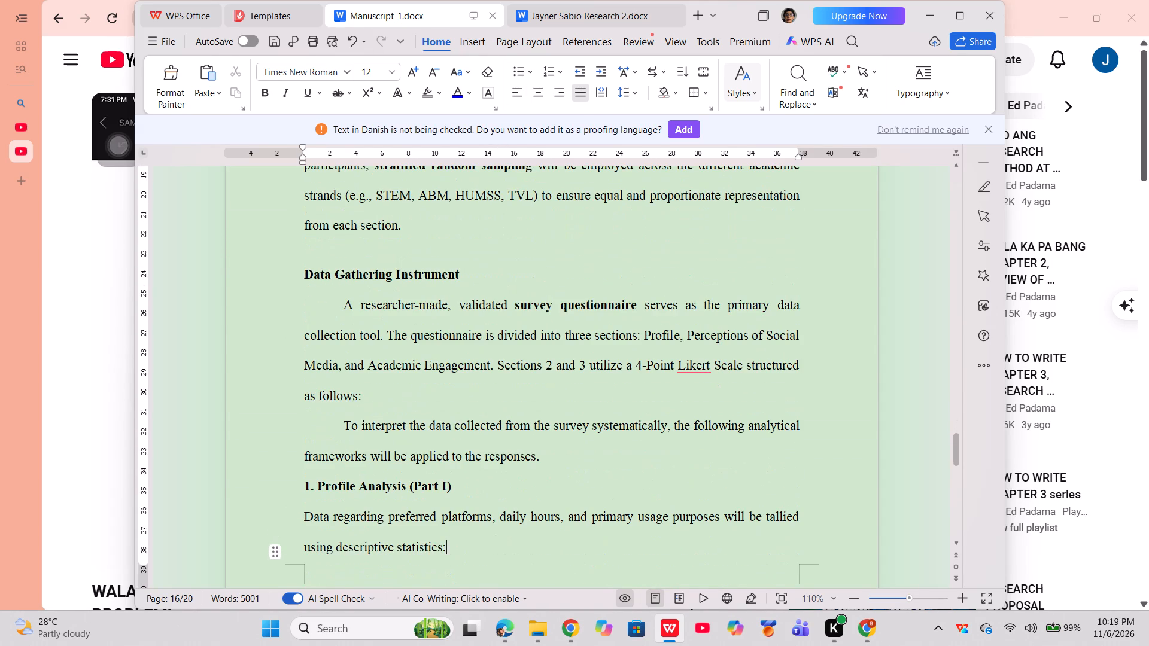
key(Down)
key(Down)
key(Down)
key(Down)
key(Down)
key(Down)
key(Down)
key(Down)
key(Down)
key(Down)
key(Down)
key(Down)
key(Down)
key(Down)
key(Down)
key(Down)
key(Down)
key(Down)
key(Down)
key(Down)
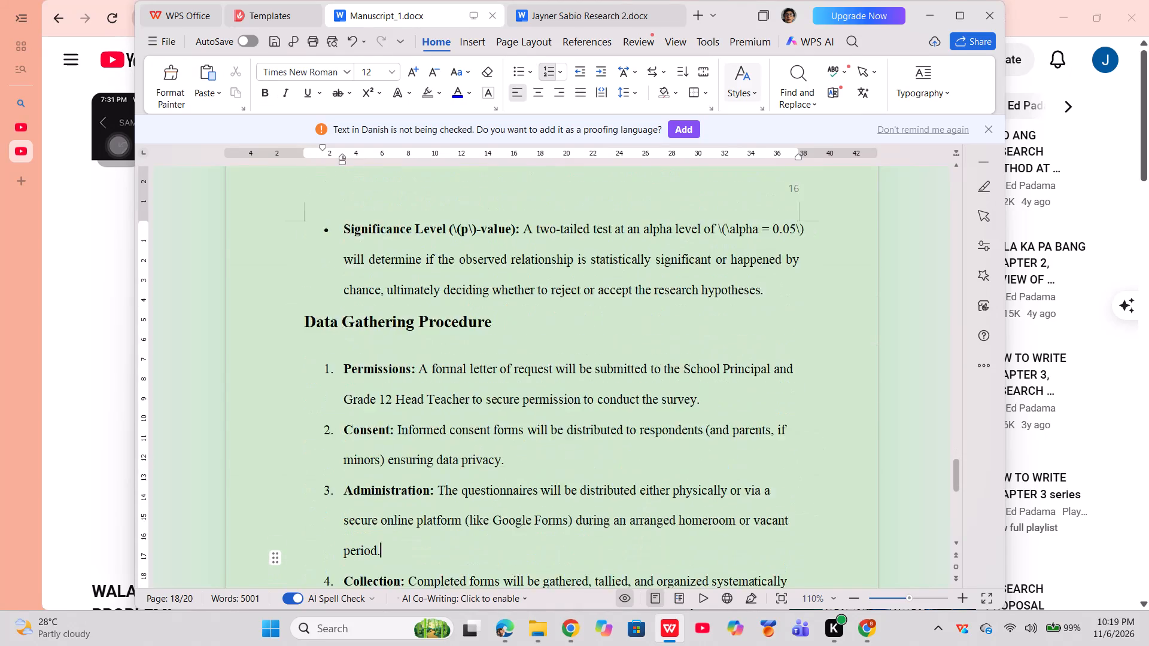
Recheck the Significance Level bullet and the Correlational Analysis section with its positive and negative correlation bullets, working backwards.
key(Up)
key(Up)
key(Up)
key(Up)
key(Up)
key(Up)
key(Up)
key(Up)
key(Up)
key(Up)
key(Up)
key(Up)
key(Up)
key(Up)
key(Up)
key(Up)
key(Up)
key(Up)
key(Up)
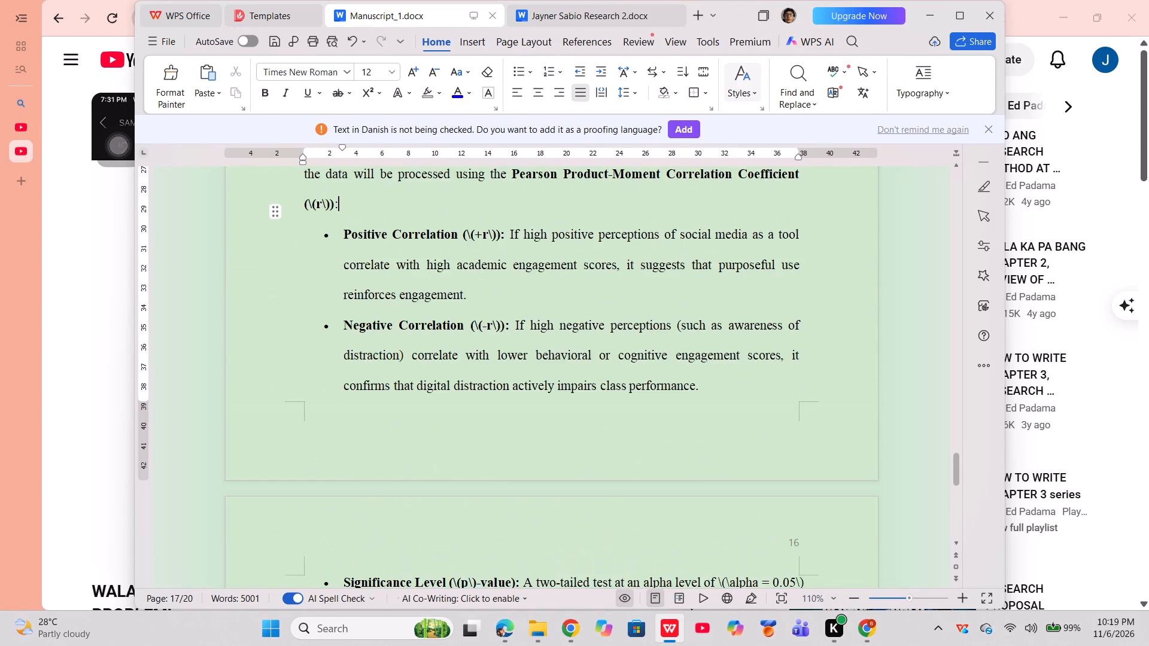
key(Up)
key(Up)
key(Up)
key(Up)
key(Up)
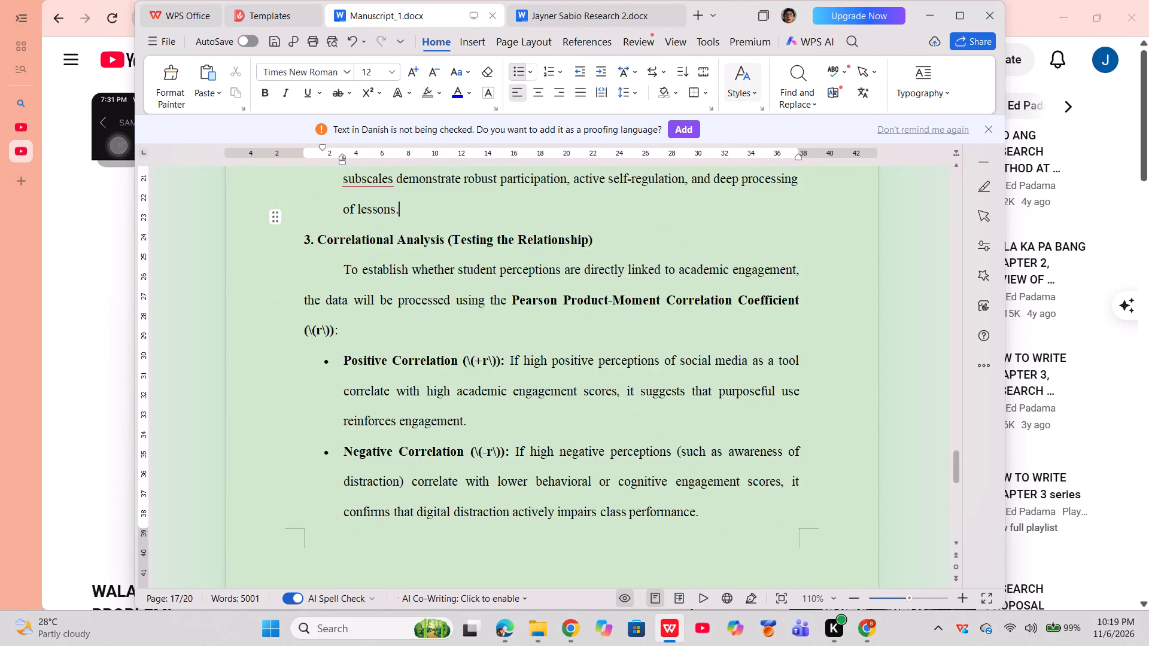
Check the layout of the Mean Score Interpretation section on page 15, including its bullets, the mean range table and the Frequency Distribution bullet.
key(Up)
key(Up)
key(Up)
key(Up)
key(Up)
key(Up)
key(Up)
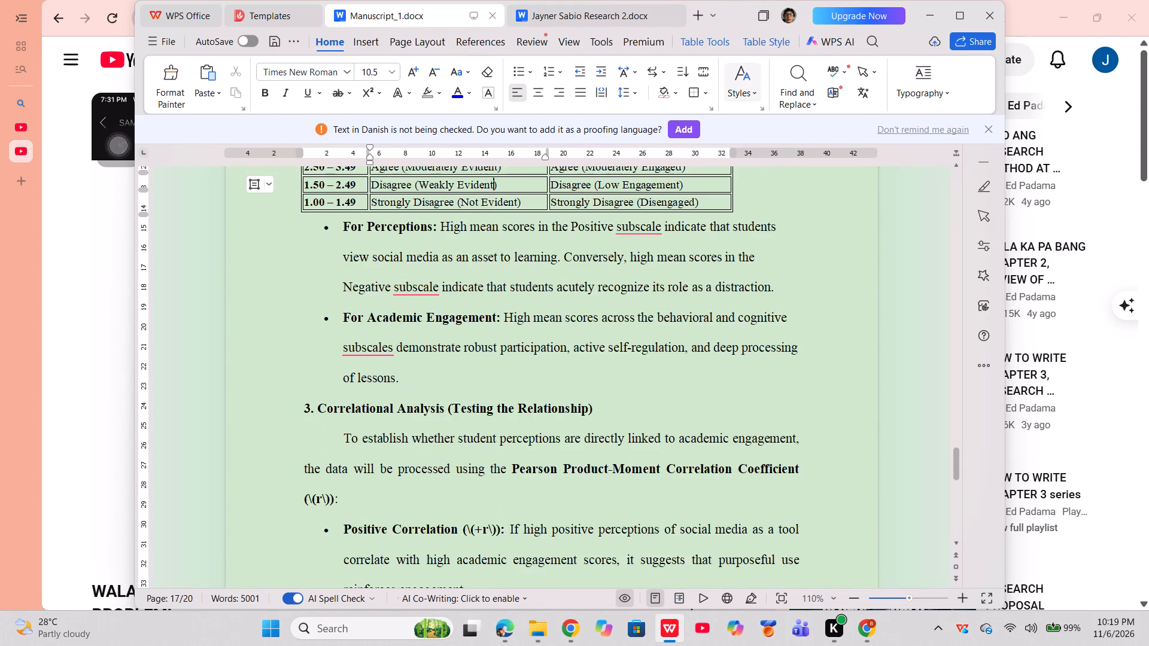
key(Up)
key(Up)
key(Up)
key(Up)
key(Up)
key(Up)
key(Up)
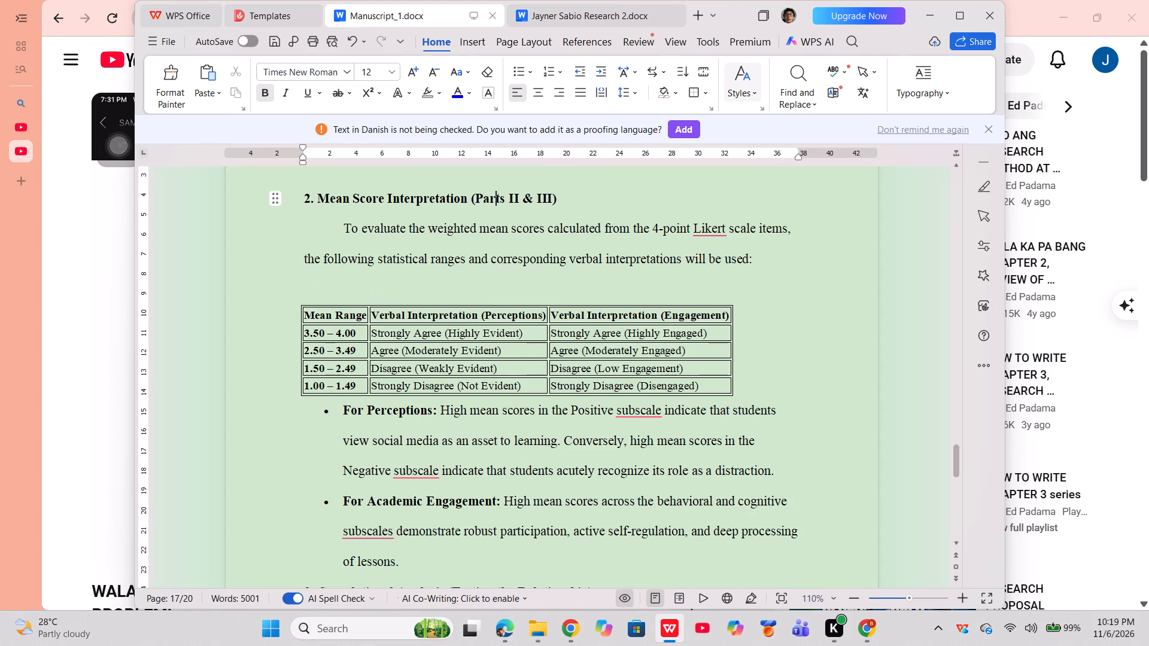
key(Up)
key(Up)
key(Up)
key(Up)
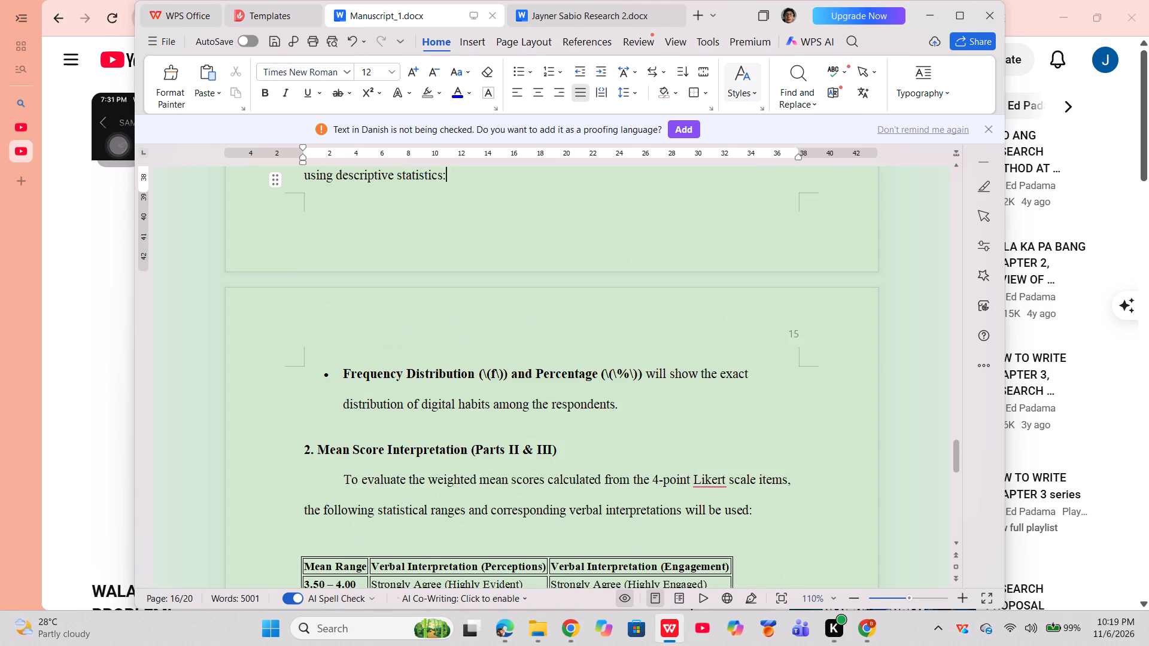
Check the alignment of the Profile Analysis, Data Gathering Instrument and Population of the Study paragraphs.
key(Up)
key(Up)
key(Up)
key(Up)
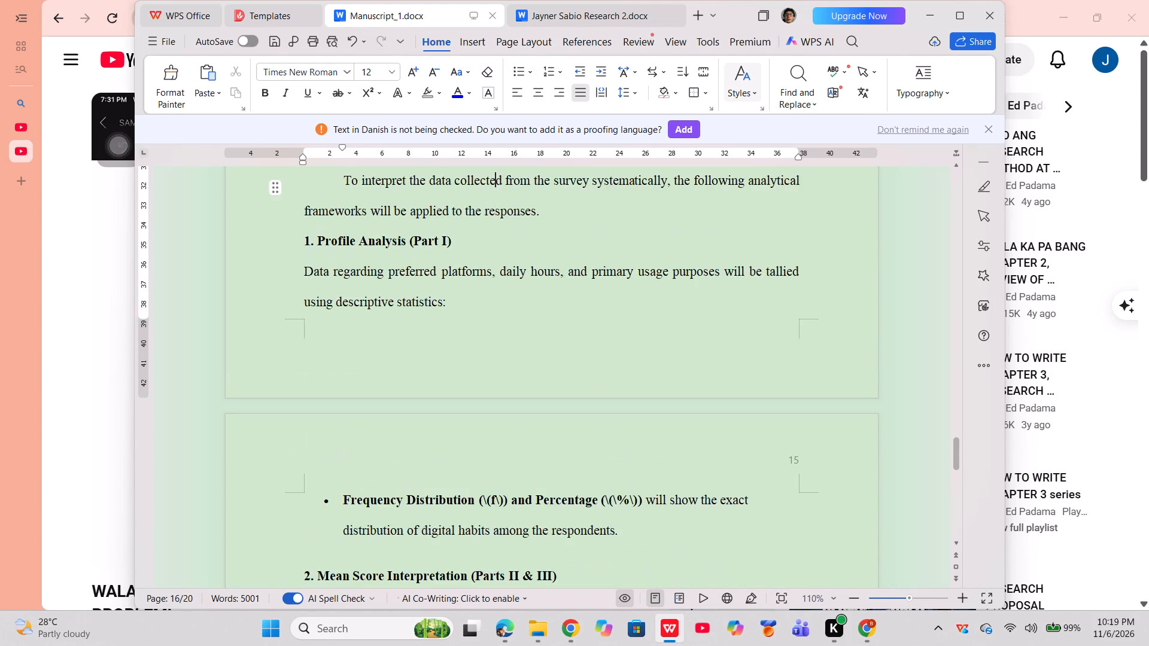
key(Up)
key(Up)
key(Up)
key(Up)
key(Up)
key(Up)
key(Up)
key(Up)
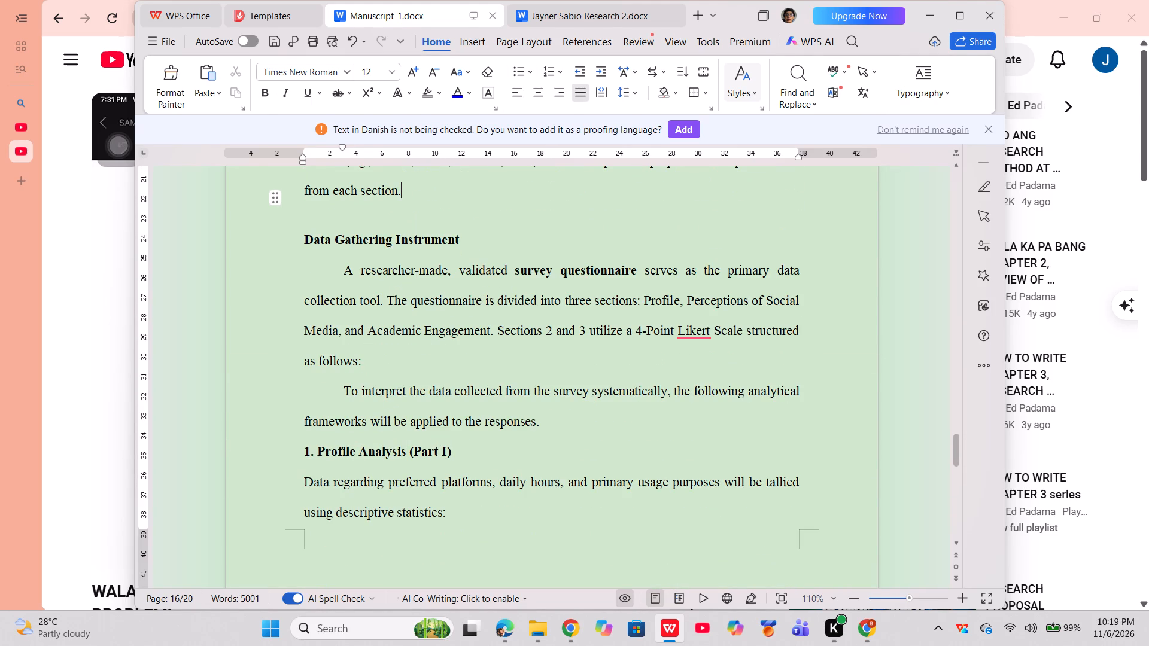
key(Up)
key(Up)
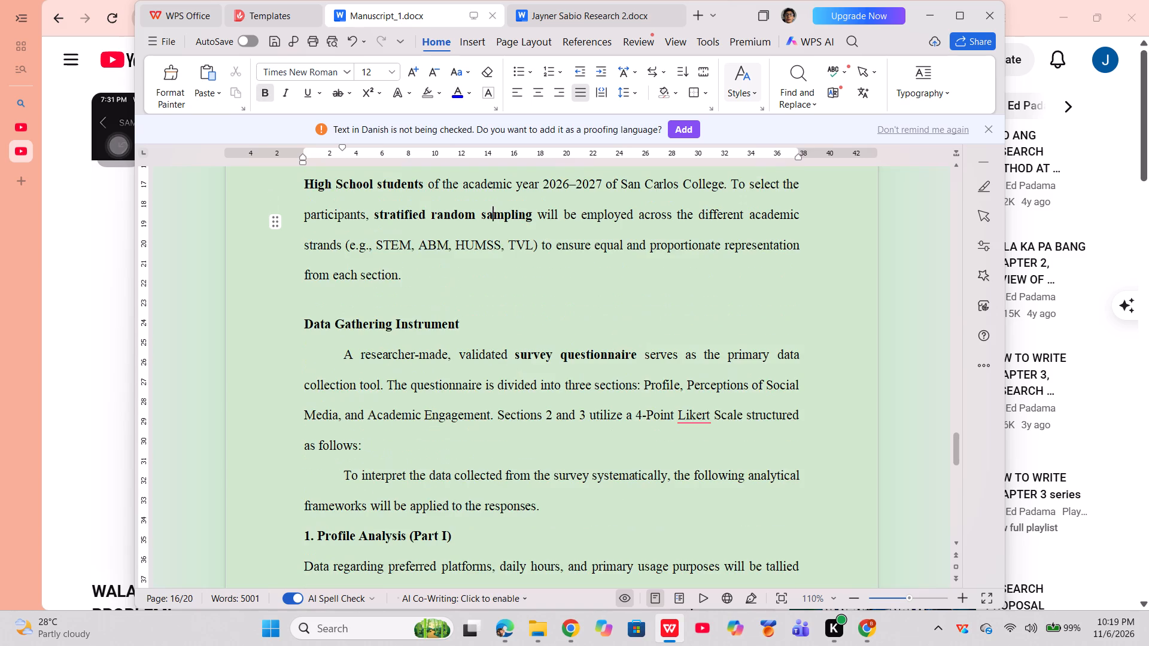
key(Up)
key(Up)
key(Up)
key(Up)
key(Up)
key(Up)
key(Up)
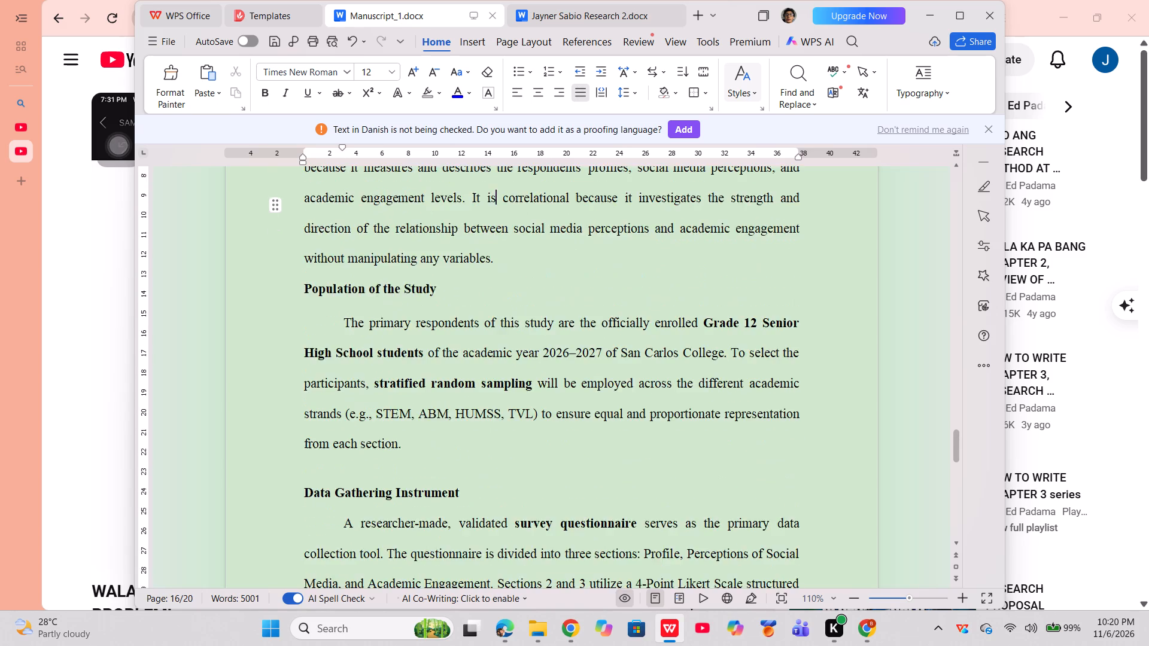
Examine the start of Chapter II Methodology on page 14, covering the chapter headings and the Research Design paragraph.
key(Up)
key(Up)
key(Up)
key(Up)
key(Up)
key(Up)
key(Up)
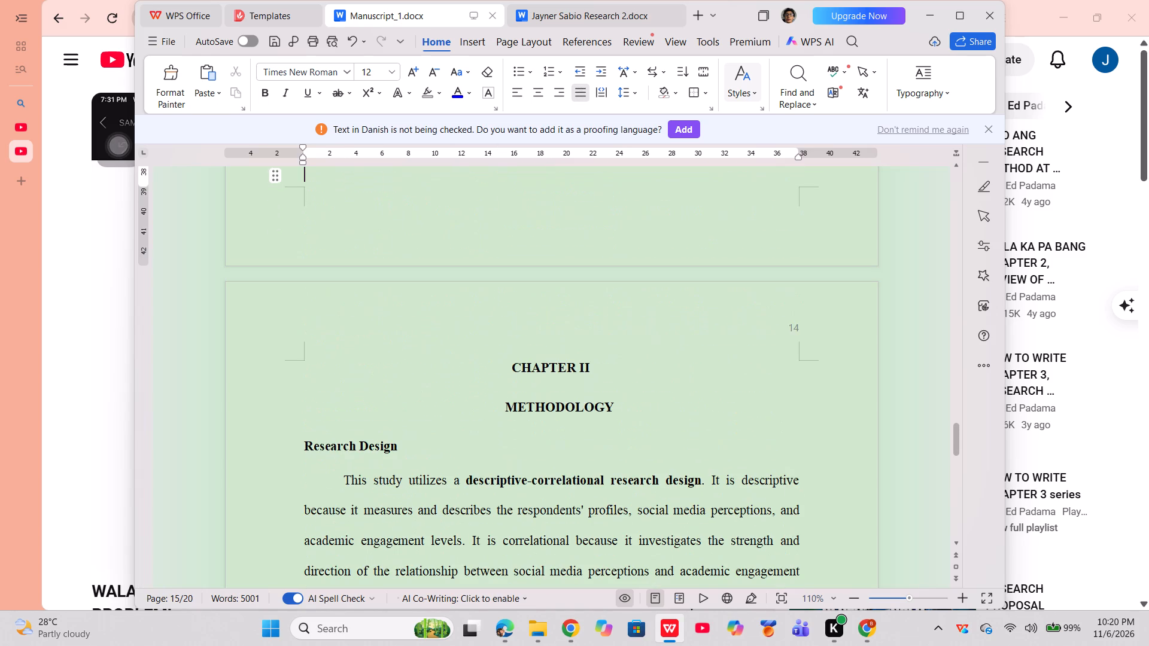
key(Down)
key(Down)
key(Down)
key(Down)
key(Down)
key(Down)
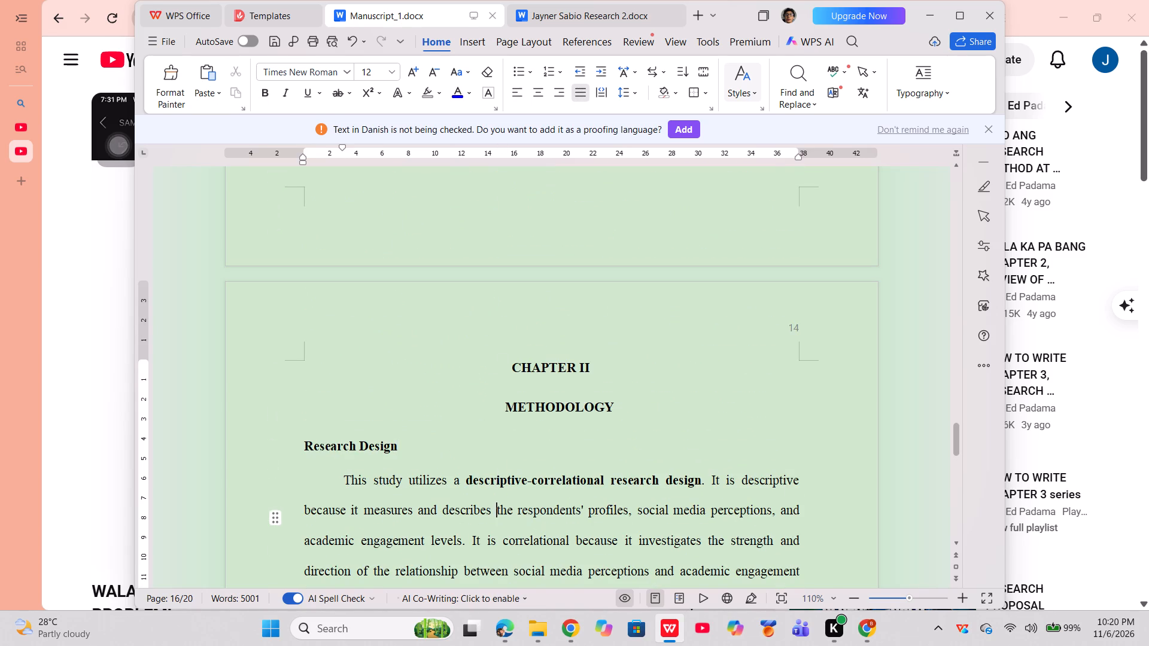
key(Down)
key(Down)
key(Down)
key(Down)
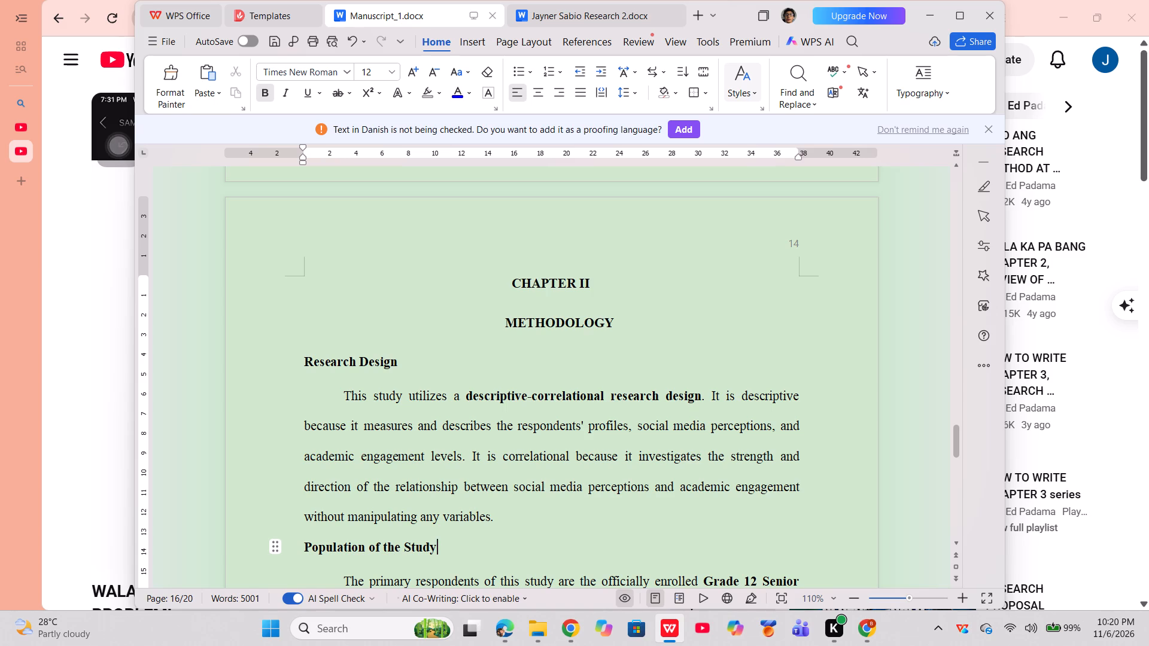
Read through the Research Design and Population of the Study paragraphs in Chapter II, checking their wording and layout.
click(615, 408)
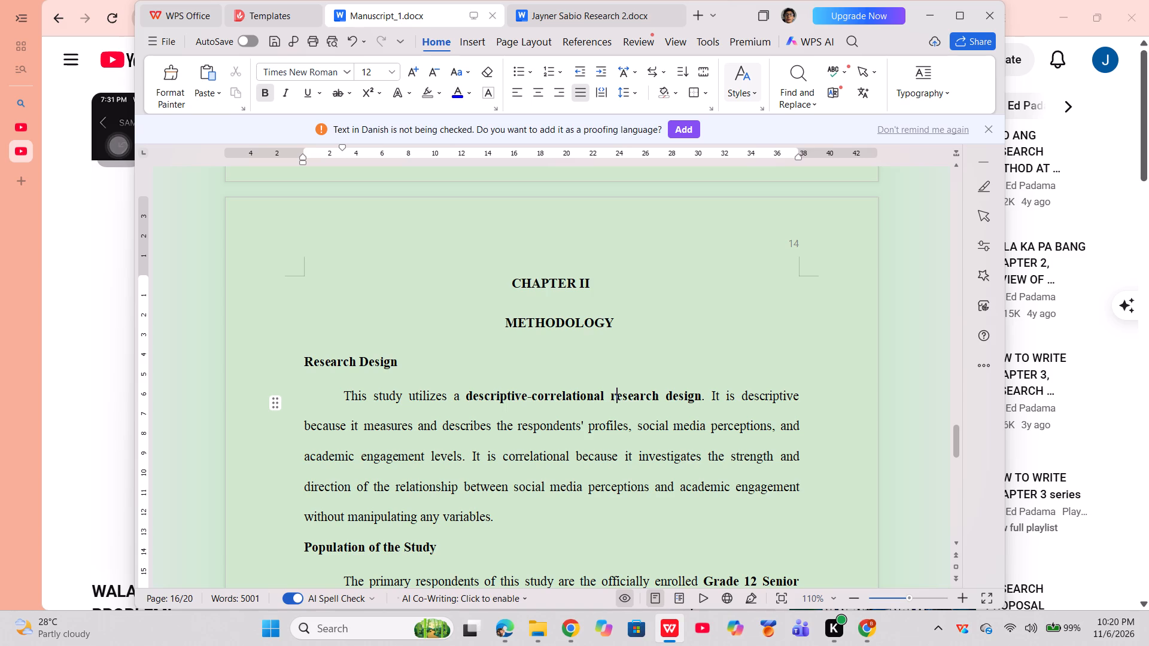
click(608, 465)
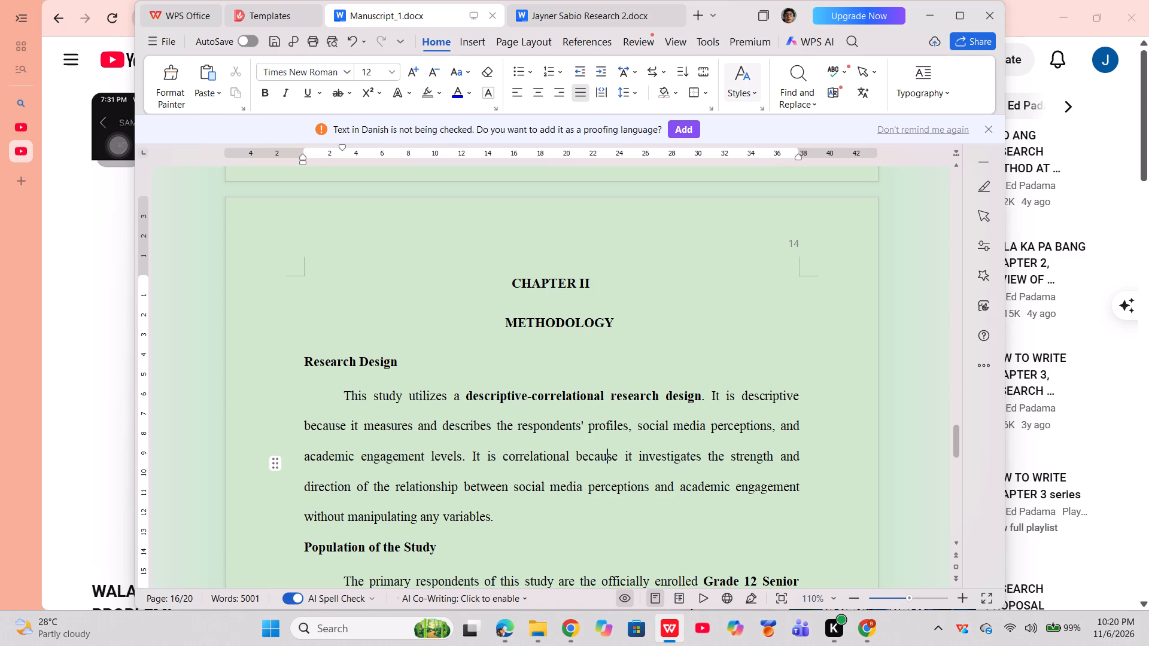
key(Down)
key(Down)
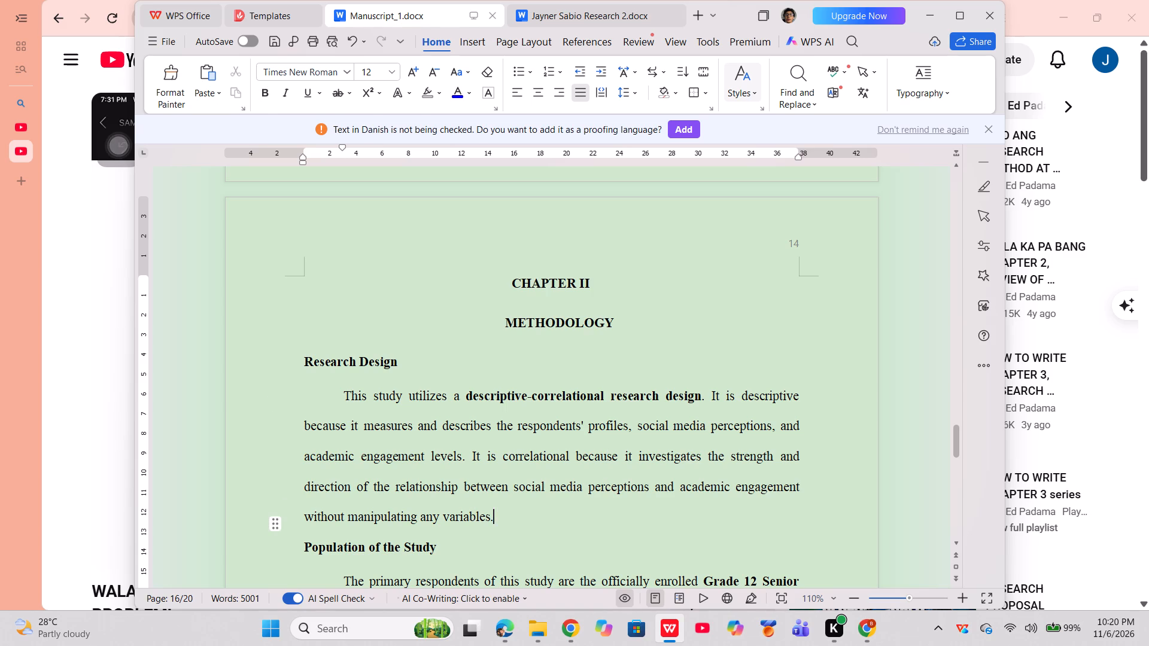
key(Down)
key(Down)
key(Down)
key(Down)
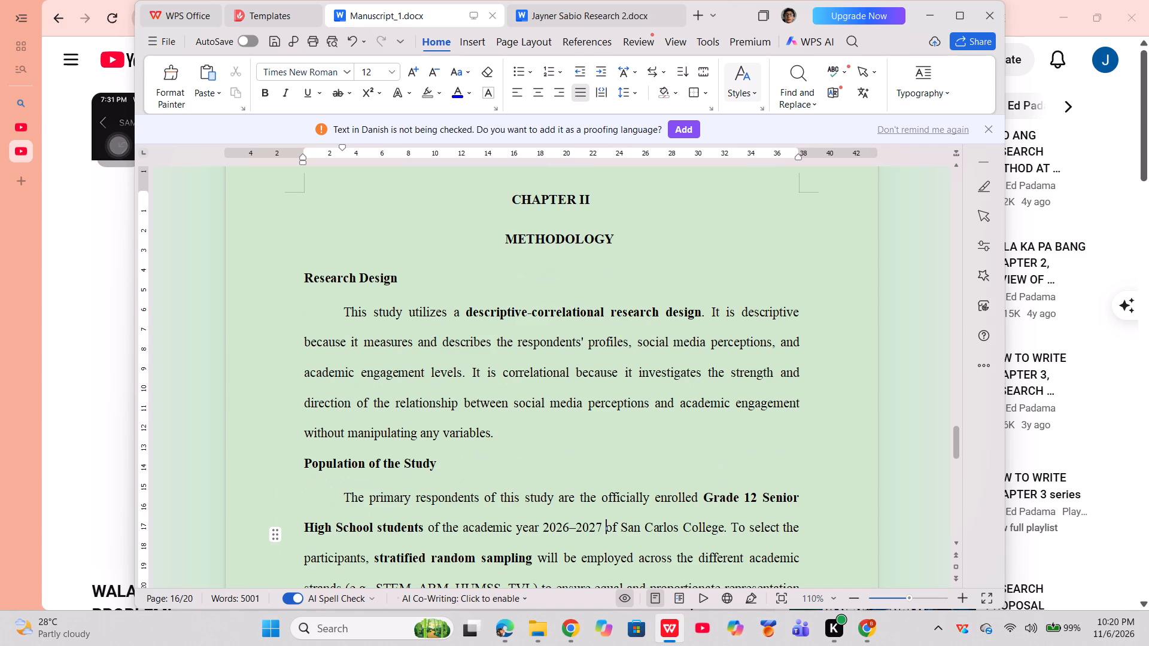
click(866, 629)
click(866, 629)
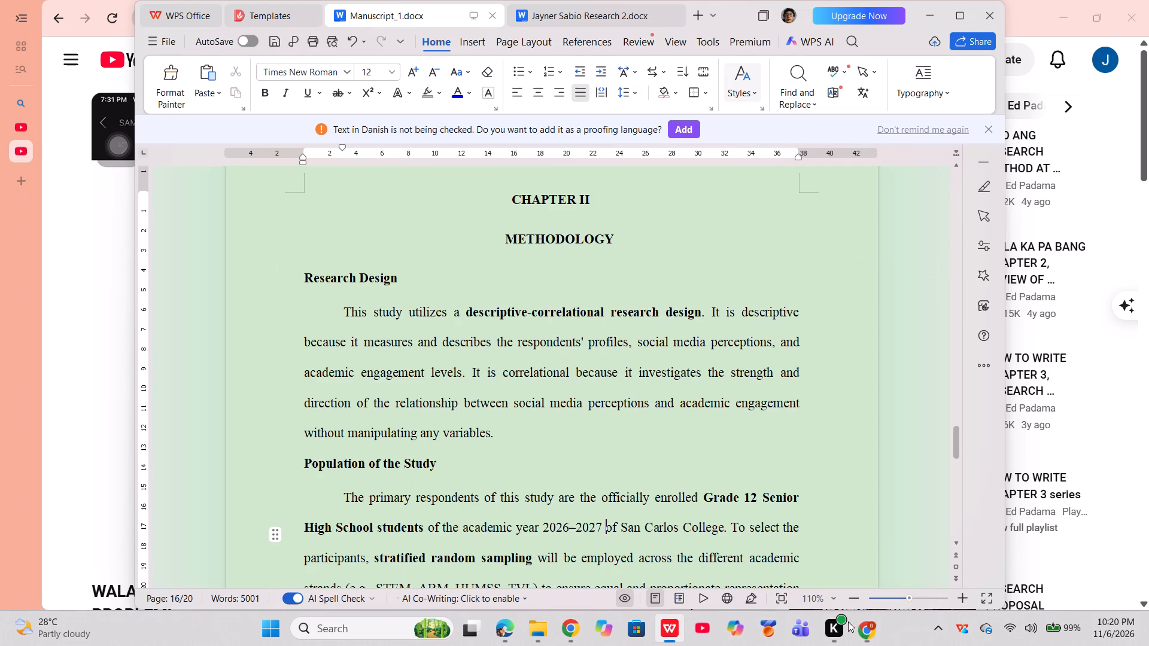
click(691, 534)
key(Down)
key(Down)
key(Down)
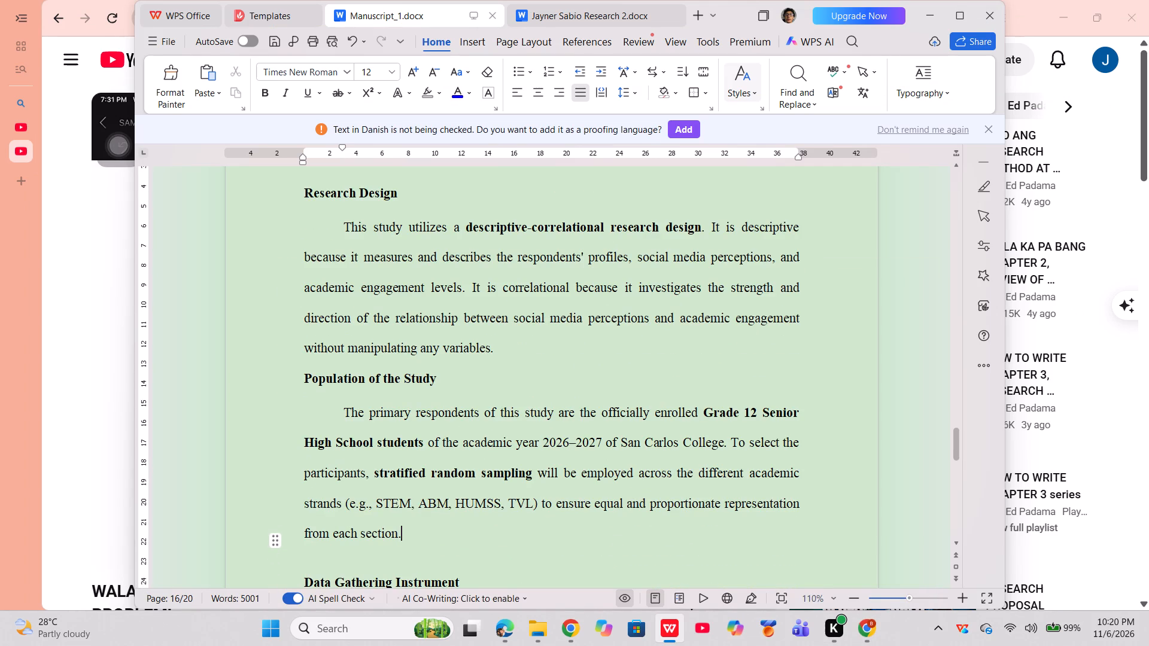
Go back through the manuscript from Chapter II to the research title on the title page.
key(Up)
key(Up)
key(Up)
key(Up)
key(Up)
key(Up)
key(Up)
key(Up)
key(Up)
key(Up)
key(Up)
key(Up)
key(Up)
key(Up)
key(Up)
key(Up)
key(Up)
key(Up)
key(Up)
key(Up)
key(Up)
key(Up)
key(Up)
key(Up)
key(Up)
key(Up)
key(Up)
key(Up)
key(Up)
key(Up)
key(Up)
key(Up)
key(Up)
key(Up)
key(Up)
key(Up)
key(Up)
key(Up)
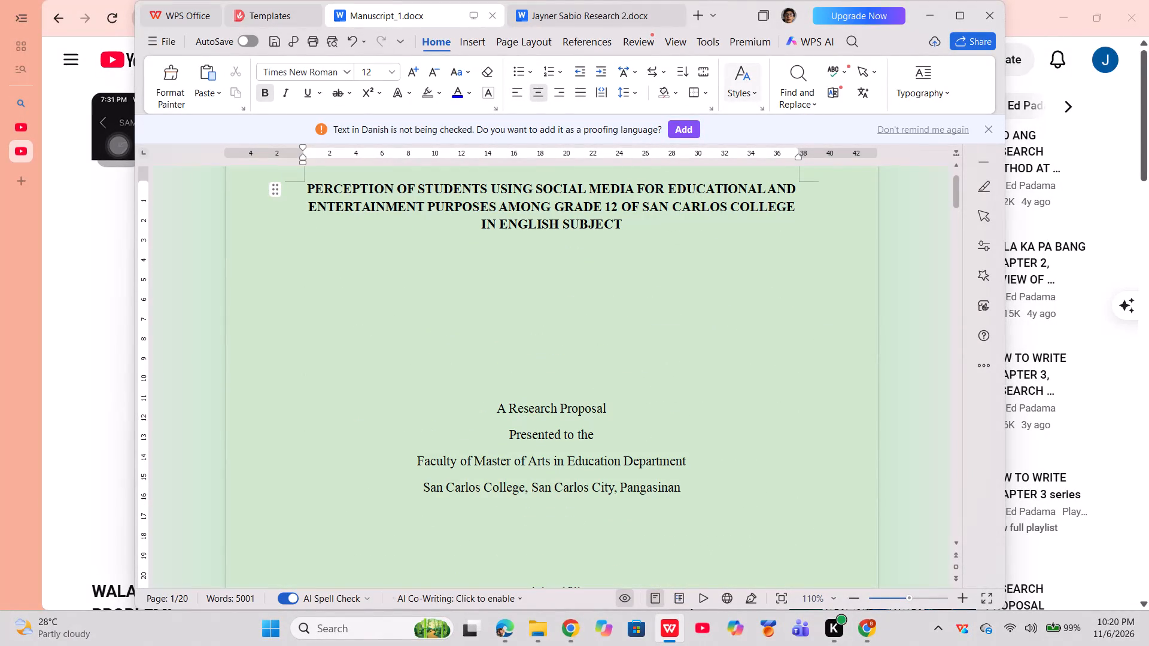
Look over the title page from the research title down to the Table of Contents heading.
key(Down)
key(Down)
key(Down)
key(Down)
key(Down)
key(Down)
key(Down)
key(Down)
key(Down)
key(Down)
key(Down)
key(Down)
key(Down)
key(Down)
key(Down)
key(Down)
key(Down)
key(Down)
key(Down)
key(Down)
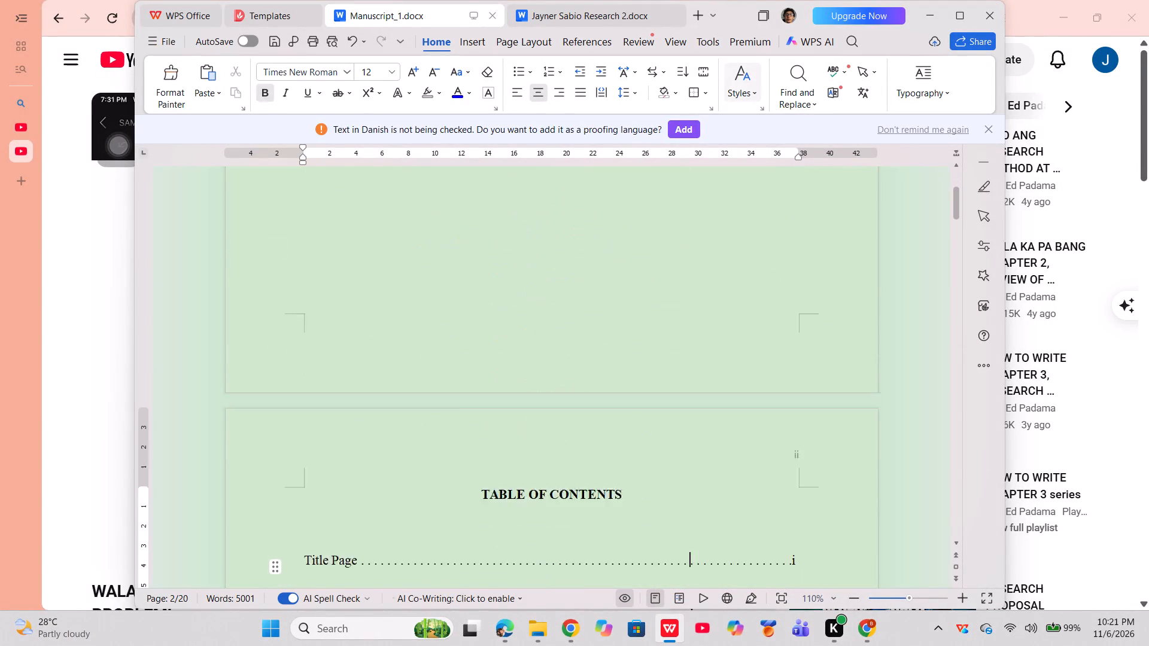
Review the table of contents entries and page numbers from Title Page down to Data Gathering Instrument.
key(Down)
key(Down)
key(Down)
key(Down)
key(Down)
key(Down)
key(Down)
key(Down)
key(Down)
key(Down)
key(Down)
key(Down)
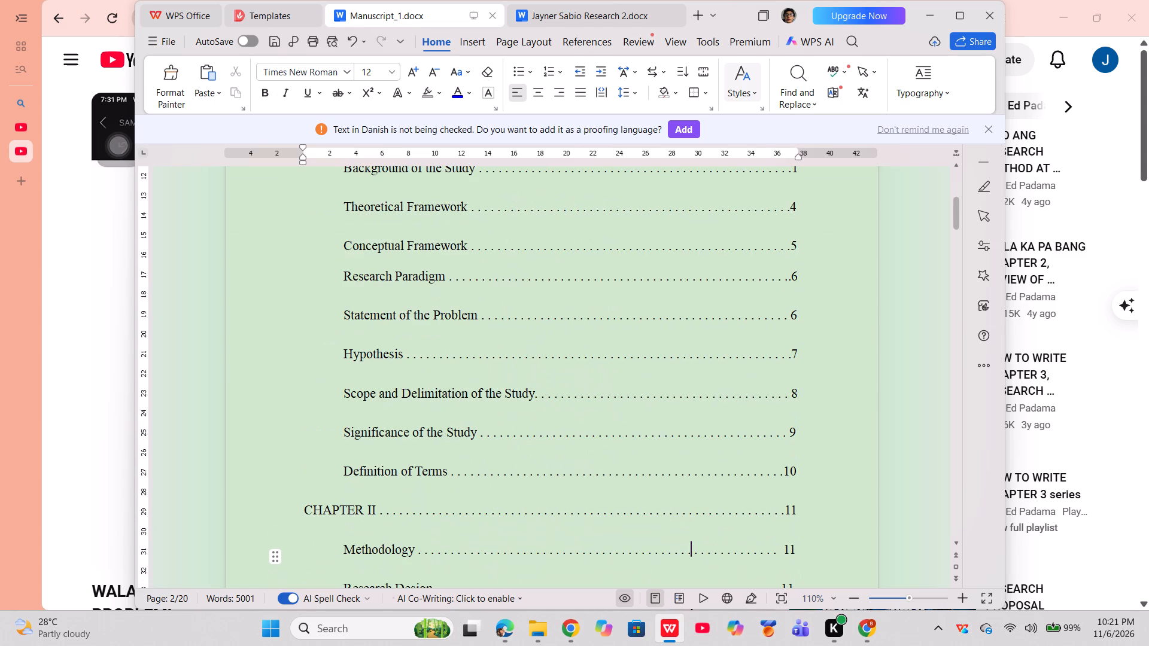
key(Down)
key(Down)
key(Down)
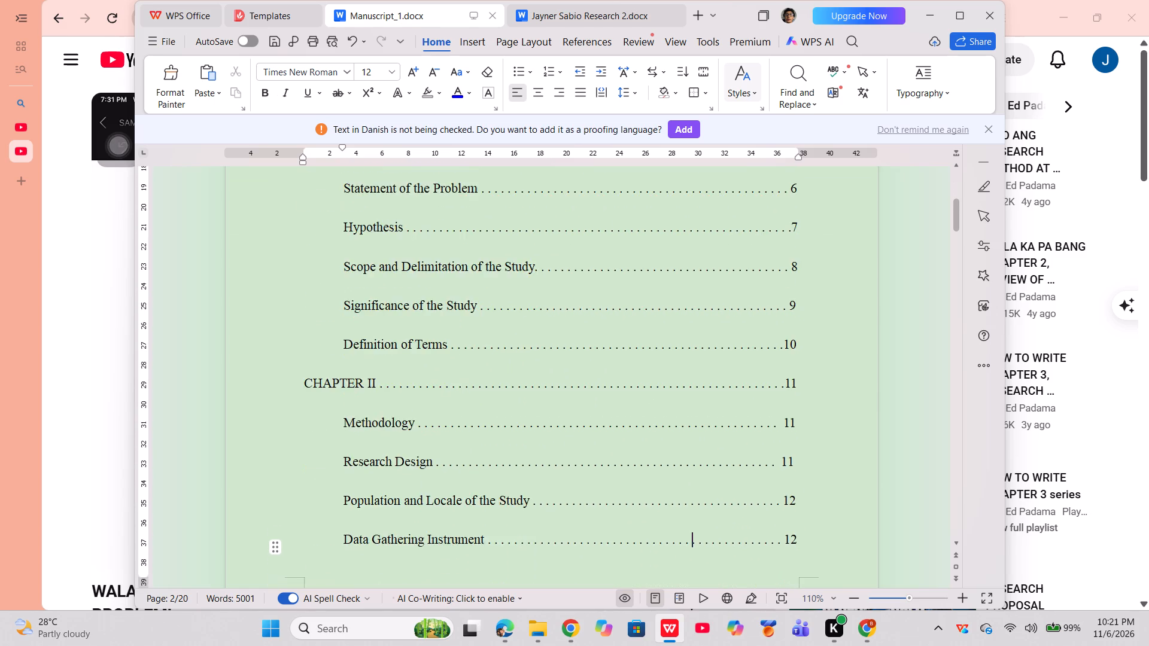
Check the Chapter I Introduction headings and the Background of the Study paragraphs on page 1.
key(Down)
key(Down)
key(Down)
key(Down)
key(Down)
key(Down)
key(Down)
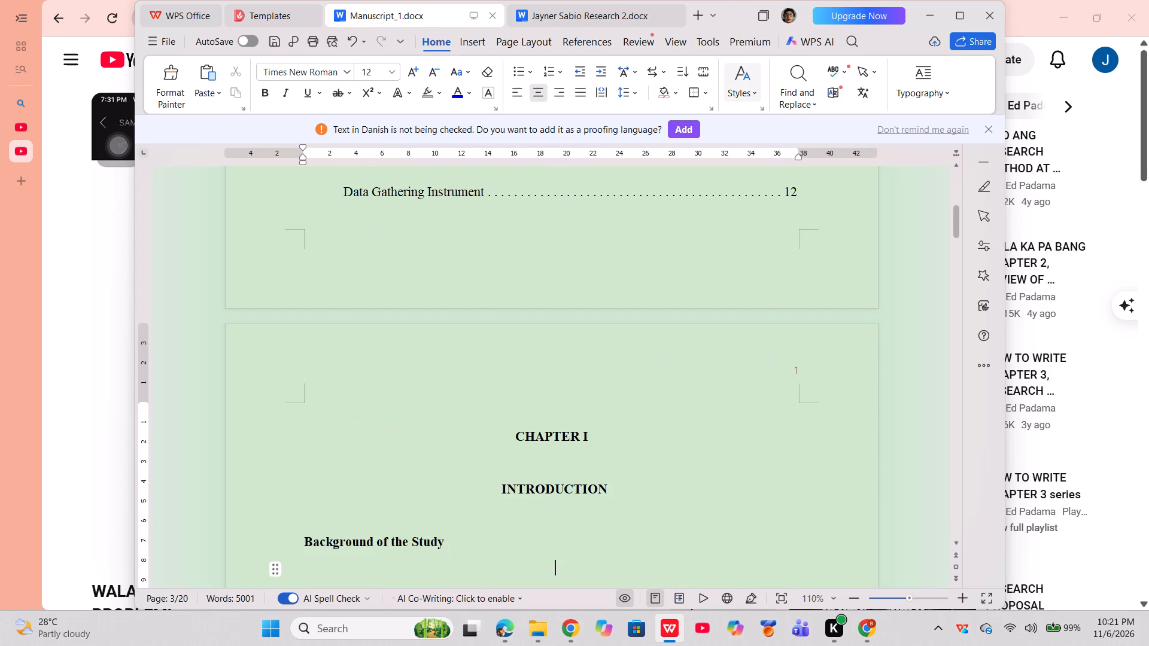
key(Down)
key(Down)
key(Down)
key(Down)
key(Down)
key(Down)
key(Down)
key(Down)
key(Down)
key(Down)
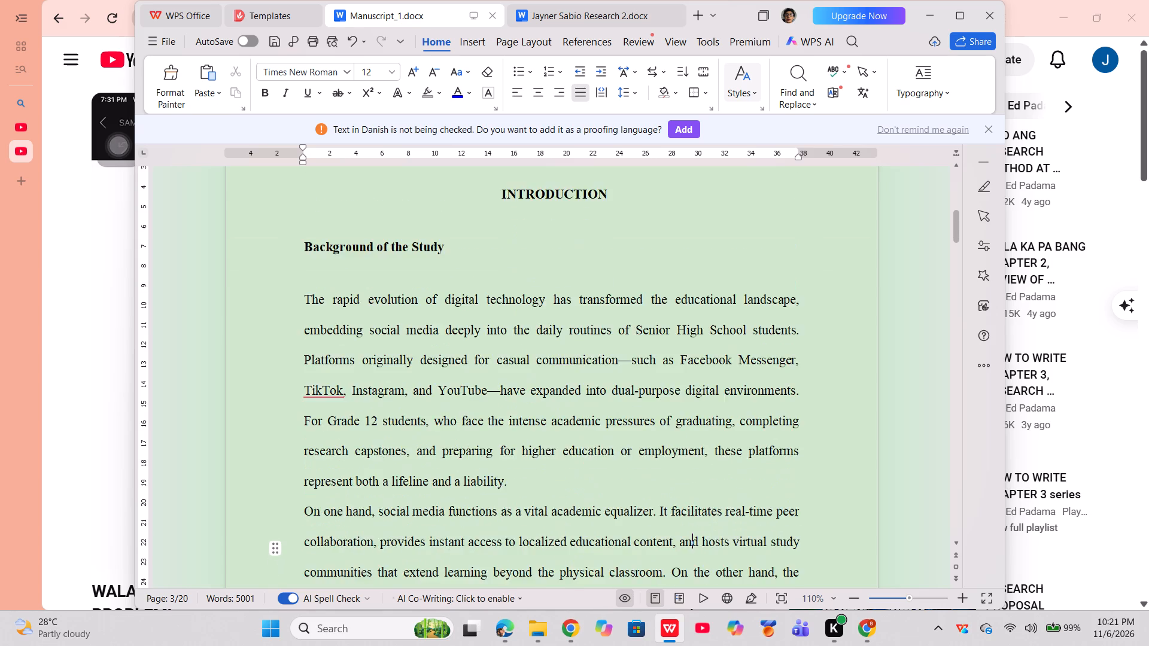
key(Down)
key(Down)
key(Down)
key(Down)
key(Down)
key(Down)
key(Down)
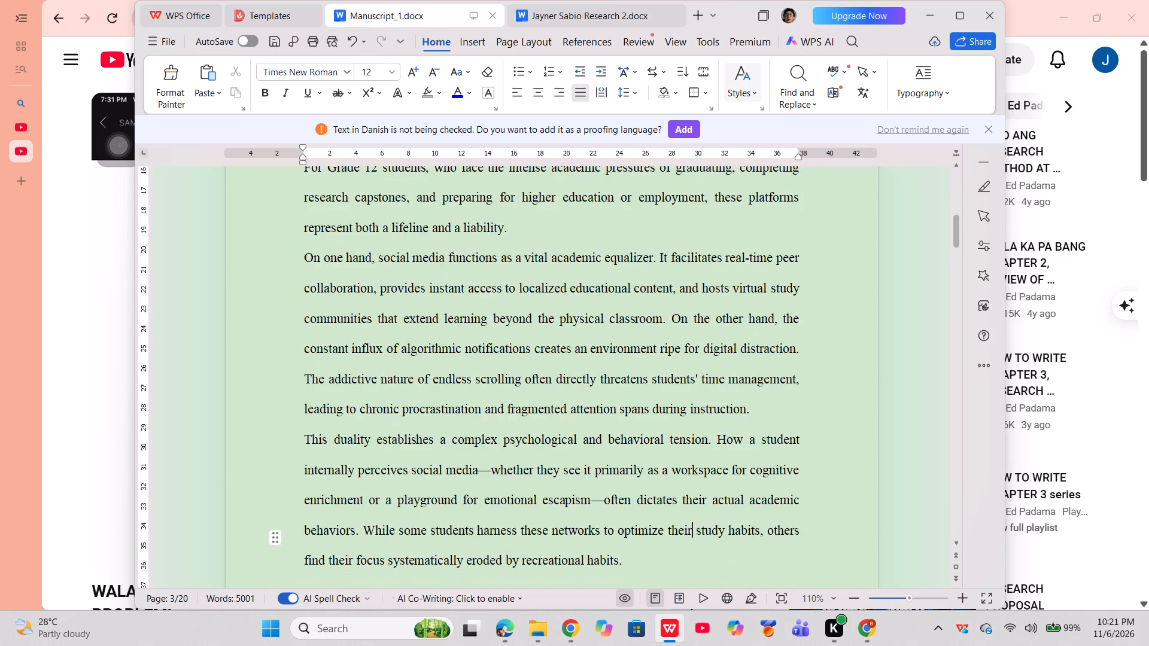
key(Down)
key(Down)
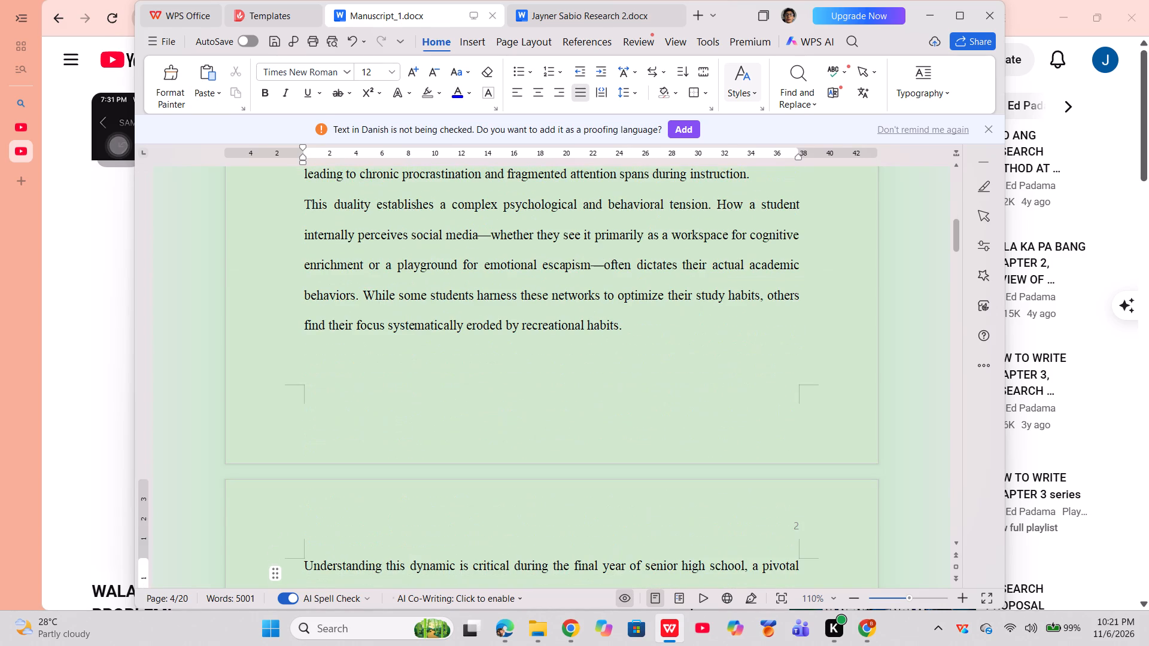
Examine the spacing and indentation of the Background of the Study paragraphs on page 2, continuing onto page 3.
key(Down)
key(Down)
key(Down)
key(Down)
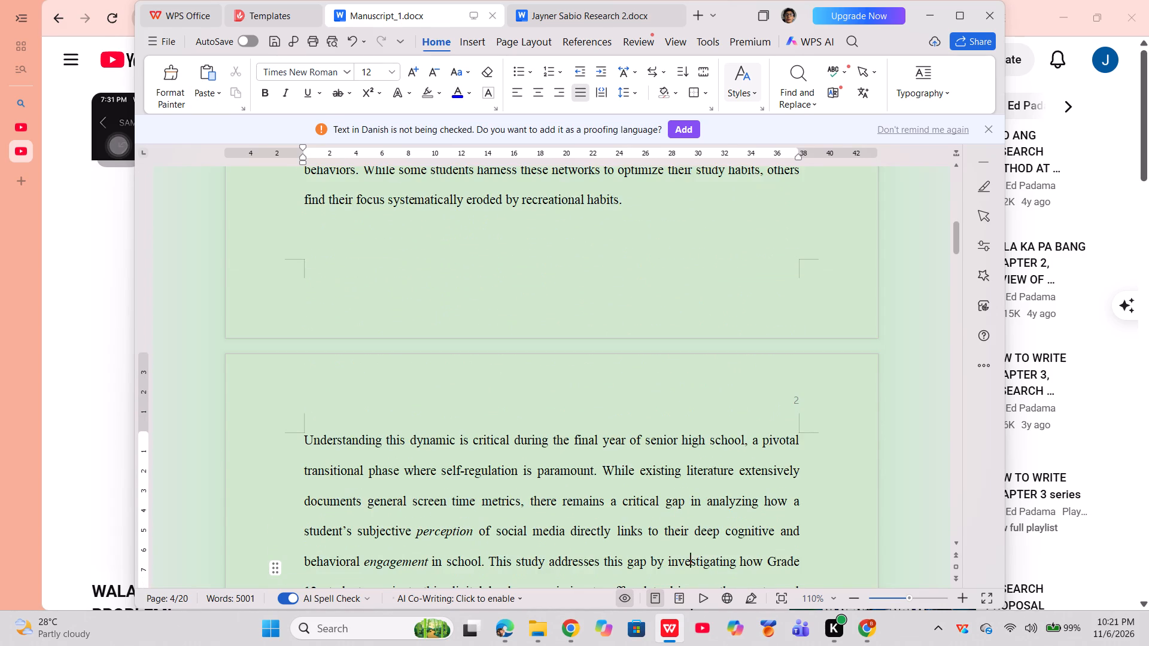
key(Down)
key(Down)
key(Down)
key(Down)
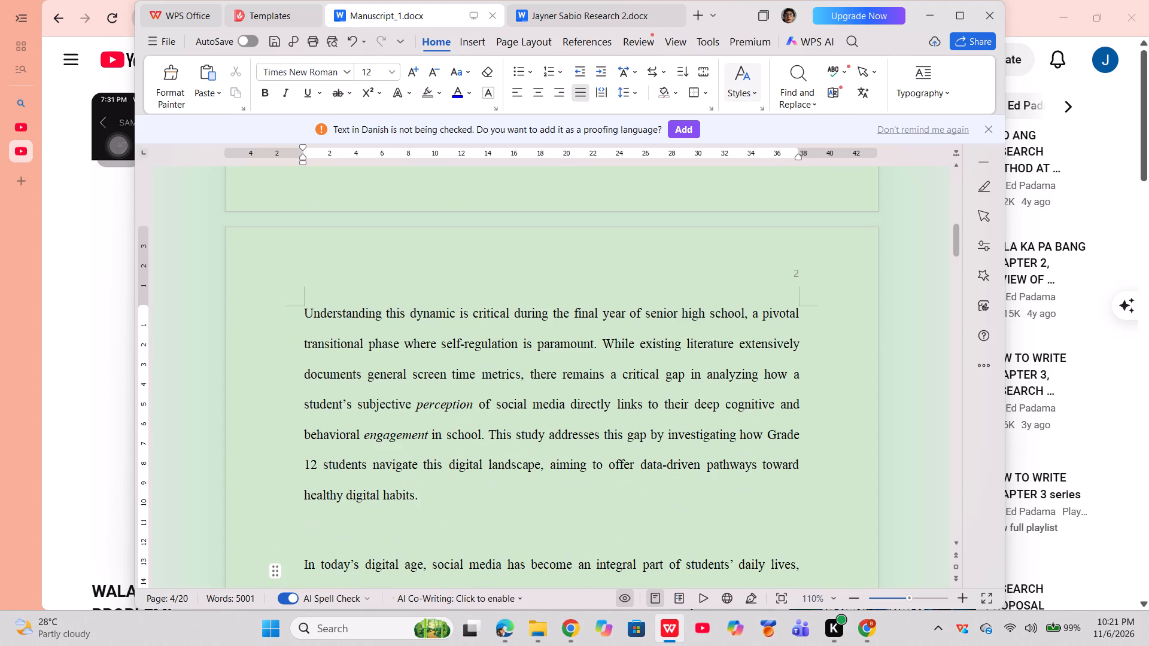
key(Down)
key(Down)
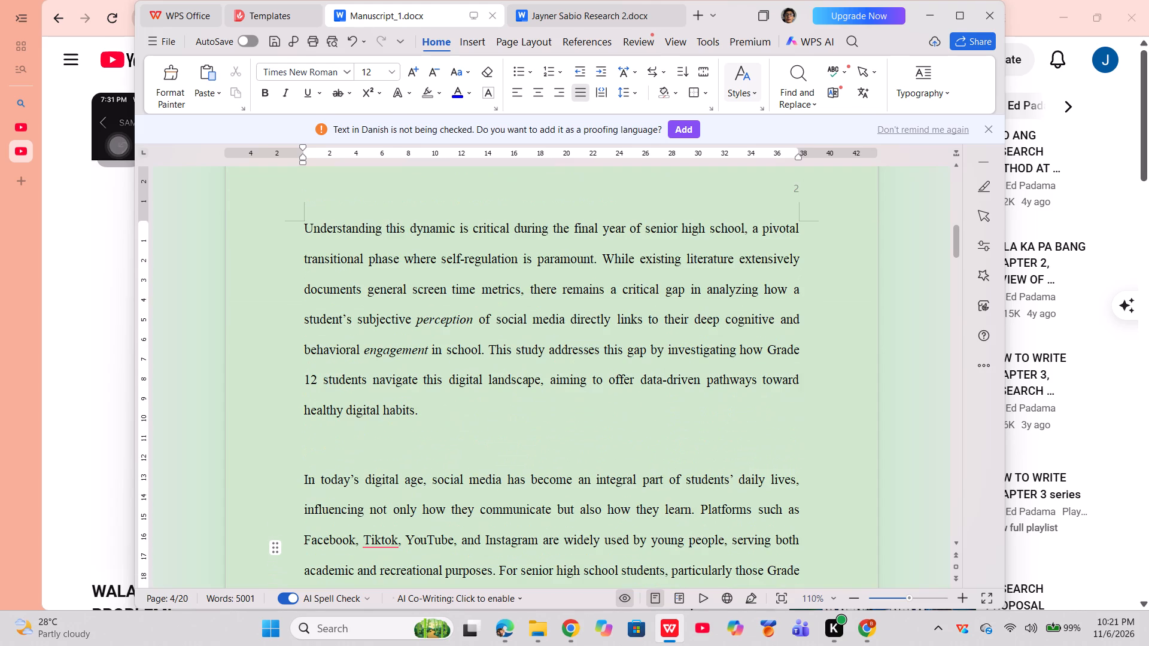
key(Down)
key(Down)
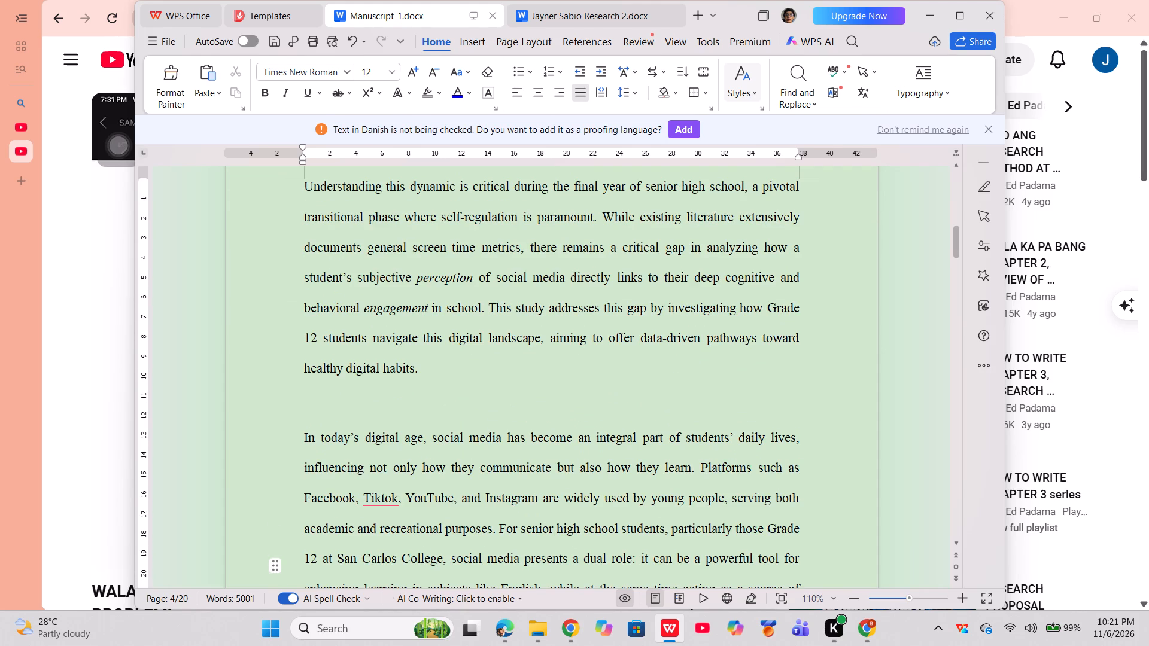
key(Down)
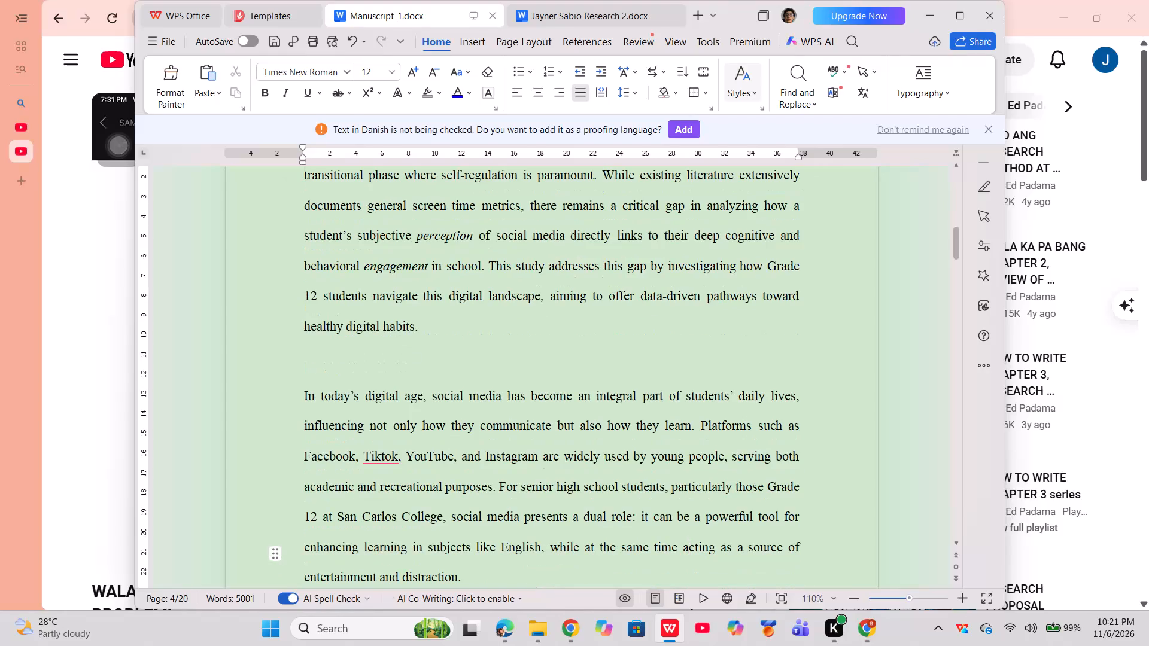
key(Down)
key(Down)
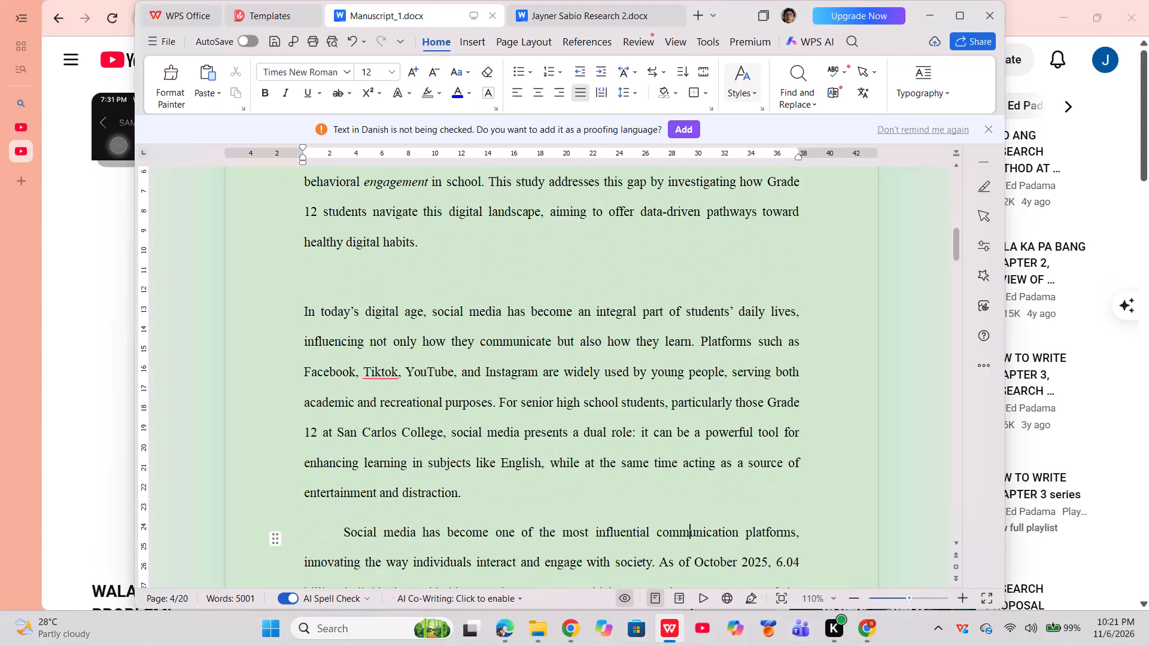
key(Down)
key(Down)
key(Down)
key(Down)
key(Down)
key(Down)
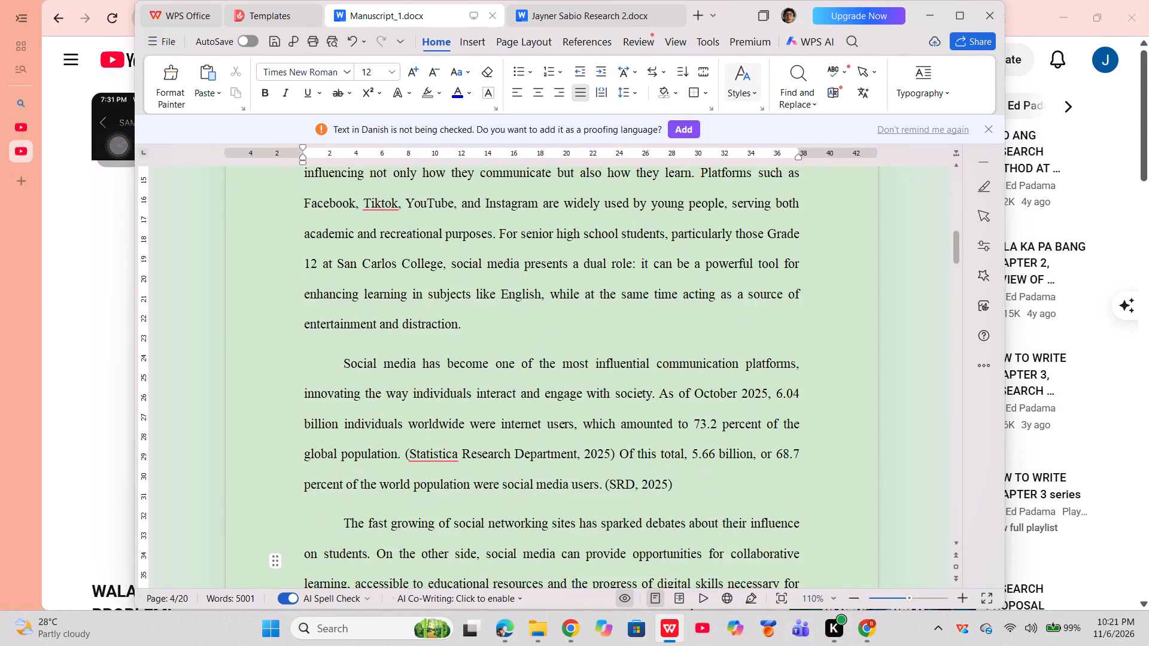
key(Down)
key(Down)
key(Down)
key(Down)
key(Down)
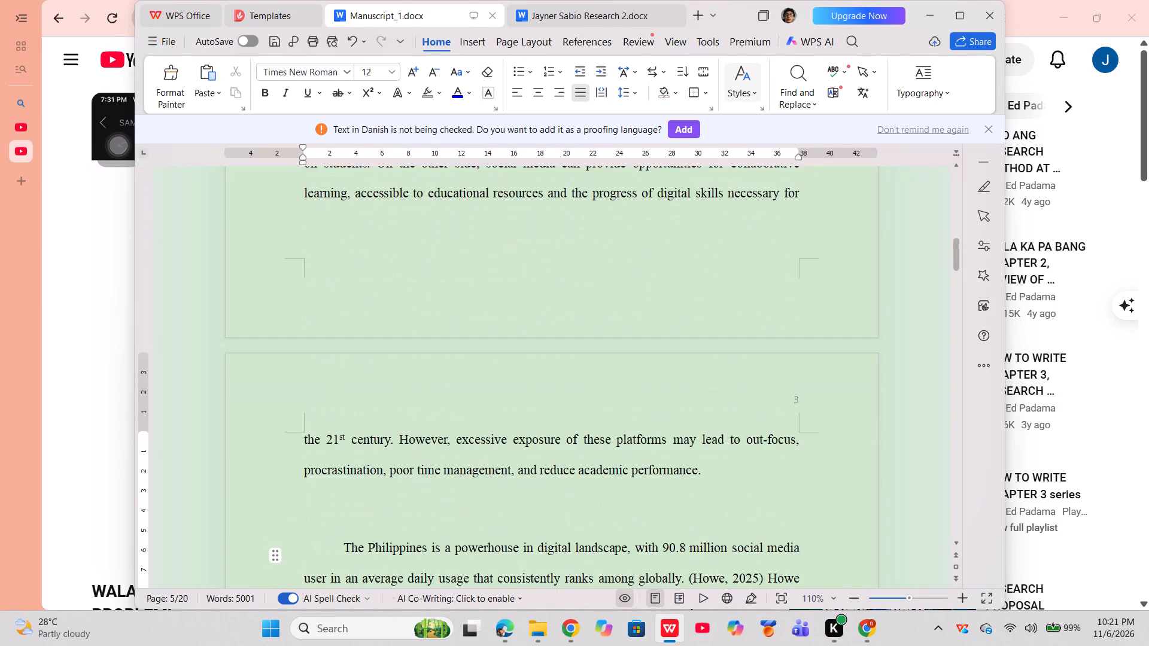
Delete the blank line above the paragraph beginning "The Philippines is a powerhouse in digital landscape" on page 3.
key(Up)
key(BackSpace)
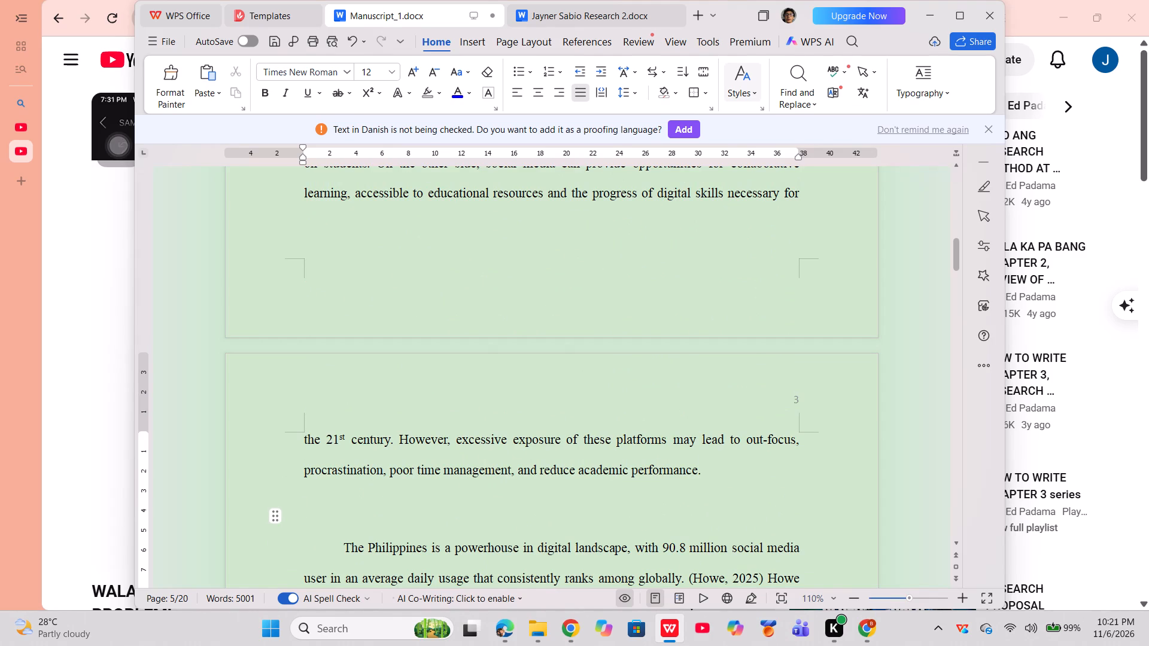
key(BackSpace)
Check the remaining Background of the Study paragraphs on page 3, from the Philippines statistics to the provincial scenario and local public service.
key(Down)
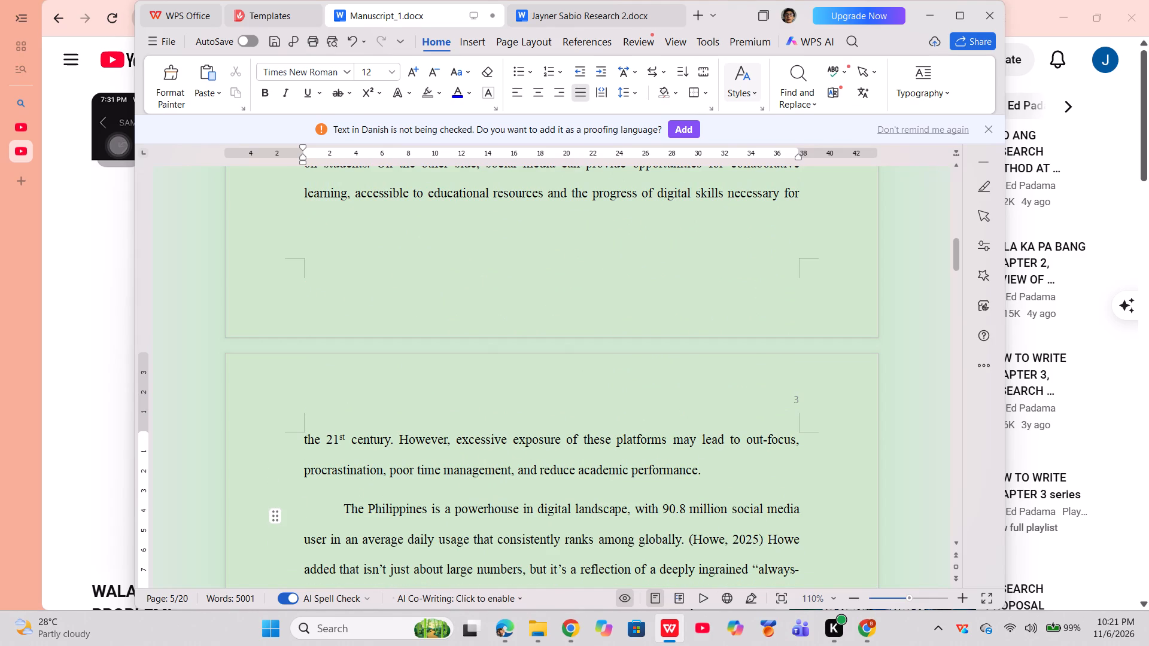
key(Down)
key(Down)
key(Down)
key(Down)
key(Down)
key(Down)
key(Down)
key(Down)
key(Down)
key(Down)
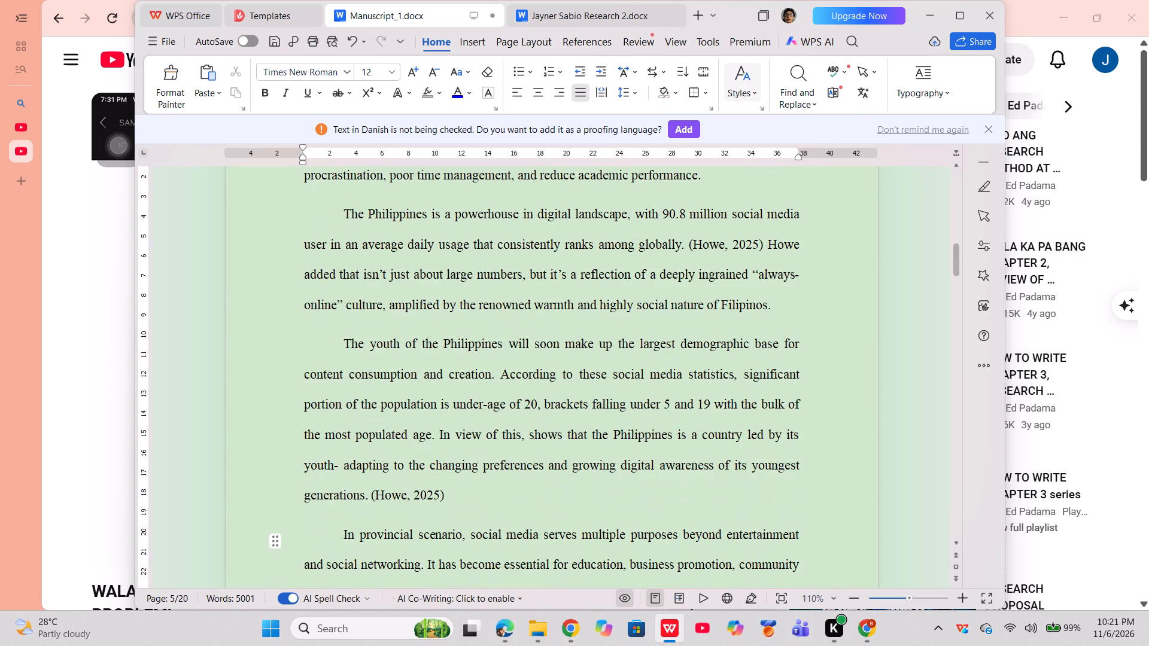
key(Down)
key(Down)
key(Down)
key(Down)
key(Down)
key(Down)
key(Down)
key(Down)
key(Down)
key(Down)
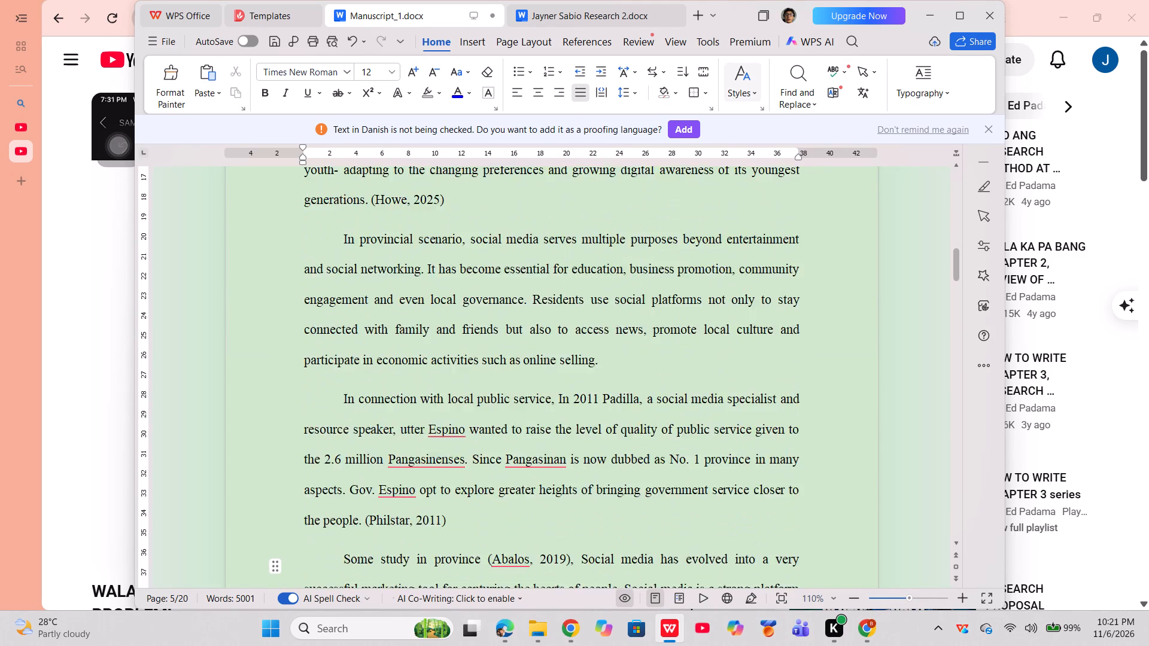
Check the indentation and spacing of the closing Background of the Study paragraphs on page 4 up to the Theoretical Framework heading.
key(Down)
key(Down)
key(Down)
key(Down)
key(Down)
key(Down)
key(Down)
key(Down)
key(Down)
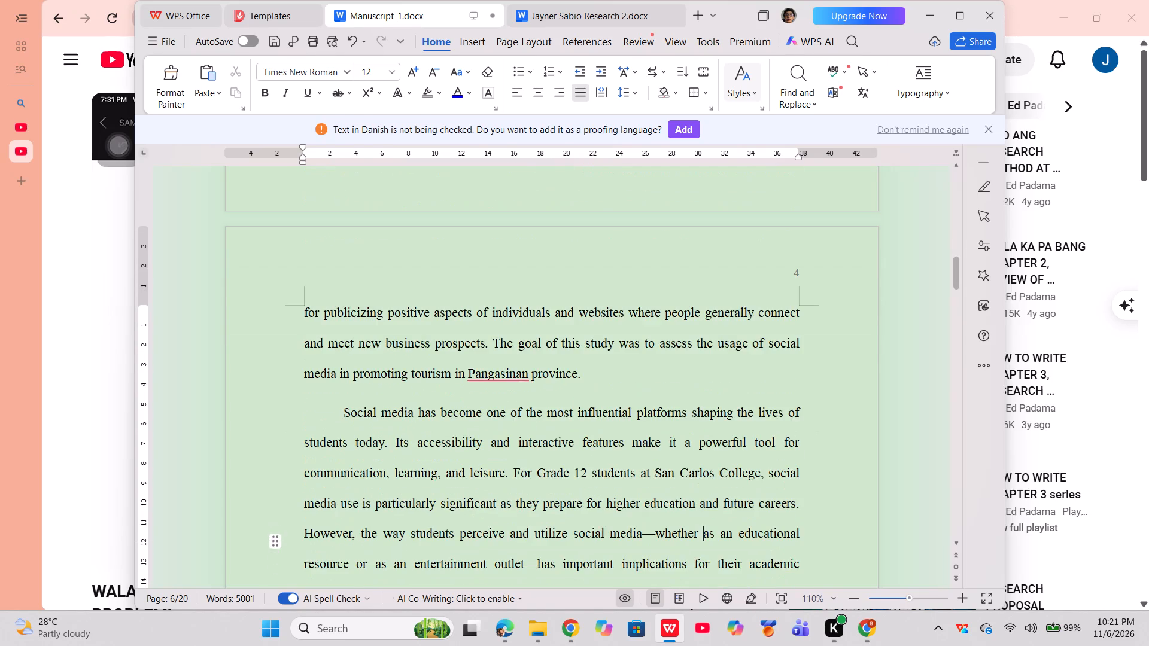
key(Down)
key(Down)
key(Down)
key(Down)
key(Down)
key(Down)
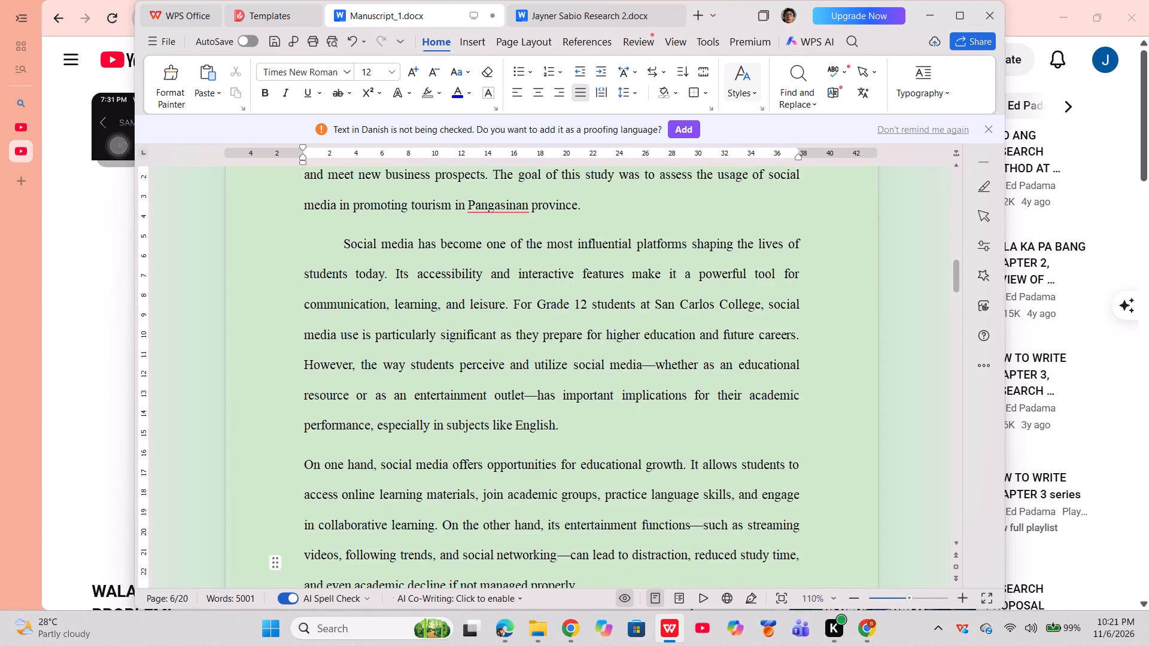
key(Down)
key(Down)
key(Down)
key(Down)
key(Down)
key(Down)
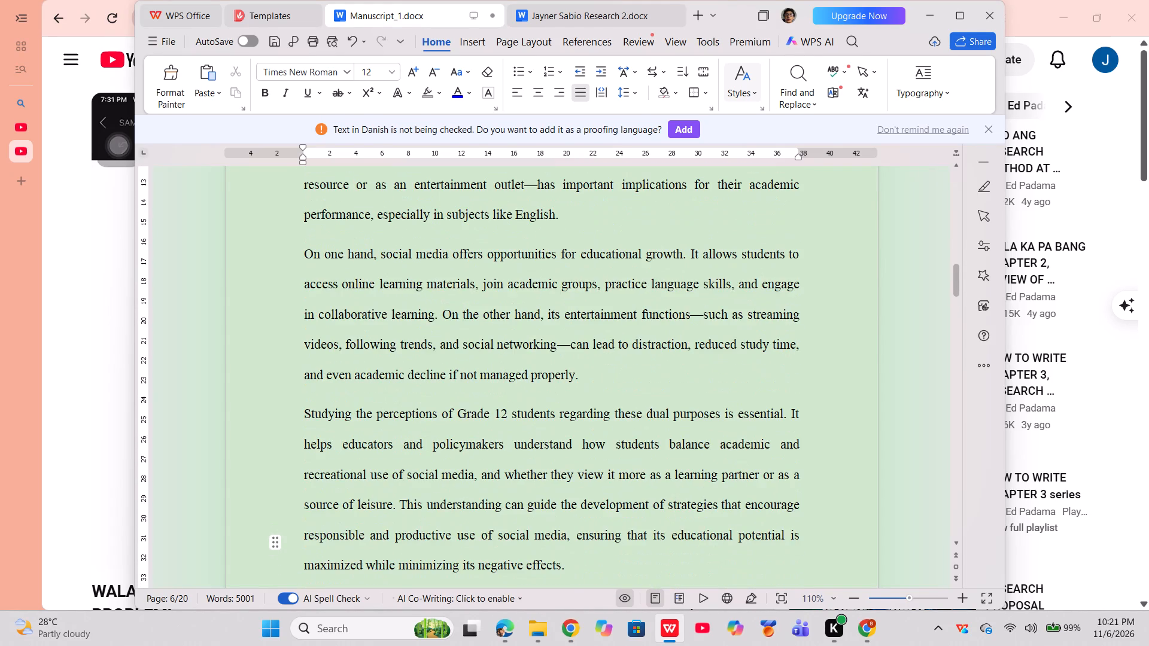
key(Down)
key(Down)
key(Down)
key(Down)
key(Down)
key(Down)
key(Down)
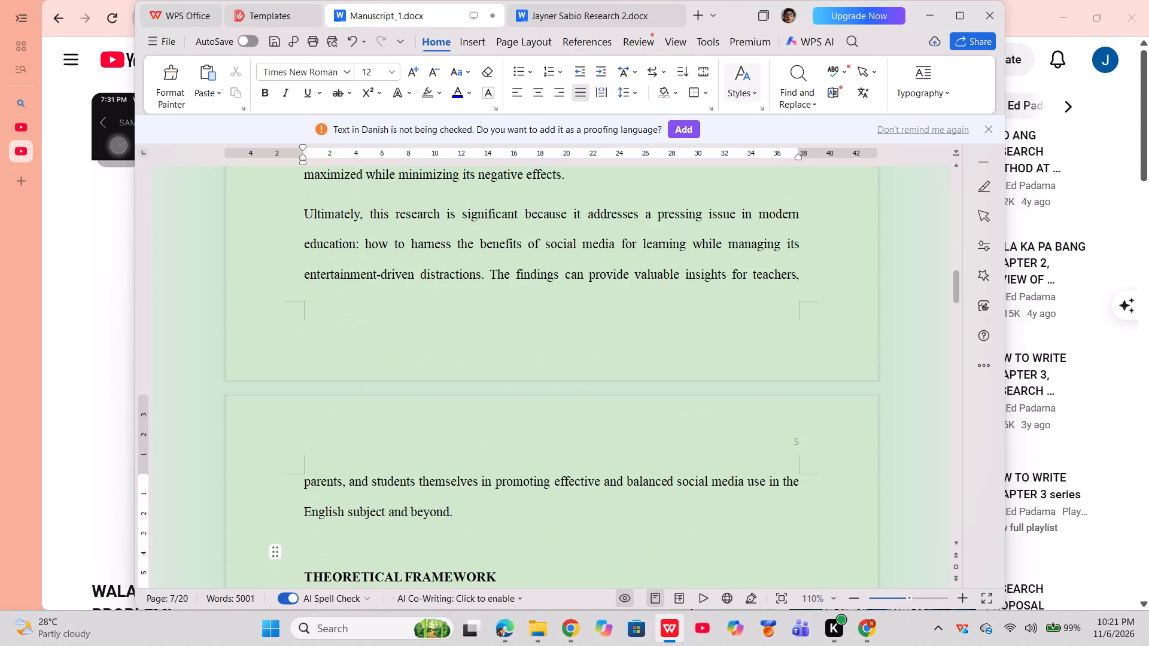
Check the spacing around the Theoretical Framework heading and the opening paragraph on the two anchoring theories on page 5.
key(Down)
key(Down)
key(Down)
key(Down)
key(Down)
key(Down)
key(Down)
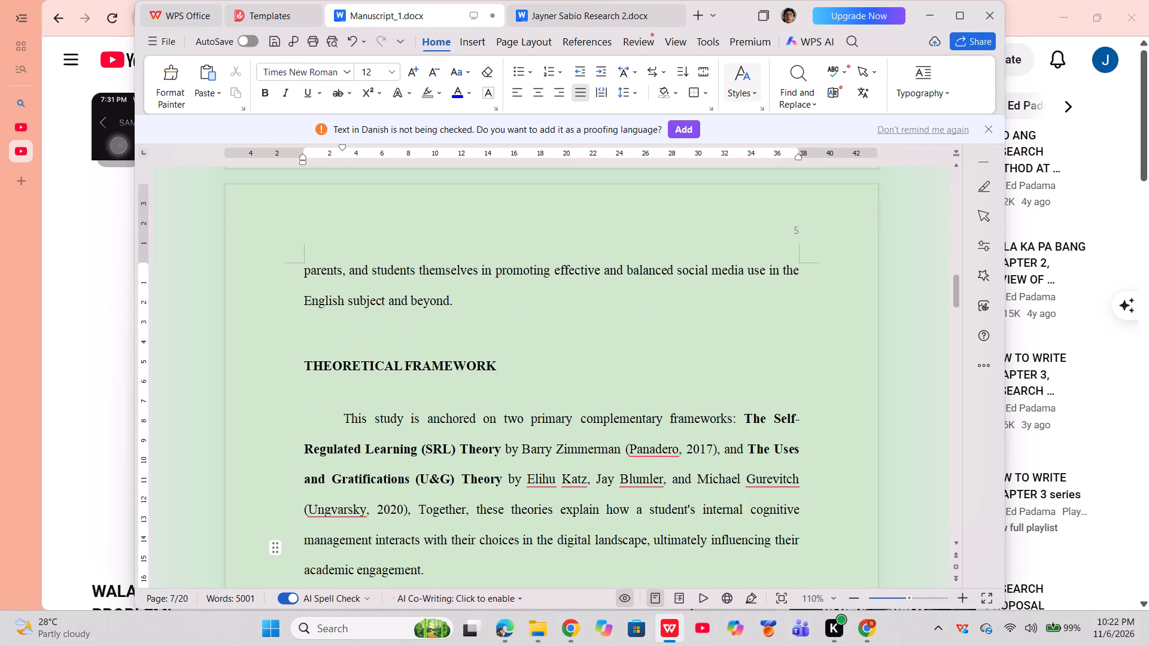
key(Down)
key(Down)
key(Down)
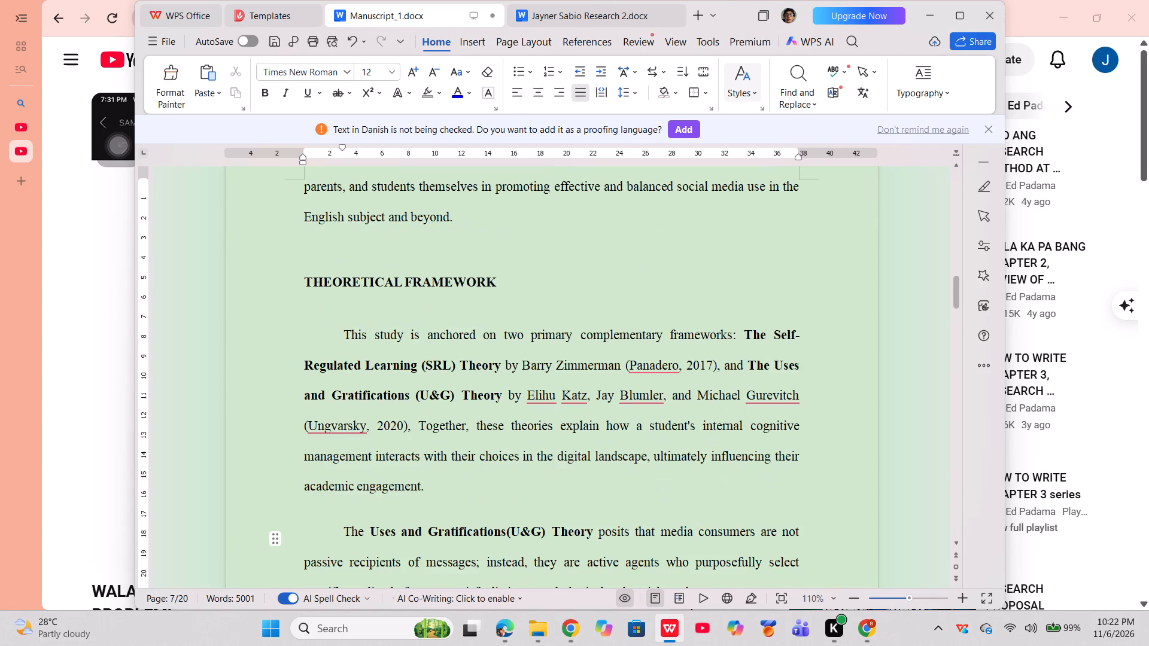
Examine the Uses and Gratifications Theory paragraphs on page 5, including the one on Grade 12 students' expectations.
key(Down)
key(Down)
key(Down)
key(Down)
key(Down)
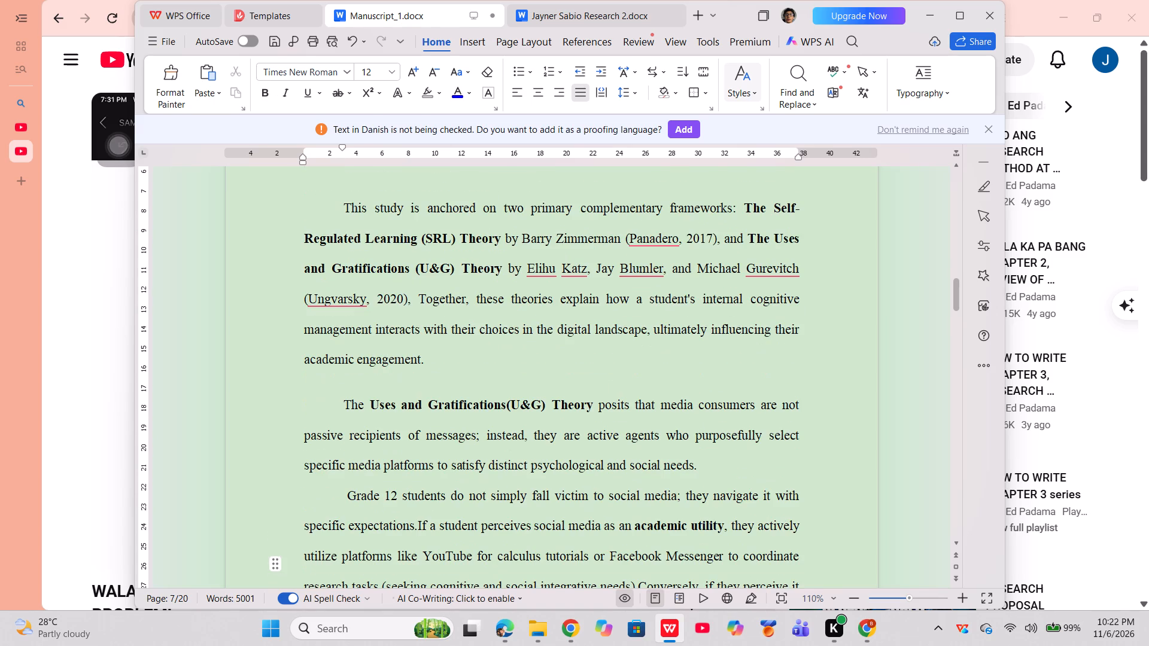
key(Down)
key(Down)
key(Down)
key(Down)
key(Down)
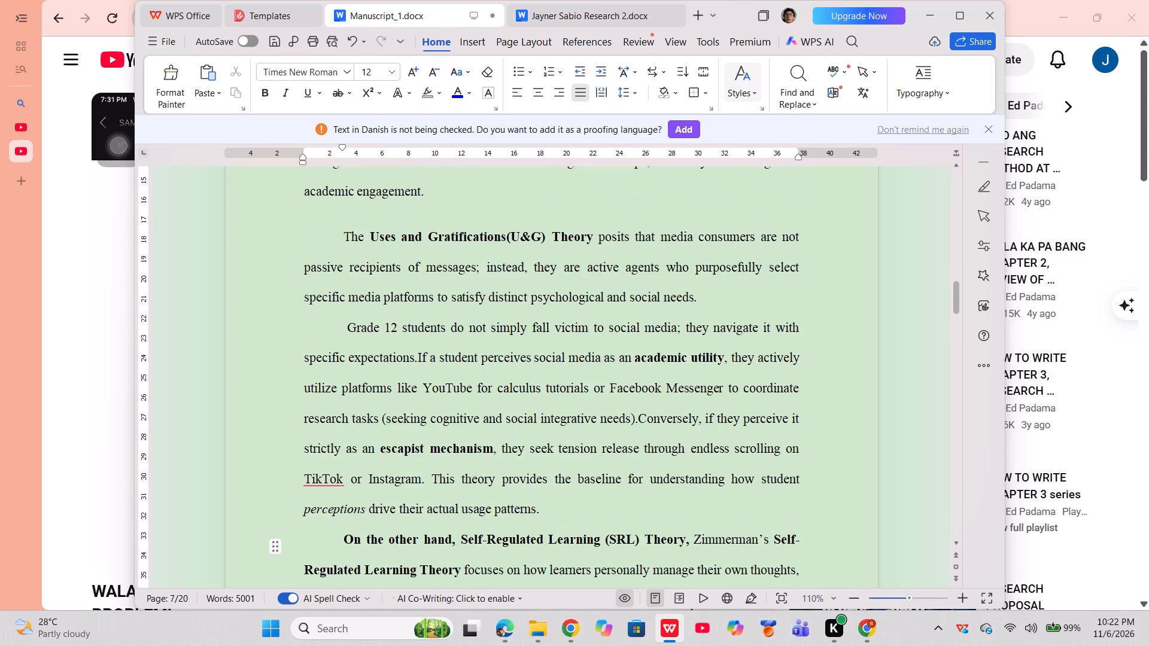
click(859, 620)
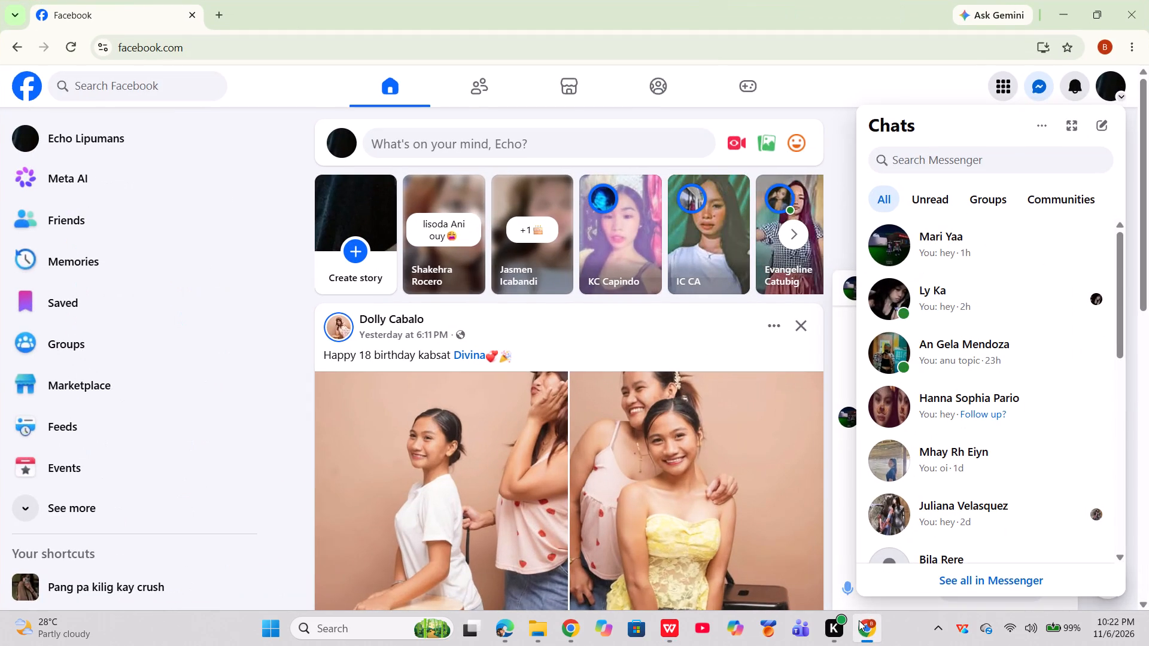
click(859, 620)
Check the Self-Regulated Learning Theory paragraphs running from the bottom of page 5 onto page 6.
click(674, 537)
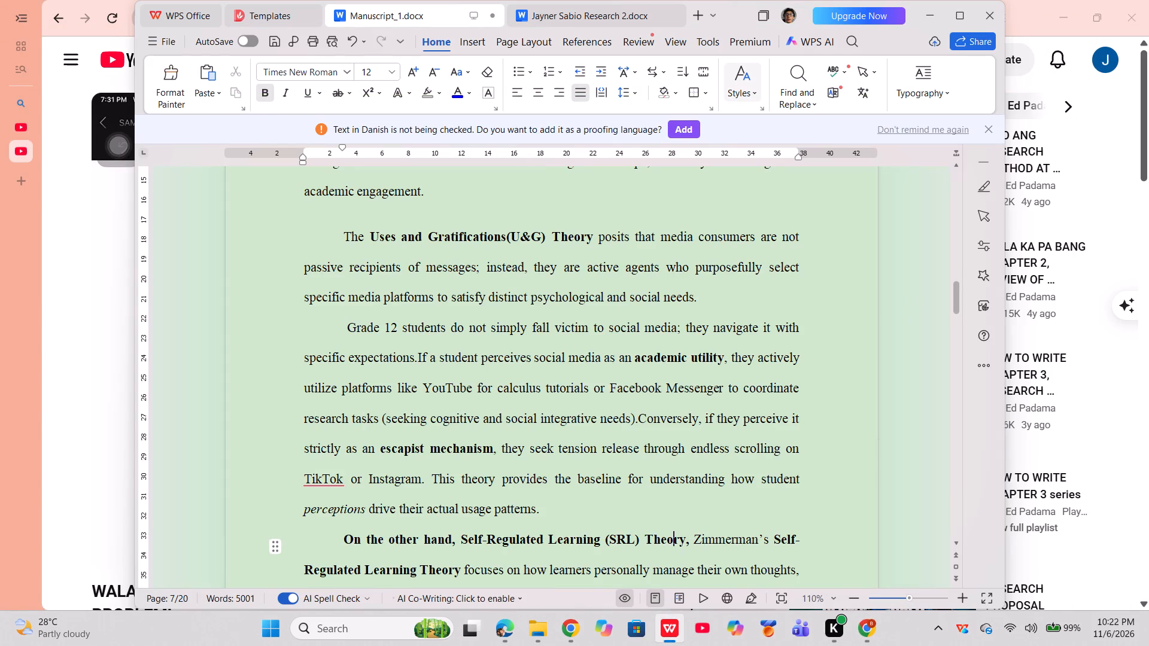
key(Down)
key(Down)
key(Down)
key(Down)
key(Down)
key(Down)
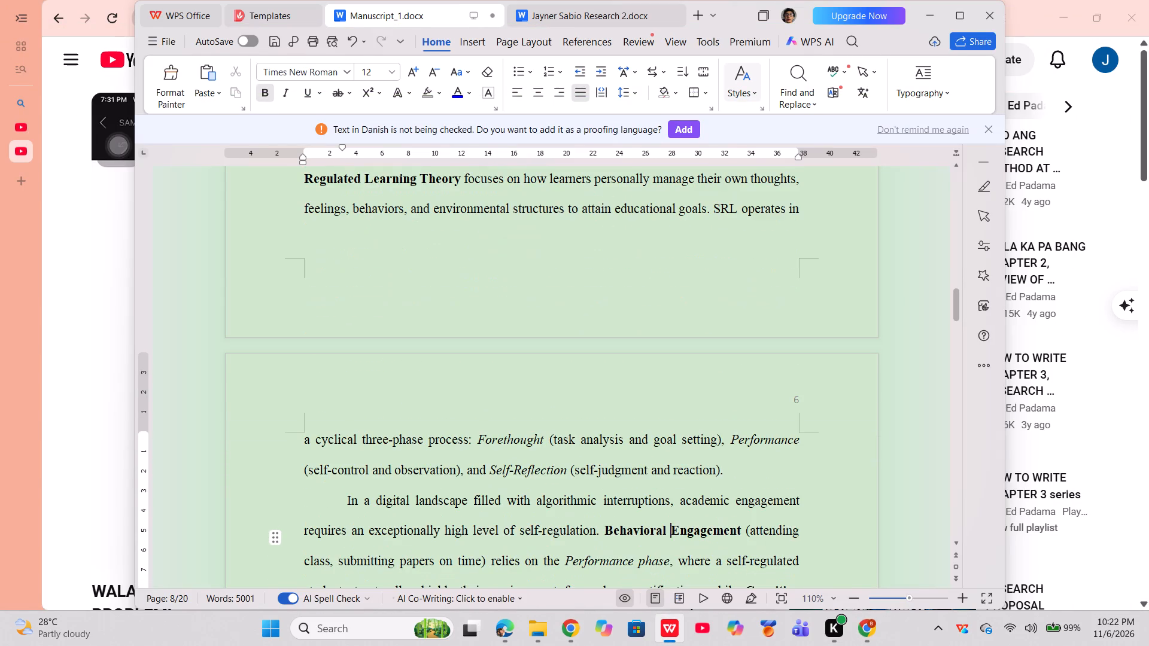
key(Down)
key(Down)
key(Down)
key(Down)
key(Down)
key(Down)
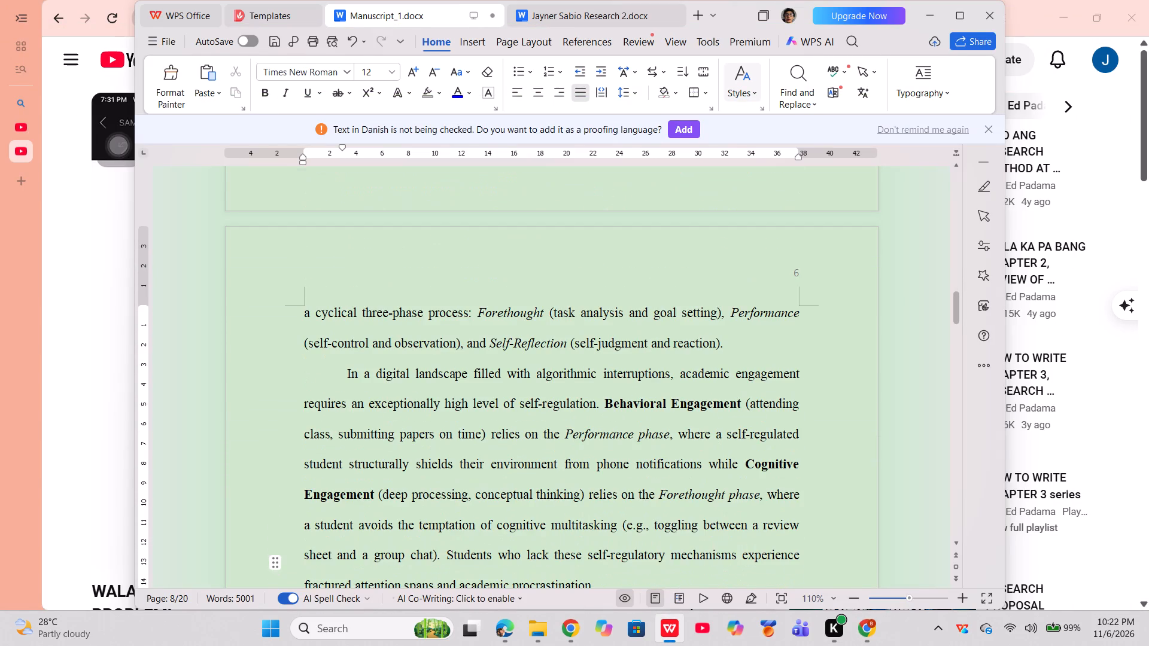
Check the page 6 paragraph on the intersection of the two theories and the start of the Dual Student Perceptions paragraph.
key(Down)
key(Down)
key(Down)
key(Down)
key(Down)
key(Down)
key(Down)
key(Down)
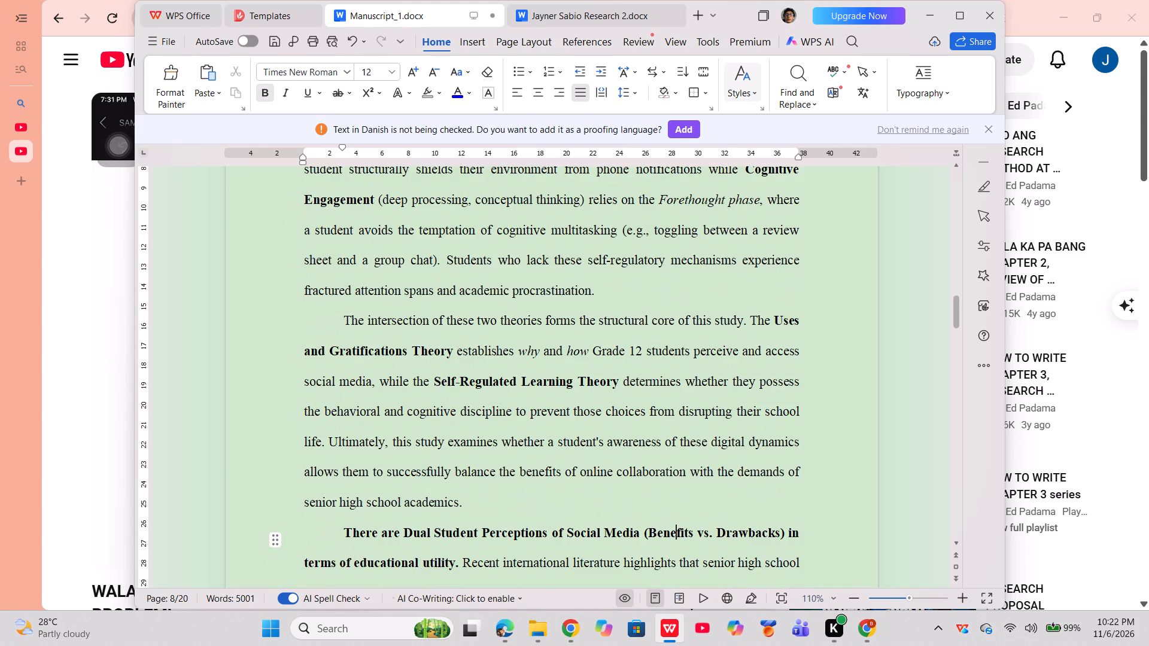
Save the changes to Manuscript_1.
key(ctrl+s)
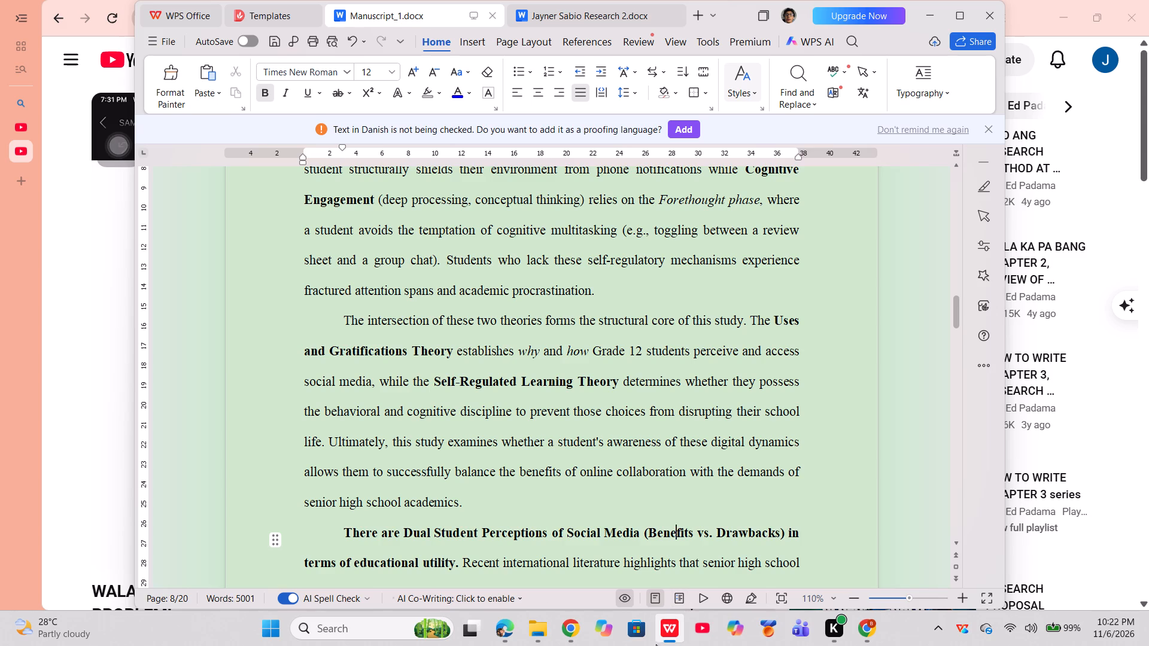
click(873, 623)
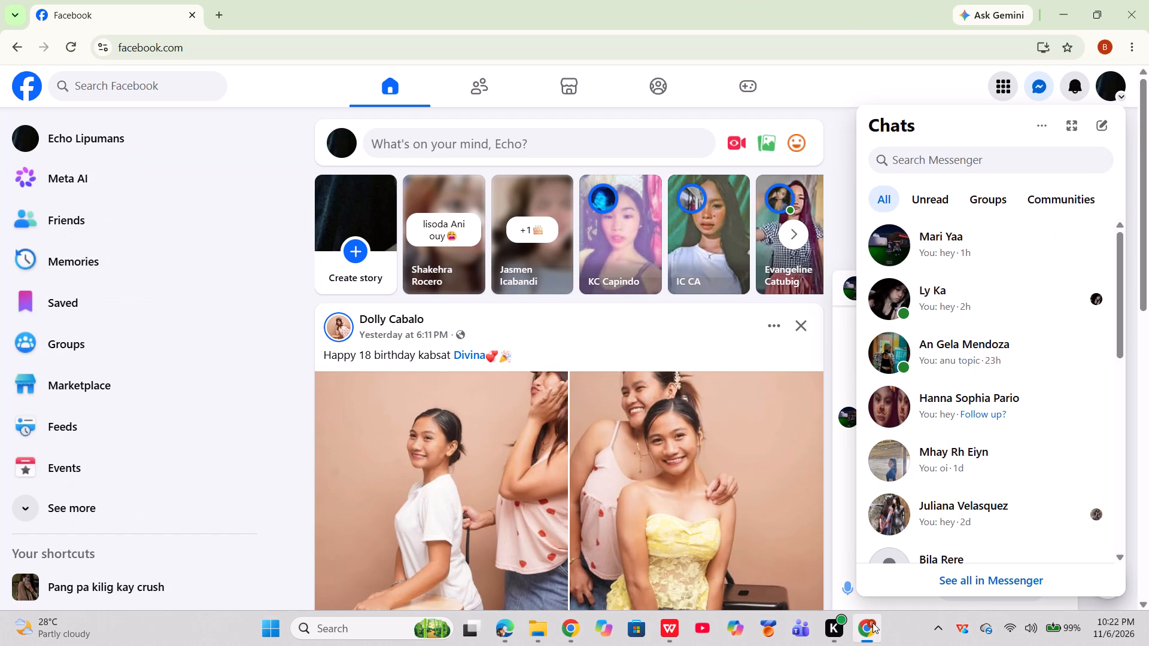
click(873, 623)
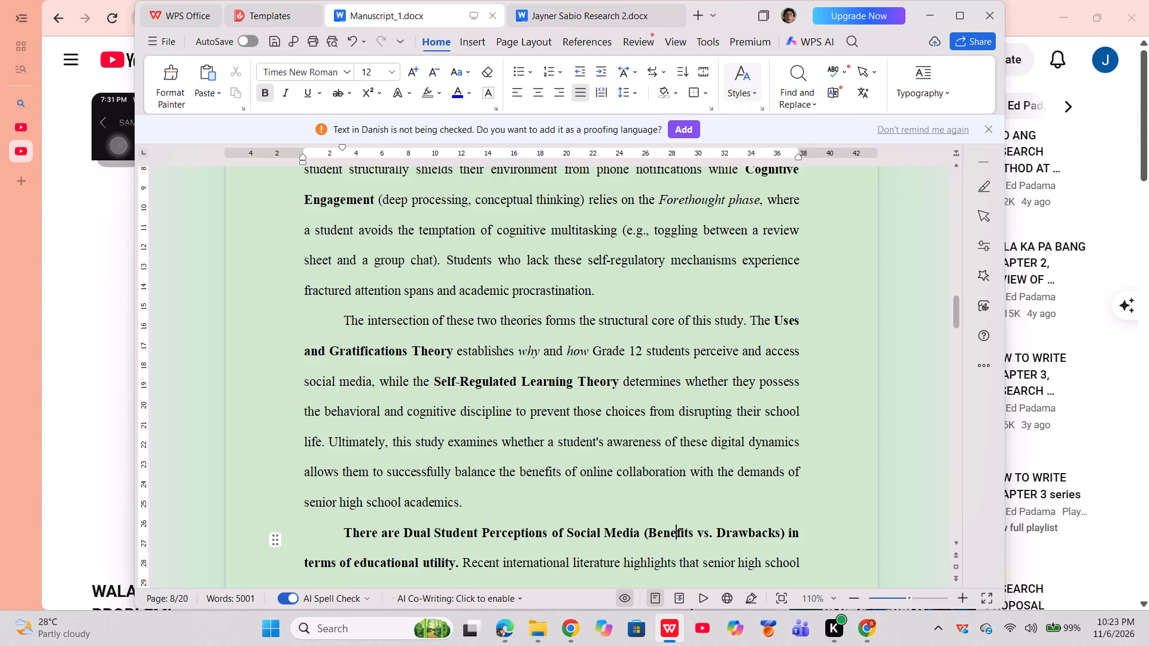
Examine the Dual Student Perceptions of Social Media paragraph on page 6 up to its continuation on page 7.
click(561, 401)
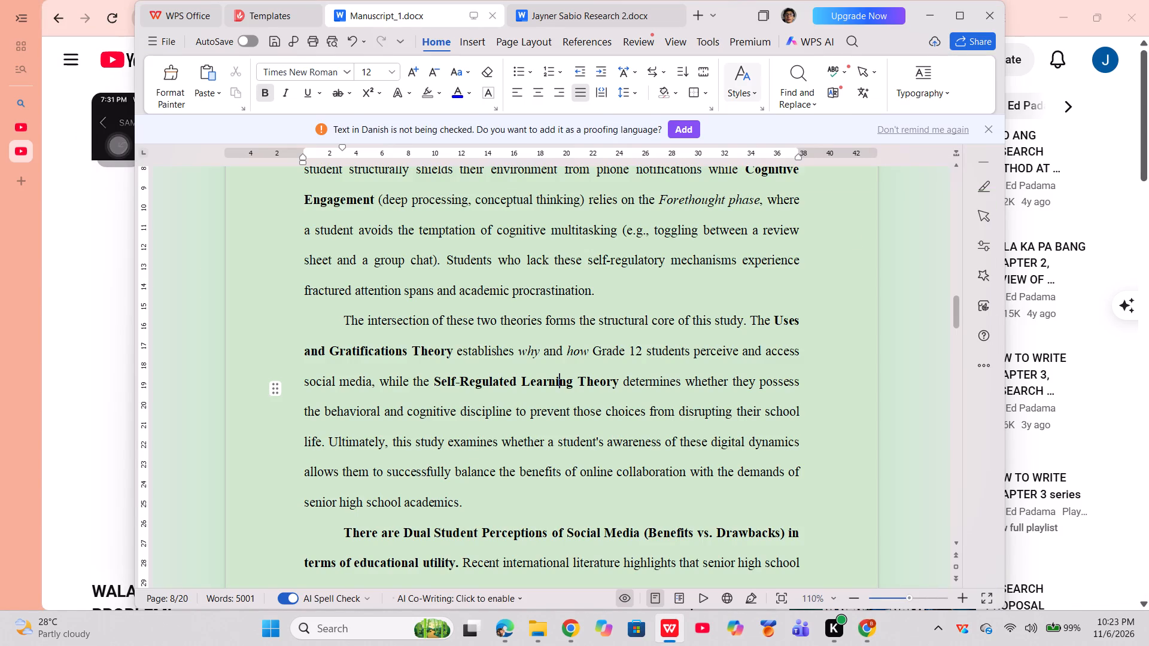
key(Down)
key(Down)
key(Down)
key(Down)
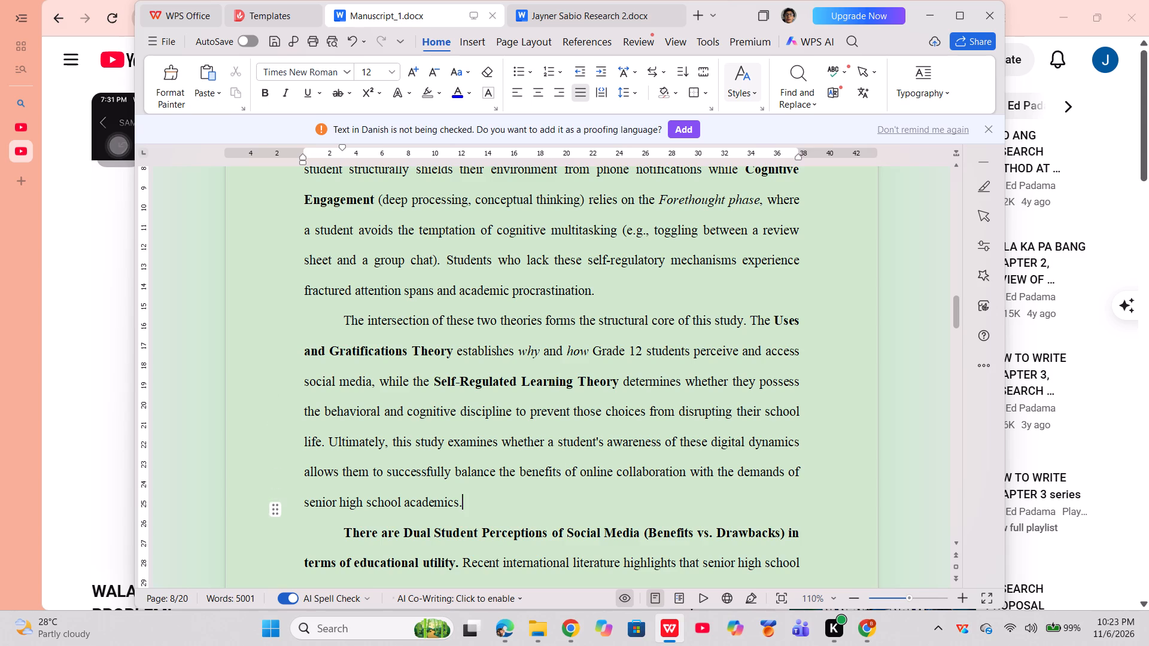
key(Down)
key(Down)
key(Down)
key(Down)
key(Down)
key(Down)
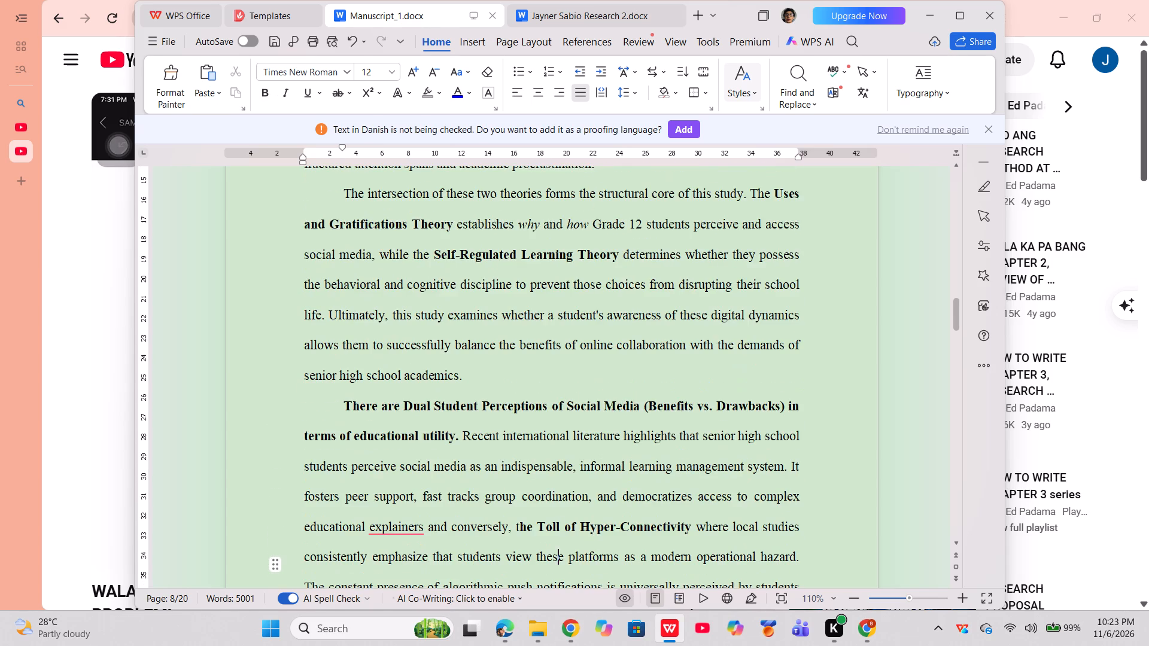
key(Down)
key(Down)
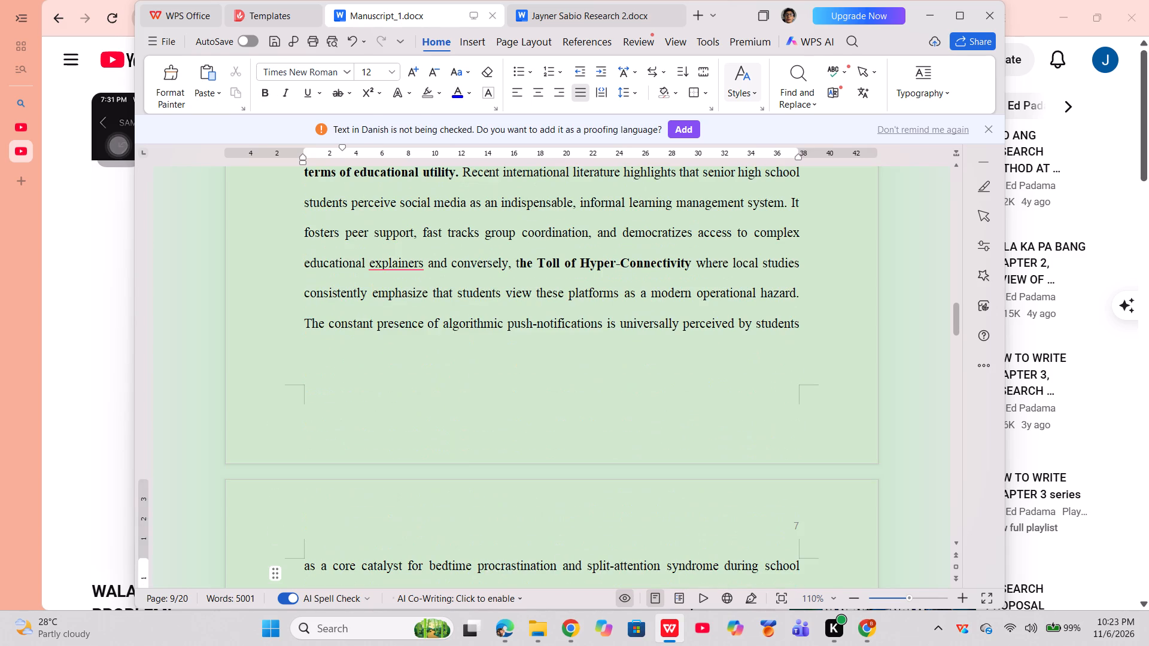
Check the indentation and spacing of the Dimensions of Academic Engagement and Relationship Between Perceptions and Engagement paragraphs on page 7.
key(Down)
key(Down)
key(Down)
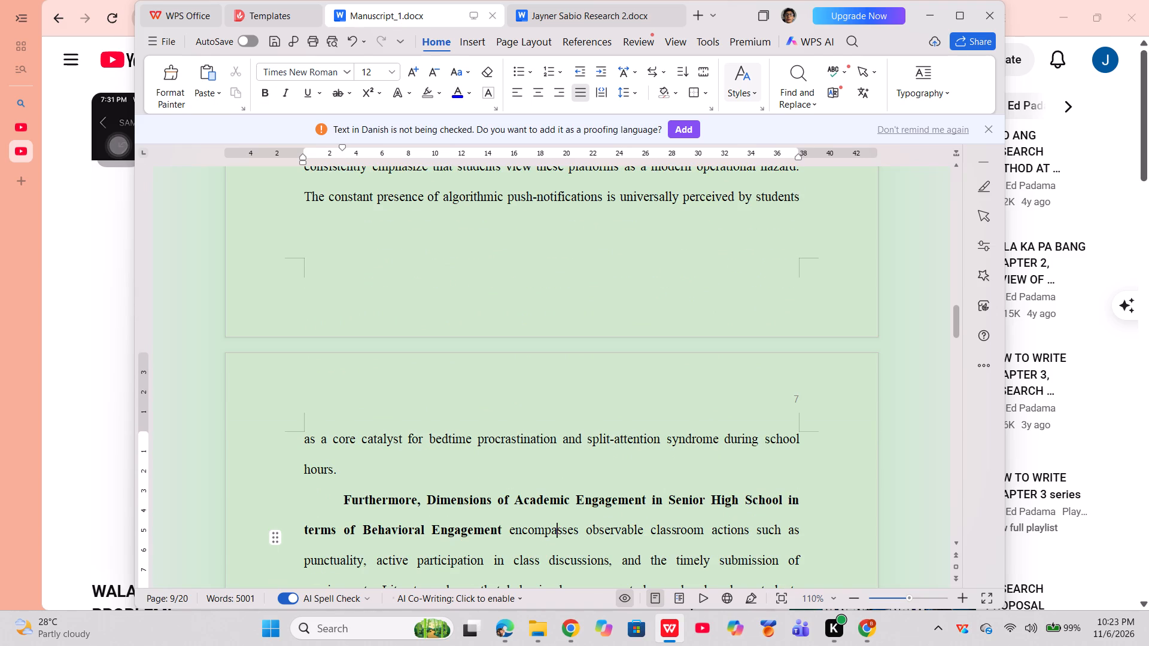
key(Down)
key(Down)
key(Down)
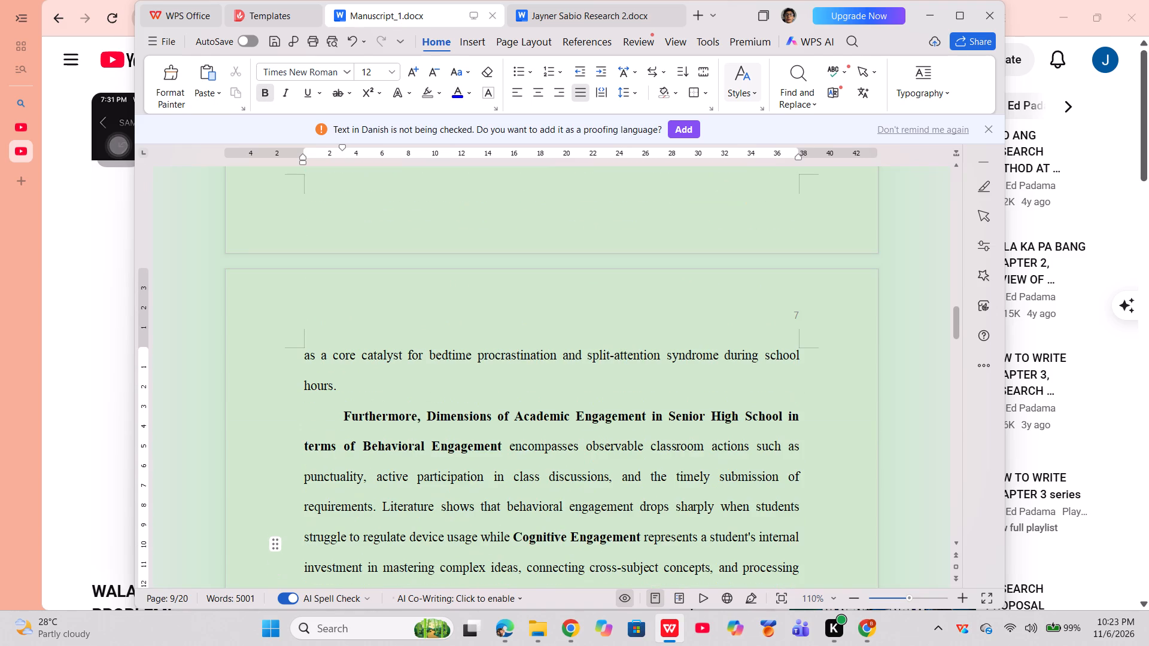
key(Down)
key(Down)
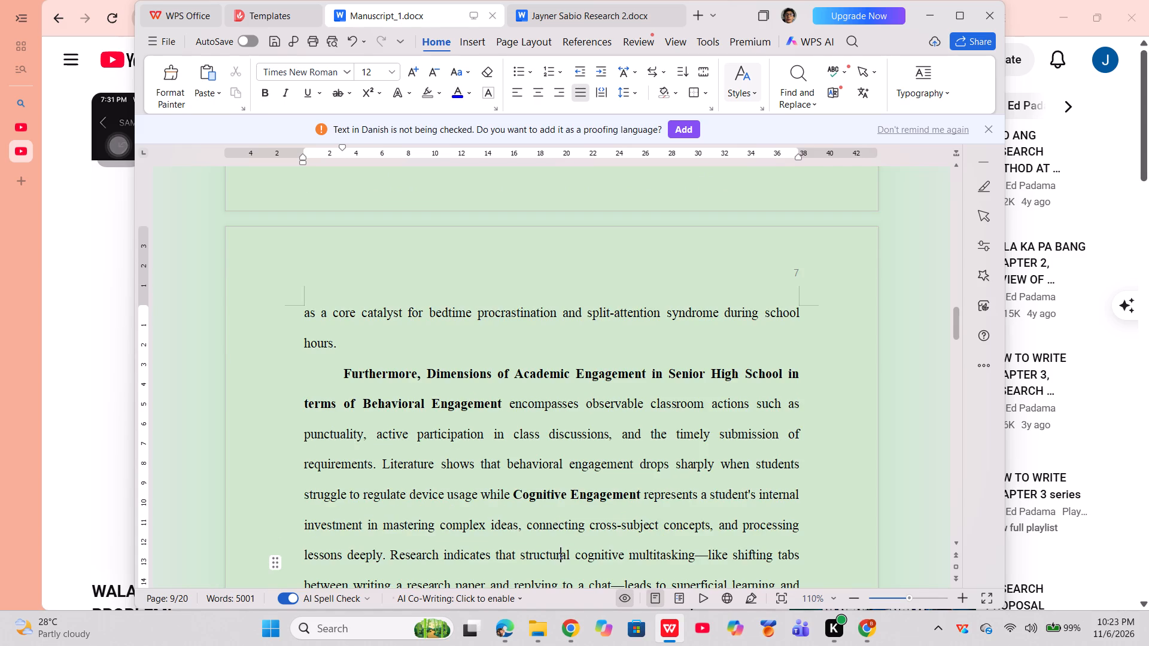
key(Down)
key(Down)
key(Down)
key(Down)
key(Down)
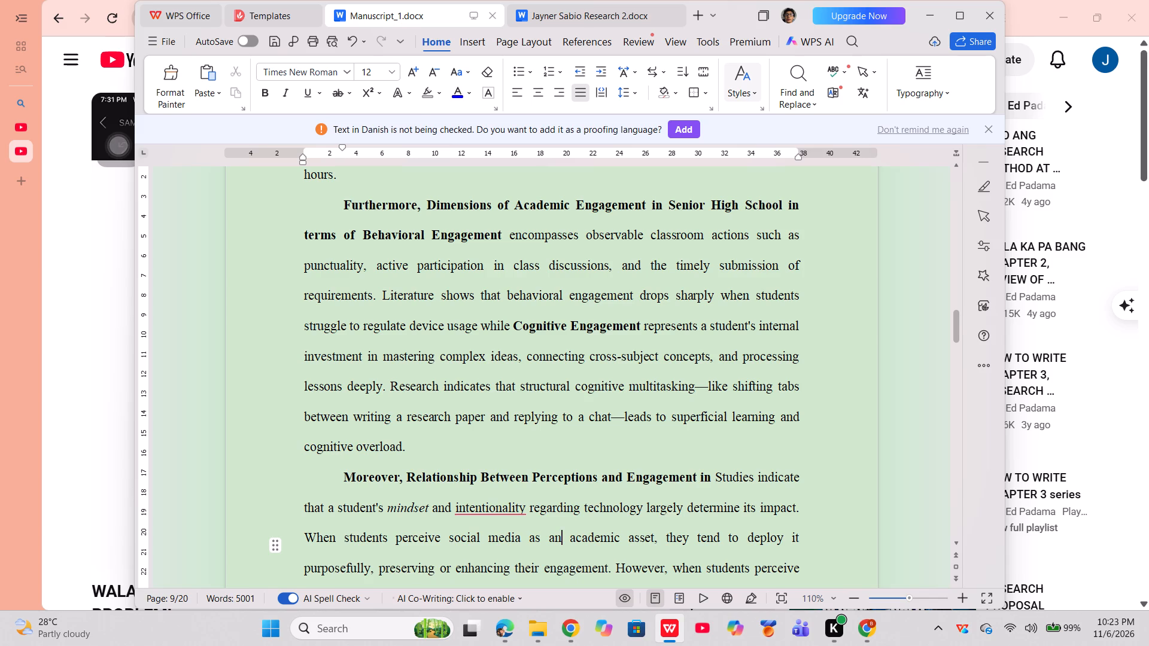
Check the rest of page 7, including the Philippine basic education context paragraph that continues onto page 8.
key(Down)
key(Down)
key(Down)
key(Down)
key(Down)
key(Down)
key(Down)
key(Down)
key(Down)
key(Down)
key(Down)
key(Down)
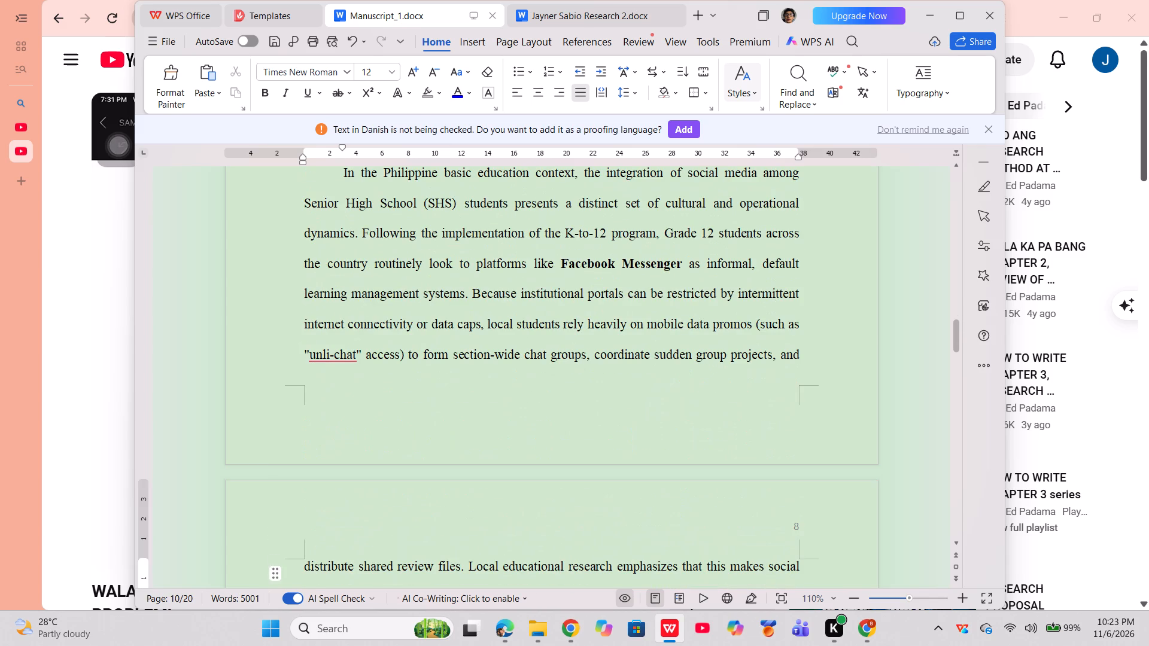
key(Down)
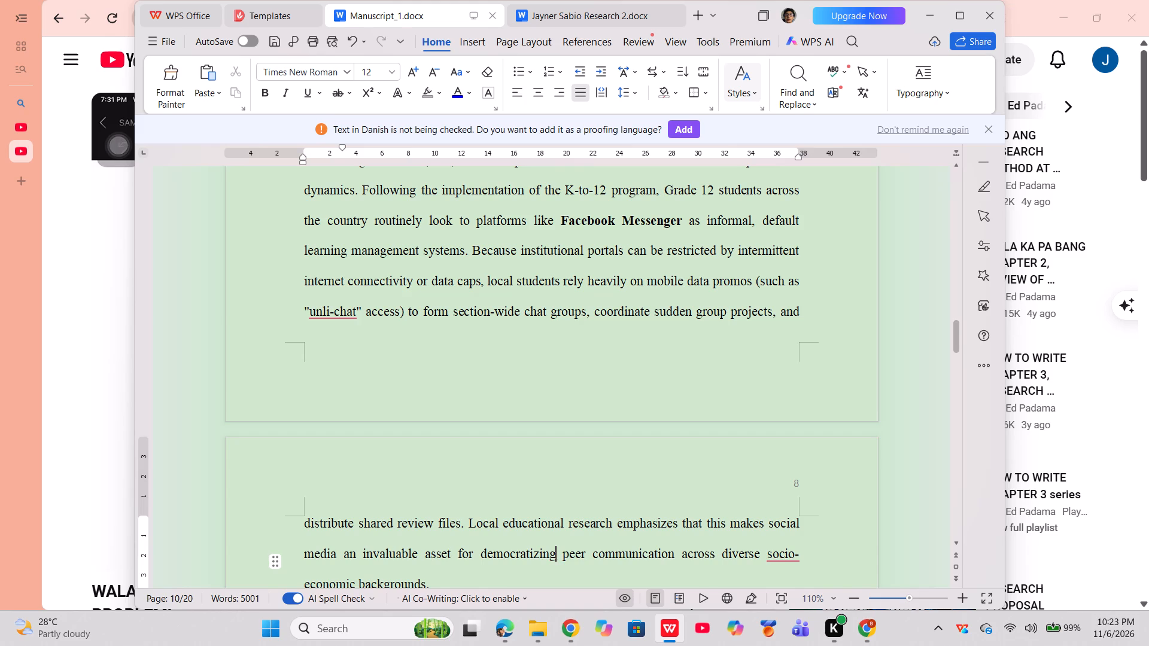
Examine the page 8 paragraphs beginning "However, this reliance comes with severe localized challenges" for indentation and repeated content.
key(Down)
key(Down)
key(Down)
key(Down)
key(Down)
key(Down)
key(Down)
key(Down)
key(Down)
key(Down)
key(Down)
key(Down)
key(Down)
key(Down)
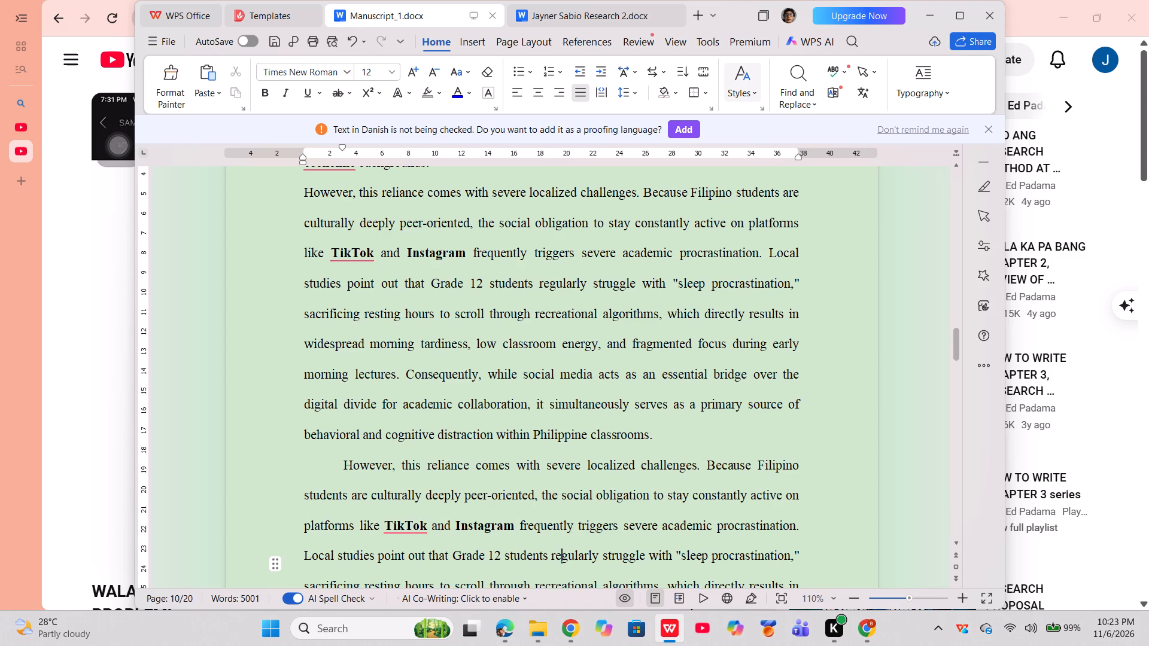
key(Down)
key(Down)
key(Down)
key(Down)
key(Down)
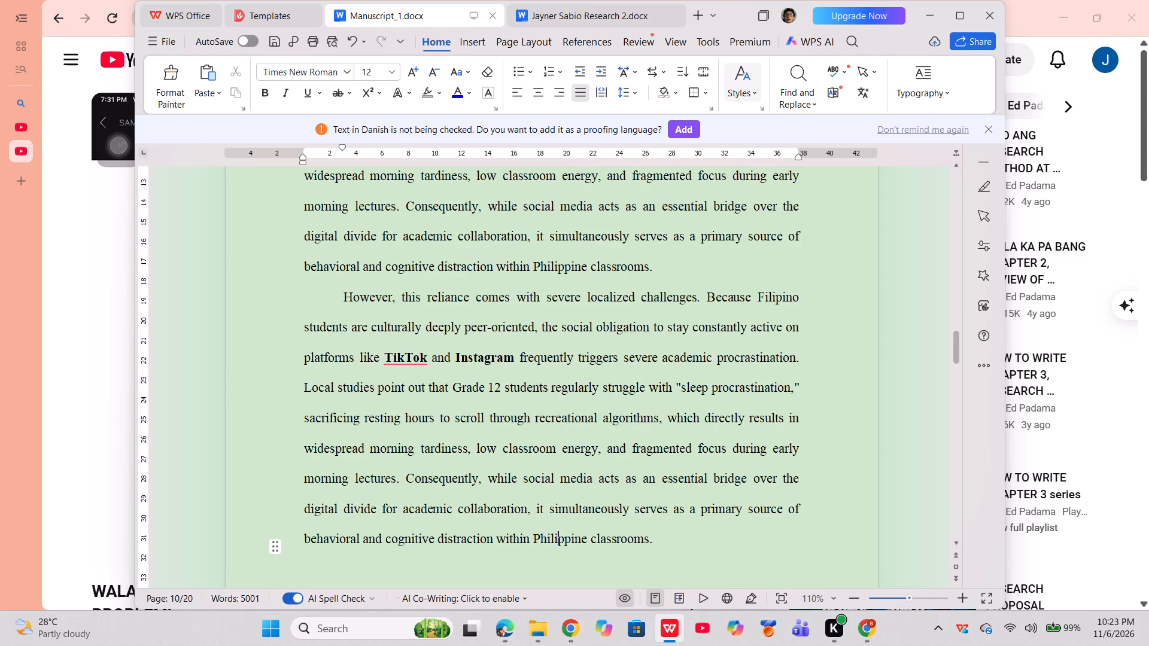
Check the Conceptual Framework heading placement and the page 9 paragraphs leading to the Input, Process, Output paradigm.
key(Down)
key(Down)
key(Down)
key(Down)
key(Down)
key(Down)
key(Down)
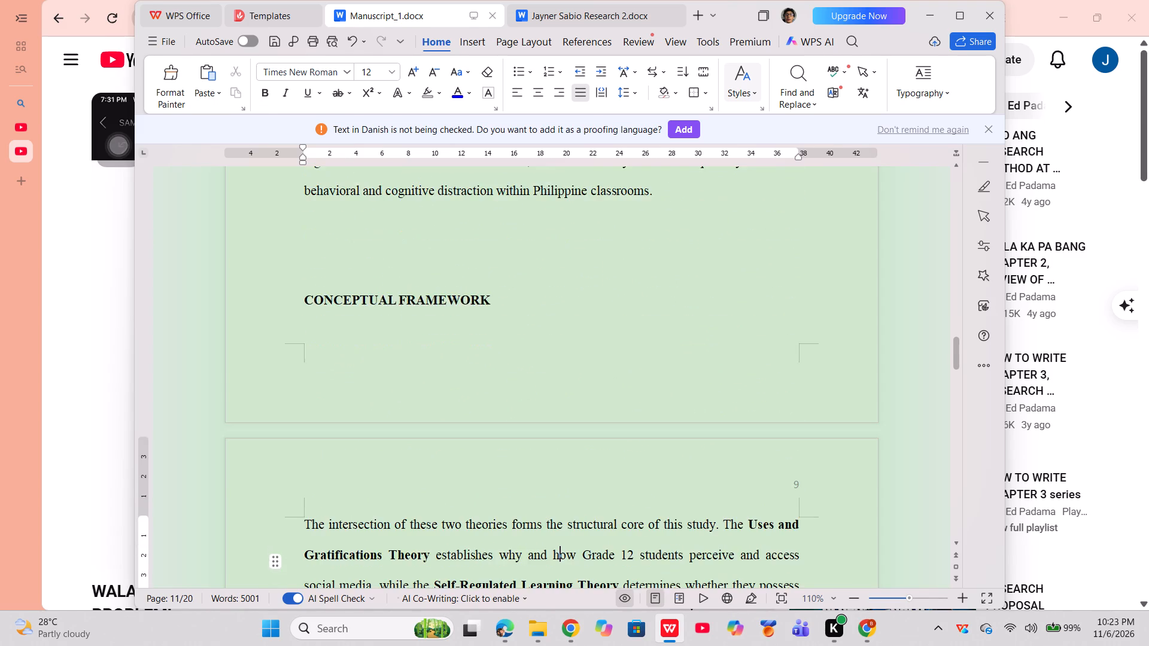
key(Down)
key(Down)
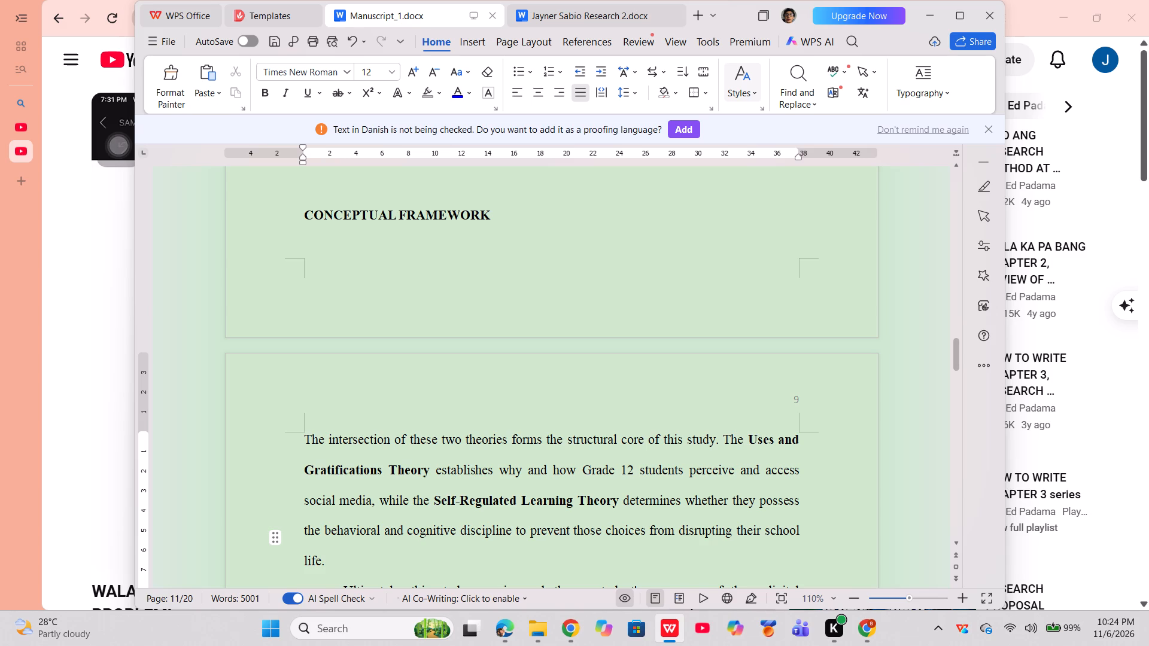
key(Down)
key(Down)
key(Down)
key(Down)
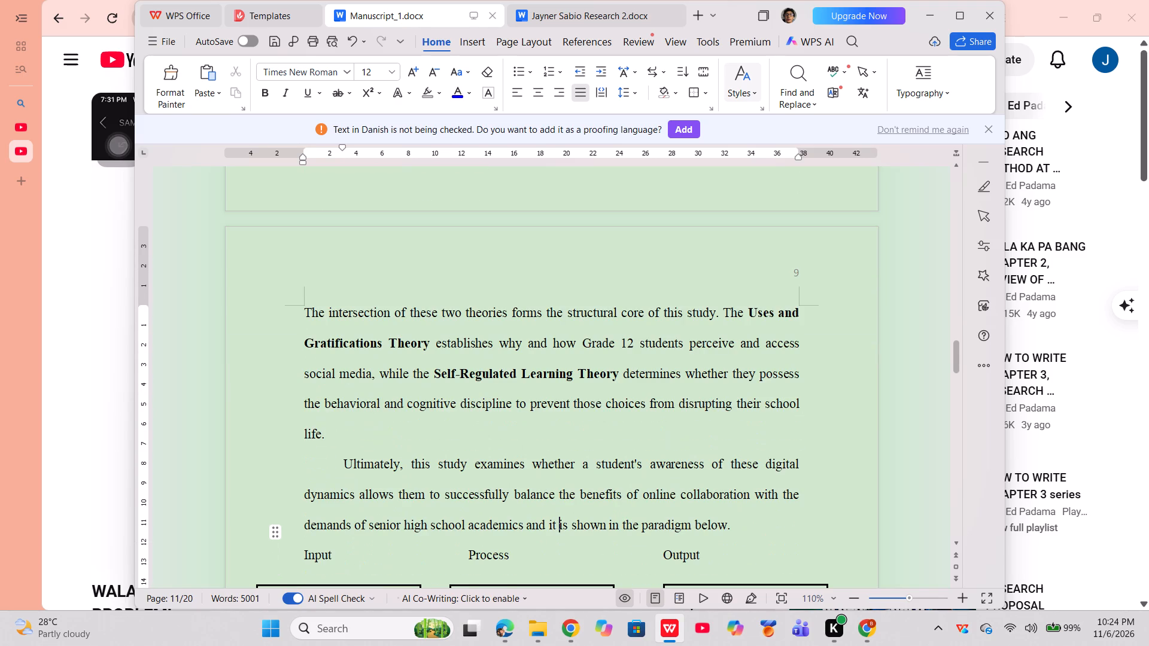
key(Down)
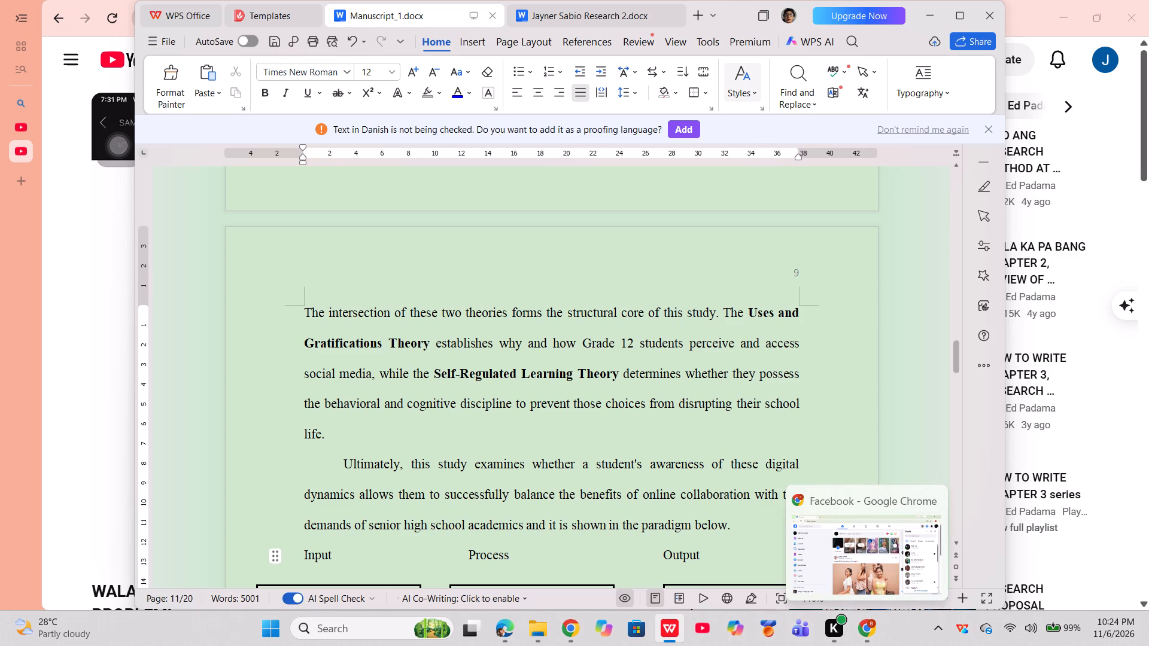
Look through the Hypothesis, Scope and Delimitation, and Definition of Terms sections, checking their page layout and numbering.
click(826, 365)
drag(954, 359, 955, 364)
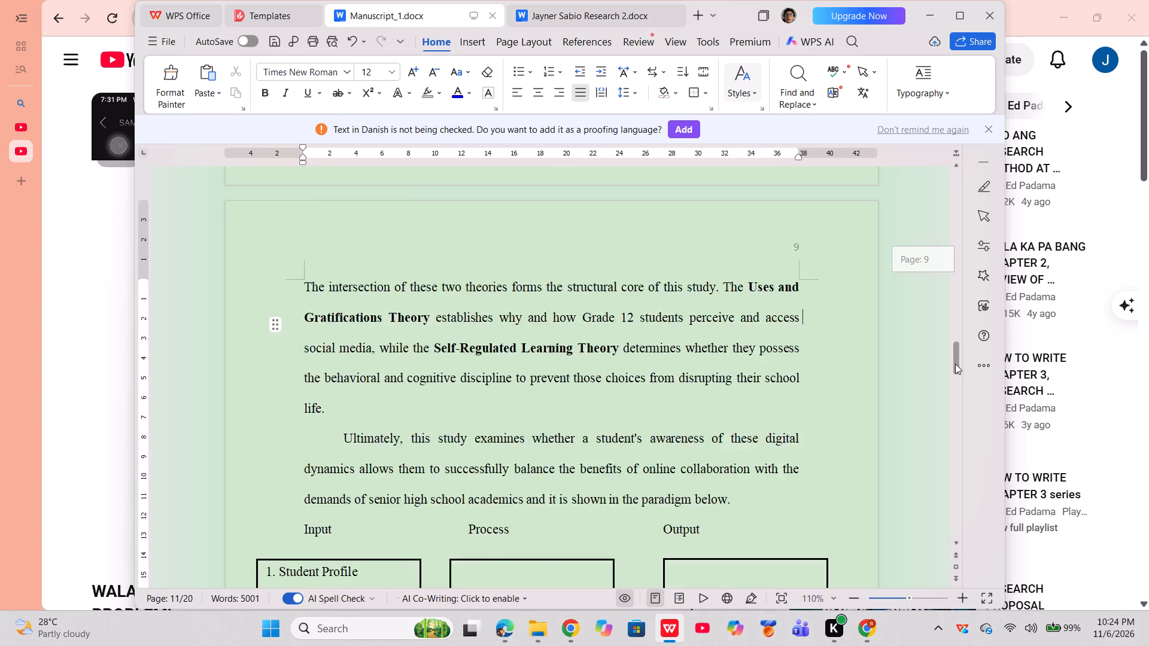
drag(955, 364, 958, 390)
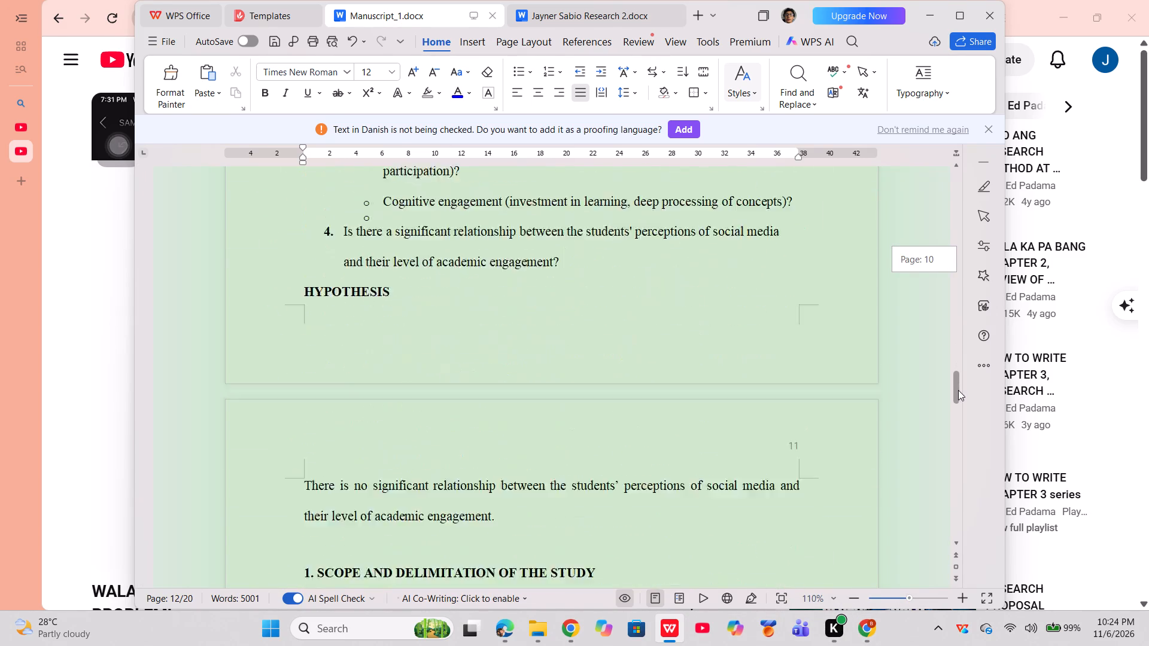
drag(958, 390, 958, 398)
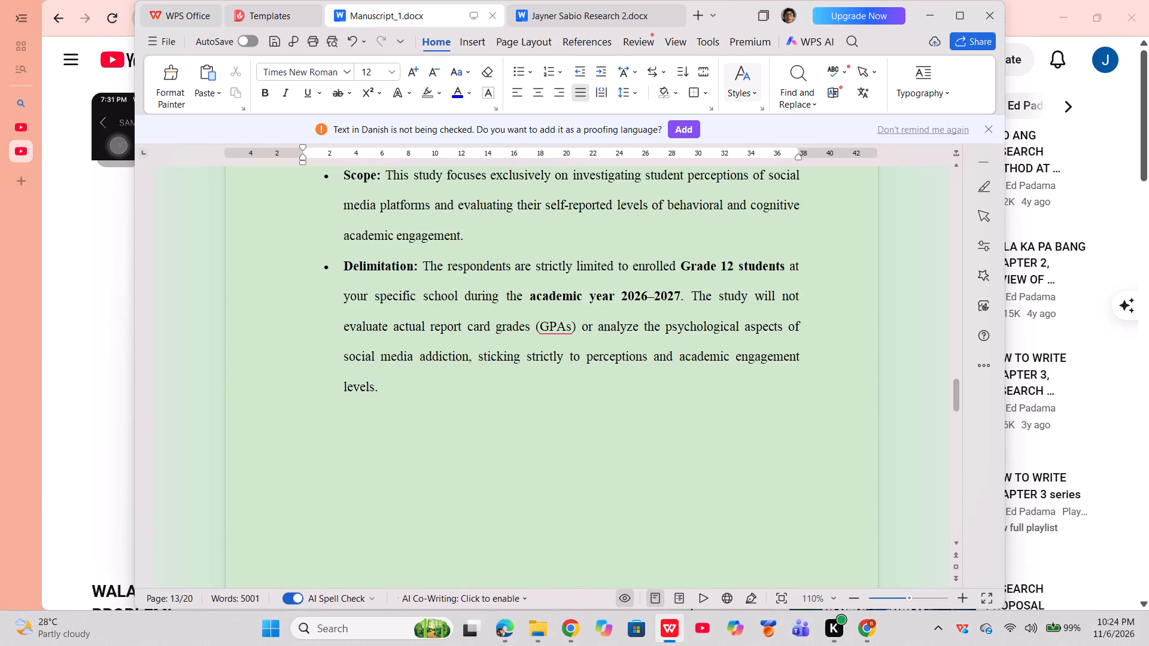
click(603, 395)
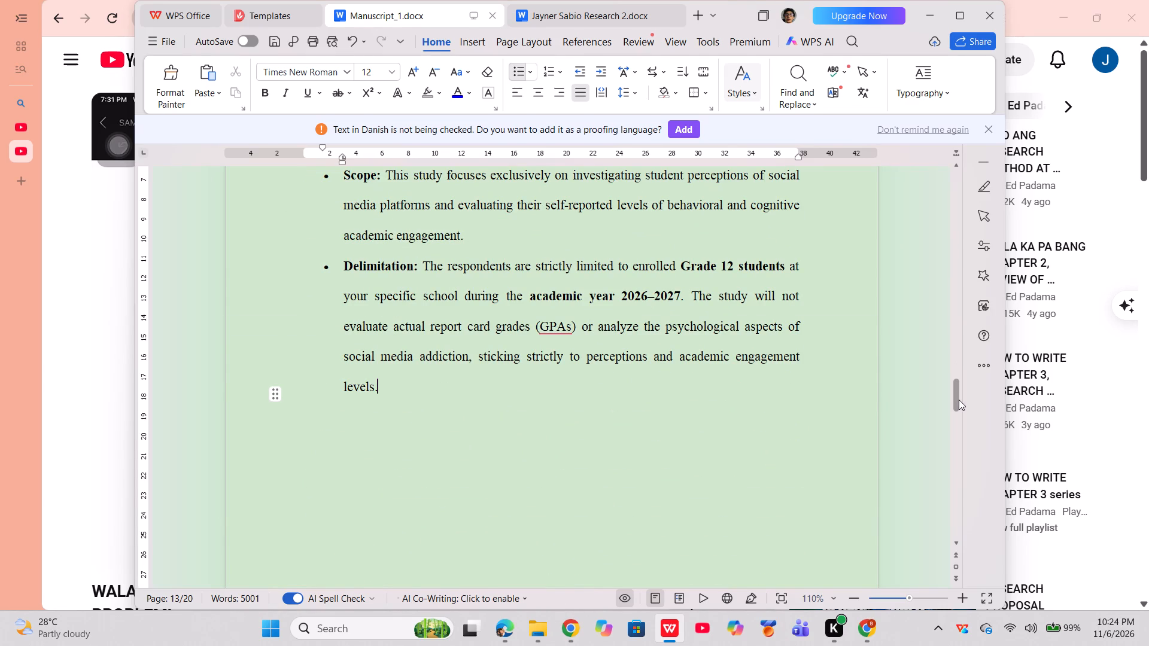
drag(957, 391, 952, 415)
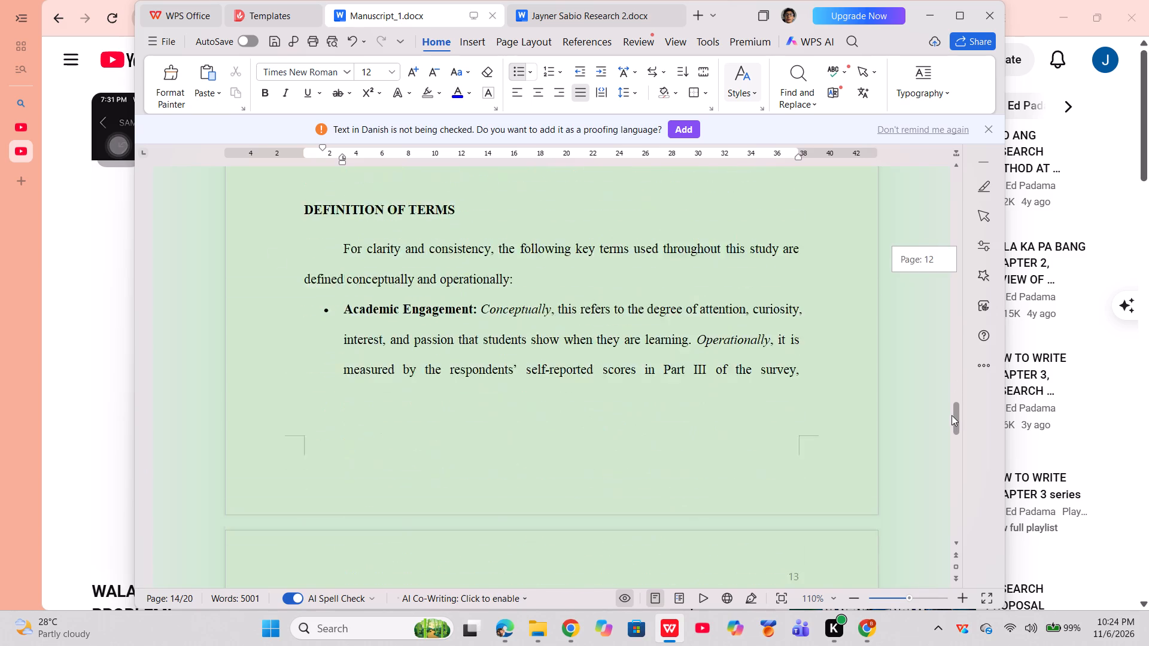
drag(952, 415, 949, 431)
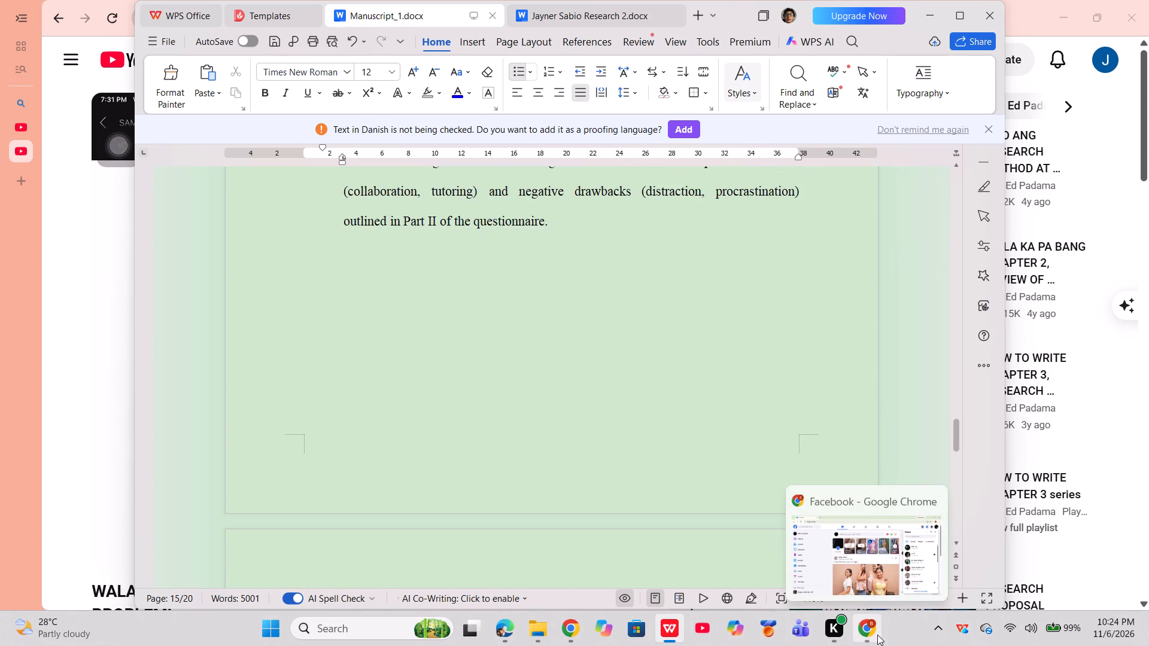
Return to the beginning of Manuscript_1 and look over the title page and the table of contents entries for Chapters I and II.
click(637, 362)
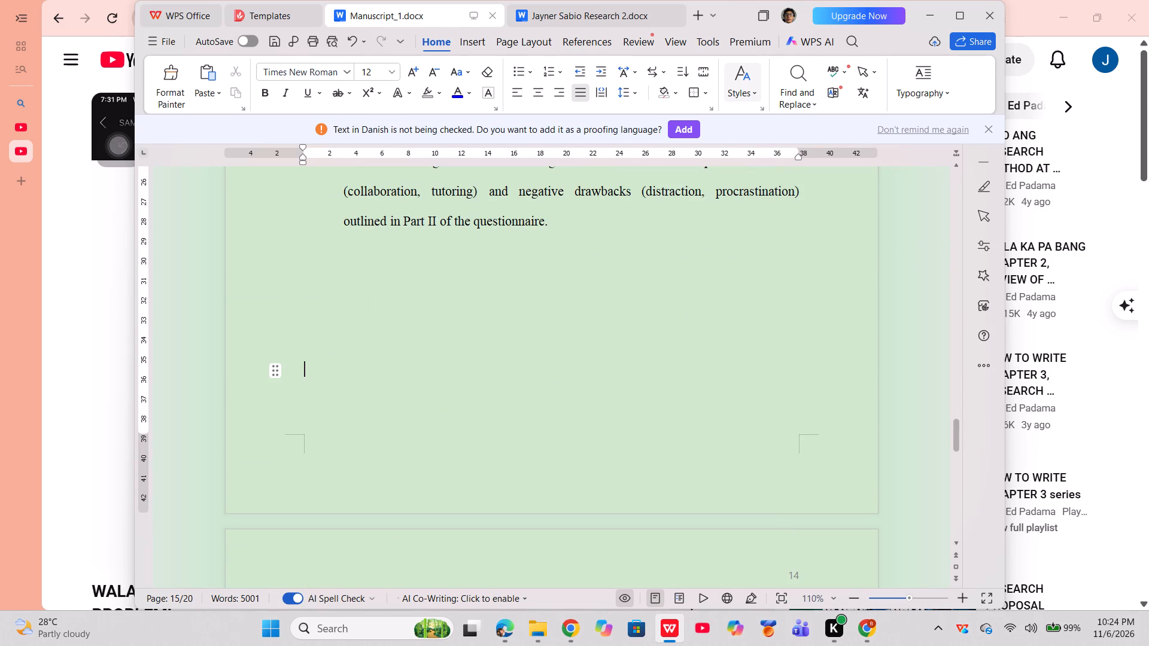
drag(957, 438, 946, 132)
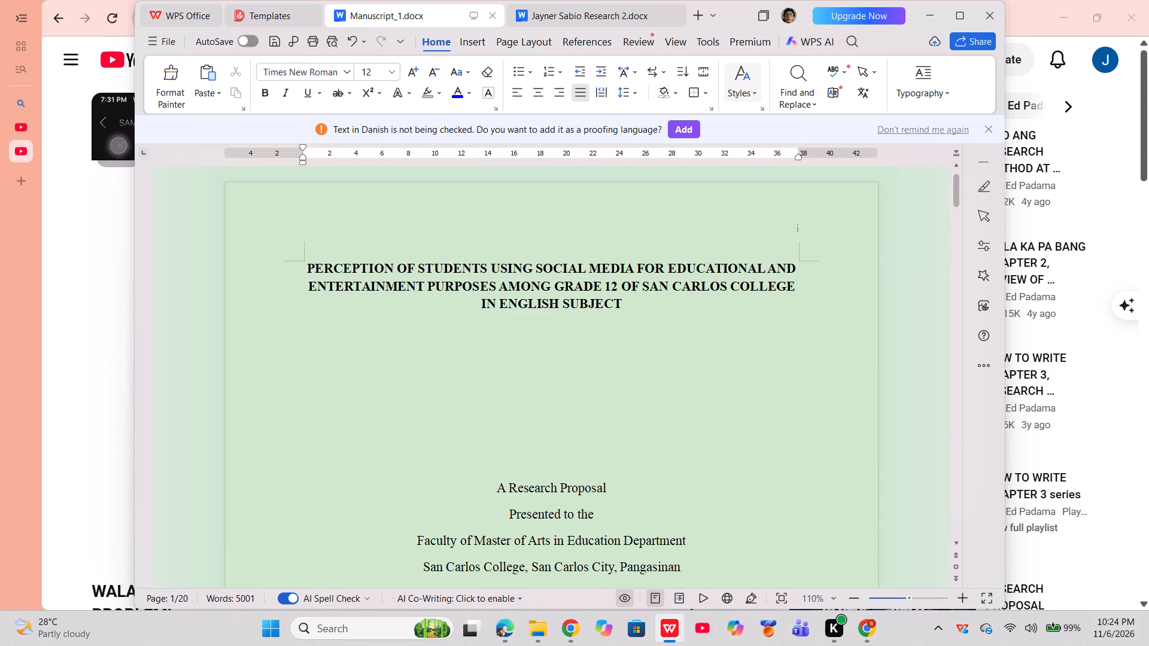
click(645, 389)
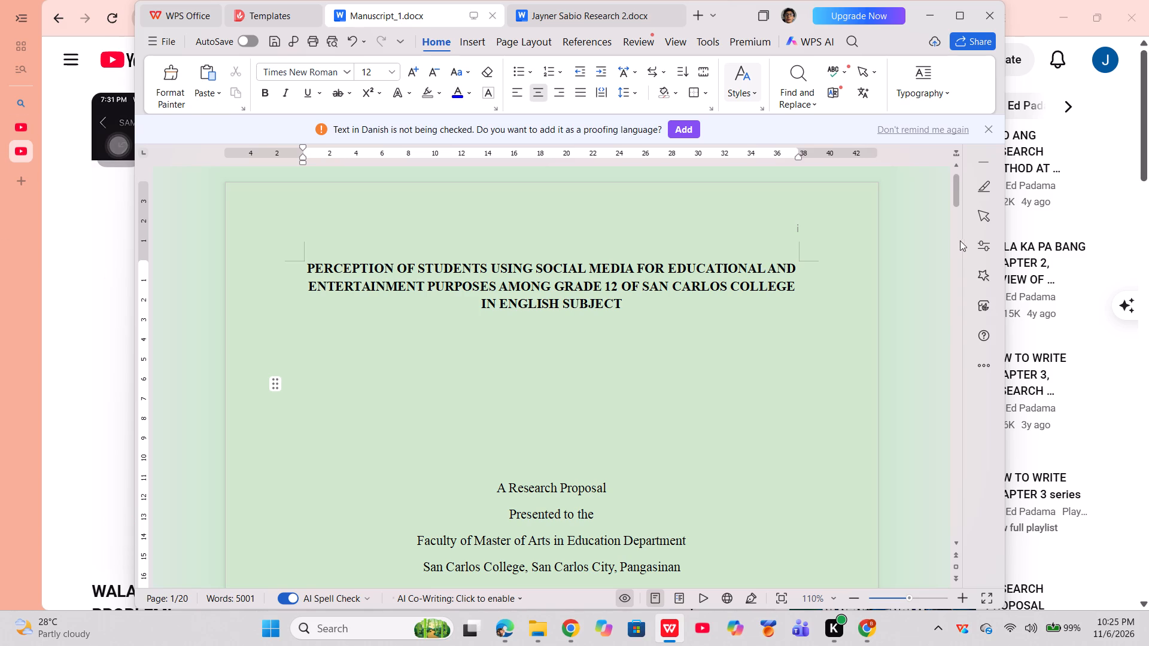
drag(956, 199, 956, 215)
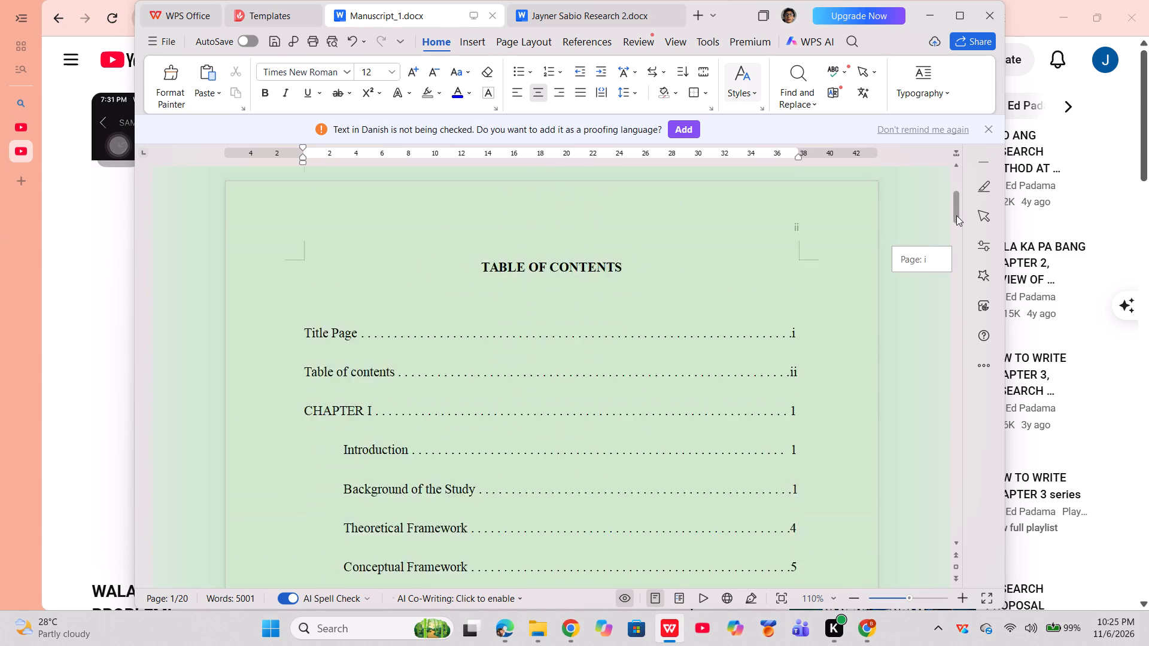
drag(956, 215, 957, 221)
click(703, 364)
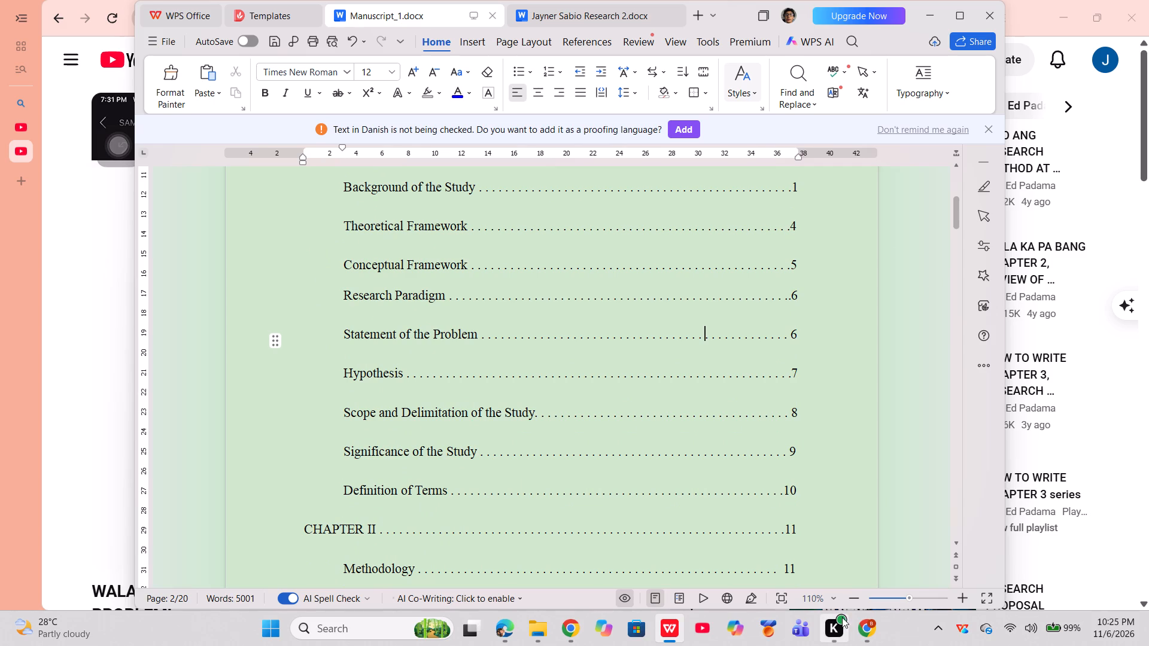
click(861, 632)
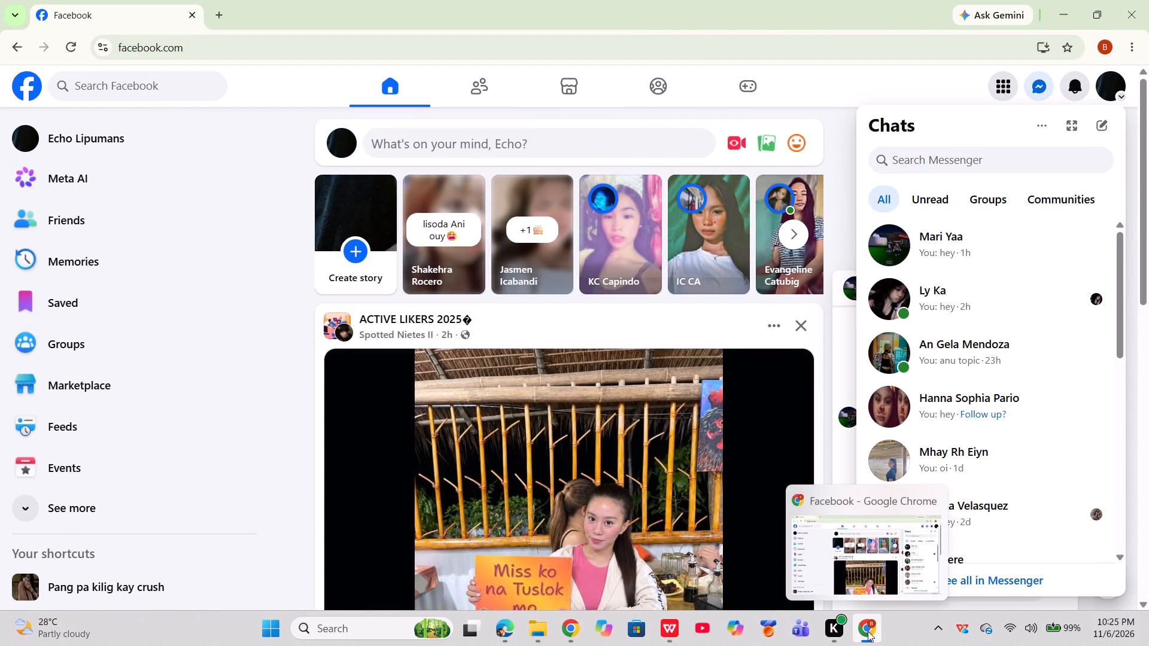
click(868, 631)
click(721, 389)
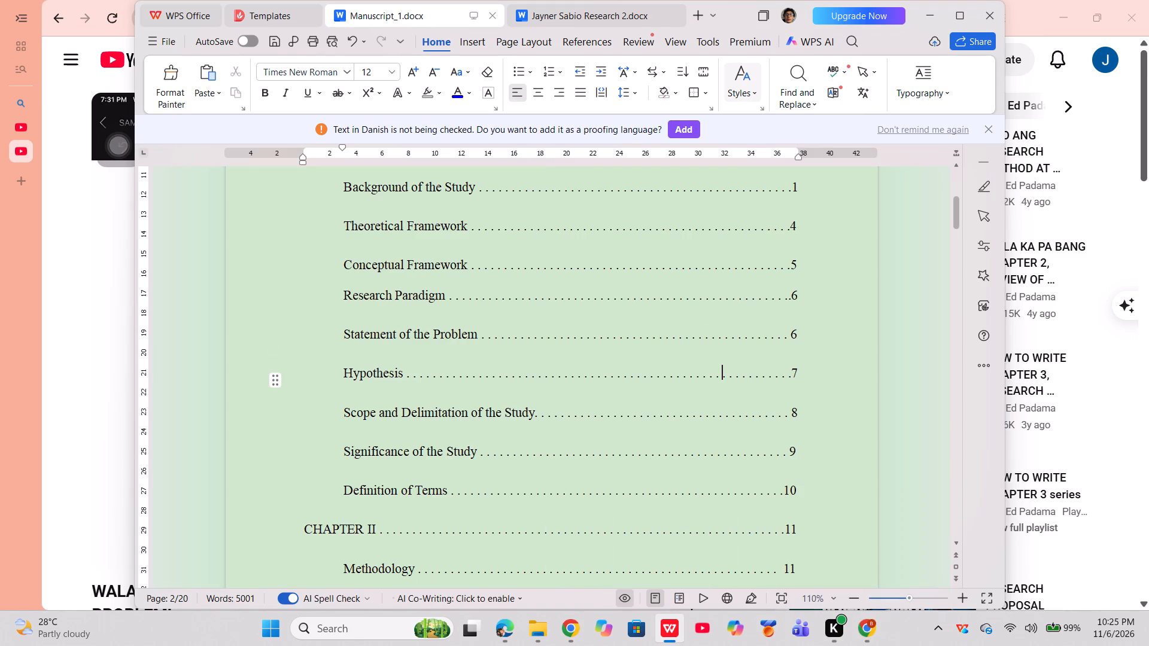
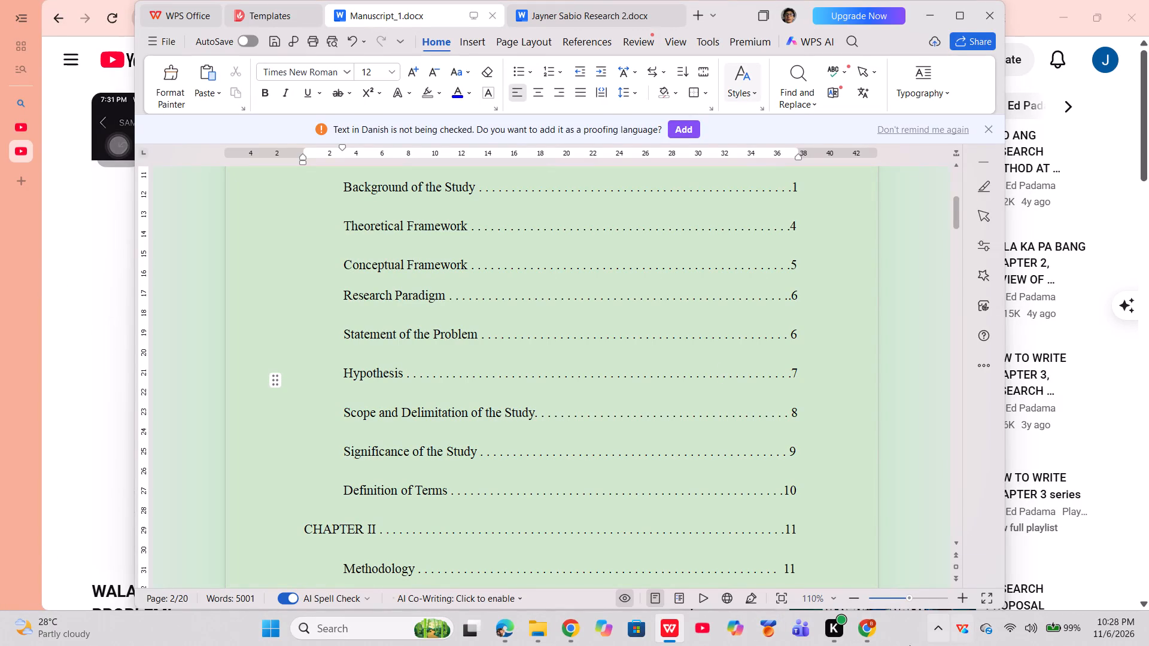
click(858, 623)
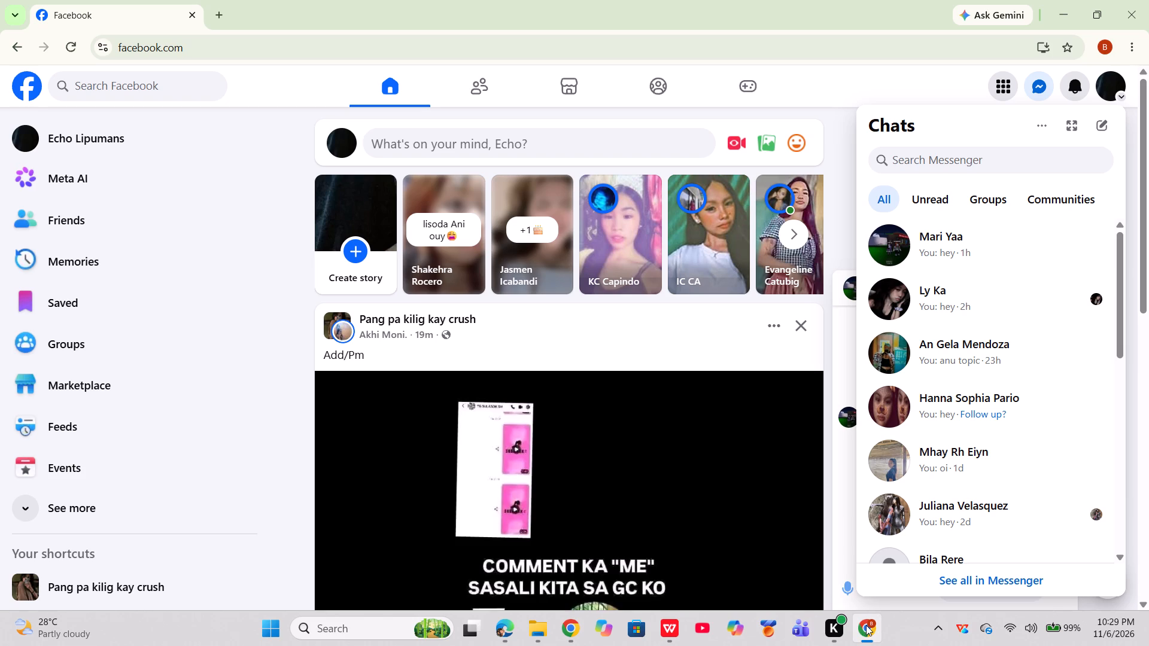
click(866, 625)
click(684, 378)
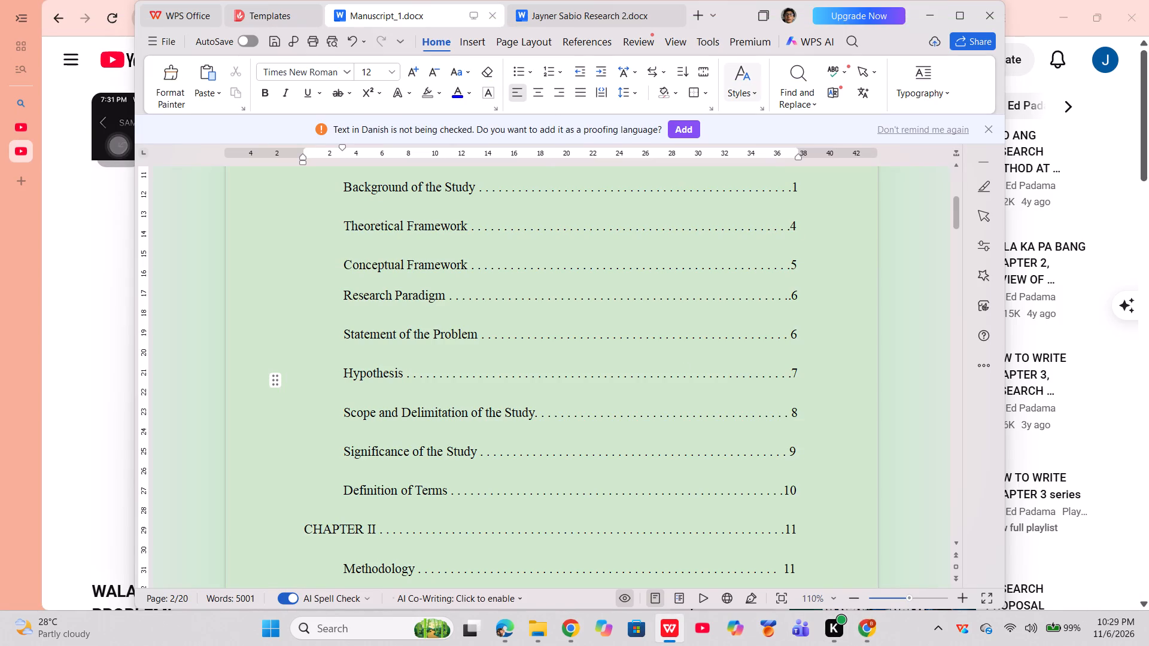
Go back through the front matter of Manuscript_1 to its title page.
drag(957, 212, 957, 239)
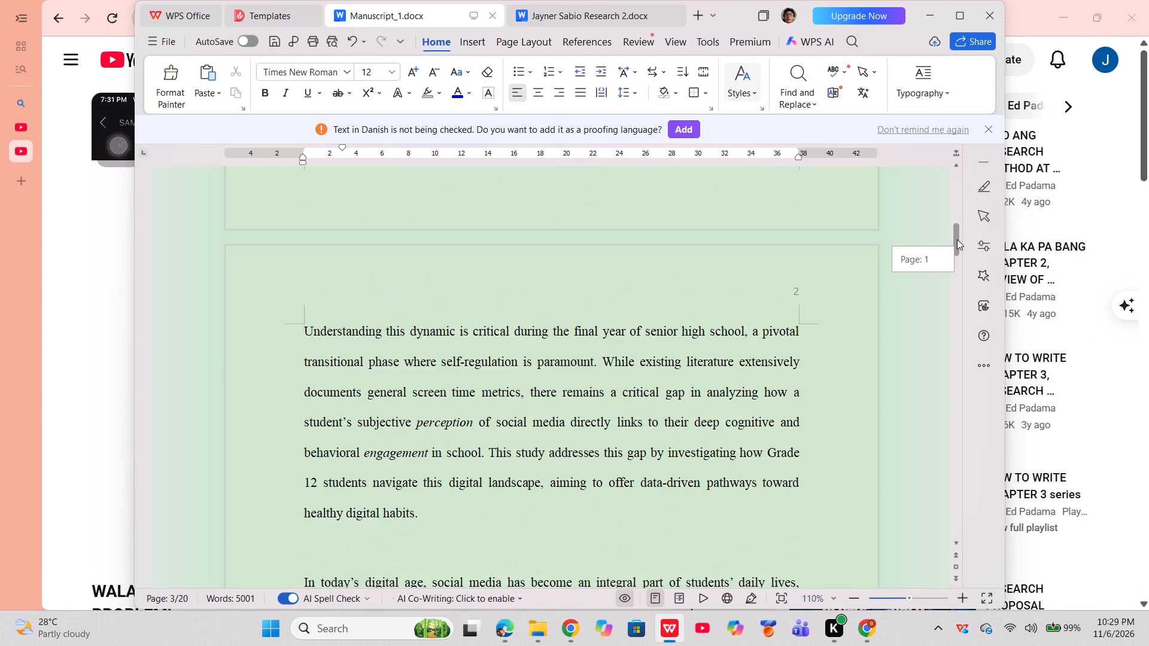
drag(957, 239, 955, 202)
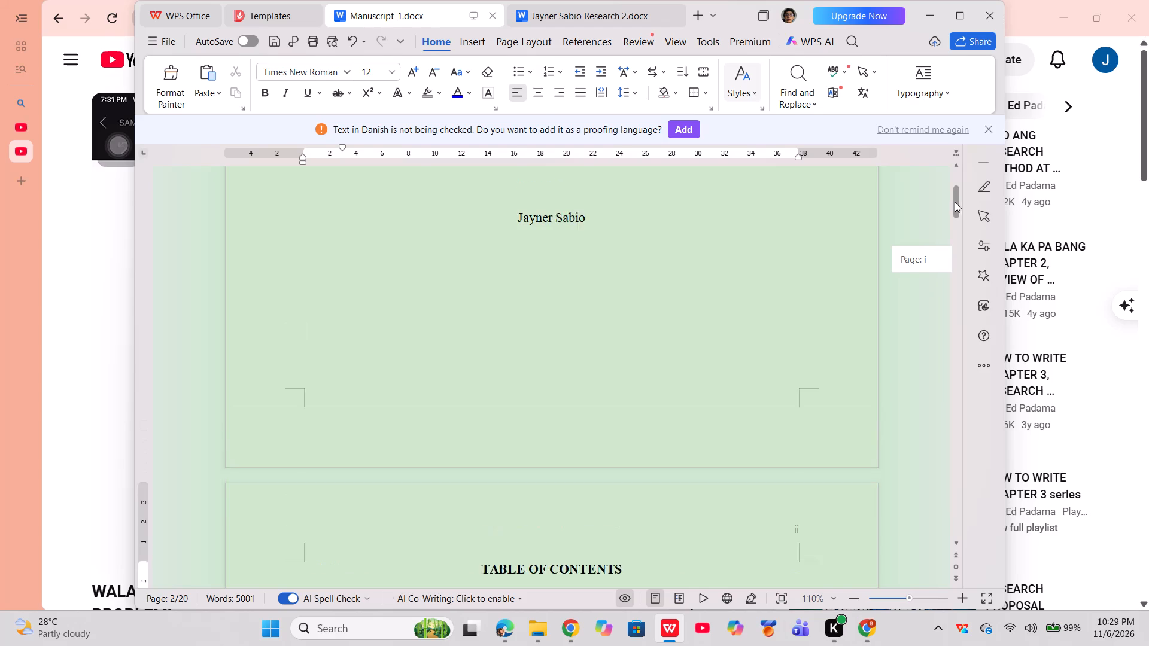
drag(955, 202, 951, 190)
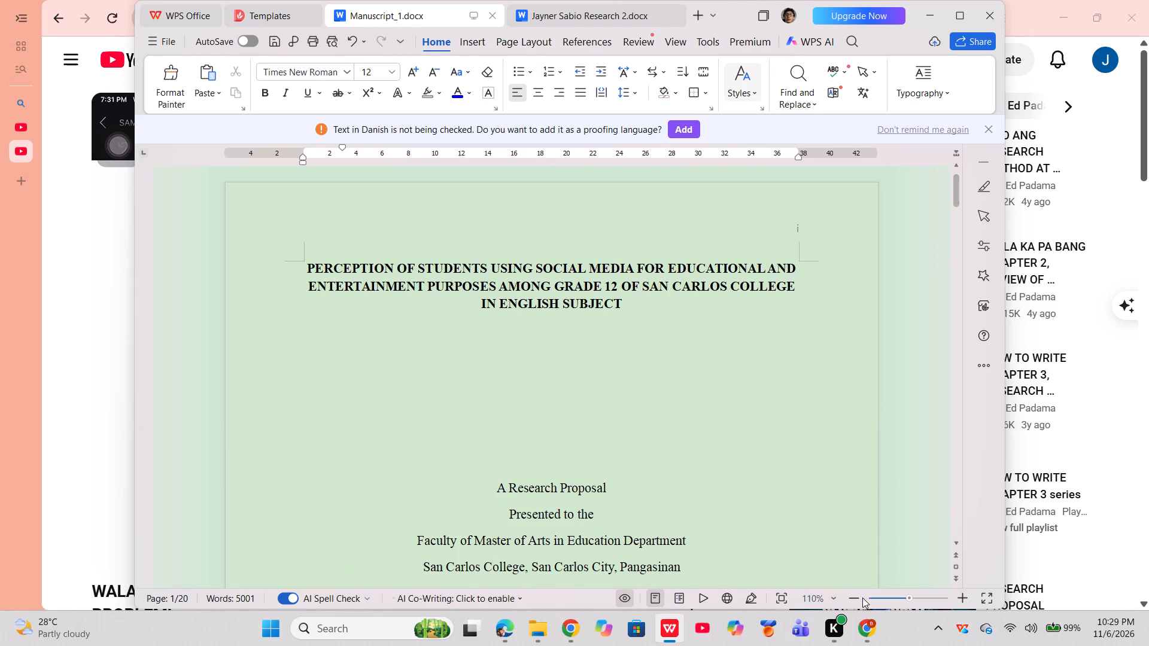
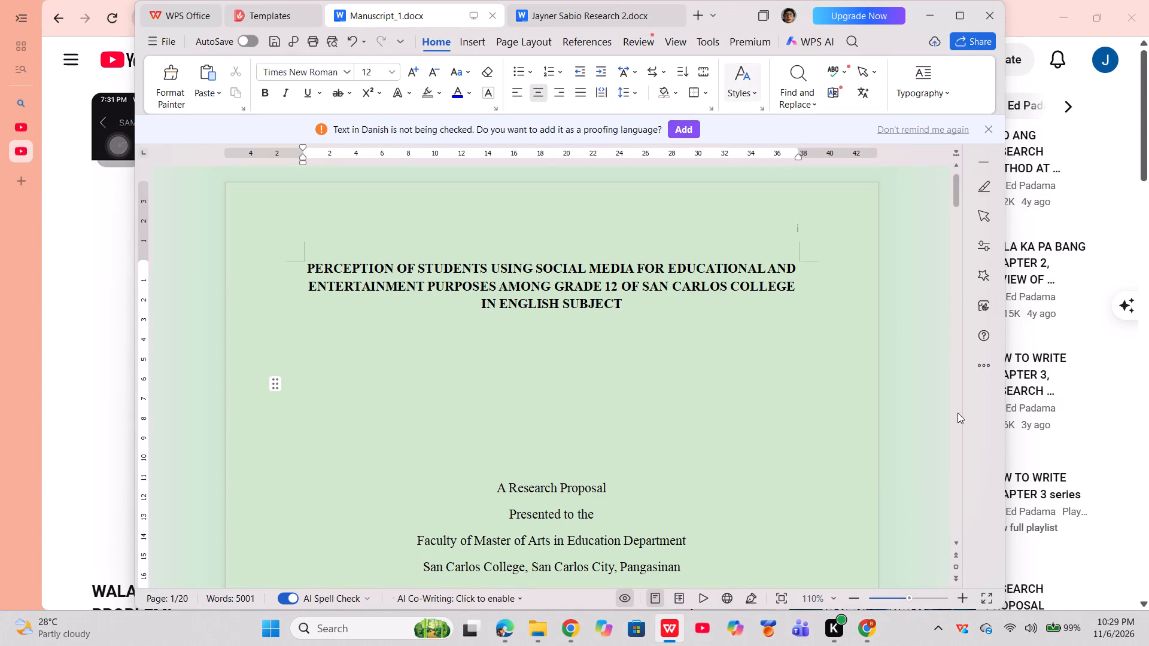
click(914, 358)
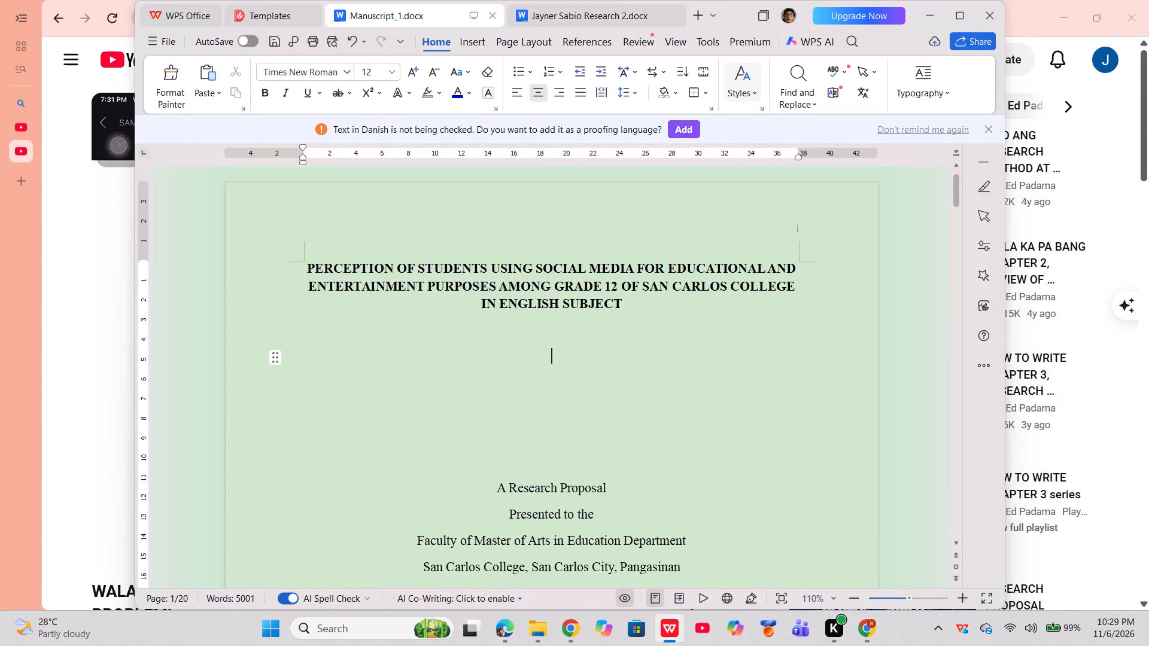
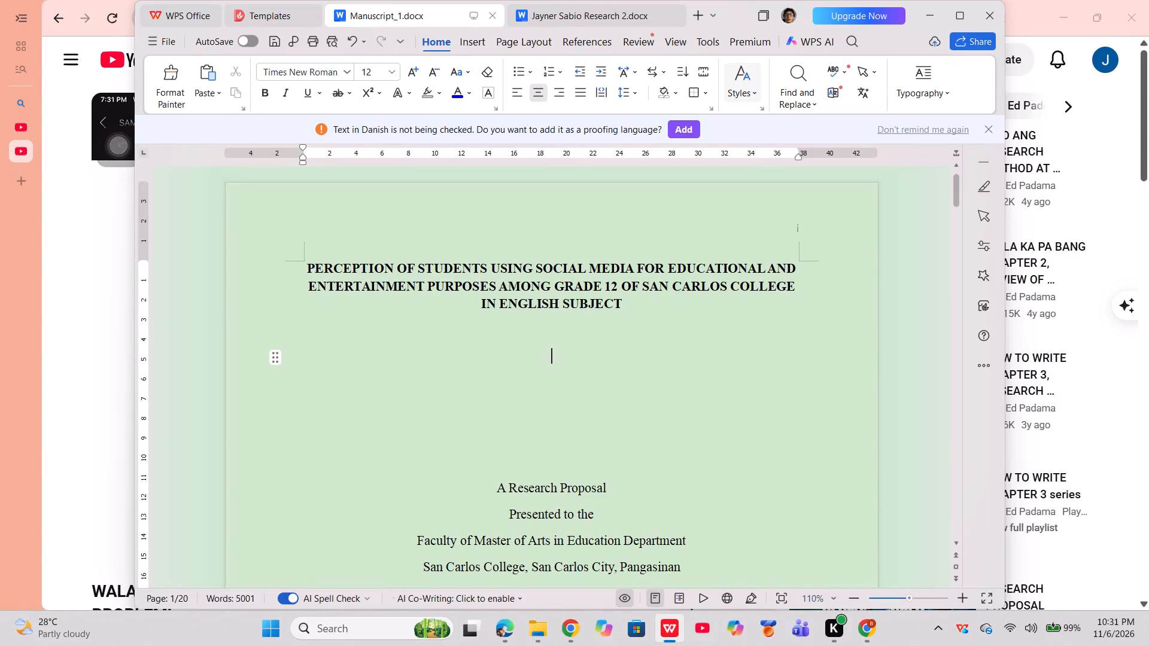
Examine the title page of Manuscript_1 from the research title down to the author's name for spacing and layout.
click(957, 544)
click(957, 544)
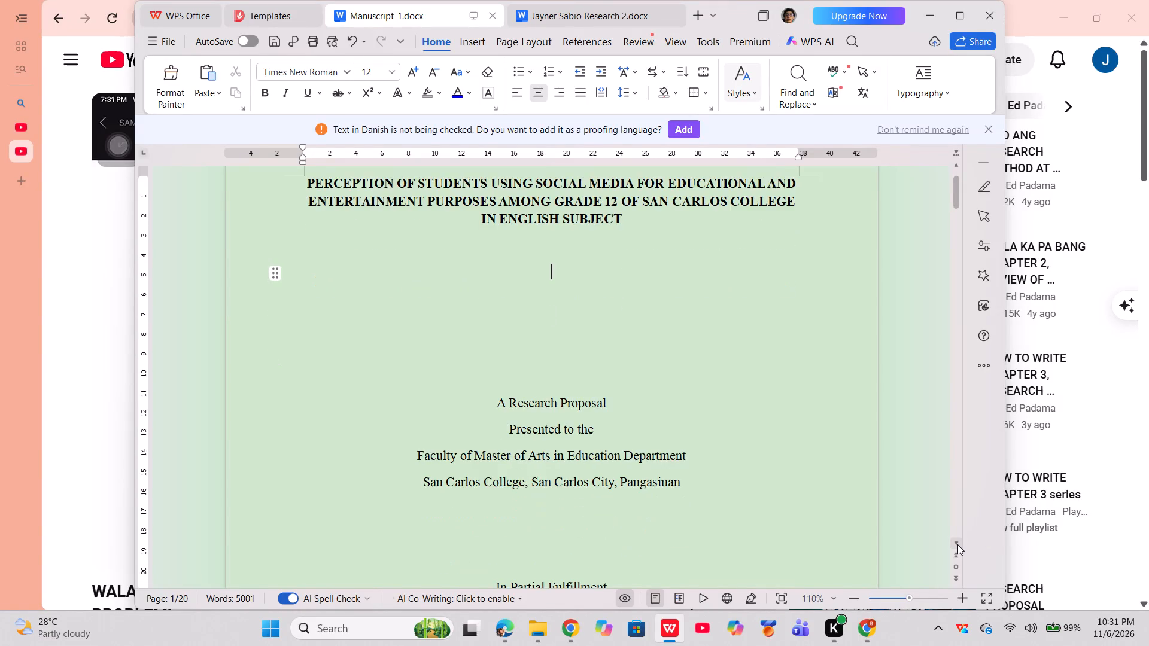
double_click(957, 544)
click(957, 544)
triple_click(957, 544)
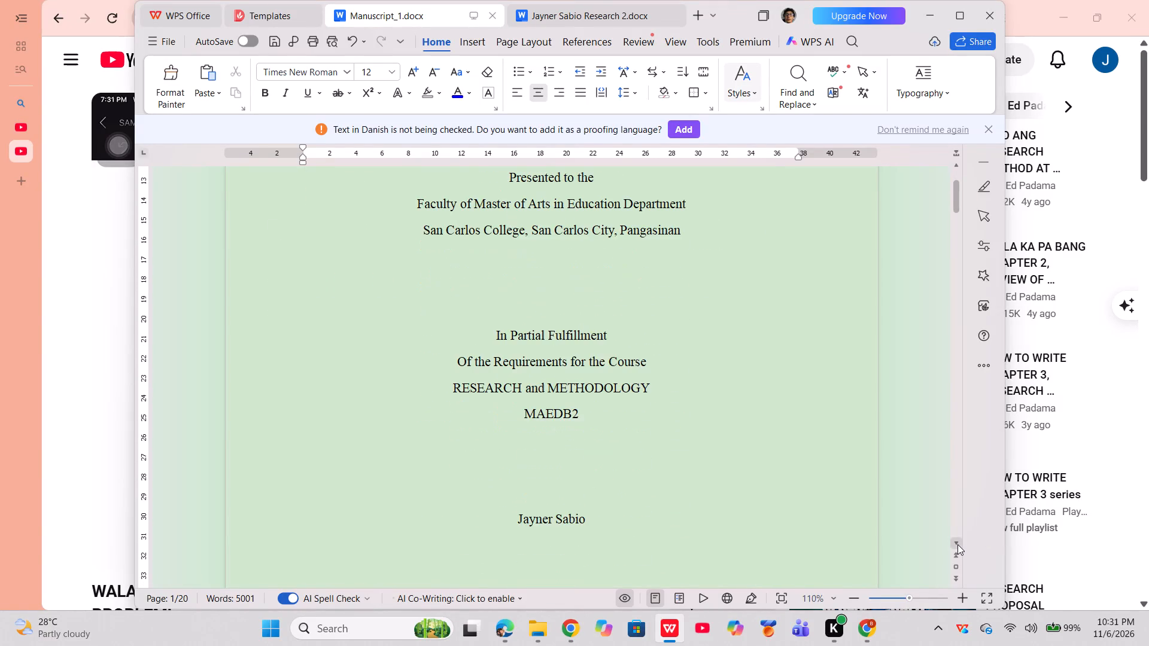
double_click(957, 544)
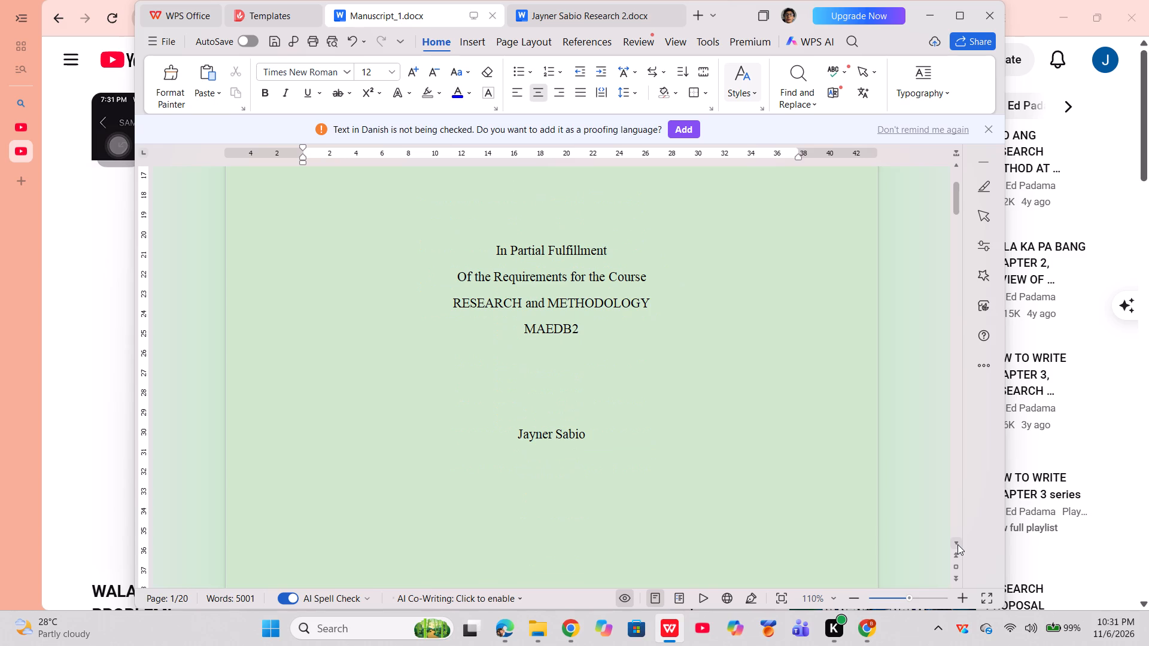
click(957, 544)
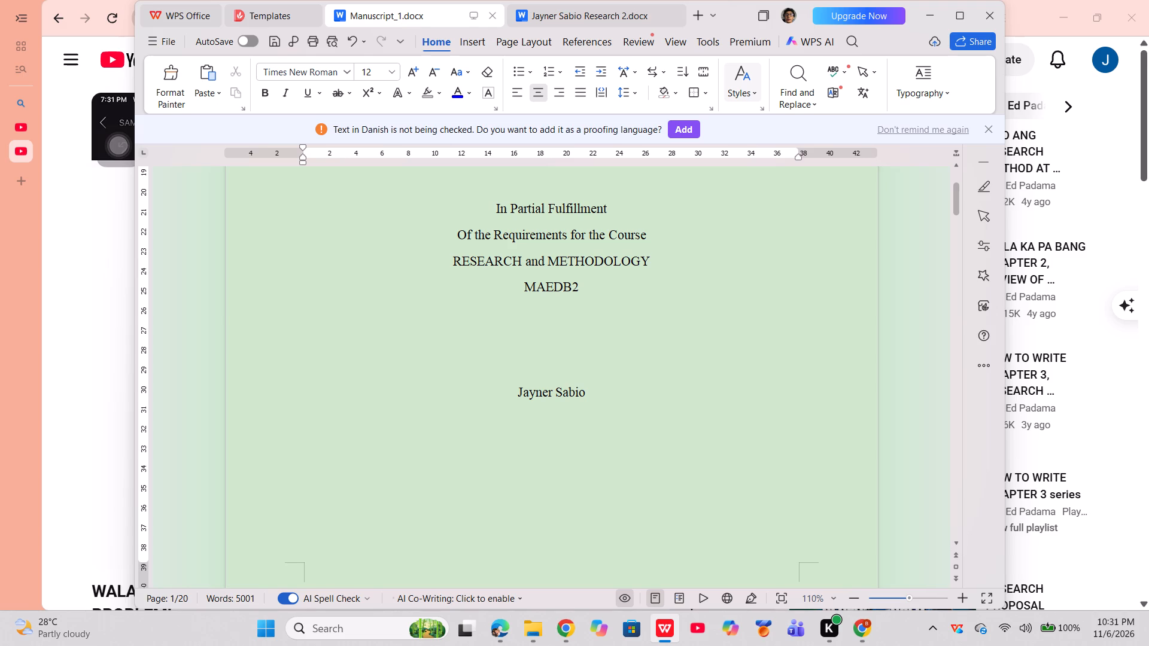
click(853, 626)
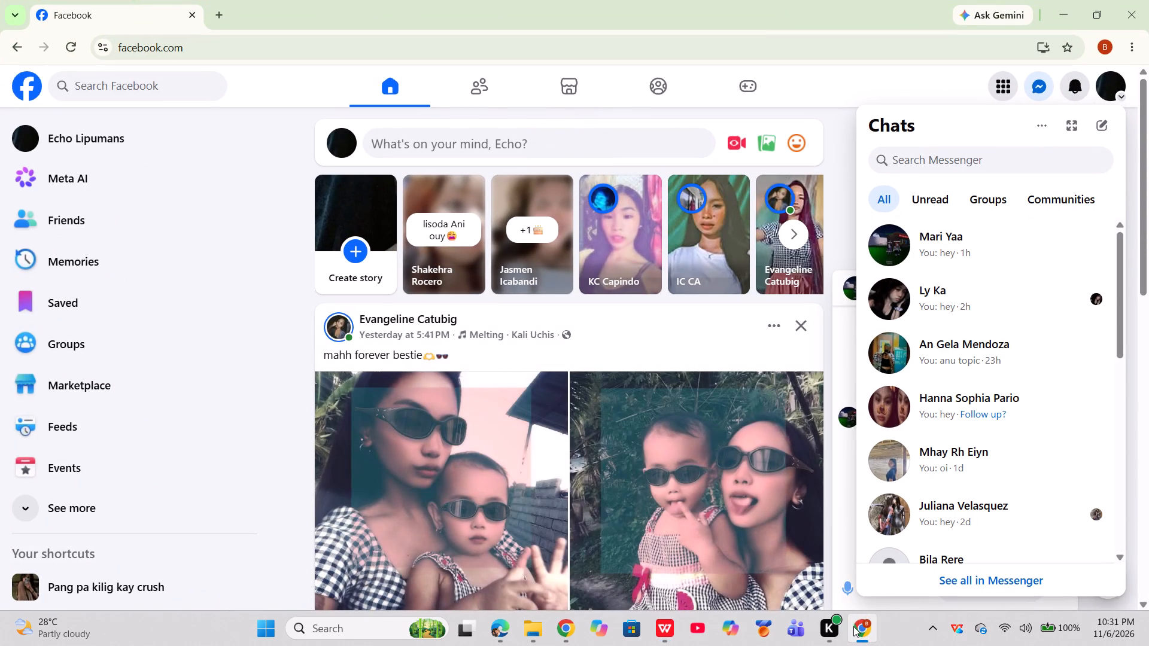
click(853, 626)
Move on from the title page to the Chapter I Introduction page to examine the Background of the Study.
click(653, 416)
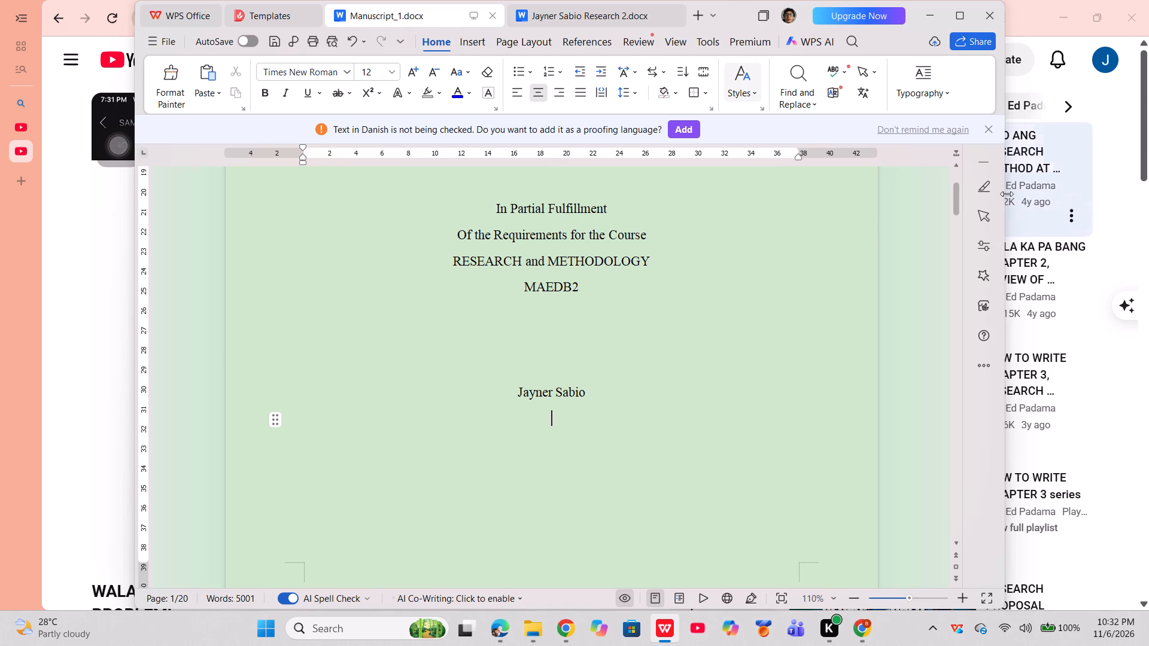
drag(955, 200, 960, 226)
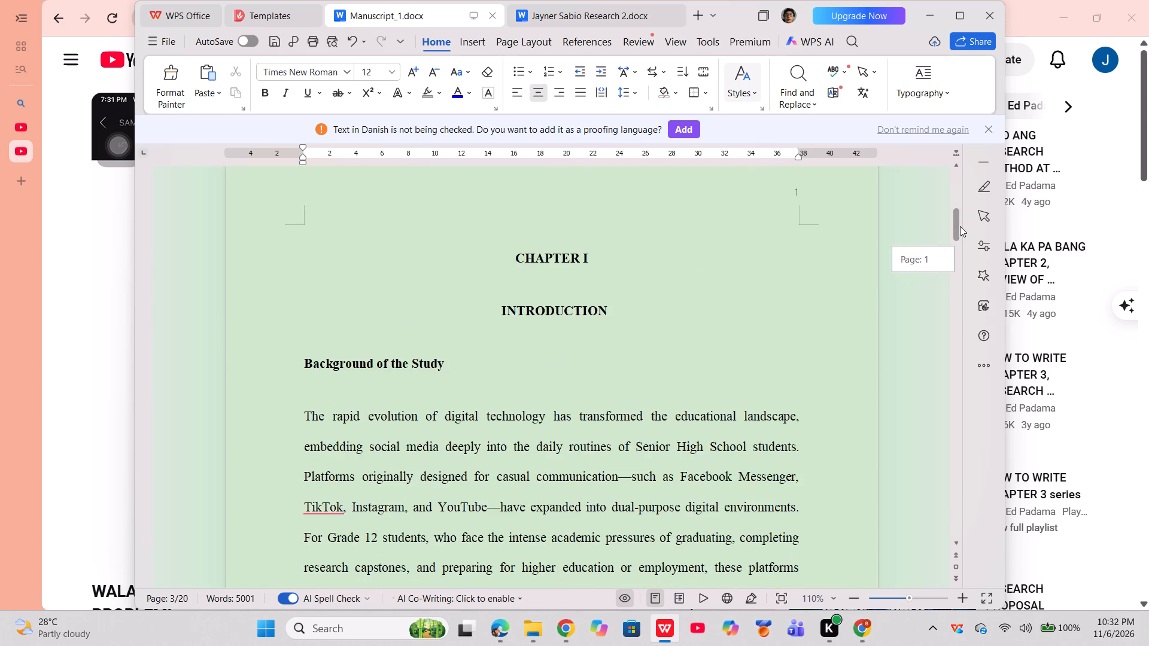
Review the opening pages of Chapter I against the title page and table of contents, checking layout and page breaks.
drag(960, 226, 960, 229)
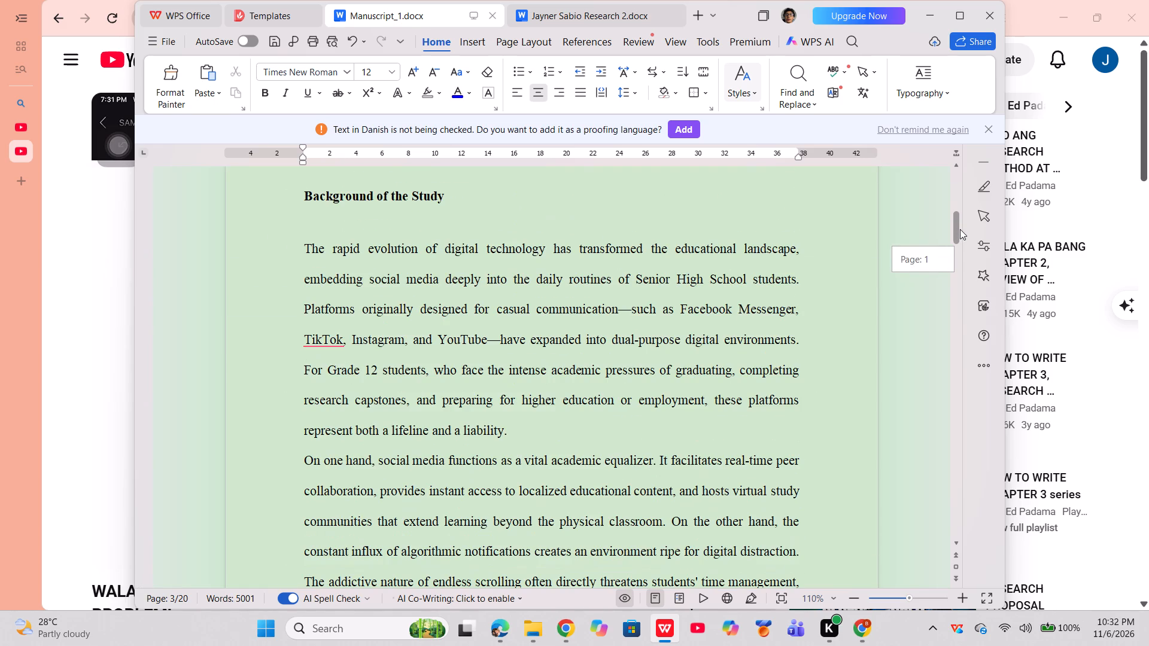
drag(960, 229, 960, 233)
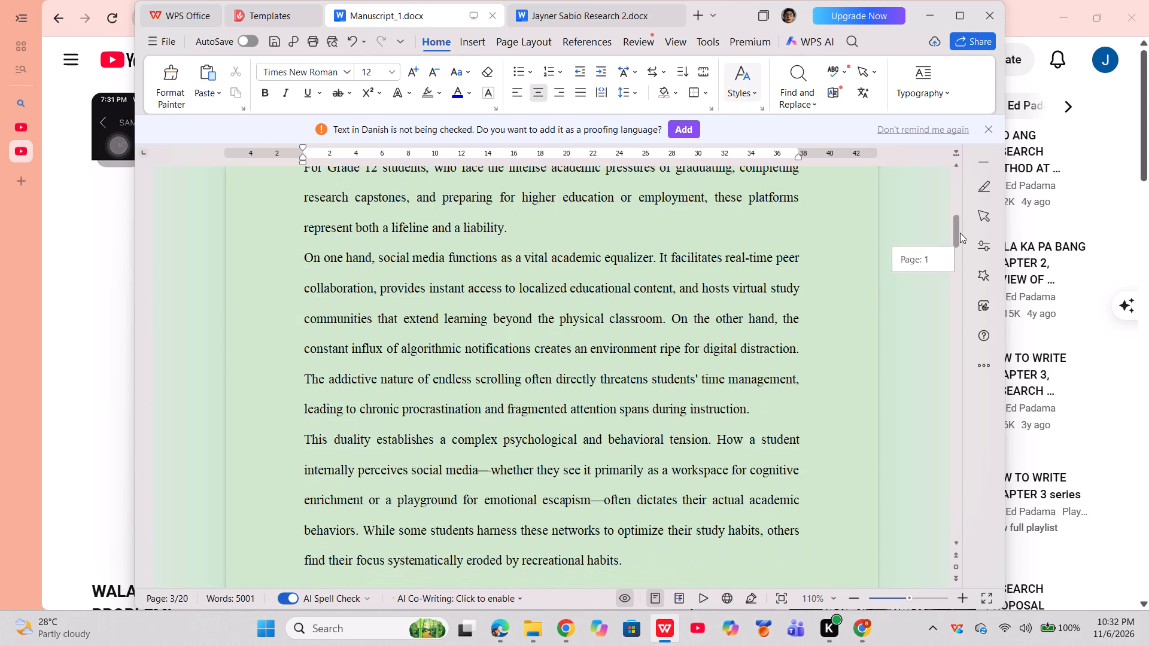
drag(960, 233, 960, 236)
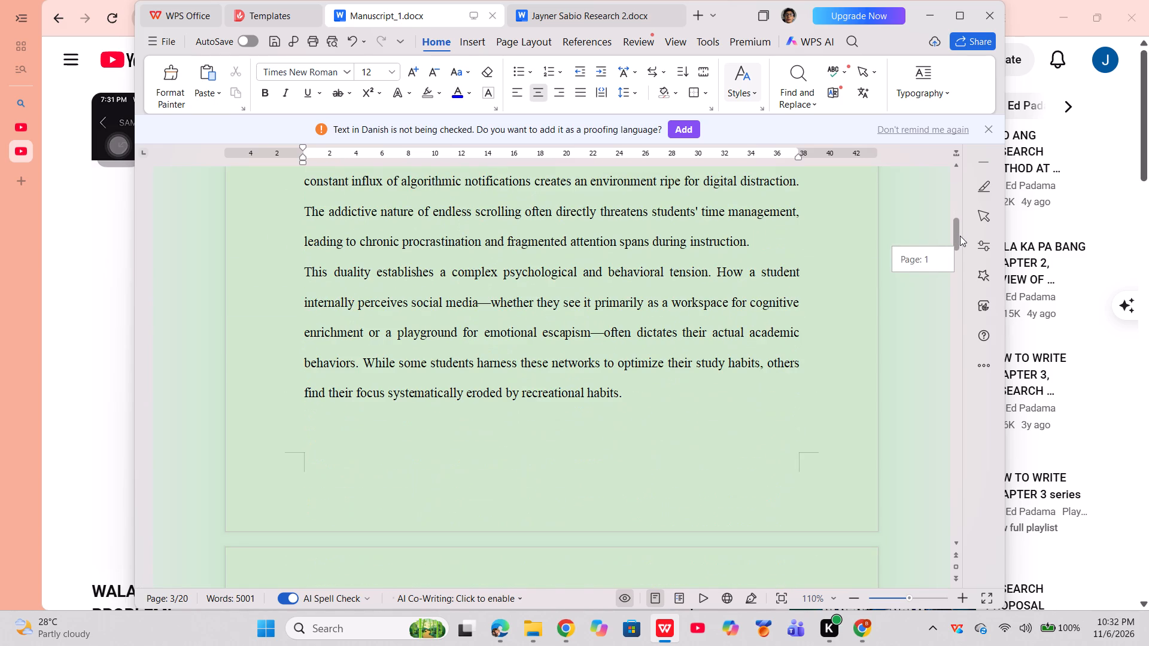
drag(960, 236, 960, 247)
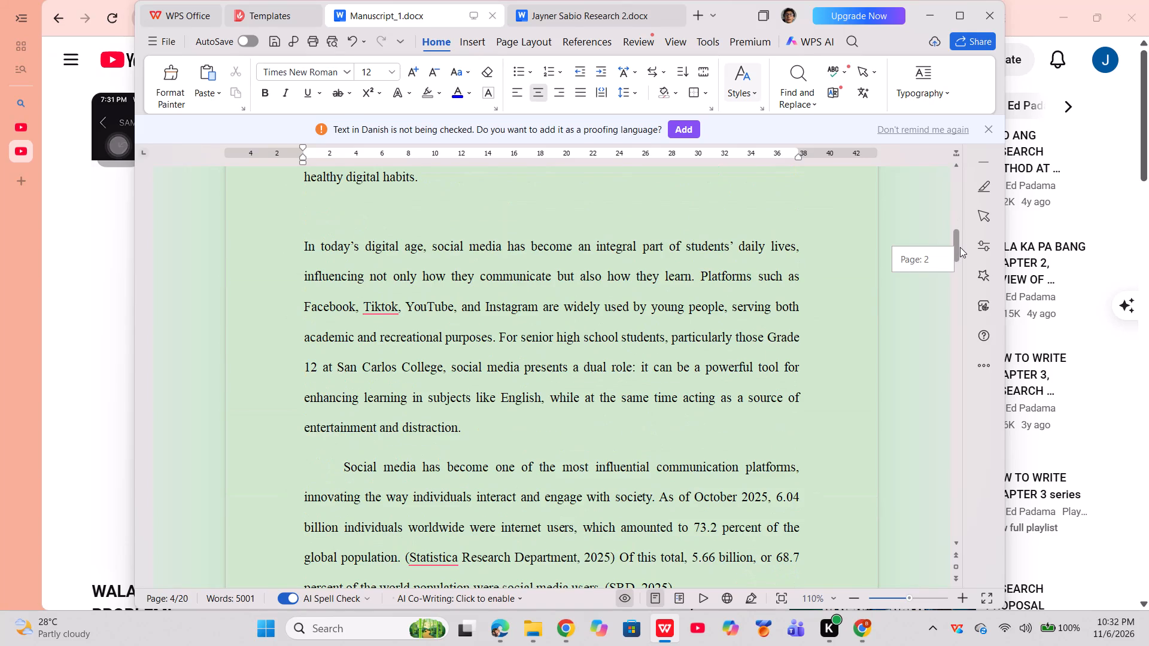
drag(960, 247, 953, 209)
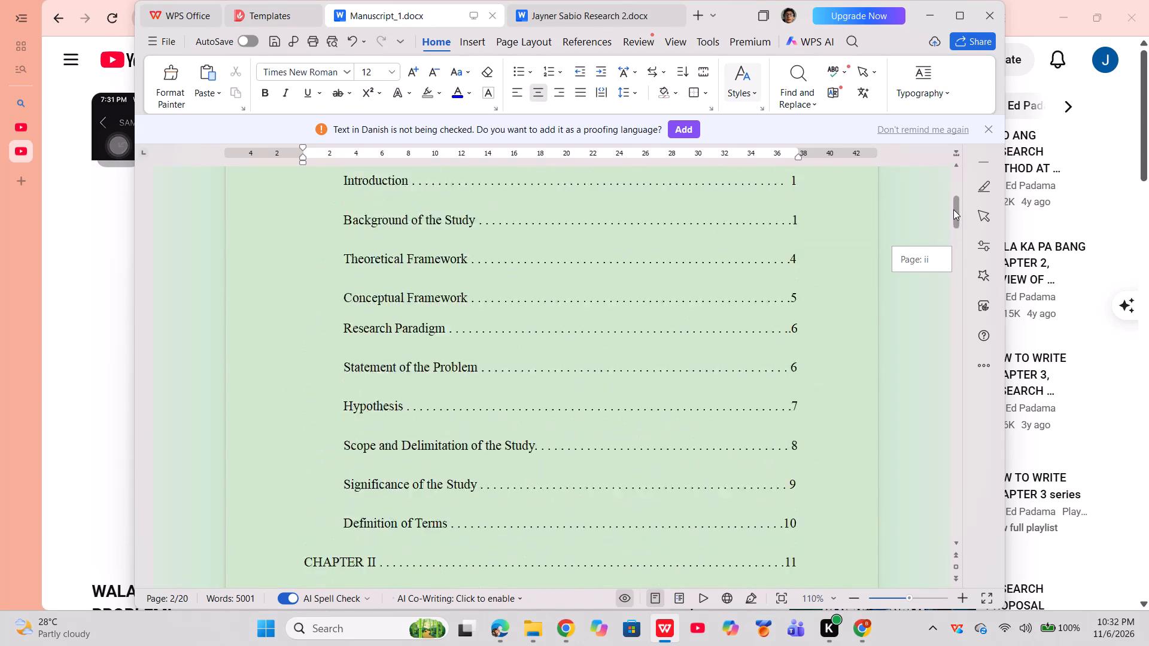
drag(953, 209, 952, 206)
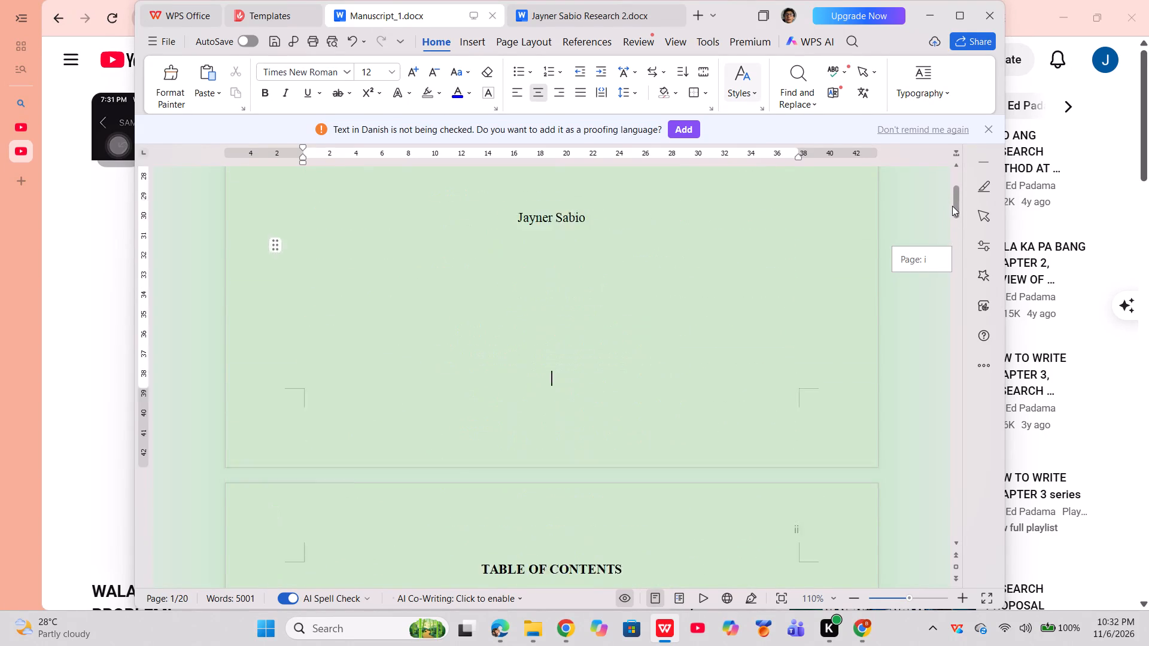
drag(952, 206, 959, 243)
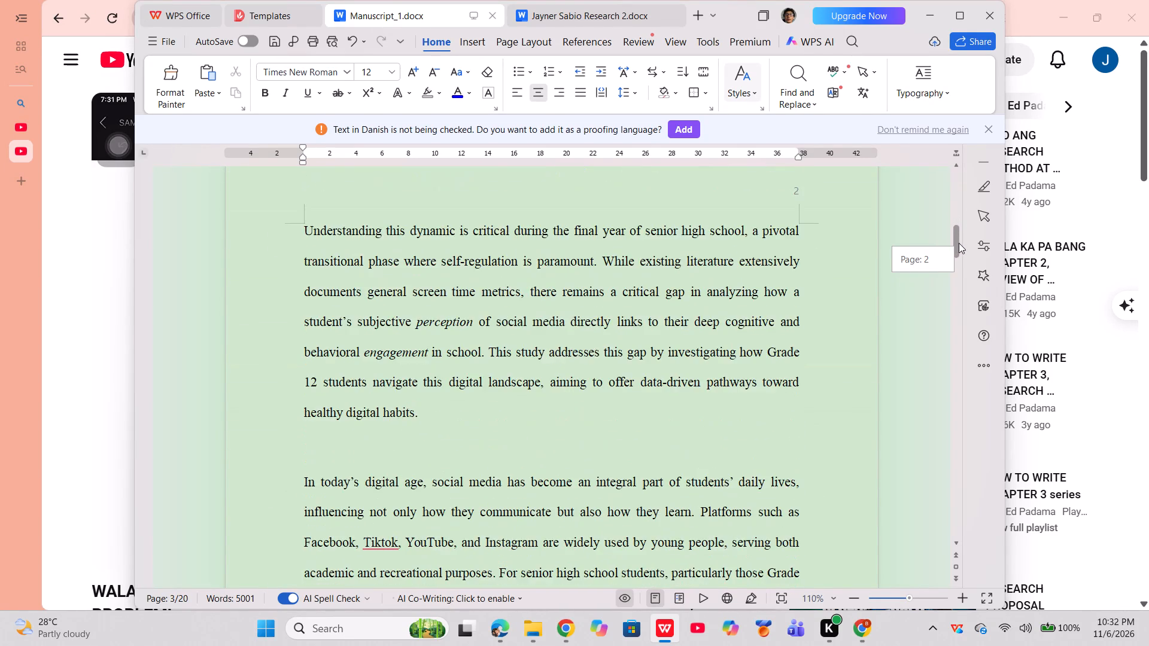
drag(959, 243, 957, 206)
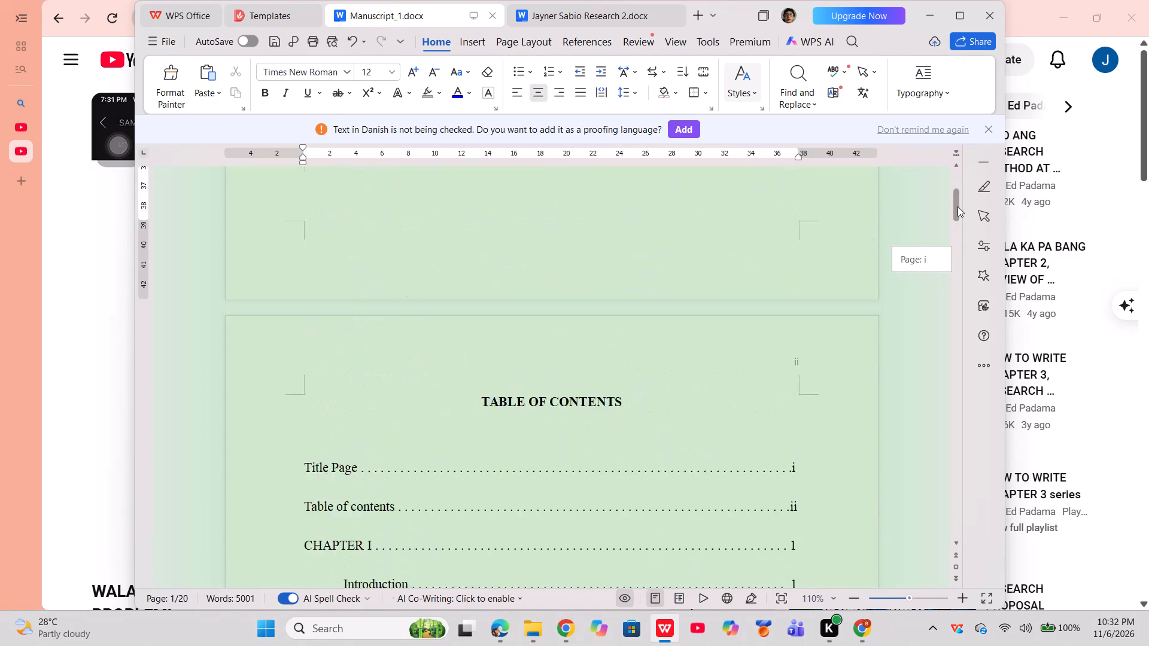
drag(957, 206, 959, 238)
click(588, 330)
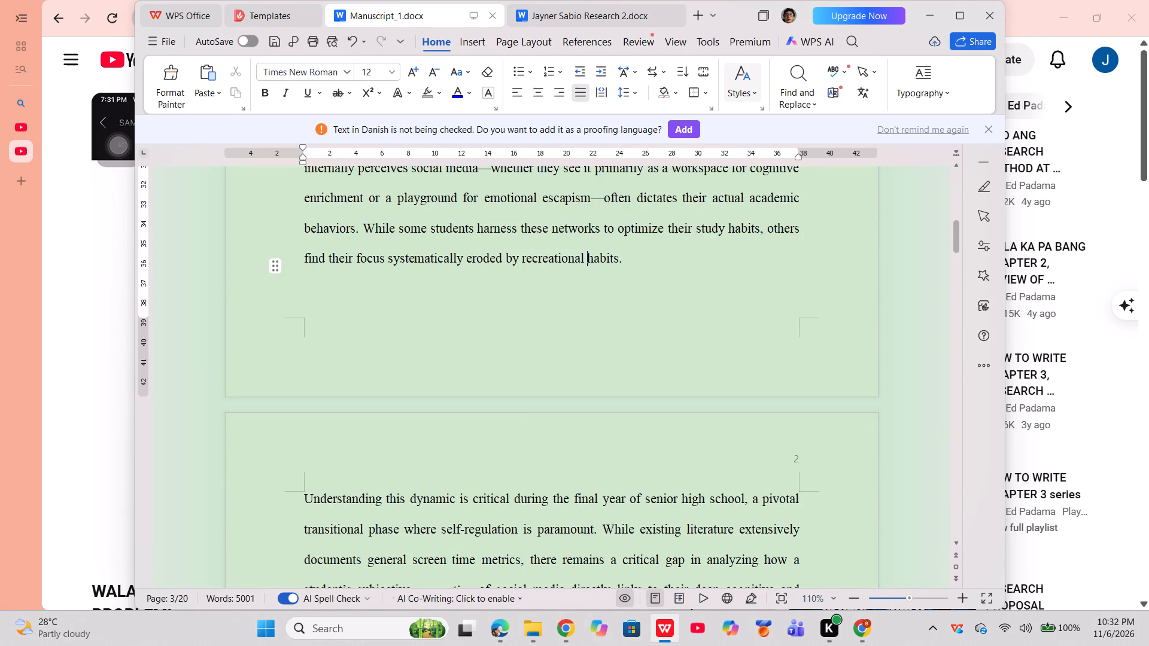
click(592, 559)
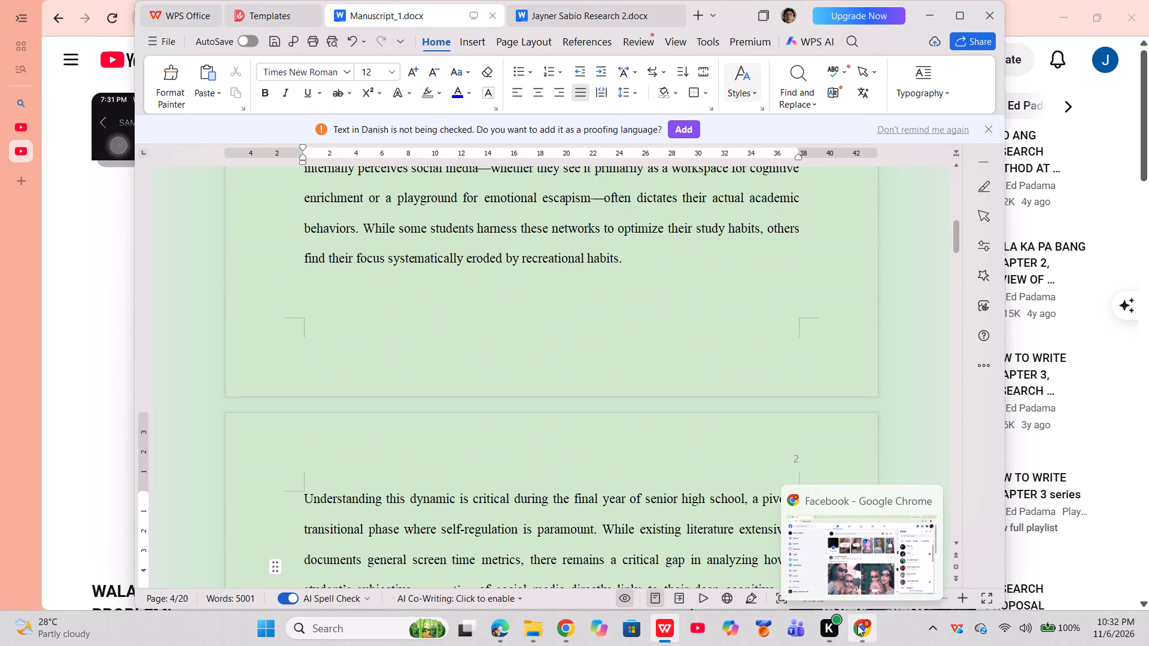
click(673, 509)
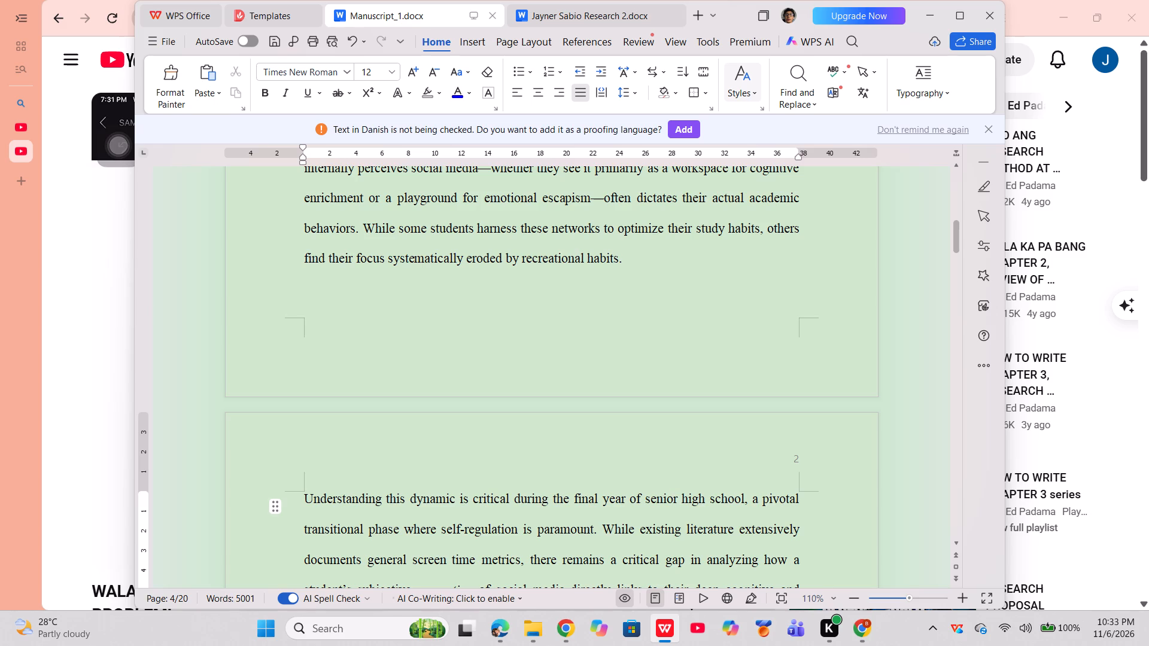
Read through page 2 of the Background of the Study, checking paragraph spacing and first-line indents.
double_click(953, 544)
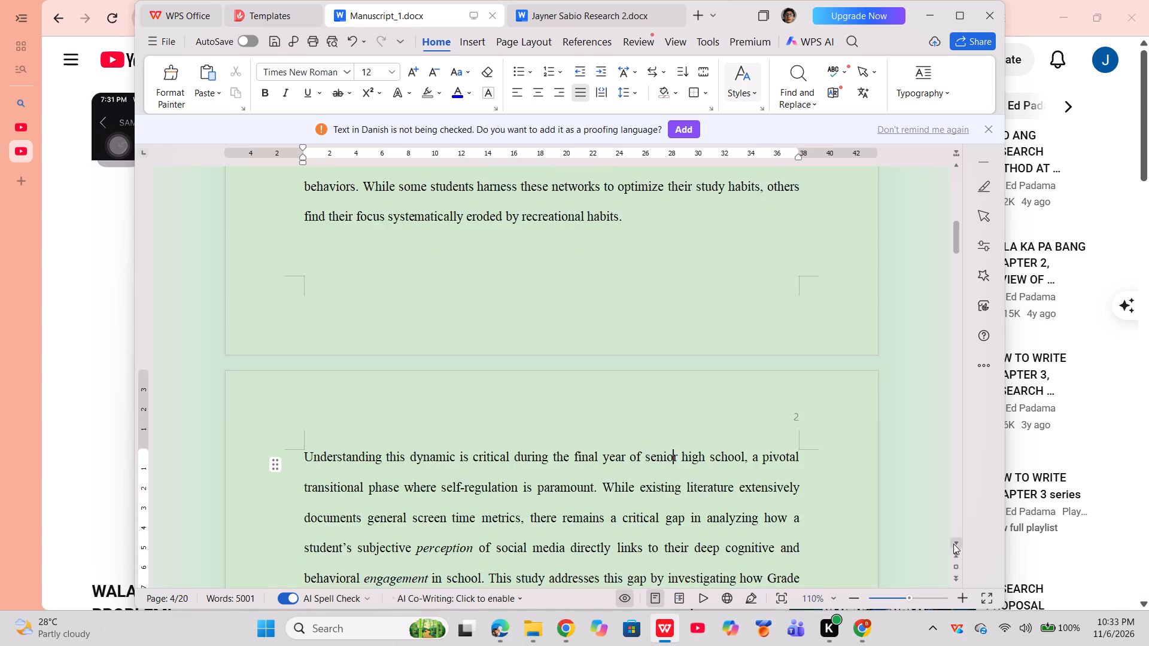
triple_click(953, 544)
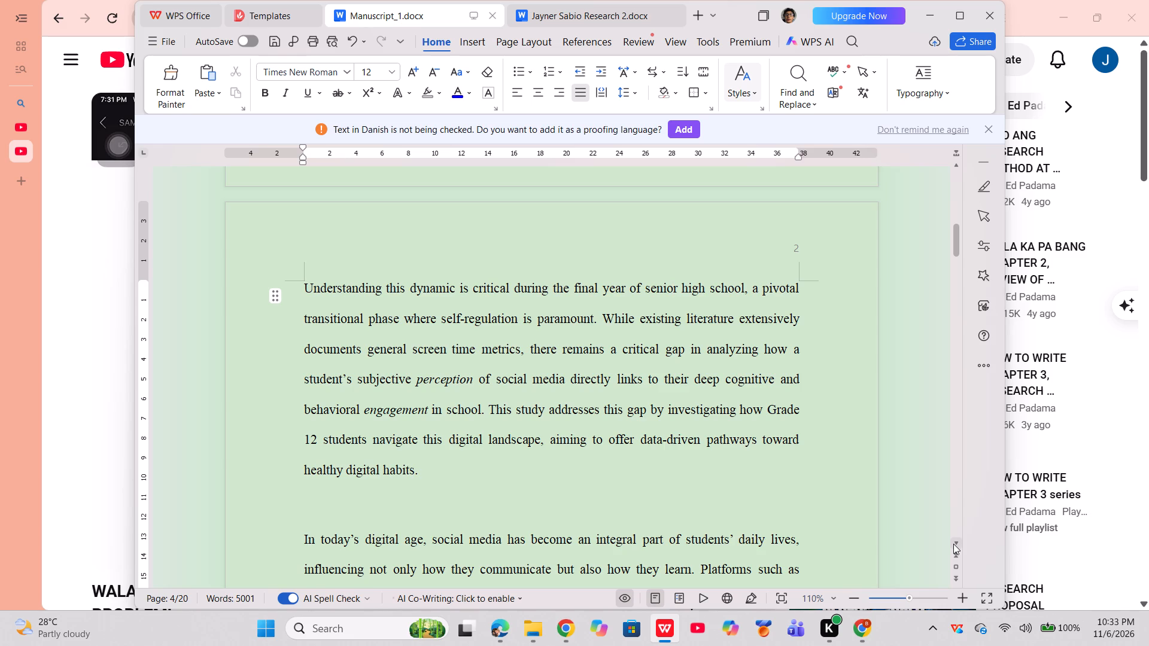
triple_click(953, 544)
click(953, 544)
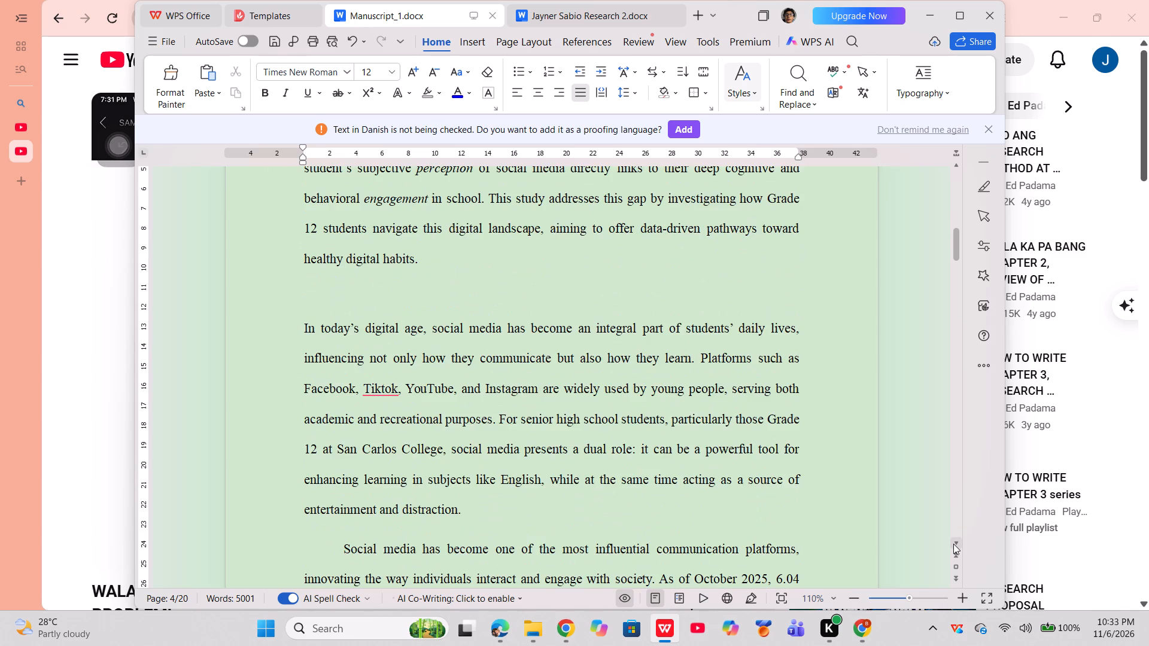
click(953, 544)
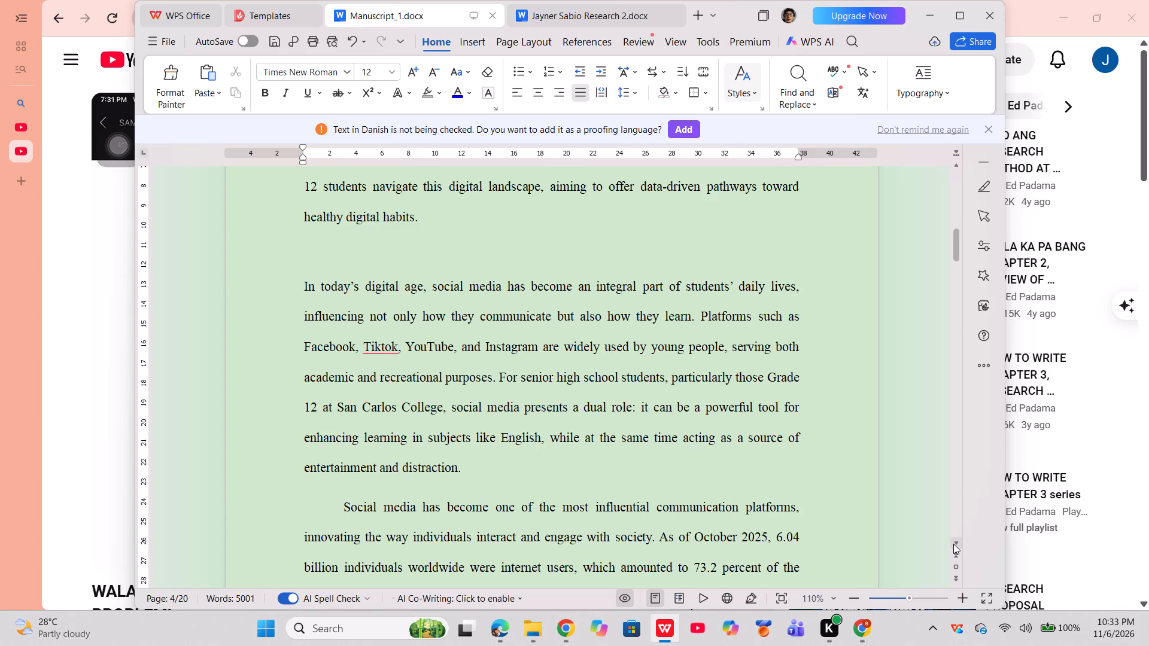
click(953, 544)
click(953, 544)
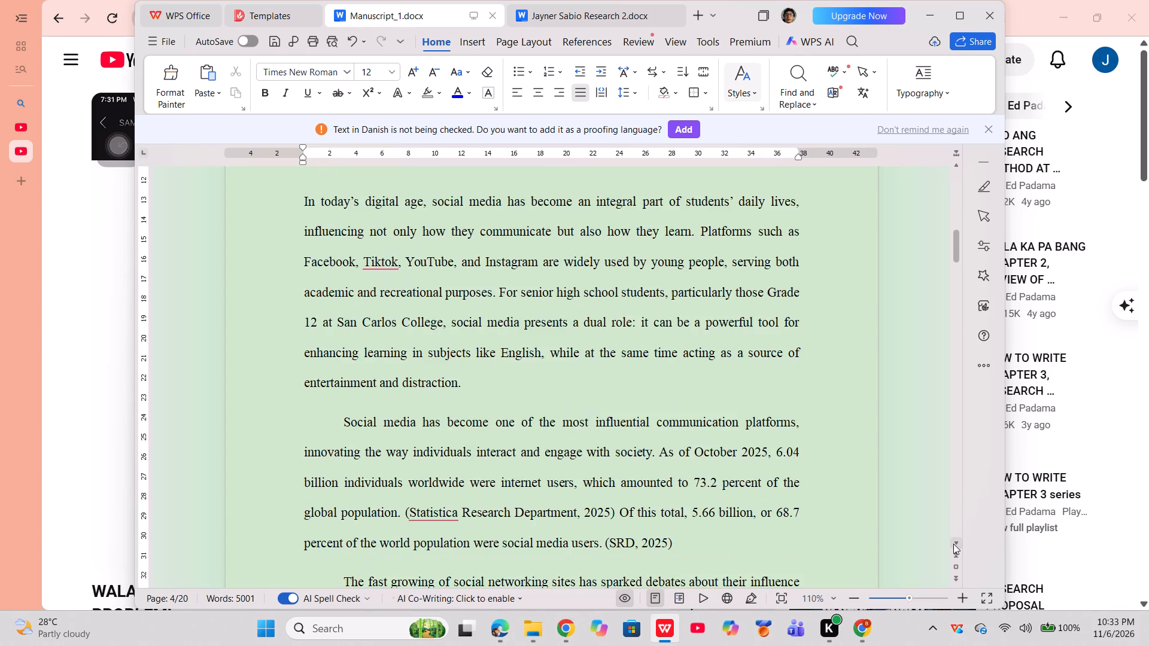
triple_click(953, 544)
click(953, 544)
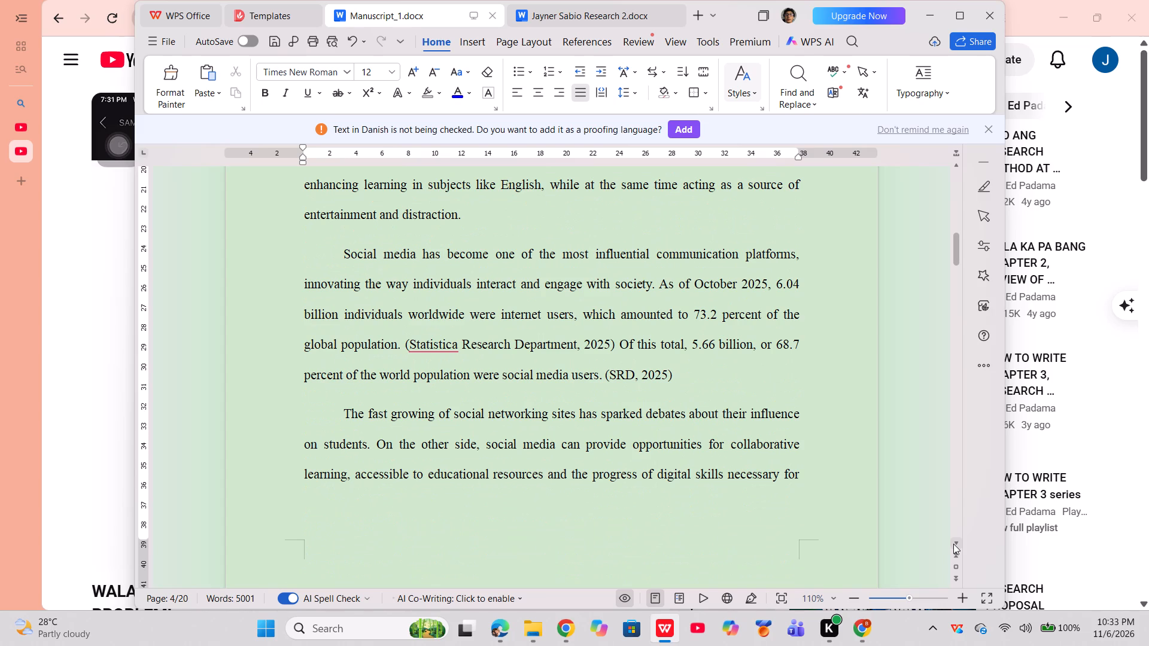
click(953, 544)
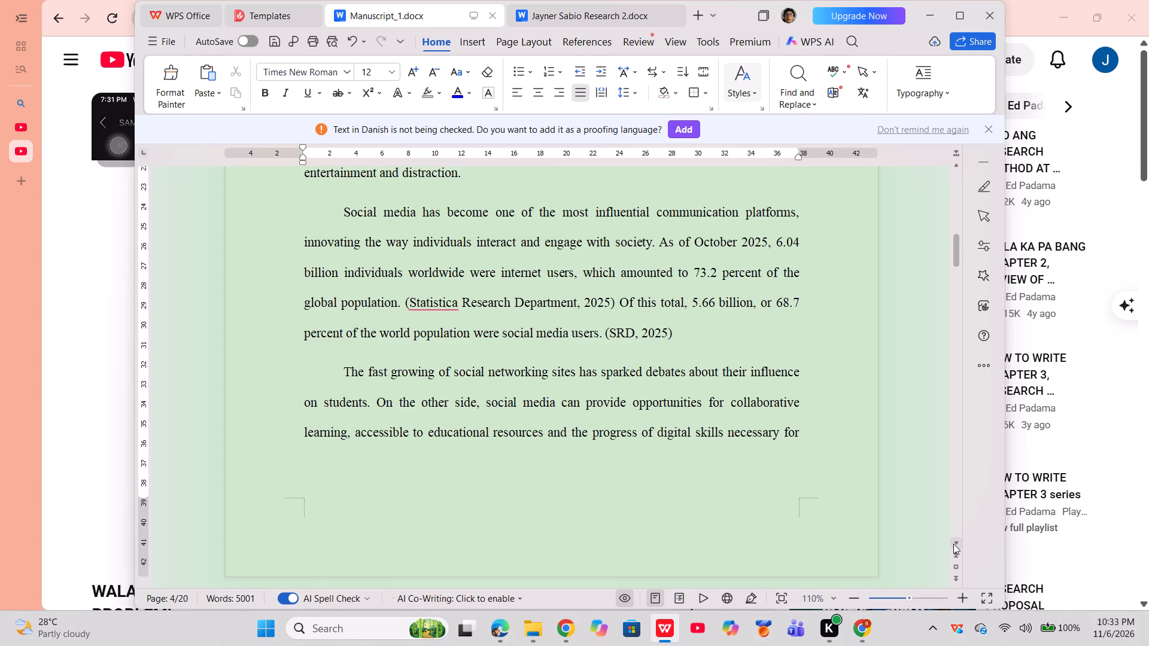
click(953, 544)
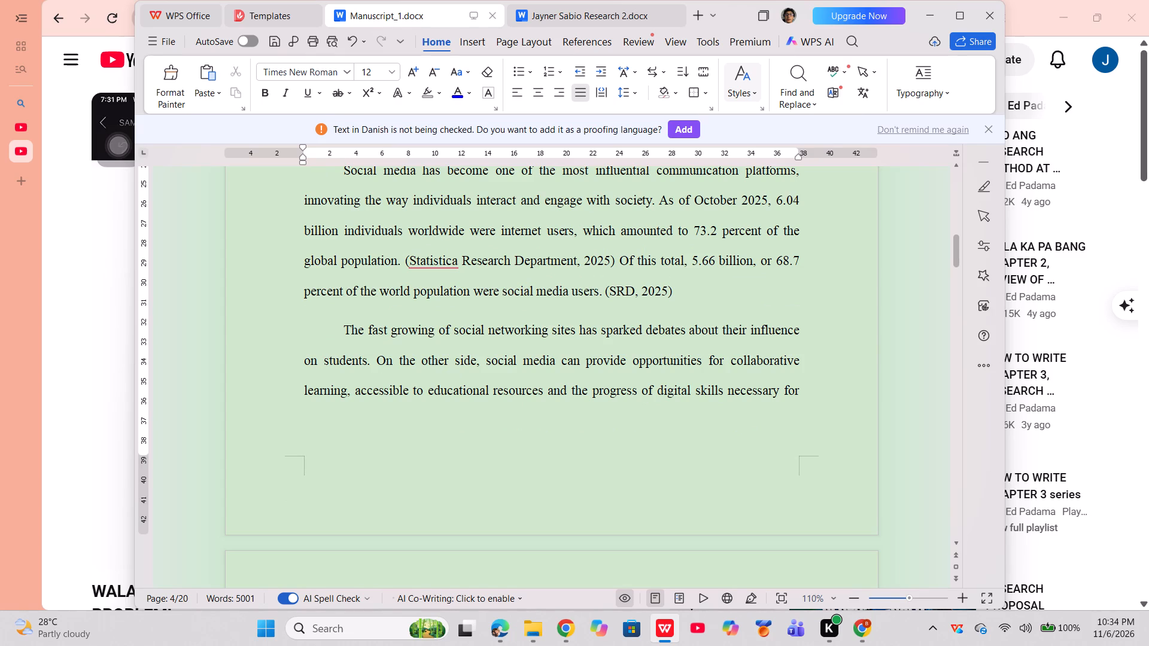
Compare the table of contents entries for Chapter I with the page on which the Theoretical Framework section starts.
drag(954, 258, 951, 218)
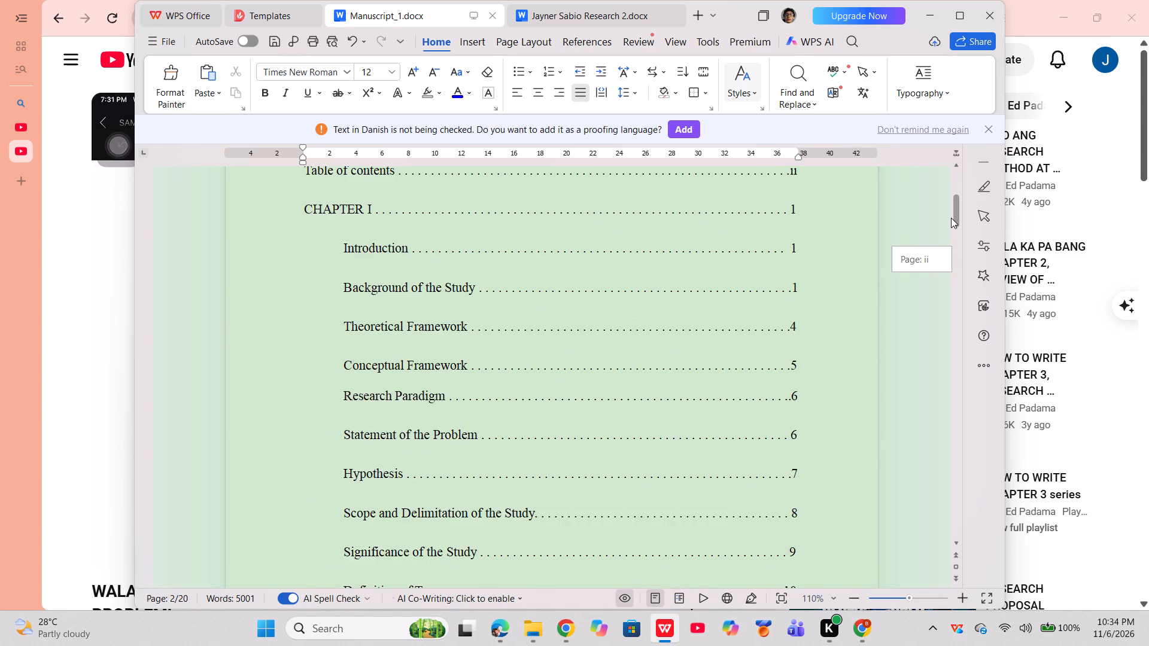
drag(951, 218, 965, 285)
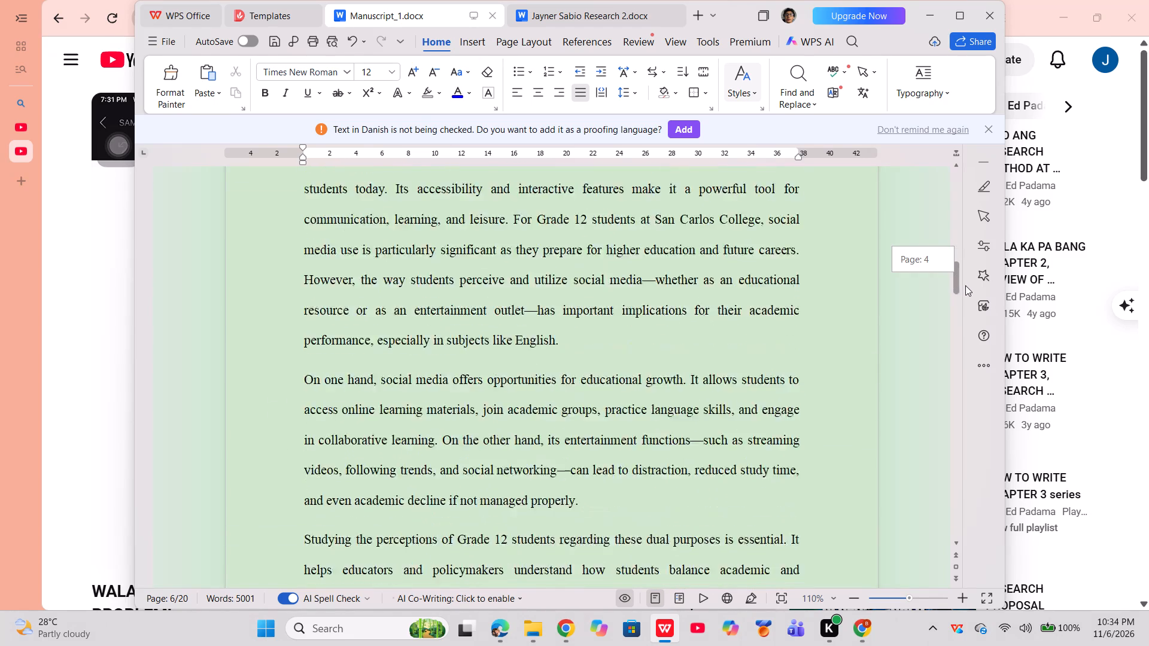
drag(965, 285, 964, 300)
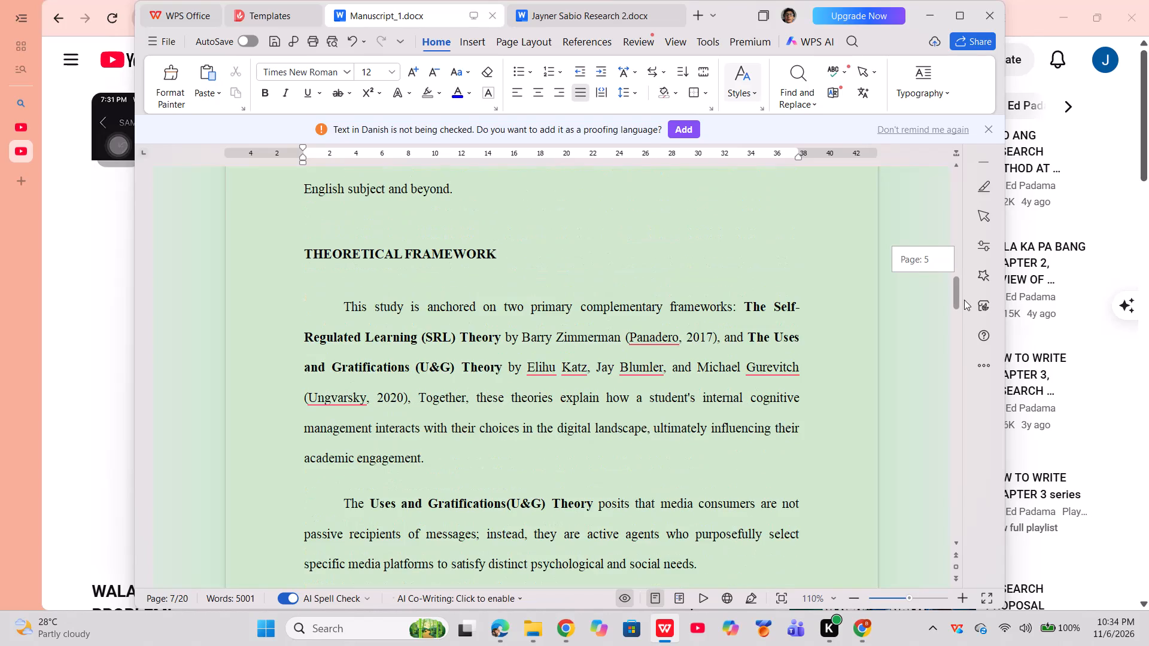
drag(964, 300, 964, 294)
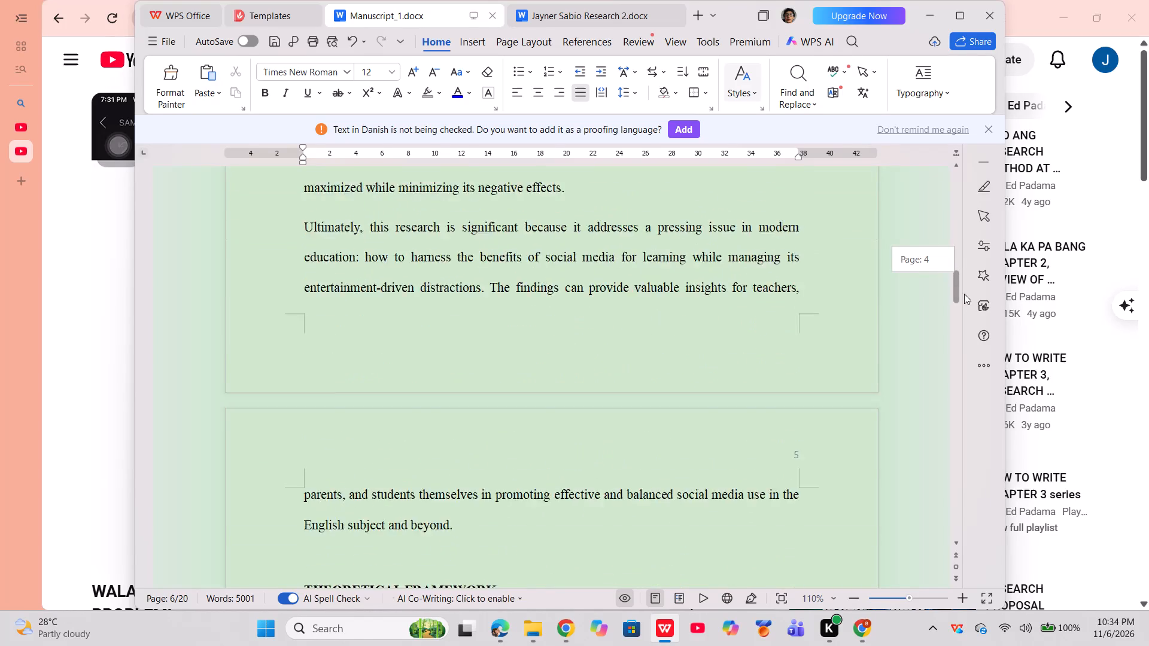
drag(964, 294, 960, 284)
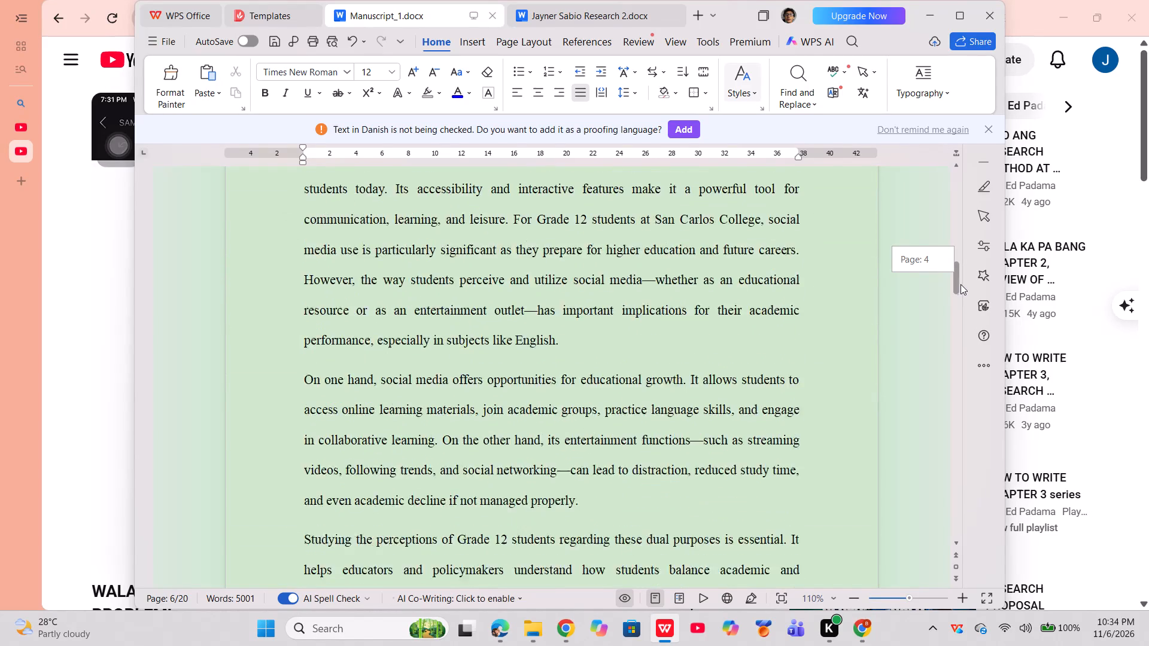
drag(960, 284, 948, 232)
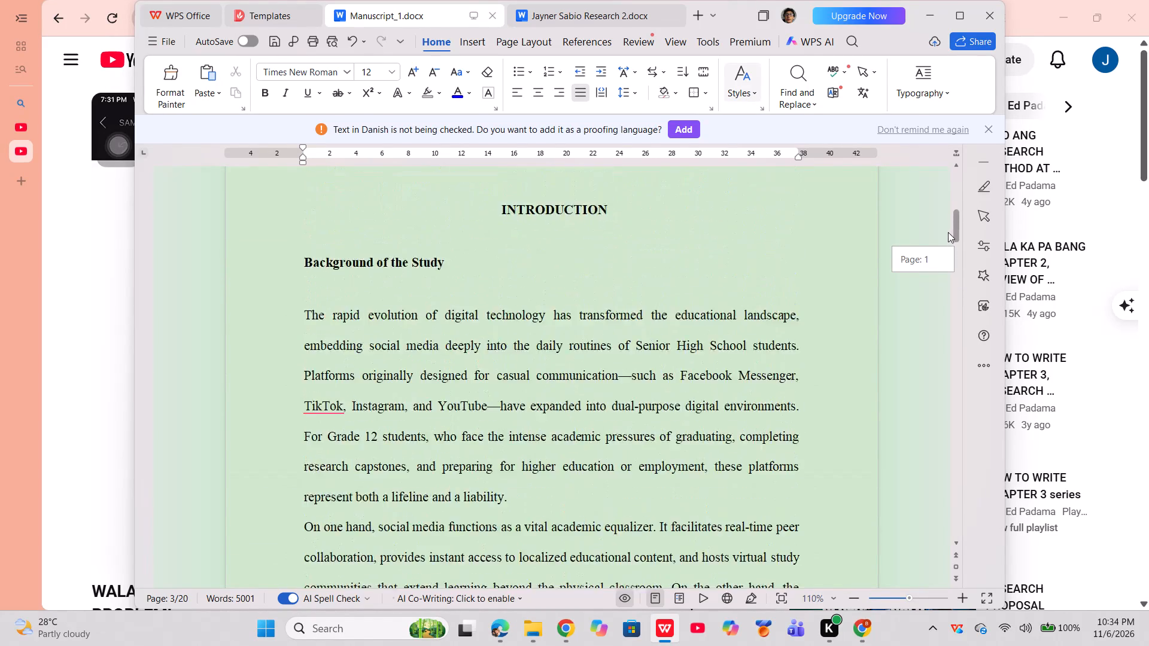
drag(948, 232, 946, 222)
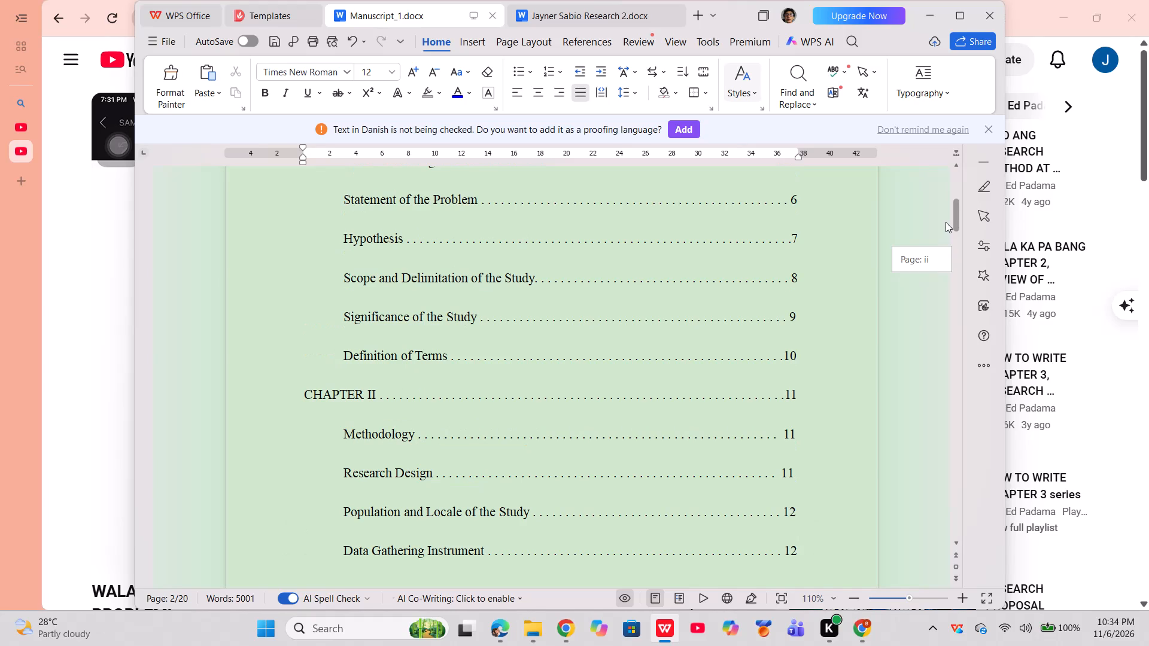
drag(946, 222, 943, 220)
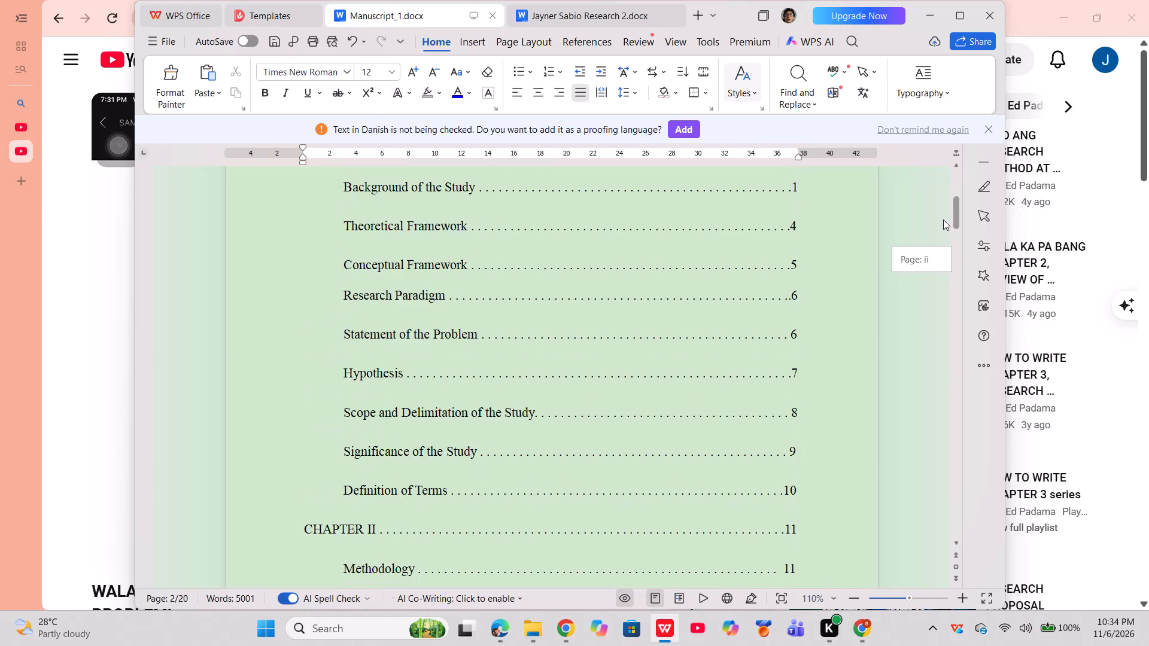
Review Chapter I from page 2 through the Theoretical Framework to the Conceptual Framework, checking spacing, indents and page breaks.
drag(943, 220, 955, 257)
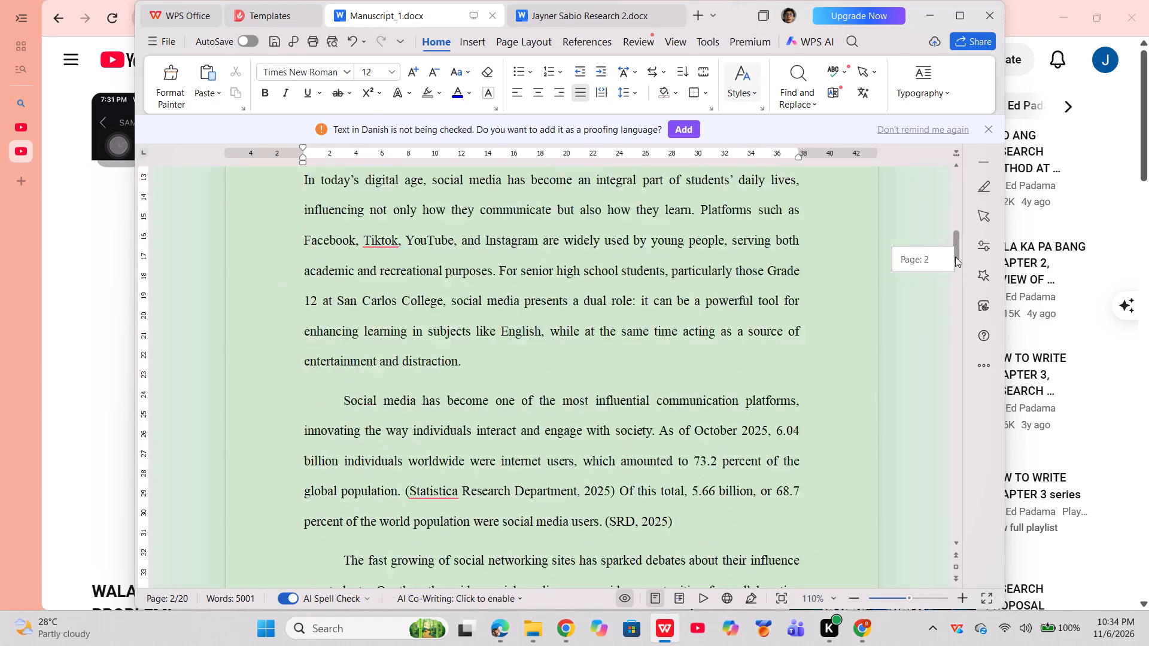
drag(955, 257, 974, 297)
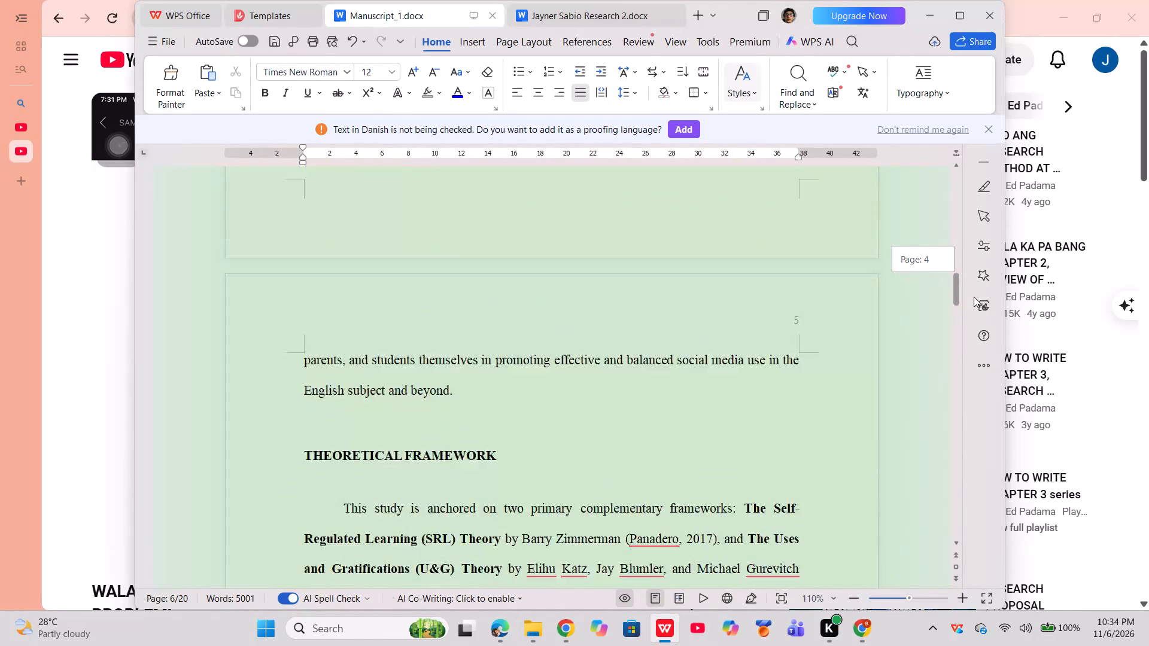
drag(974, 297, 980, 310)
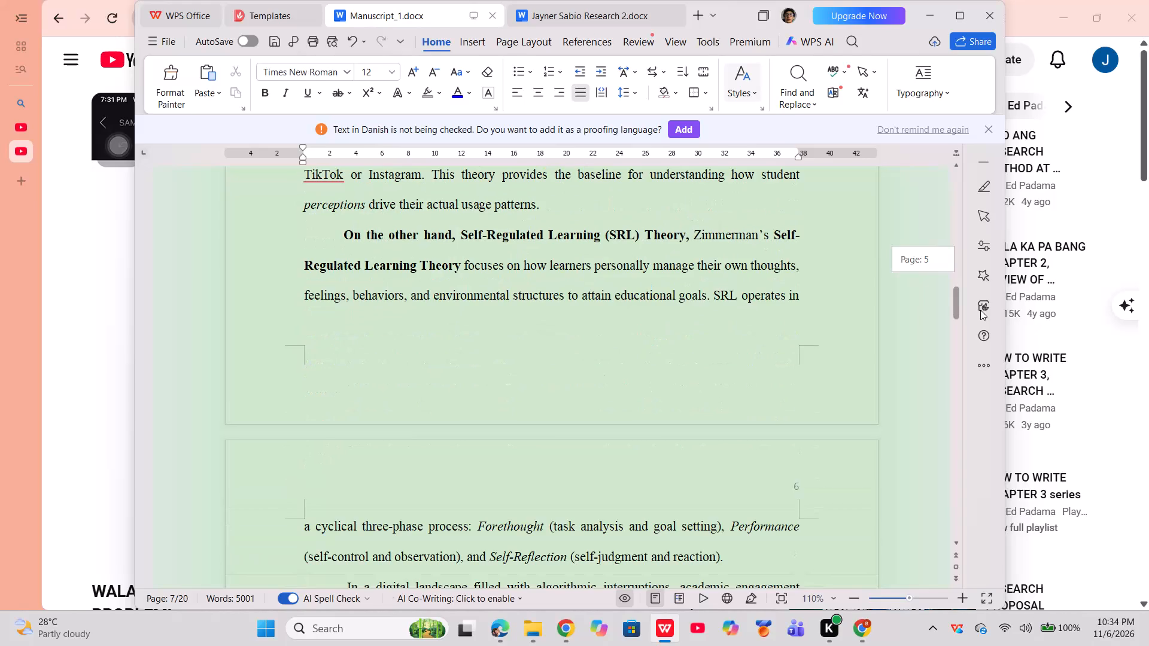
drag(980, 310, 986, 326)
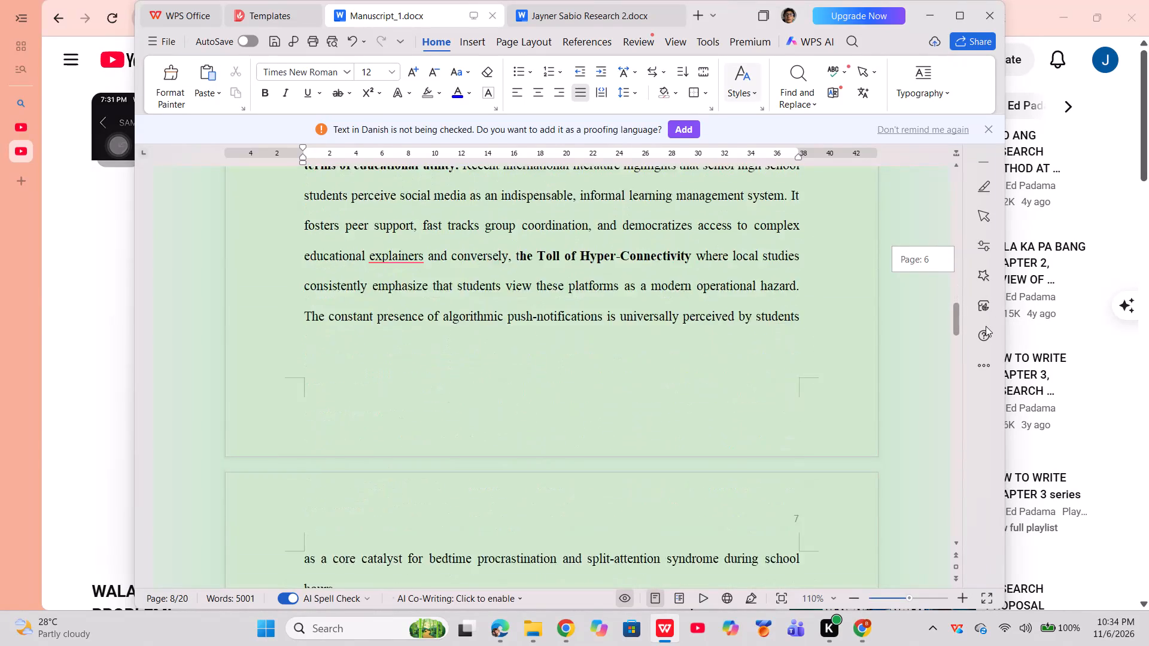
drag(986, 326, 987, 338)
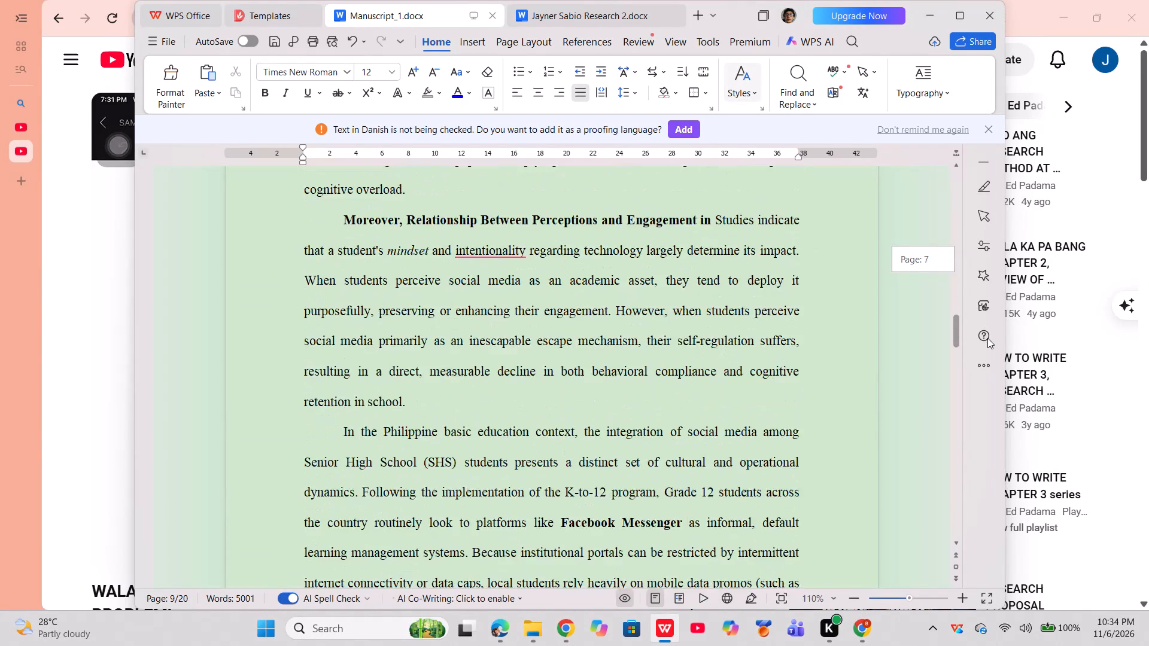
drag(987, 338, 984, 345)
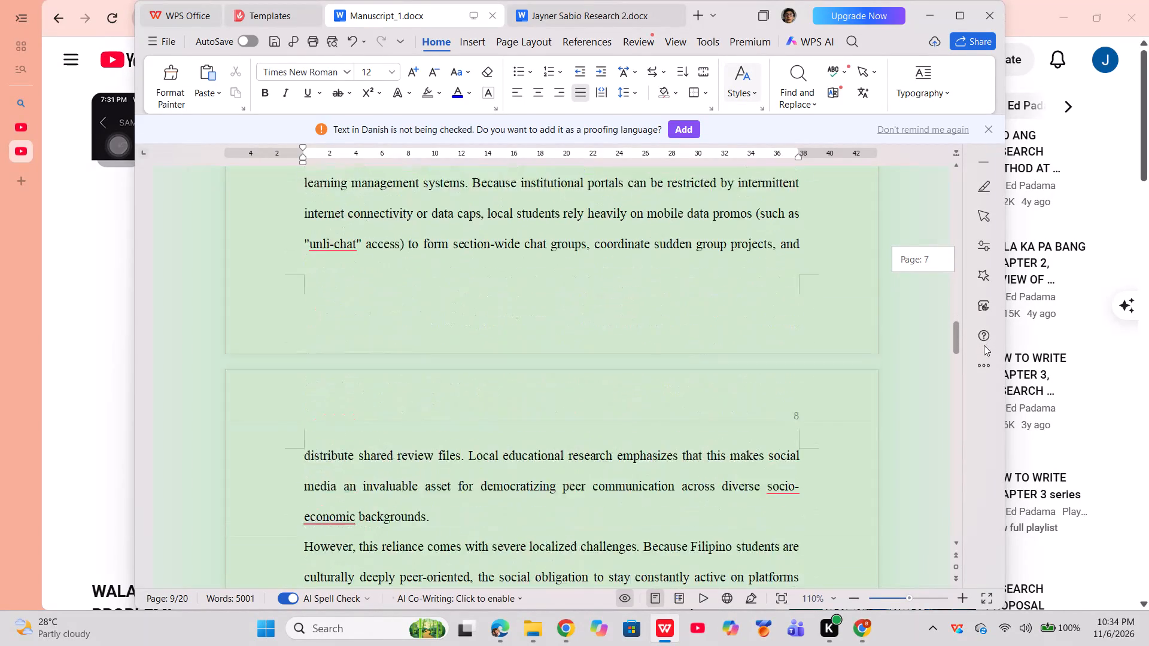
drag(984, 345, 986, 358)
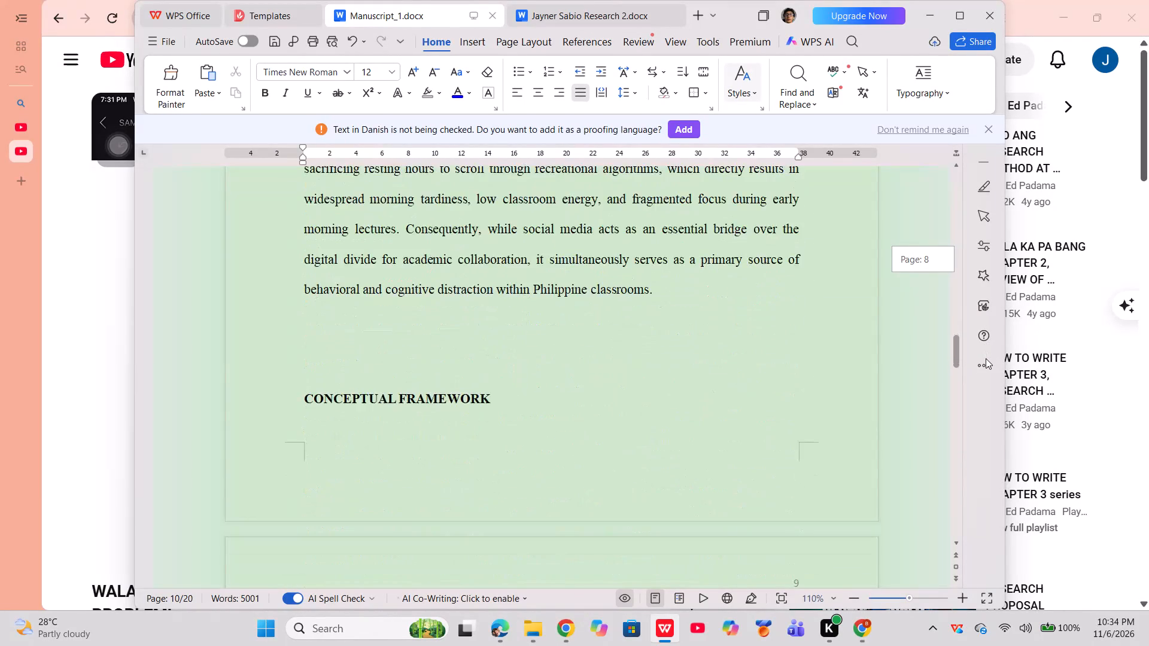
drag(986, 358, 980, 362)
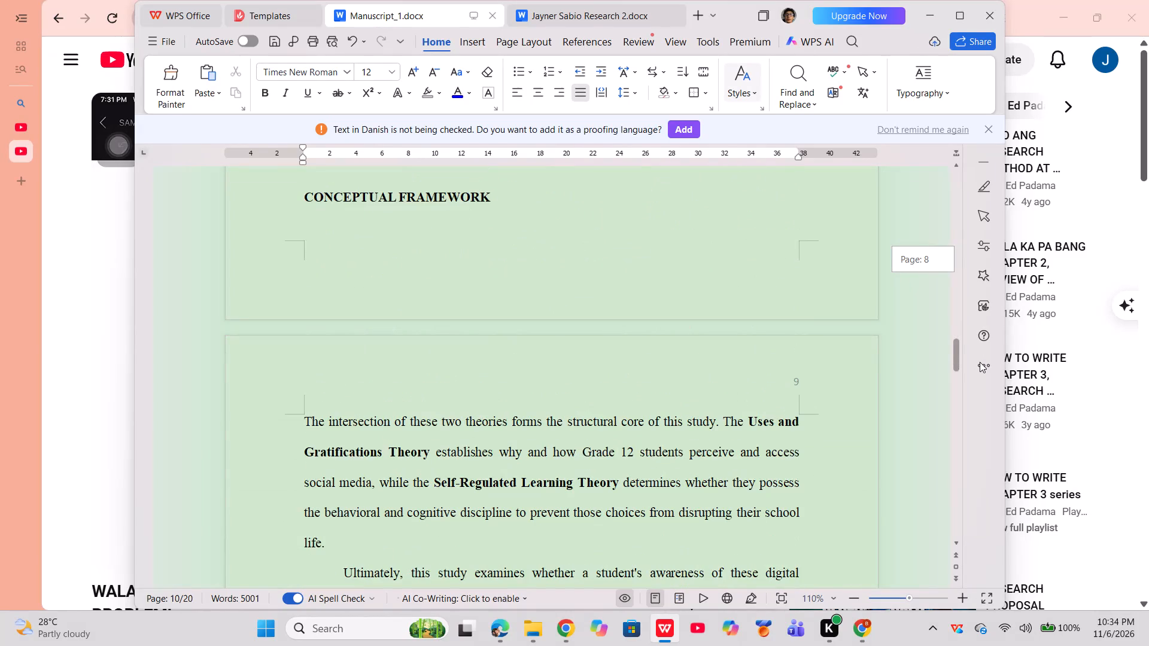
Insert two blank lines before the CONCEPTUAL FRAMEWORK heading at the bottom of page 8 to move it onto page 9.
drag(980, 362, 977, 359)
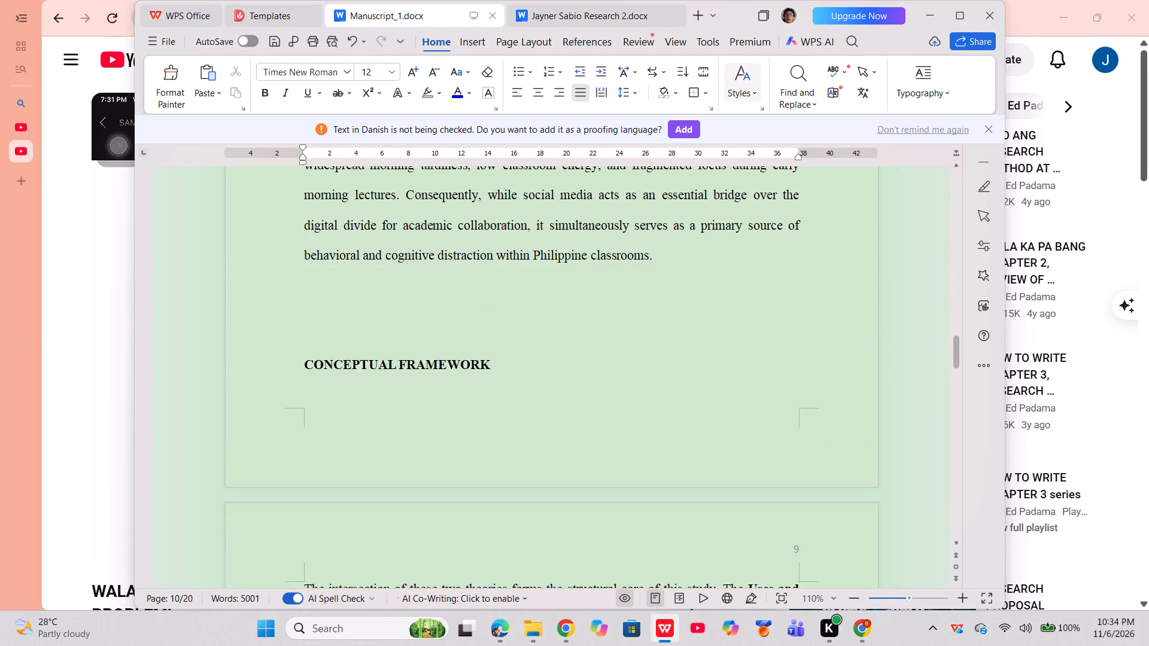
click(291, 364)
click(303, 364)
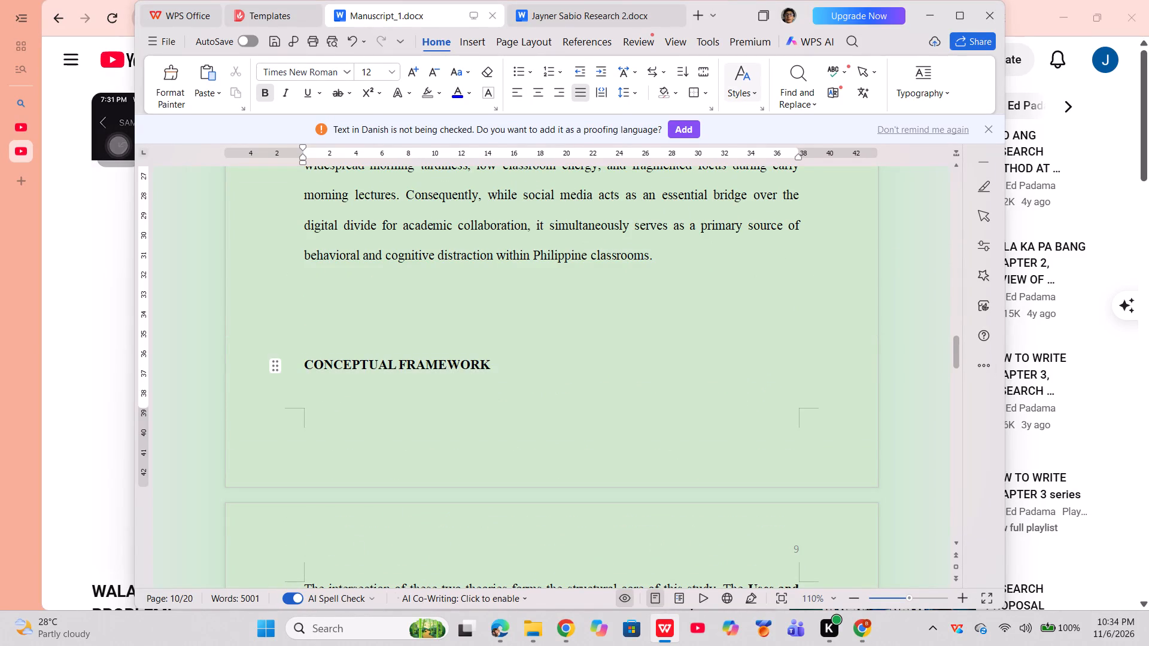
key(Return)
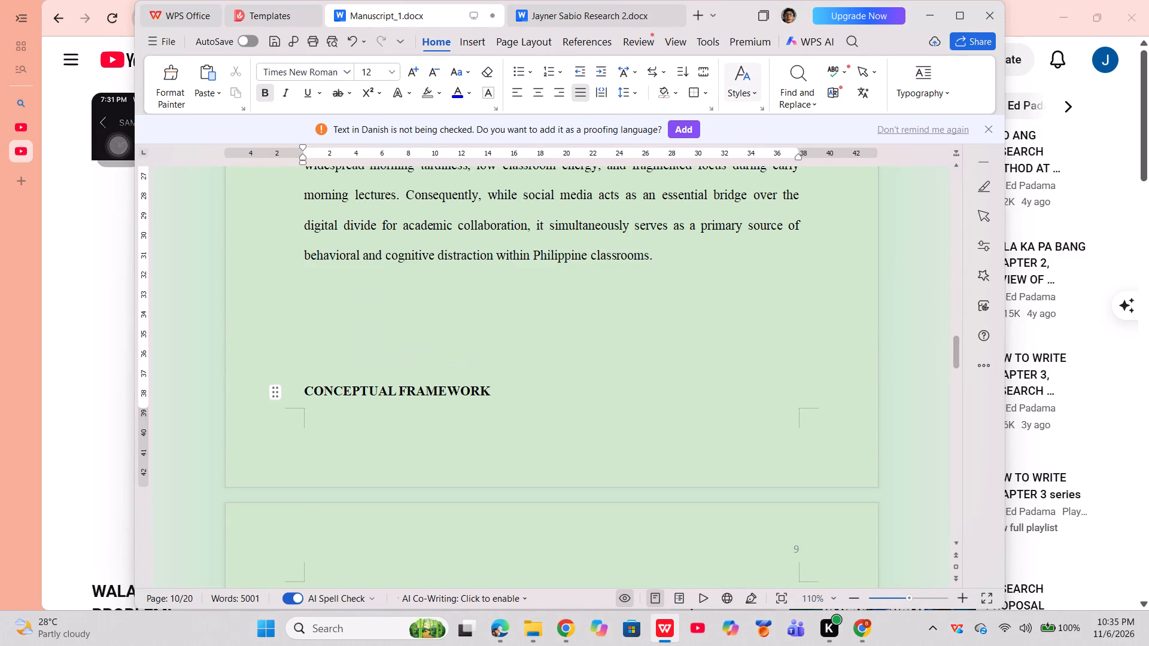
key(Return)
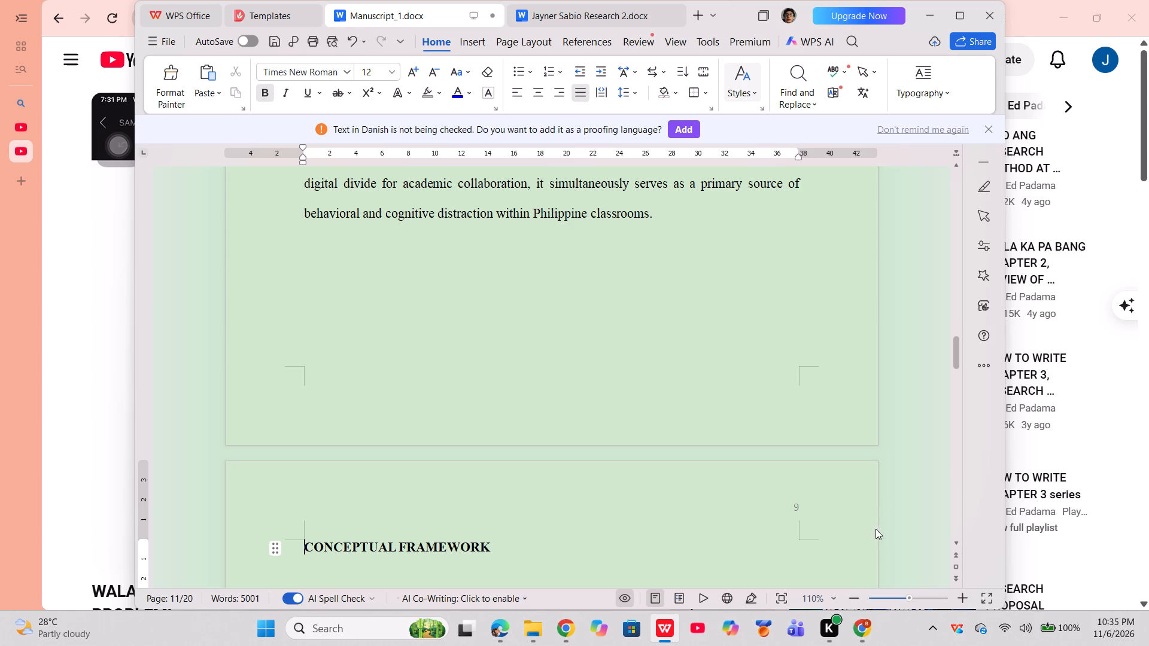
Review Chapter I from the end of page 8 through the Fig. 1 paradigm and its explanation up to the STATEMENT OF THE PROBLEM heading on page 10.
drag(955, 362, 956, 358)
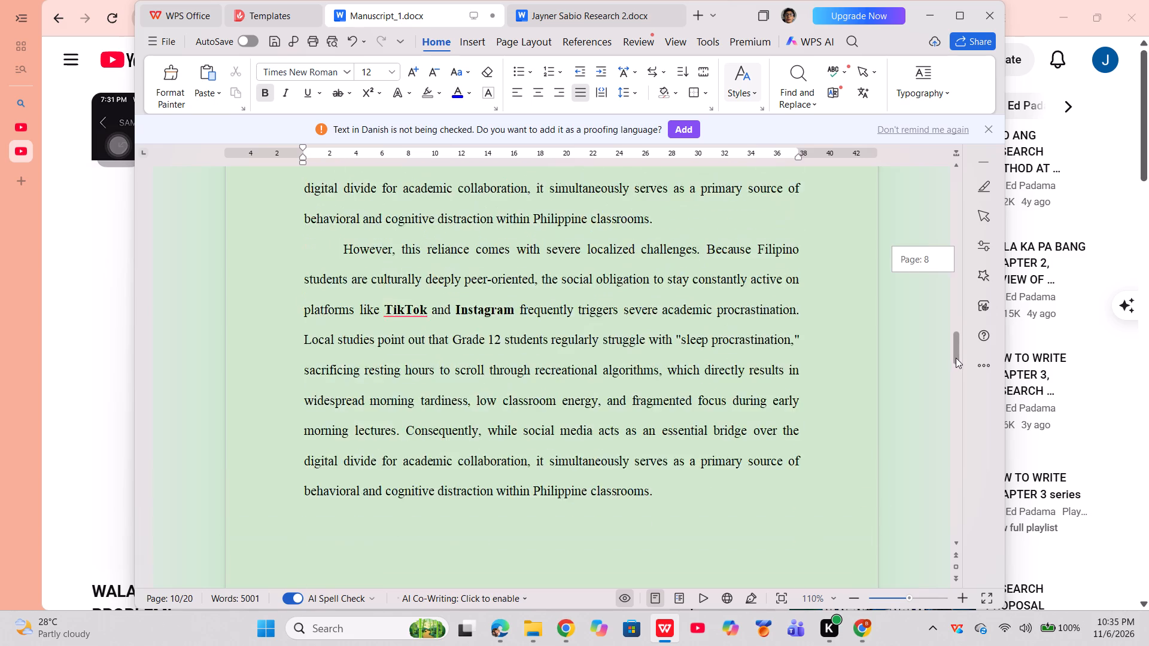
drag(956, 358, 949, 379)
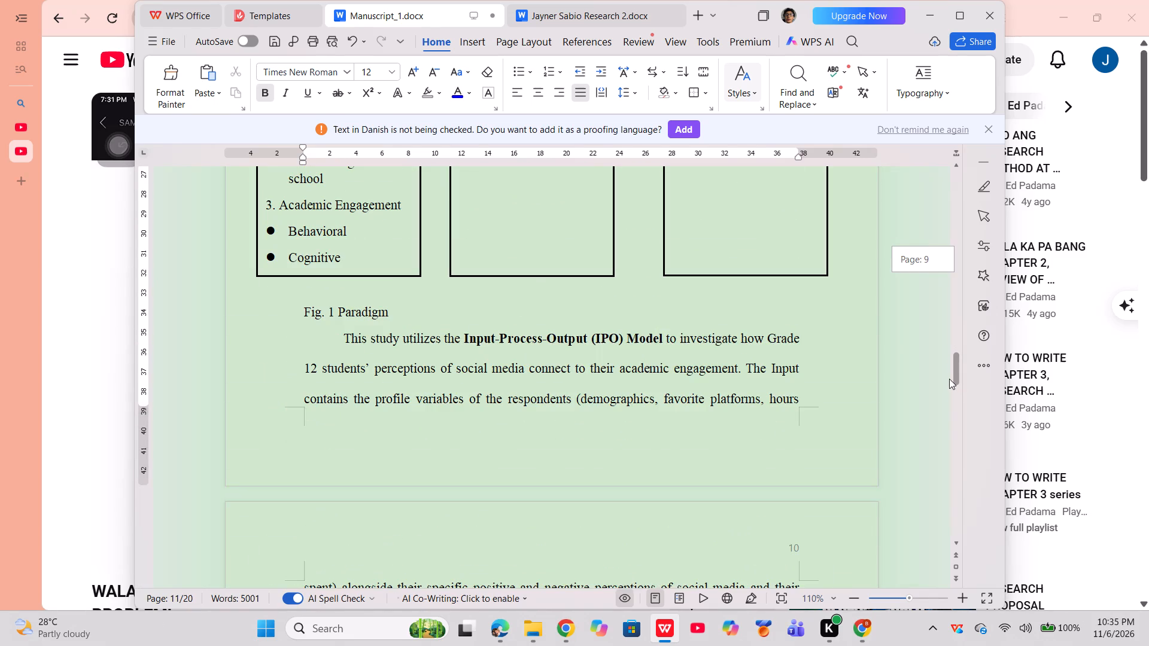
drag(949, 379, 954, 386)
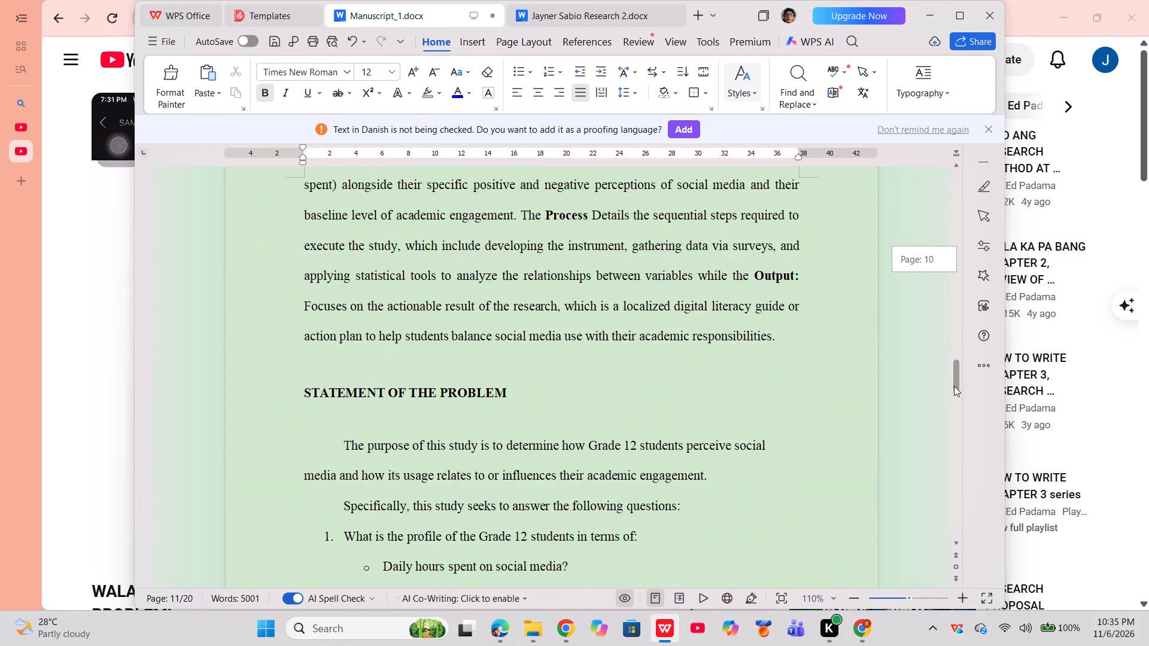
drag(954, 386, 952, 385)
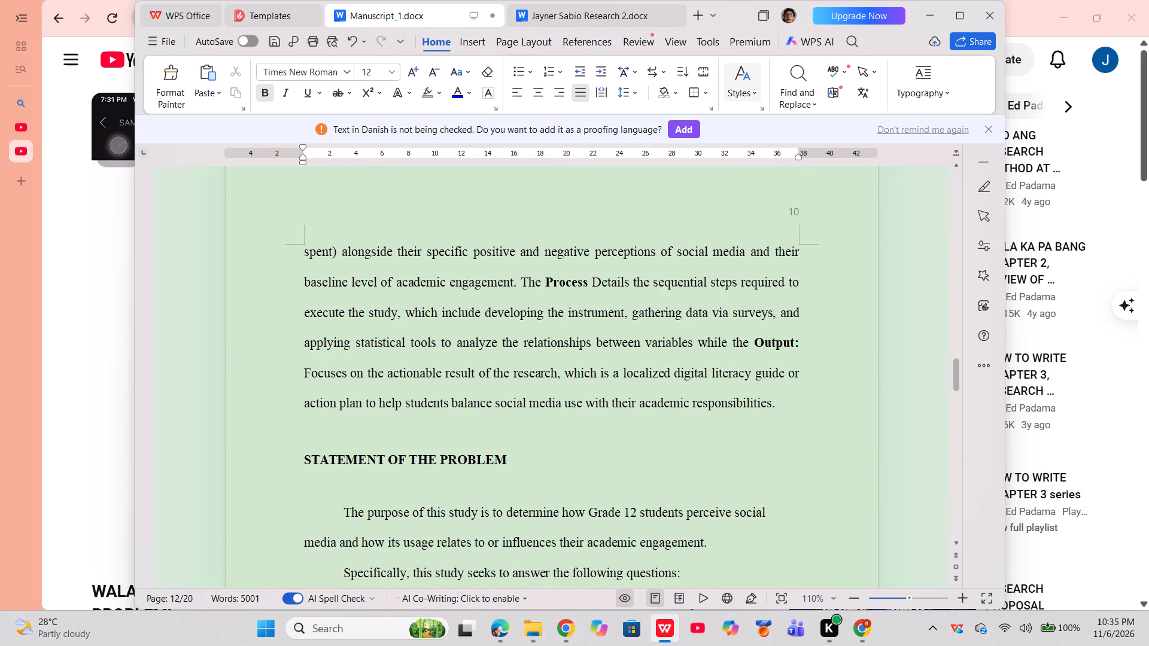
drag(302, 252, 703, 377)
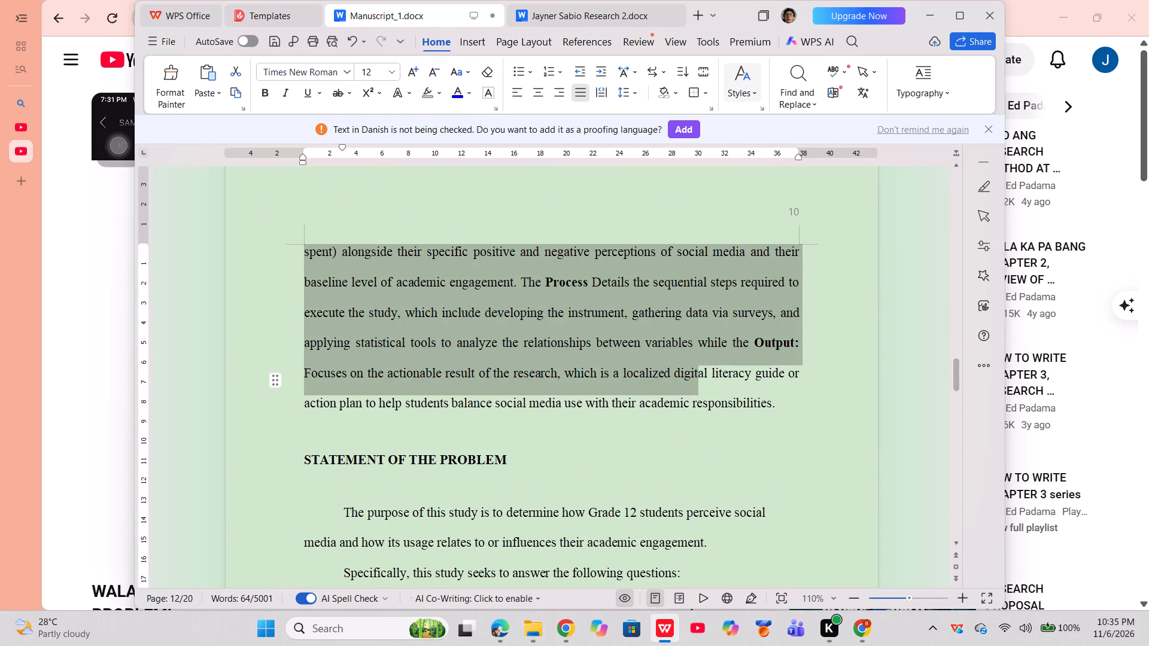
drag(703, 377, 783, 413)
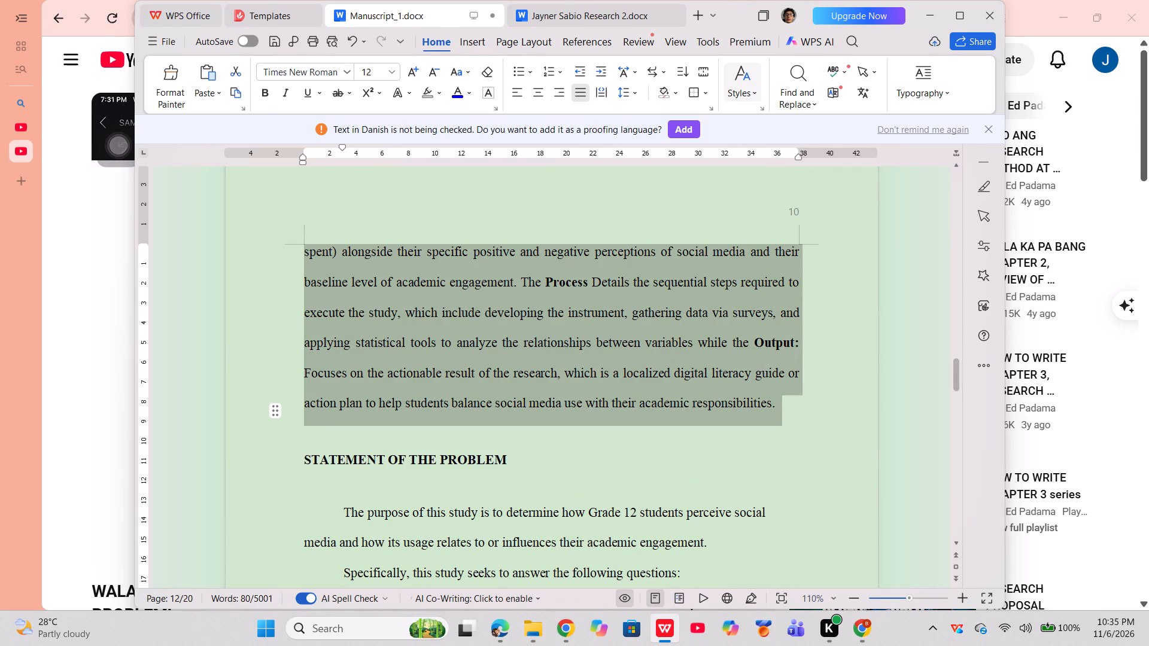
drag(783, 413, 785, 413)
click(622, 337)
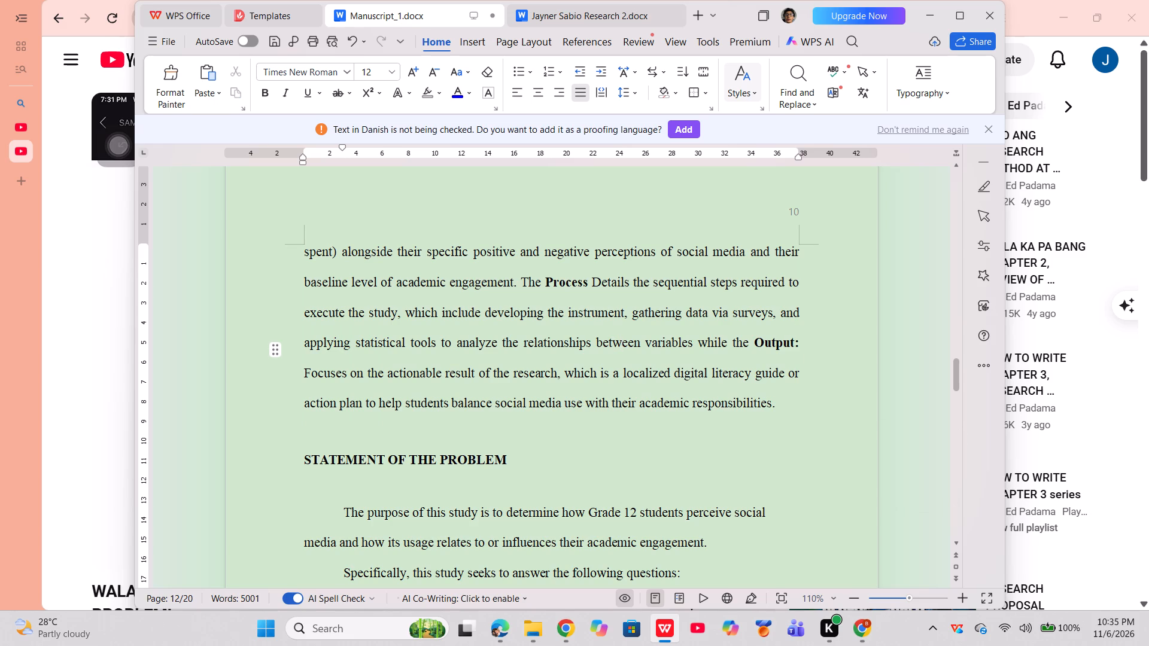
click(953, 374)
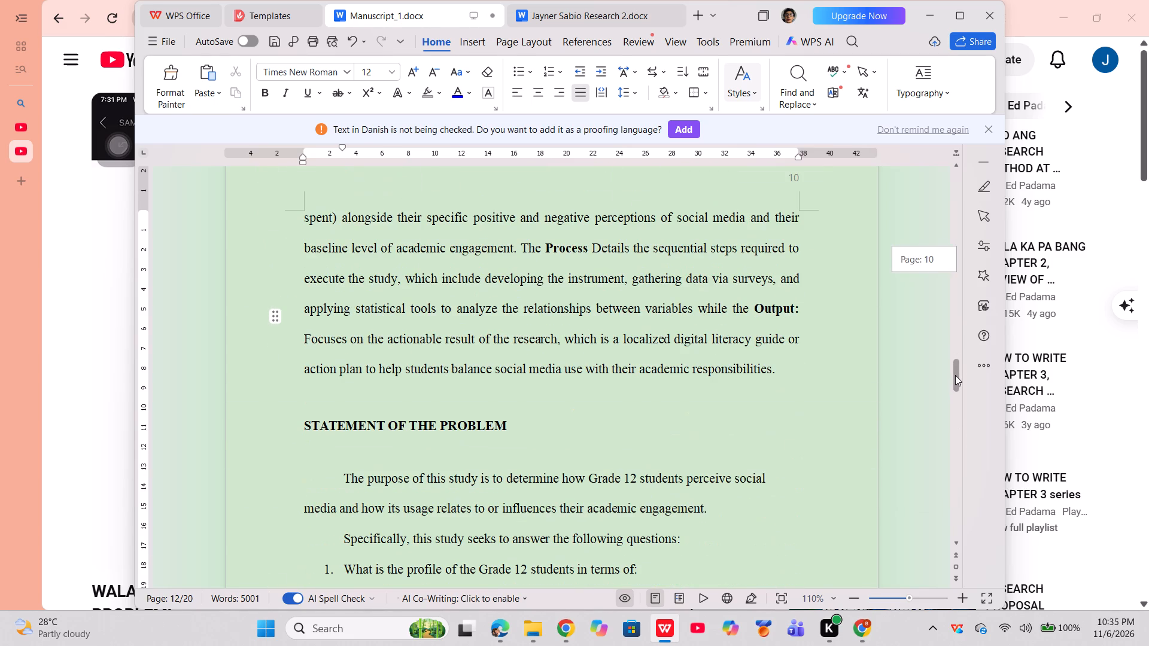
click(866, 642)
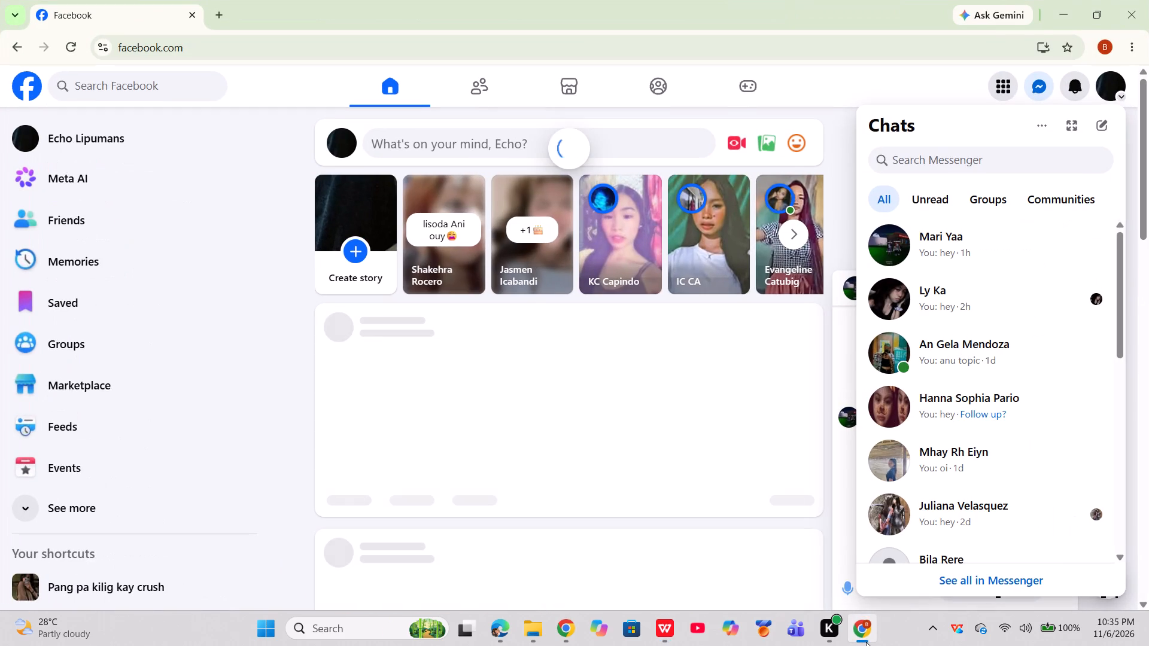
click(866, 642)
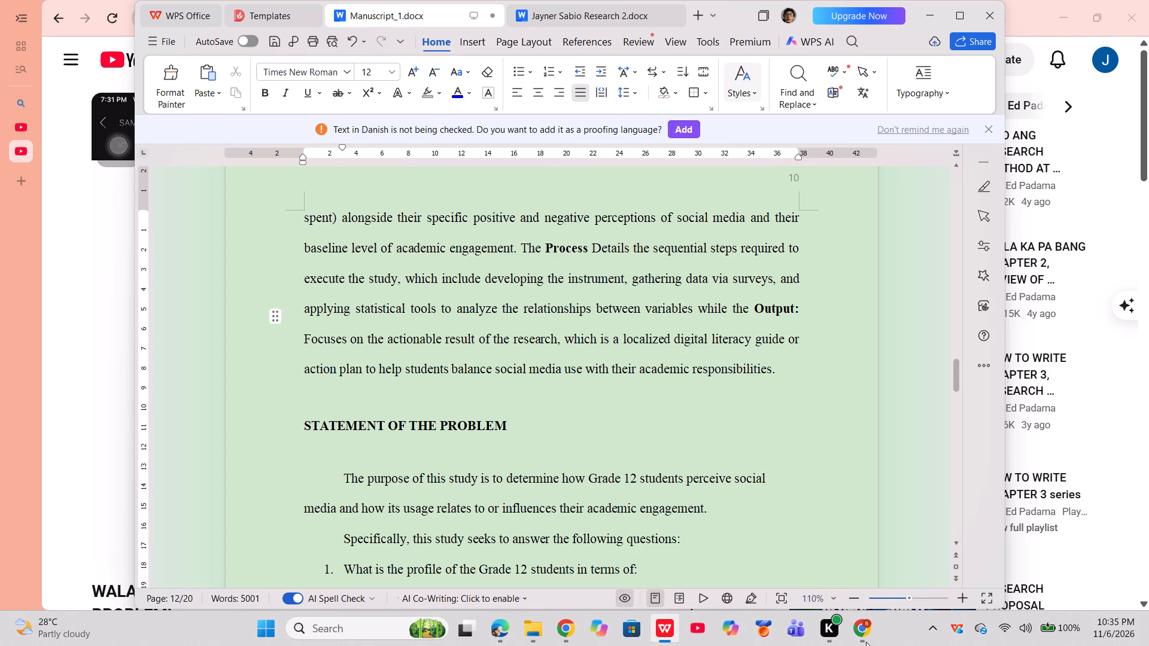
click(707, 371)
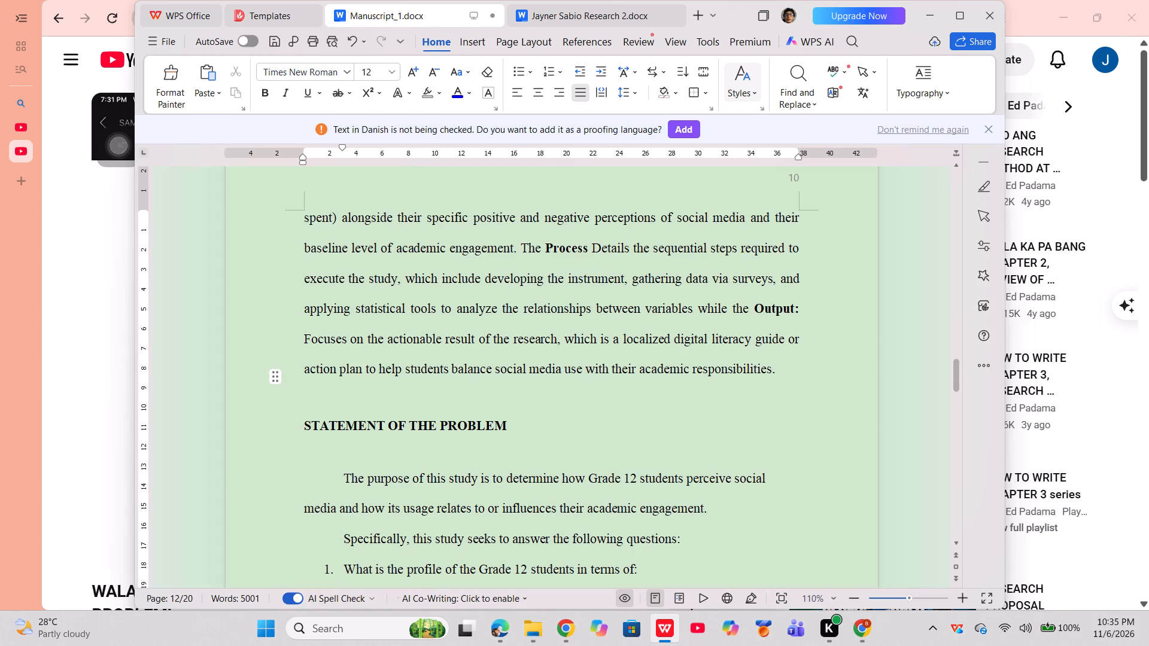
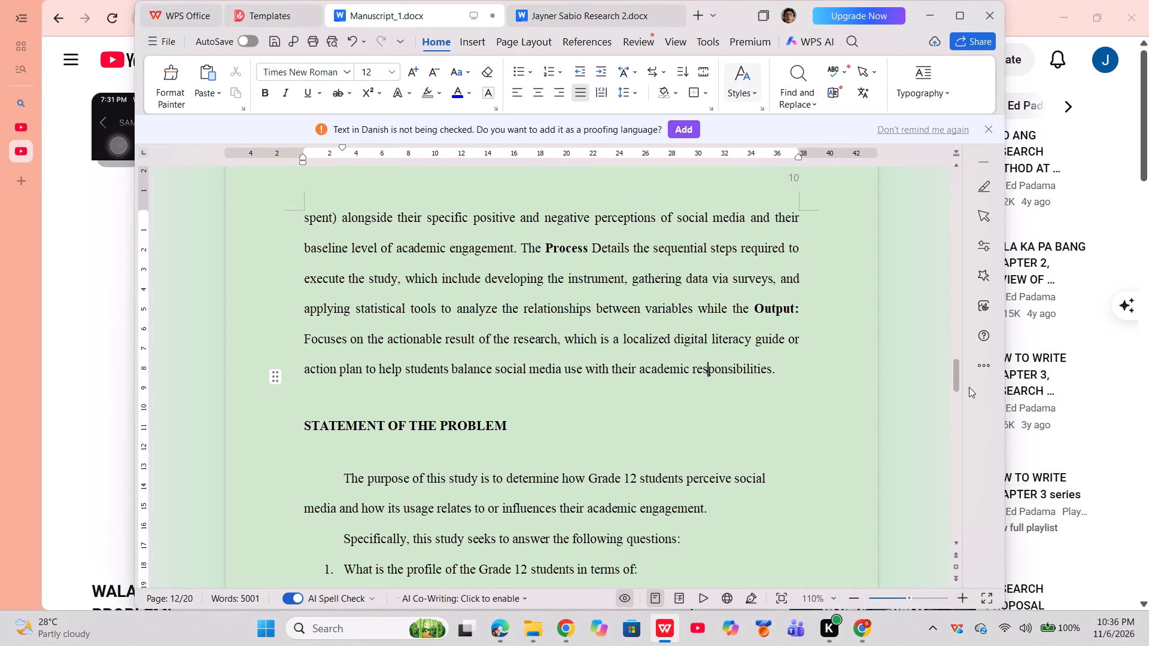
Set the Conceptual Framework page number in the table of contents to 9 and save the document.
click(960, 545)
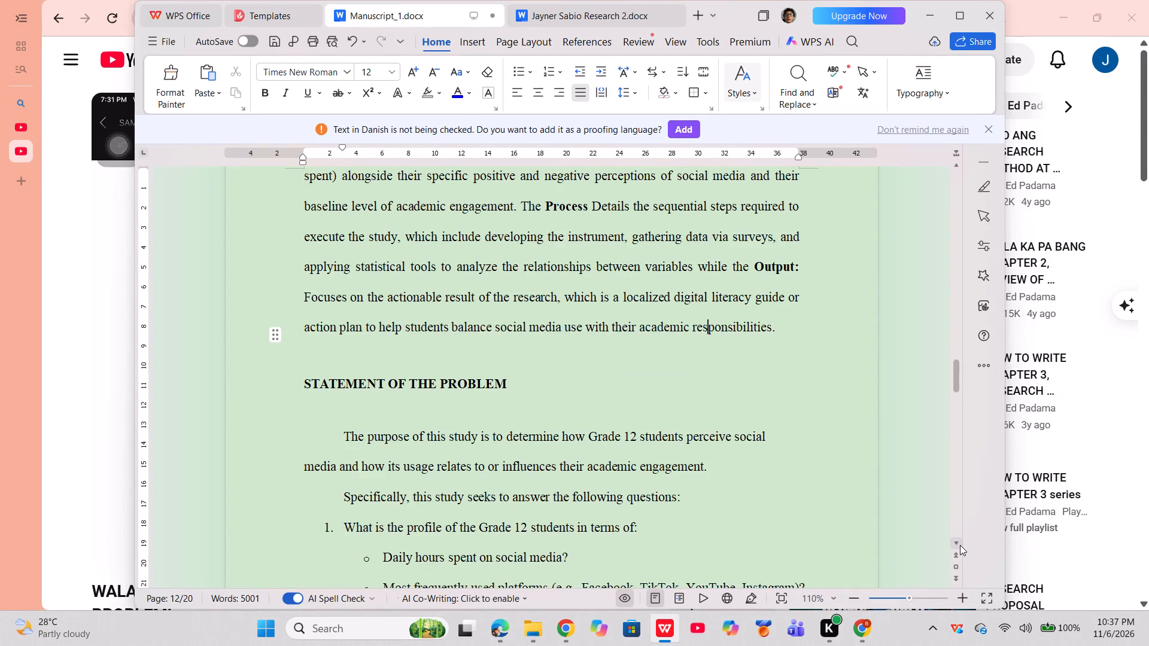
click(960, 545)
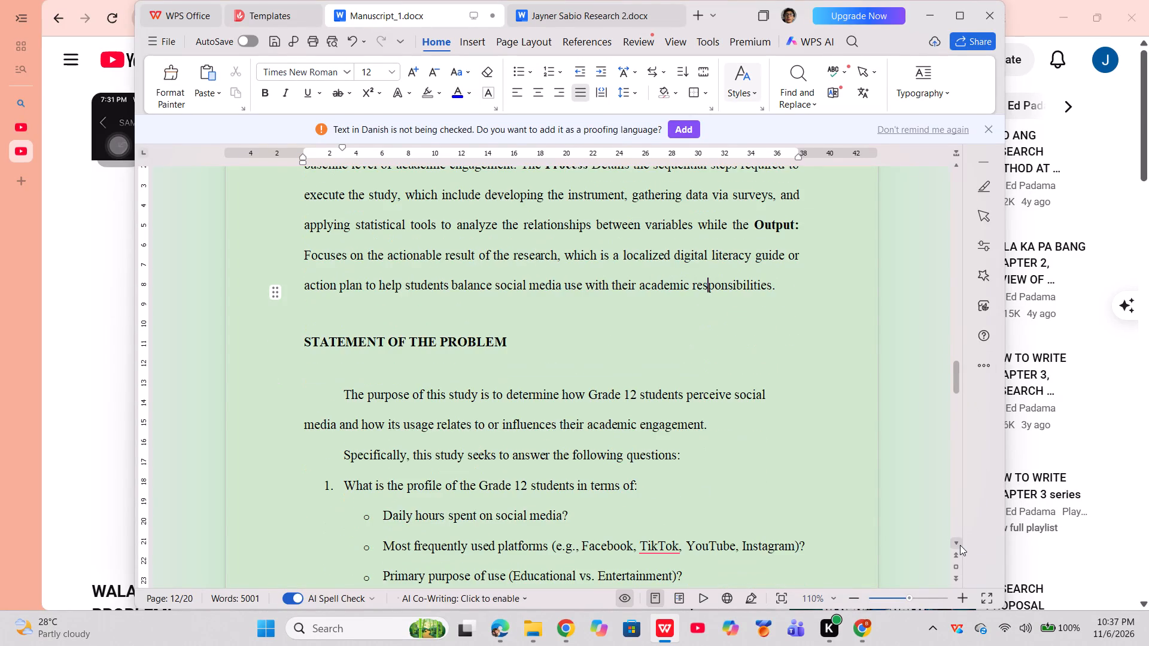
click(960, 545)
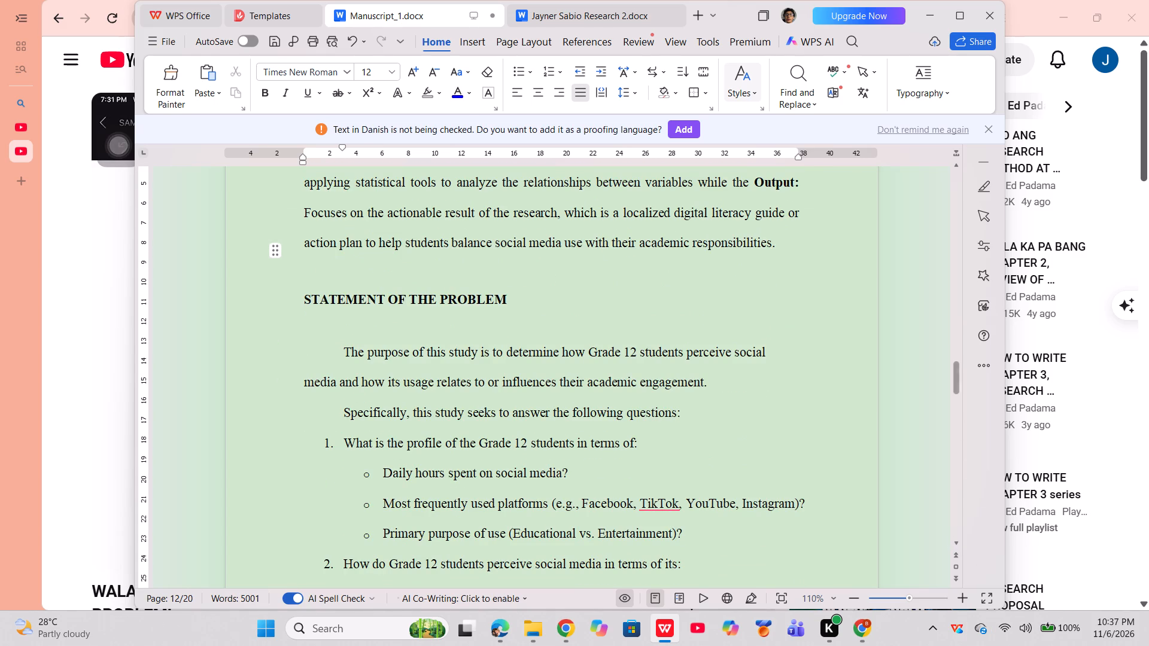
drag(953, 373, 953, 361)
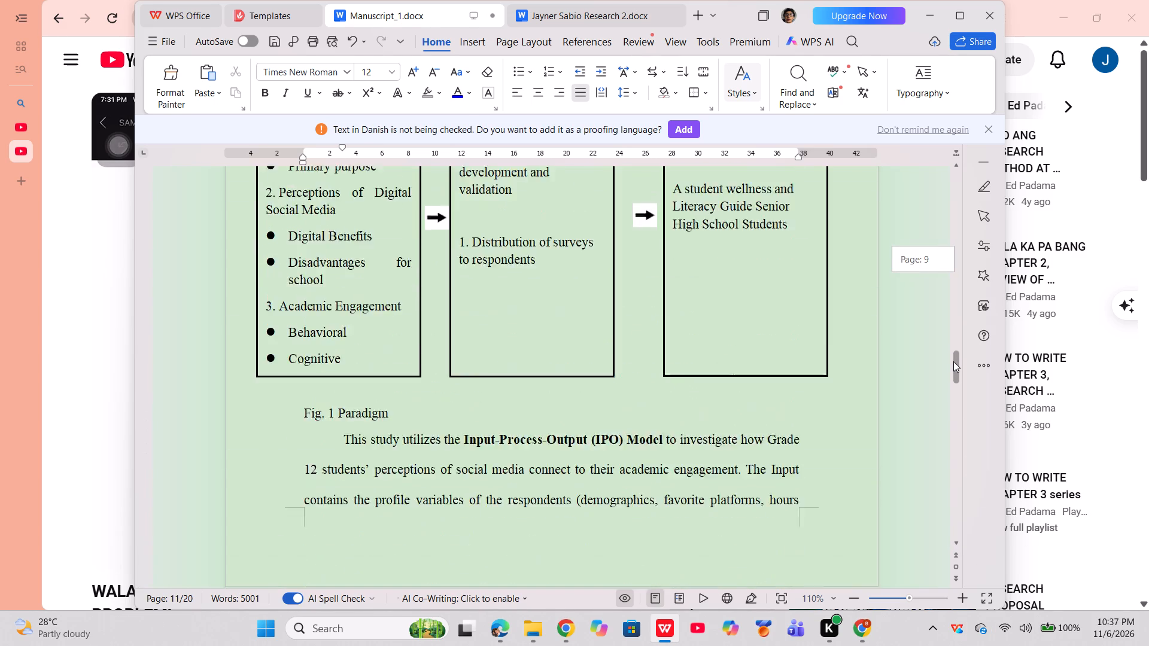
drag(953, 361, 953, 353)
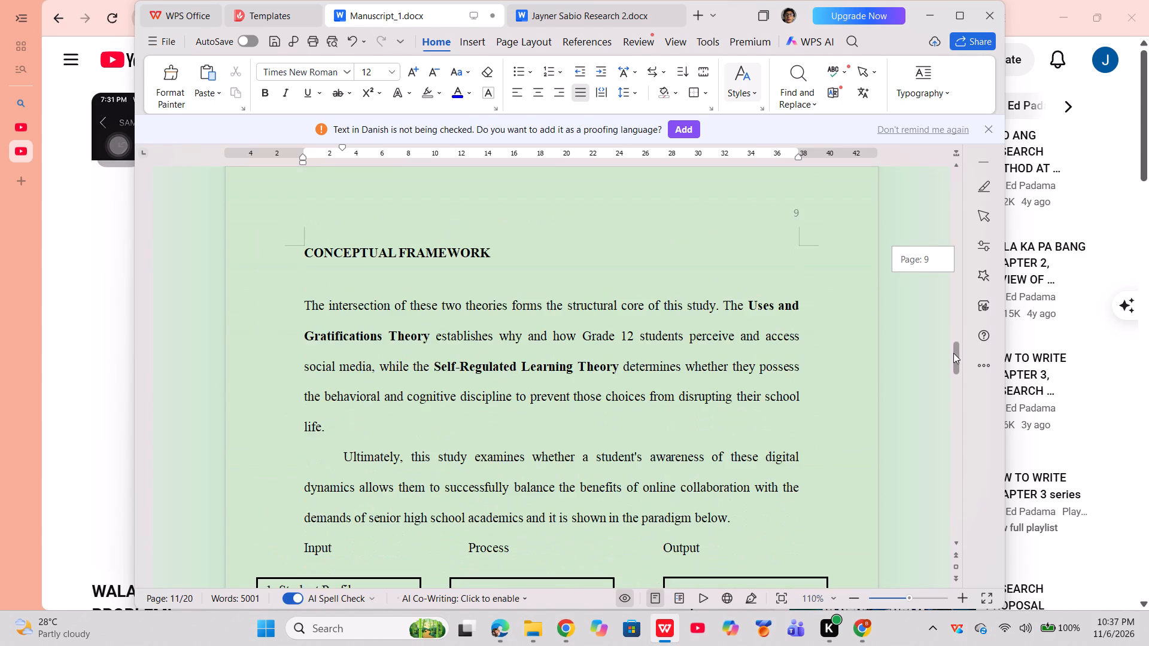
drag(953, 353, 955, 309)
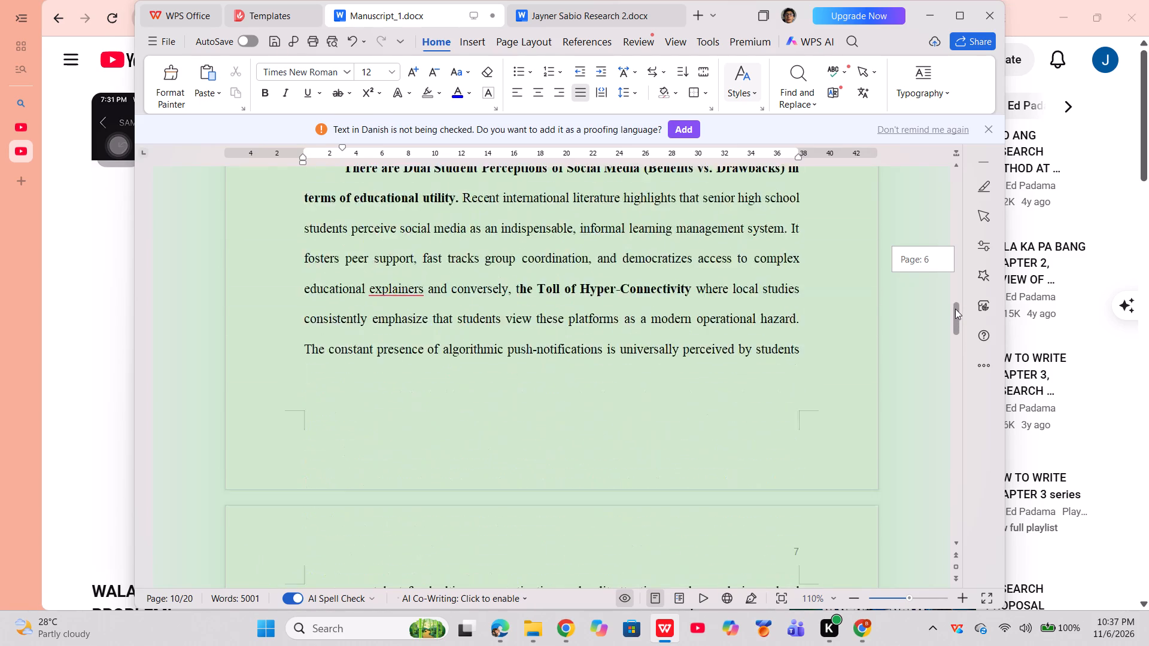
drag(955, 309, 948, 246)
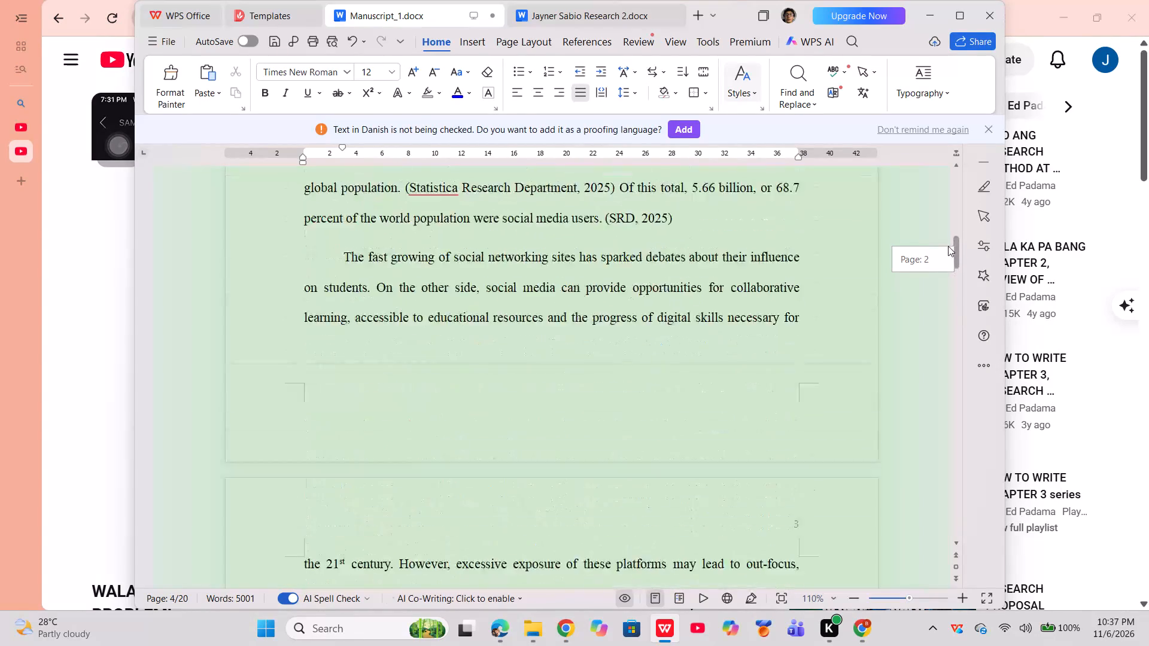
drag(948, 246, 946, 207)
click(798, 288)
click(797, 297)
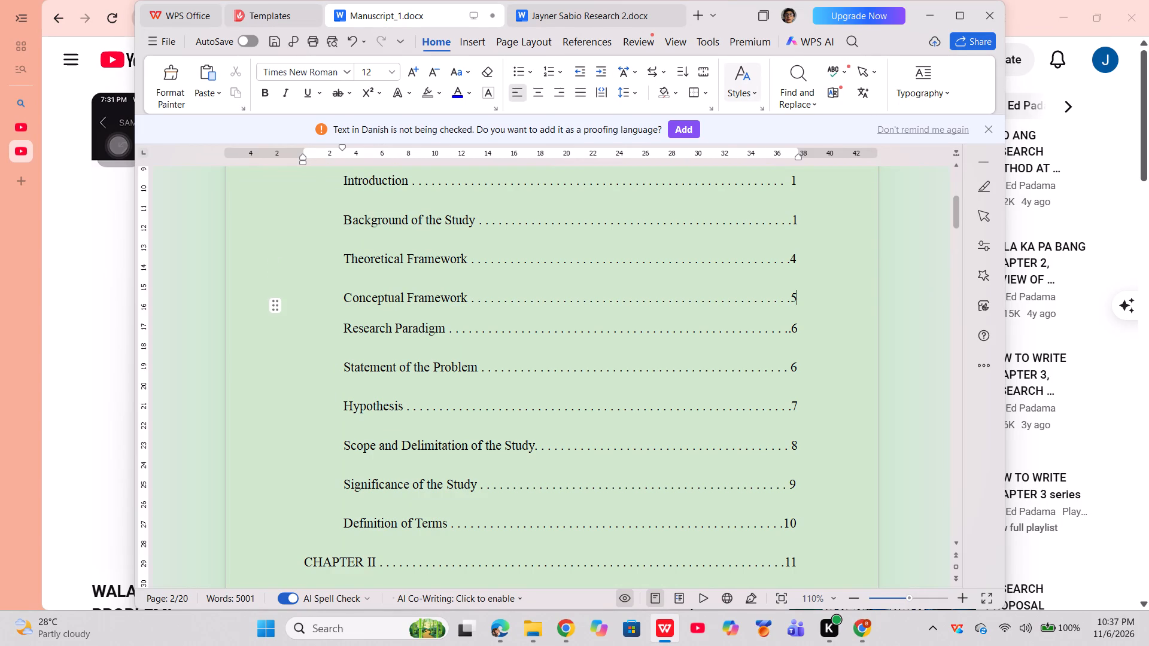
key(BackSpace)
key(9)
key(ctrl+s)
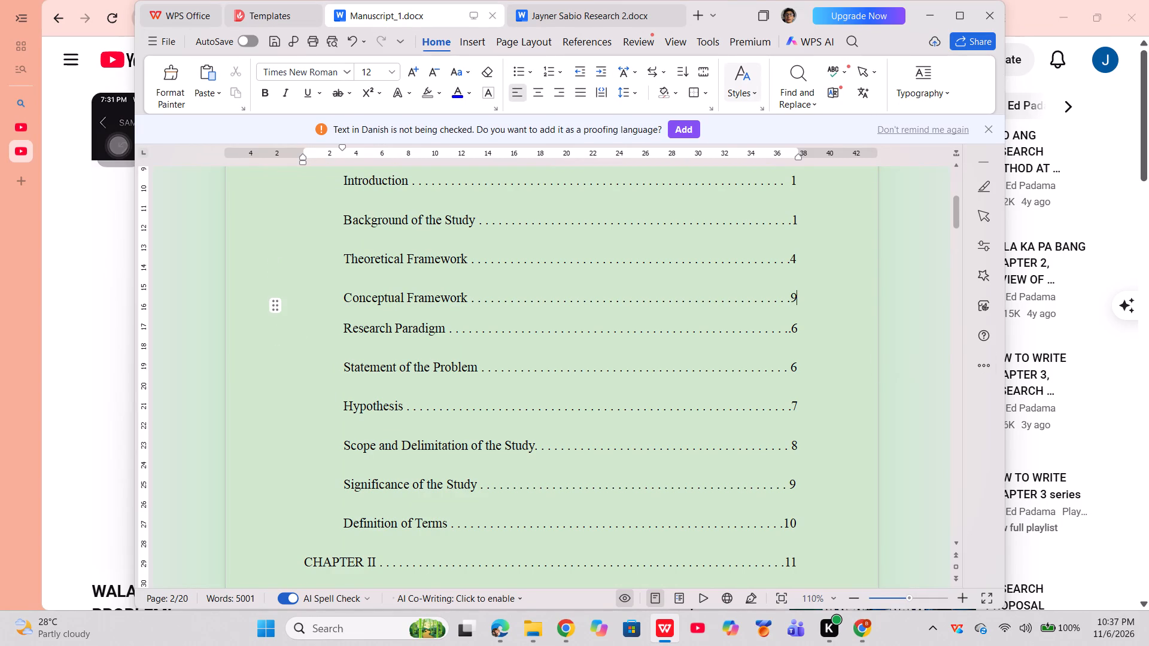
Examine the manuscript body for the starting pages of the sections listed in the table of contents.
drag(956, 218, 935, 301)
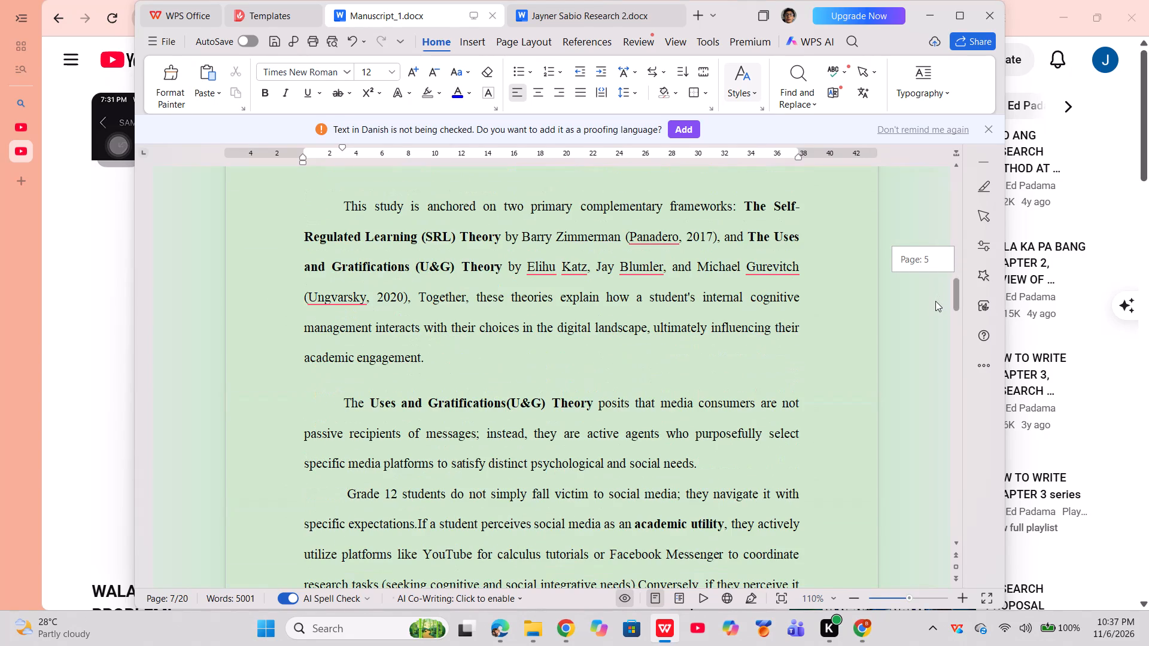
drag(935, 301, 935, 317)
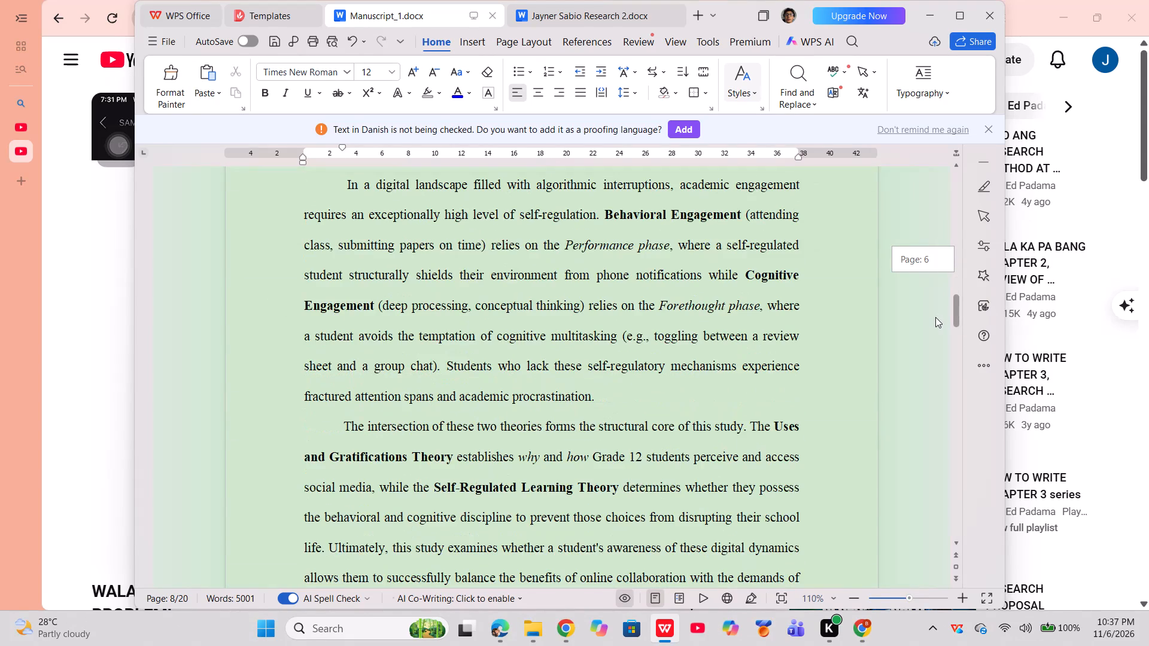
drag(935, 317, 935, 330)
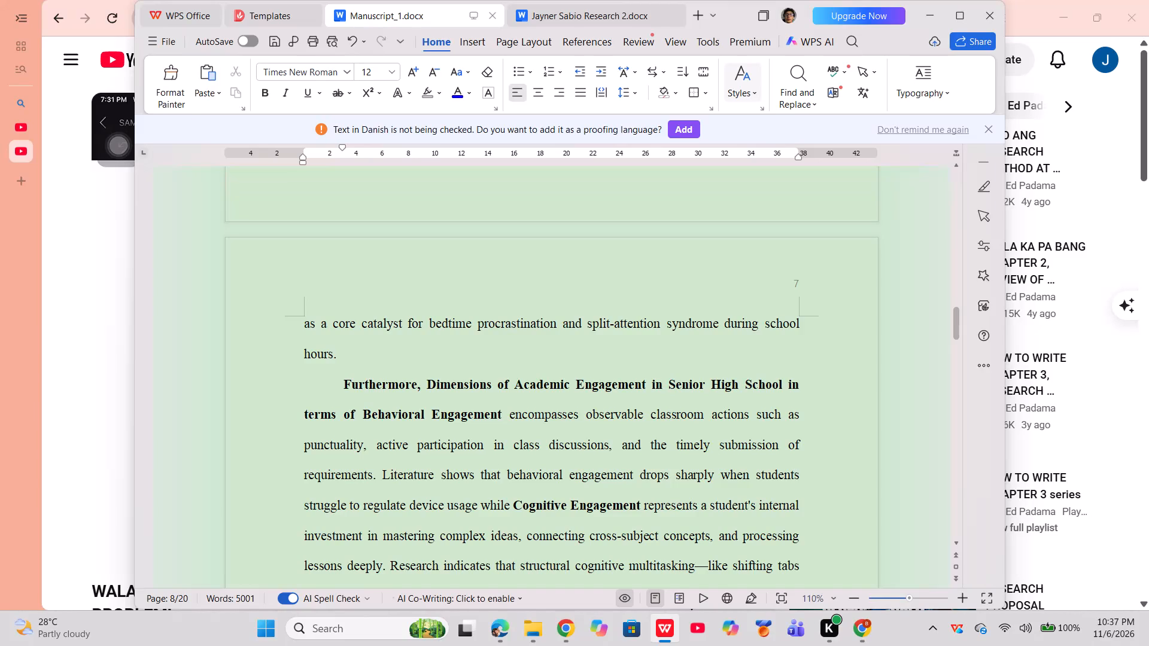
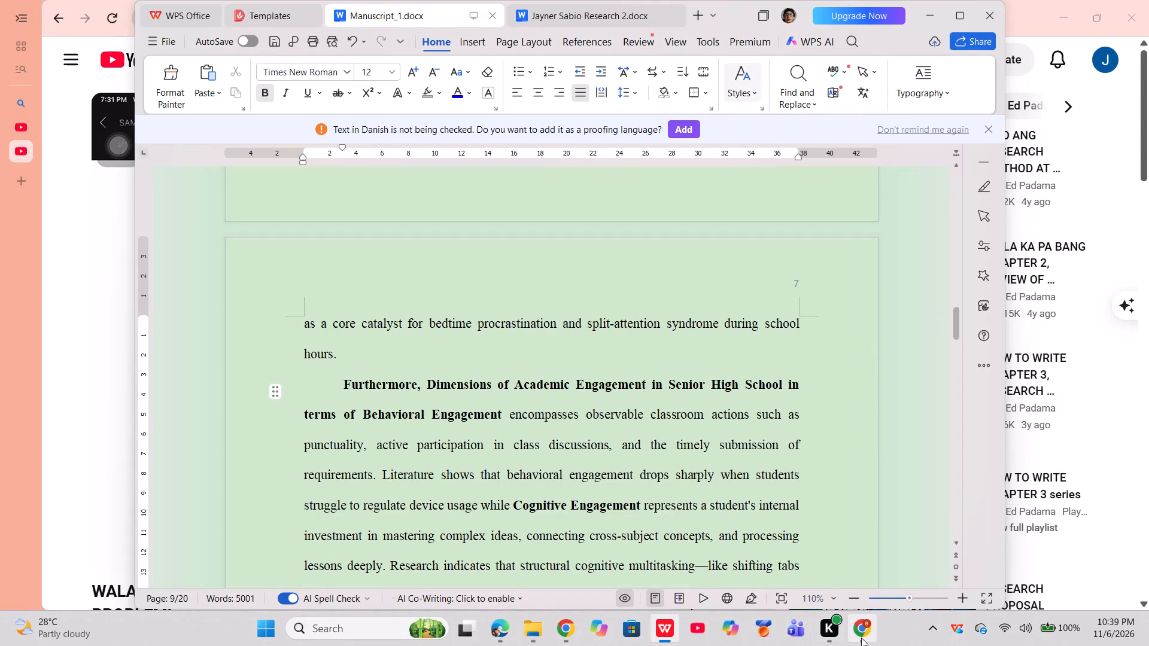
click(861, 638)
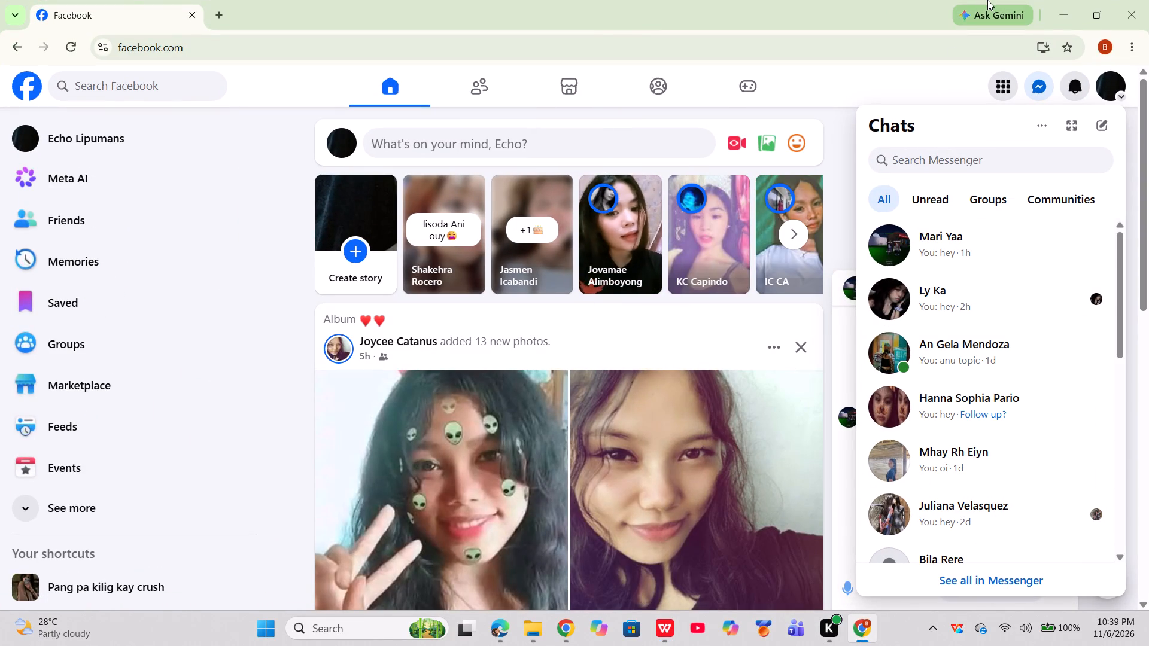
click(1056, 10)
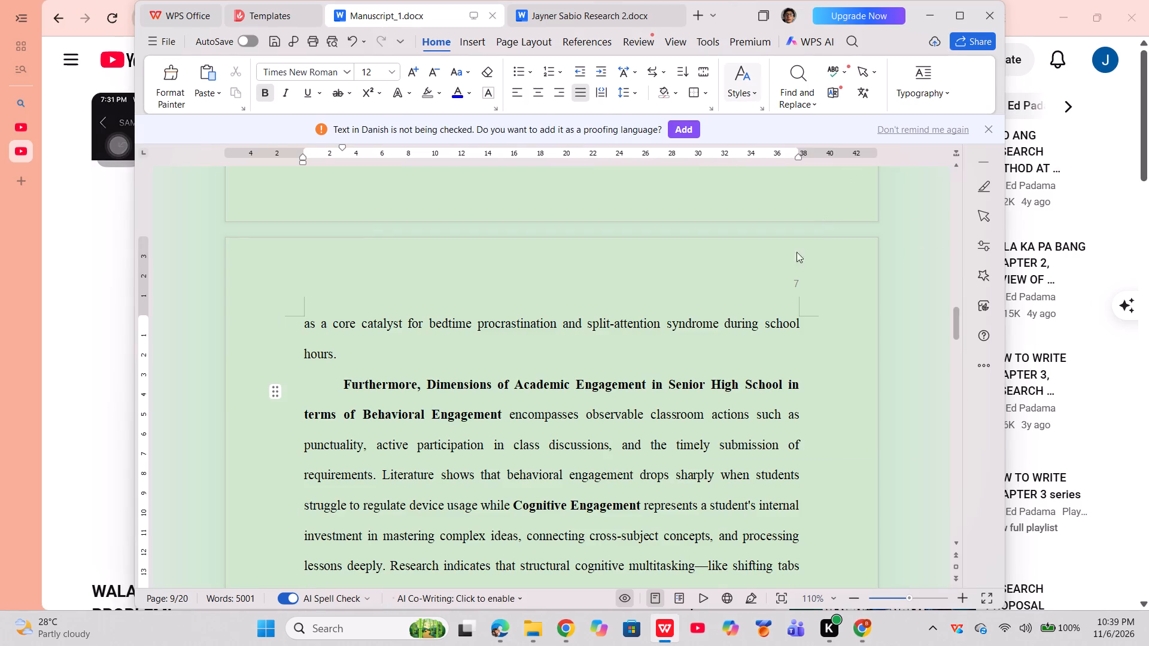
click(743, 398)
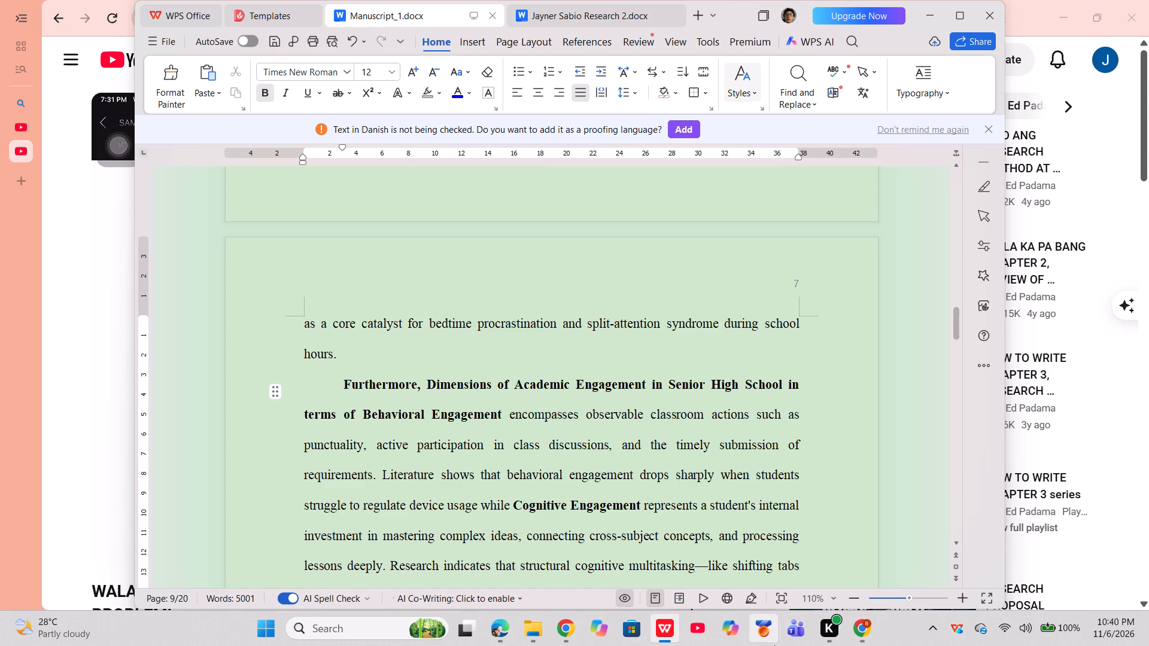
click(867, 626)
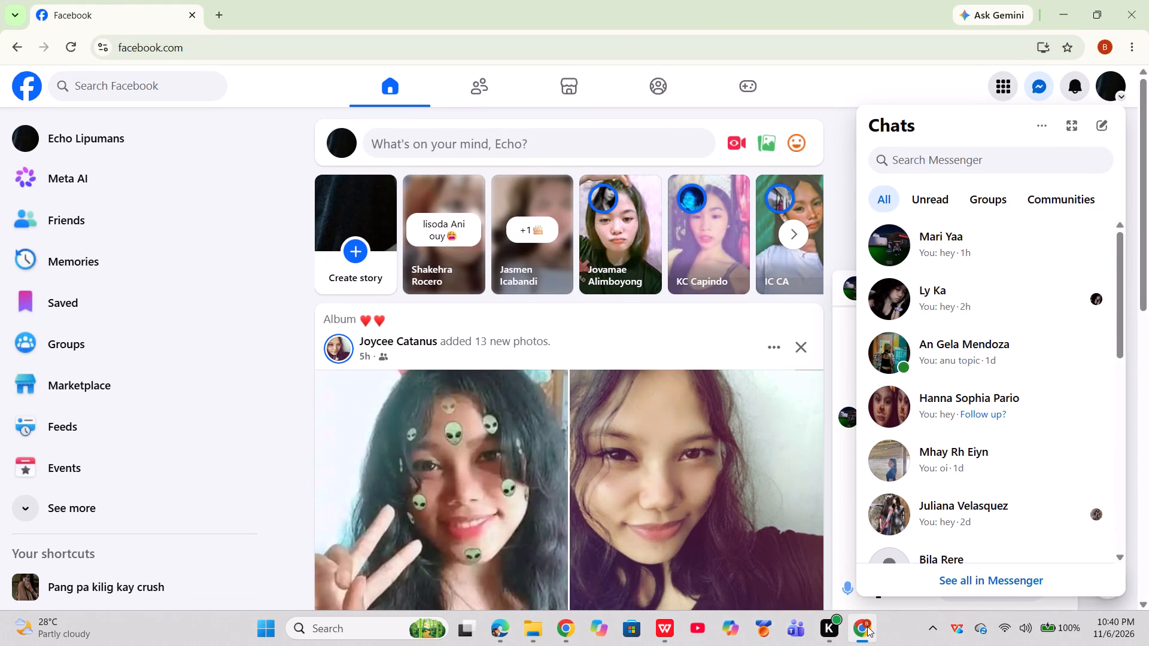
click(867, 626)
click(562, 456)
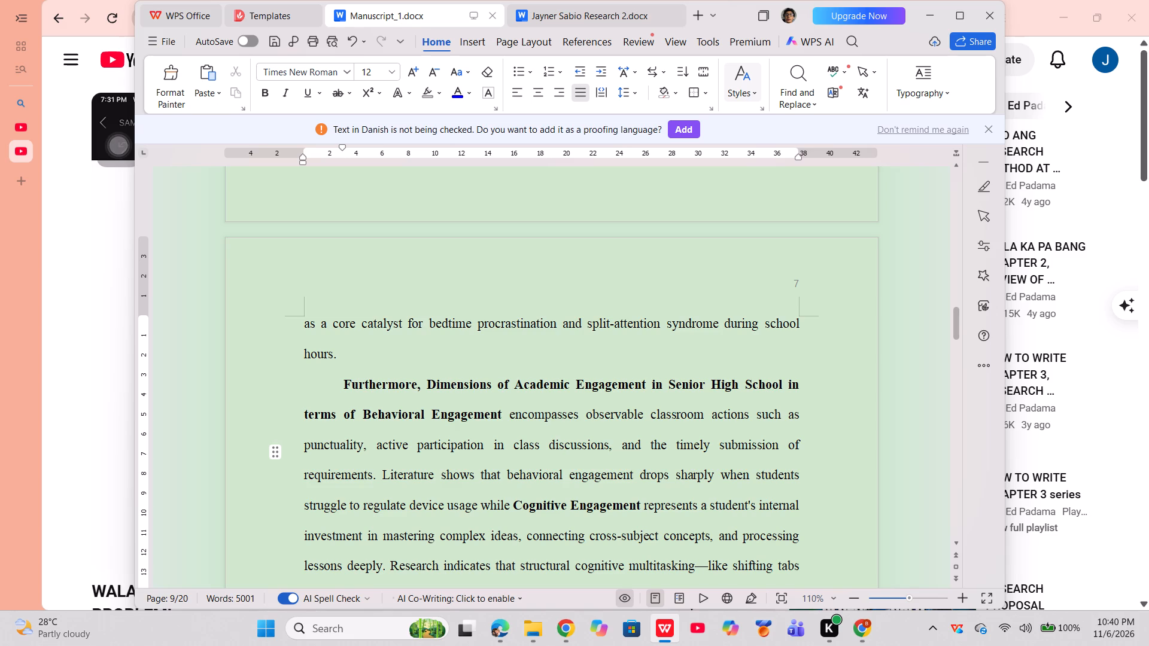
Read through the manuscript body from the academic engagement discussion to the Conceptual Framework heading, checking the page numbers.
click(567, 480)
key(Down)
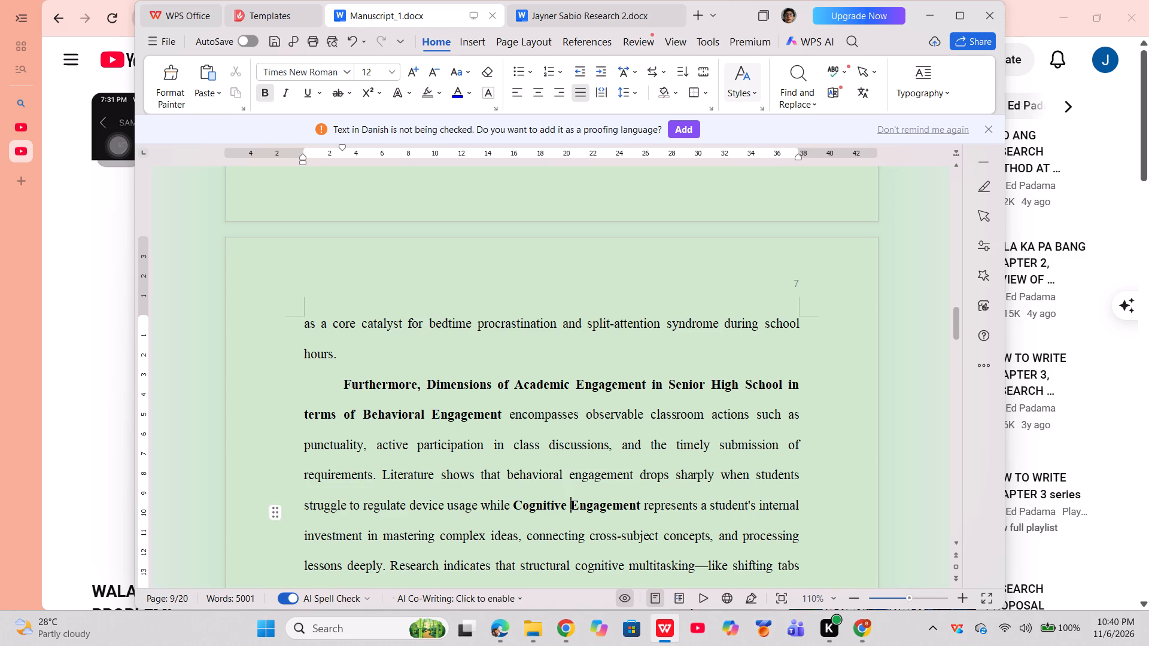
key(Down)
key(Down)
key(Down)
key(Down)
key(Down)
key(Down)
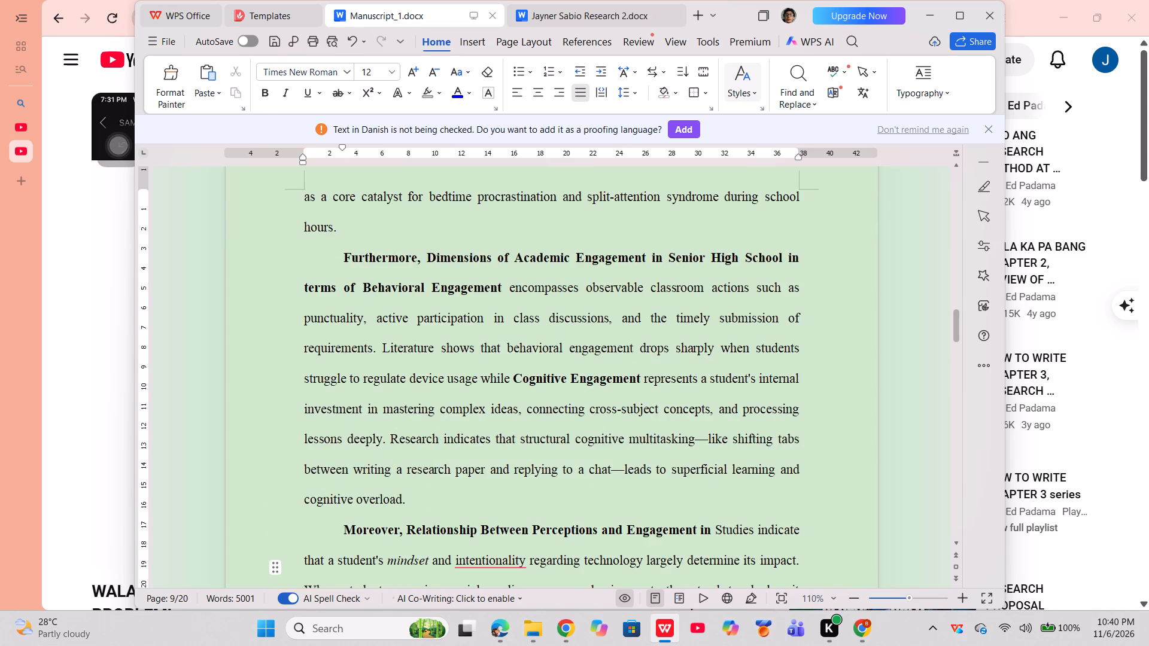
key(Down)
key(Down)
key(Down)
key(Down)
key(Down)
key(Down)
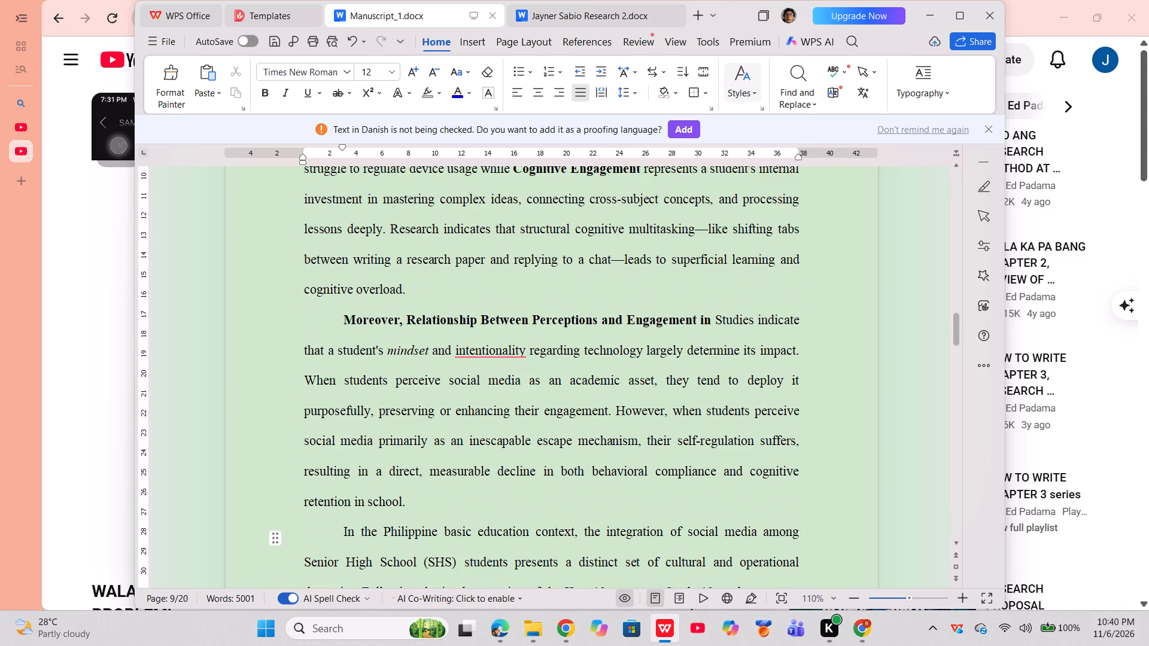
key(Down)
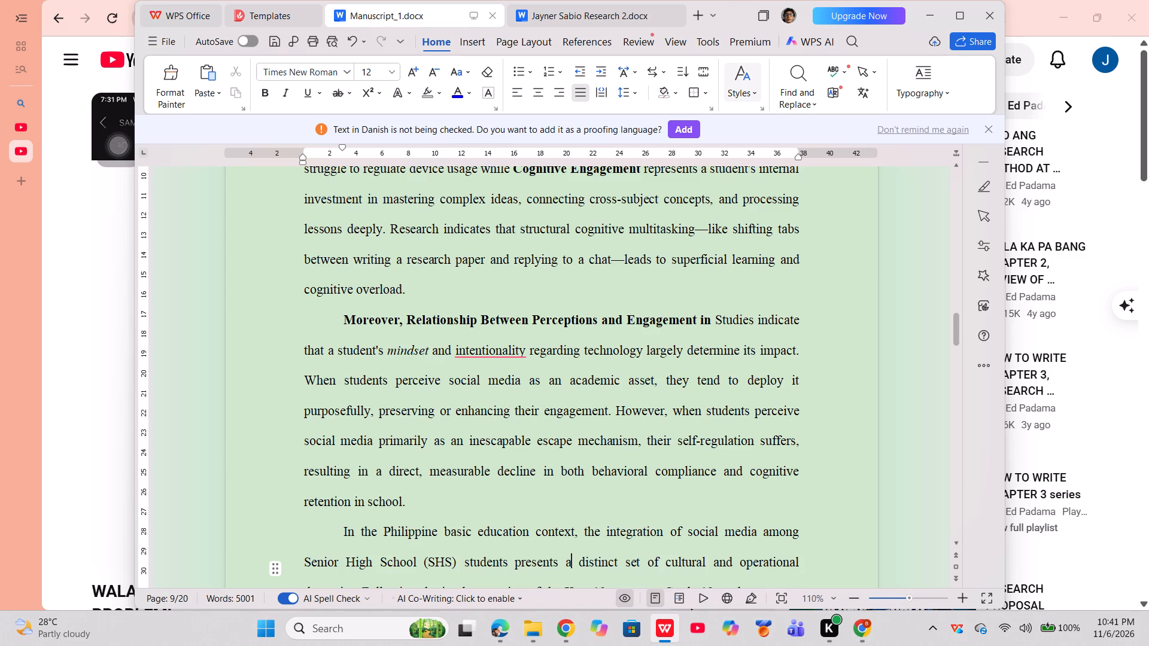
key(Down)
key(Down)
key(Down)
key(Down)
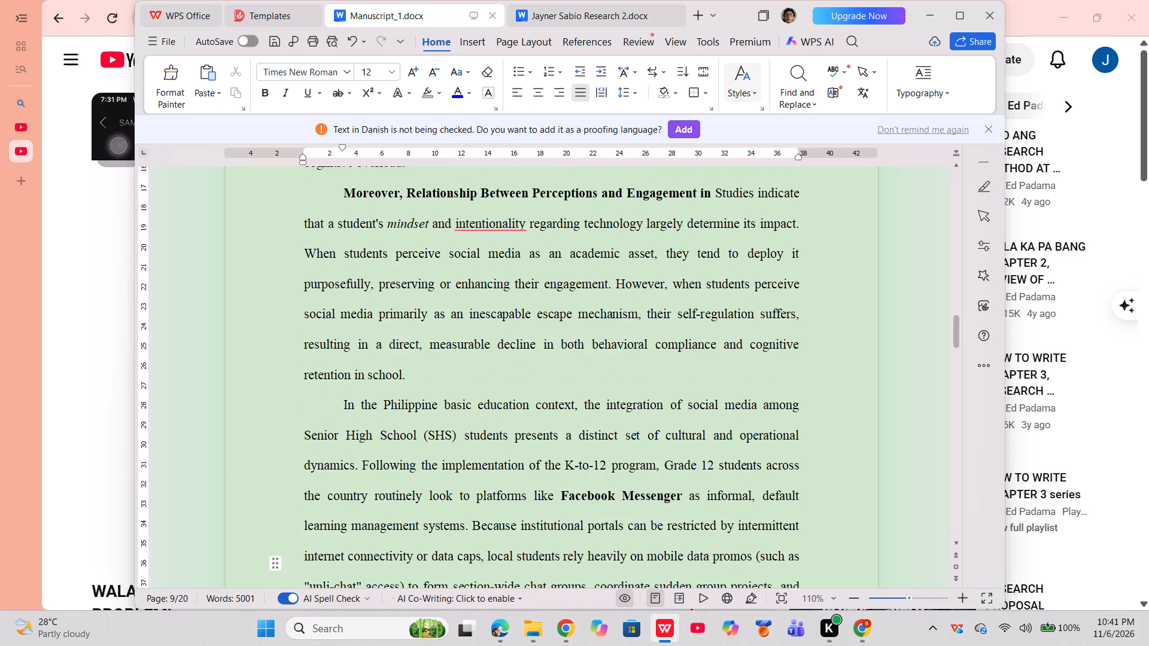
key(Down)
key(Down)
key(Down)
key(Down)
key(Down)
key(Down)
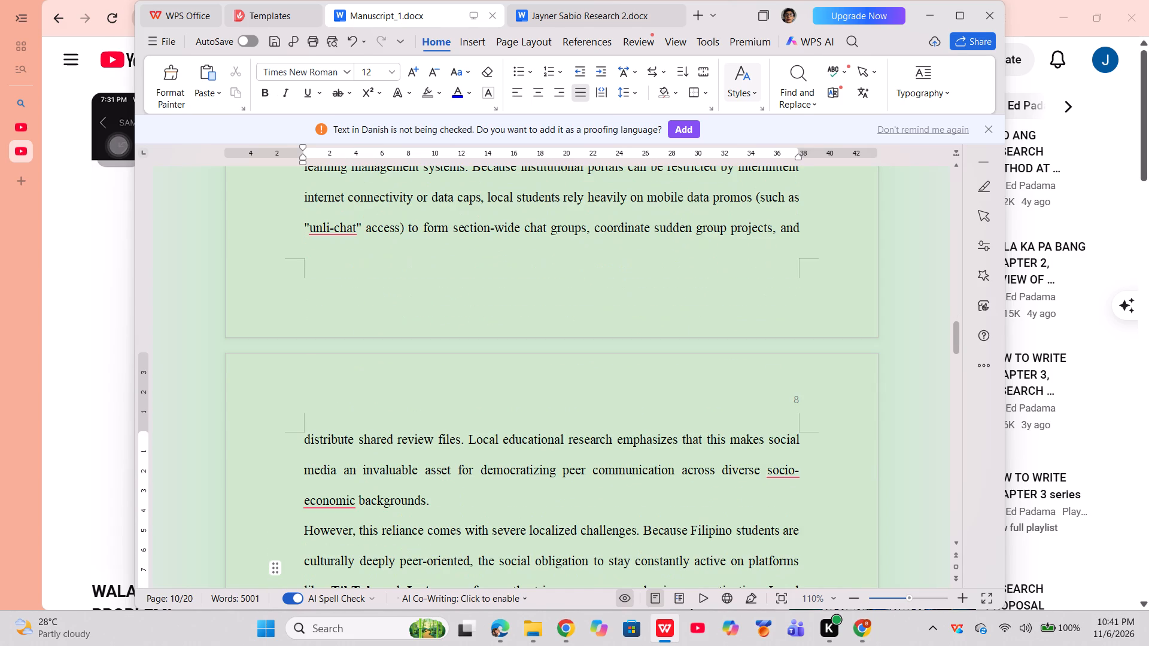
key(Down)
key(Down)
key(Down)
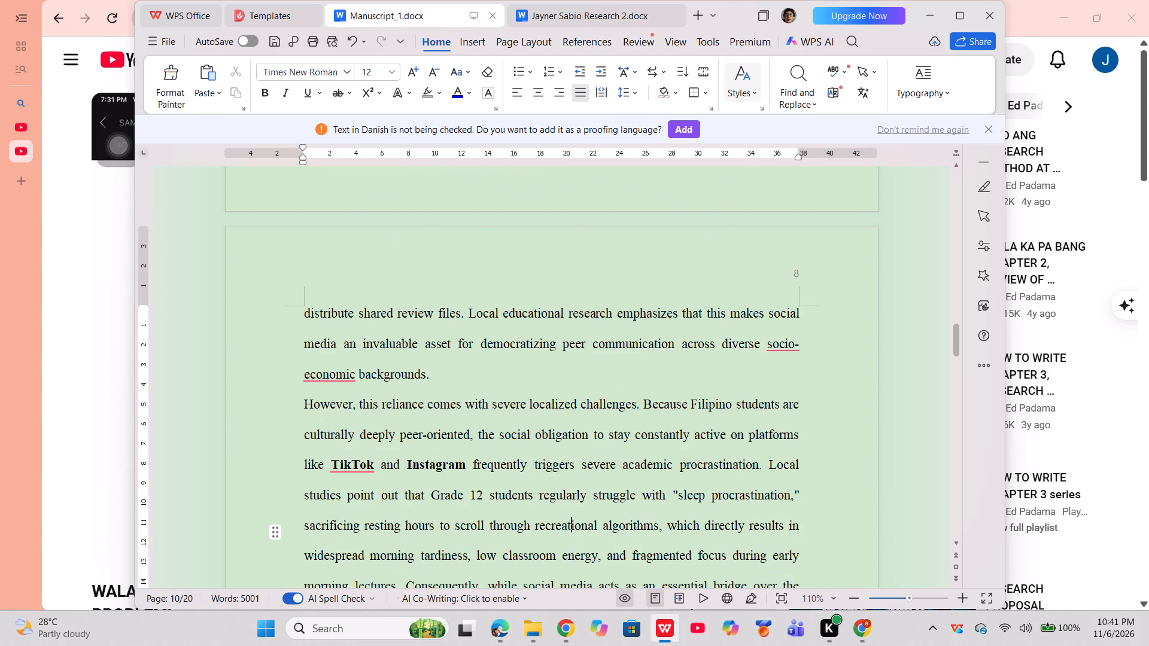
key(Down)
key(Down)
key(Down)
key(Down)
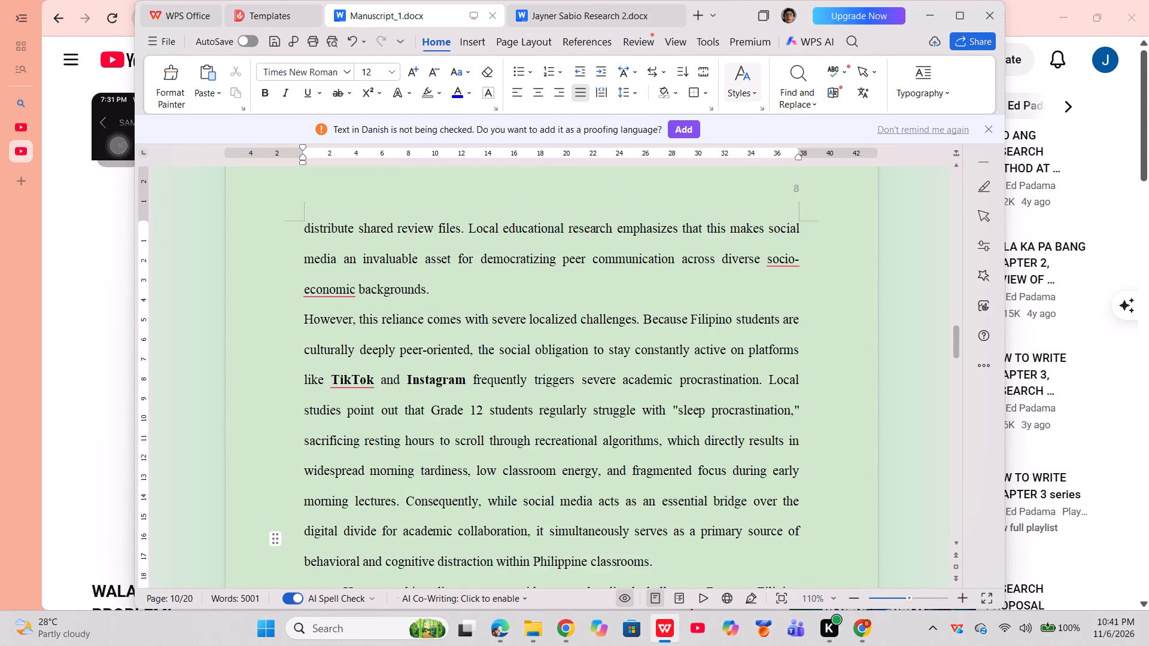
key(Down)
key(Down)
key(Down)
key(Down)
key(Down)
key(Down)
key(Down)
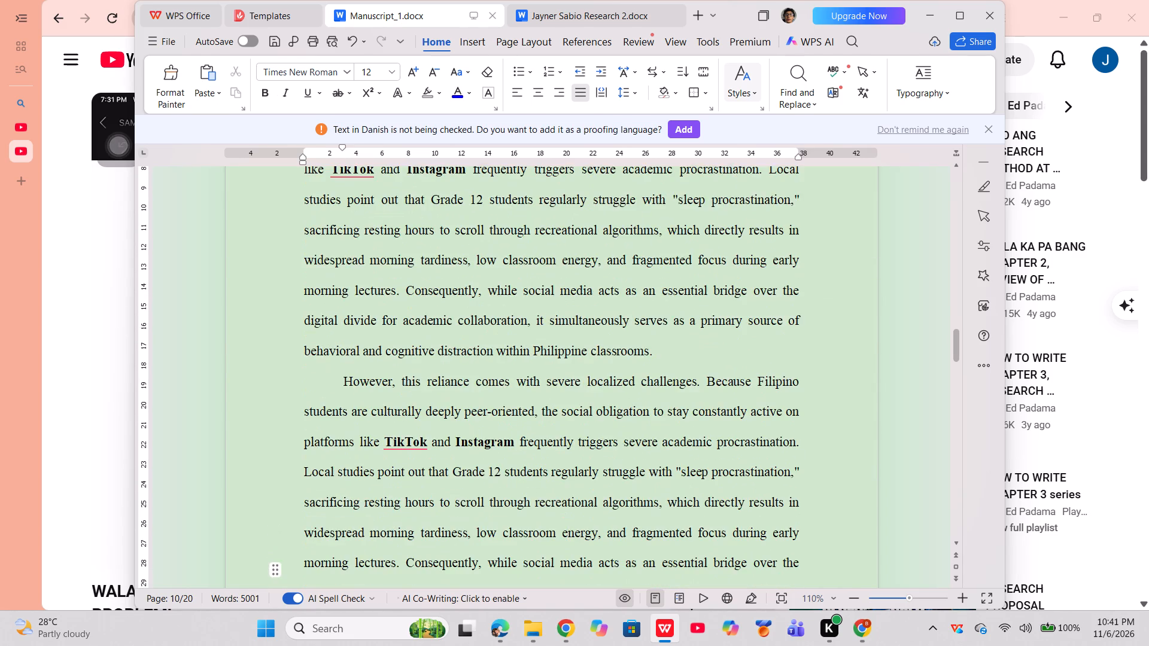
key(Down)
key(Down)
key(Down)
key(Down)
key(Down)
key(Down)
key(Down)
key(Down)
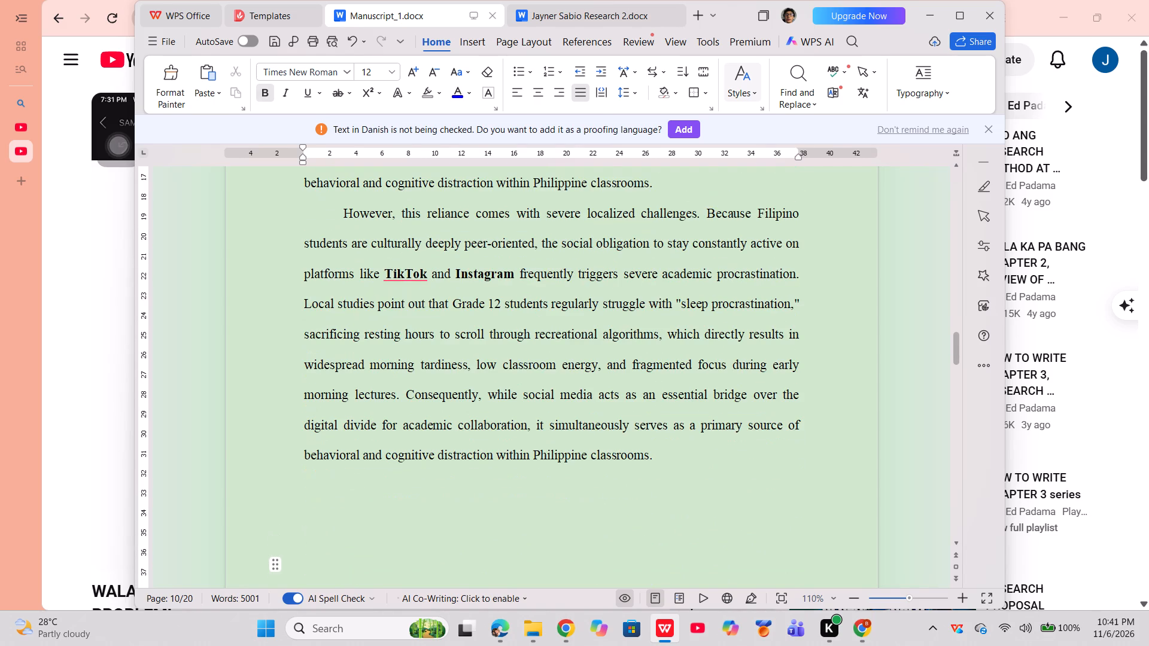
key(Down)
key(Down)
key(Down)
key(Down)
key(Down)
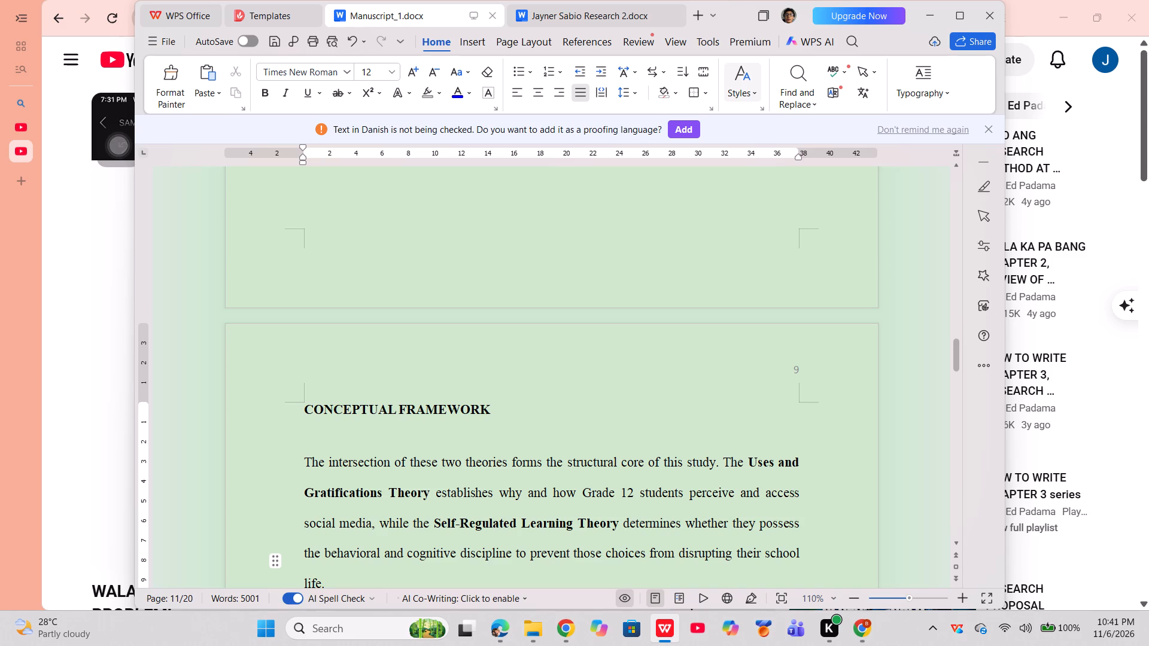
key(Down)
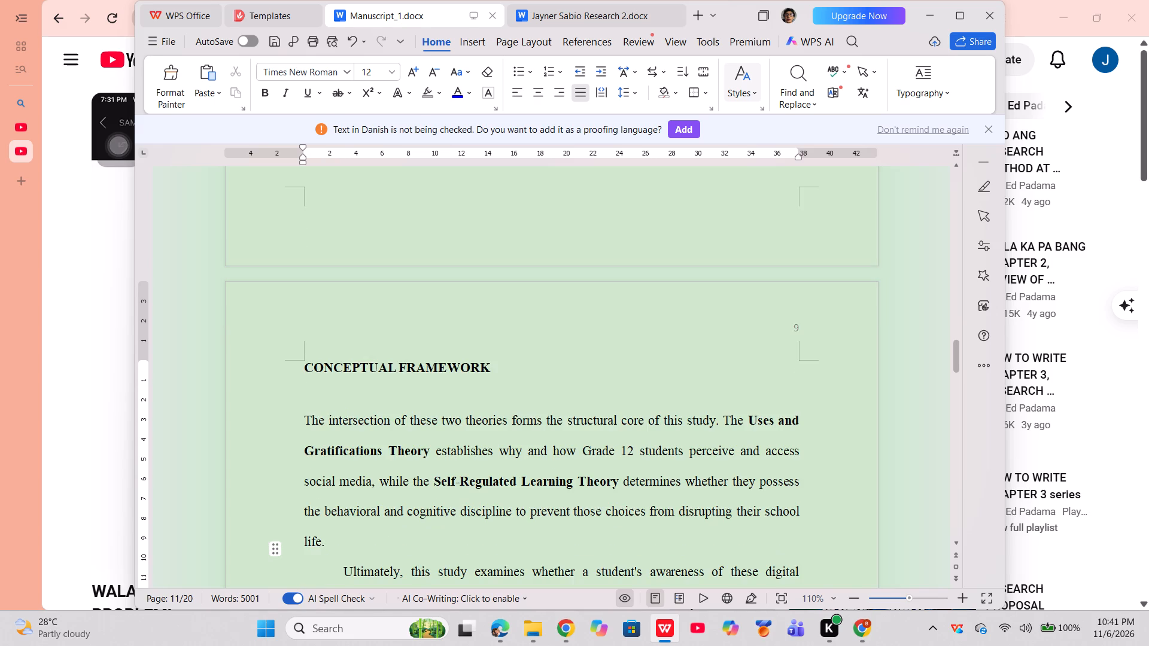
key(Down)
key(Down)
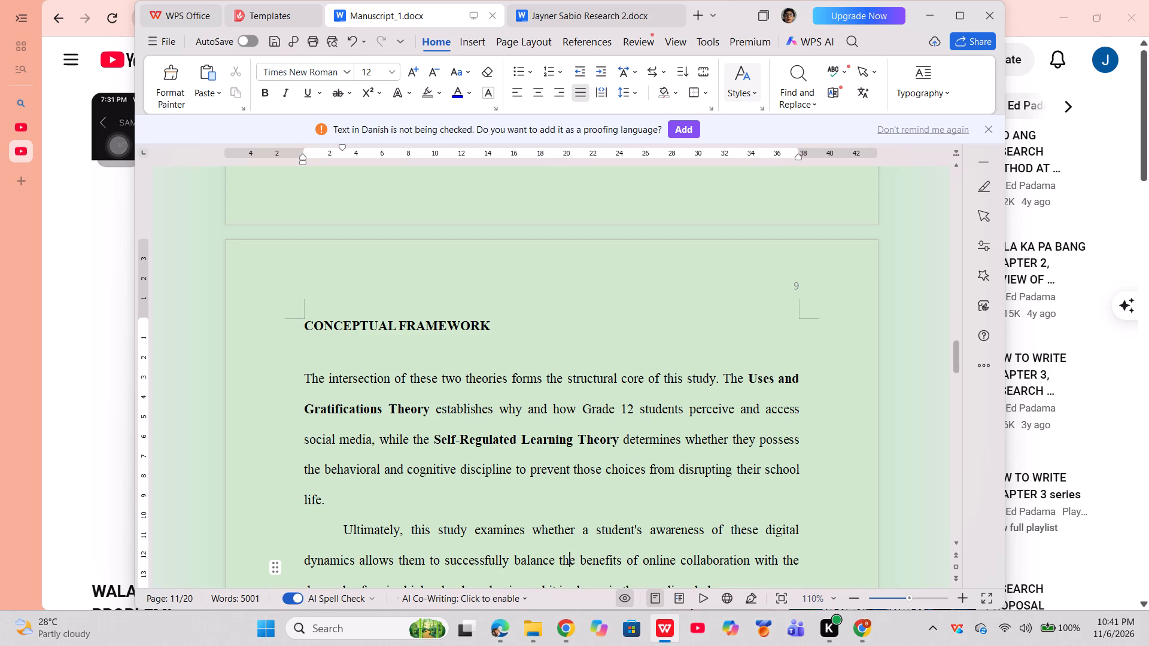
Examine the Conceptual Framework section from its heading through the Fig. 1 paradigm to the continuing text on page 10.
key(Down)
key(Down)
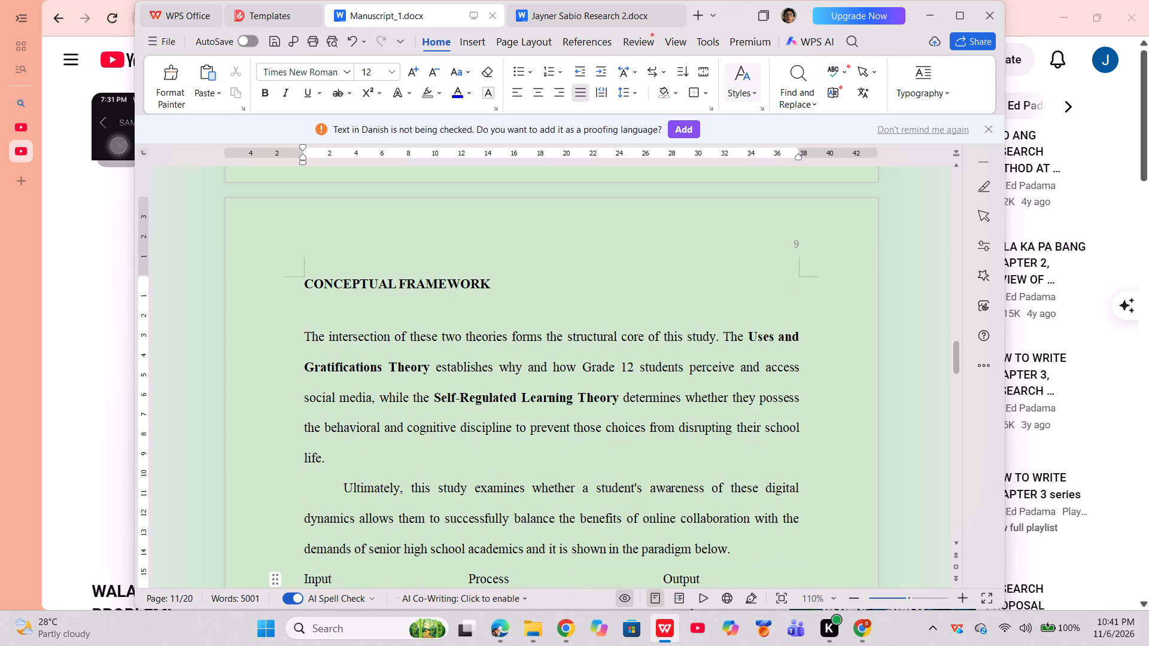
key(Down)
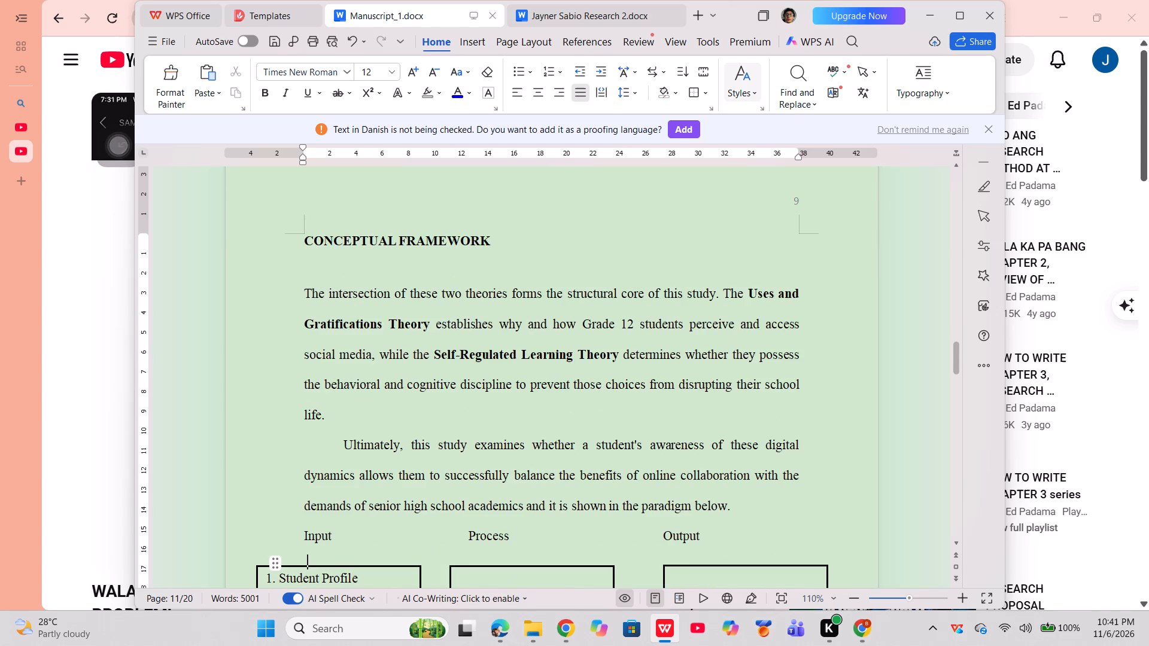
key(Down)
key(Down)
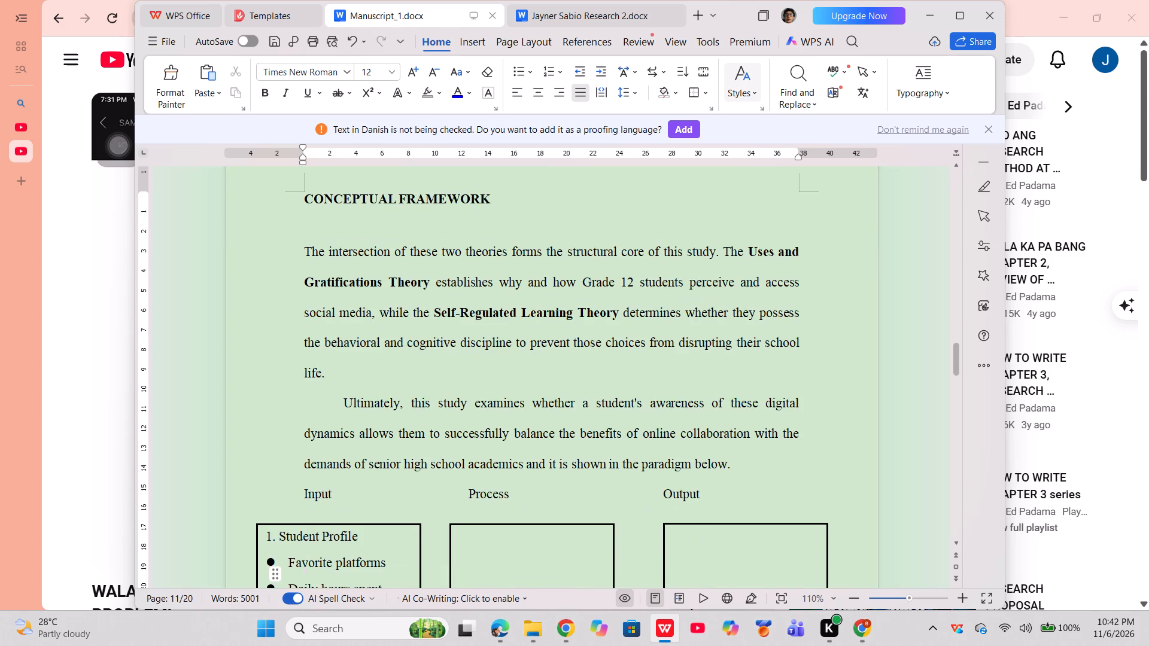
key(Down)
key(Down)
key(Down)
key(Down)
key(Down)
key(Down)
key(Down)
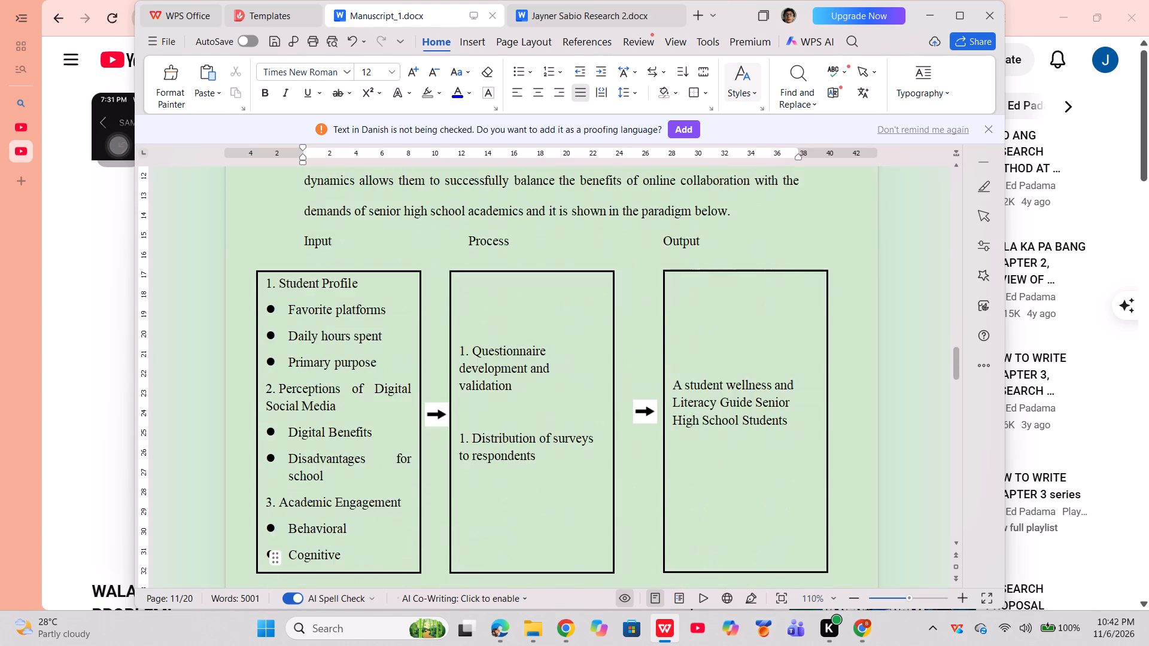
key(Down)
key(Down)
key(Down)
key(Down)
key(Down)
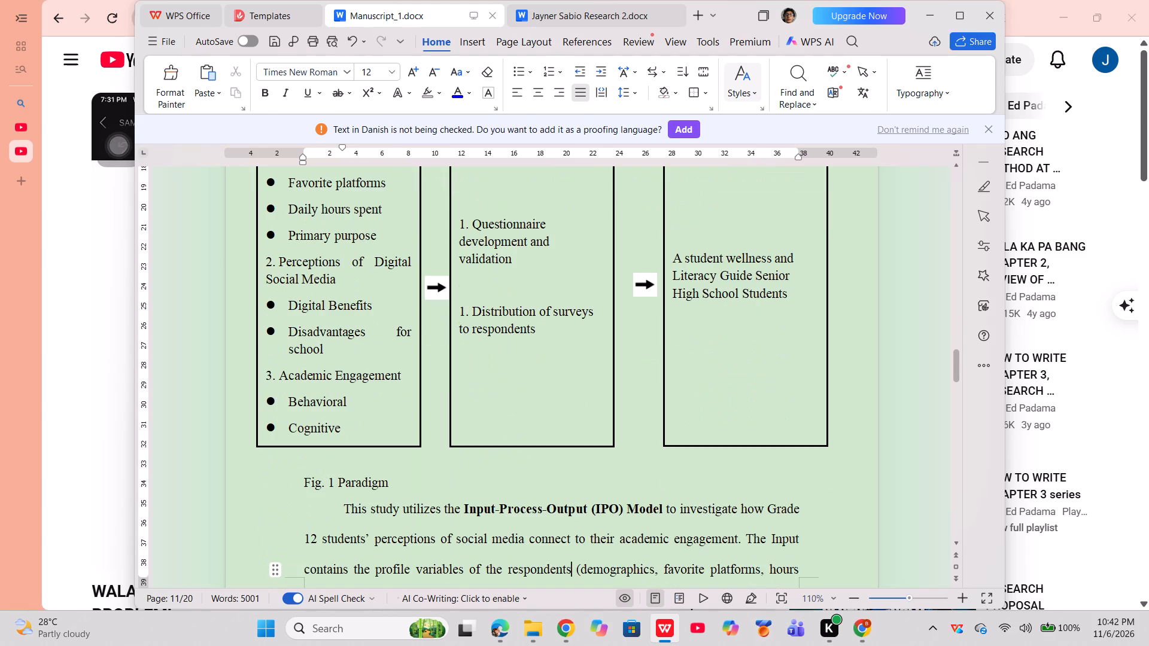
key(Down)
key(Down)
key(Down)
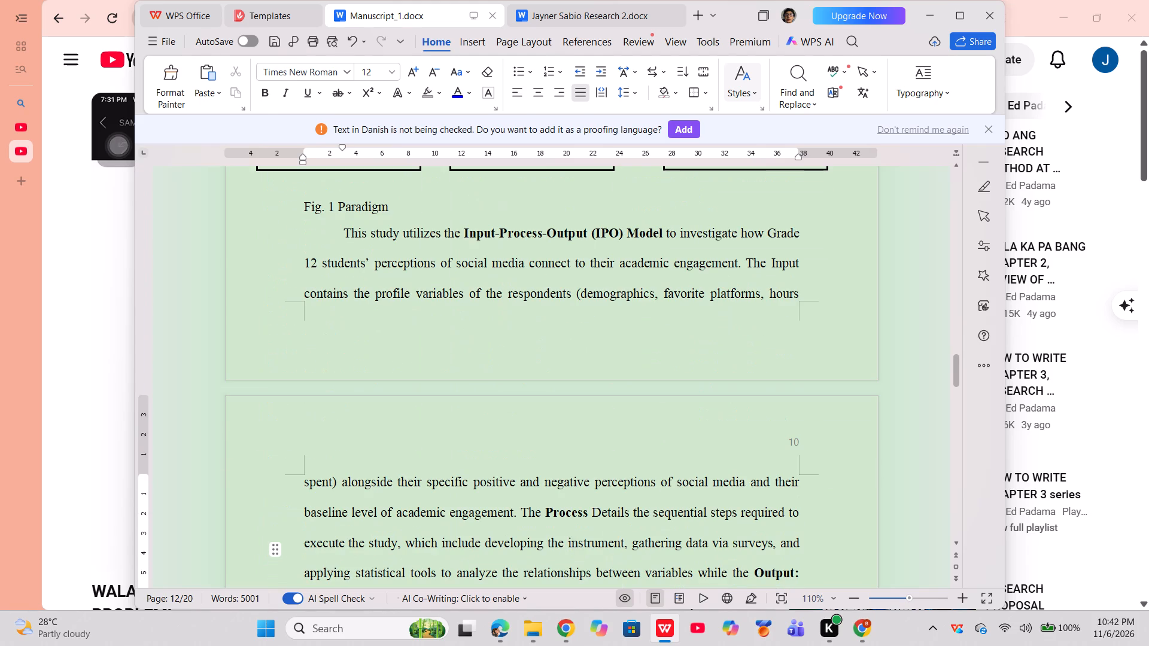
Review the manuscript backwards from page 10 to the Facebook Messenger paragraph that runs onto page 8.
key(Up)
key(Up)
key(Up)
key(Up)
key(Up)
key(Up)
key(Up)
key(Up)
key(Up)
key(Up)
key(Up)
key(Up)
key(Up)
key(Up)
key(Up)
key(Up)
key(Up)
key(Up)
key(Up)
key(Up)
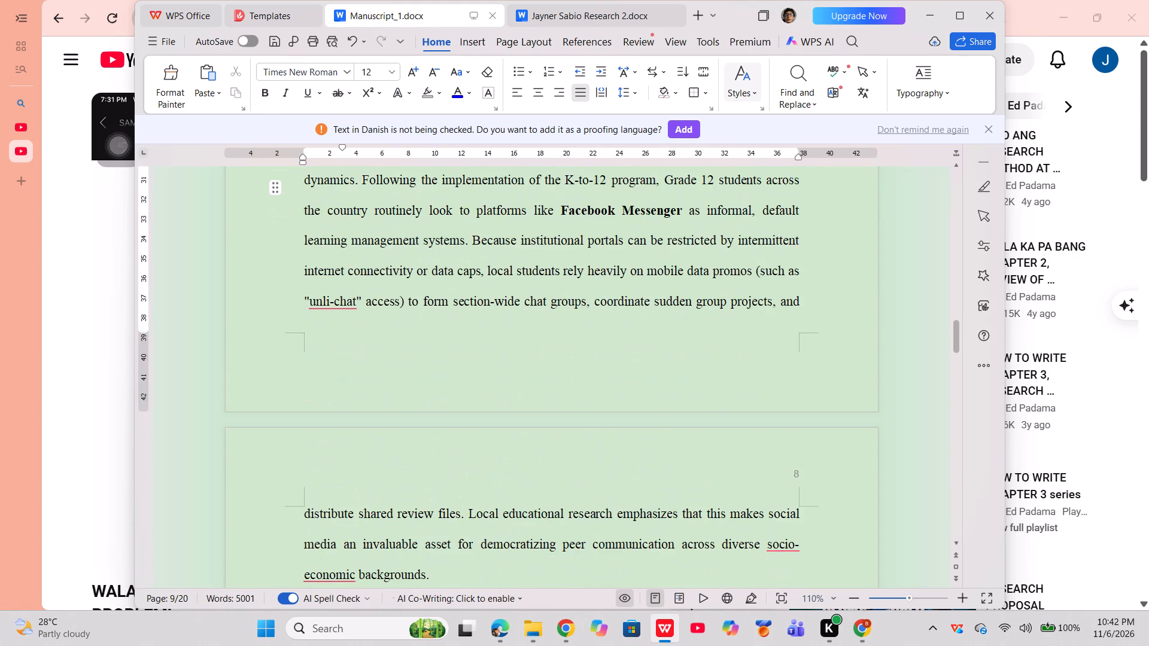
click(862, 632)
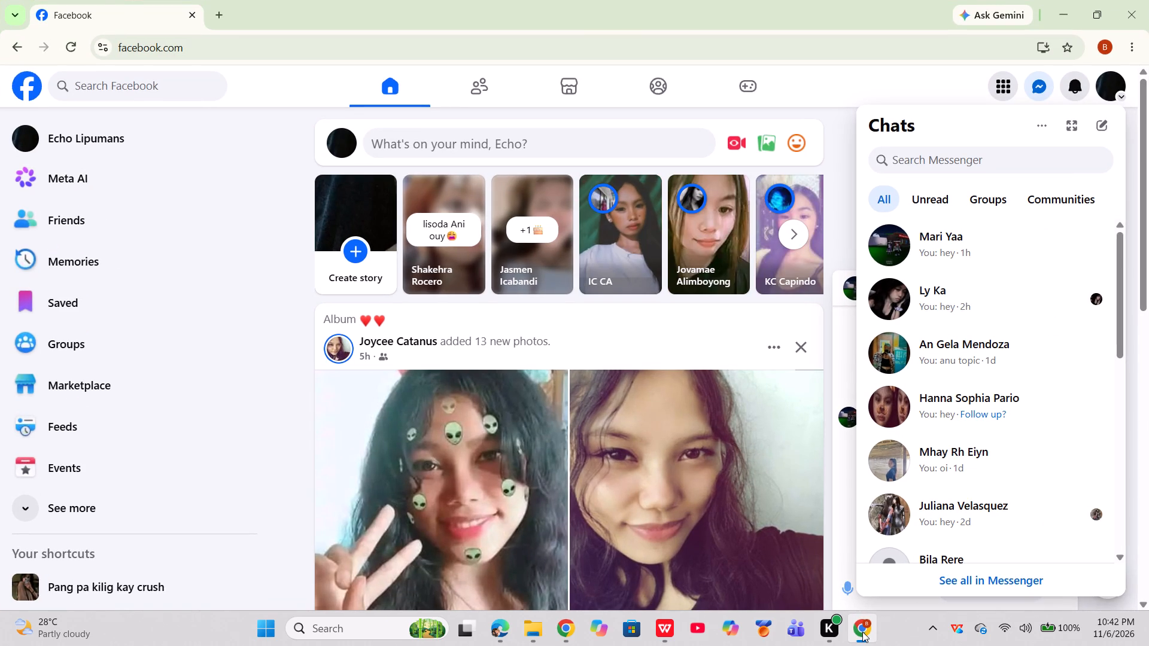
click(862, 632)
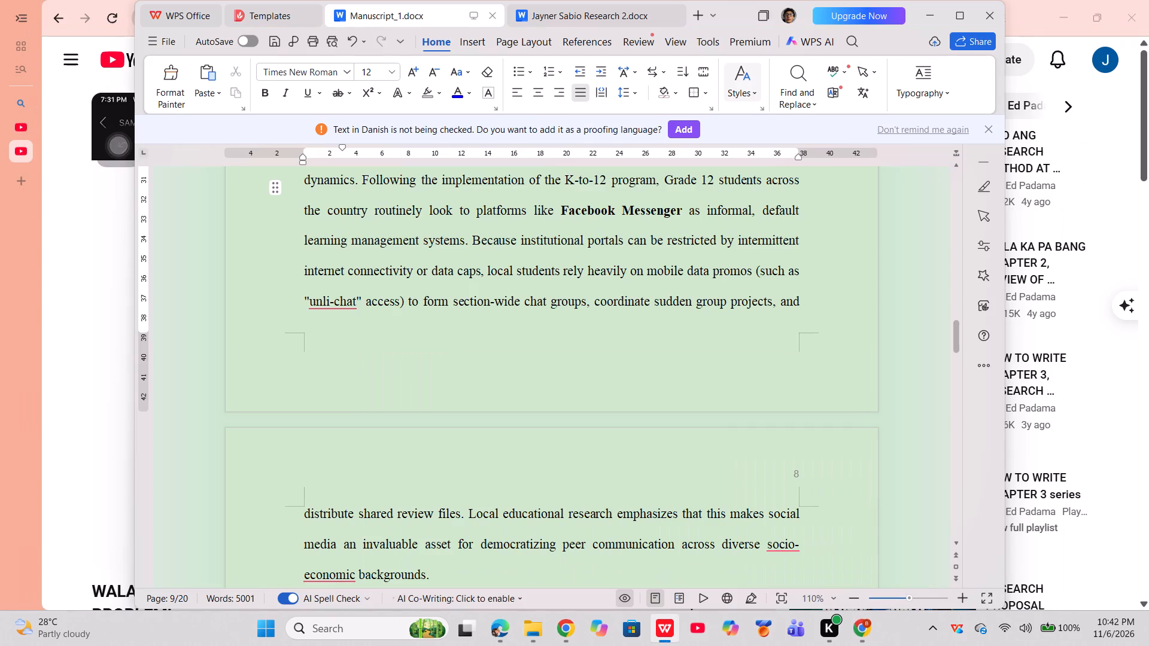
Examine the page 8 paragraphs about Filipino students' social media reliance and sleep procrastination.
click(507, 507)
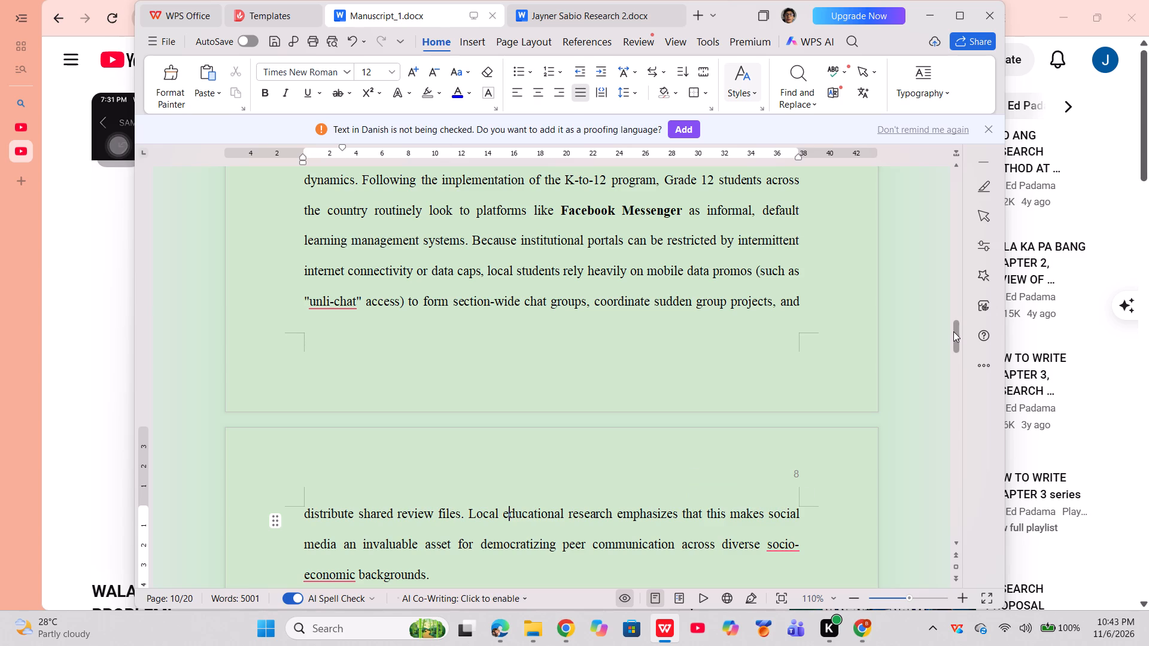
drag(953, 331, 953, 341)
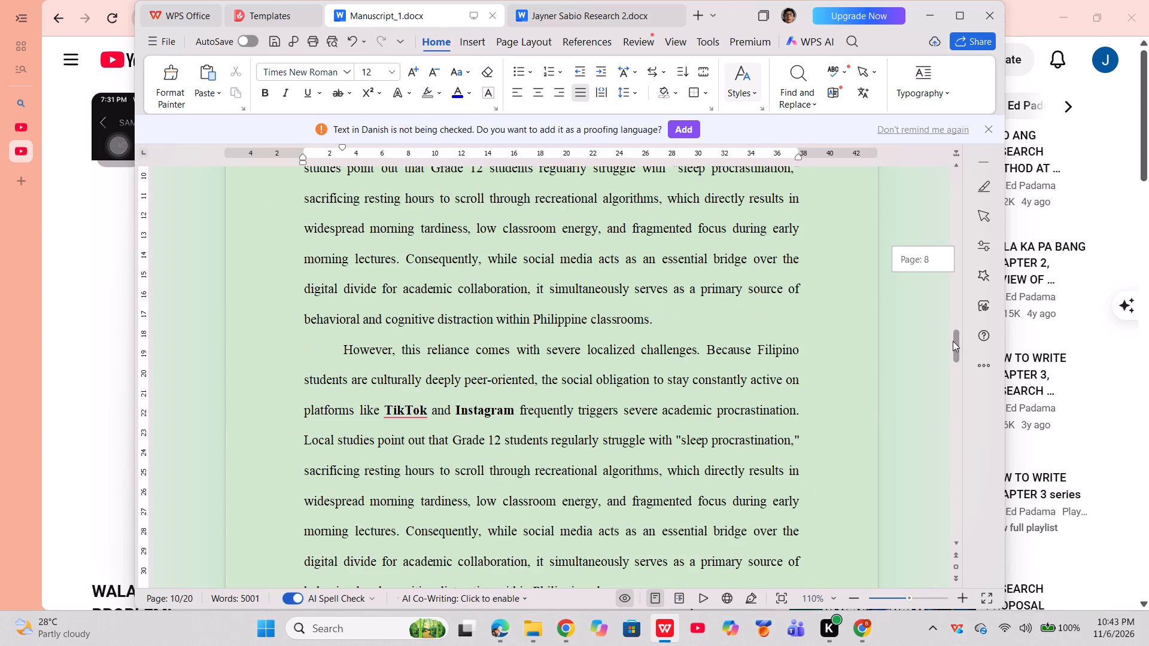
Return to the table of contents and review the page numbers listed for the Chapter I and Chapter II sections.
drag(953, 341, 948, 316)
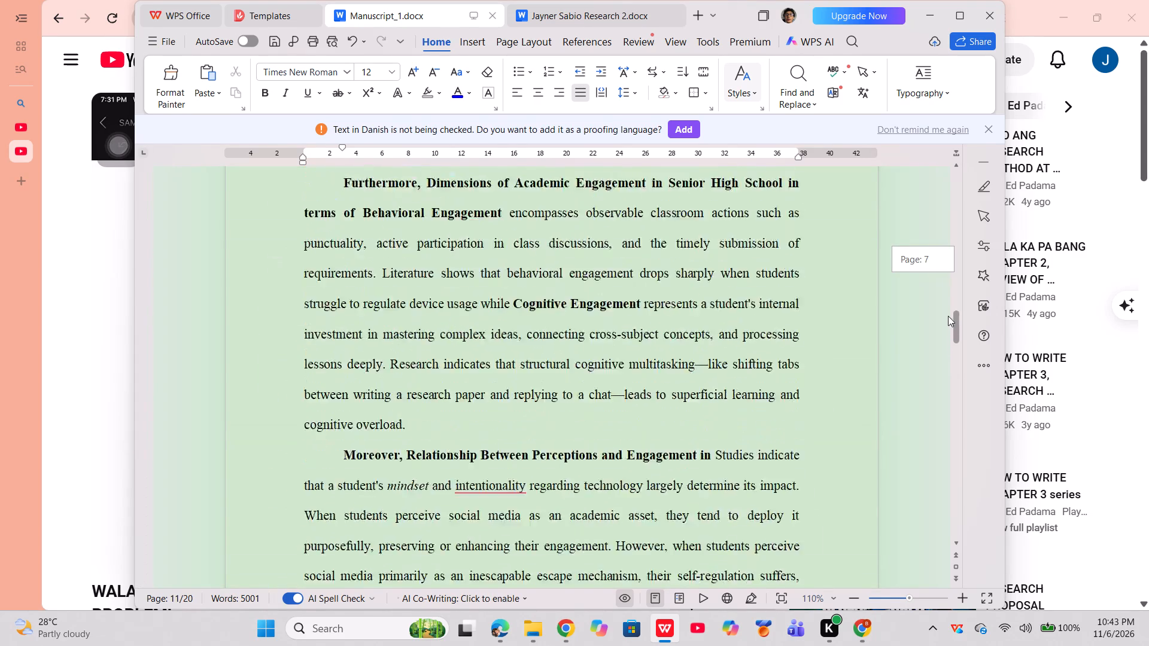
drag(948, 316, 948, 304)
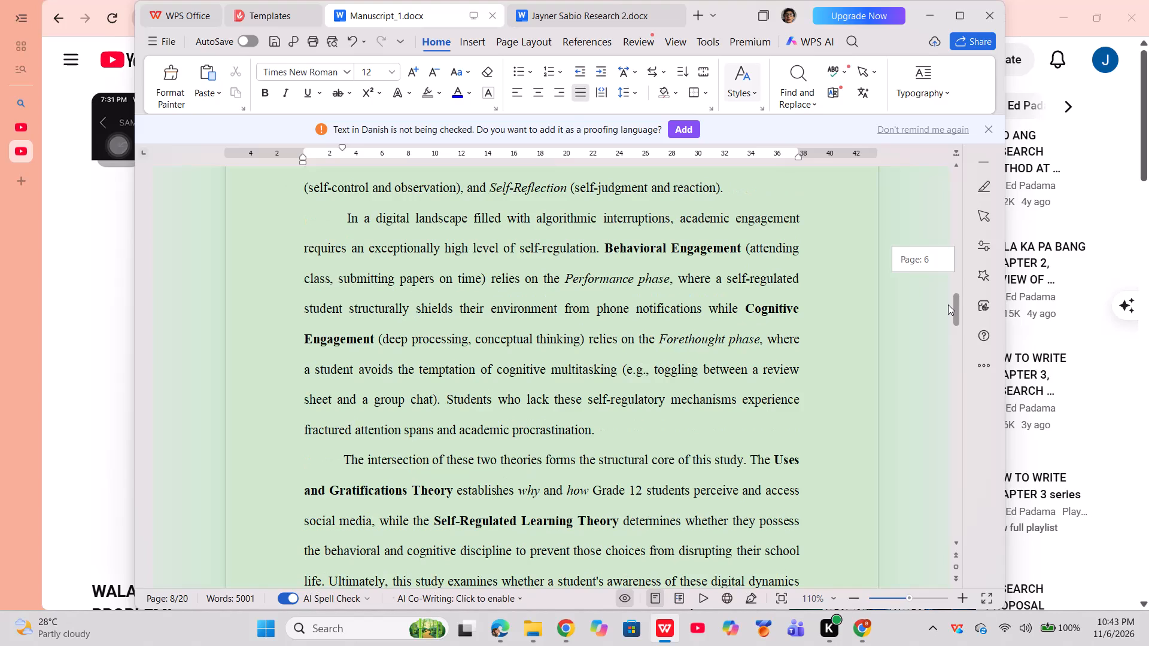
drag(948, 304, 948, 275)
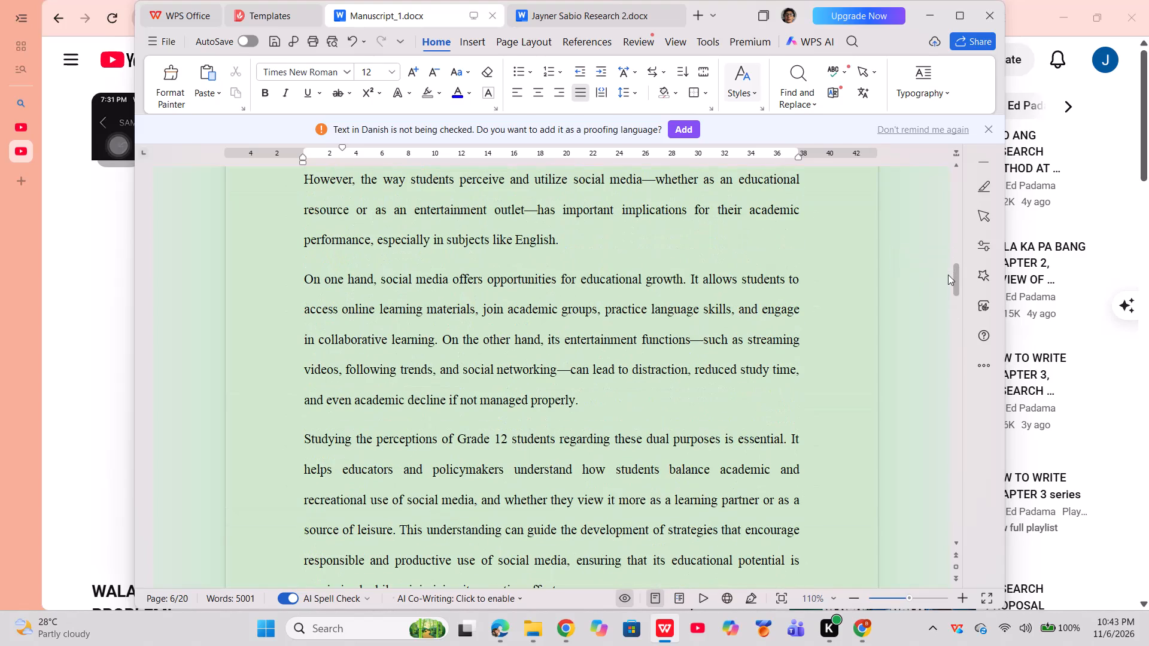
drag(957, 276, 949, 187)
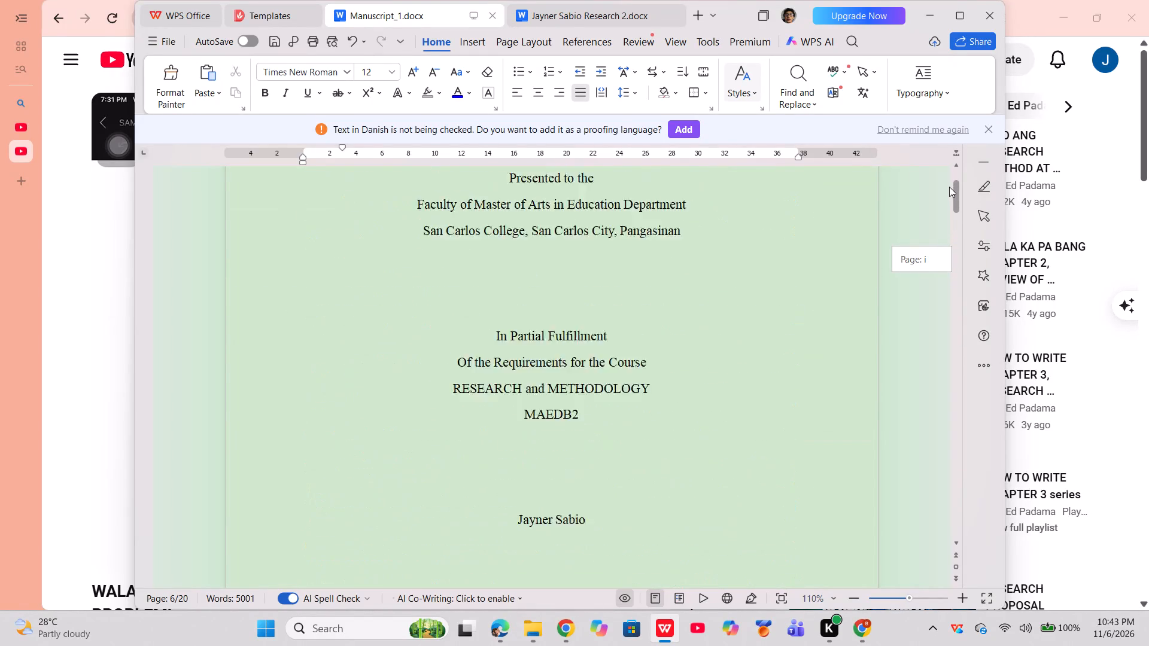
drag(949, 187, 952, 221)
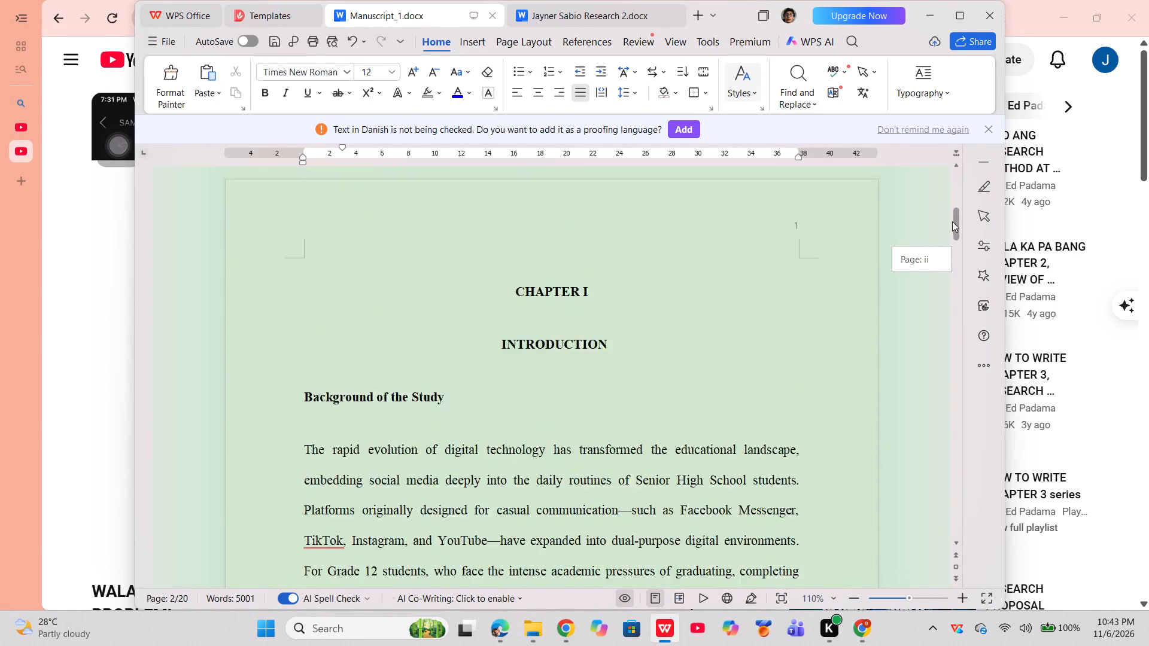
drag(952, 221, 953, 221)
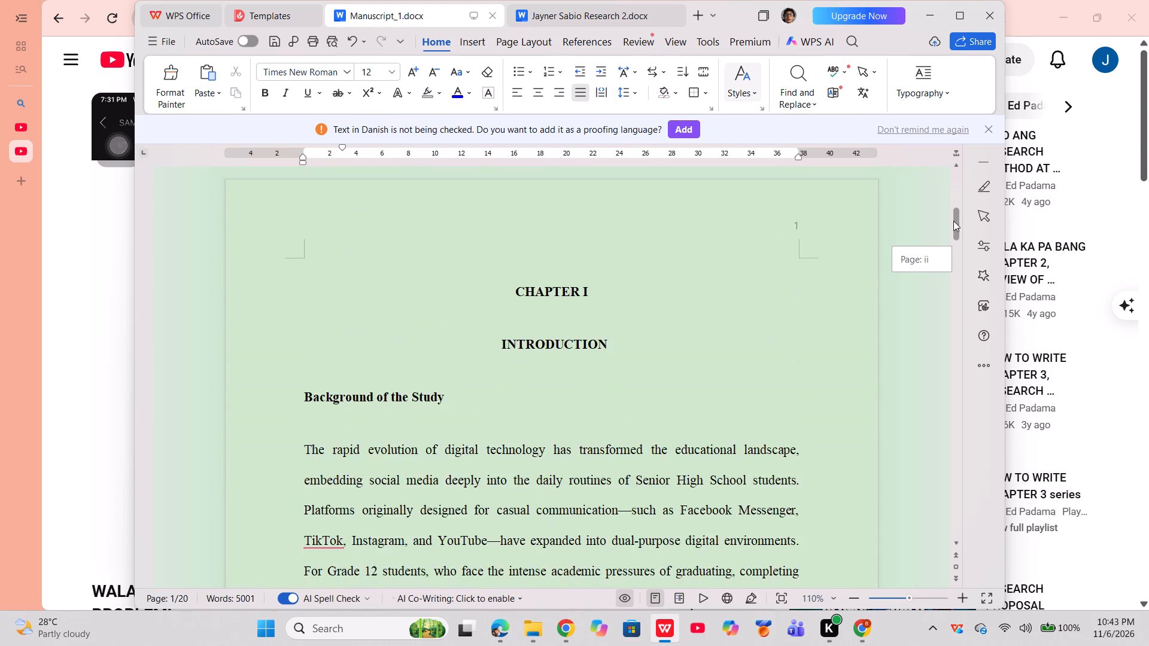
drag(953, 221, 953, 211)
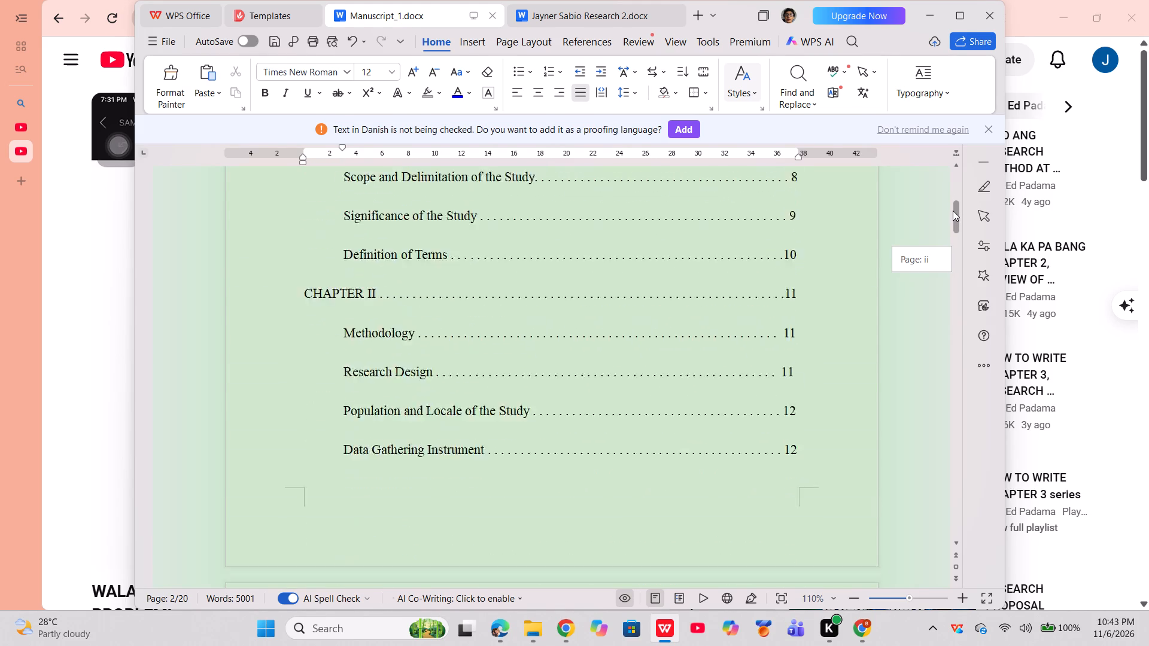
drag(953, 211, 952, 210)
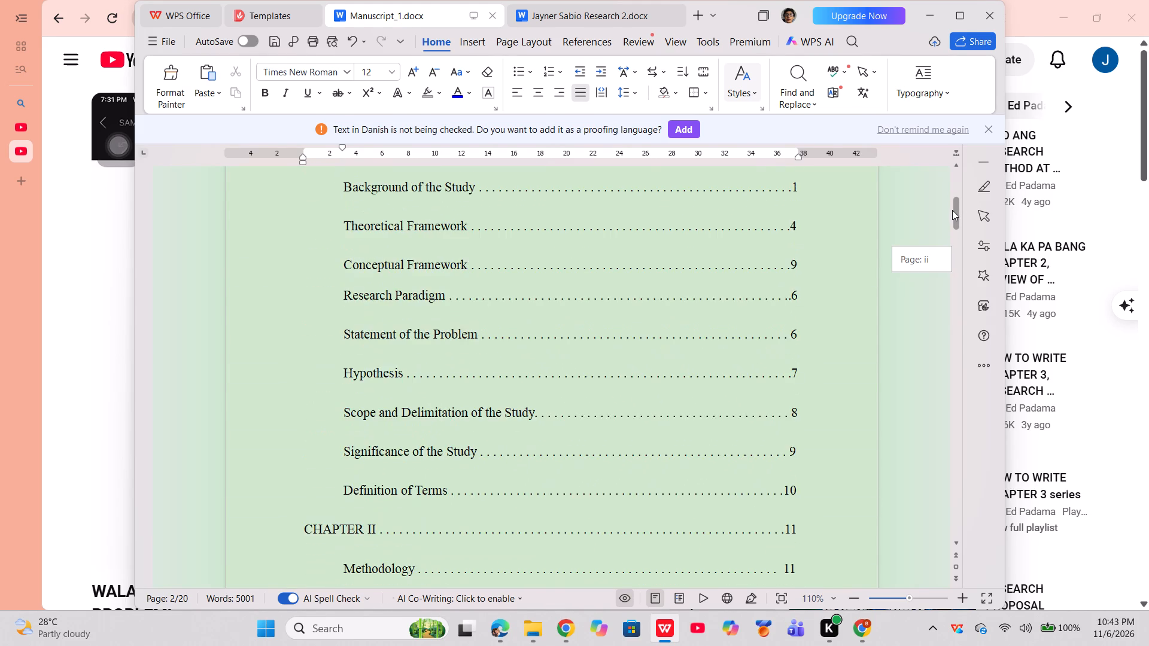
drag(952, 210, 951, 212)
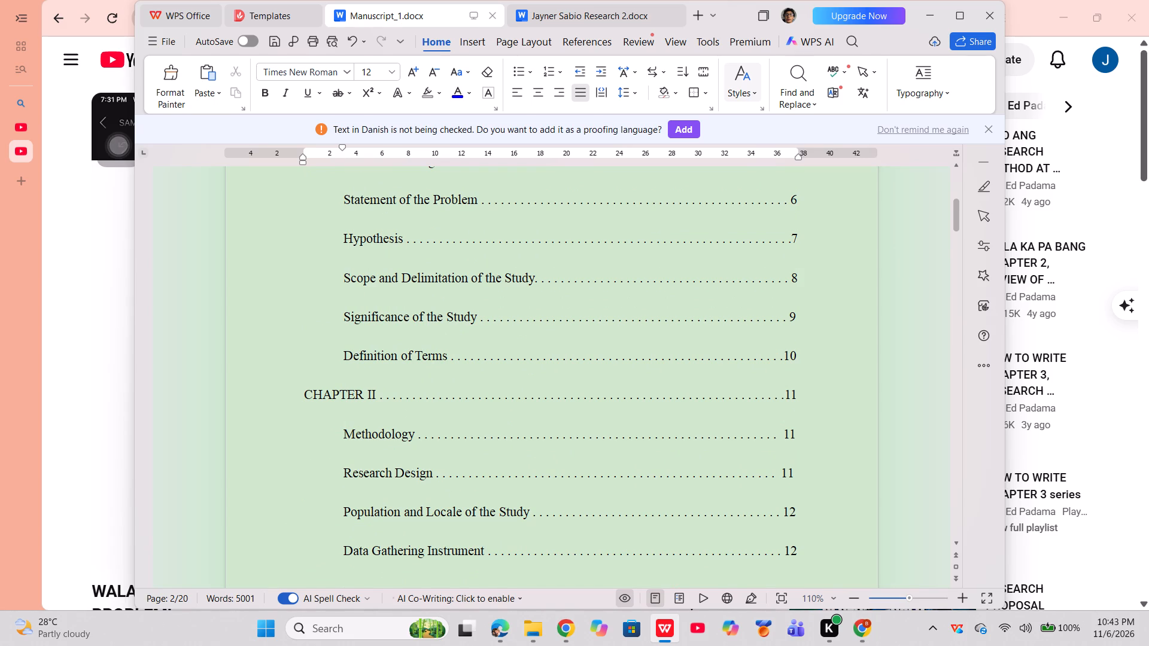
click(954, 218)
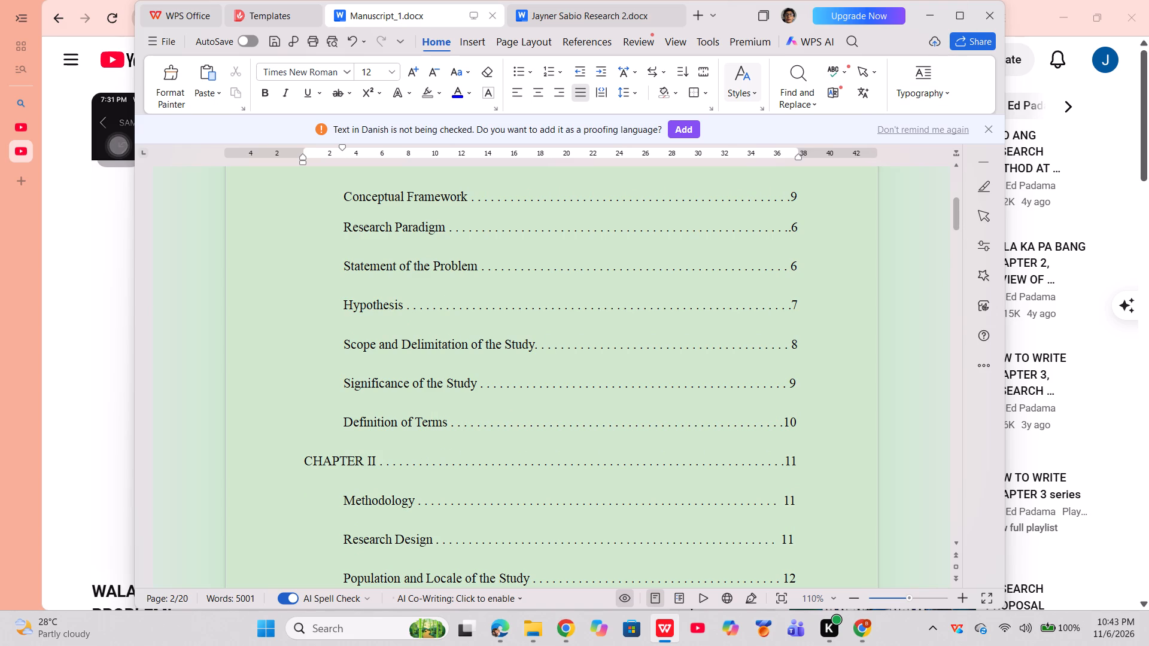
click(955, 215)
click(955, 213)
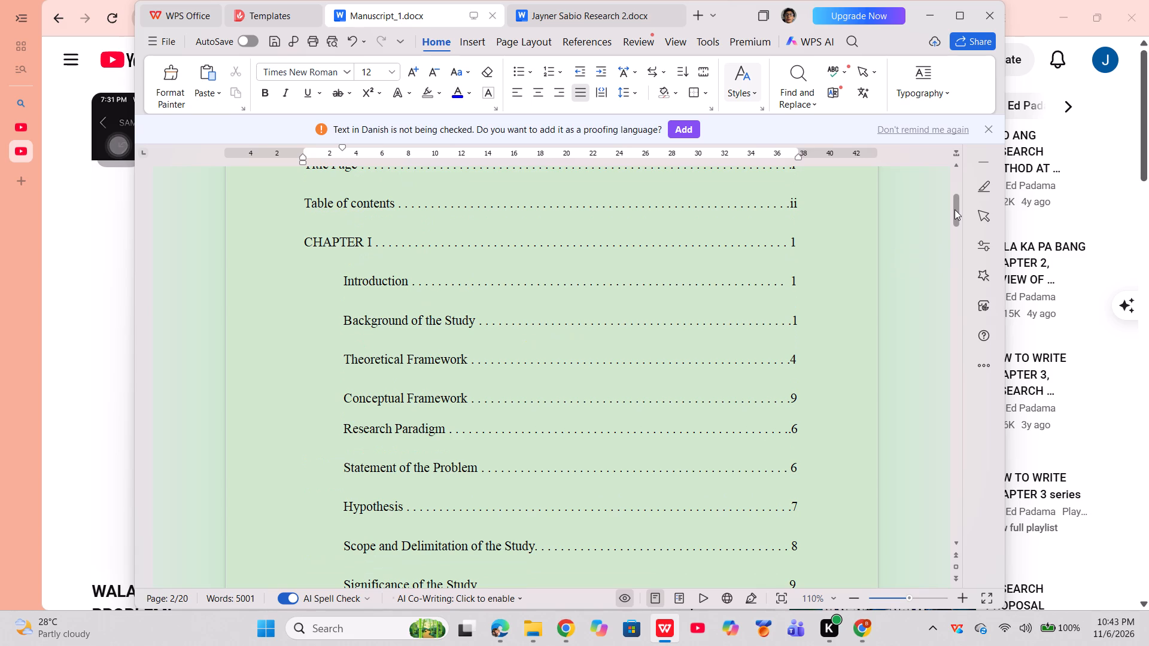
Examine the manuscript body through the Conceptual Framework, paradigm figure and Statement of the Problem to check their page numbers.
drag(956, 209, 959, 229)
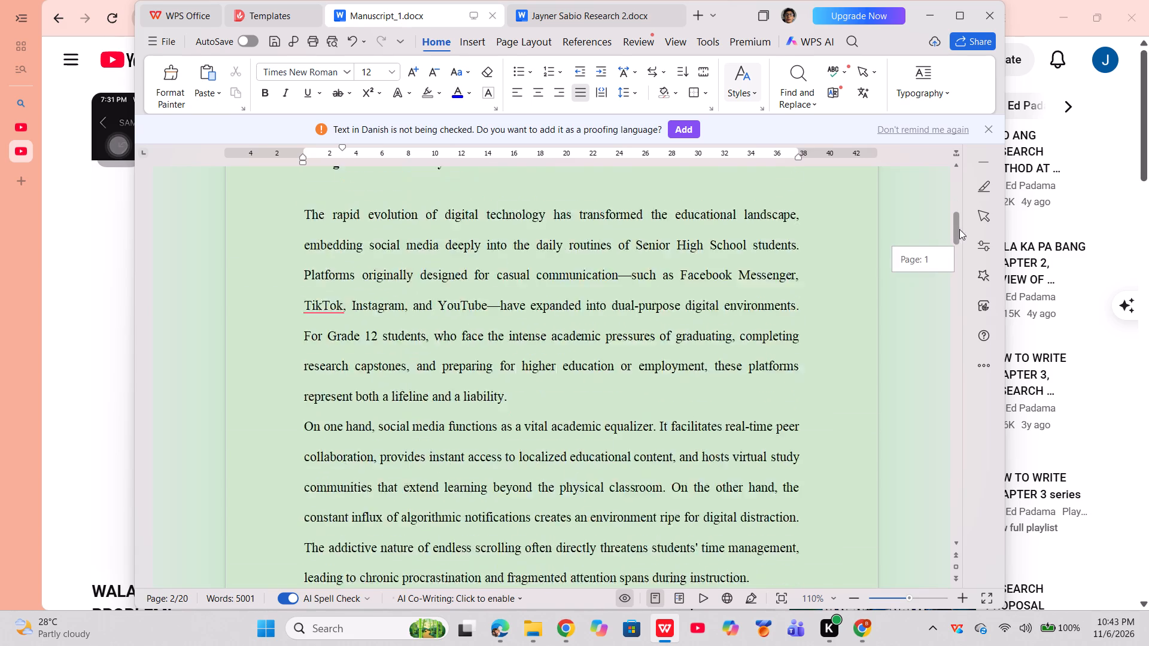
drag(959, 229, 946, 271)
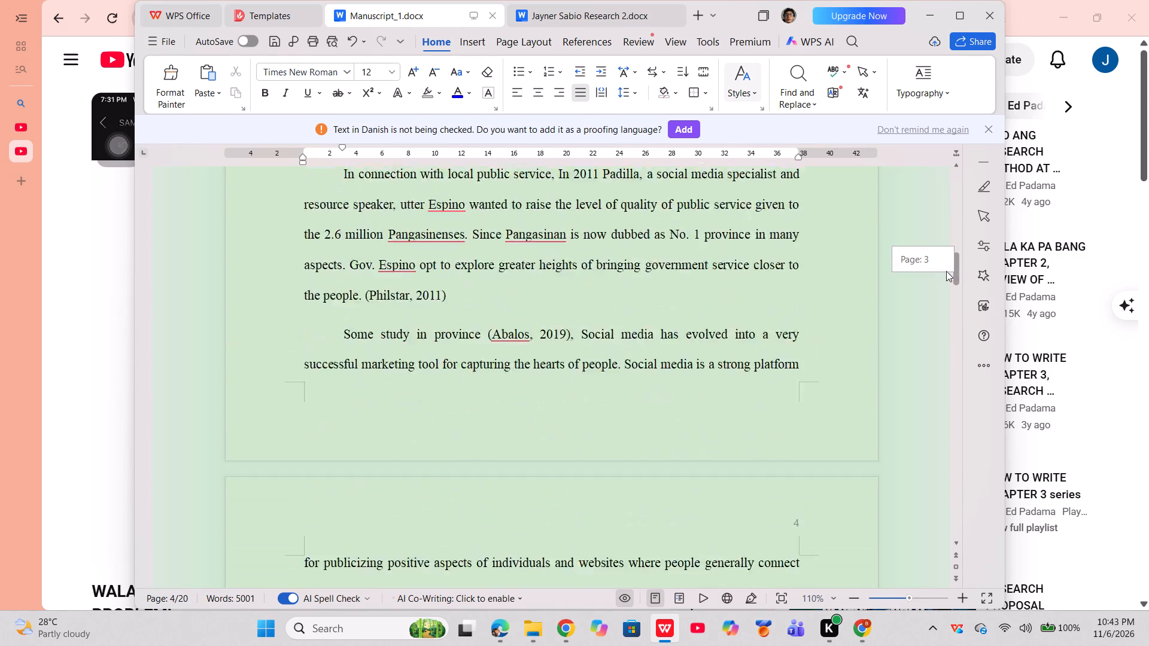
drag(946, 271, 942, 304)
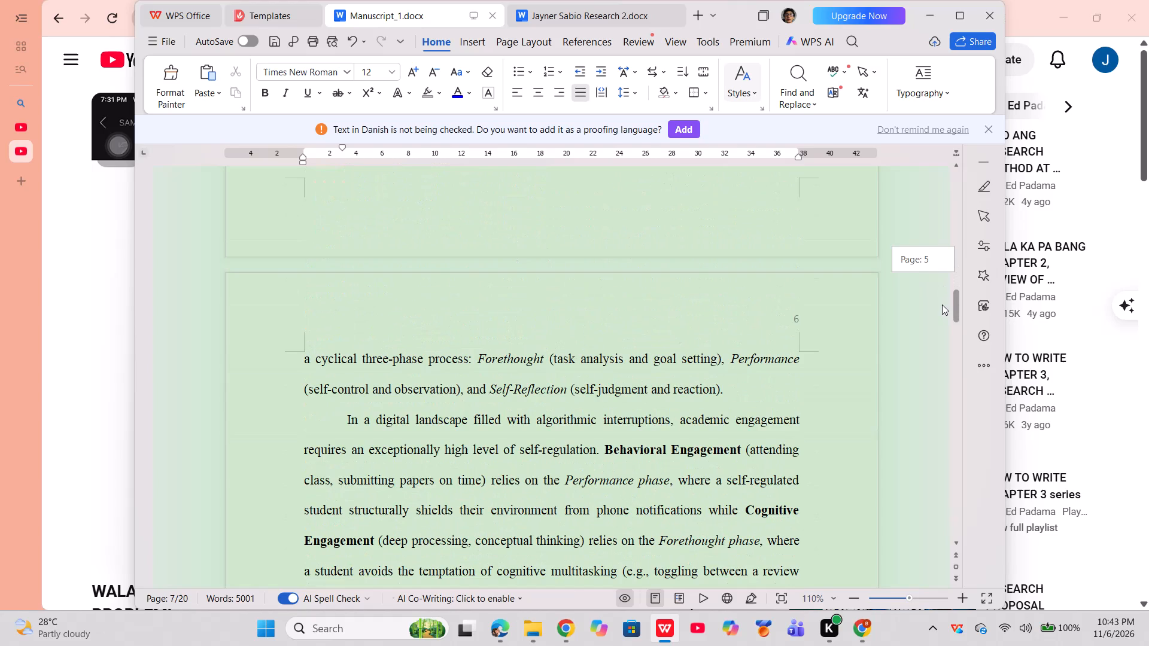
drag(942, 304, 942, 310)
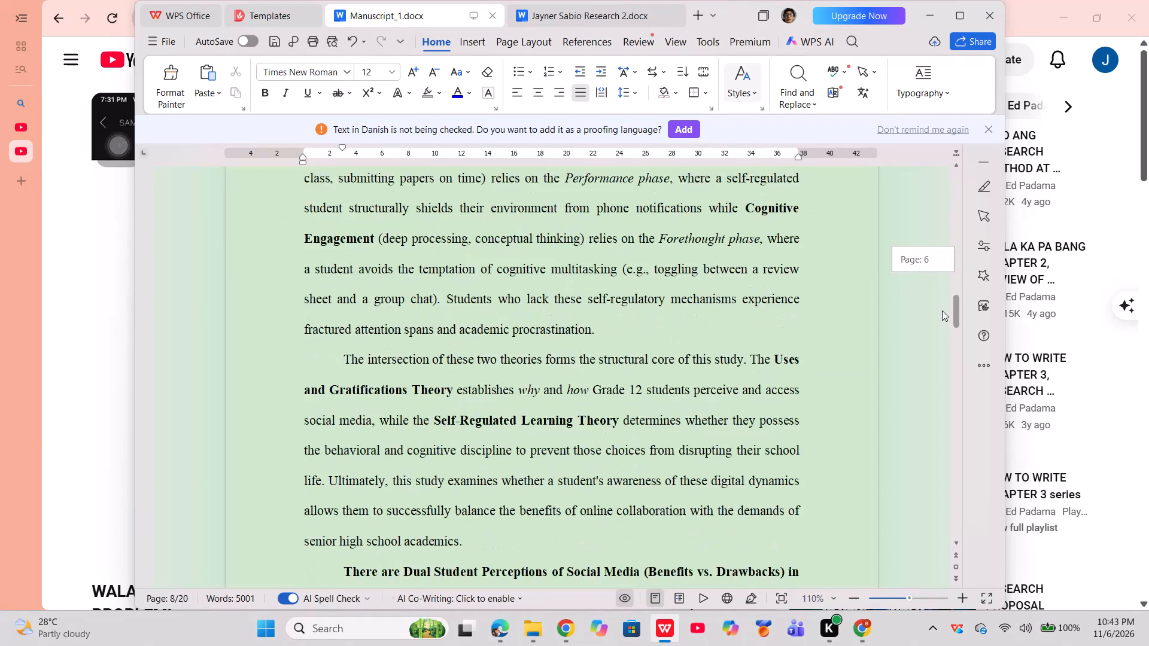
drag(942, 310, 943, 343)
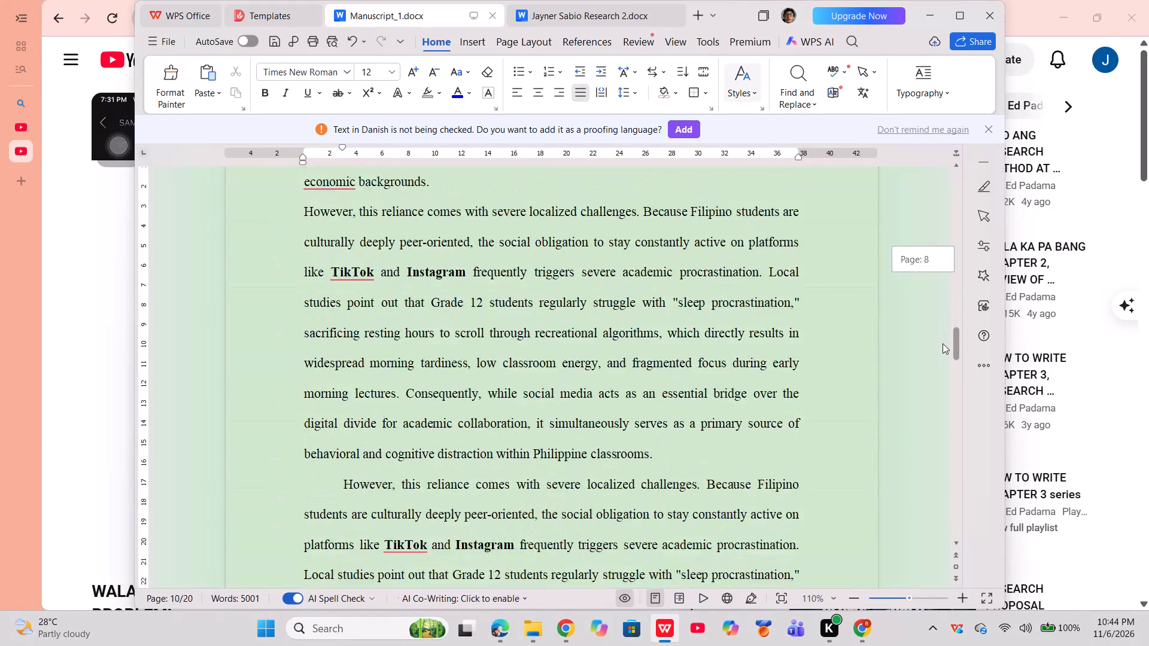
drag(943, 343, 941, 356)
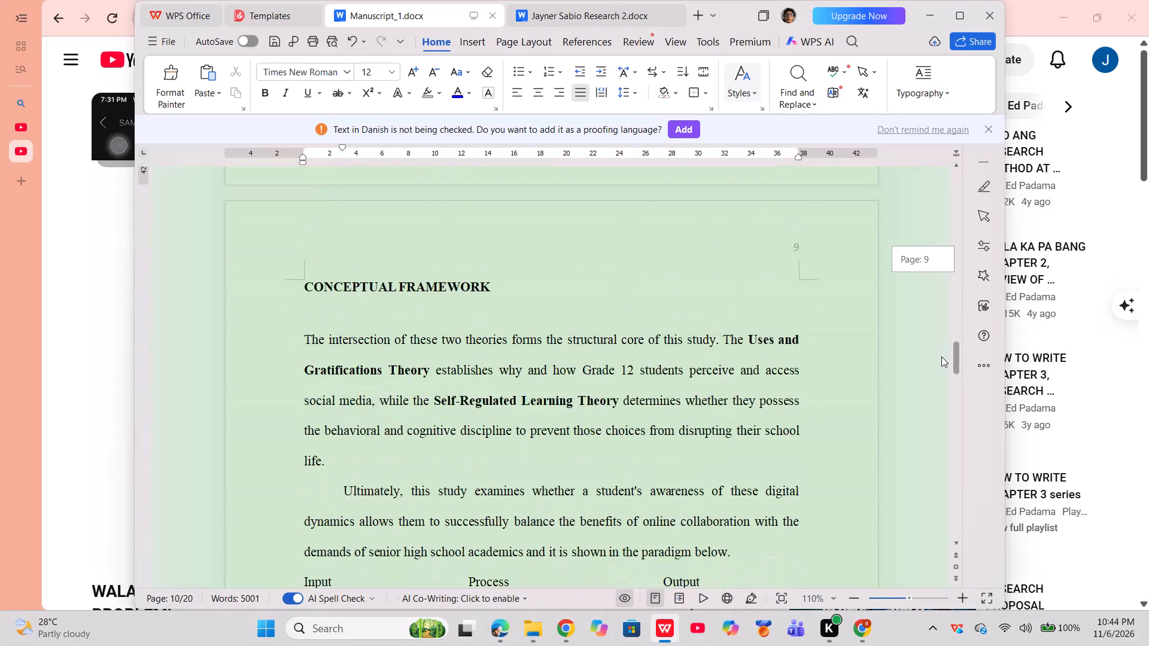
drag(941, 356, 940, 367)
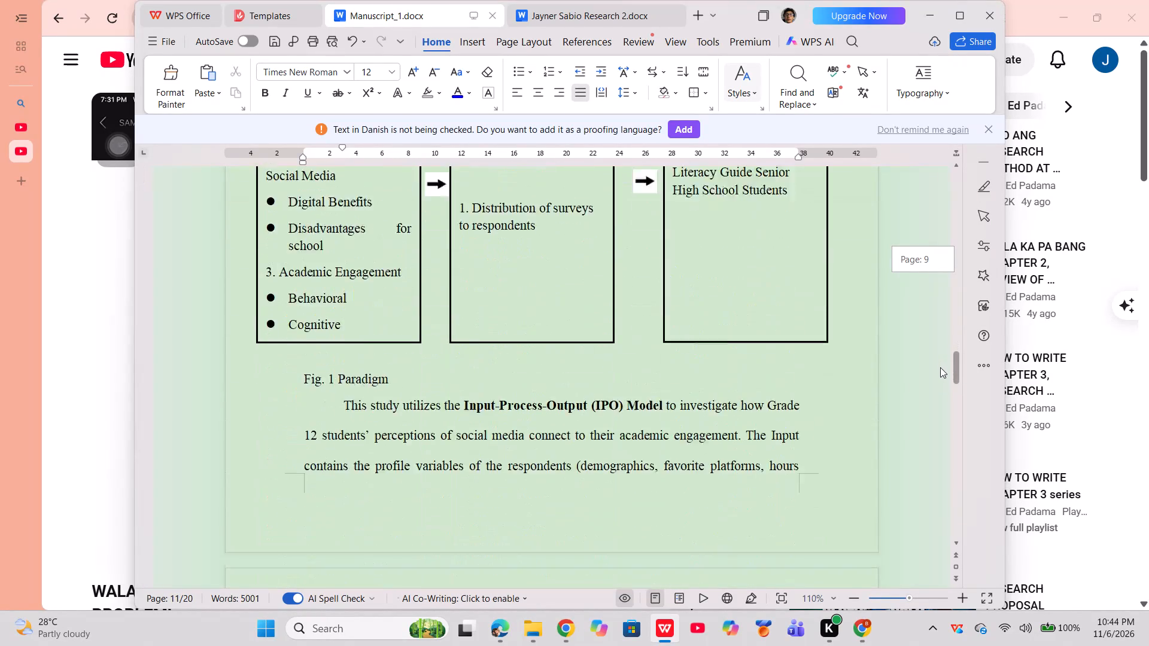
drag(940, 367, 938, 373)
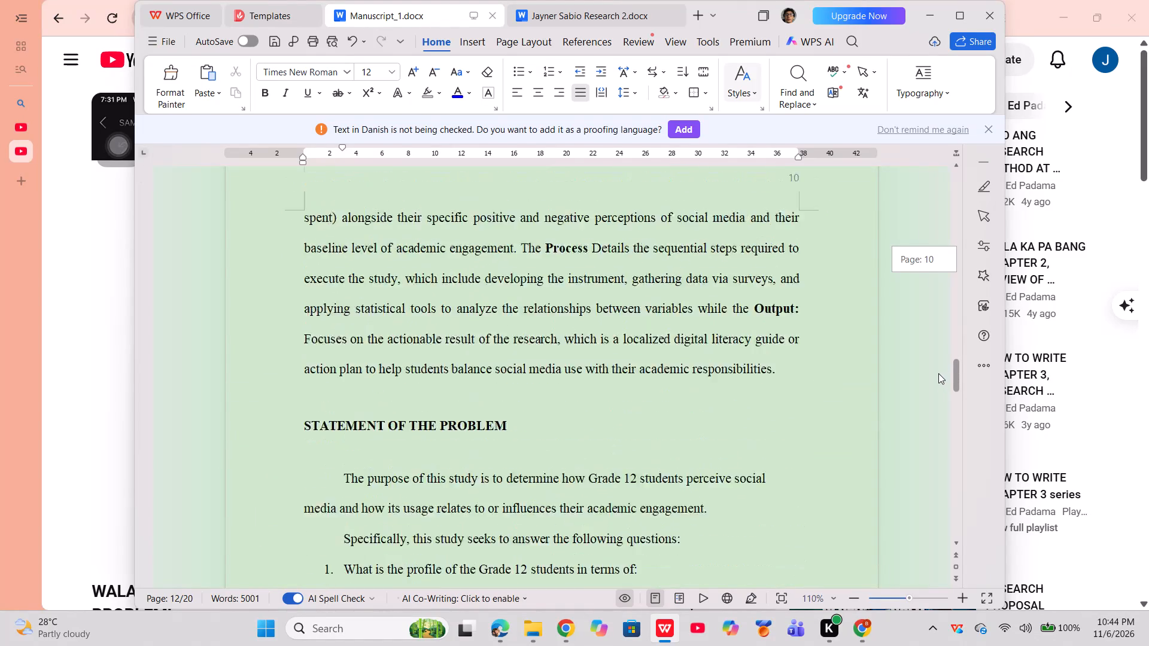
drag(938, 373, 940, 368)
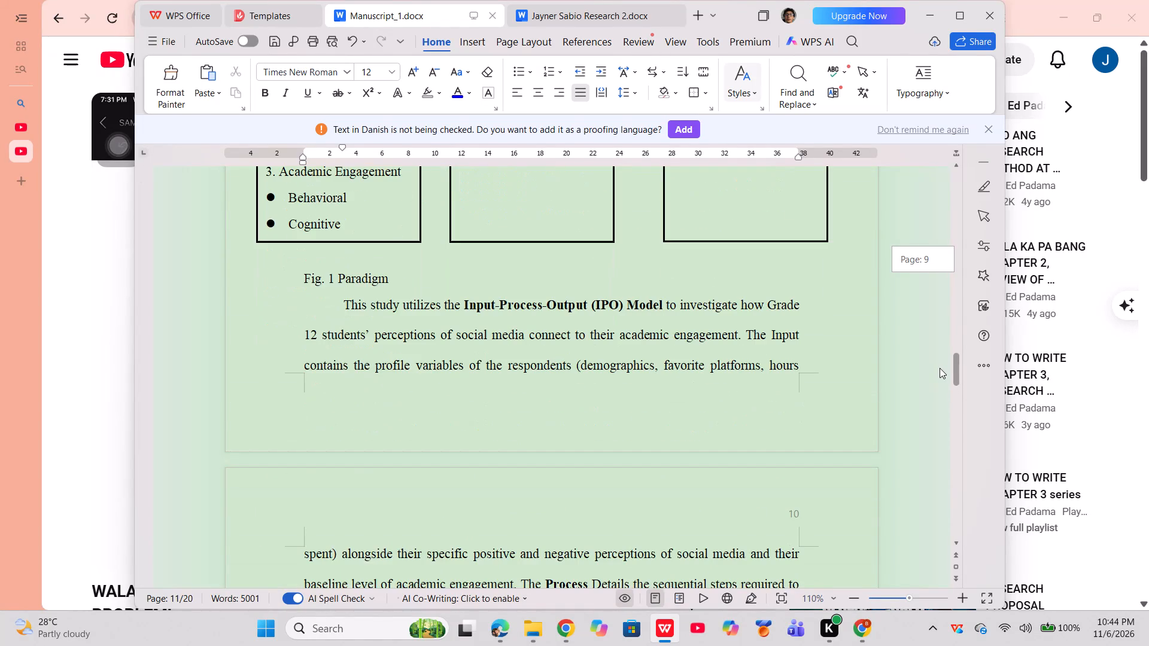
drag(940, 368, 944, 374)
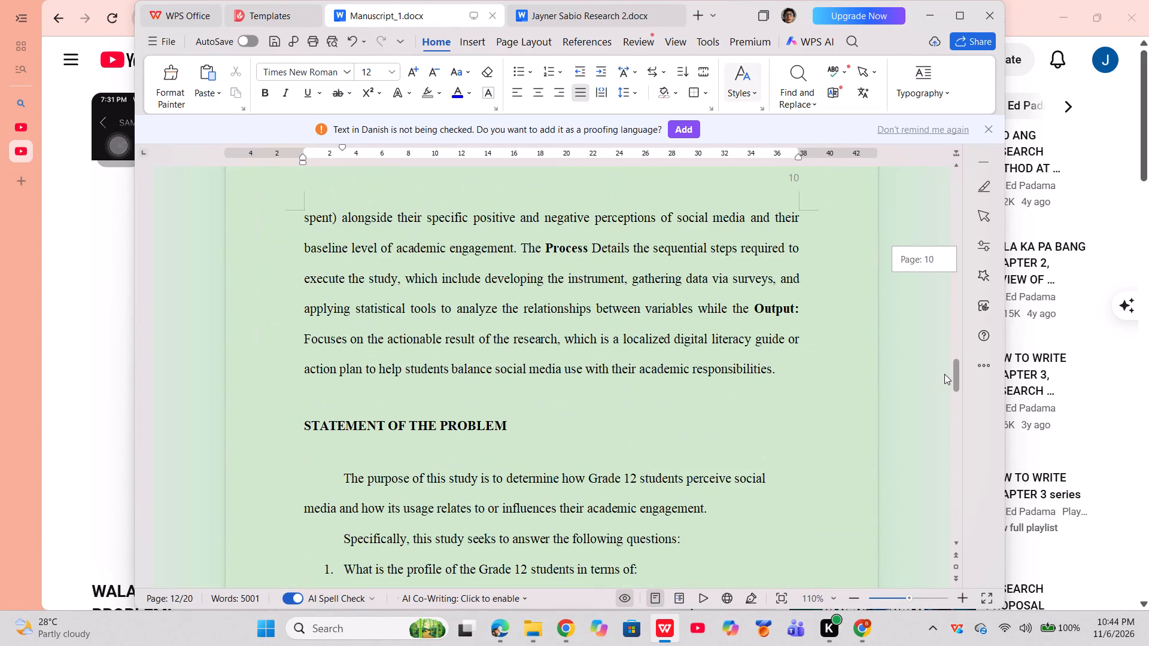
drag(944, 374, 945, 370)
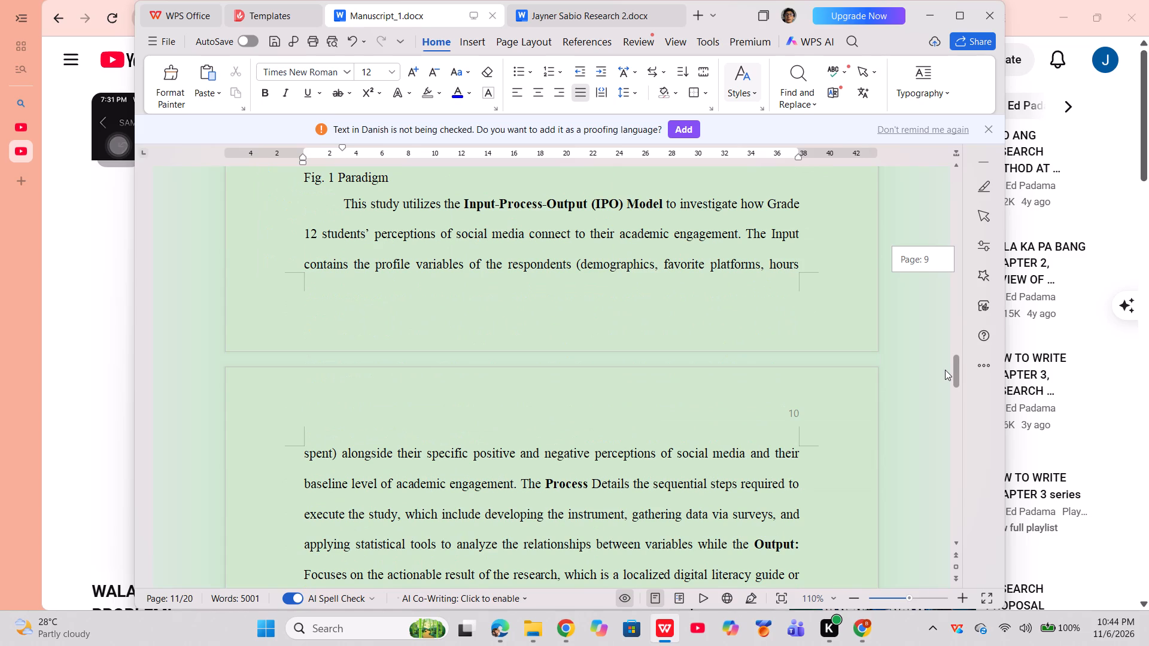
drag(945, 370, 945, 374)
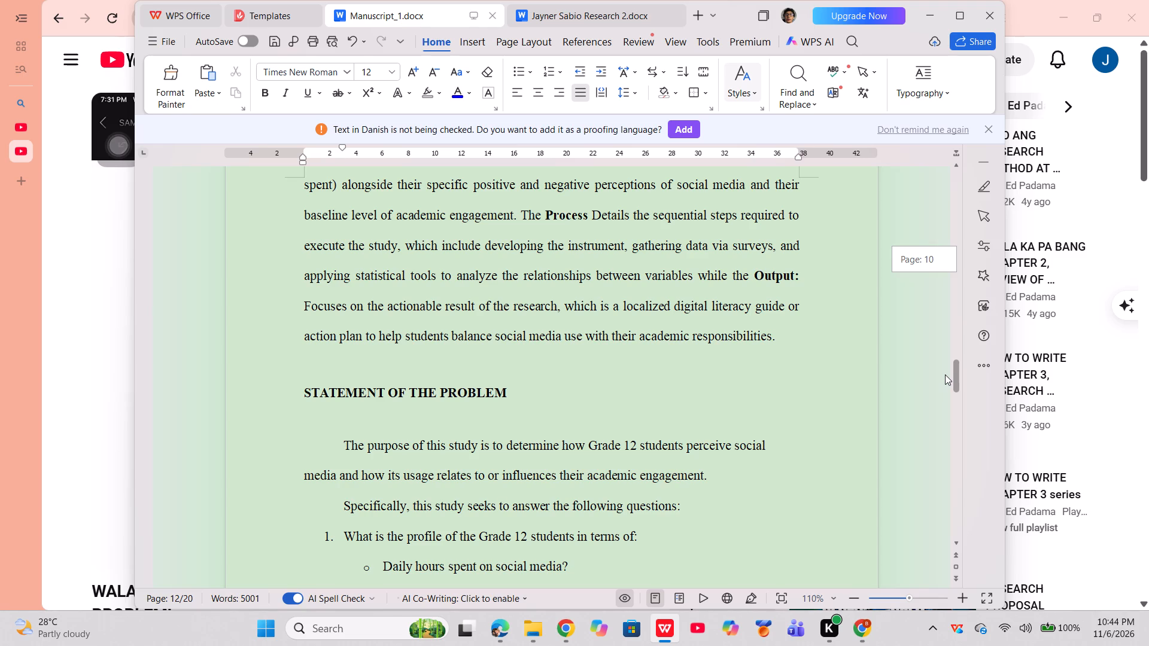
Delete the Research Paradigm entry, including its line, from the table of contents and save the document.
drag(945, 374, 924, 263)
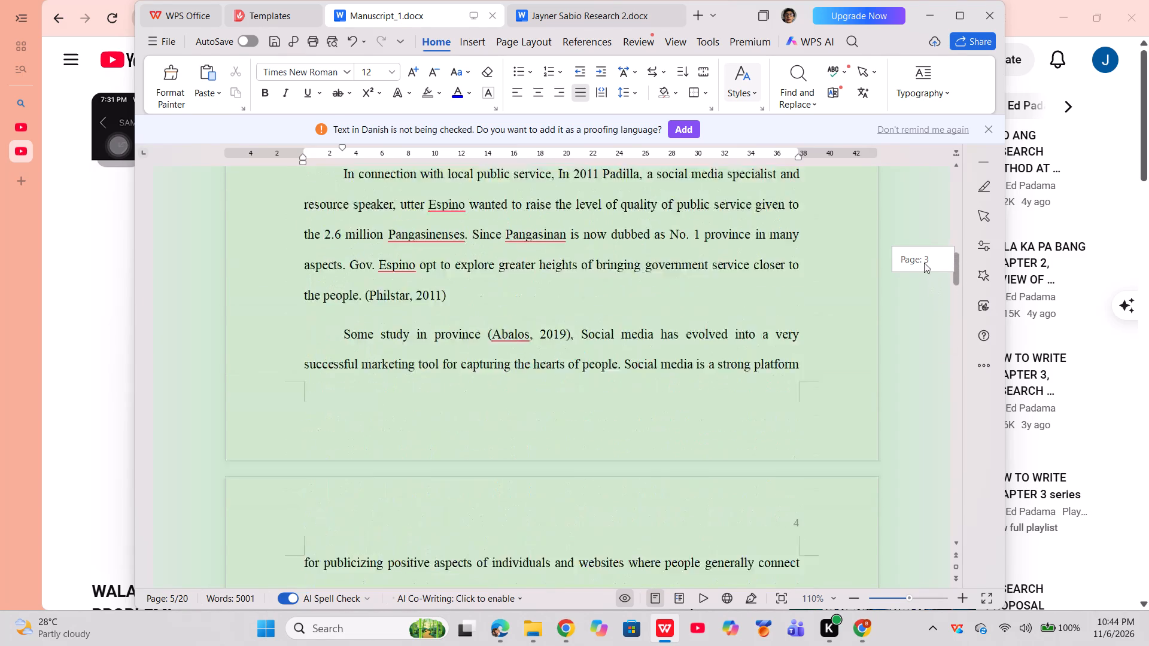
drag(924, 263, 913, 213)
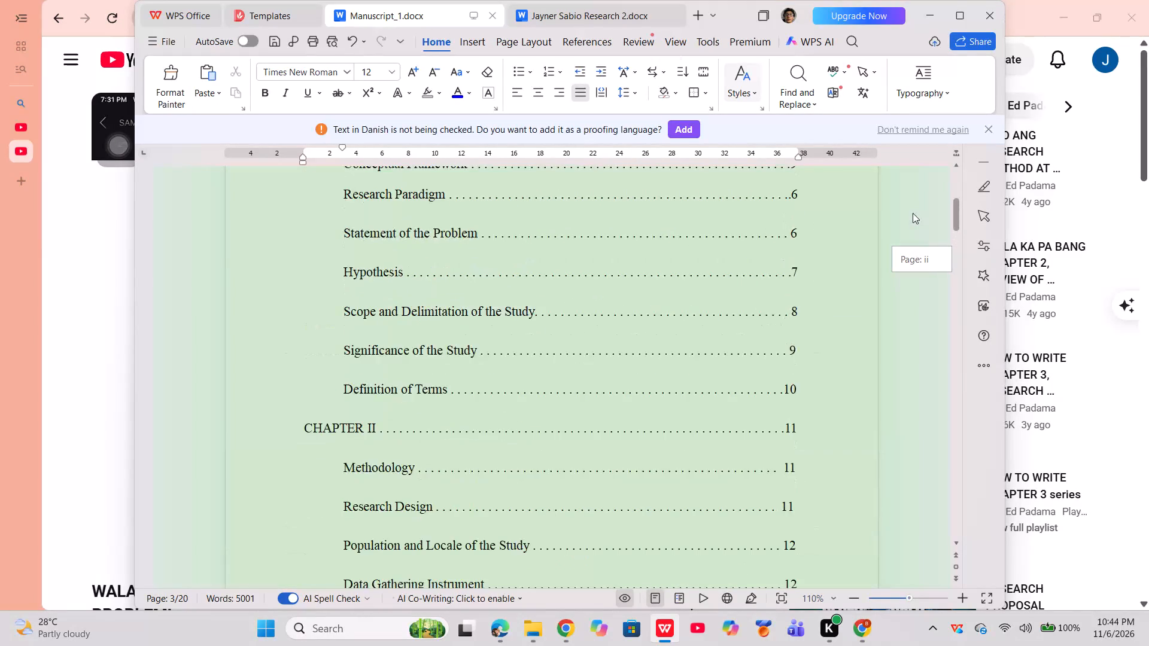
drag(913, 213, 912, 211)
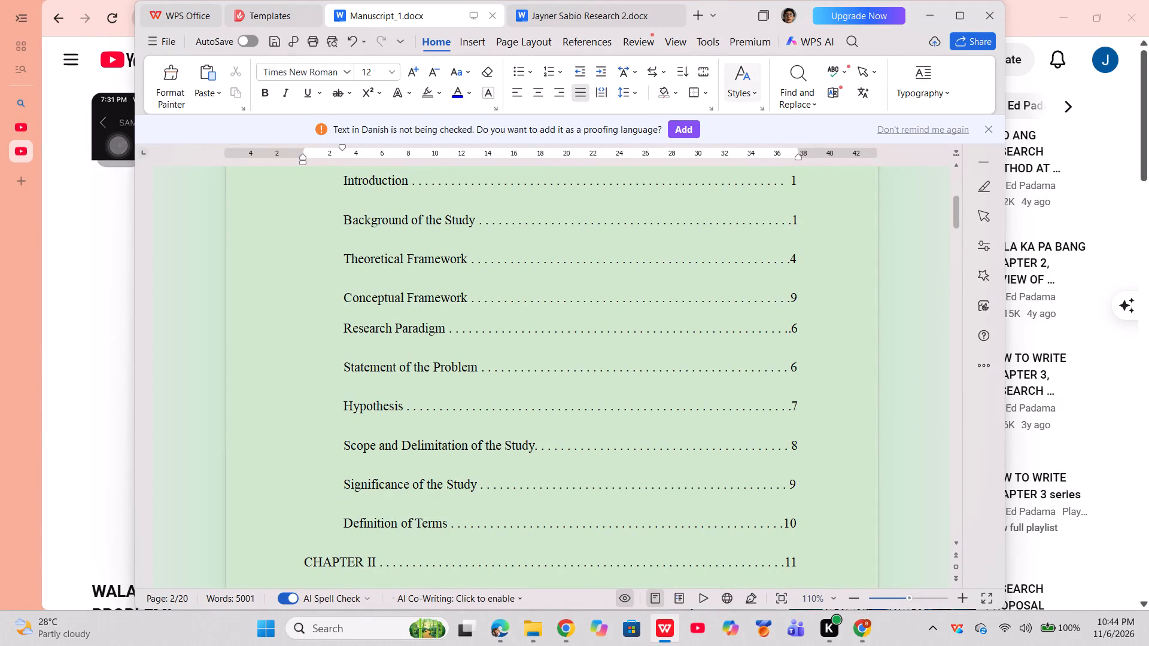
click(821, 328)
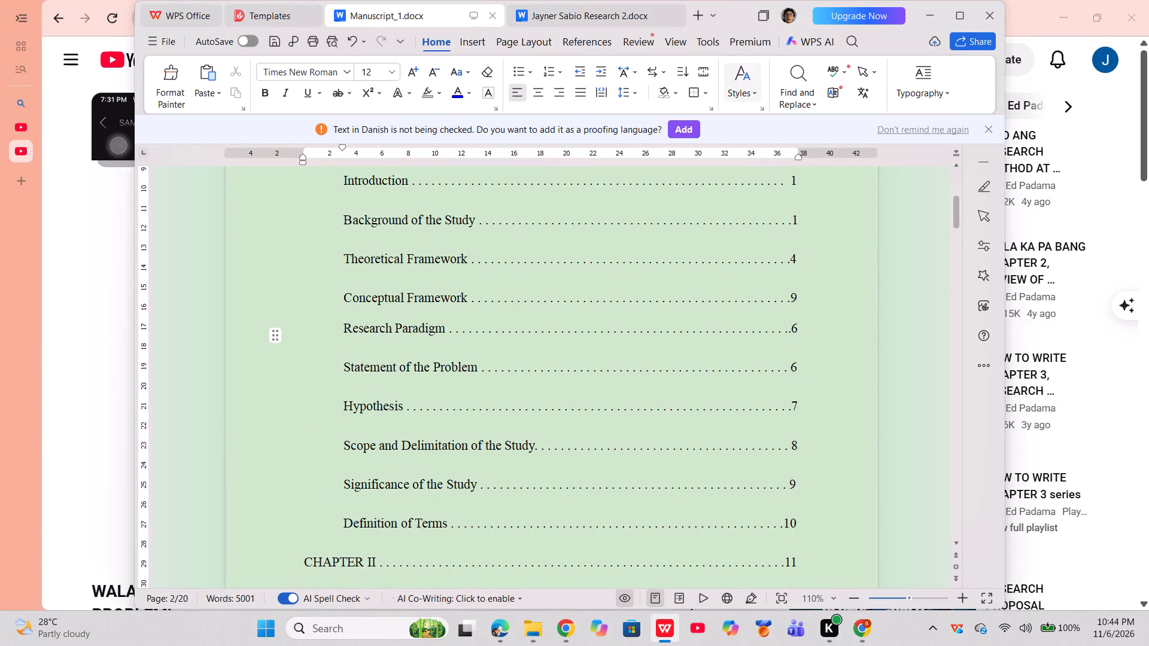
key(BackSpace)
key(BackSpace)
key(BackSpace)
key(BackSpace)
key(BackSpace)
key(BackSpace)
key(BackSpace)
key(BackSpace)
key(BackSpace)
key(BackSpace)
key(BackSpace)
key(BackSpace)
key(BackSpace)
key(BackSpace)
key(BackSpace)
key(BackSpace)
key(BackSpace)
key(BackSpace)
key(BackSpace)
key(BackSpace)
key(BackSpace)
key(BackSpace)
key(BackSpace)
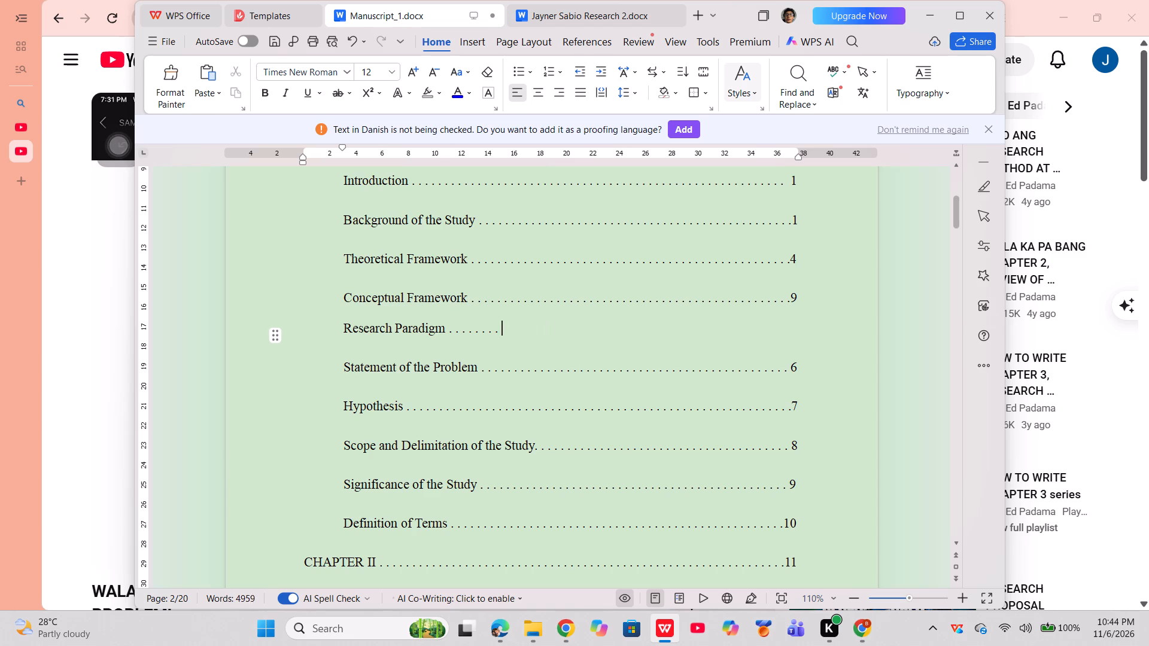
key(BackSpace)
key(BackSpace)
key(BackSpace)
key(BackSpace)
key(BackSpace)
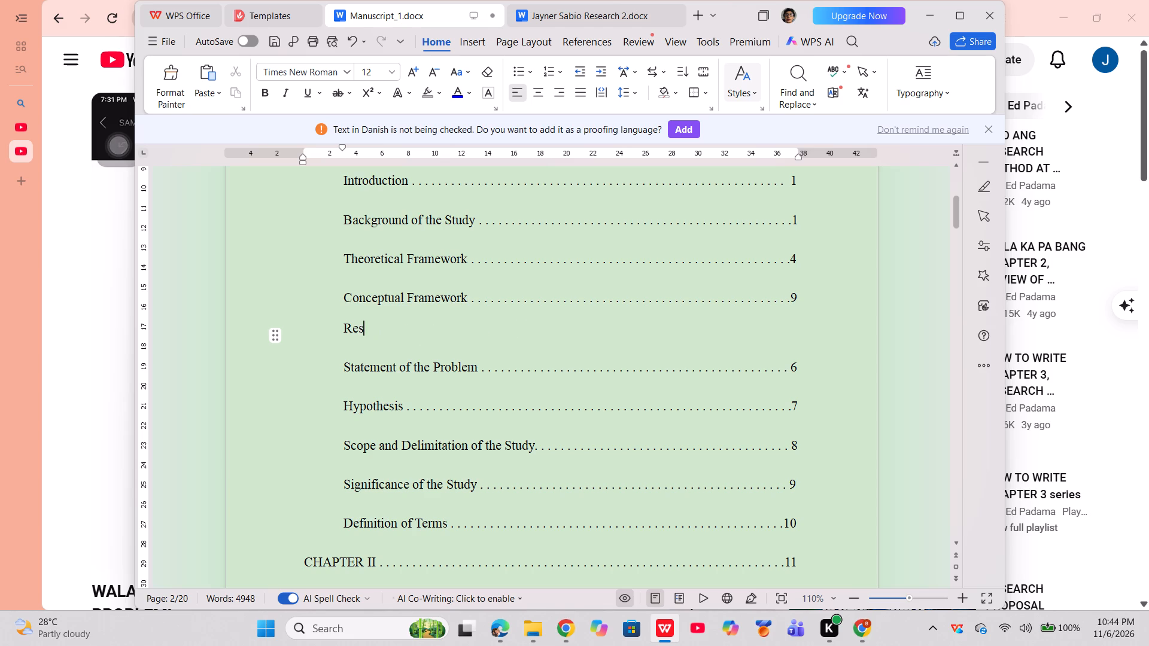
key(BackSpace)
key(BackSpace)
key(BackSpace)
key(BackSpace)
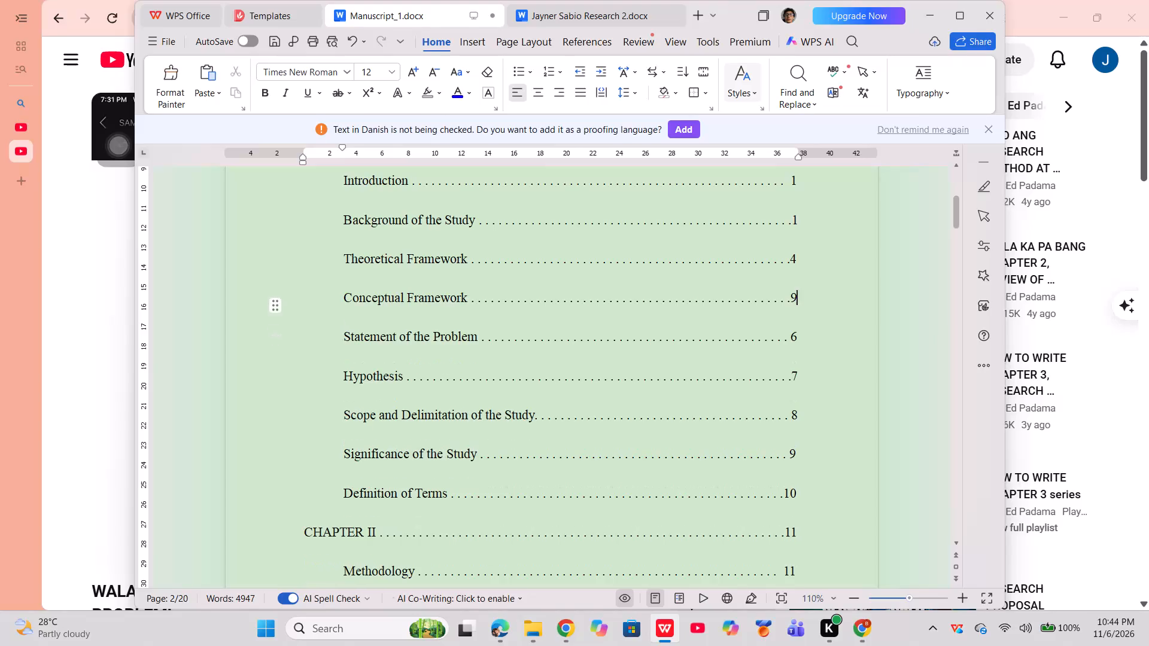
key(ctrl+s)
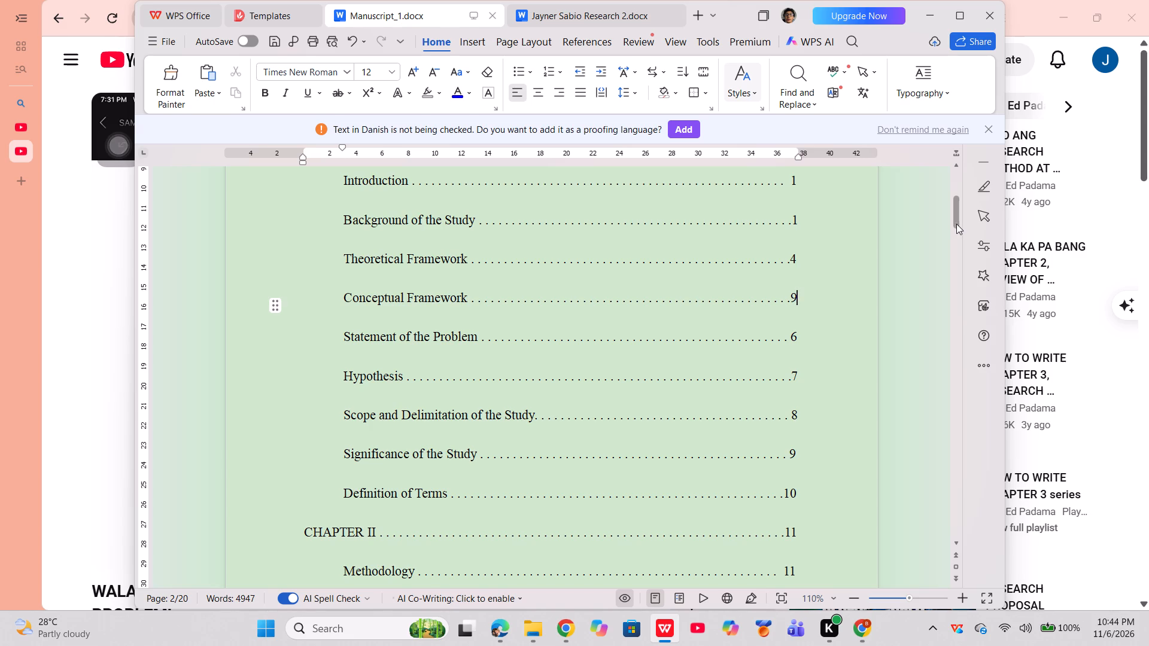
Set the Statement of the Problem page number in the table of contents to 10, keep the entry on one line, and save.
click(813, 339)
click(801, 335)
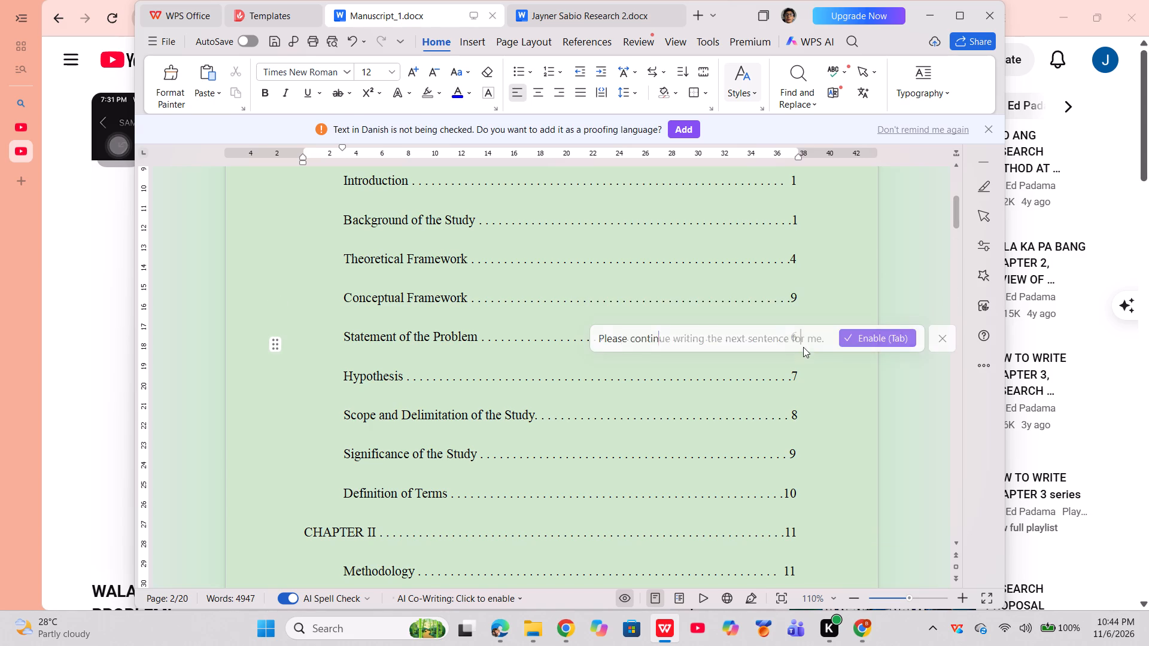
click(805, 397)
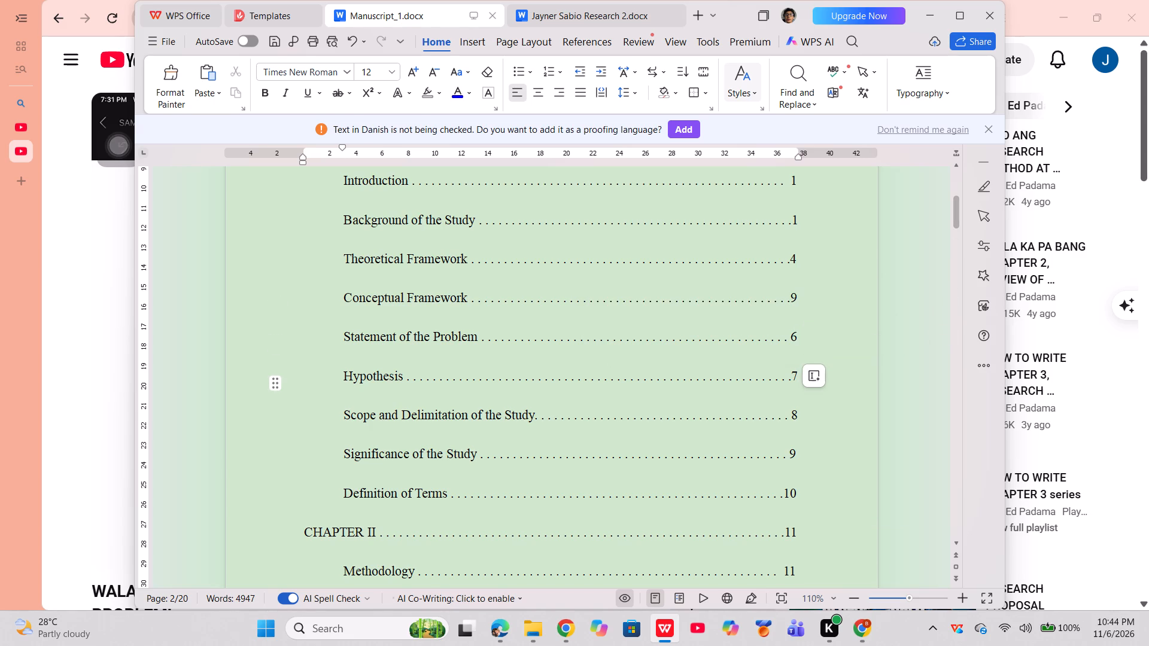
click(795, 339)
key(BackSpace)
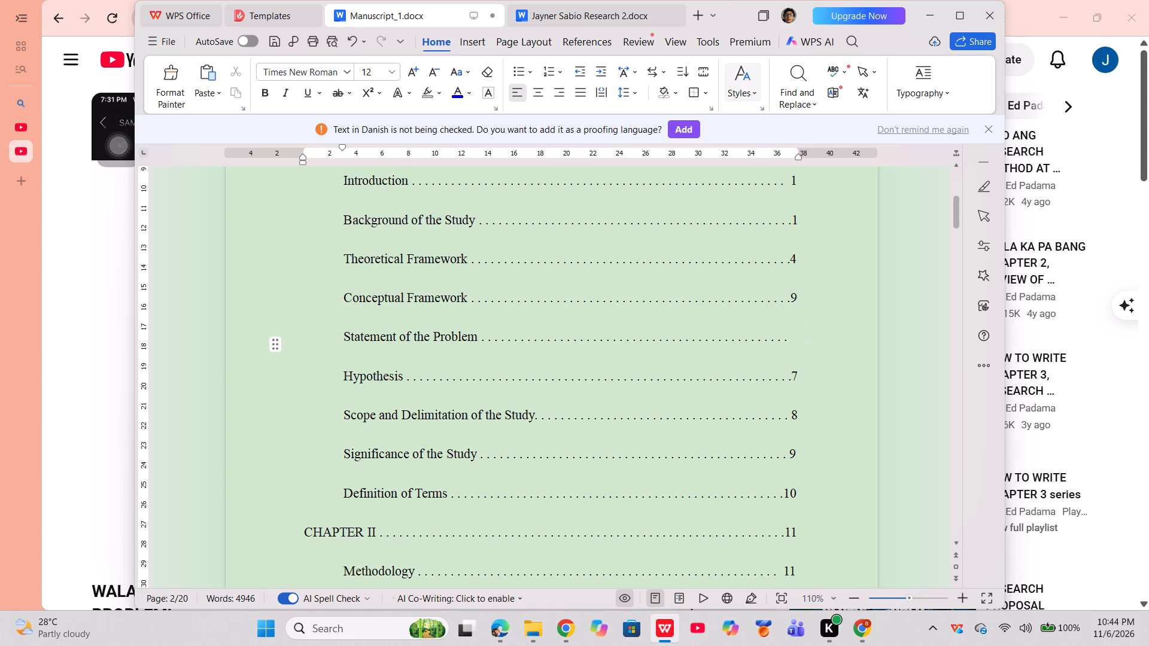
key(BackSpace)
key(1)
key(0)
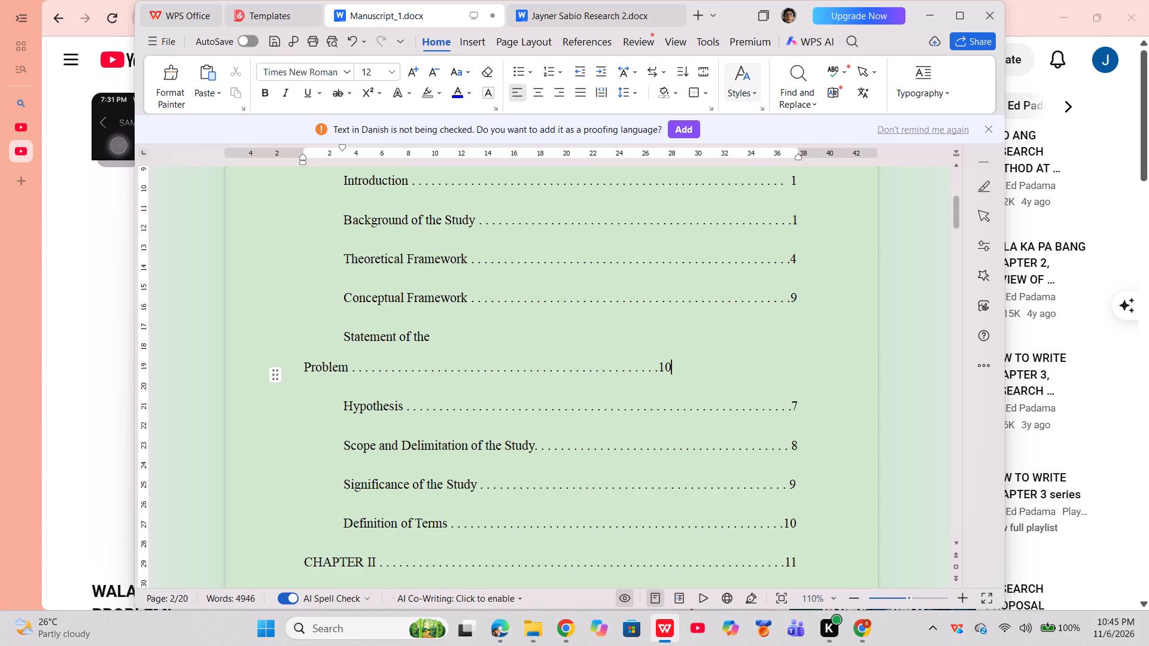
key(Left)
key(Left)
key(BackSpace)
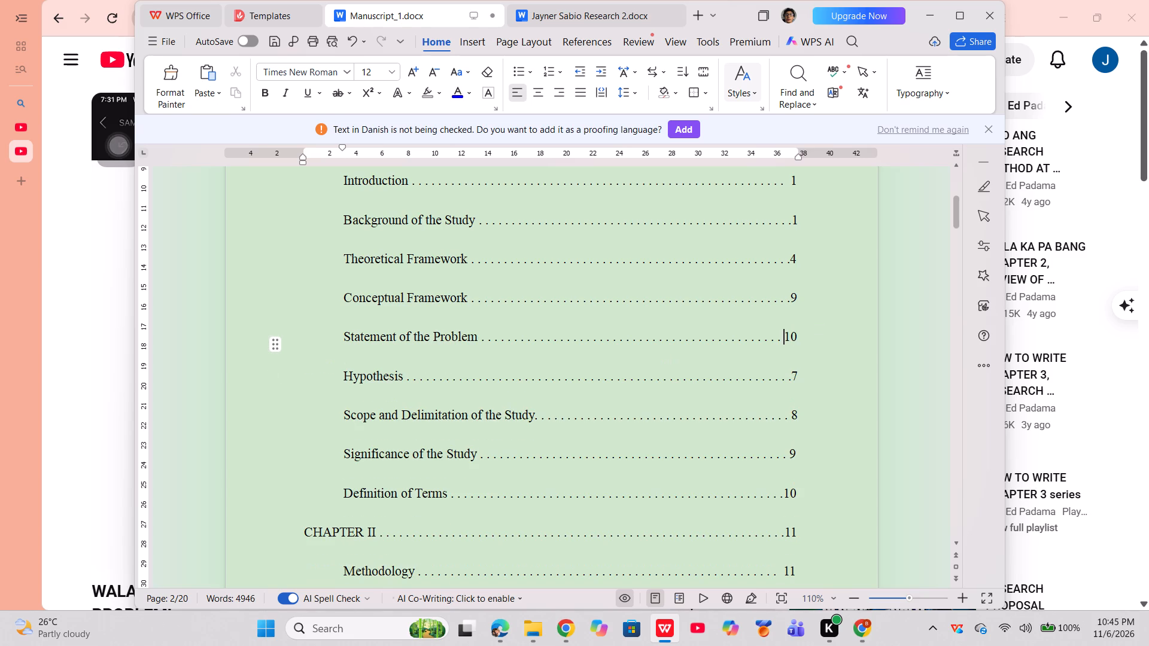
key(ctrl+s)
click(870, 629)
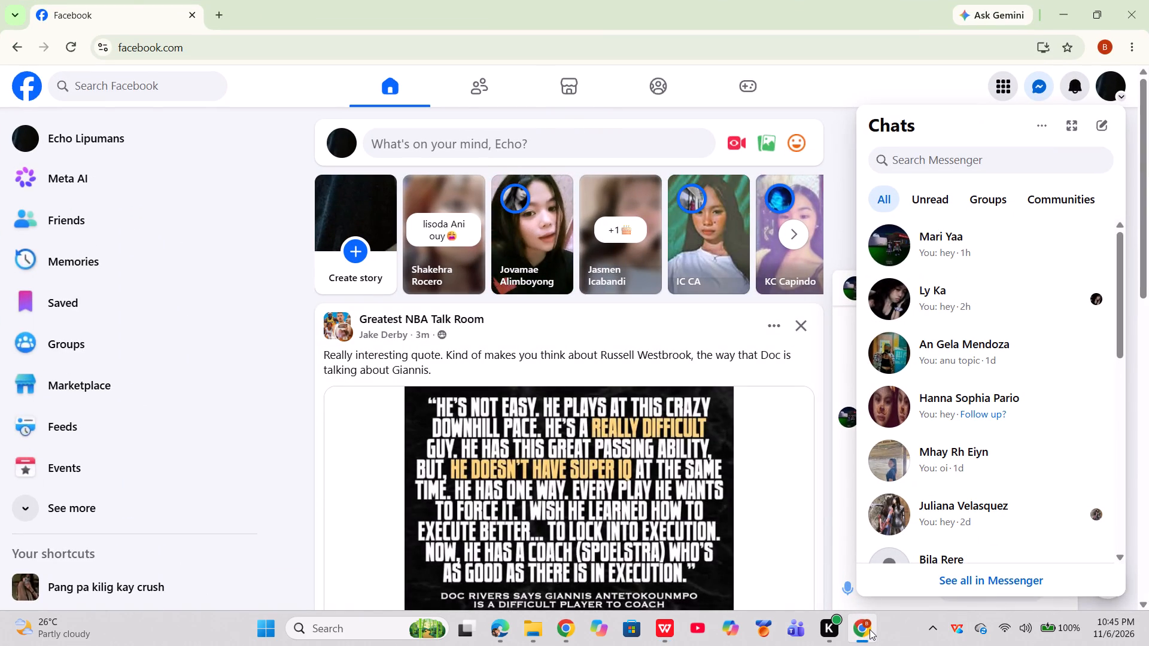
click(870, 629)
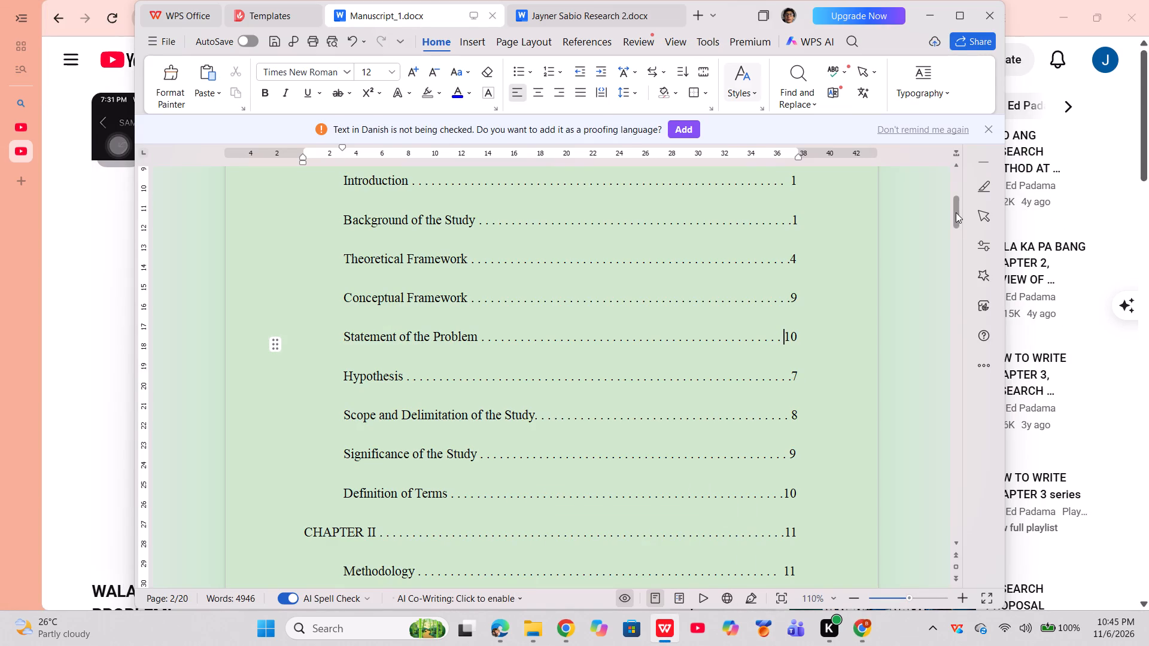
Examine the manuscript body from the Background section through the Theoretical and Conceptual Frameworks to find the page where the Hypothesis section begins.
drag(956, 212, 948, 261)
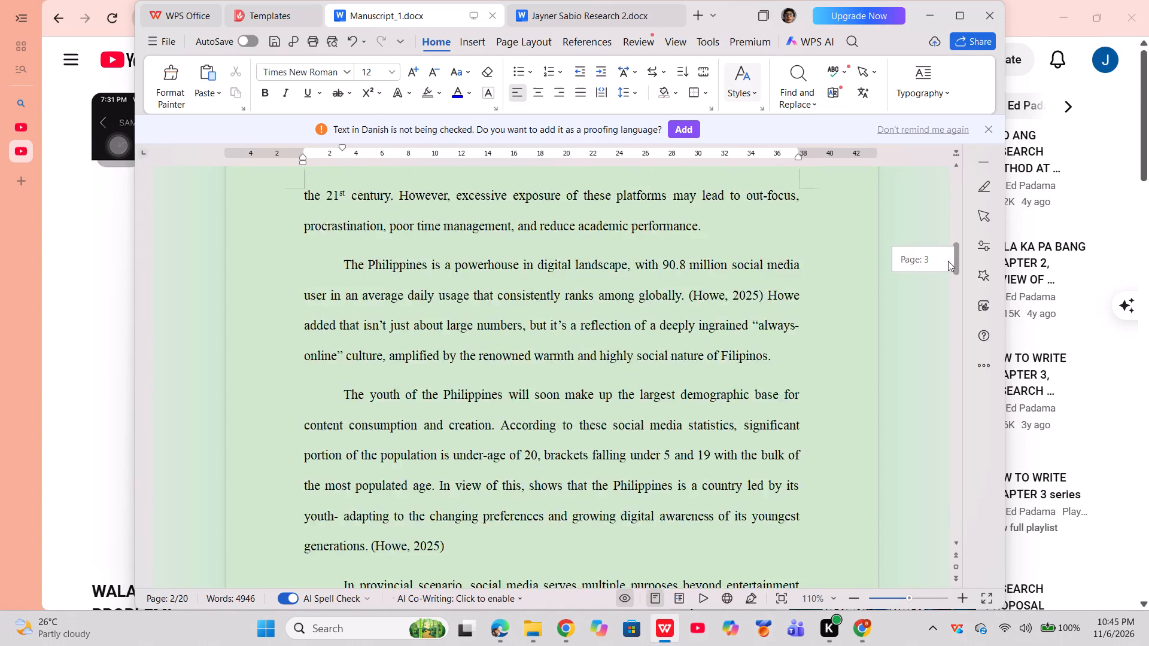
drag(948, 261, 943, 300)
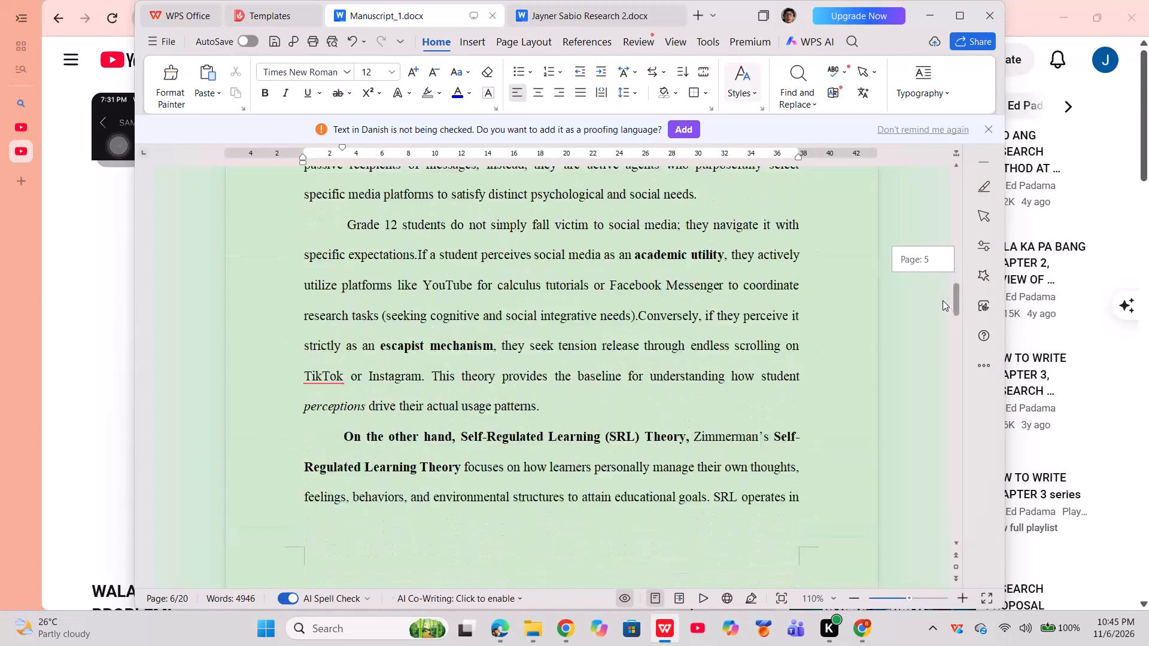
drag(943, 300, 924, 324)
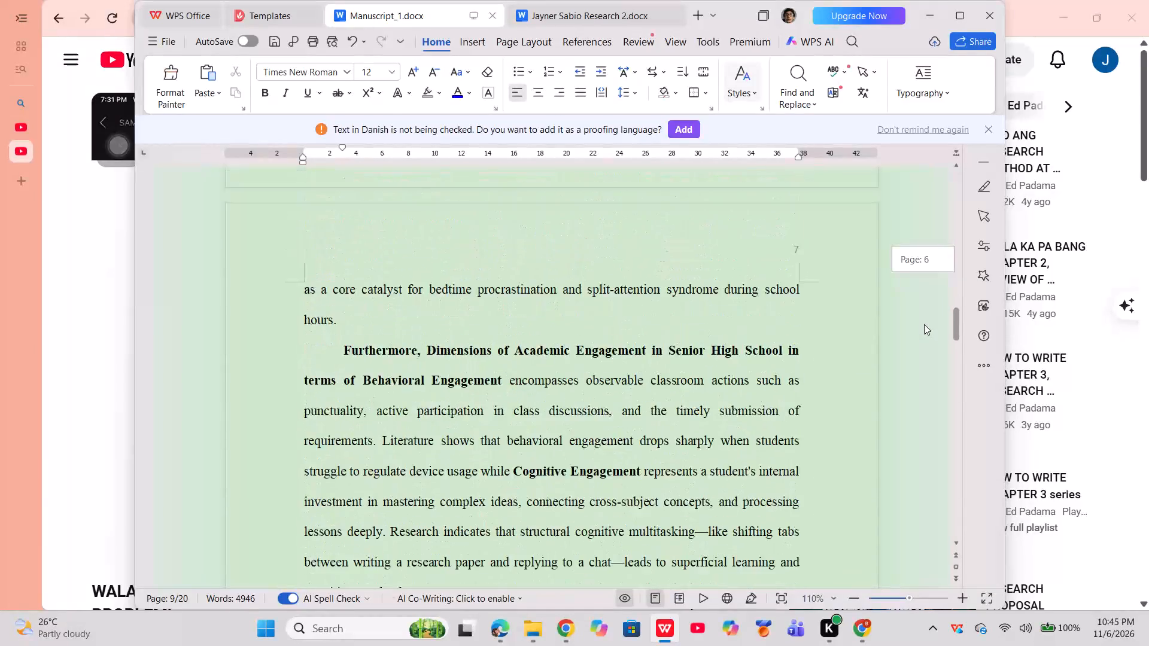
drag(924, 324, 914, 306)
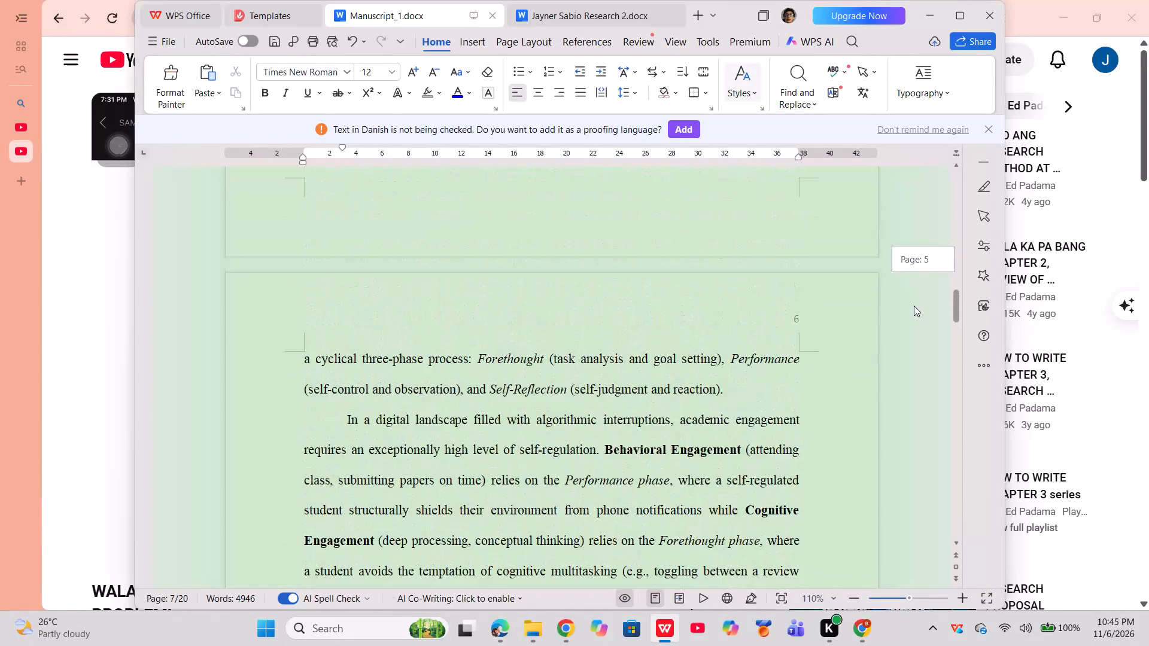
drag(914, 306, 909, 295)
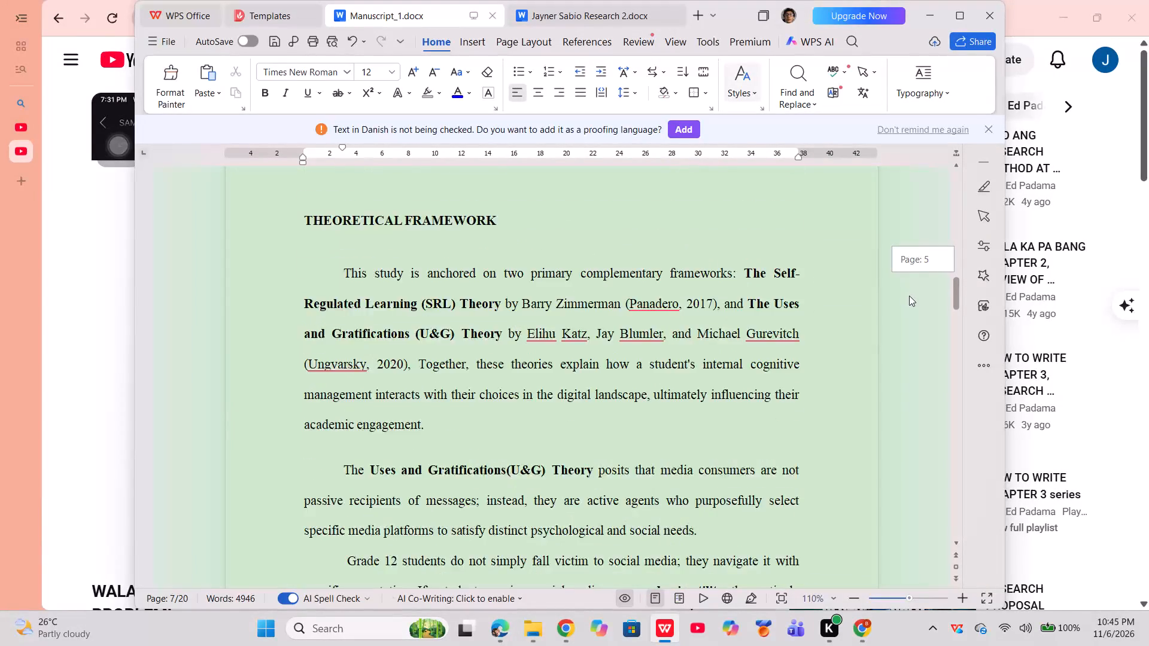
drag(909, 295, 911, 319)
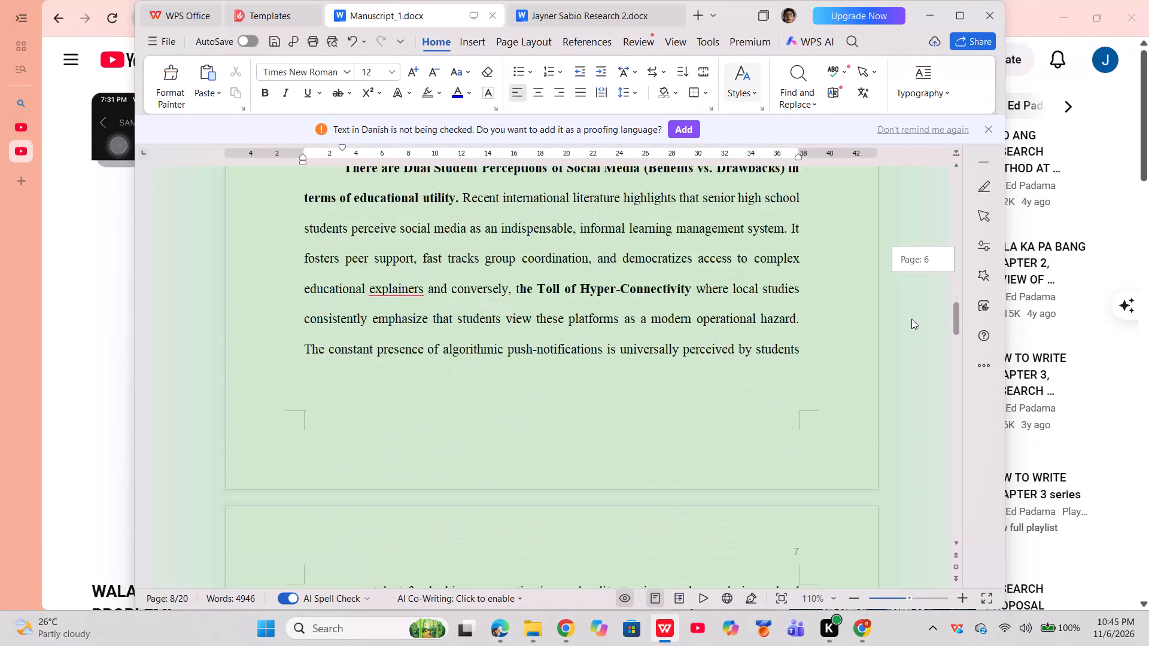
drag(911, 319, 911, 339)
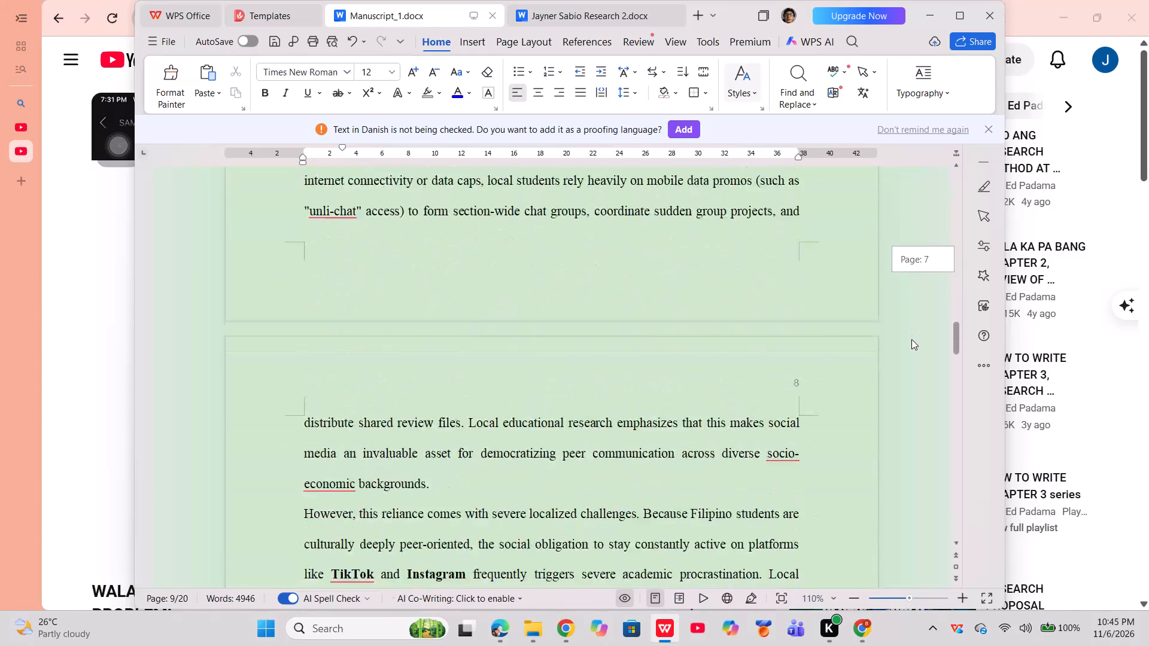
drag(911, 339, 911, 354)
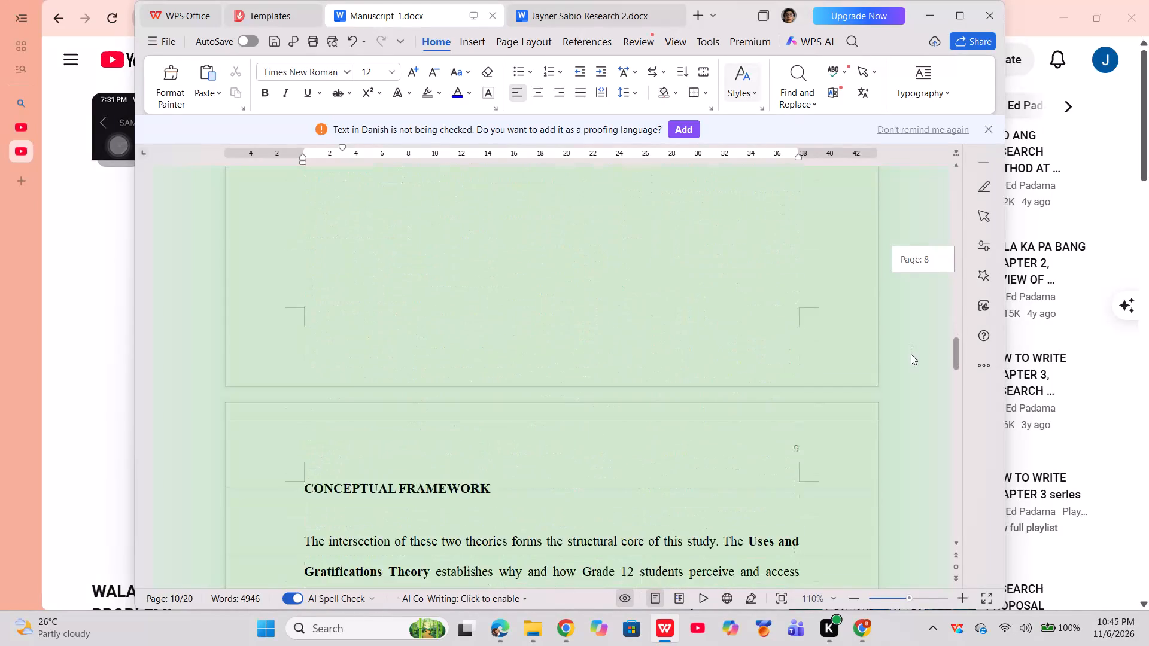
drag(911, 354, 911, 375)
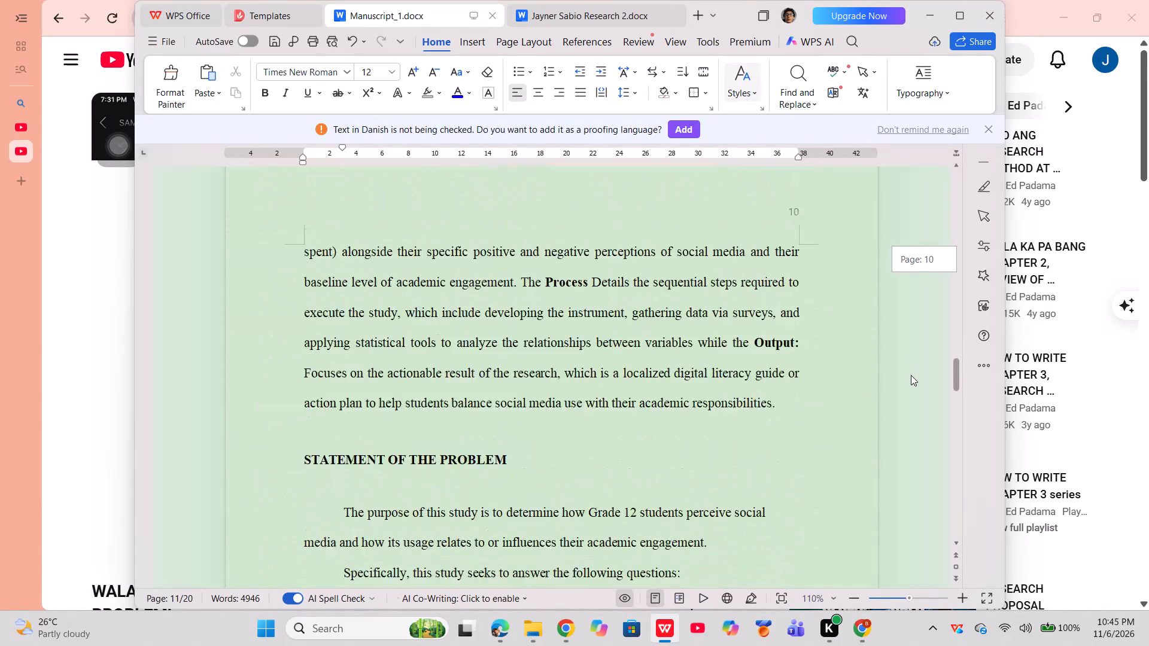
drag(911, 375, 911, 385)
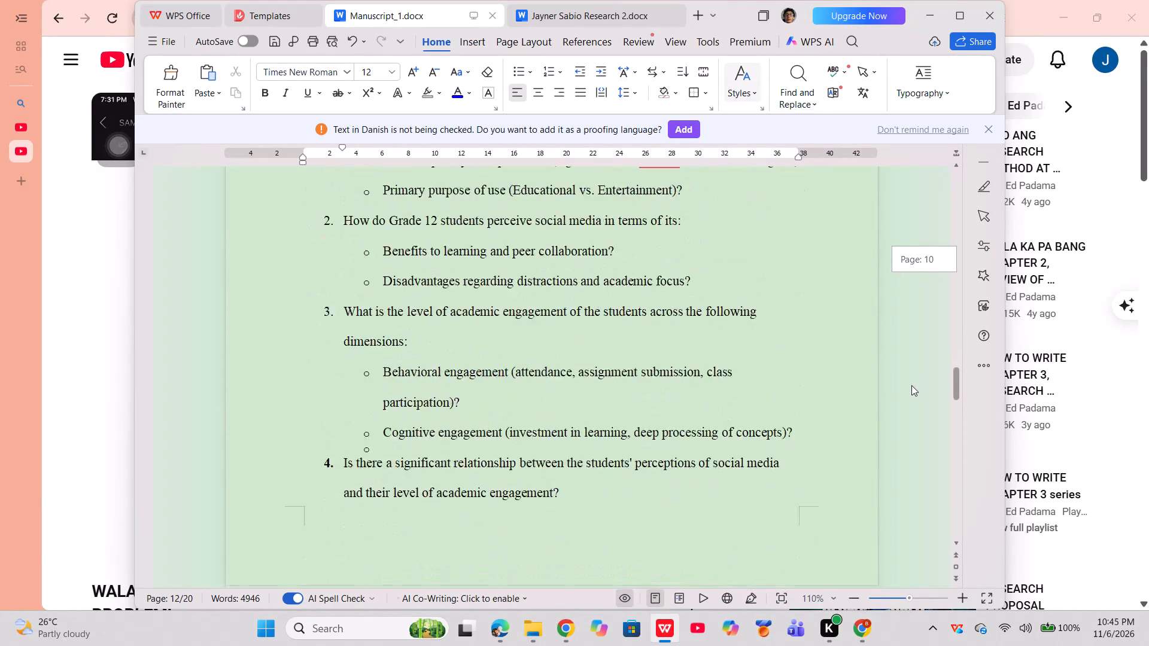
drag(911, 385, 911, 388)
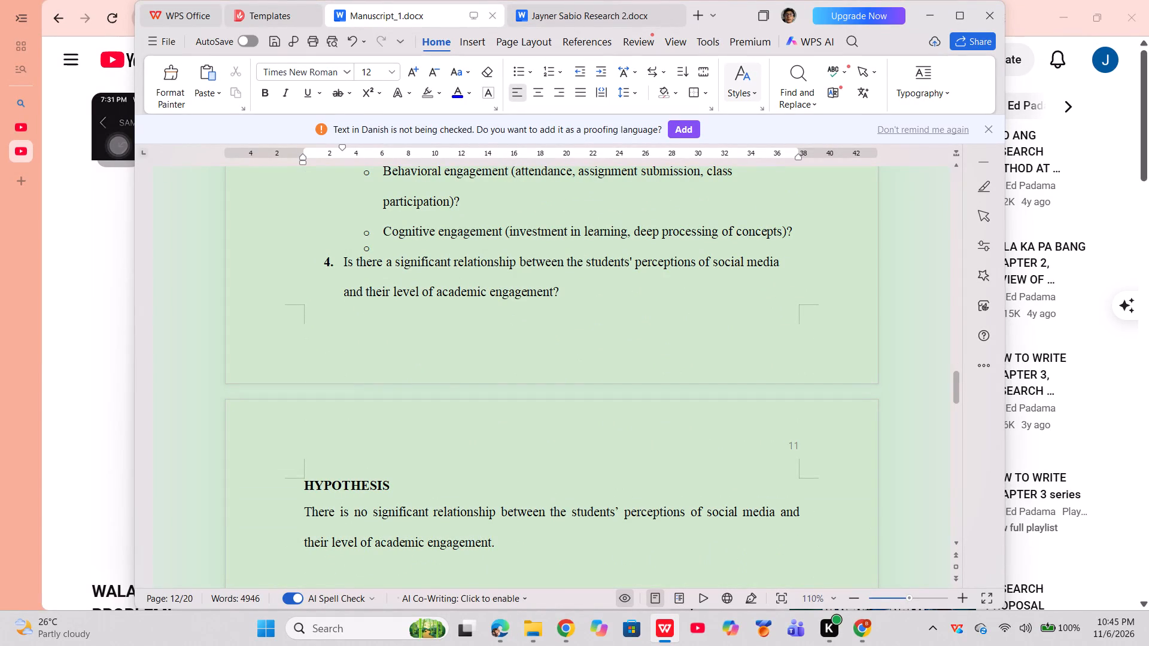
Set the Hypothesis page number in the table of contents to 11, keep the entry on one line, and save the document.
drag(955, 386, 949, 379)
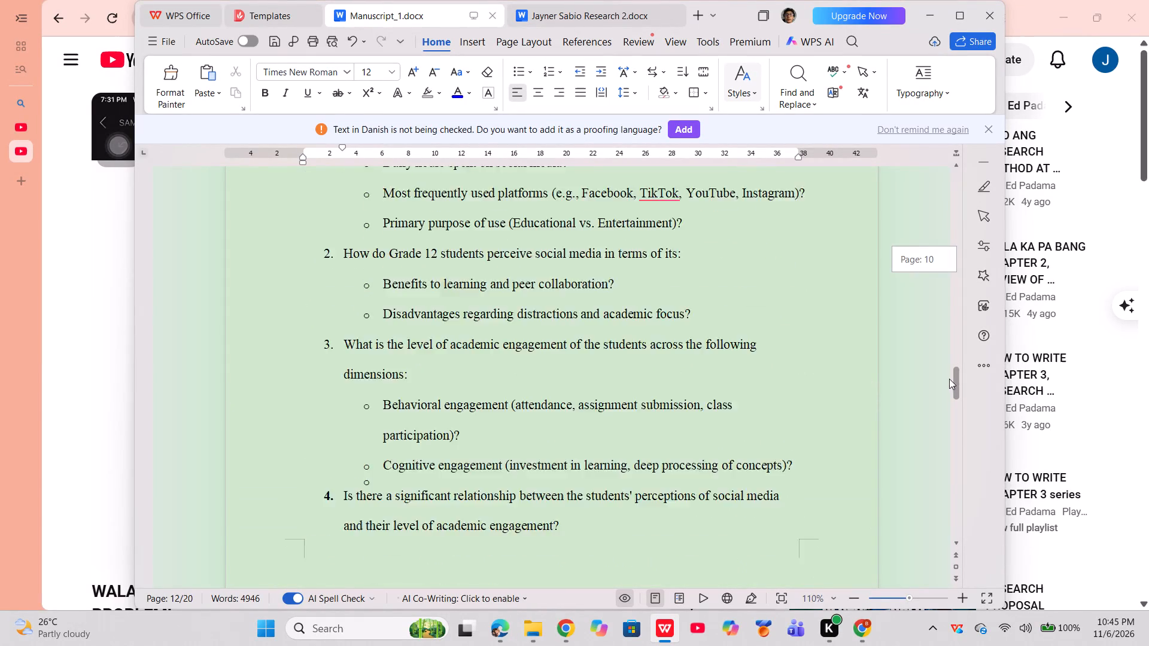
drag(949, 379, 931, 315)
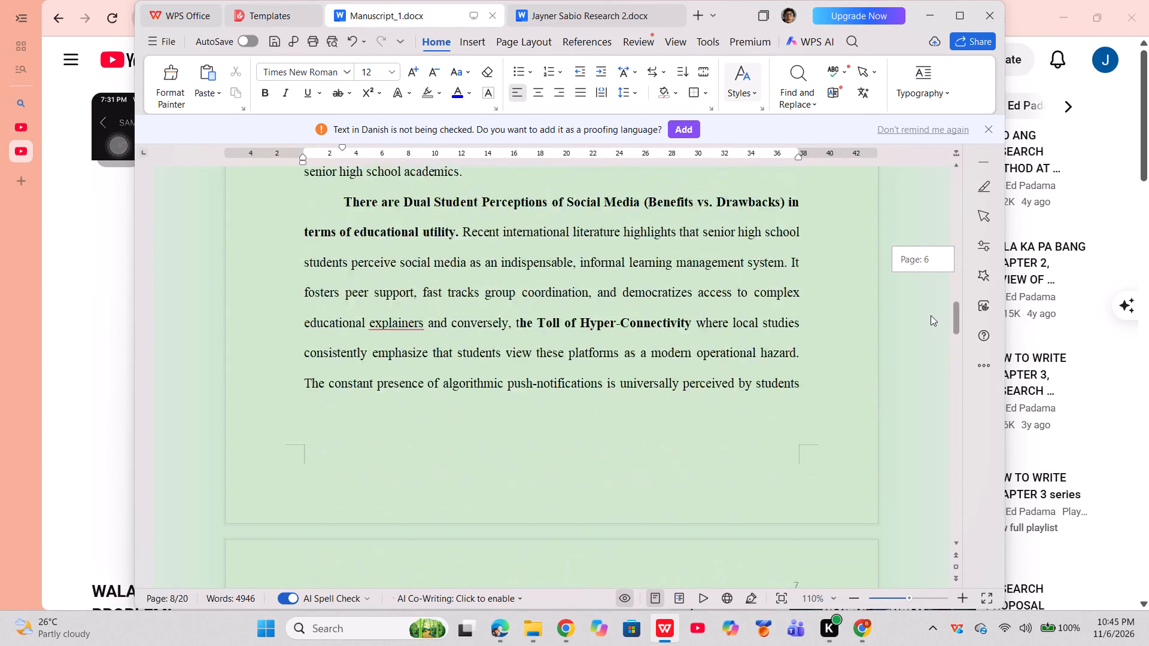
drag(931, 315, 922, 267)
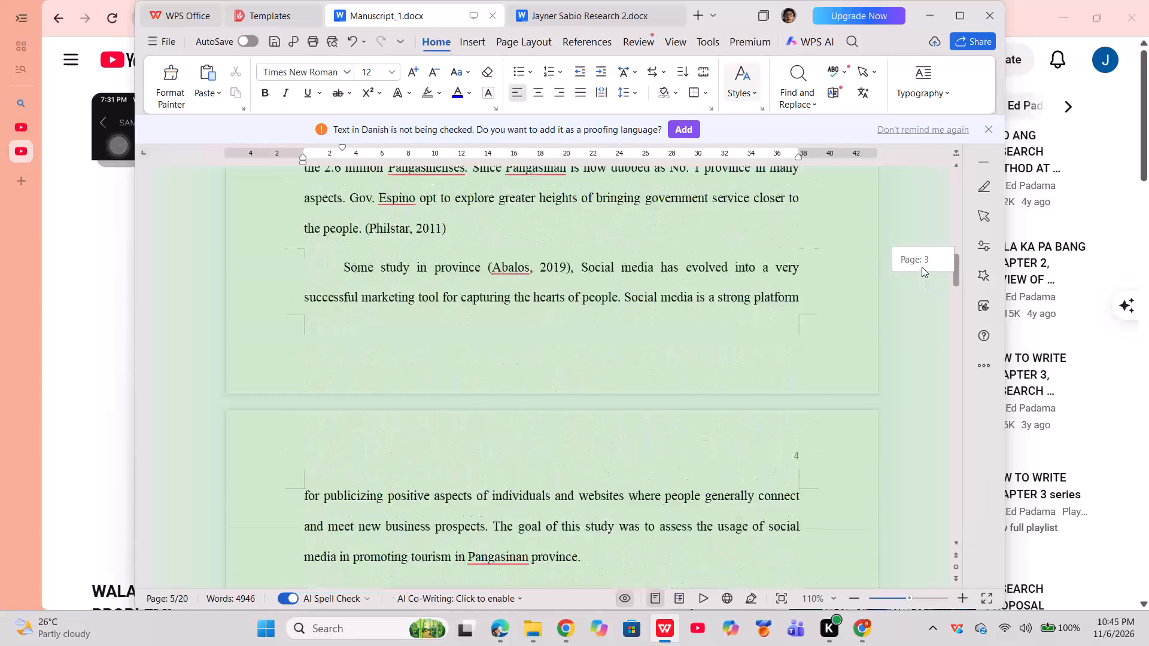
drag(922, 267, 919, 215)
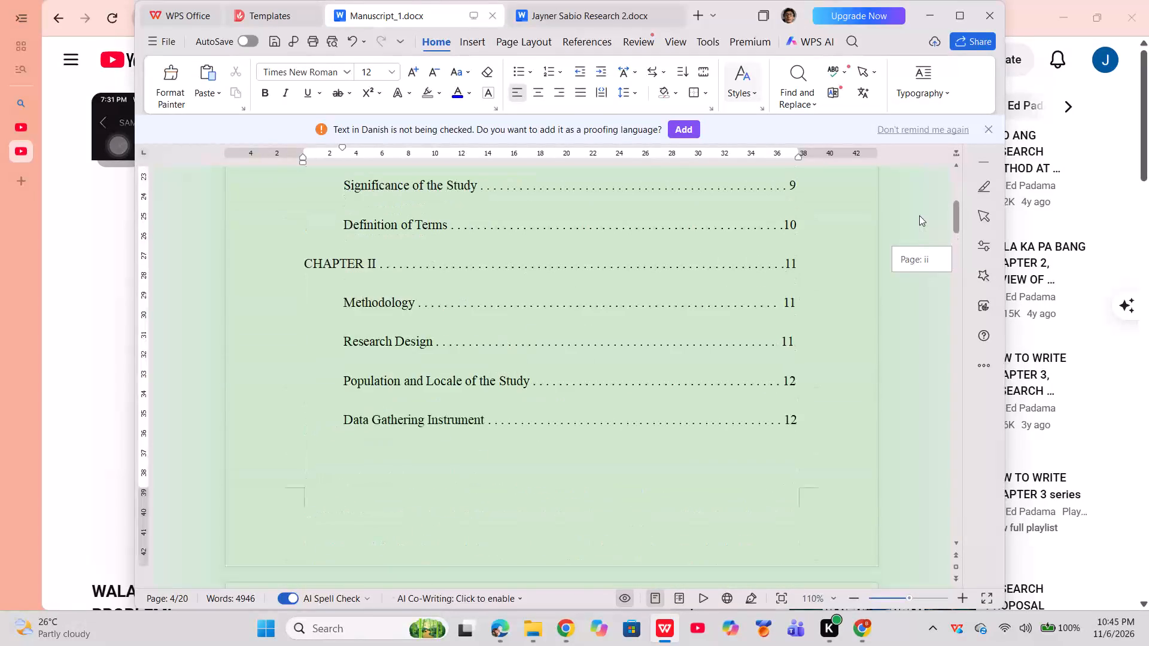
drag(919, 215, 918, 213)
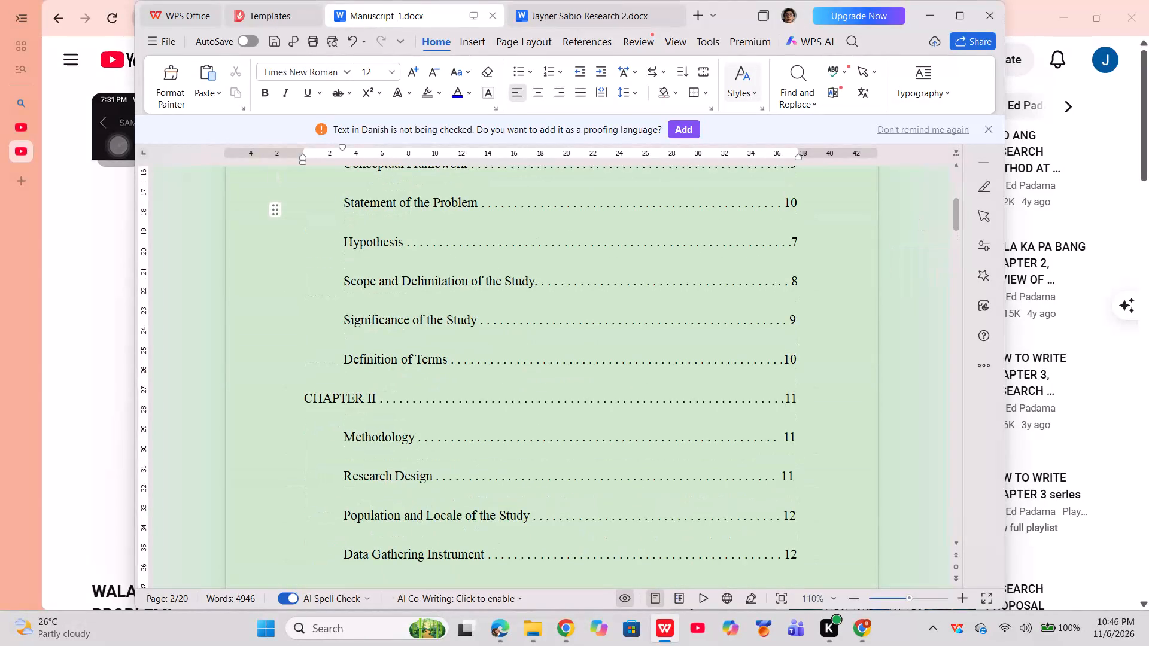
click(802, 239)
key(BackSpace)
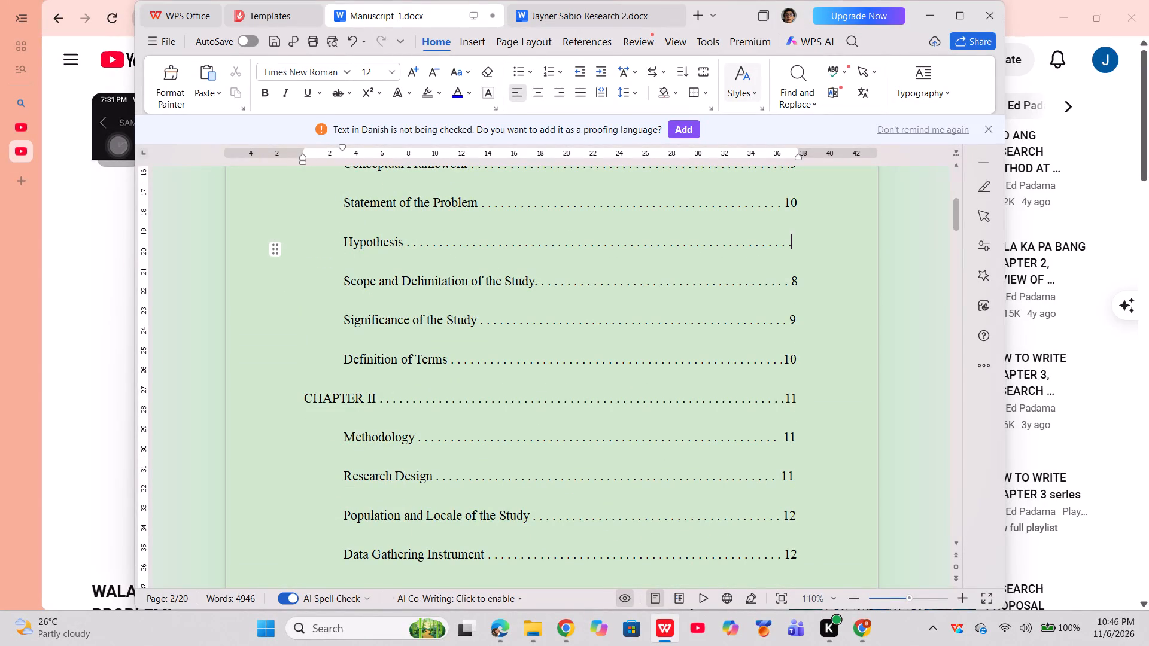
key(BackSpace)
text(11)
key(Left)
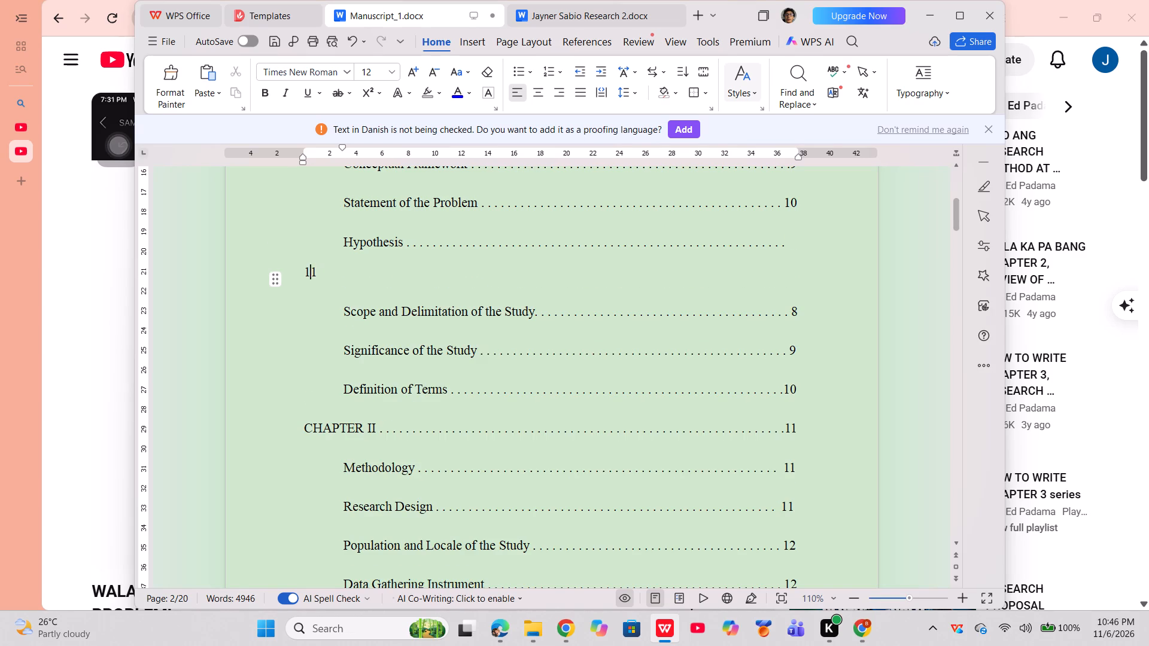
key(Left)
key(Left)
key(Left)
key(Right)
key(BackSpace)
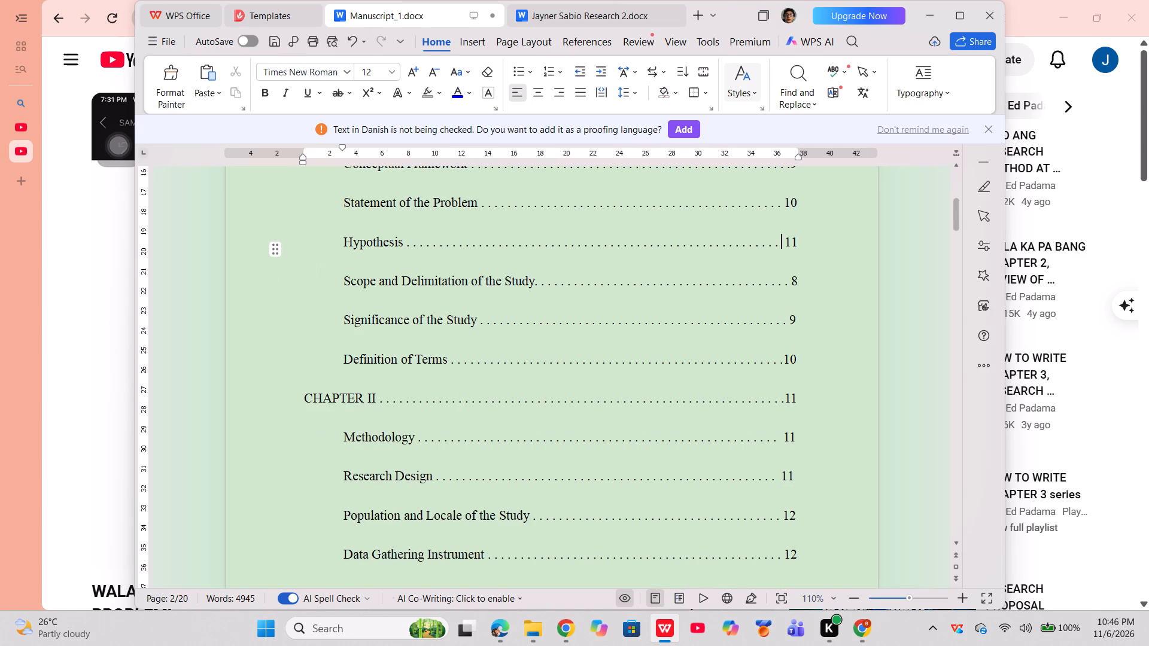
key(ctrl+s)
click(792, 315)
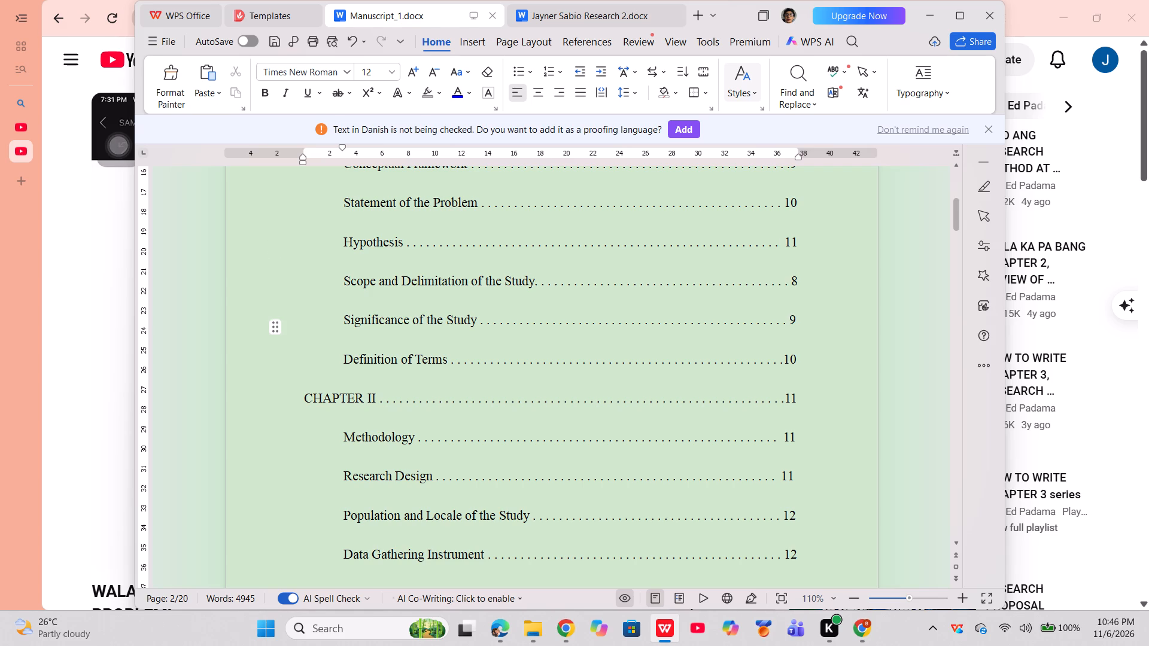
key(ctrl+s)
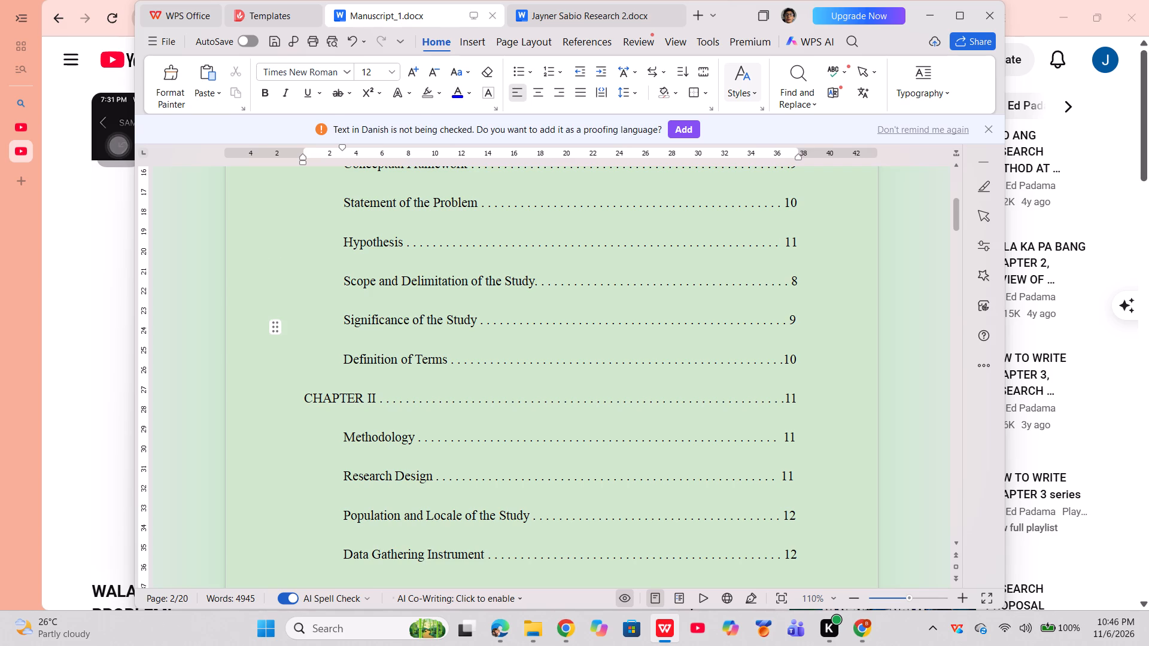
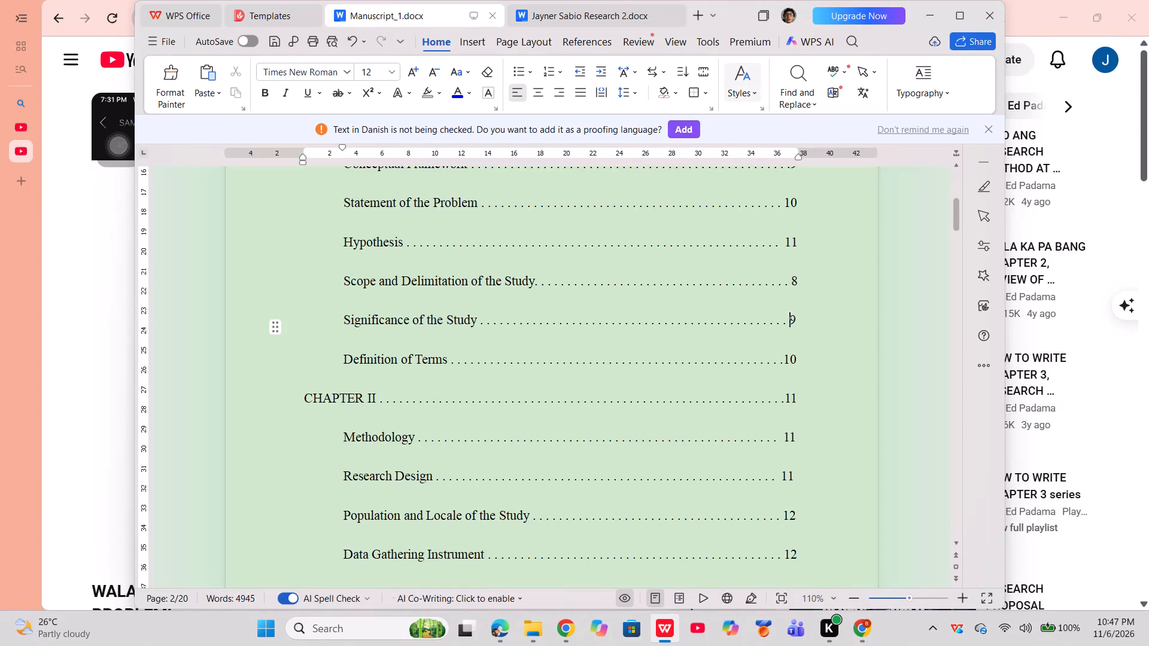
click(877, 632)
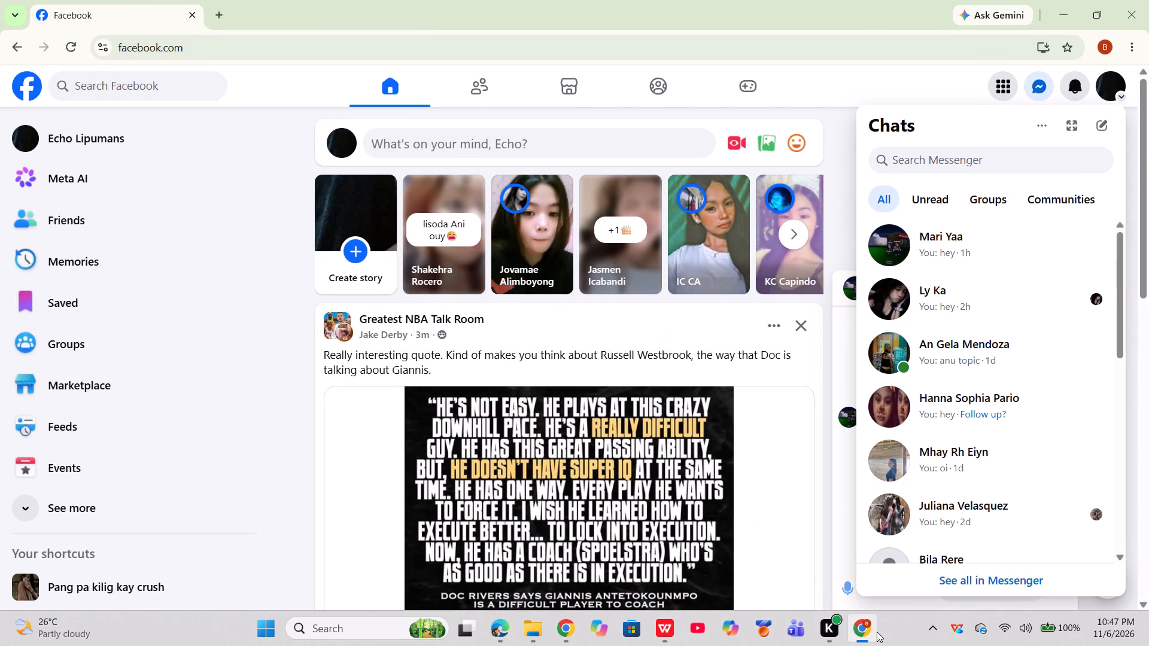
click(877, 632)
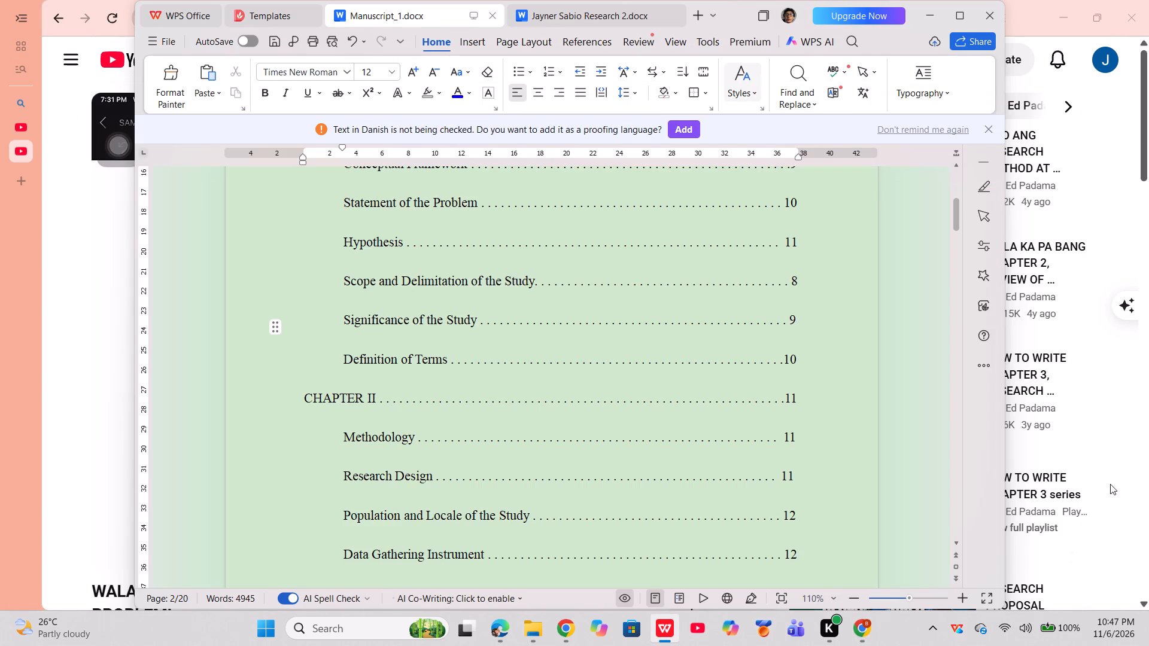
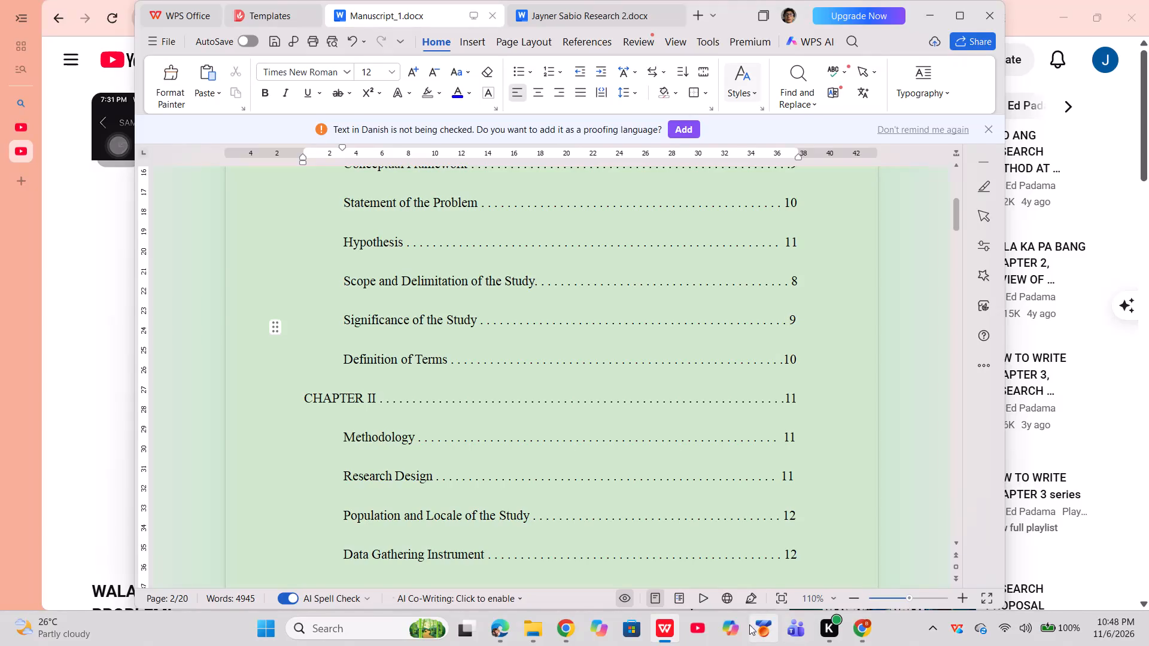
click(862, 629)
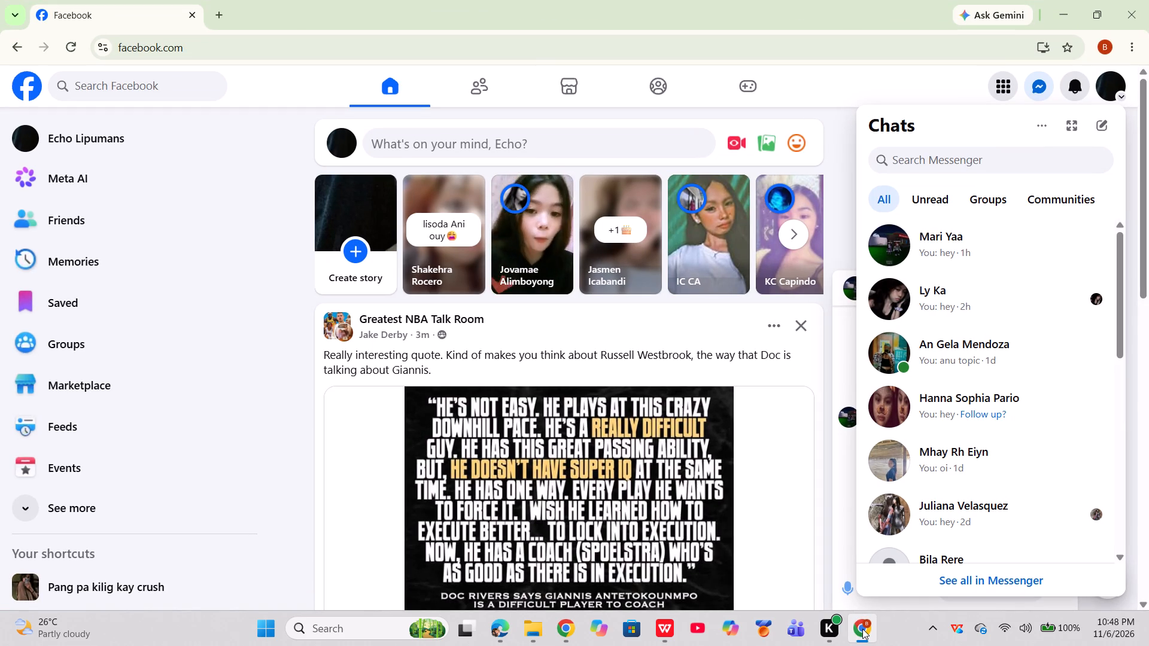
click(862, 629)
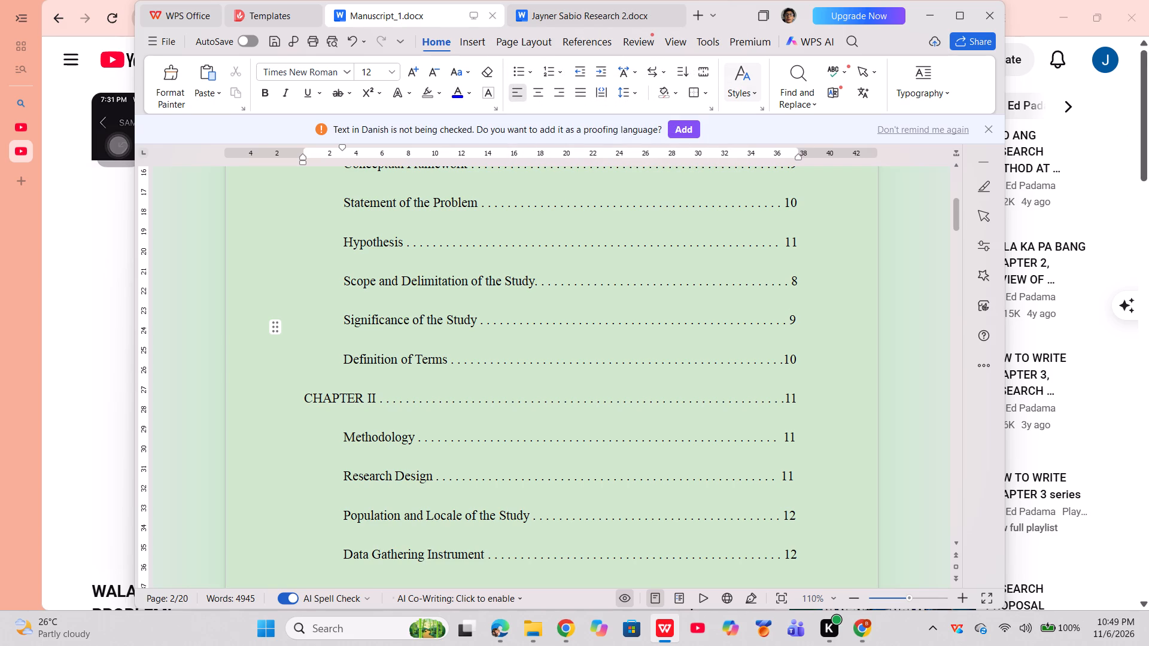
Examine the manuscript body to find the page where the Scope and Delimitation of the Study section begins.
click(732, 472)
click(678, 407)
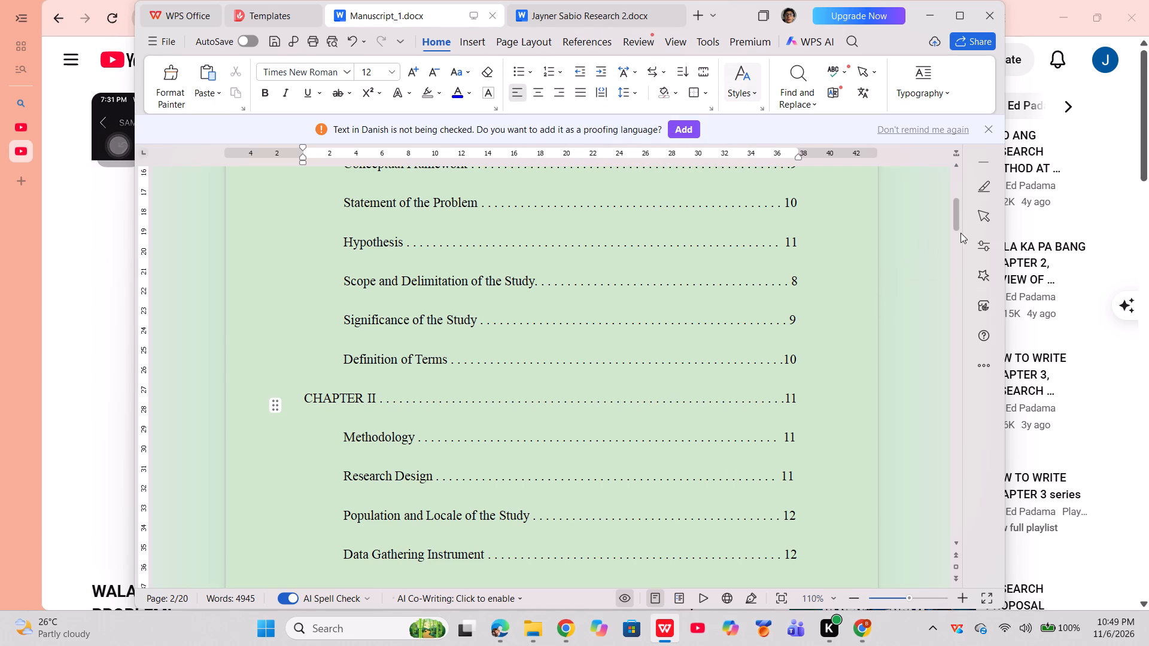
drag(954, 211, 952, 205)
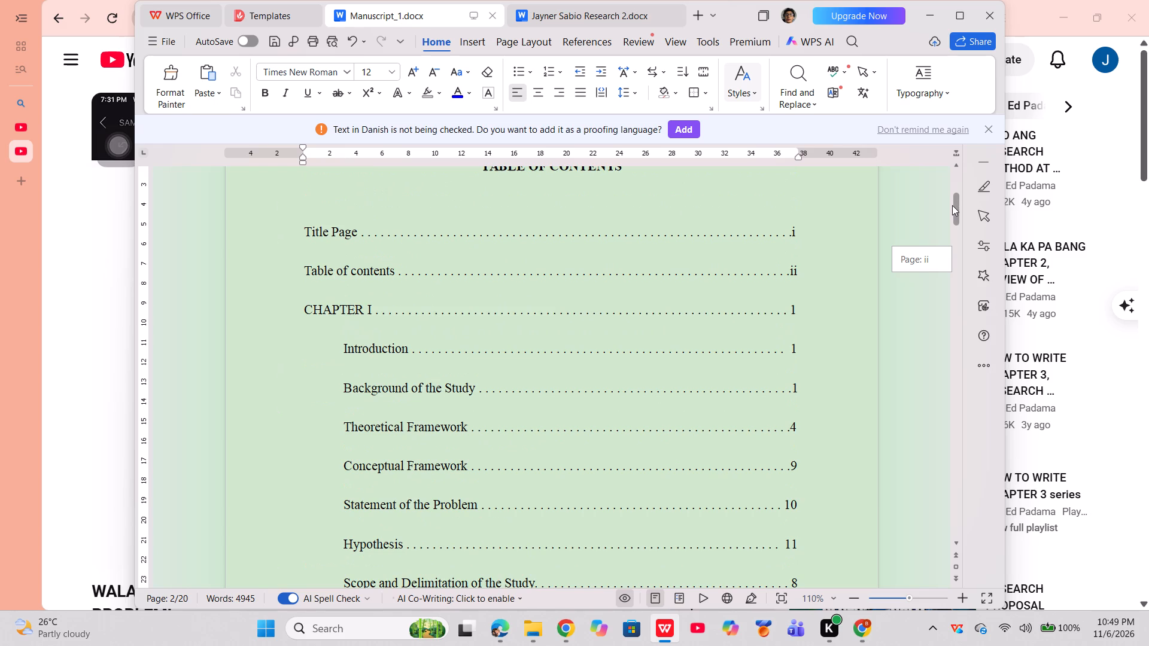
drag(952, 205, 952, 208)
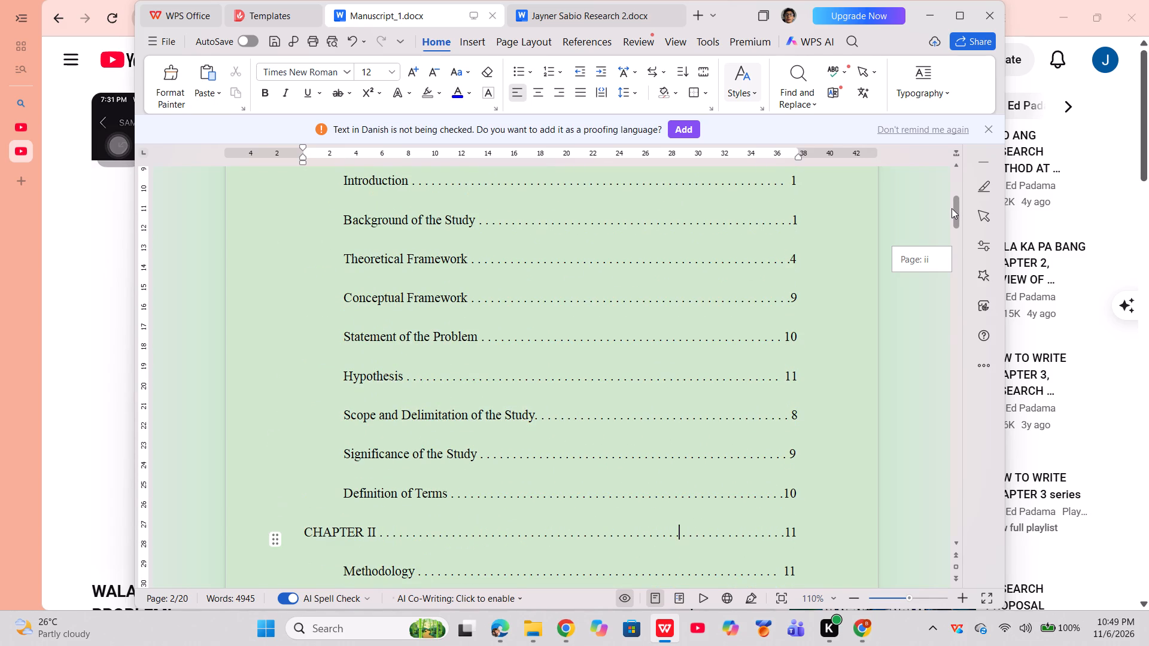
drag(952, 208, 950, 262)
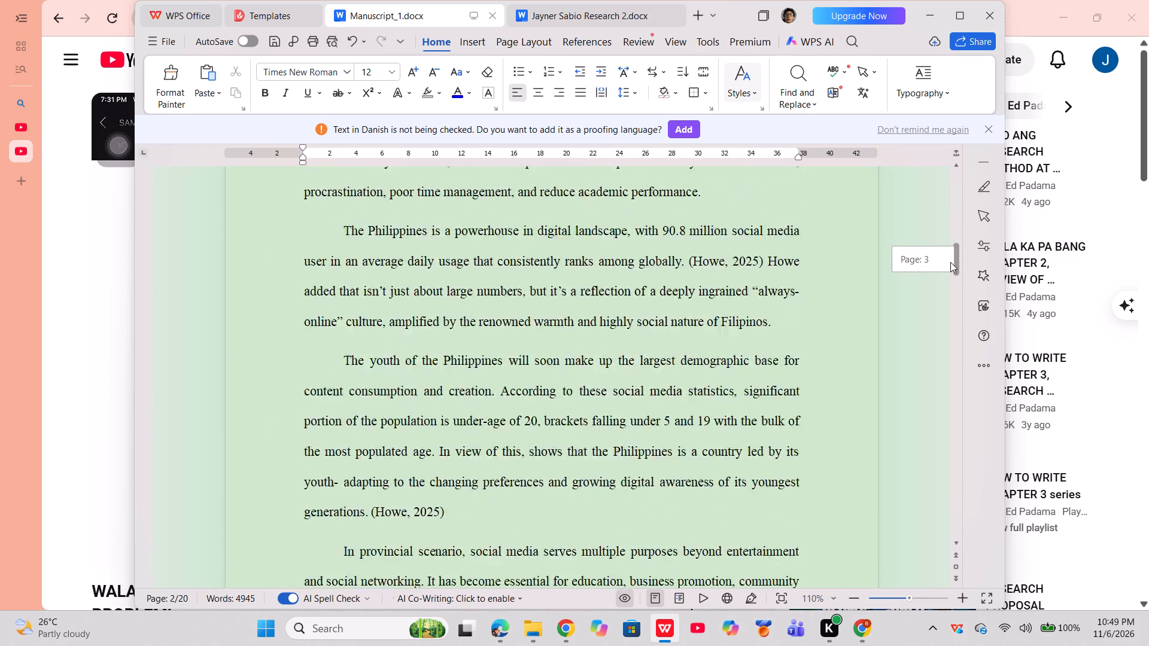
drag(950, 262, 950, 301)
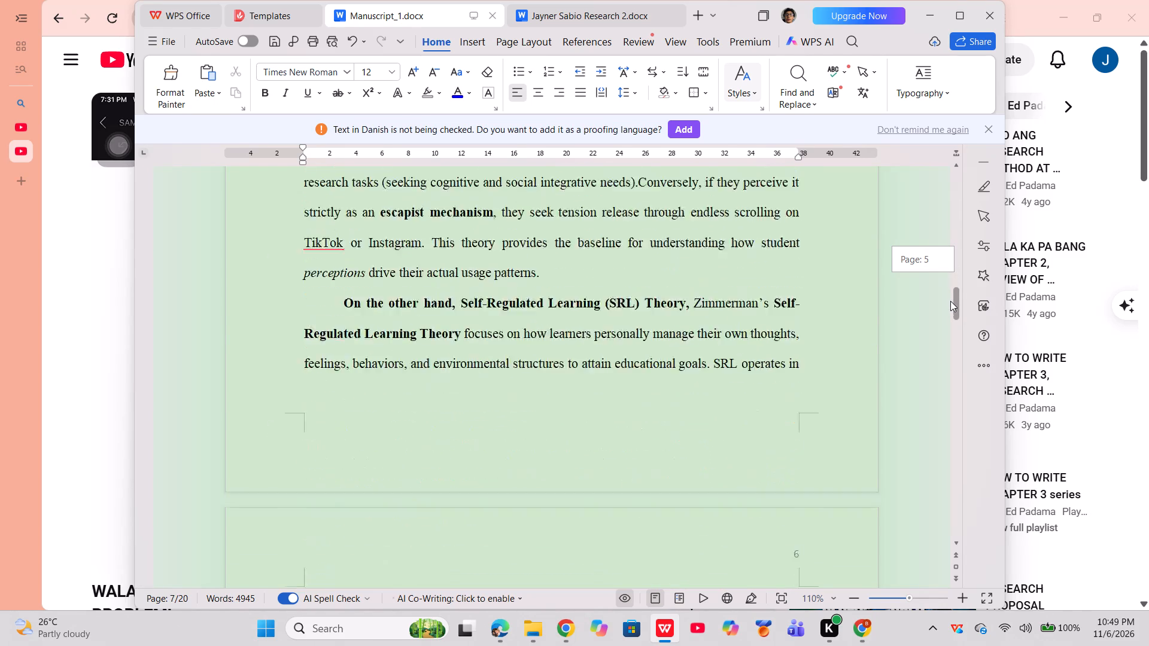
drag(950, 301, 949, 346)
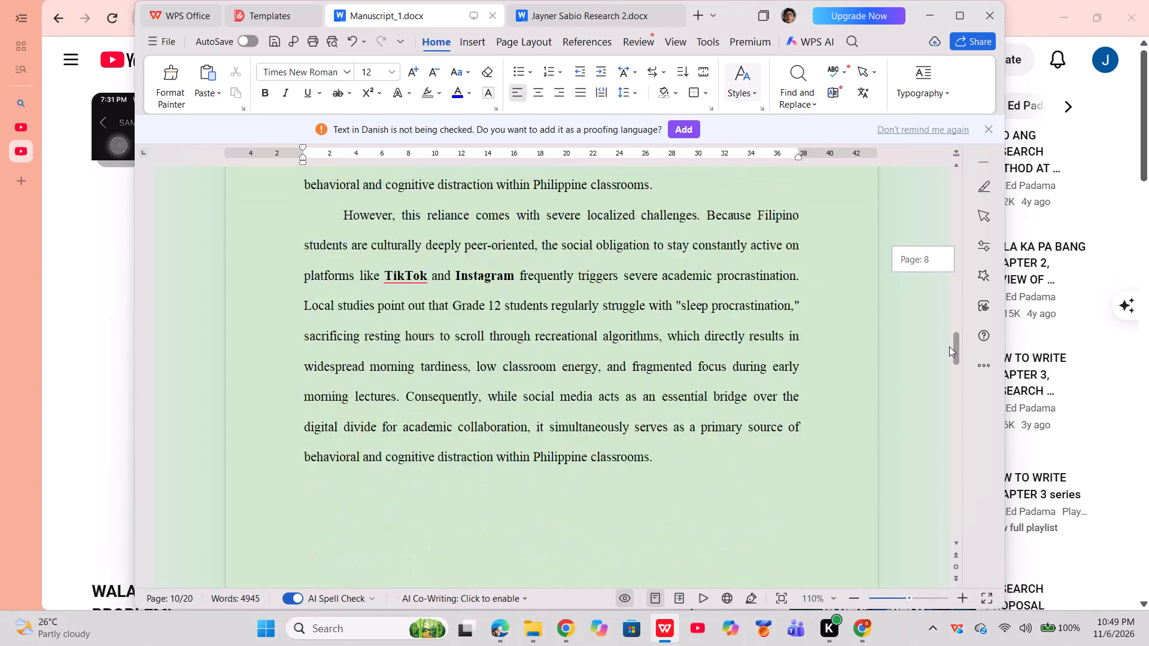
drag(949, 346, 949, 368)
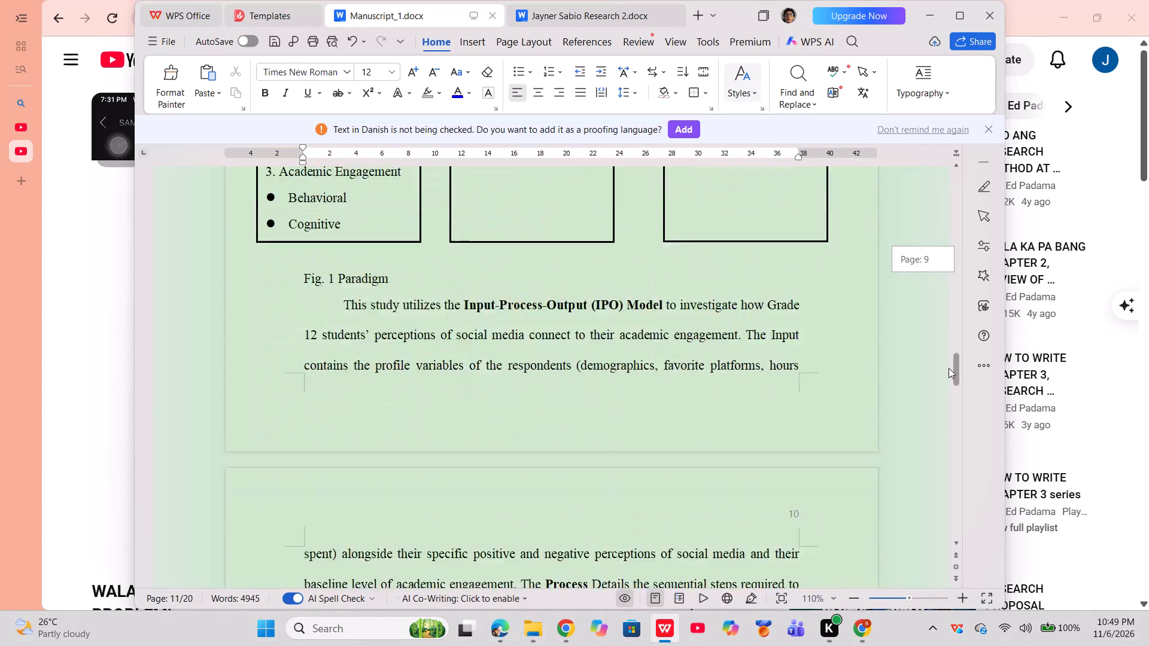
drag(949, 368, 949, 388)
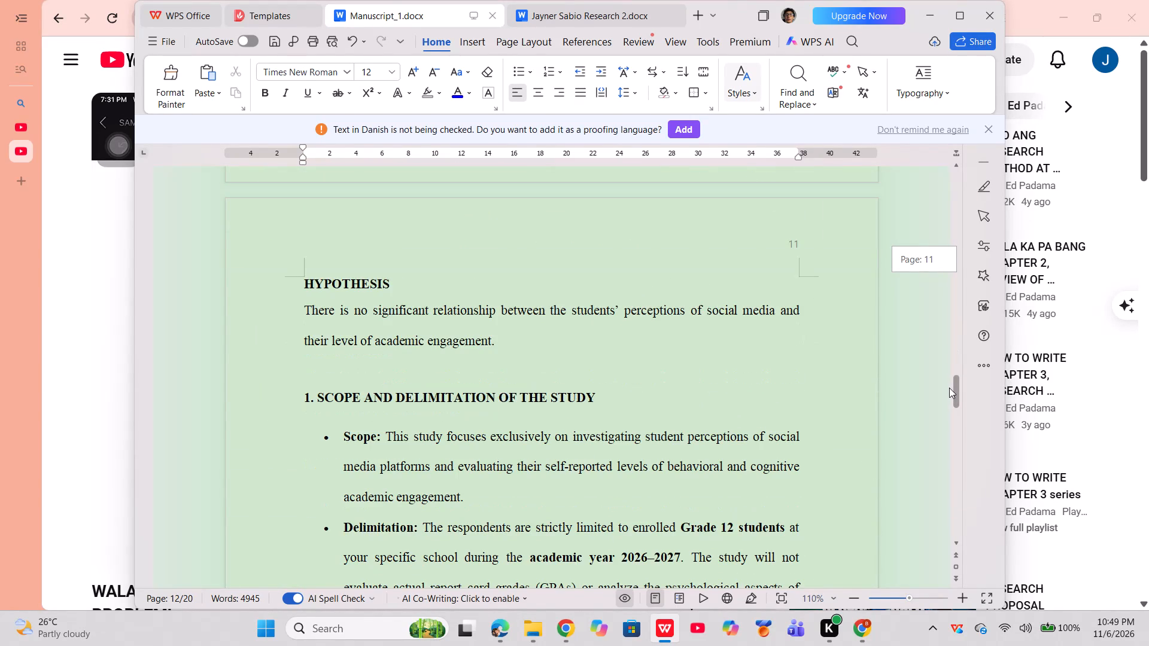
drag(949, 388, 935, 324)
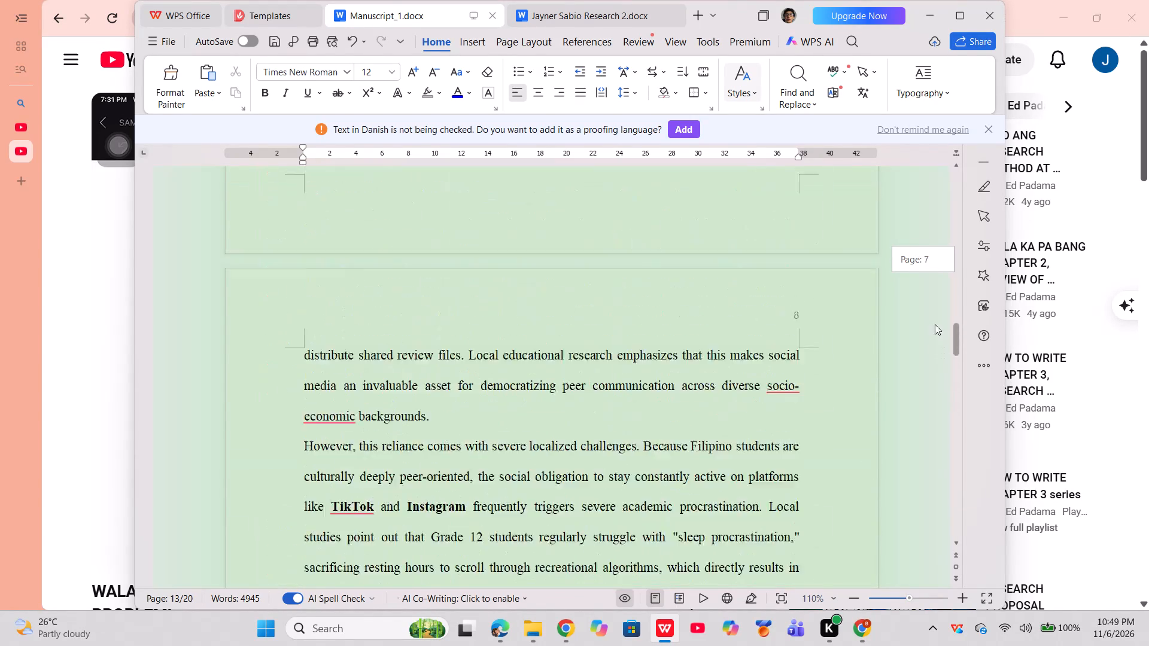
drag(935, 324, 916, 216)
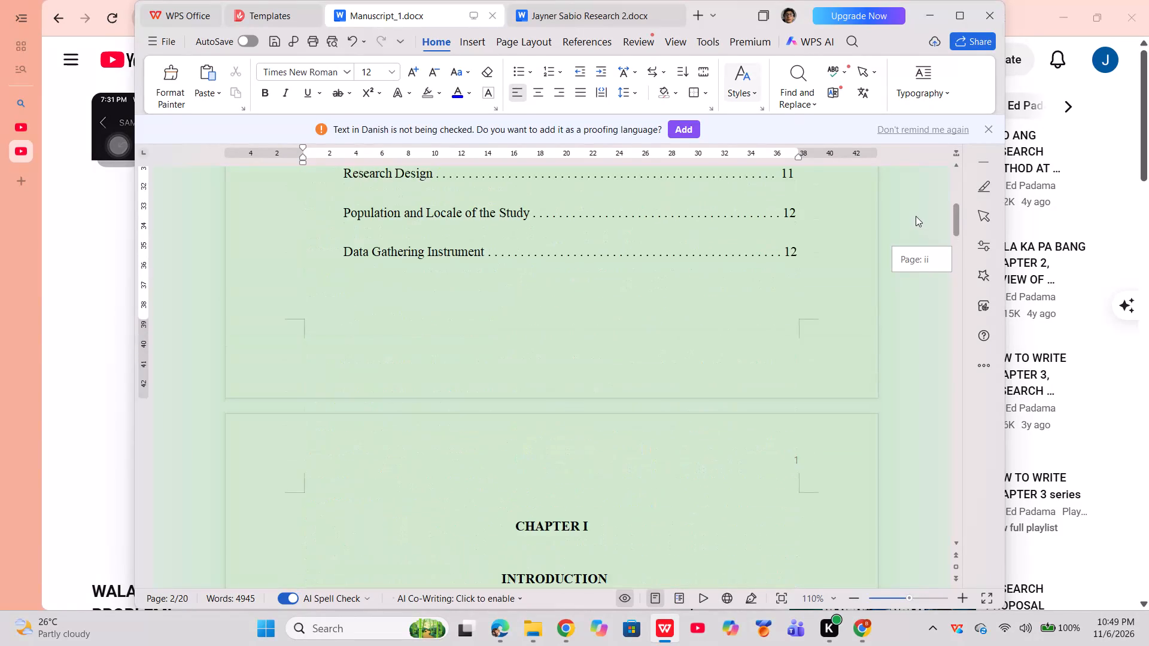
drag(916, 216, 915, 210)
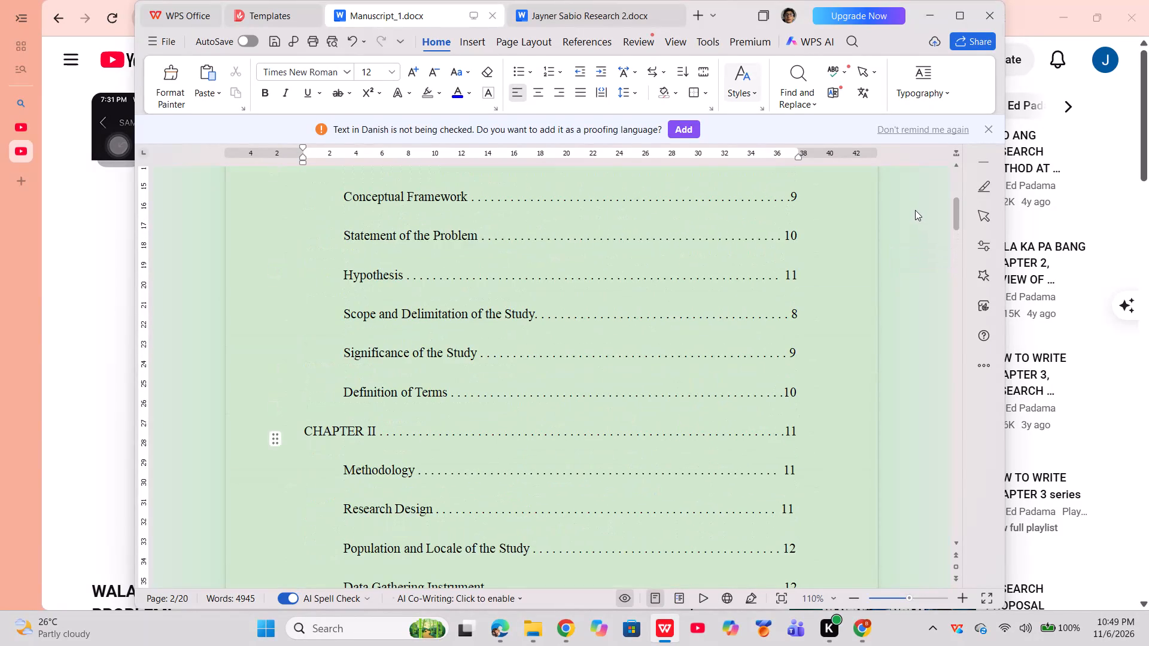
Set the Scope and Delimitation of the Study page number in the table of contents to 11 and save the document.
click(805, 310)
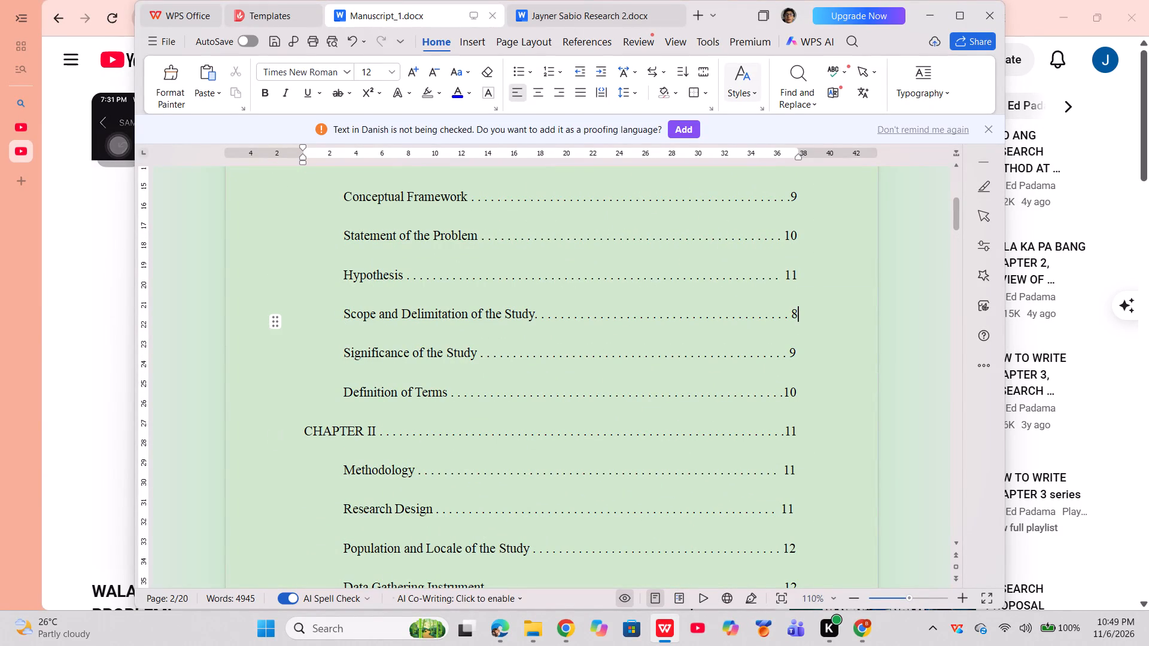
key(BackSpace)
key(BackSpace)
key(BackSpace)
text(11)
key(ctrl+s)
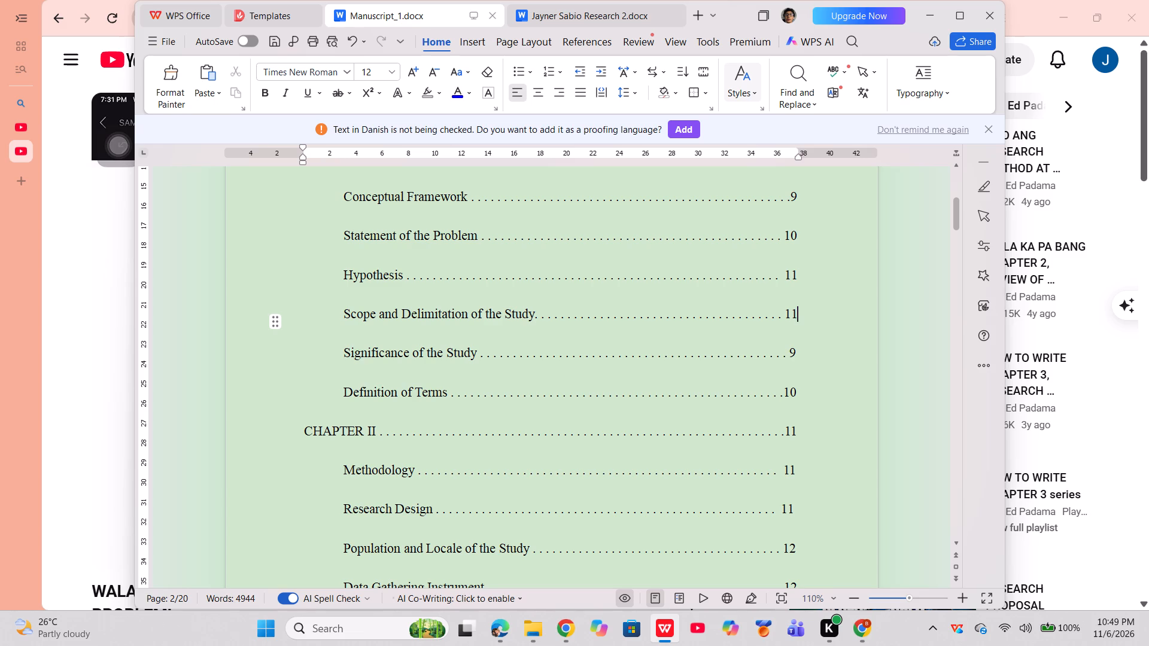
Set the Significance of the Study page number in the table of contents to 12, matching the body, keep the entry on one line, and save.
click(825, 358)
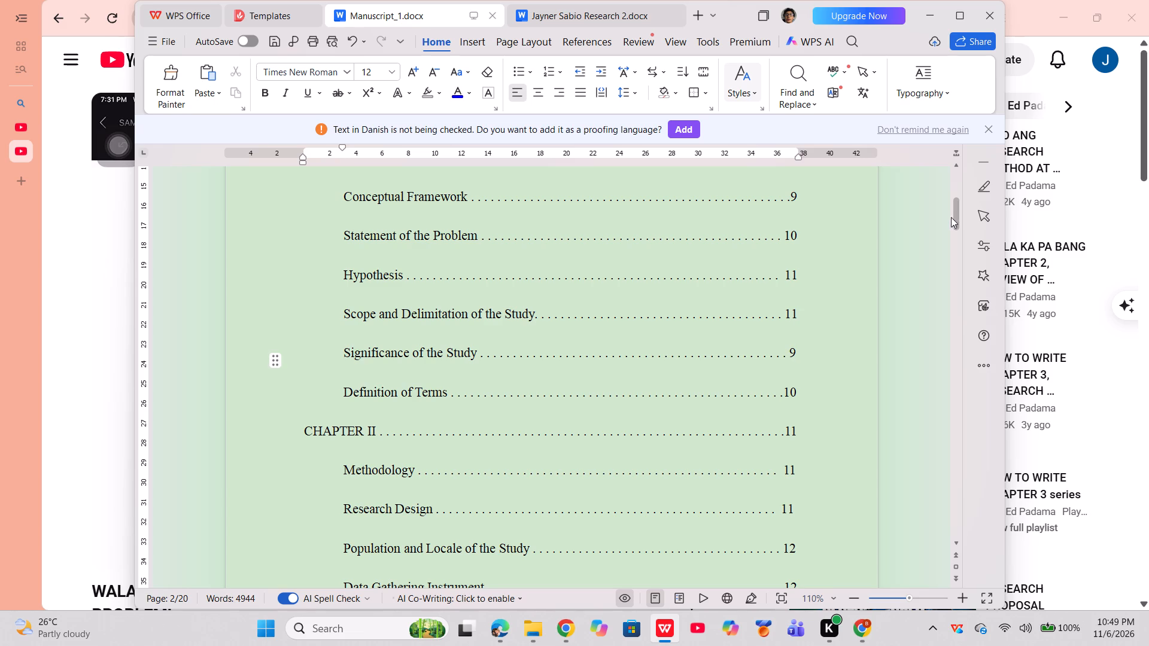
drag(954, 217, 956, 310)
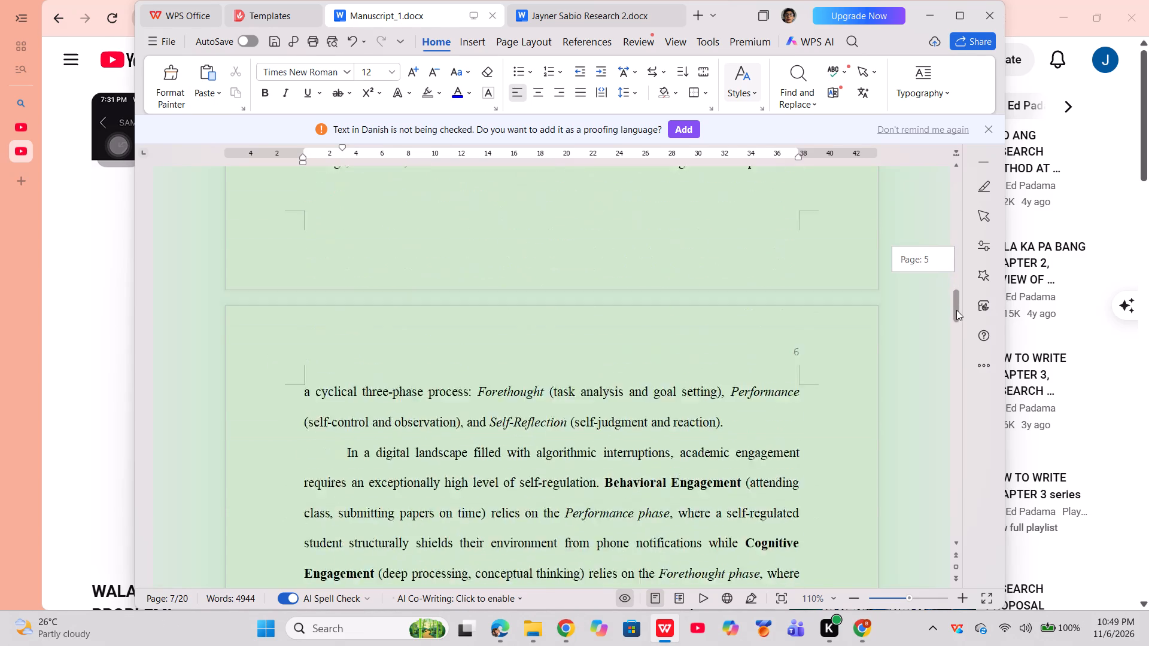
drag(956, 310, 959, 349)
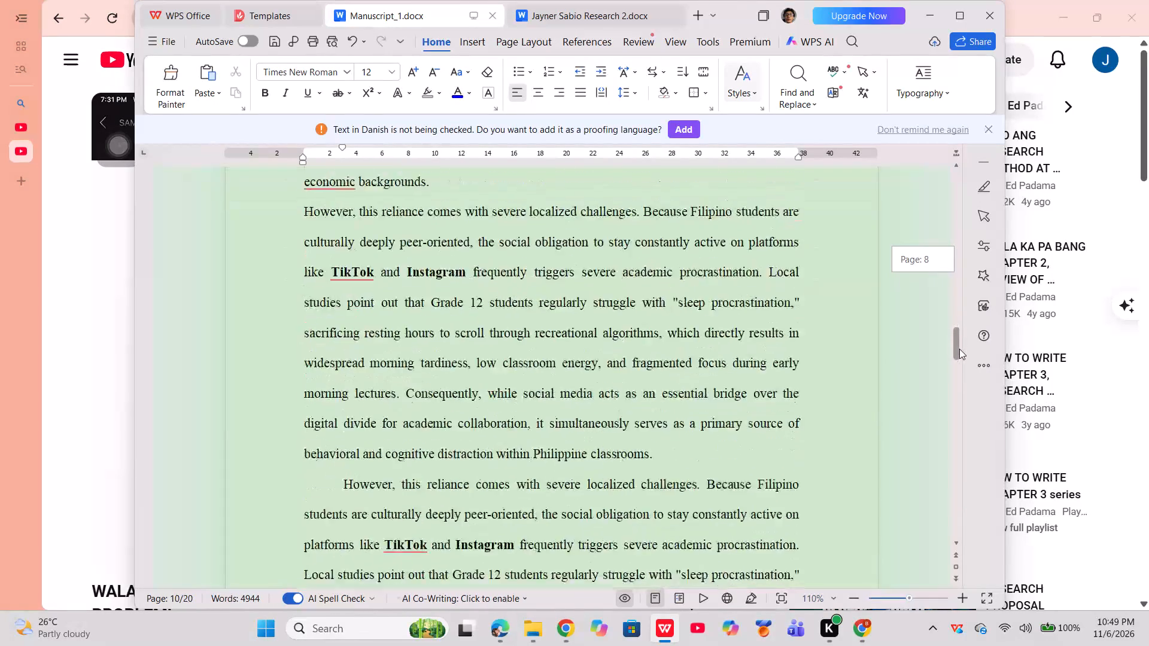
drag(959, 349, 963, 374)
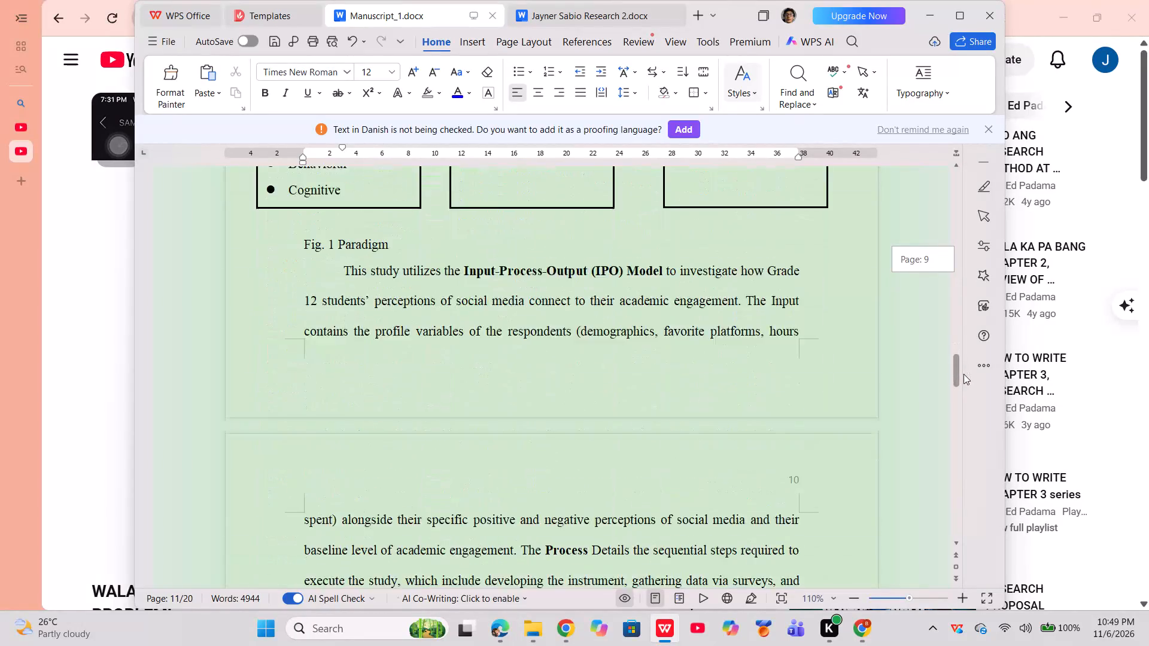
drag(963, 374, 963, 393)
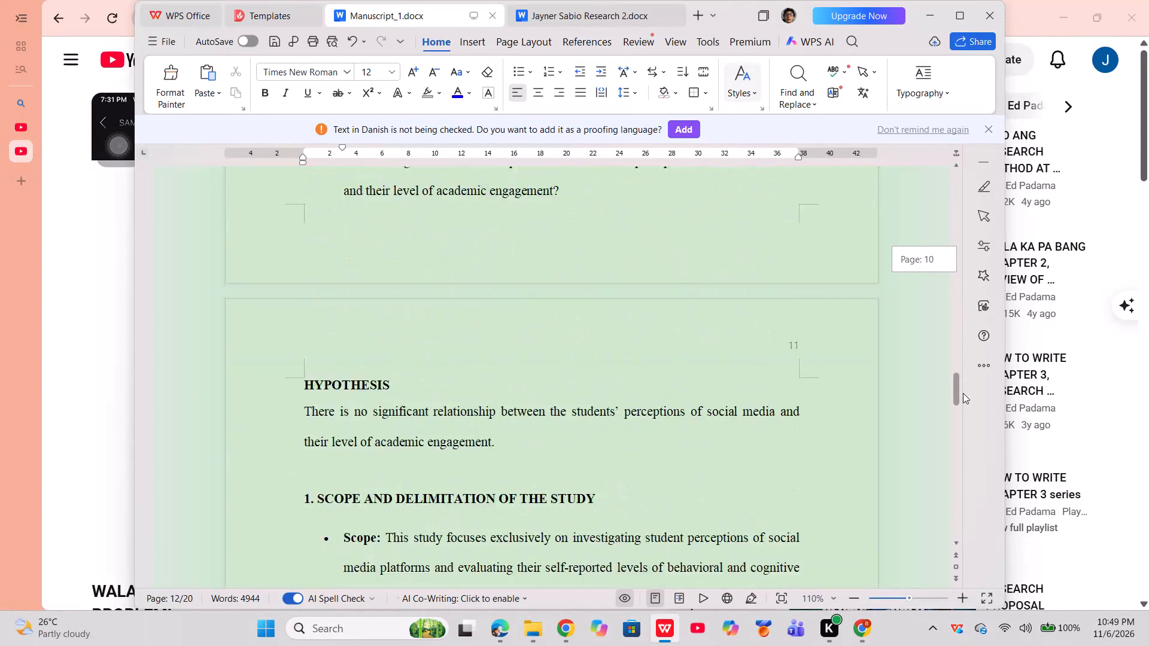
drag(963, 393, 966, 407)
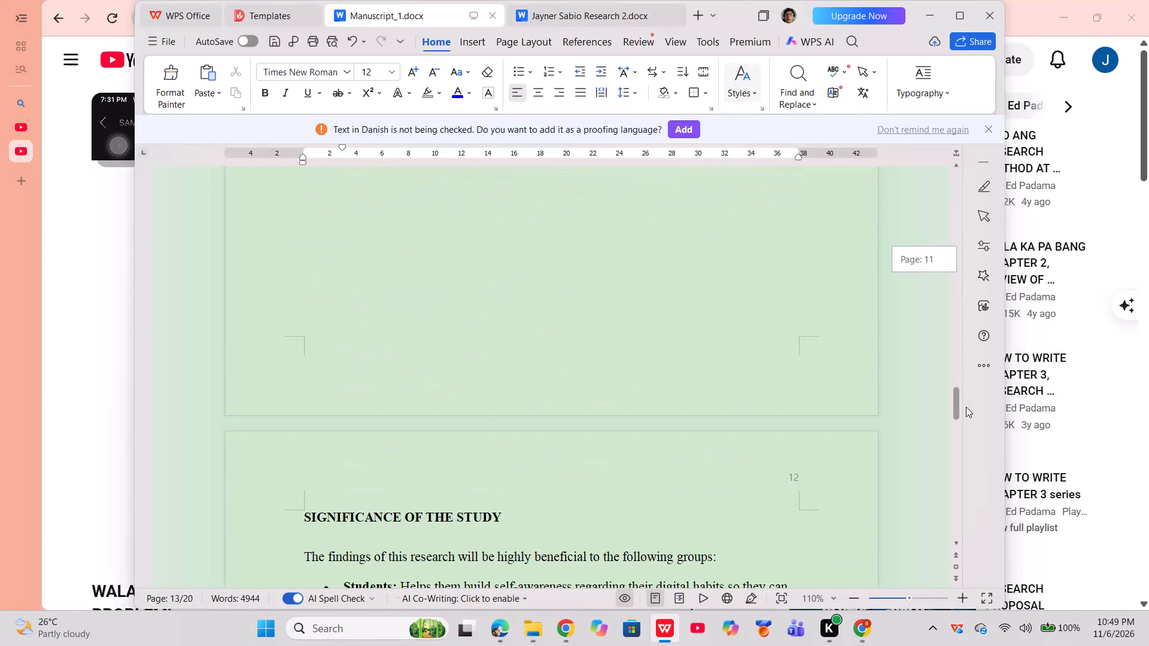
drag(966, 407, 945, 237)
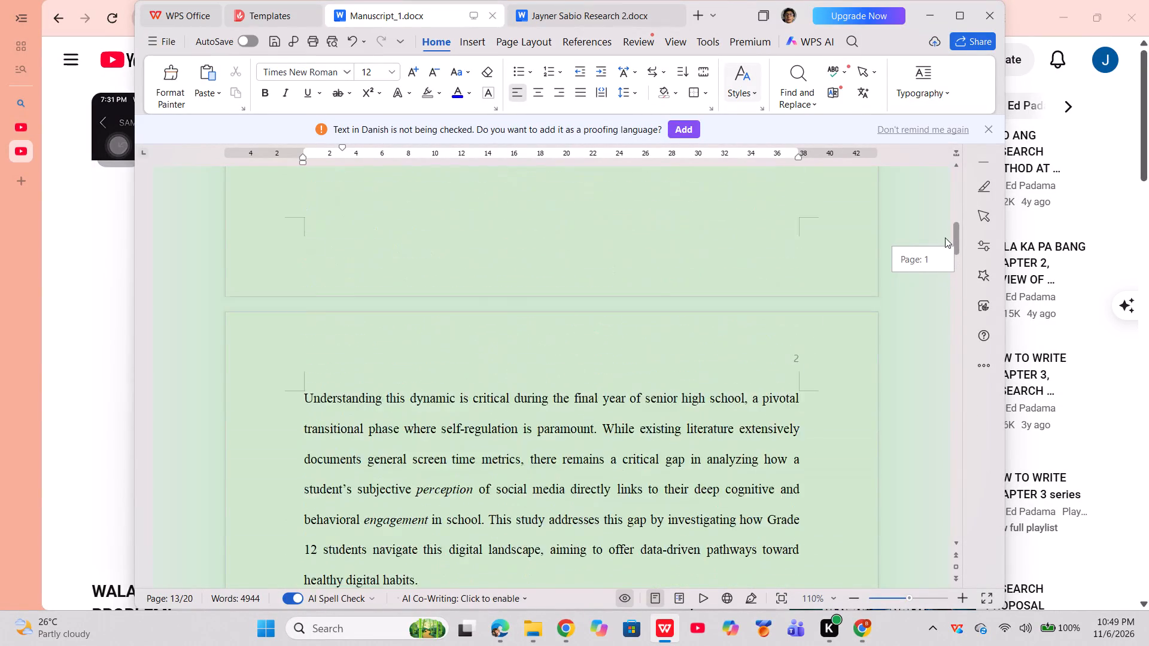
drag(945, 237, 945, 226)
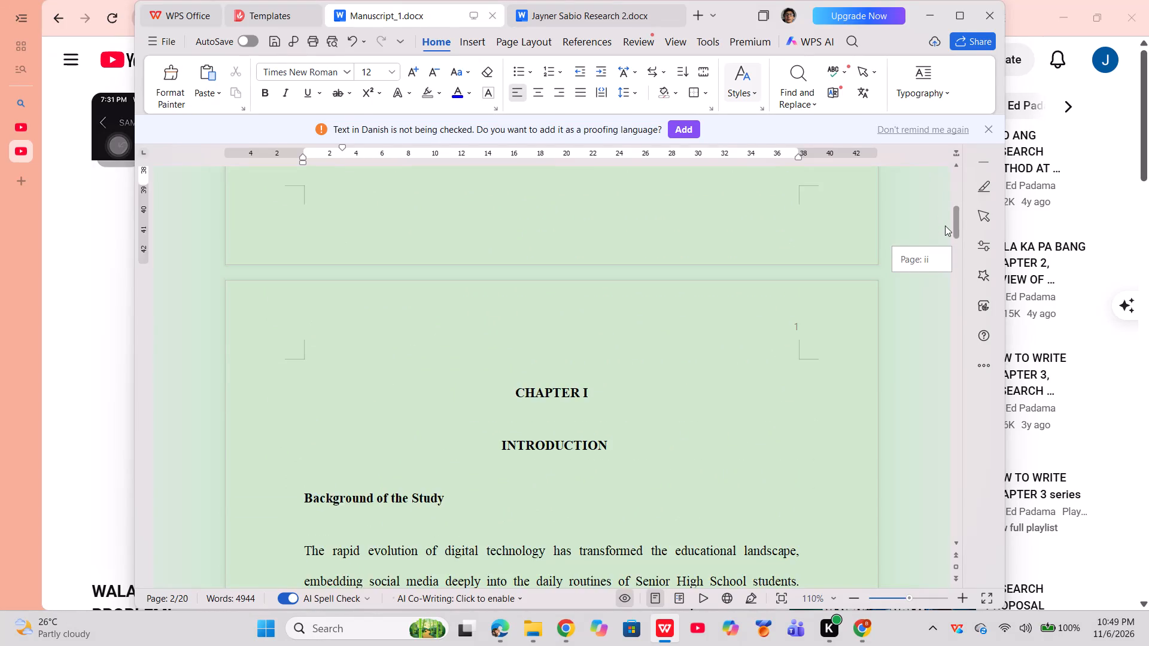
drag(945, 226, 937, 219)
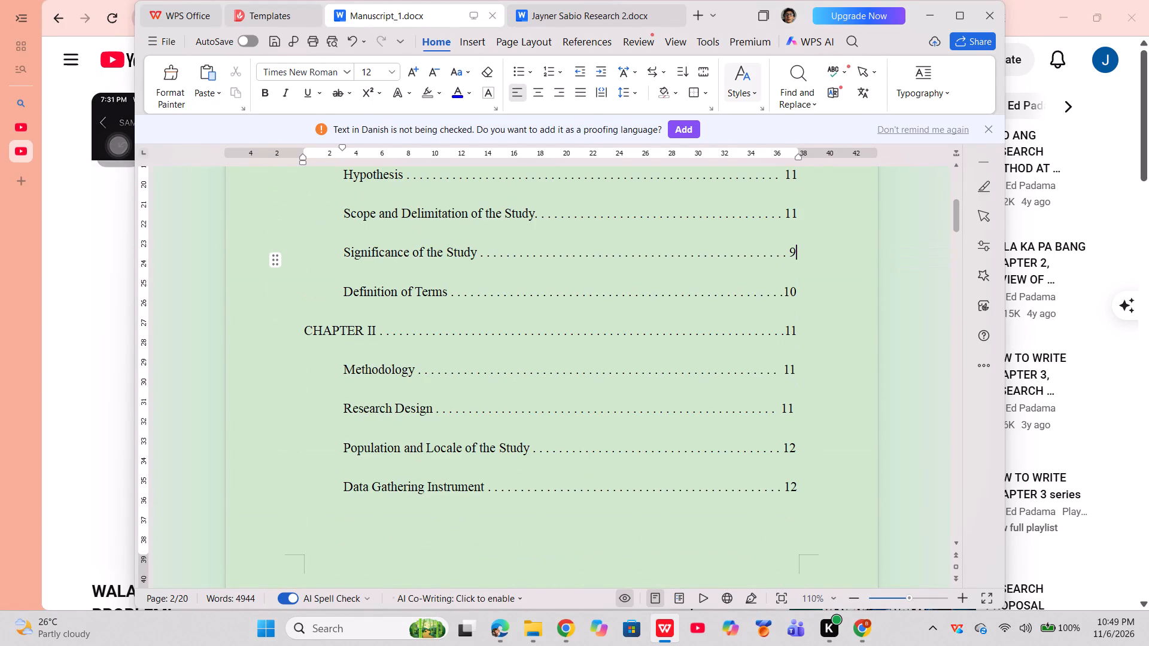
key(BackSpace)
key(BackSpace)
text(12)
key(Left)
key(Left)
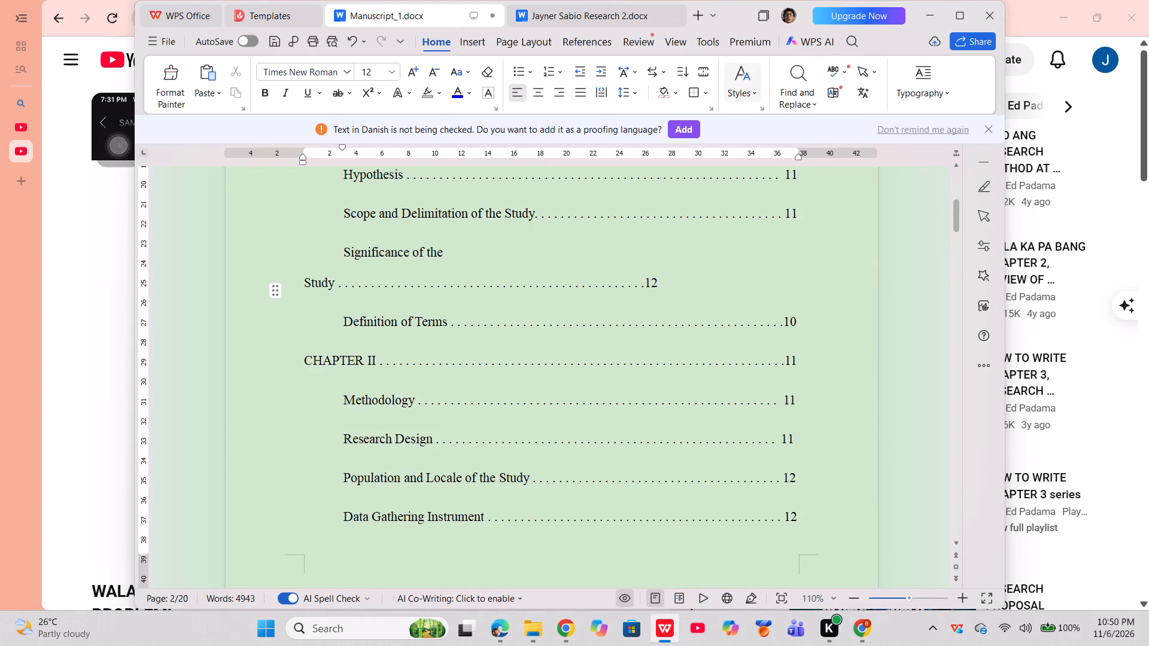
key(BackSpace)
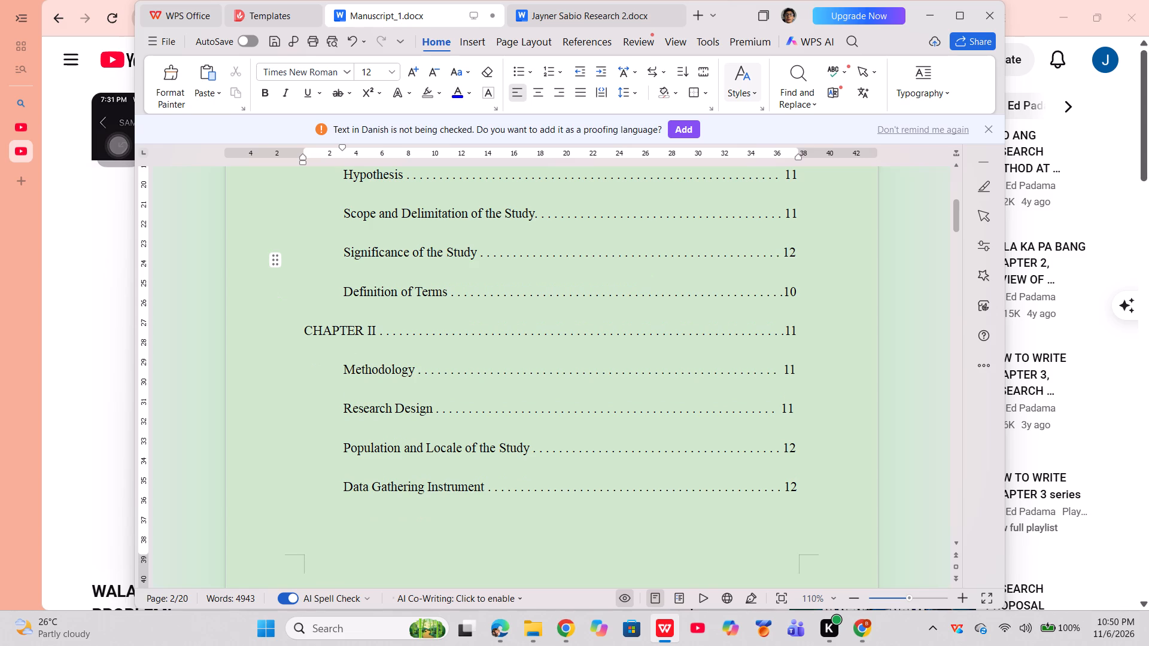
key(ctrl+s)
key(ctrl+s)
Insert blank lines above the Definition of Terms heading in the manuscript body to push it to the top of page 13.
drag(955, 224, 954, 240)
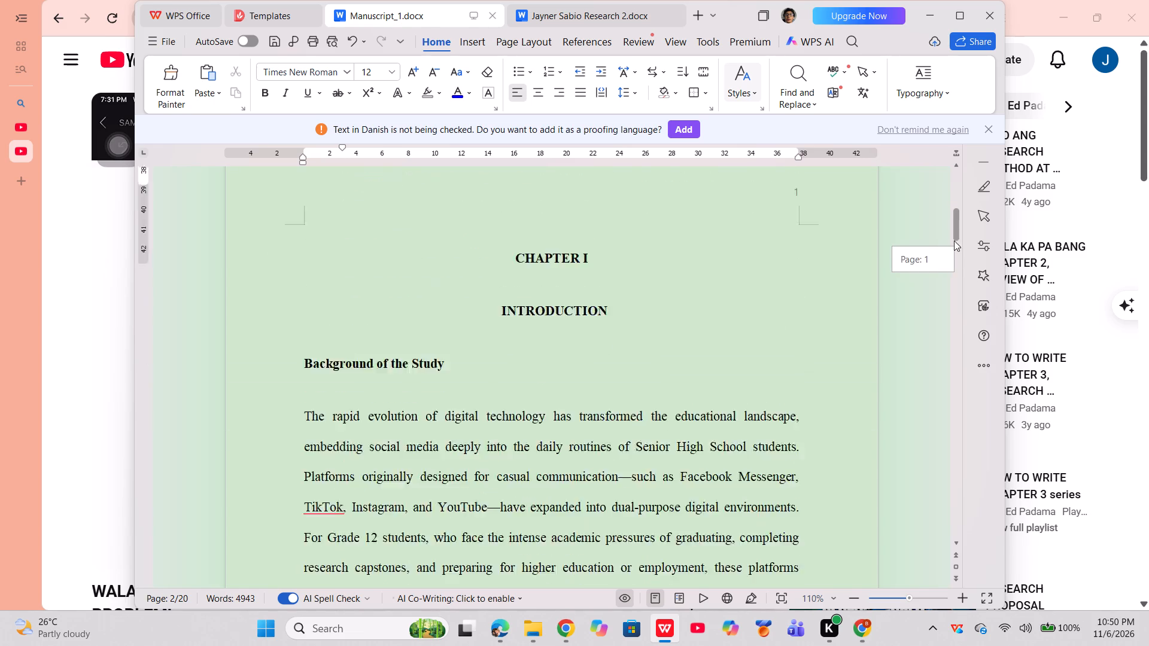
drag(954, 240, 960, 312)
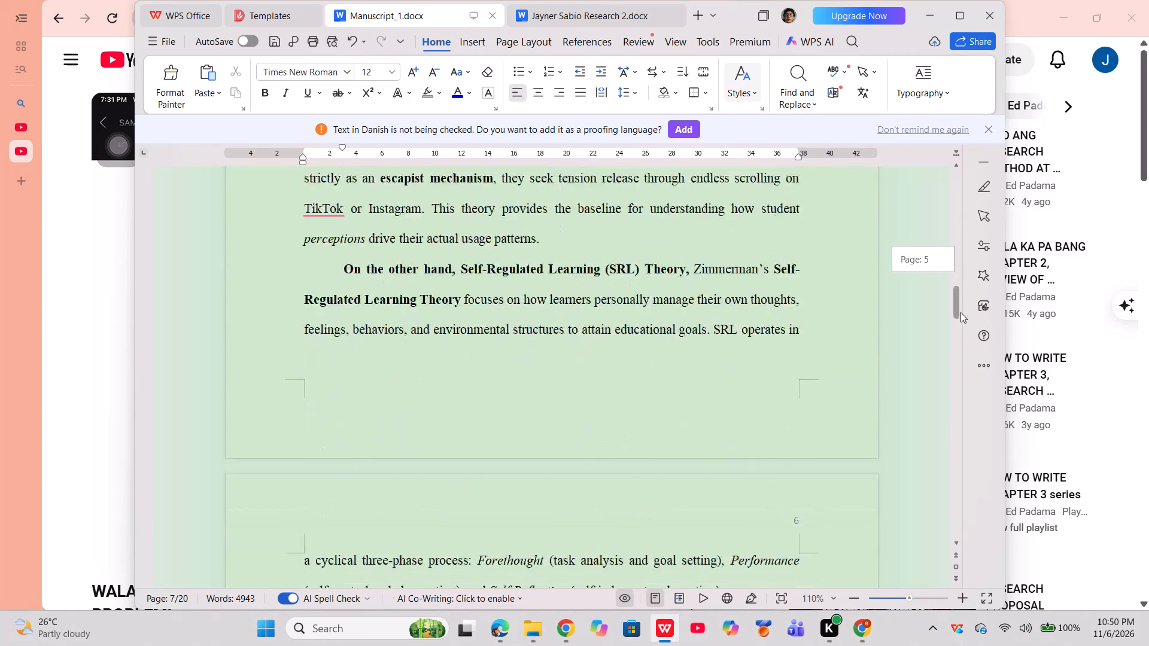
drag(960, 312, 963, 331)
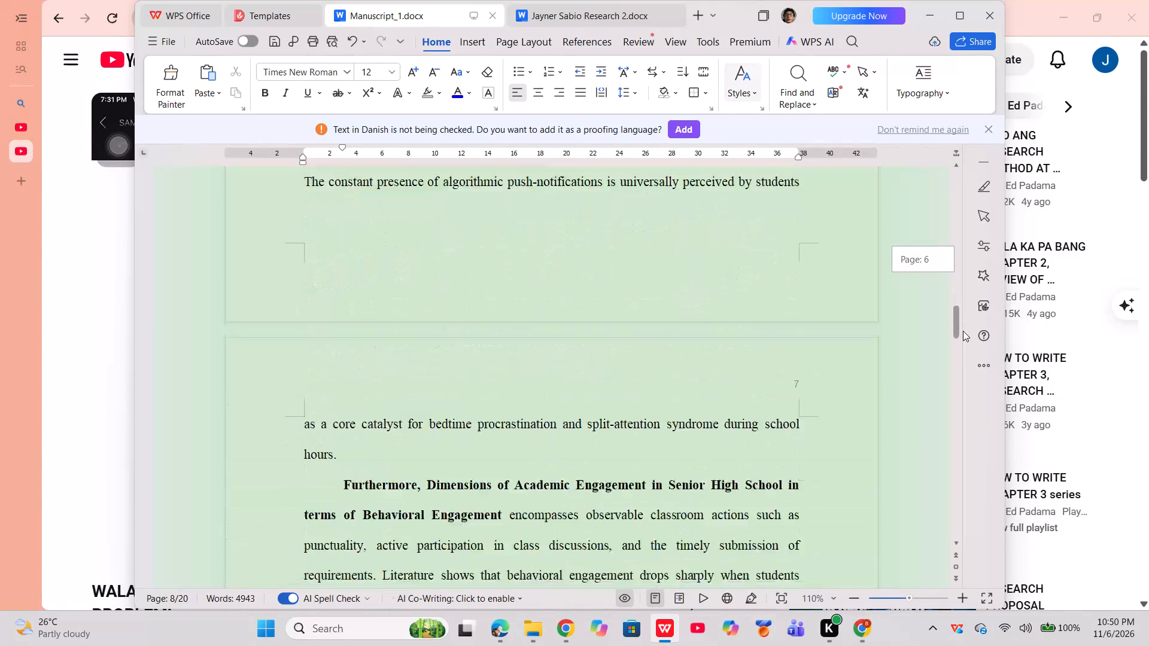
drag(963, 331, 963, 364)
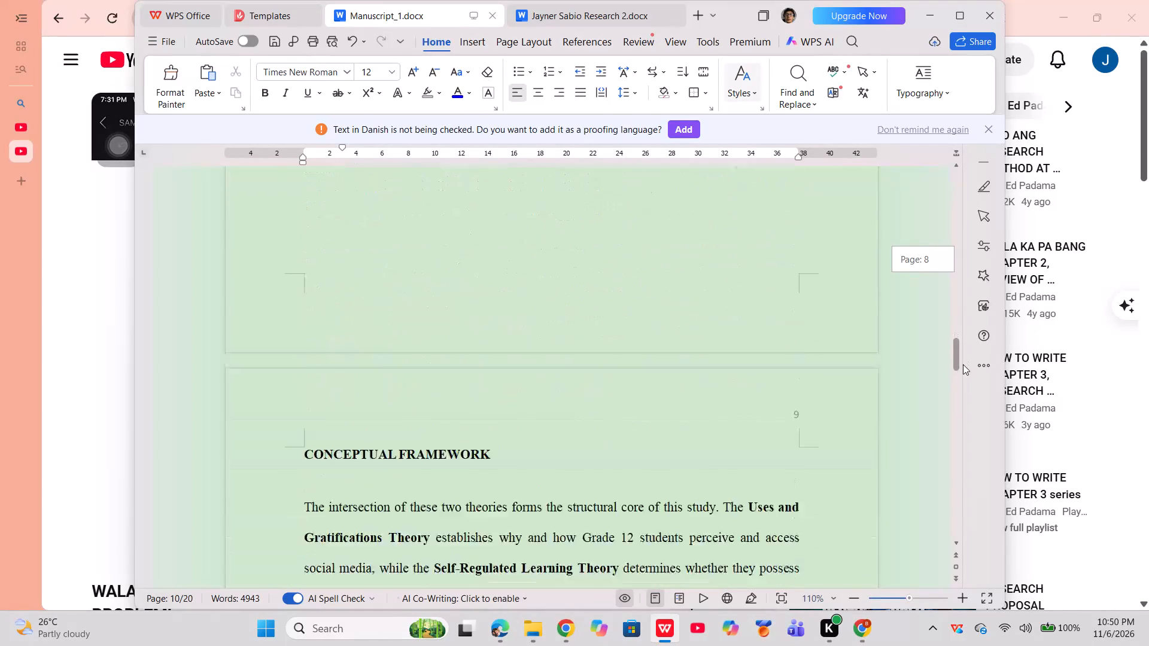
drag(963, 364, 963, 392)
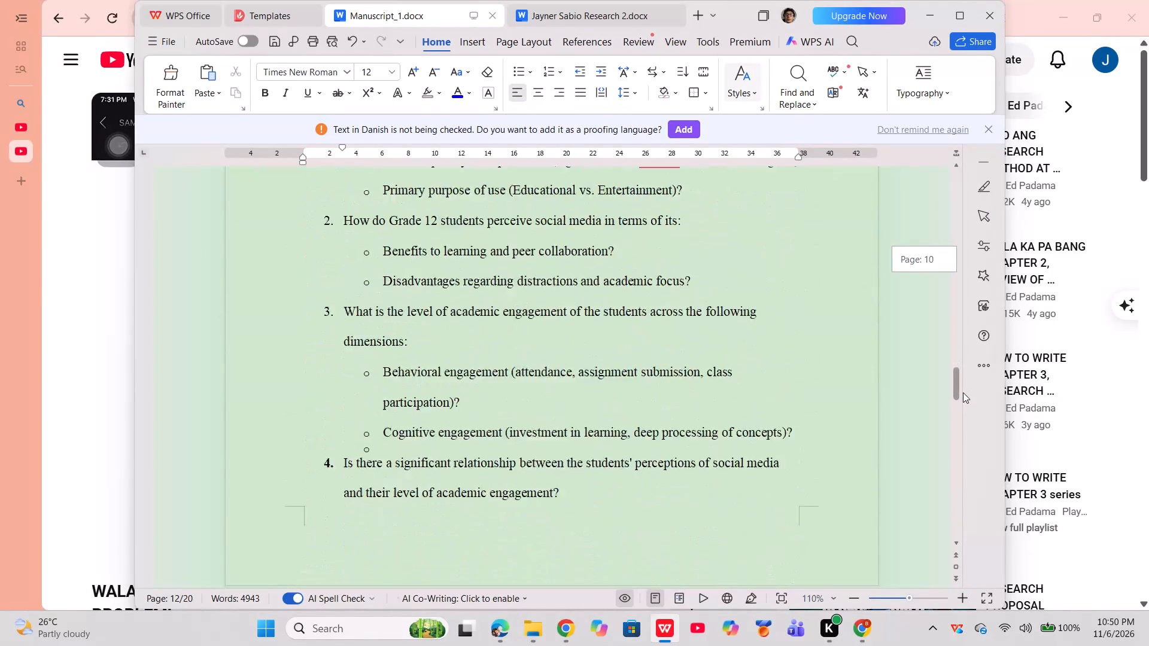
drag(963, 392, 962, 403)
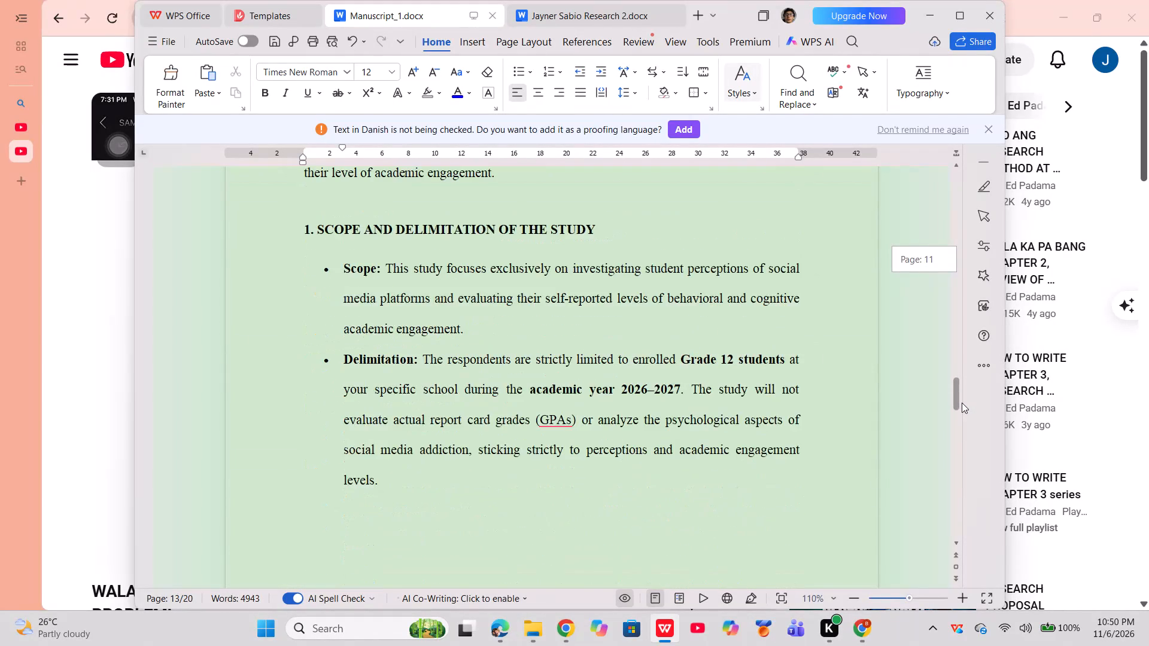
drag(962, 403, 961, 425)
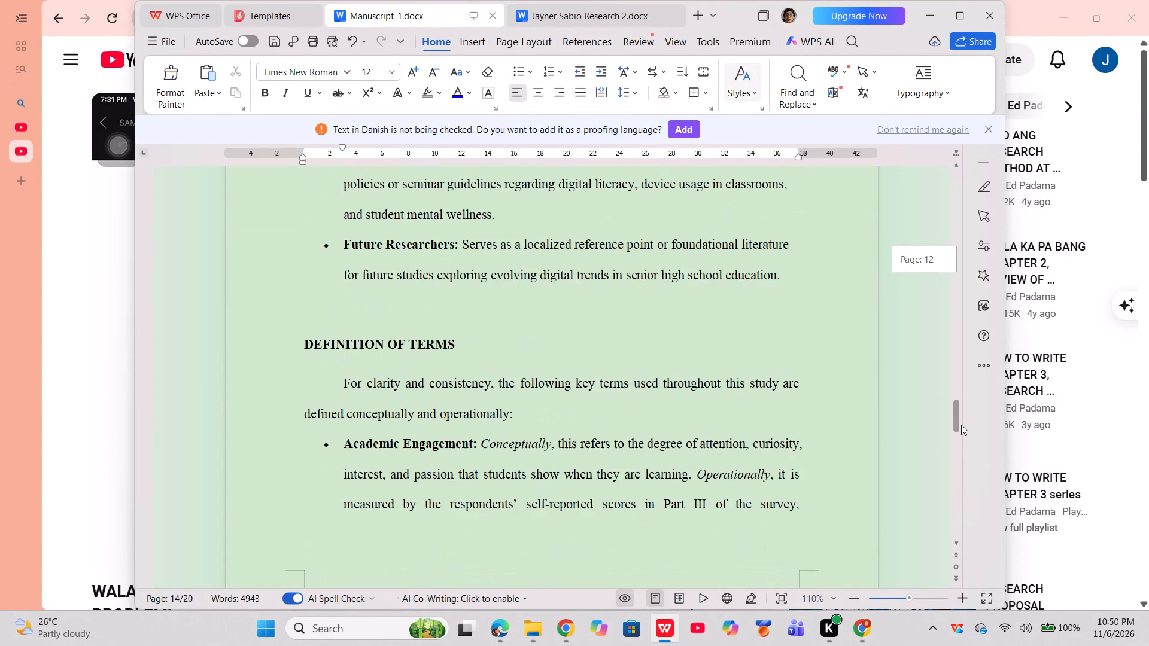
drag(961, 425, 958, 418)
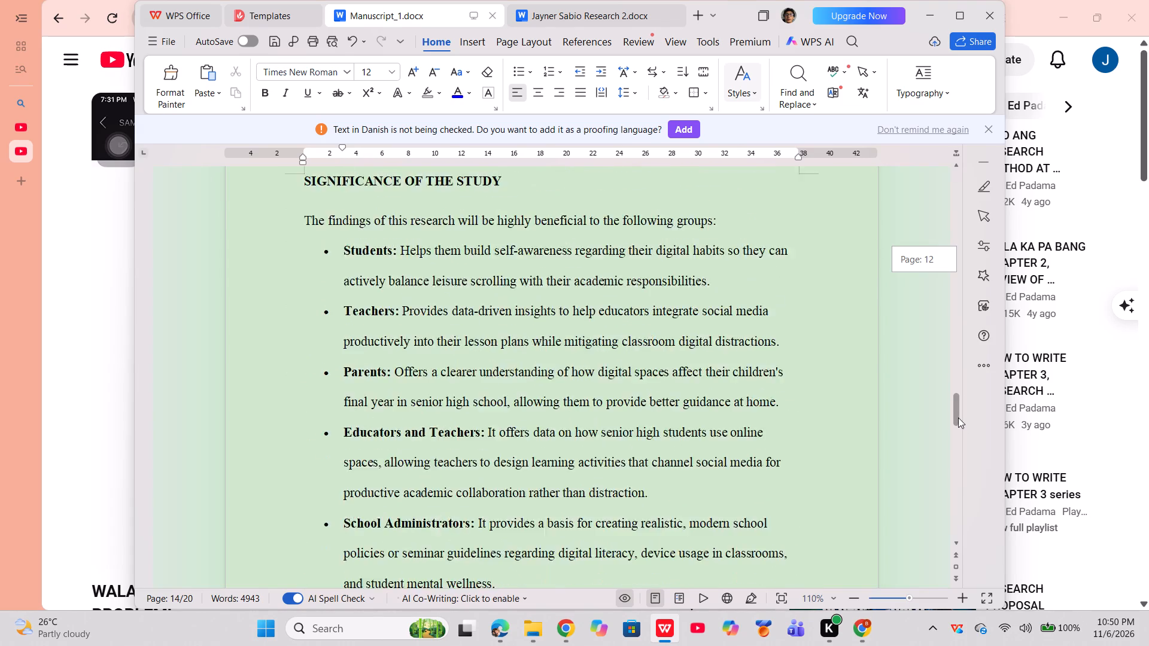
drag(958, 418, 960, 429)
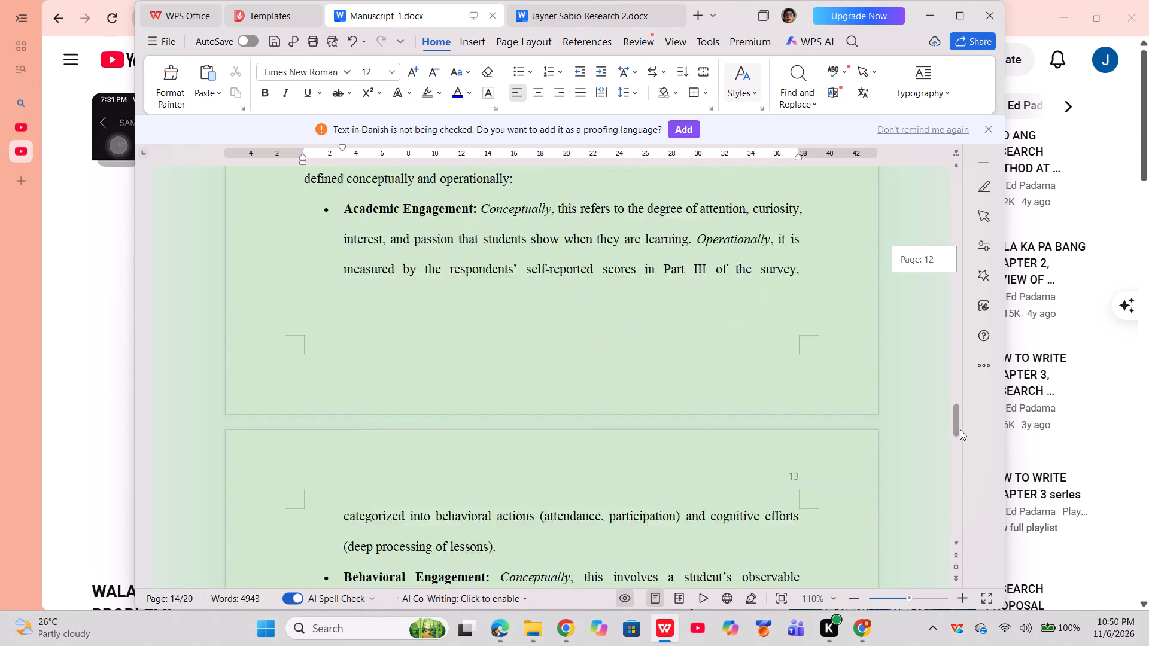
drag(960, 429, 959, 431)
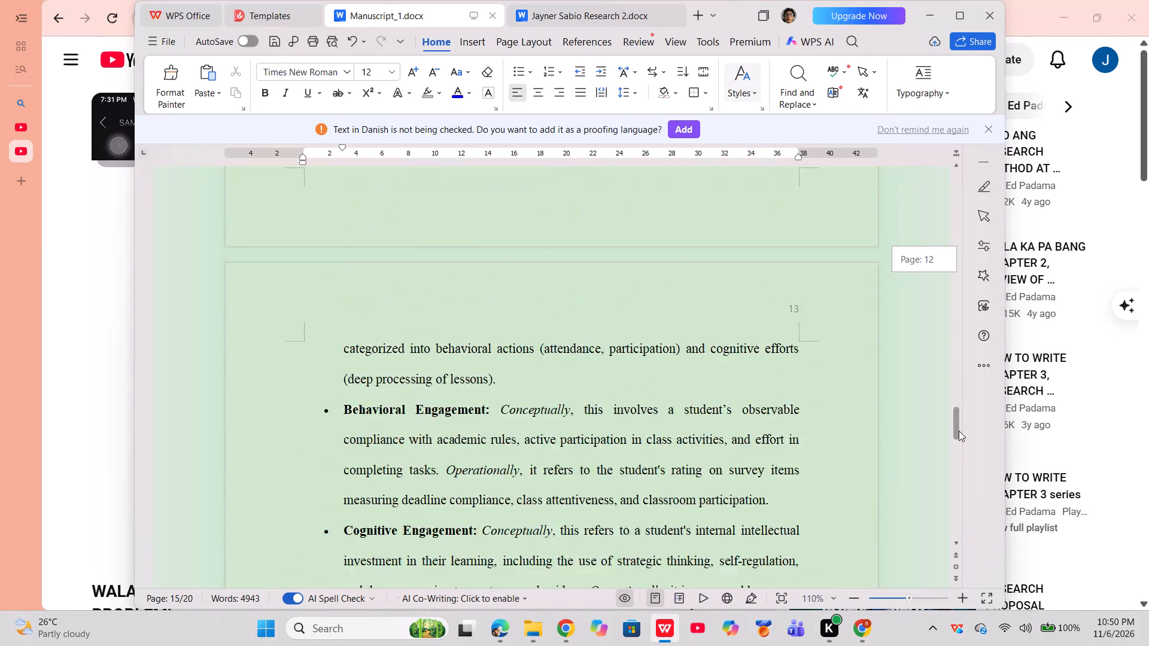
drag(959, 431, 959, 426)
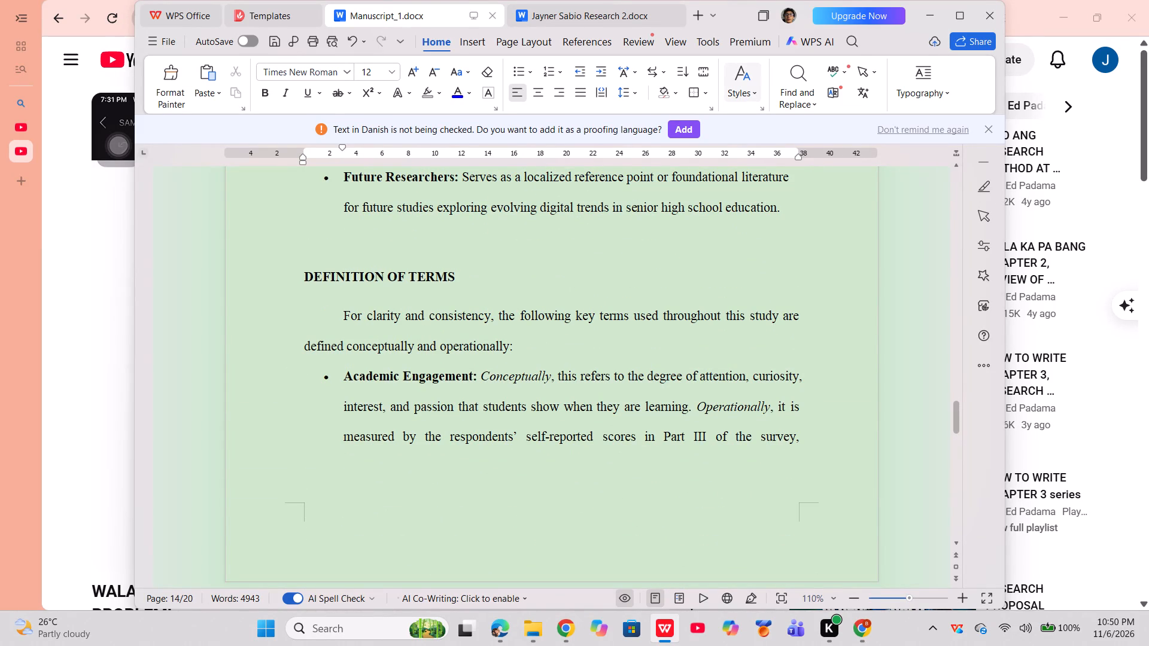
click(300, 273)
key(Return)
key(Return)
key(Return)
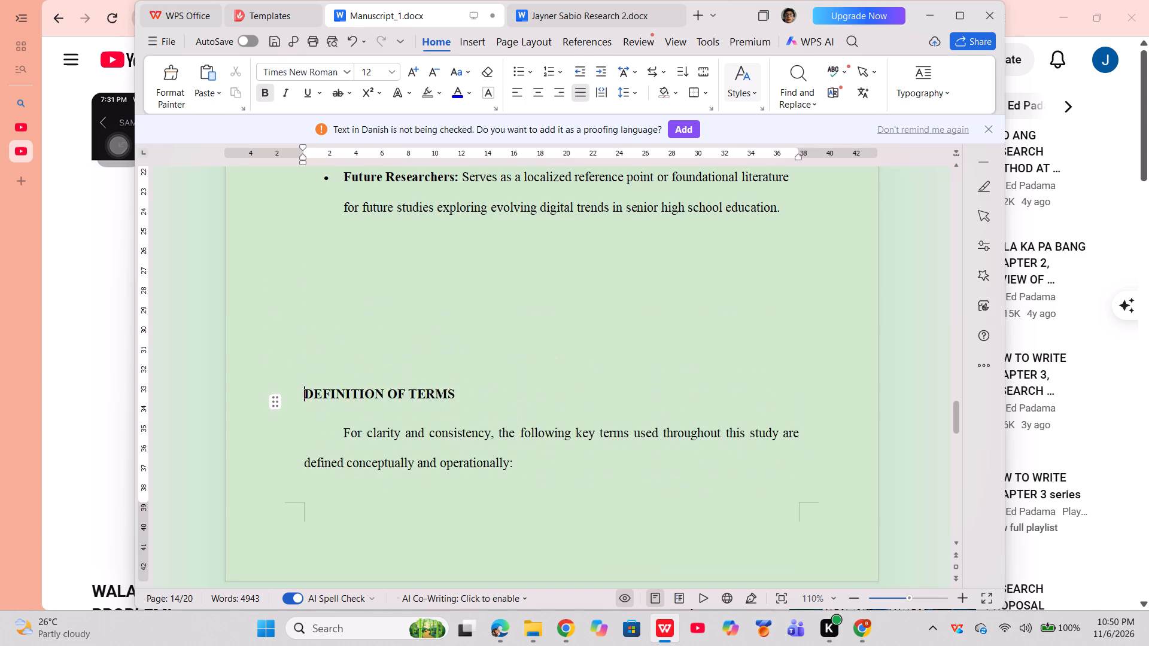
key(Return)
key(Return)
key(Return)
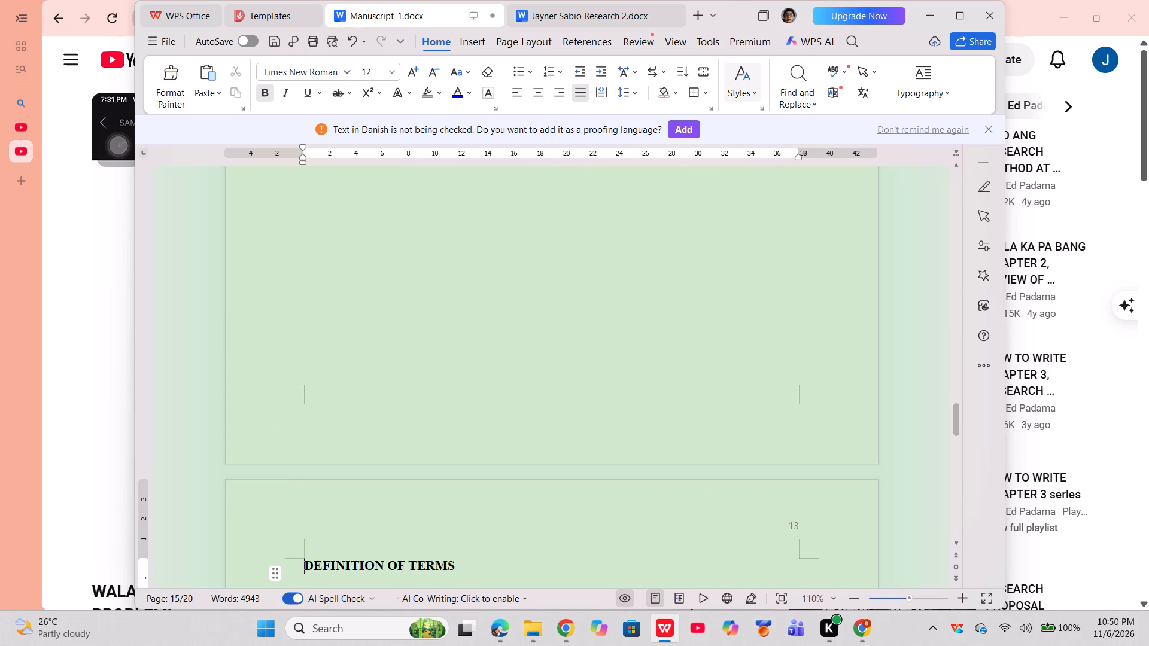
Delete the extra blank lines above the Chapter II heading on page 14 and save the document.
drag(957, 410, 957, 422)
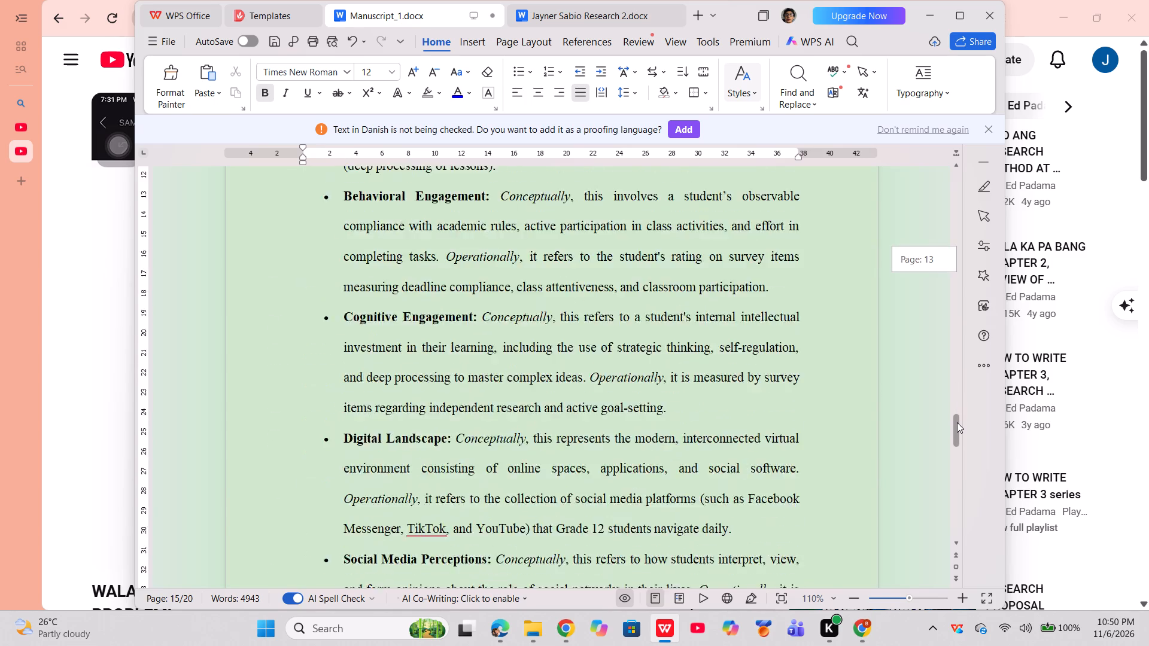
drag(957, 422, 957, 430)
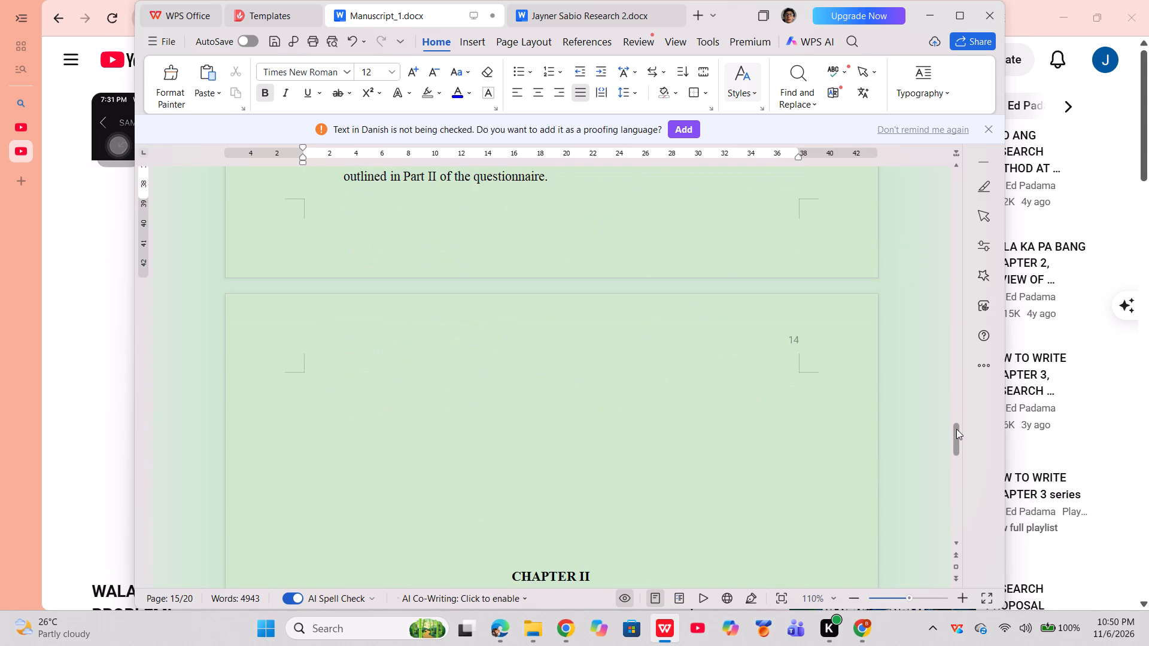
click(399, 521)
key(BackSpace)
key(BackSpace)
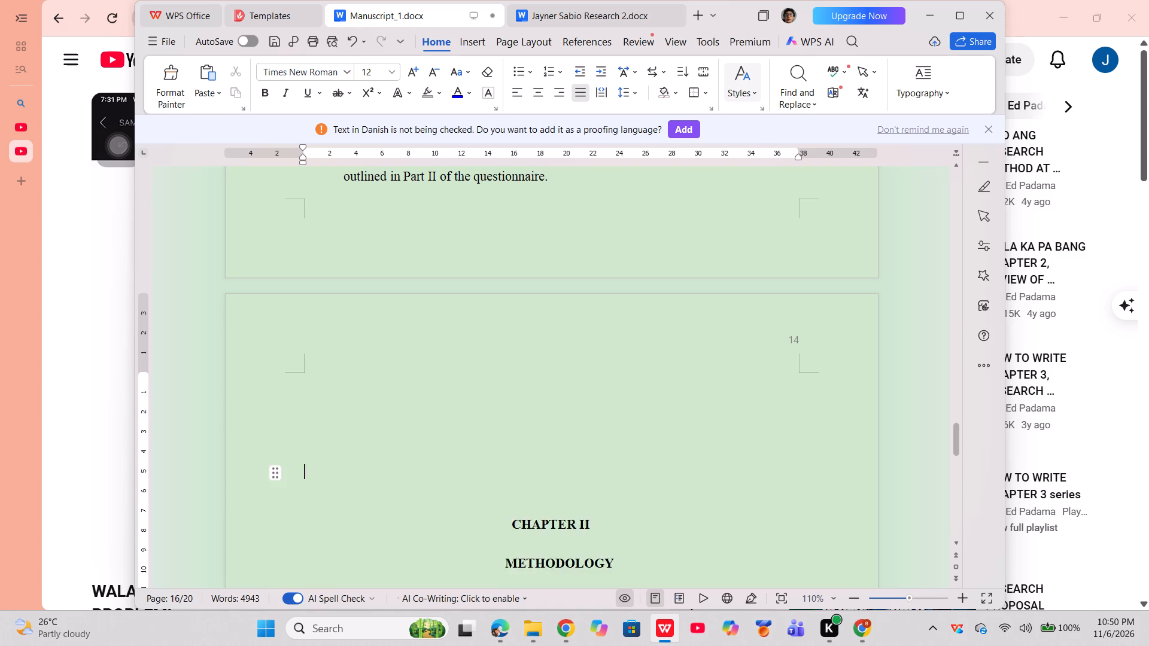
key(BackSpace)
key(BackSpace)
key(BackSpace)
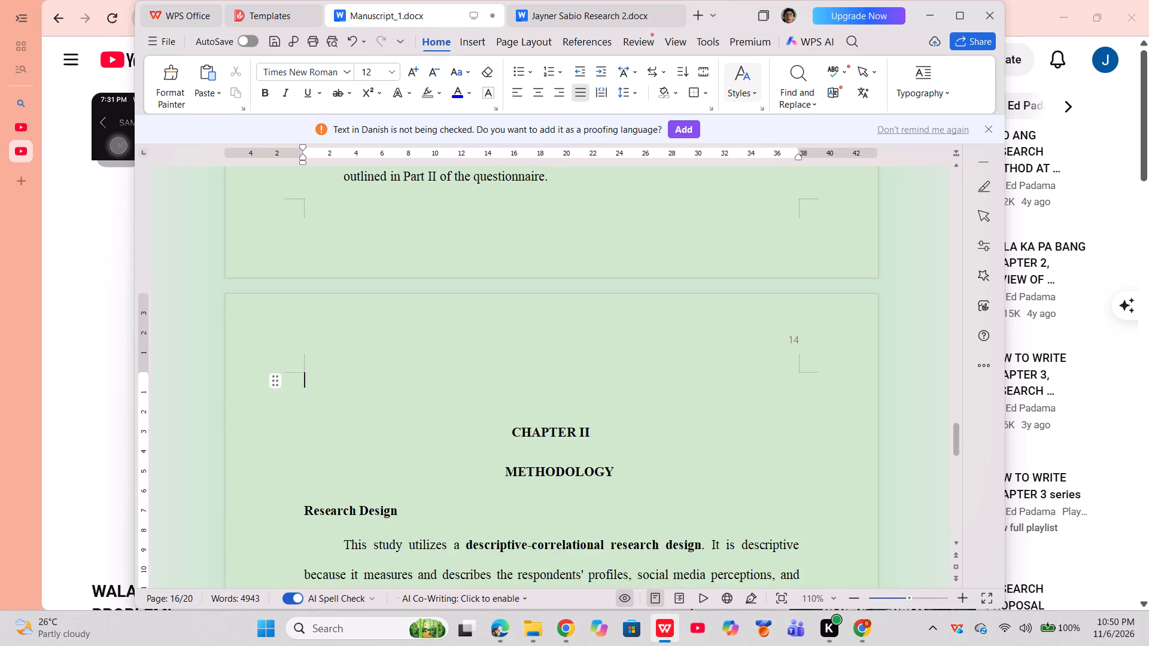
key(BackSpace)
key(ctrl+s)
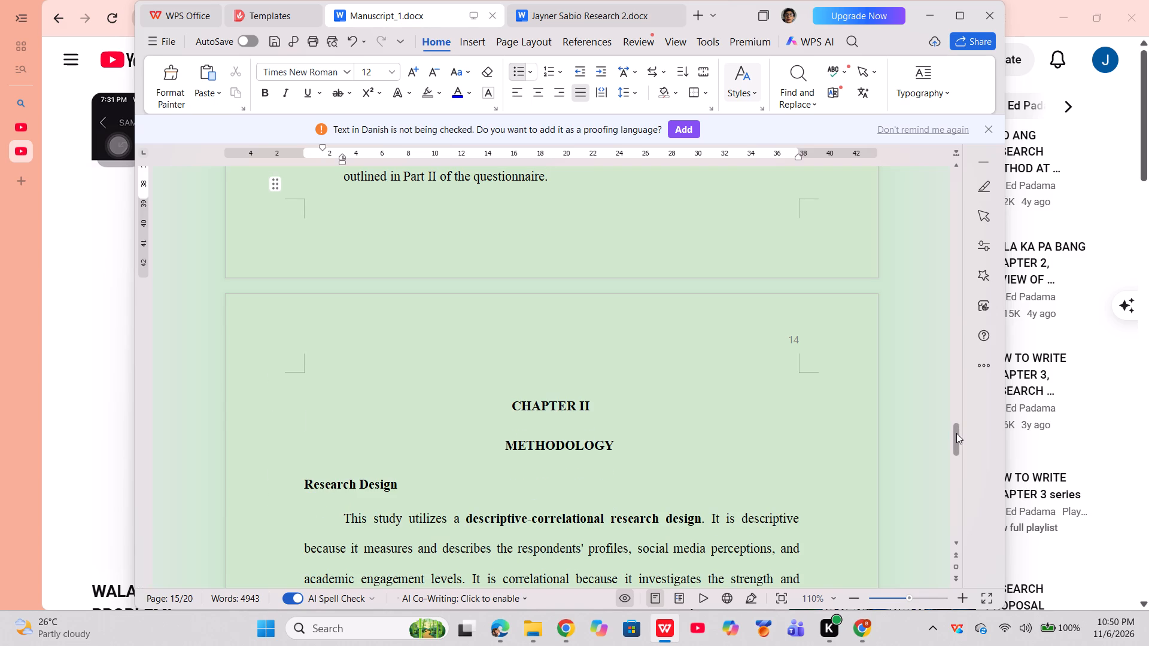
Set the Definition of Terms page number in the table of contents to 13.
drag(956, 433, 948, 383)
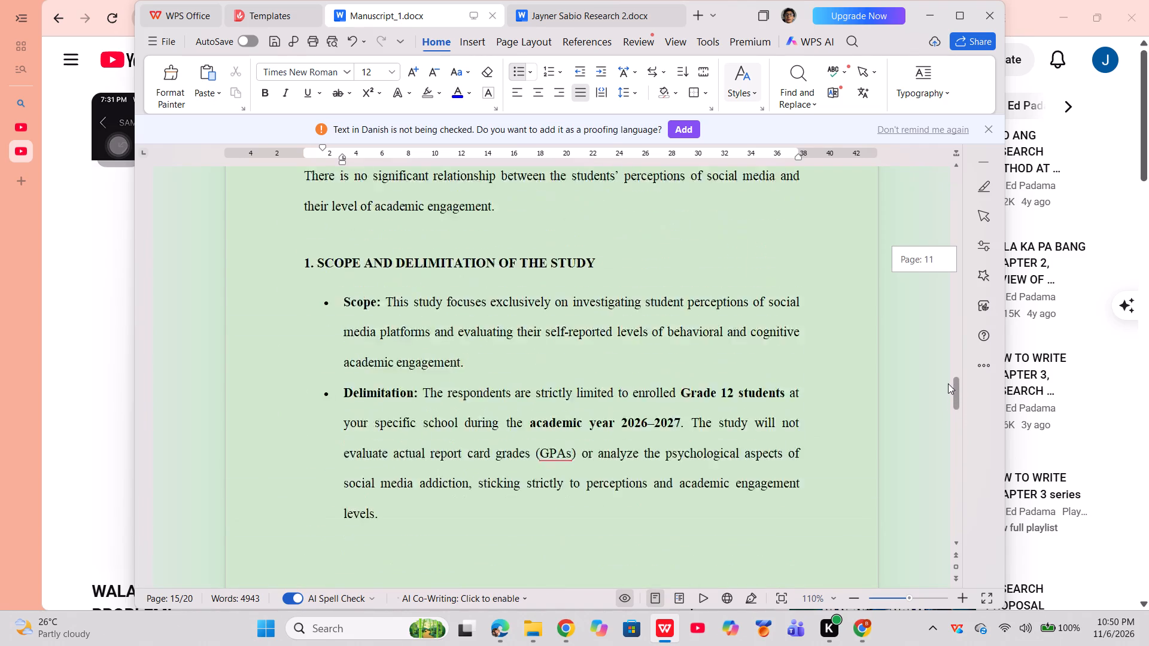
drag(948, 383, 944, 292)
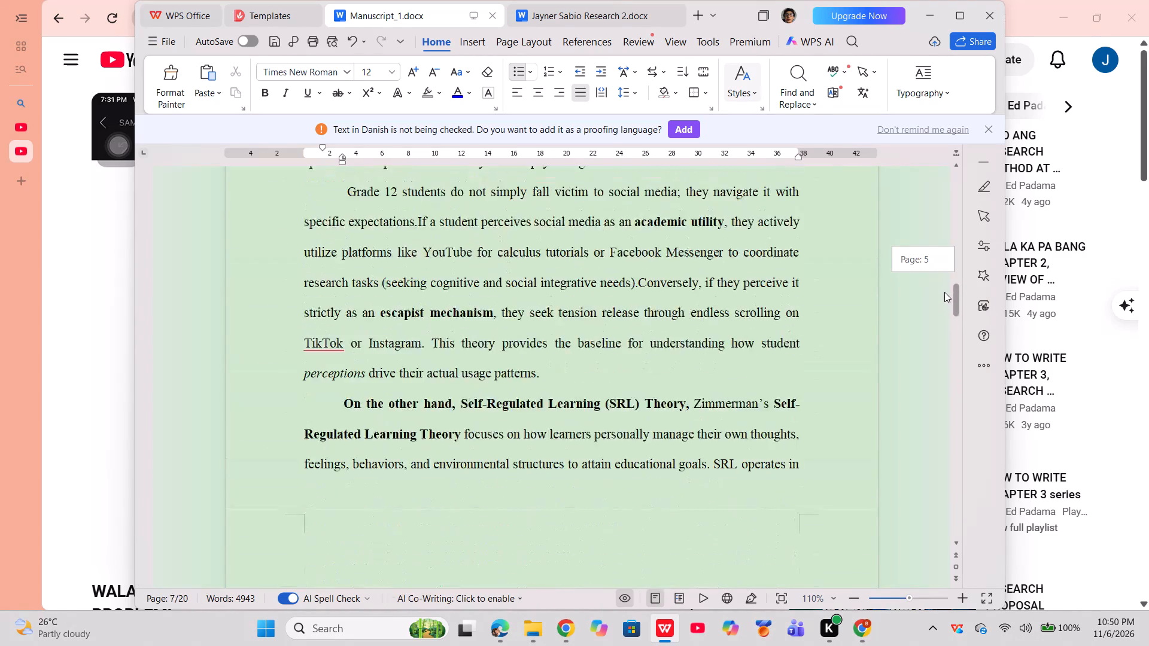
drag(944, 292, 938, 238)
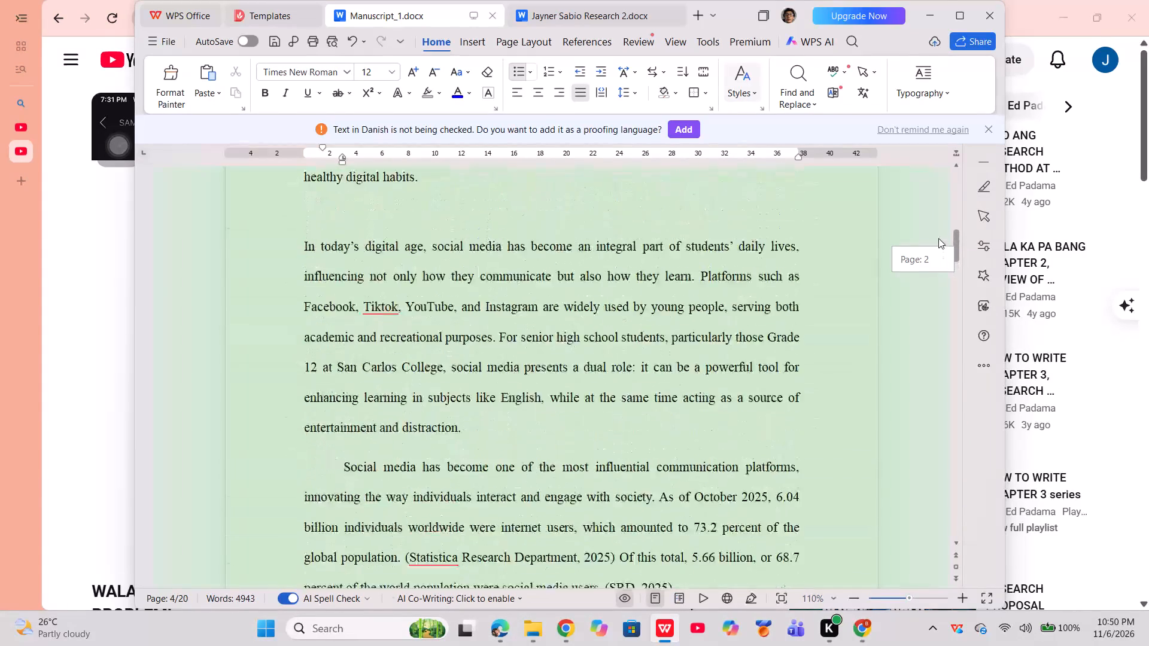
drag(938, 238, 938, 211)
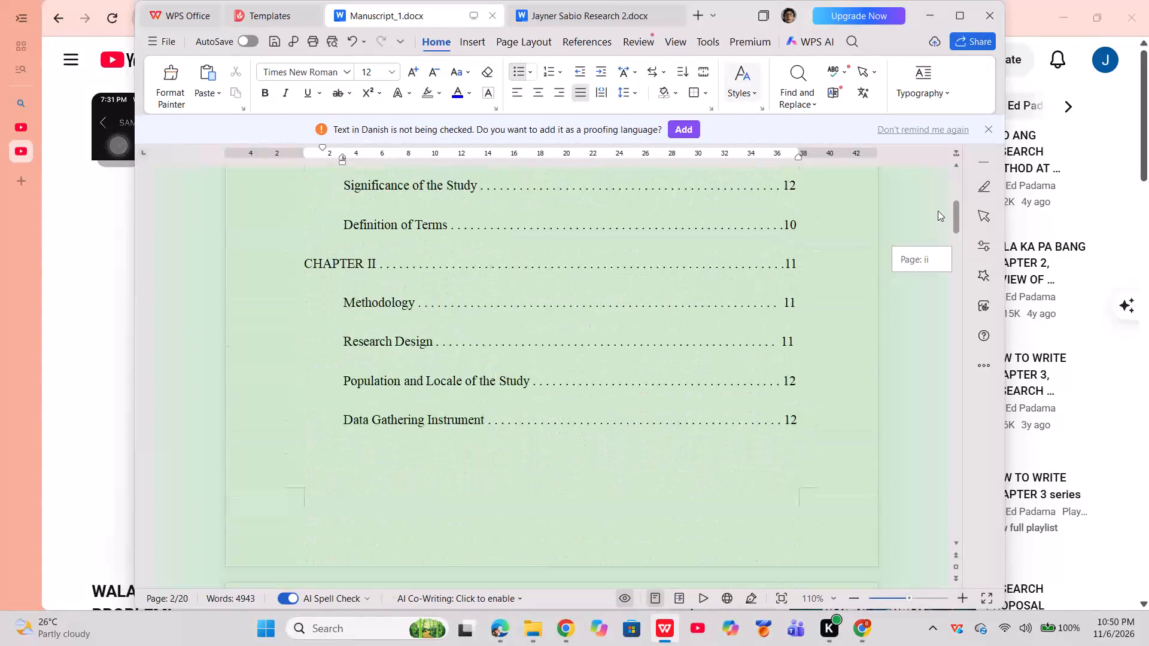
drag(938, 211, 937, 209)
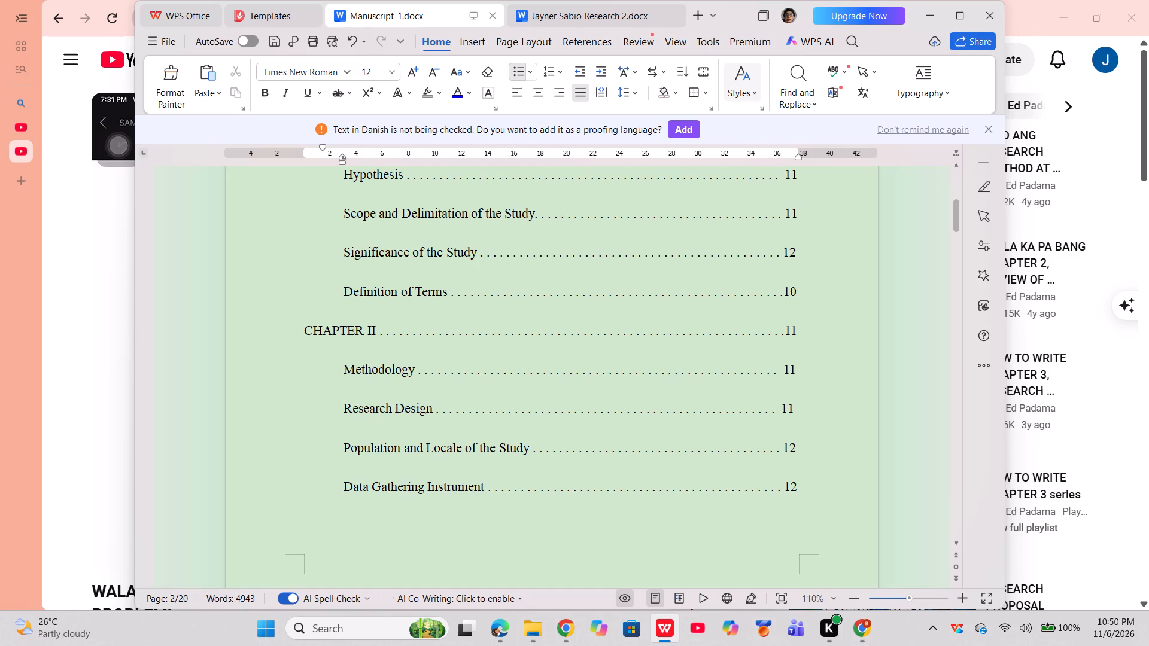
click(820, 291)
key(BackSpace)
key(3)
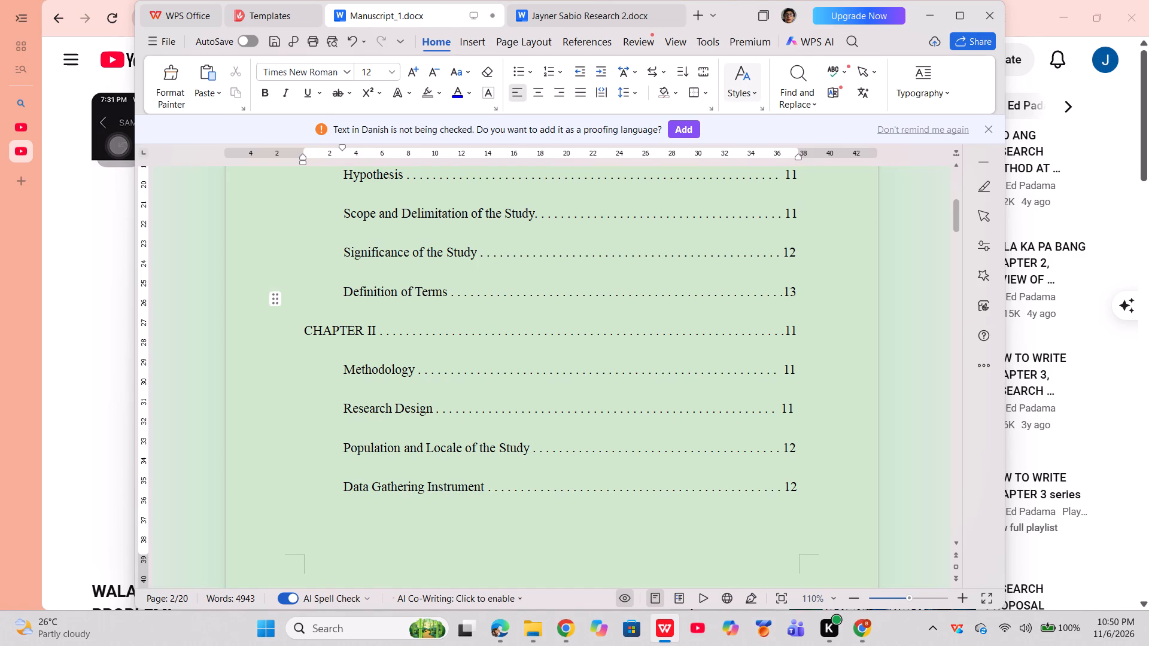
Set the page numbers of the CHAPTER II and Methodology entries in the table of contents to 14 and save the document.
key(ctrl+s)
click(803, 331)
key(BackSpace)
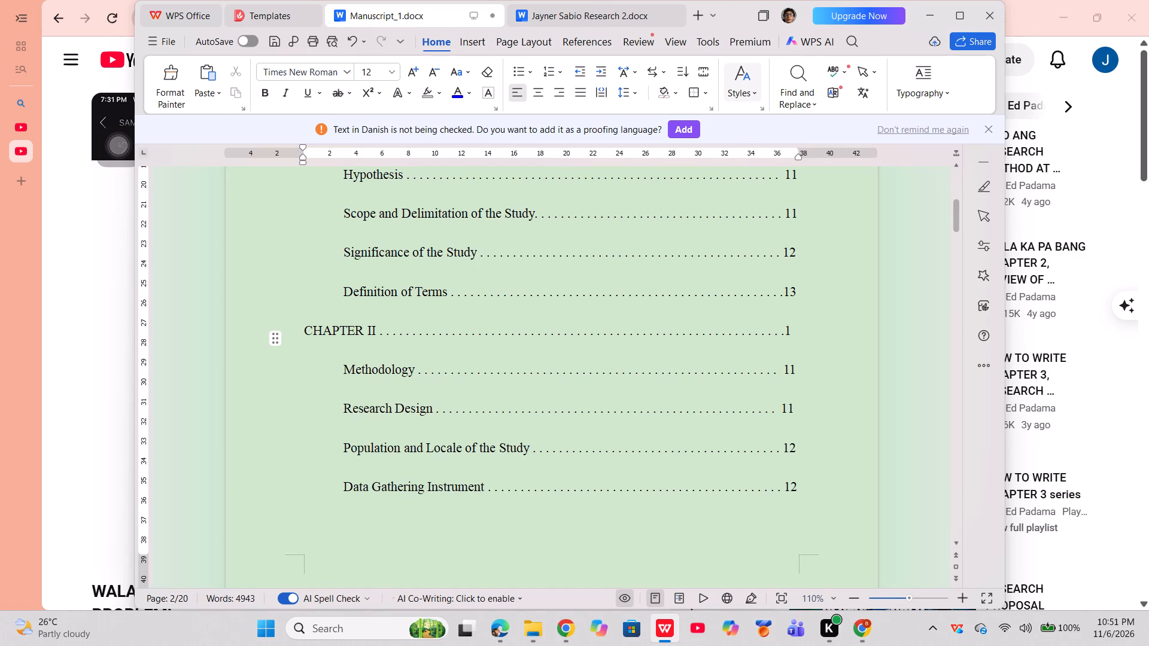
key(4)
click(801, 370)
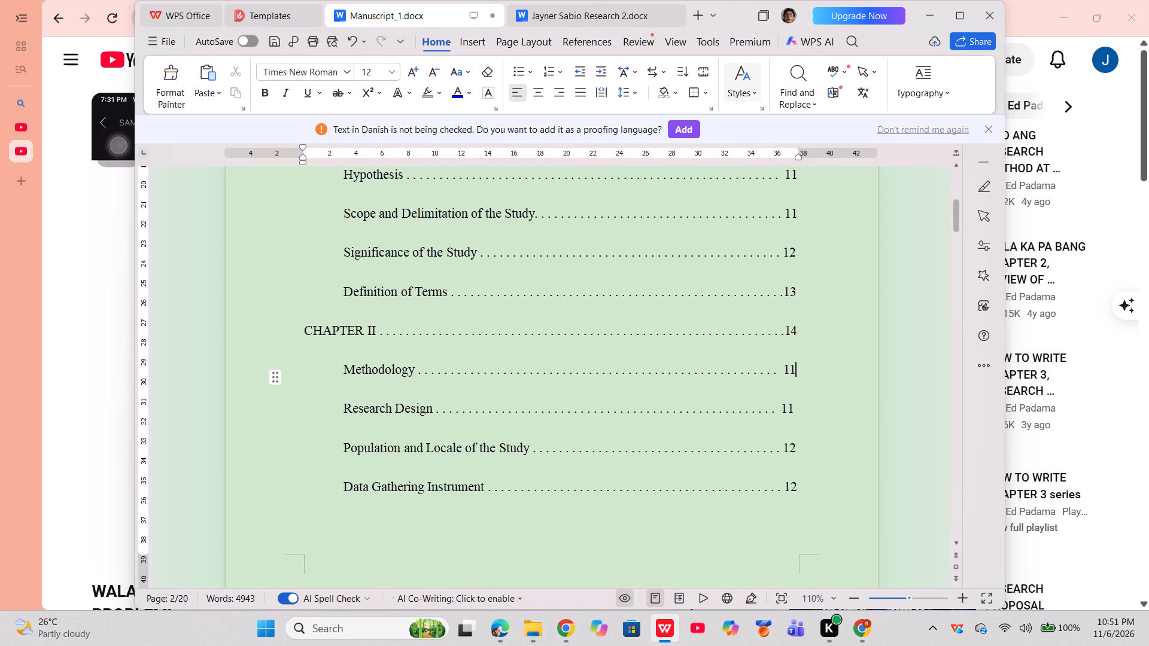
key(BackSpace)
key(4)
key(ctrl+s)
key(ctrl+s)
click(828, 313)
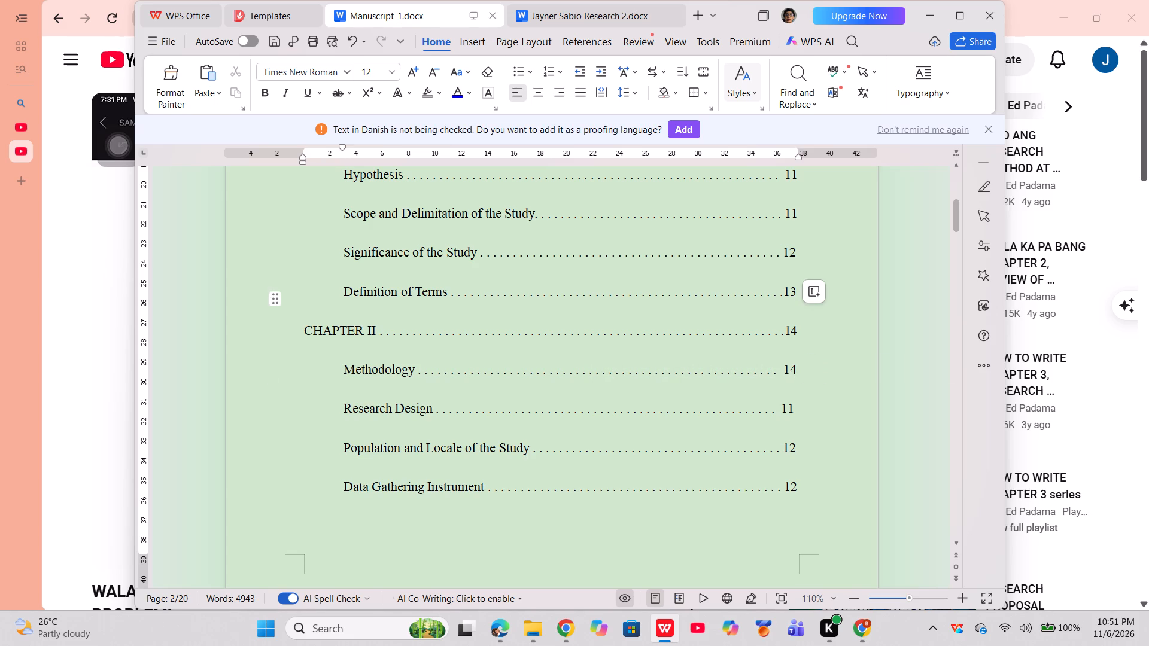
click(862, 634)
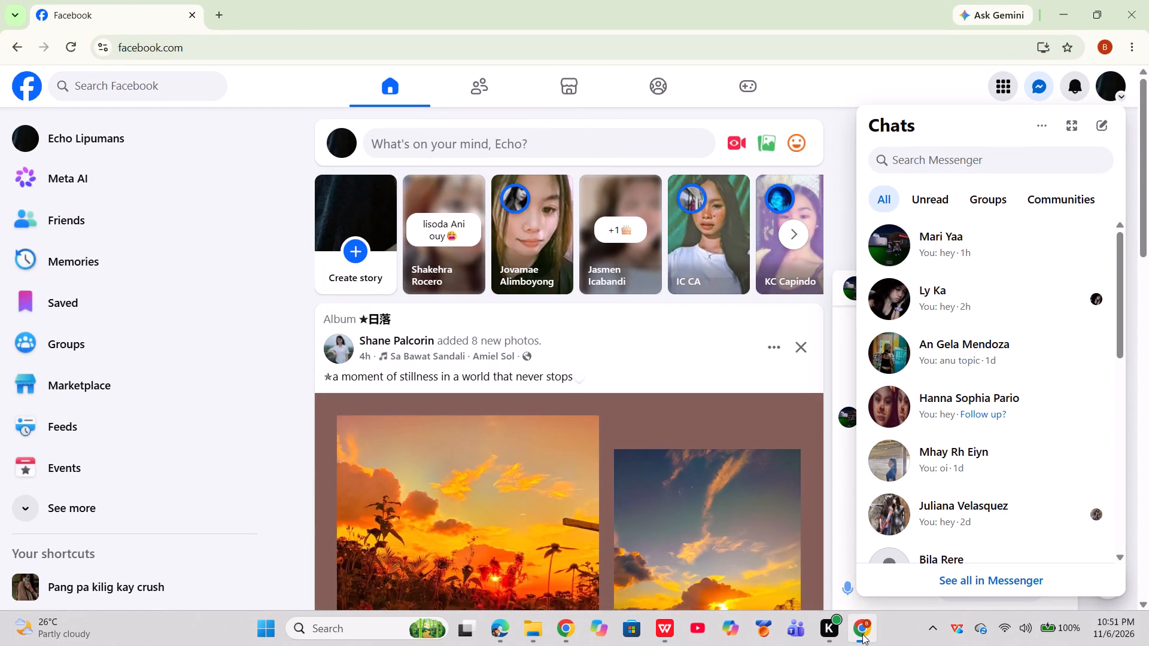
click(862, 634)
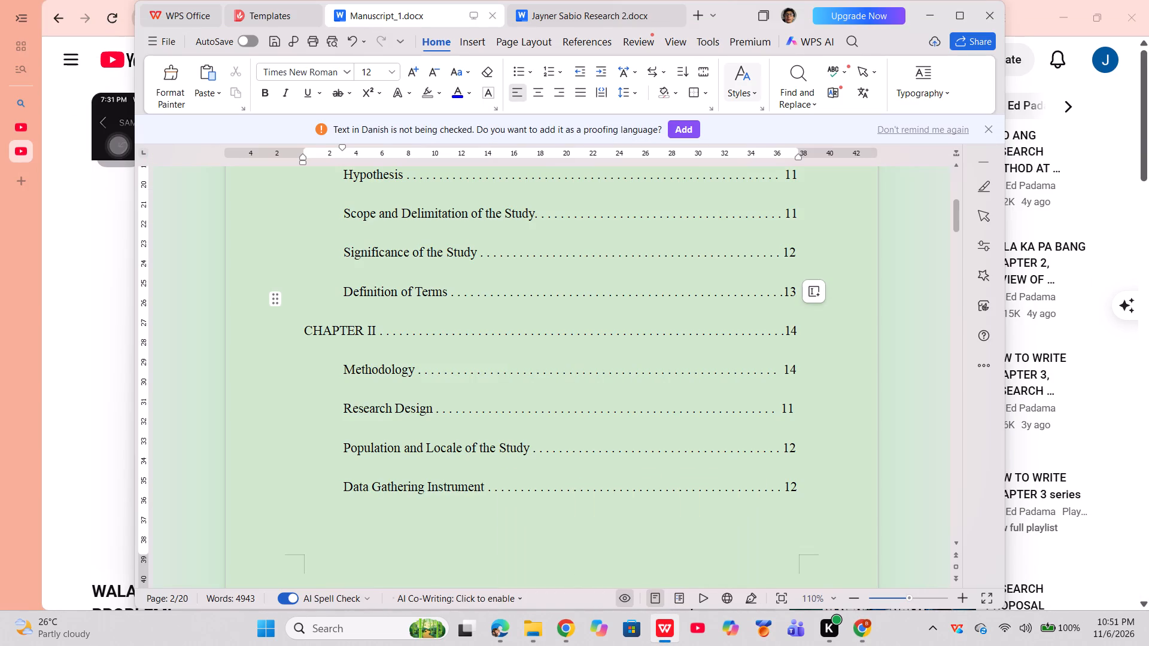
Check in the manuscript body which page the Research Design section starts on.
drag(957, 223, 953, 270)
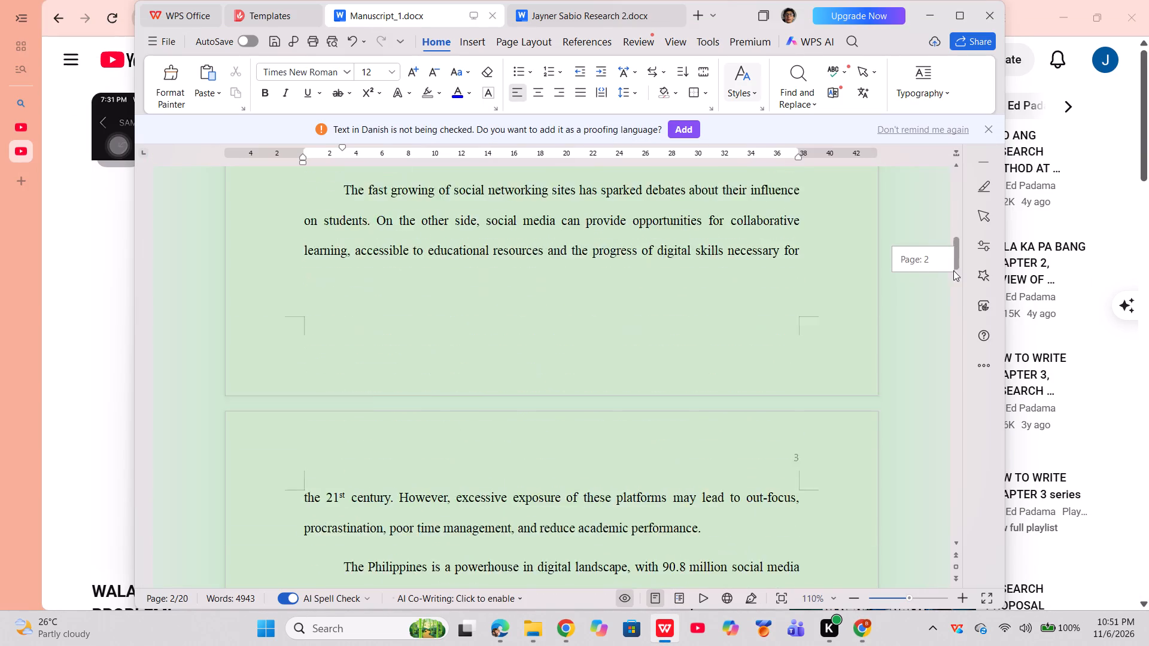
Delete the remaining blank line above the Chapter II heading so it sits at the top of page 14.
drag(953, 270, 947, 370)
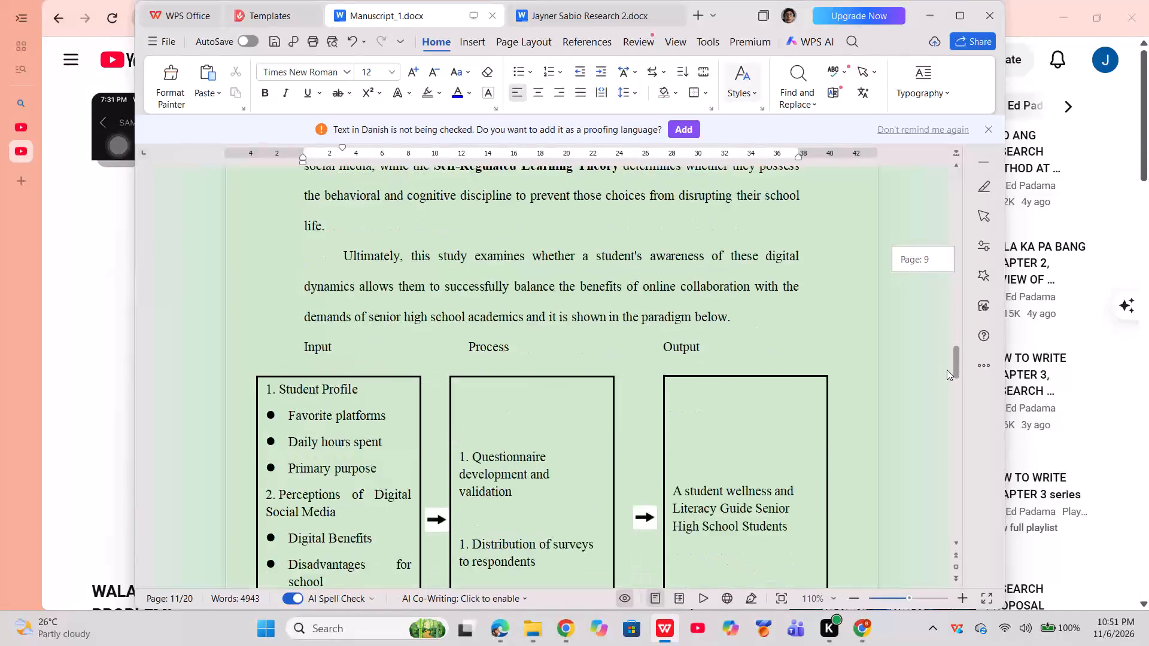
drag(947, 370, 951, 385)
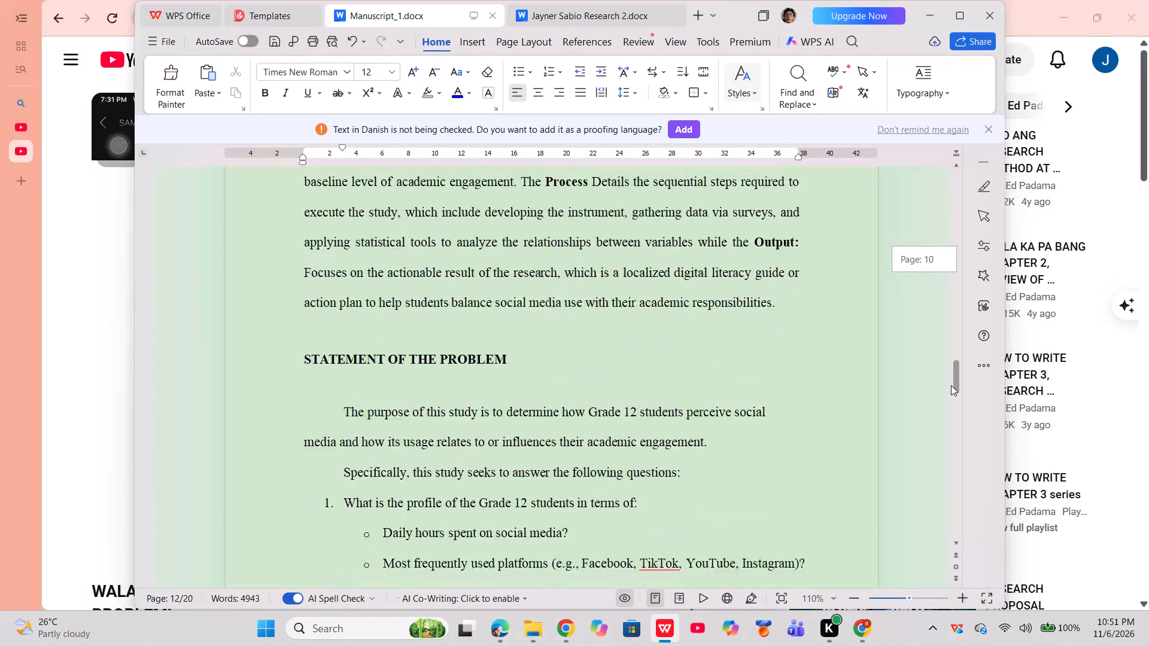
drag(951, 385, 952, 413)
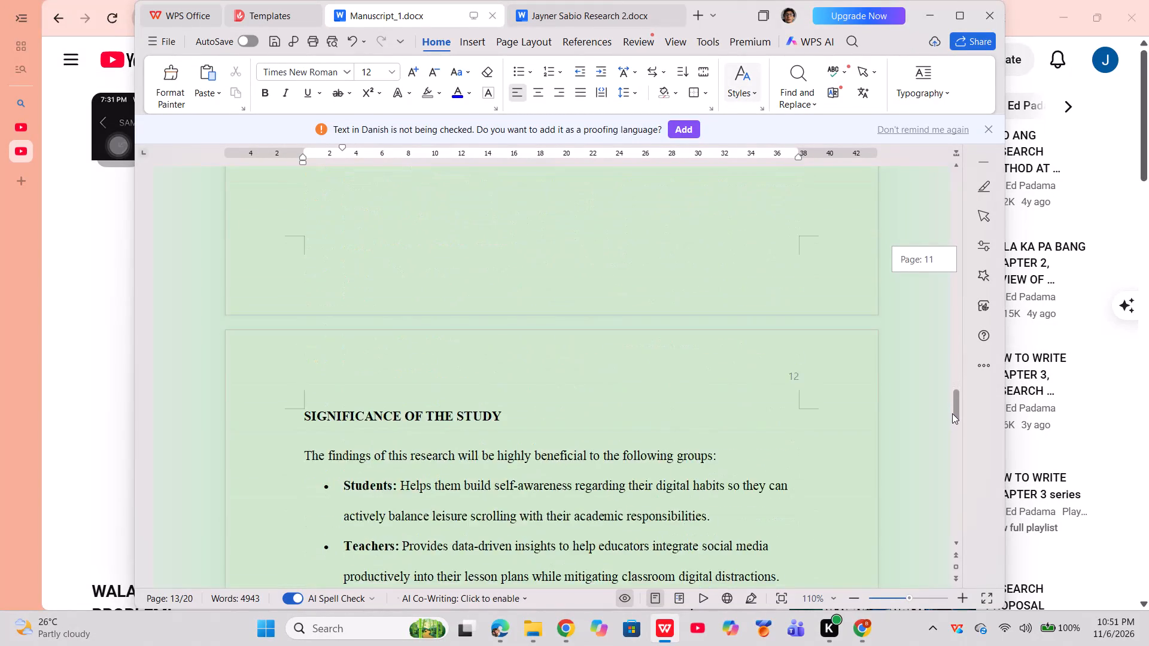
drag(952, 413, 953, 435)
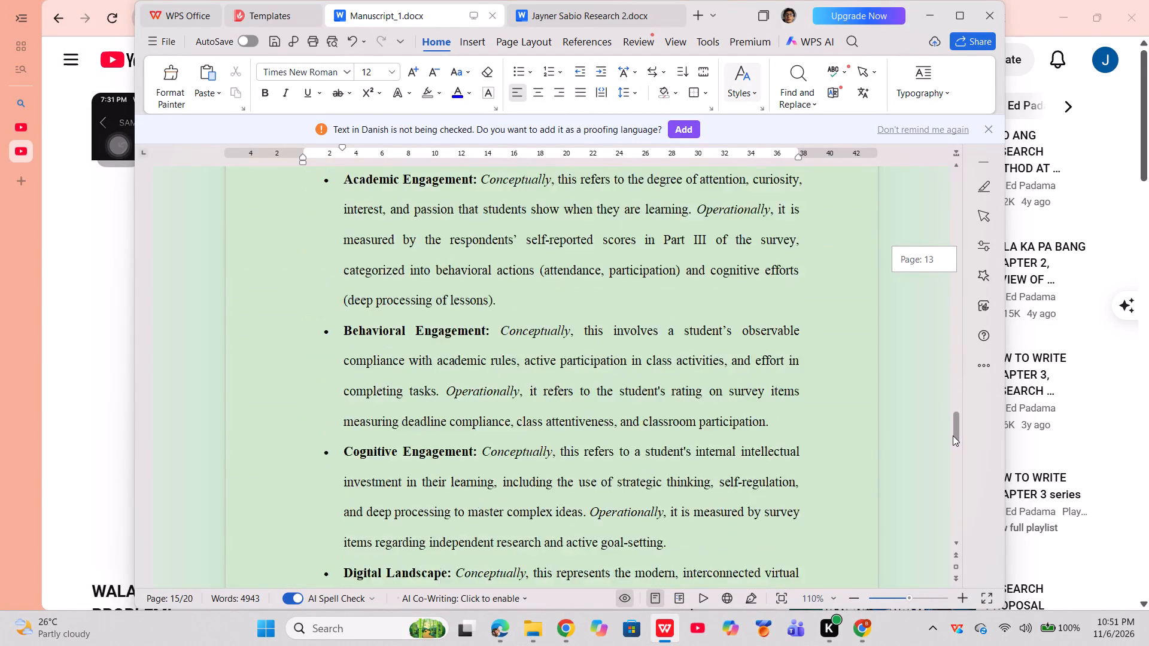
drag(953, 435, 953, 449)
click(288, 298)
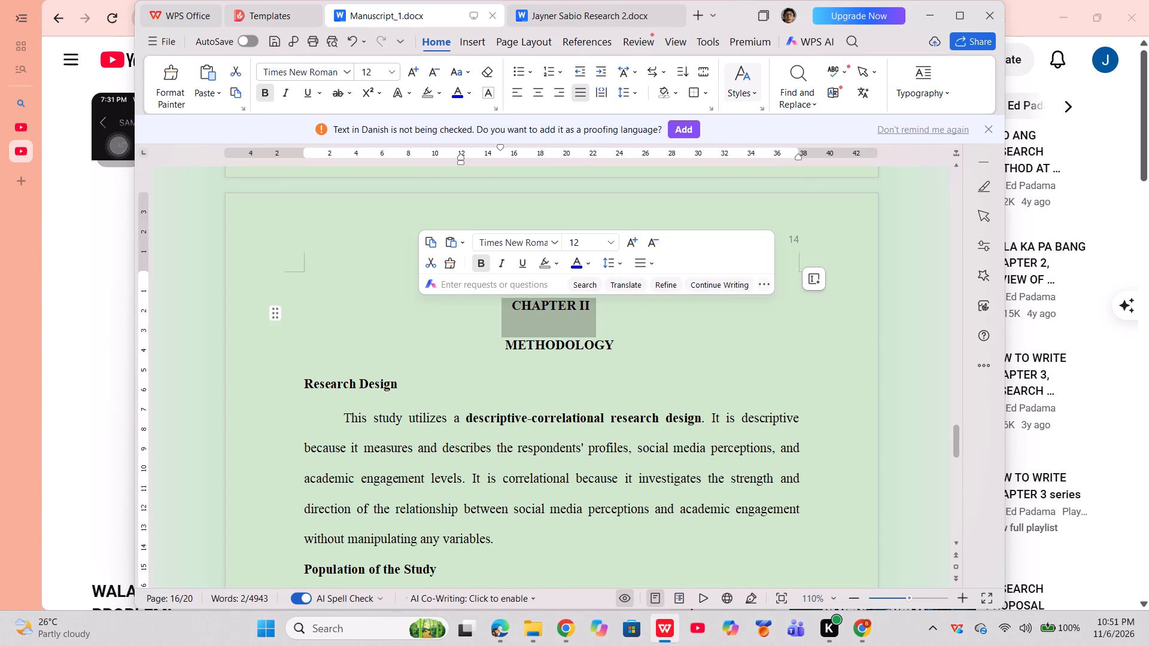
click(314, 294)
key(BackSpace)
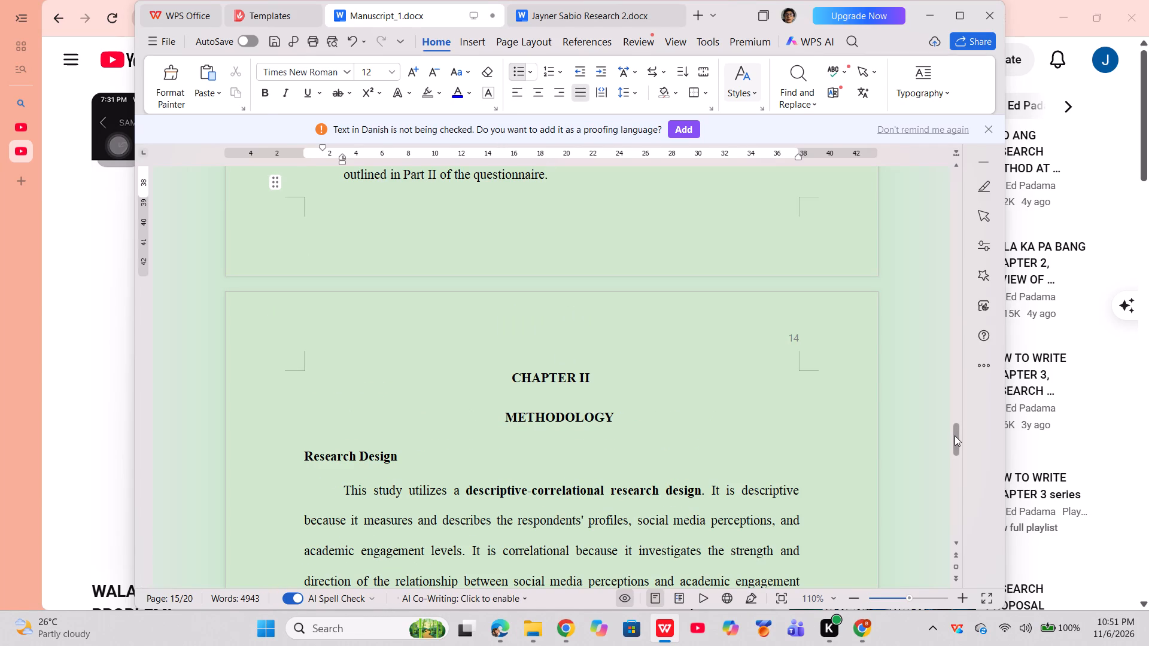
Set the Research Design page number in the table of contents to 14, extending its dot leader by one dot.
drag(955, 435, 955, 437)
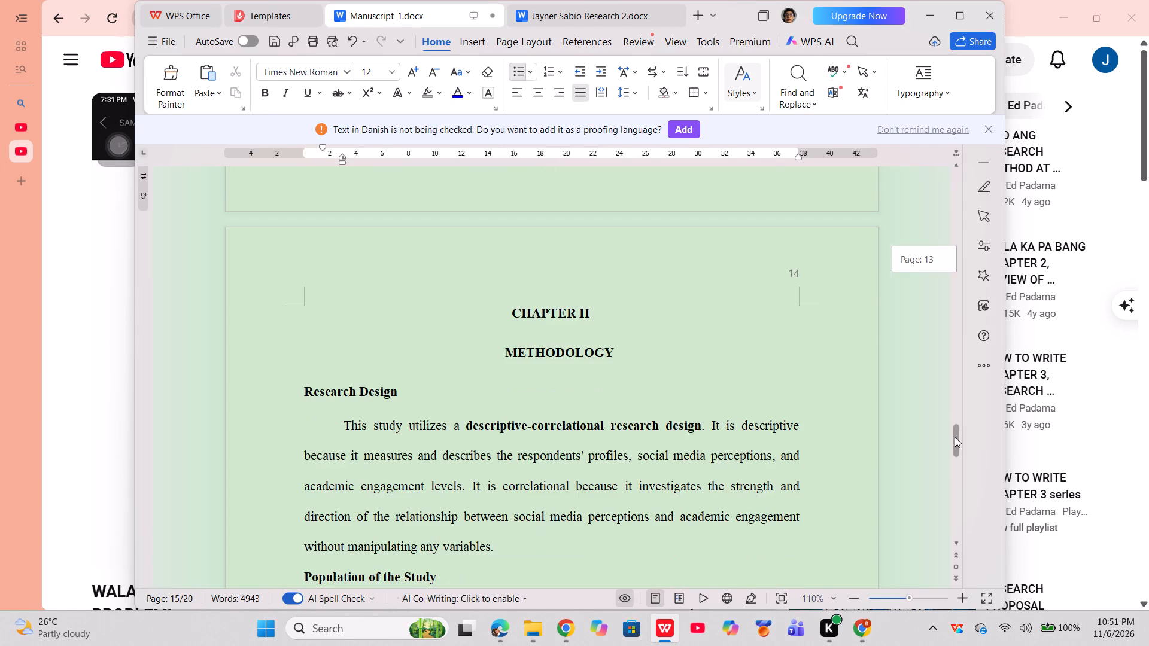
drag(955, 437, 955, 440)
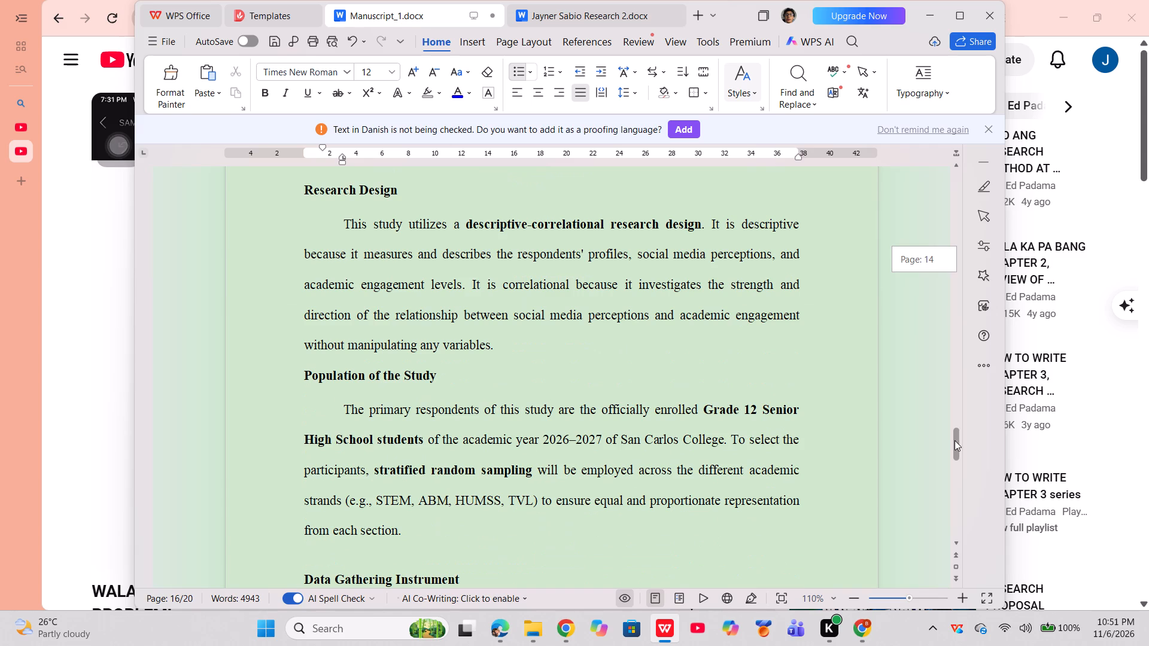
drag(955, 440, 956, 437)
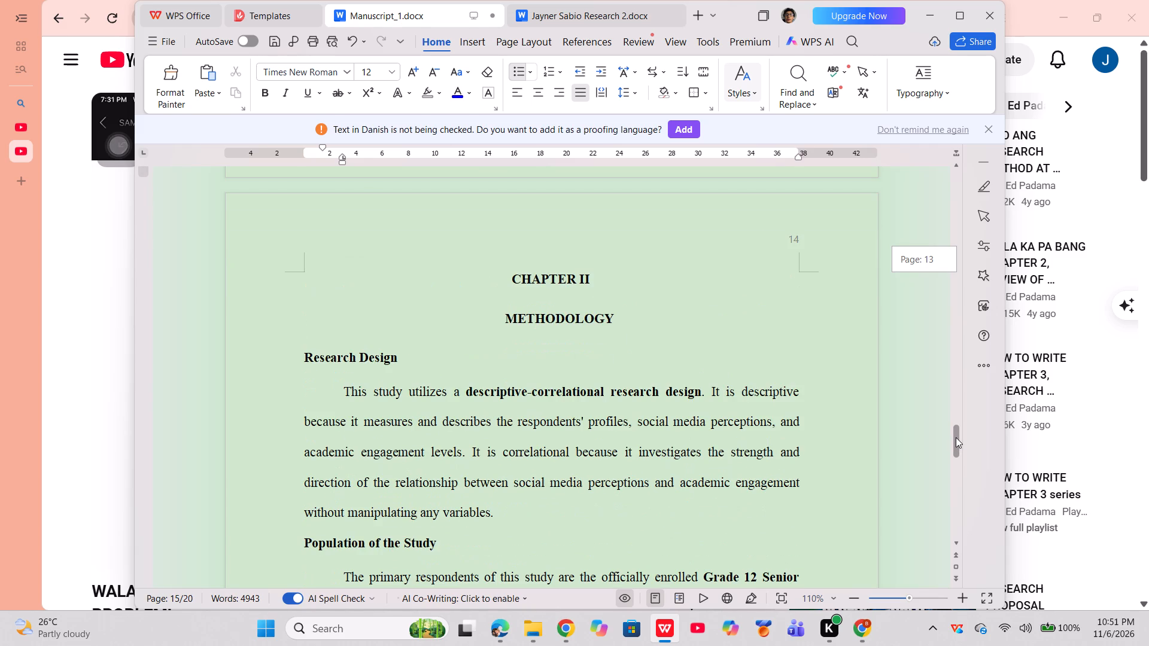
drag(956, 437, 925, 237)
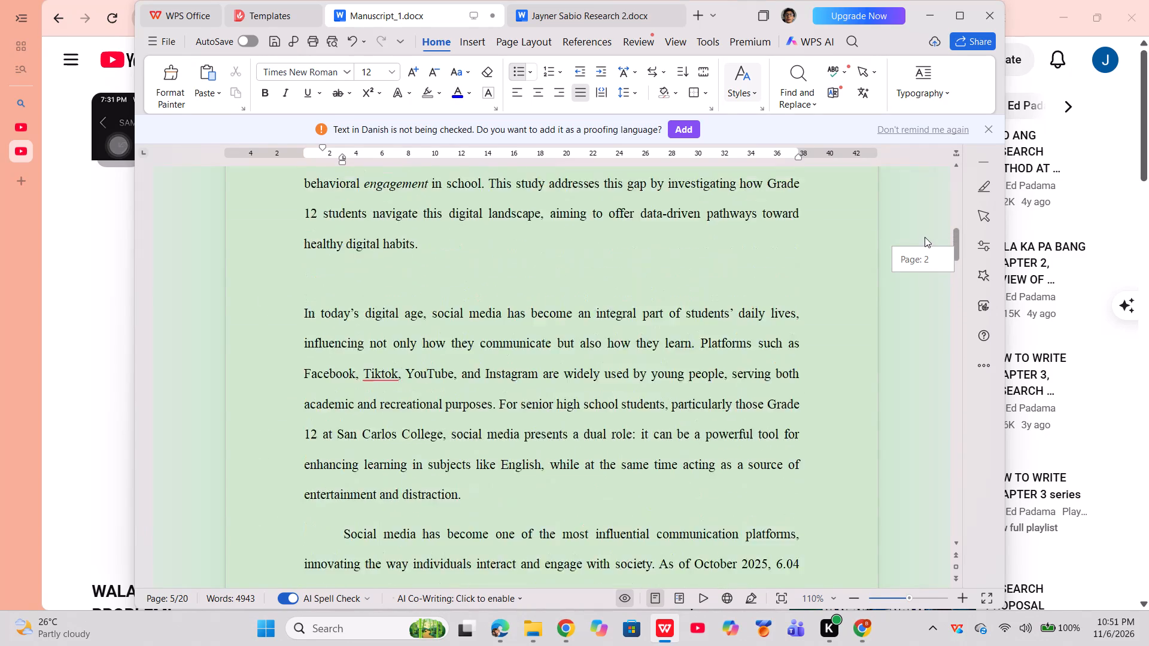
drag(925, 237, 917, 214)
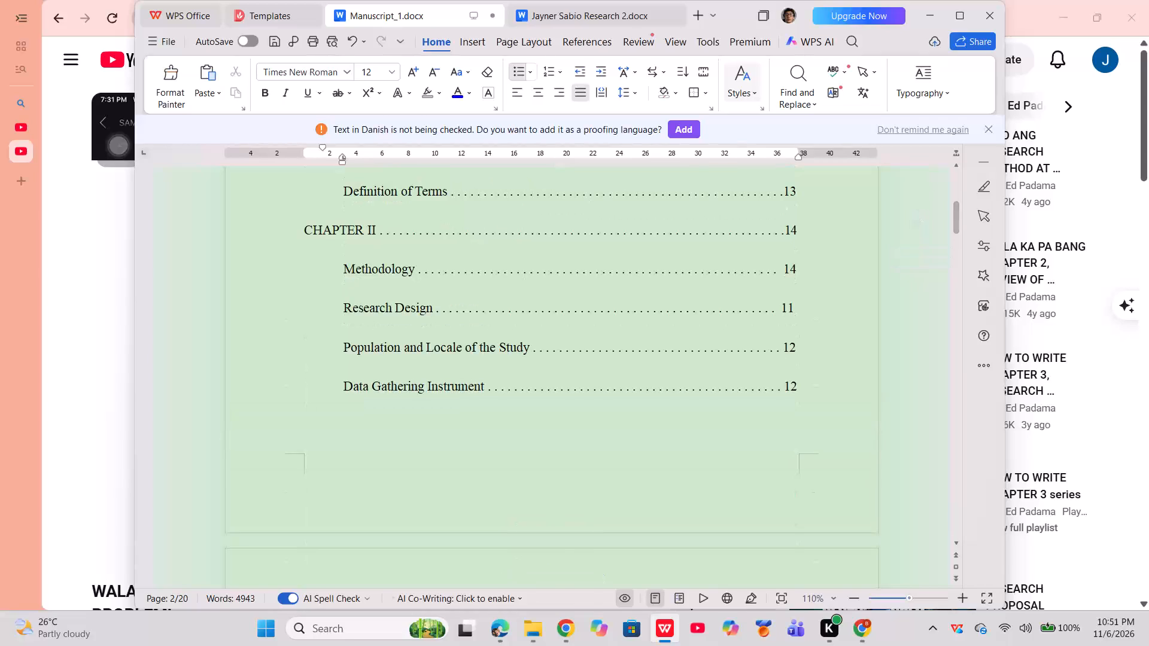
click(805, 306)
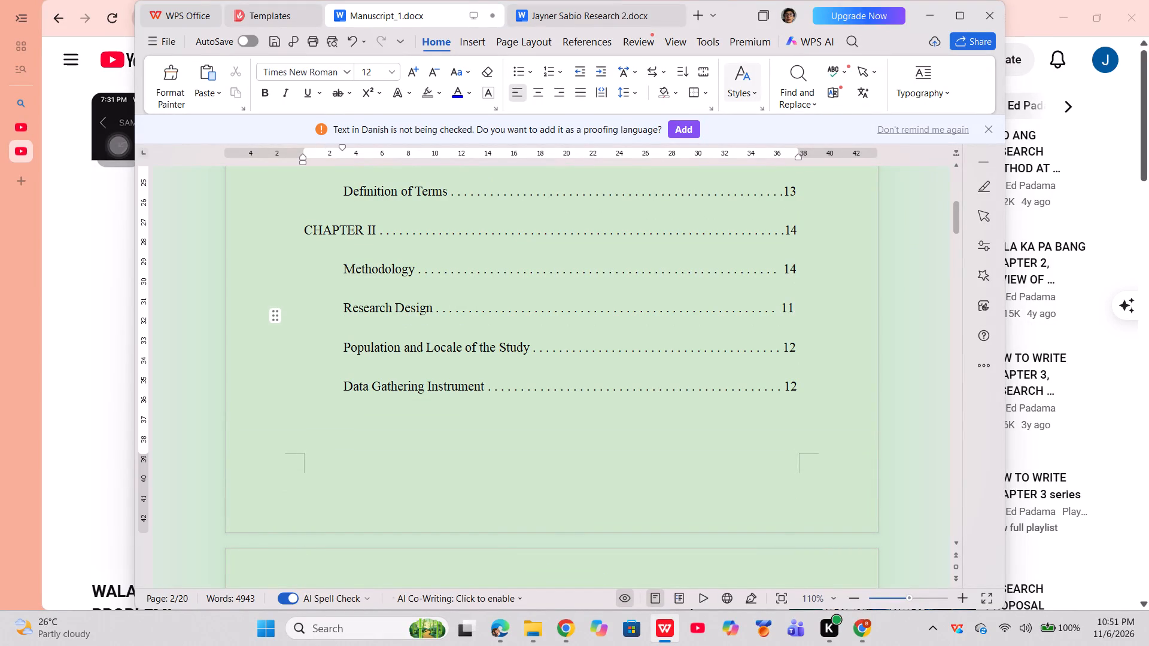
key(BackSpace)
key(BackSpace)
key(BackSpace)
key(period)
text(14)
Set the Population and Locale of the Study page number in the table of contents to 14 and save the document.
click(820, 350)
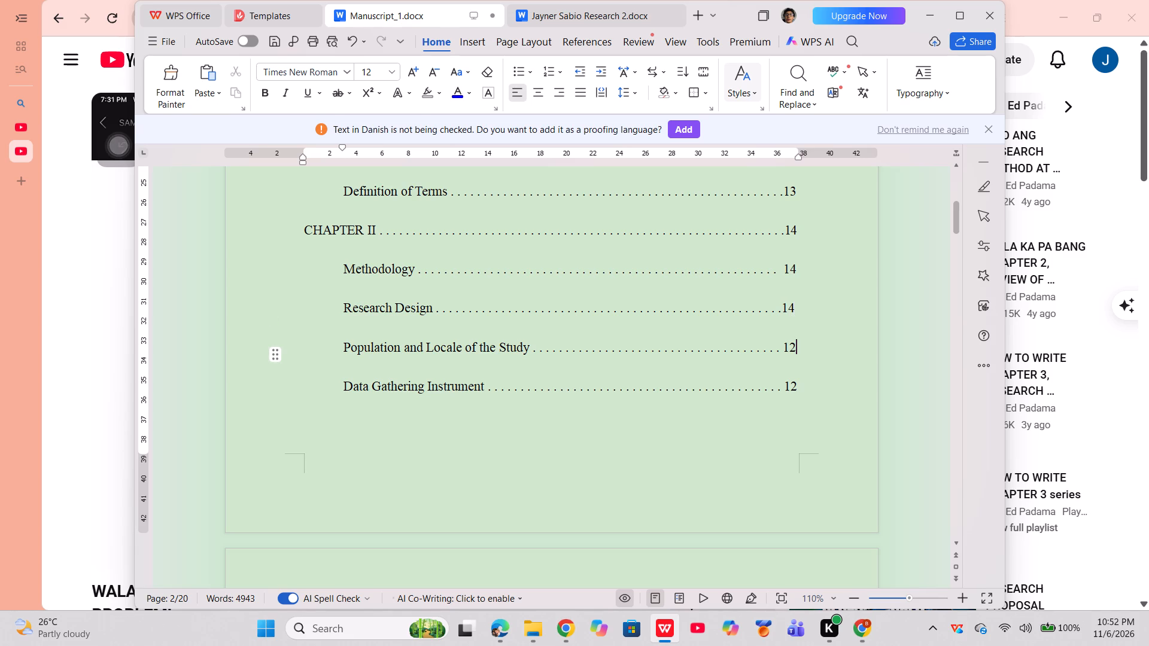
key(BackSpace)
key(4)
key(ctrl+s)
Check the manuscript body for the pages where the Data Gathering Instrument section and the Chapter II sections following it begin.
drag(955, 224, 950, 290)
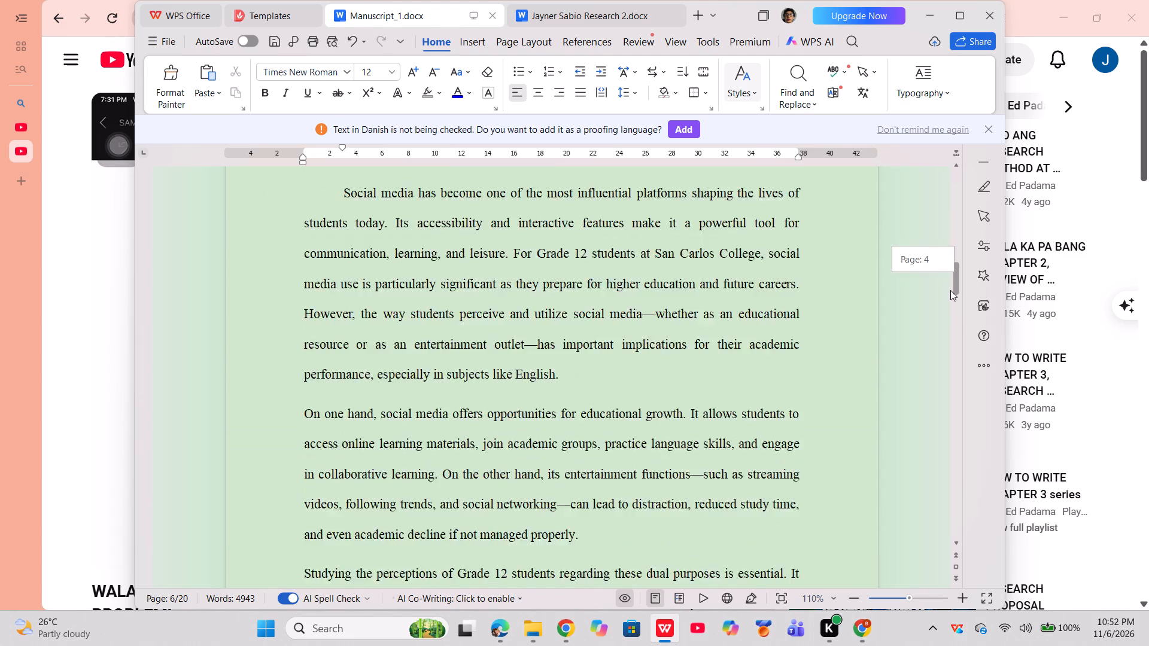
drag(950, 290, 957, 359)
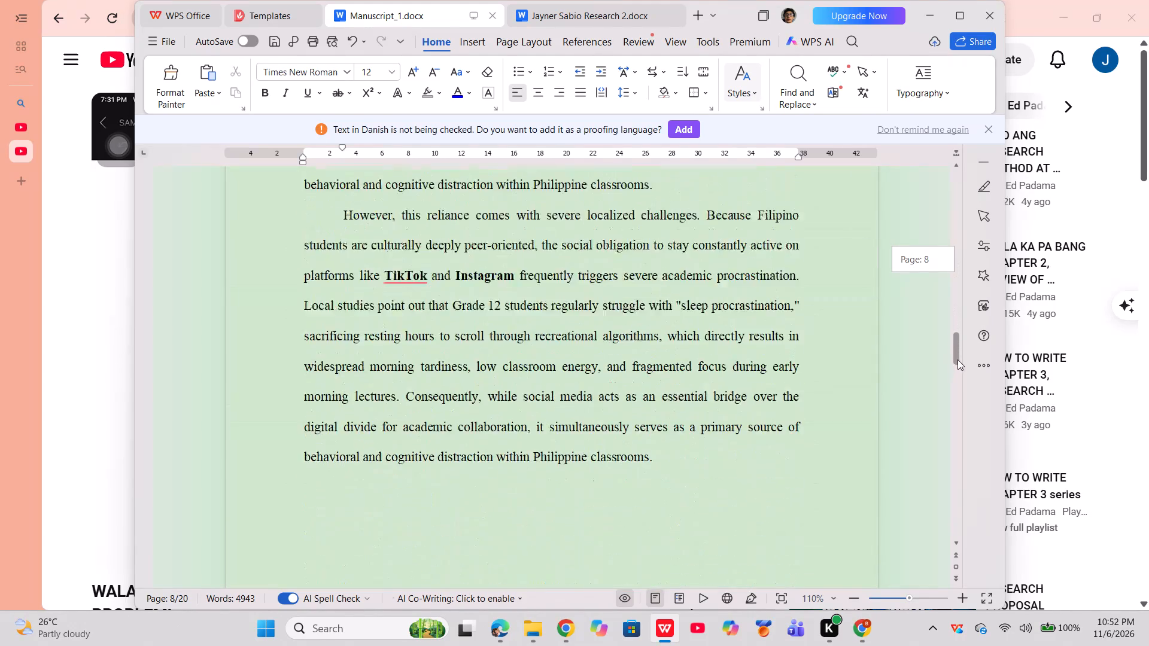
drag(957, 359, 953, 363)
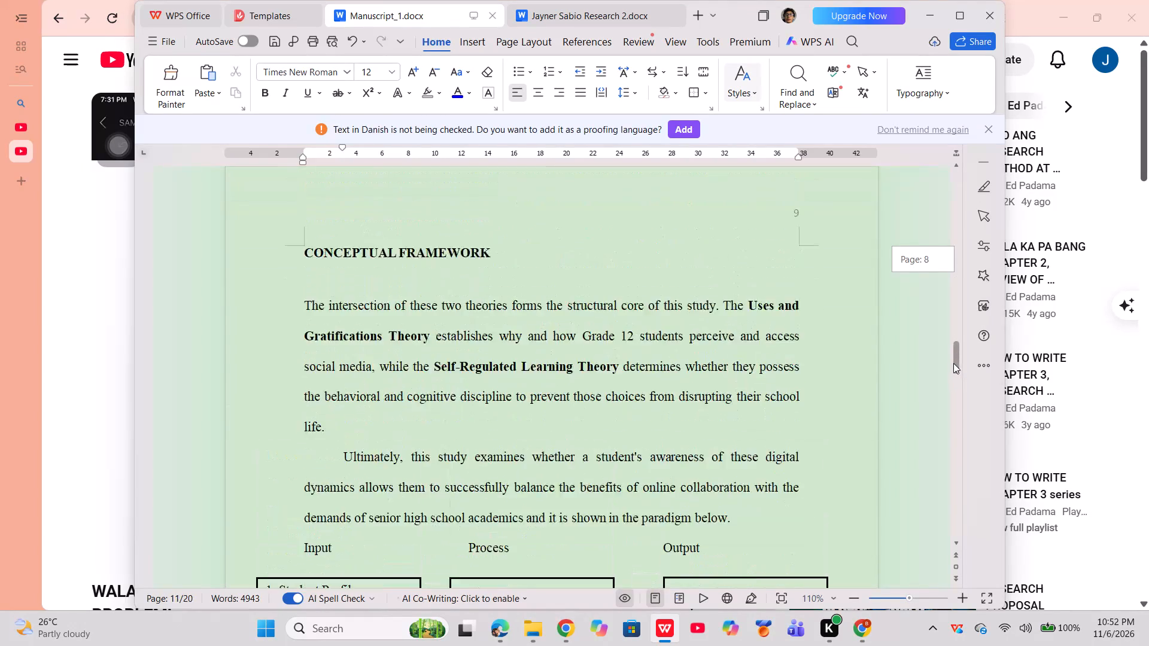
drag(953, 363, 961, 385)
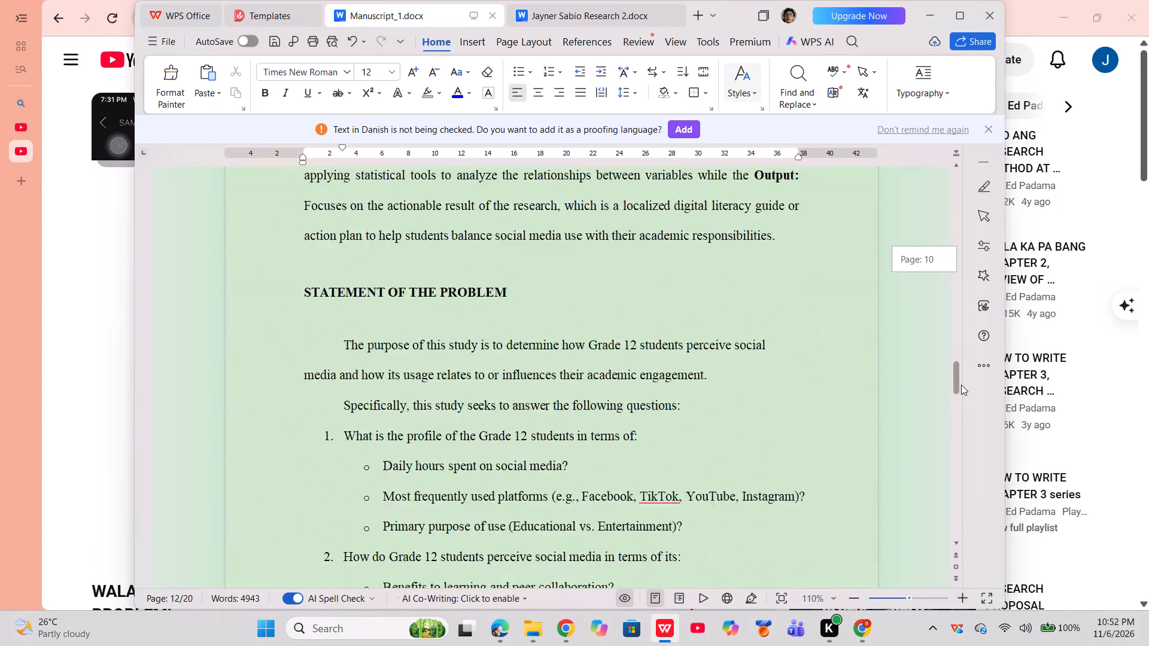
drag(961, 385, 955, 396)
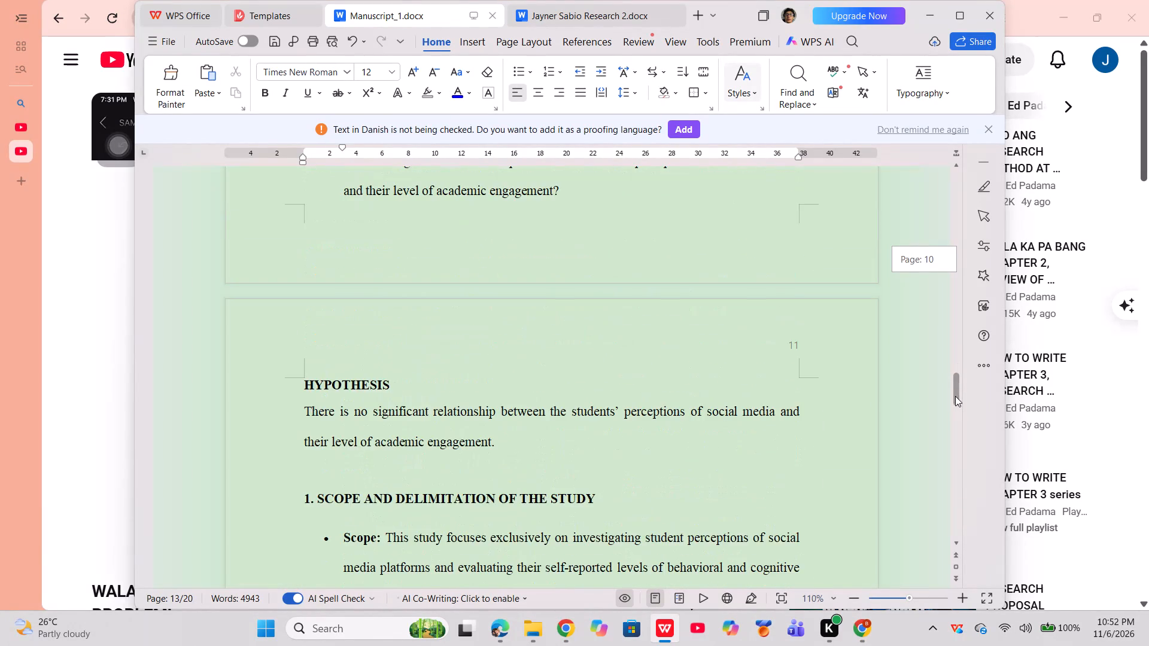
drag(955, 396, 963, 422)
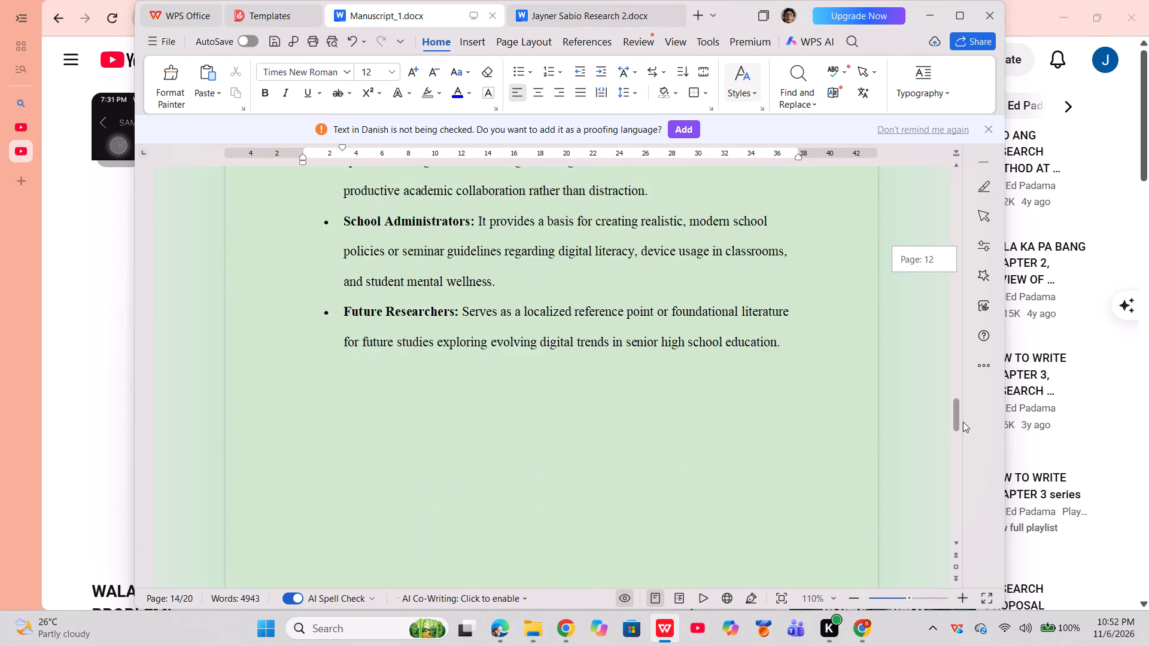
drag(963, 422, 961, 449)
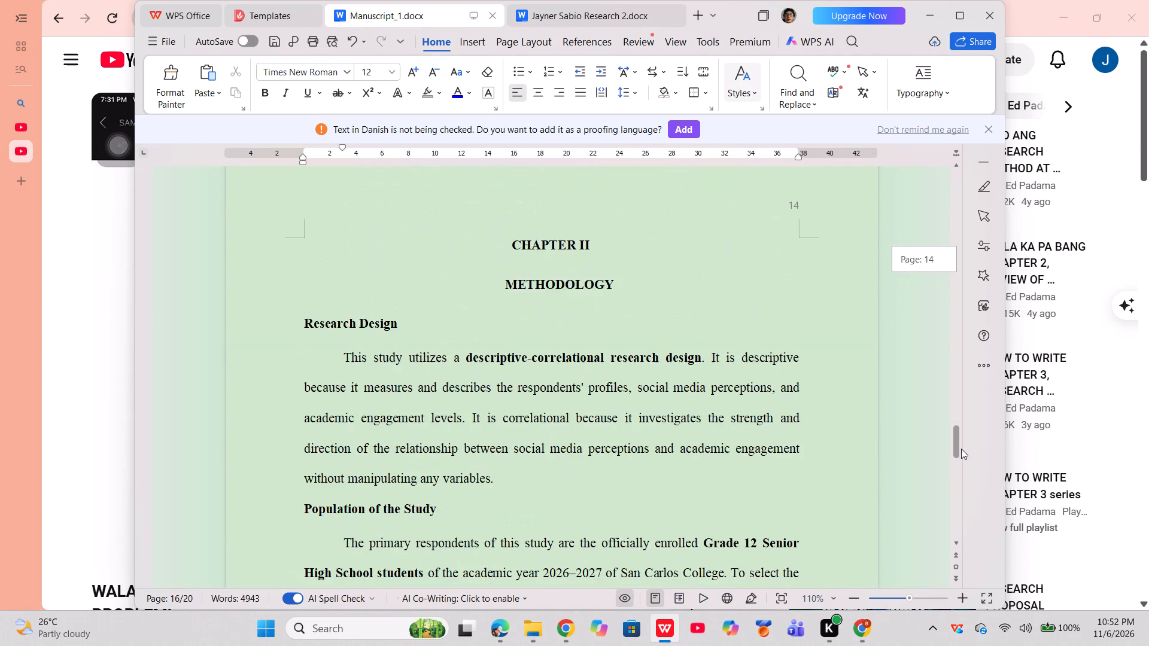
drag(961, 449, 962, 456)
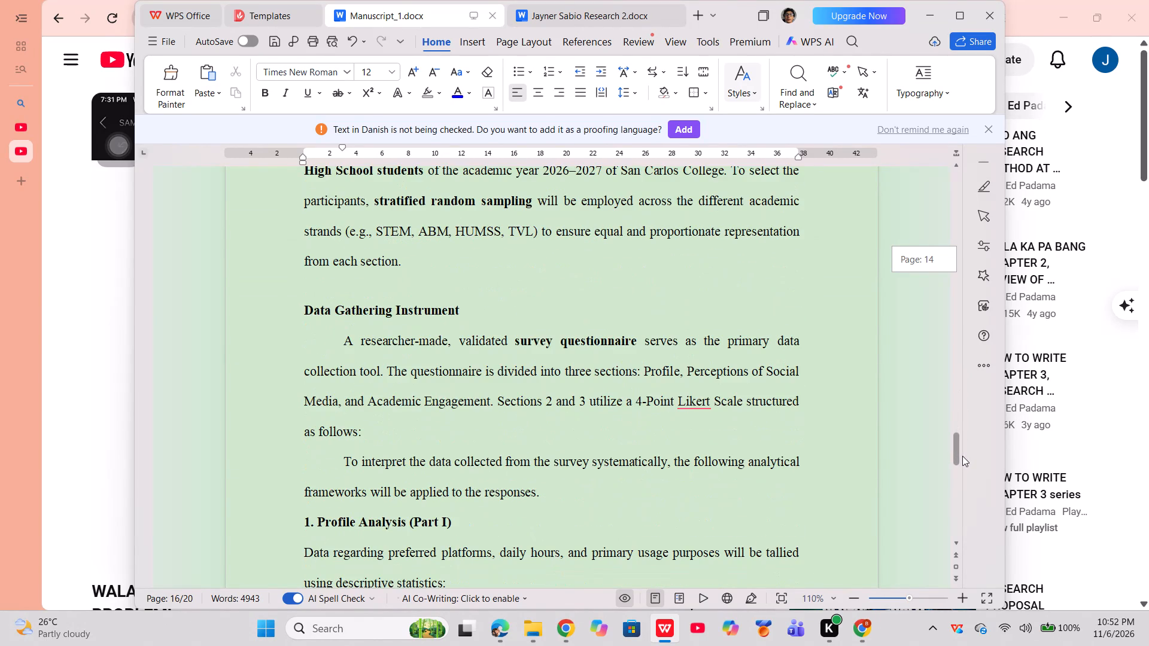
drag(962, 456, 962, 457)
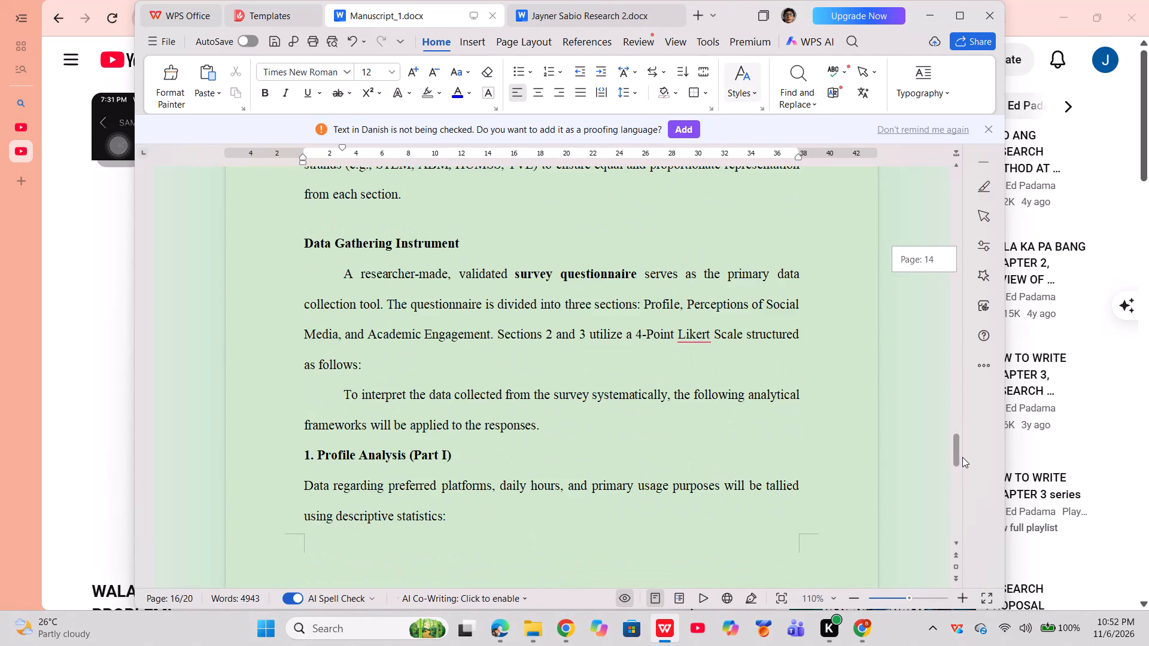
drag(962, 457, 962, 462)
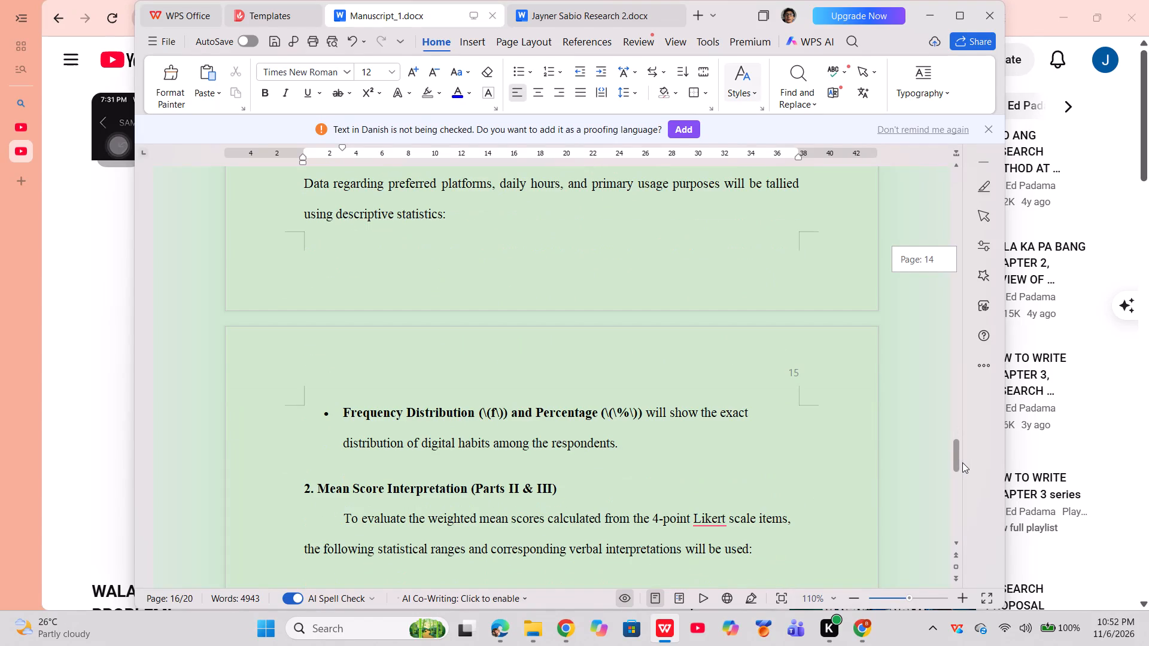
drag(962, 462, 962, 469)
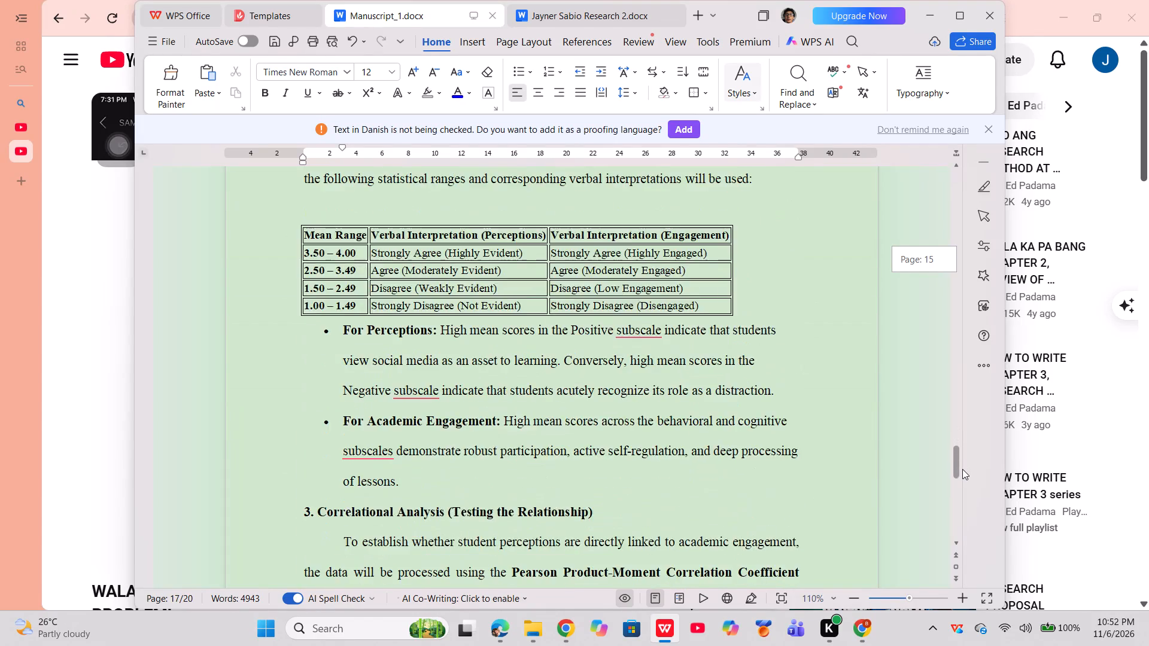
drag(962, 469, 962, 483)
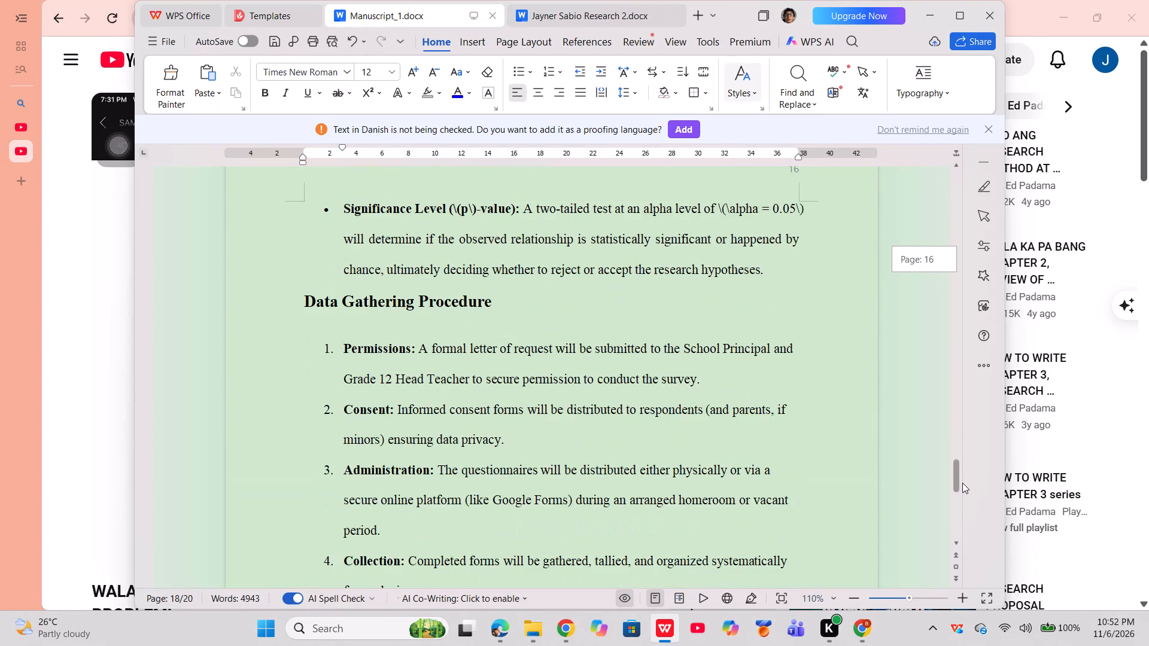
drag(962, 483, 962, 471)
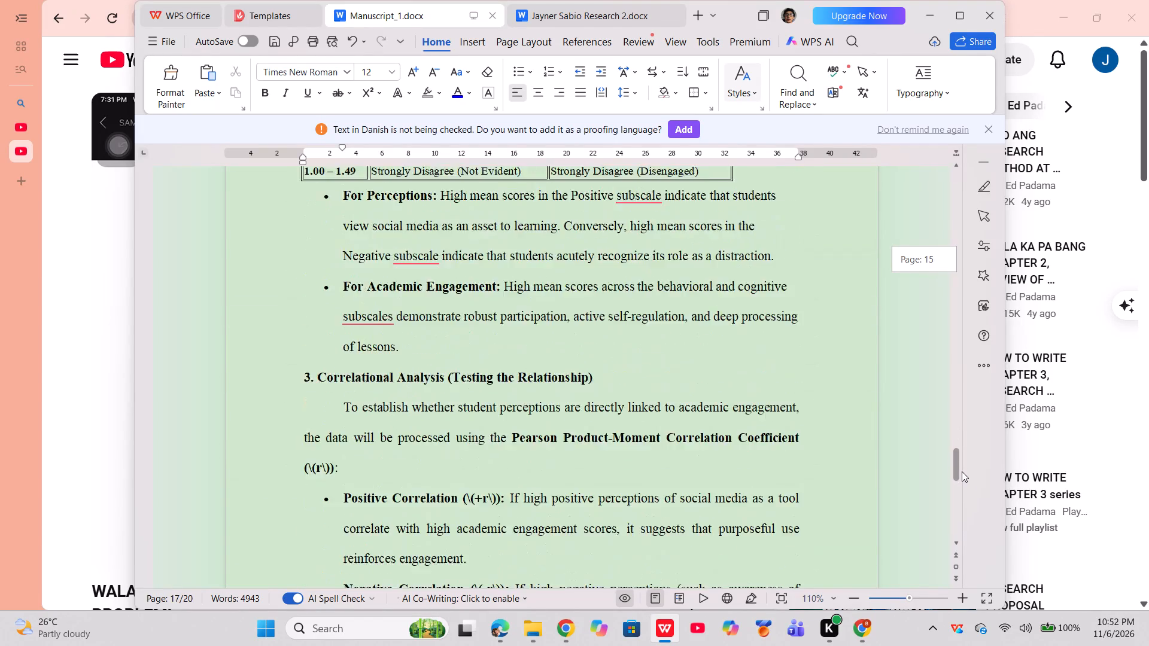
drag(962, 471, 965, 436)
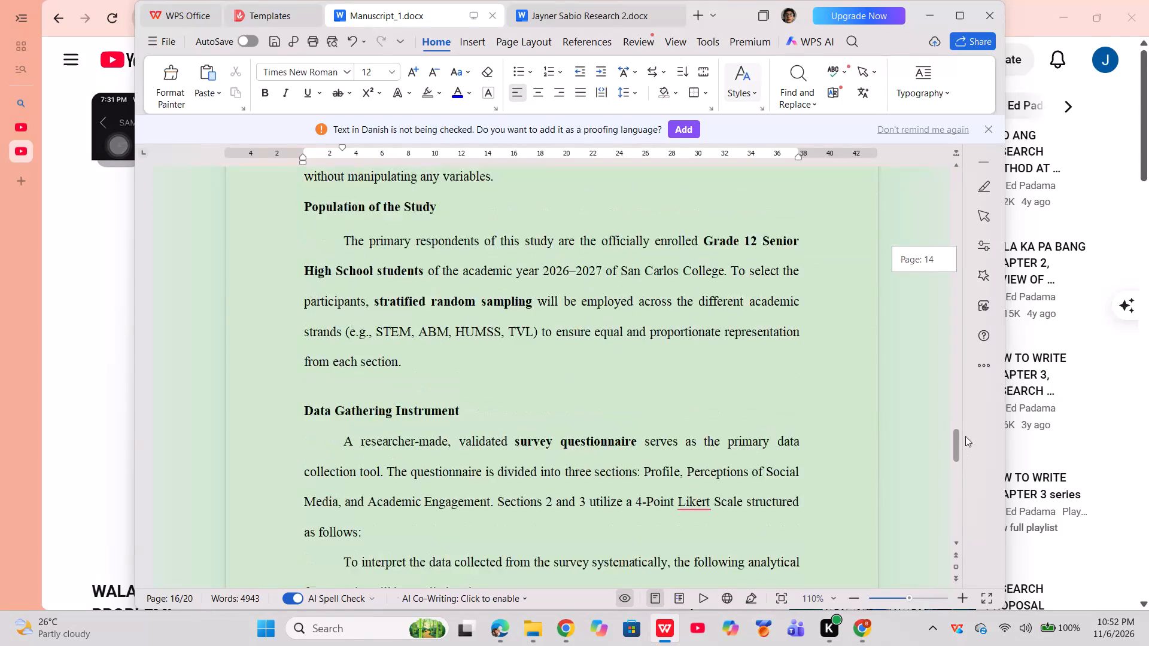
Set the Data Gathering Instrument page number in the table of contents to 14.
drag(965, 436, 942, 223)
click(808, 449)
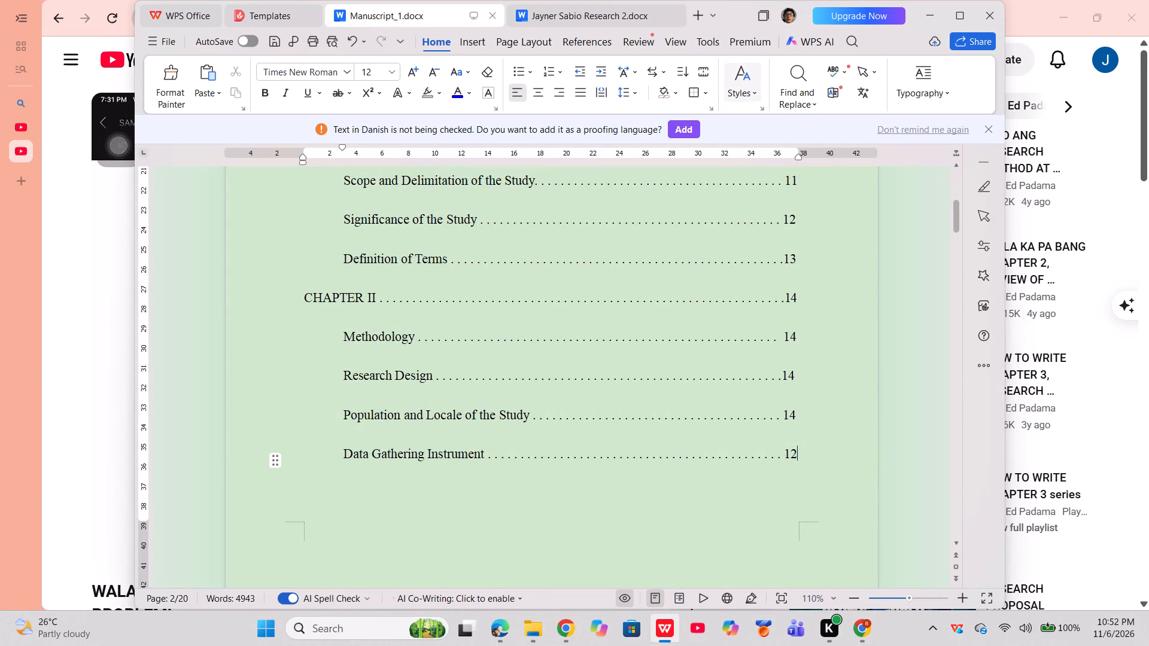
key(BackSpace)
key(4)
Add a new table of contents entry named Data Gathering Method below Data Gathering Instrument.
key(Return)
key(Return)
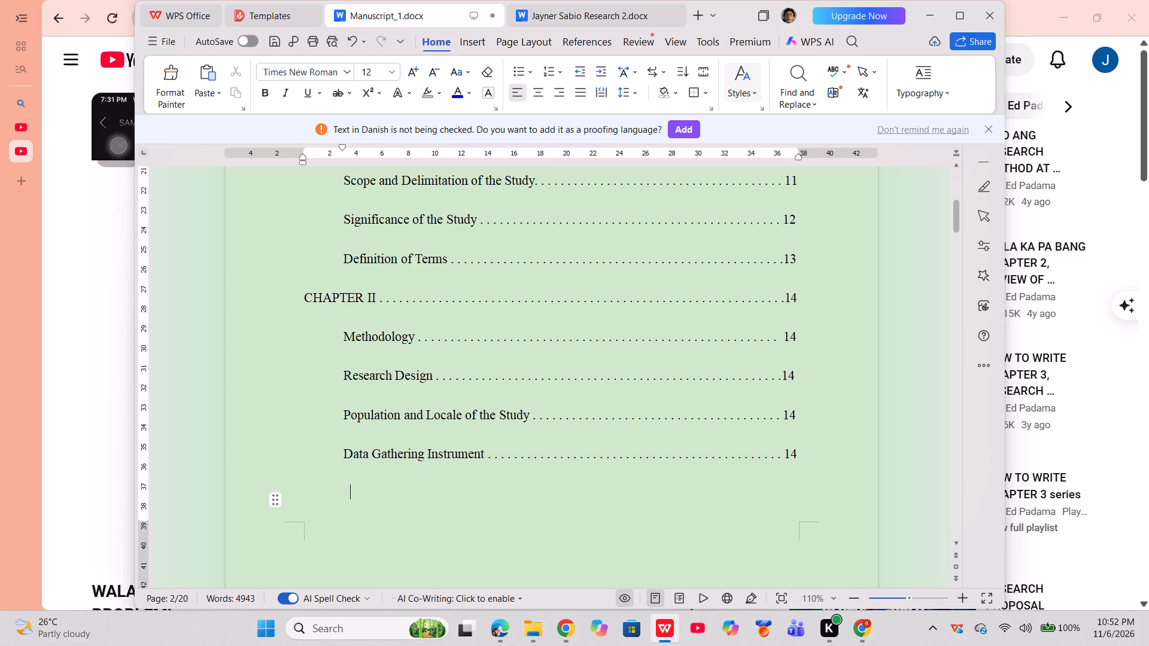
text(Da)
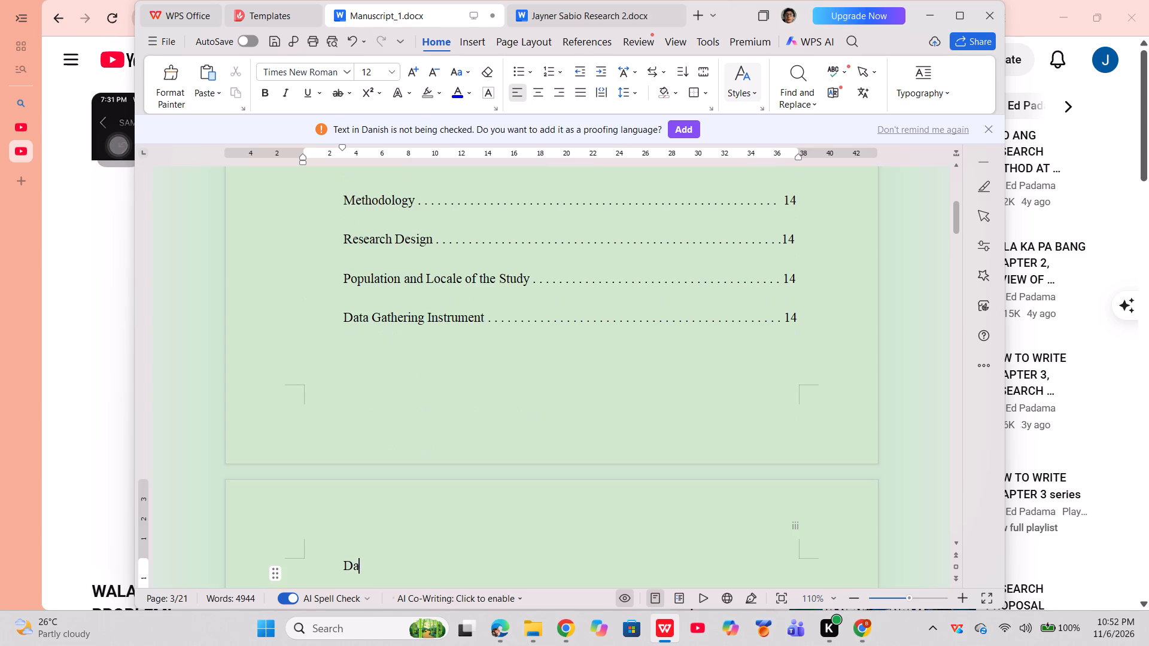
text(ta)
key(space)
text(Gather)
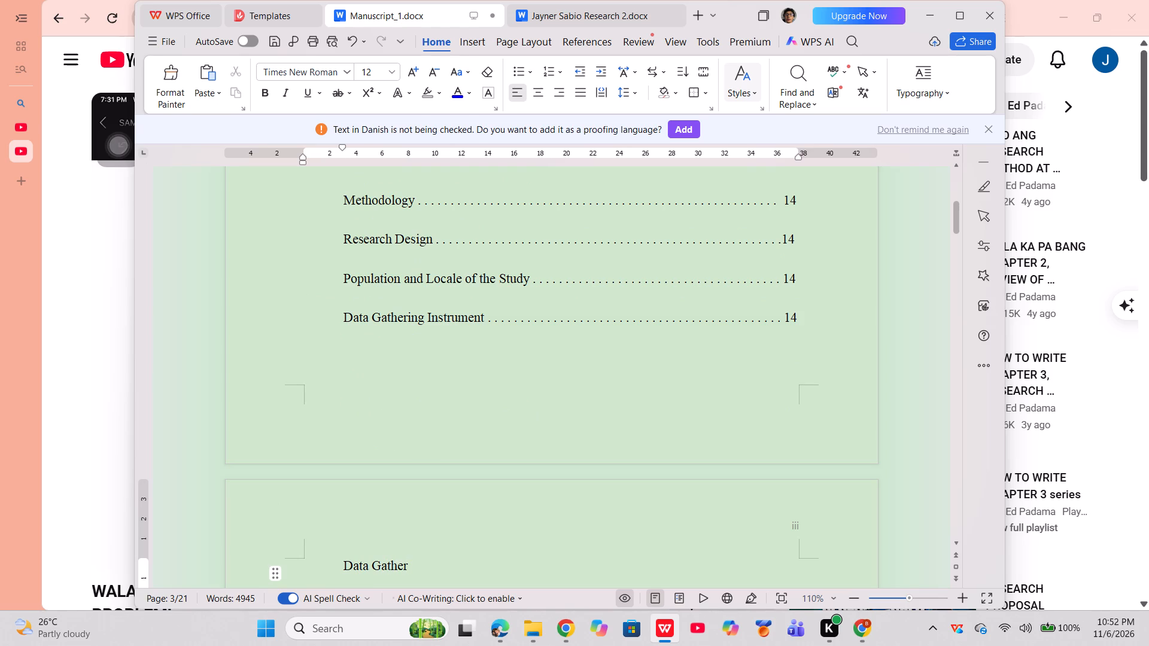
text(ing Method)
Add a spaced dot leader after the Data Gathering Method entry in the table of contents and save the document.
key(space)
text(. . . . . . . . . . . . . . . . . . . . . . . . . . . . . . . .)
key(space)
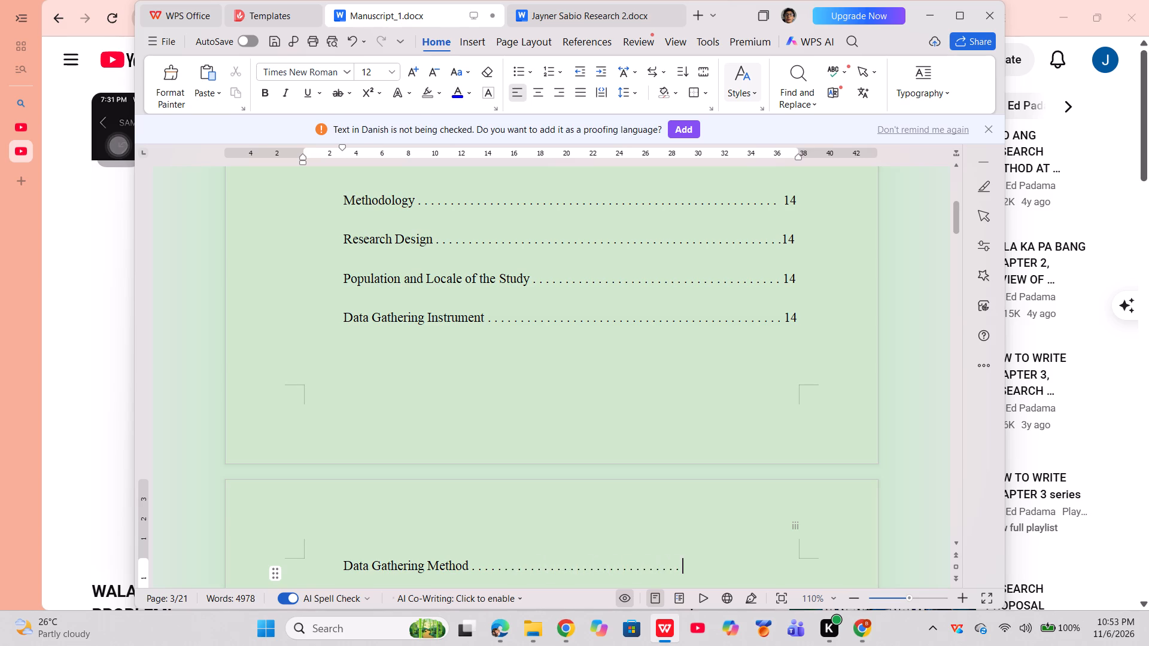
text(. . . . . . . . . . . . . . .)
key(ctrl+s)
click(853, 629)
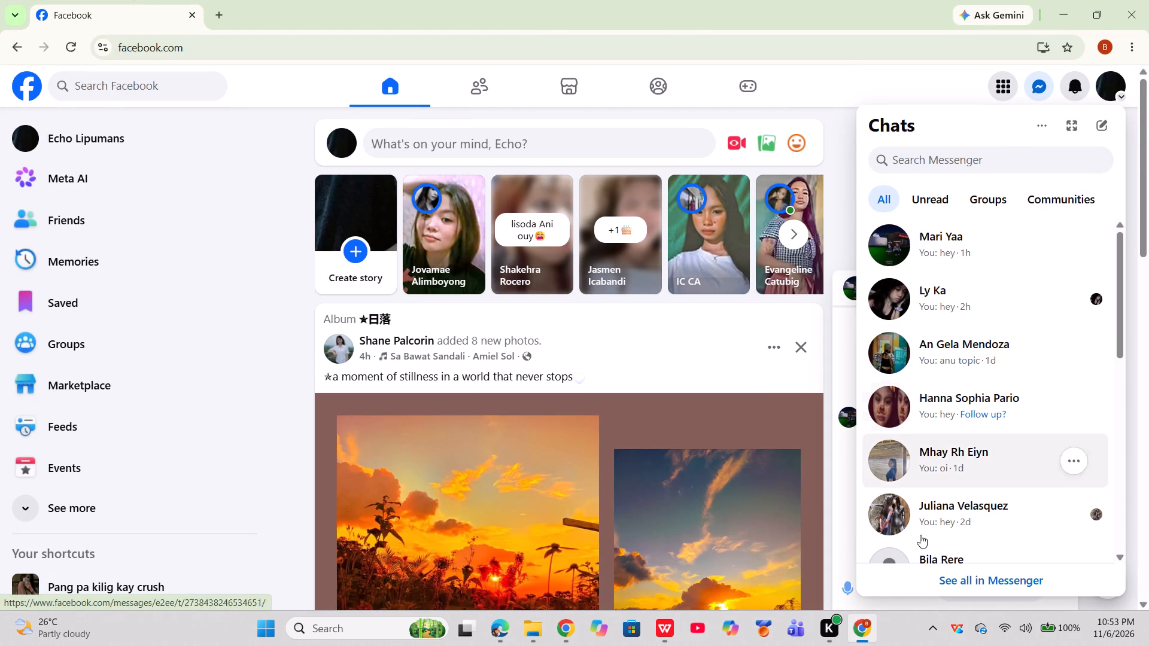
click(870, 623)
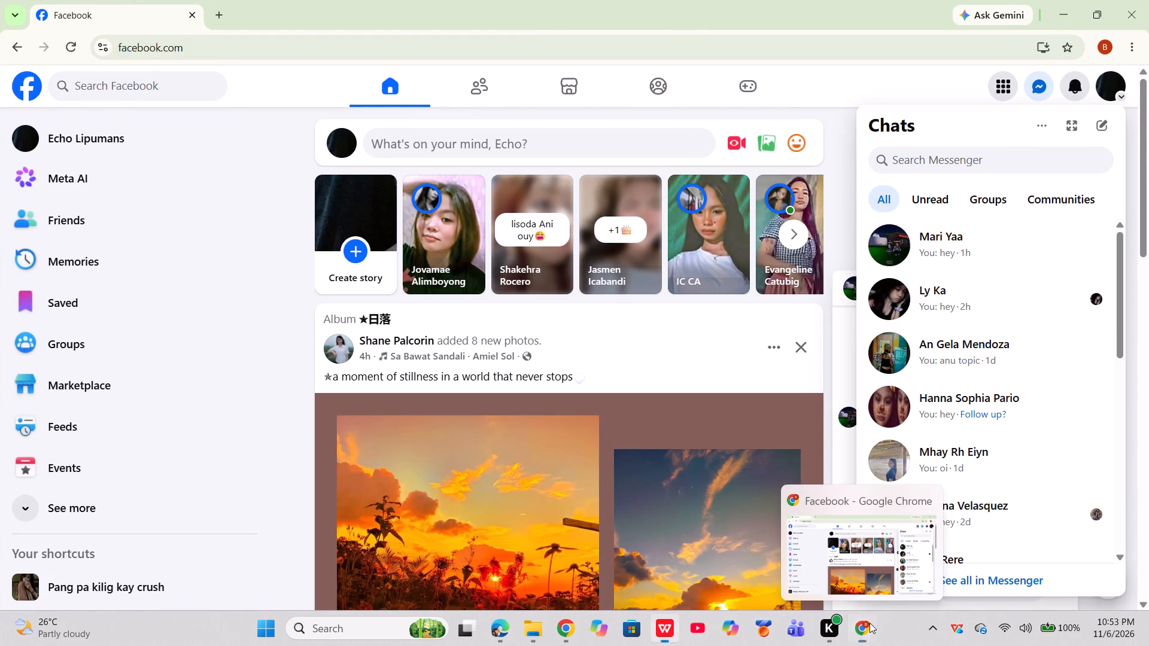
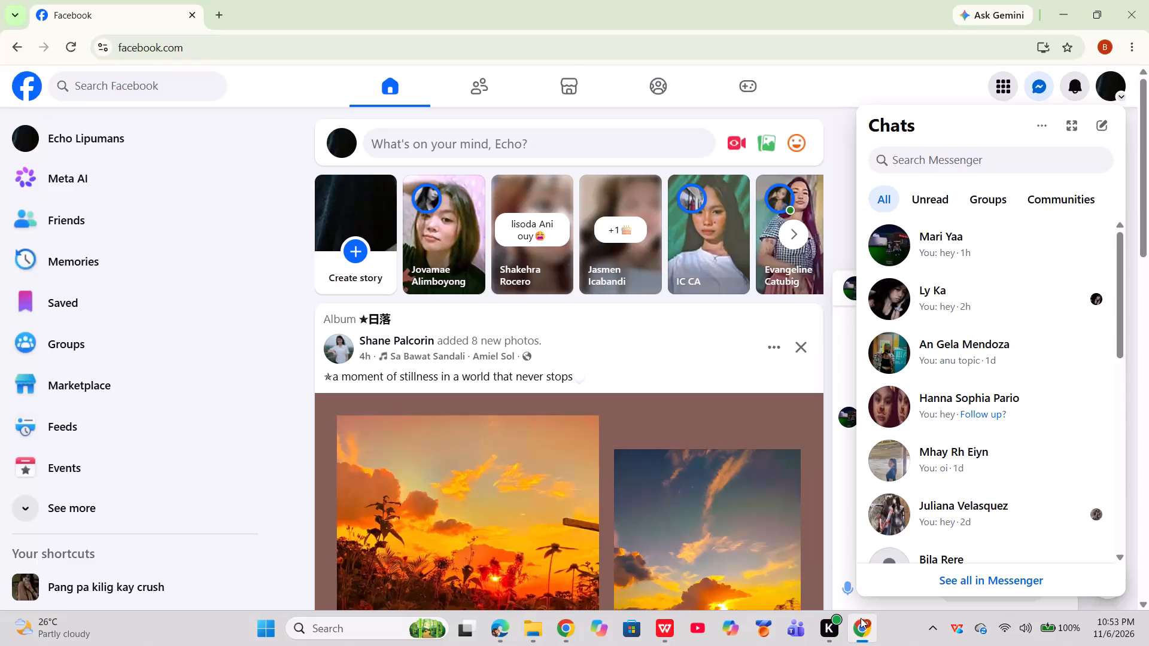
Return to the manuscript in WPS Office and check the names and pages of the body sections following Data Gathering Instrument.
click(861, 618)
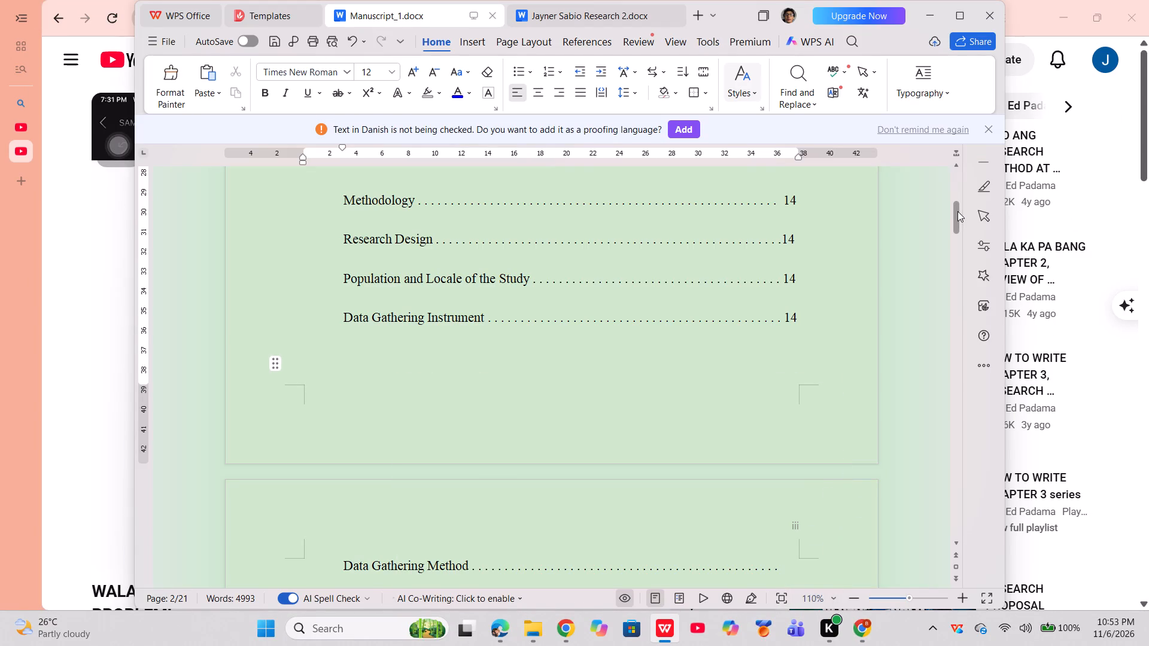
drag(957, 211, 920, 495)
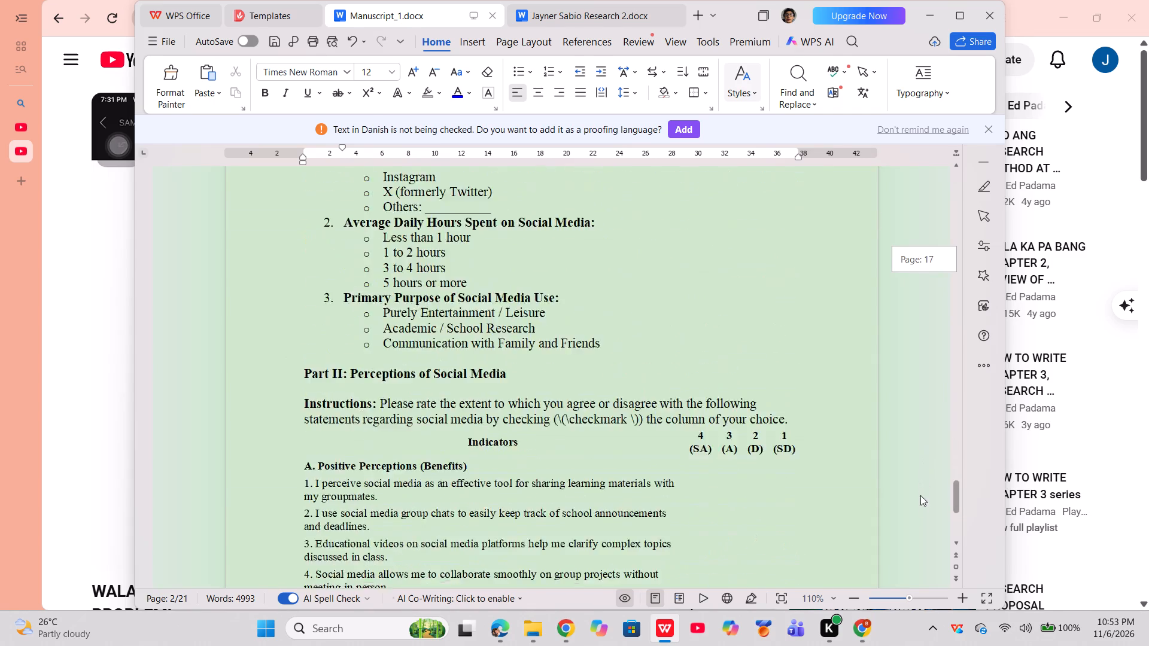
drag(920, 495, 922, 486)
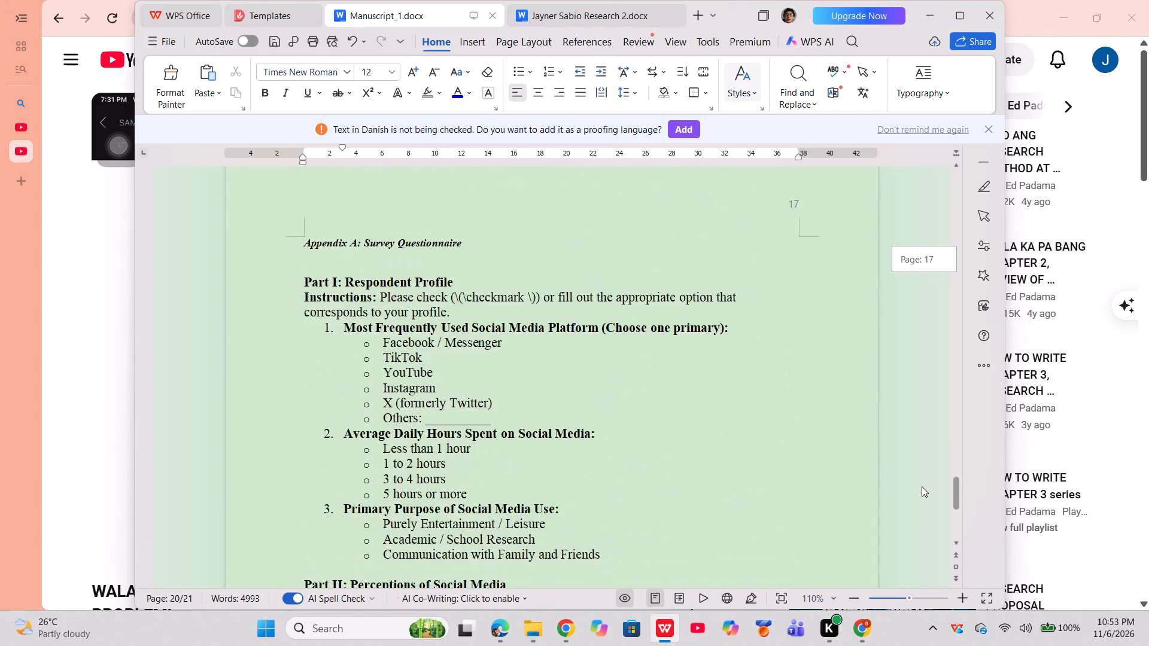
drag(922, 486, 922, 474)
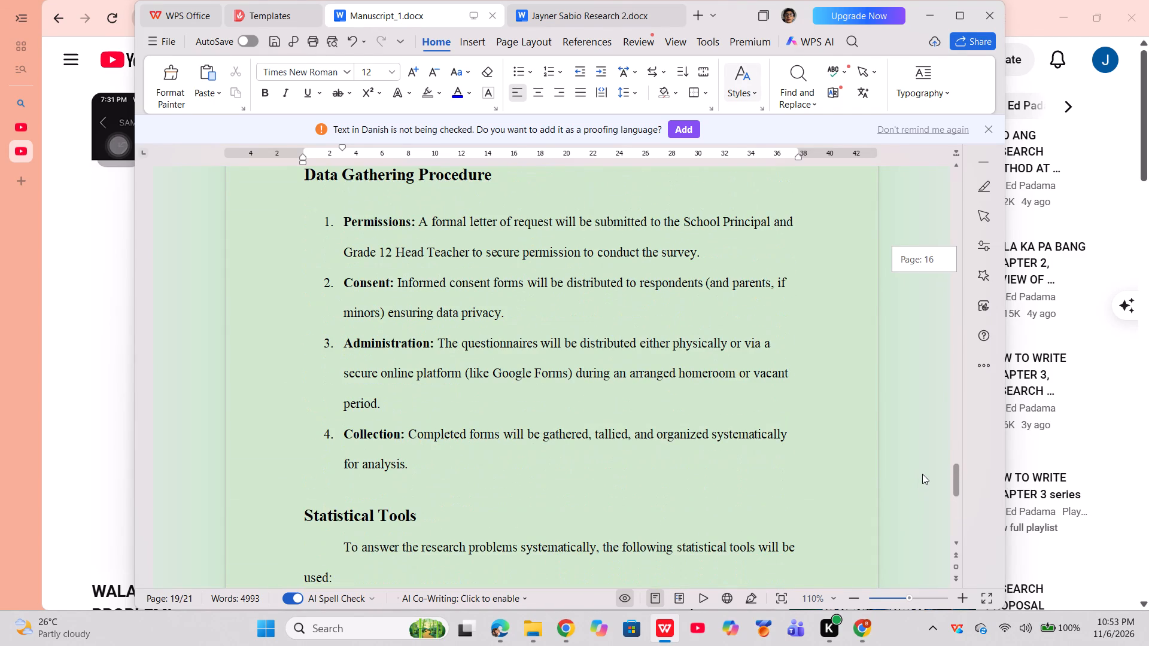
drag(922, 474, 922, 470)
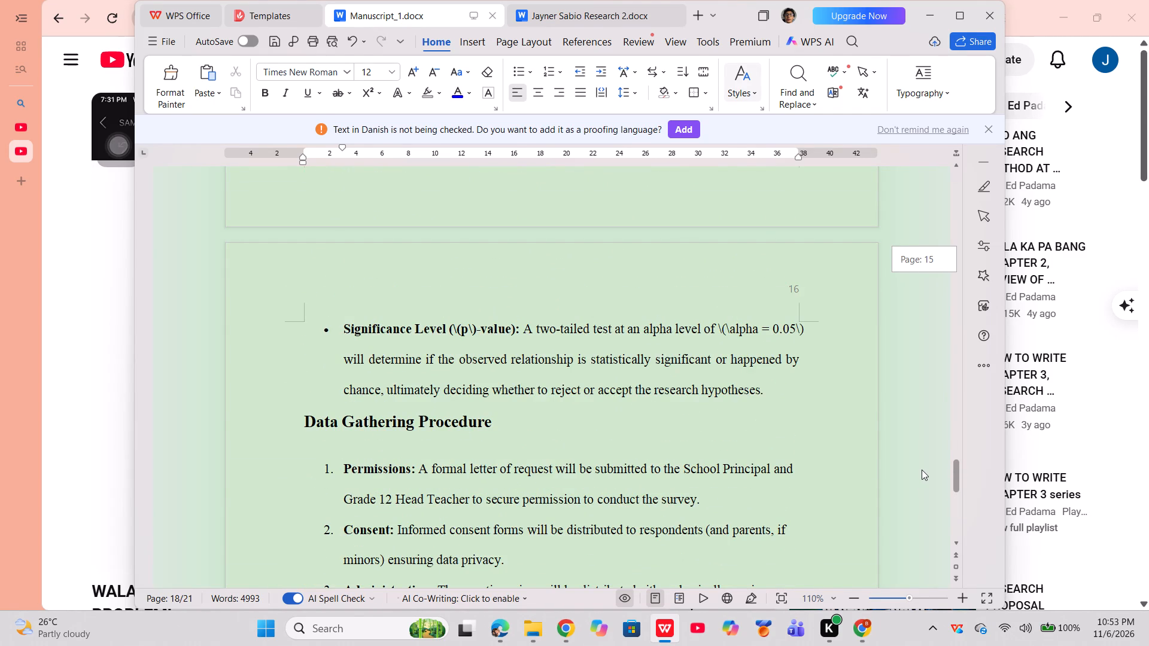
drag(922, 470, 924, 461)
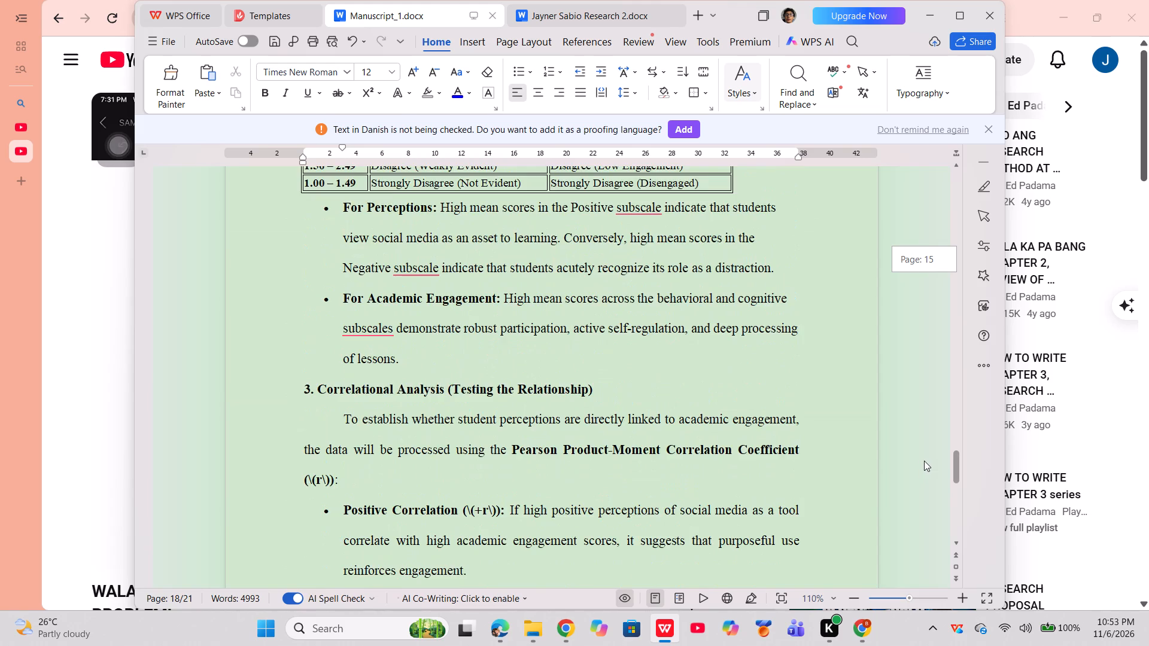
drag(924, 461, 932, 471)
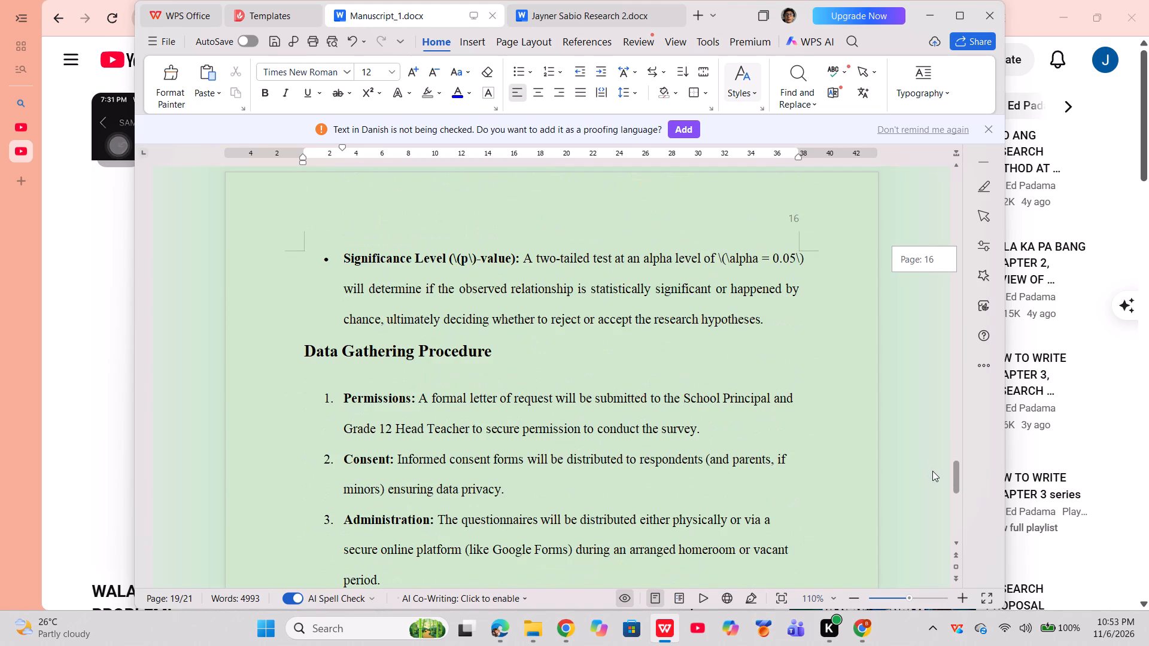
drag(932, 471, 934, 476)
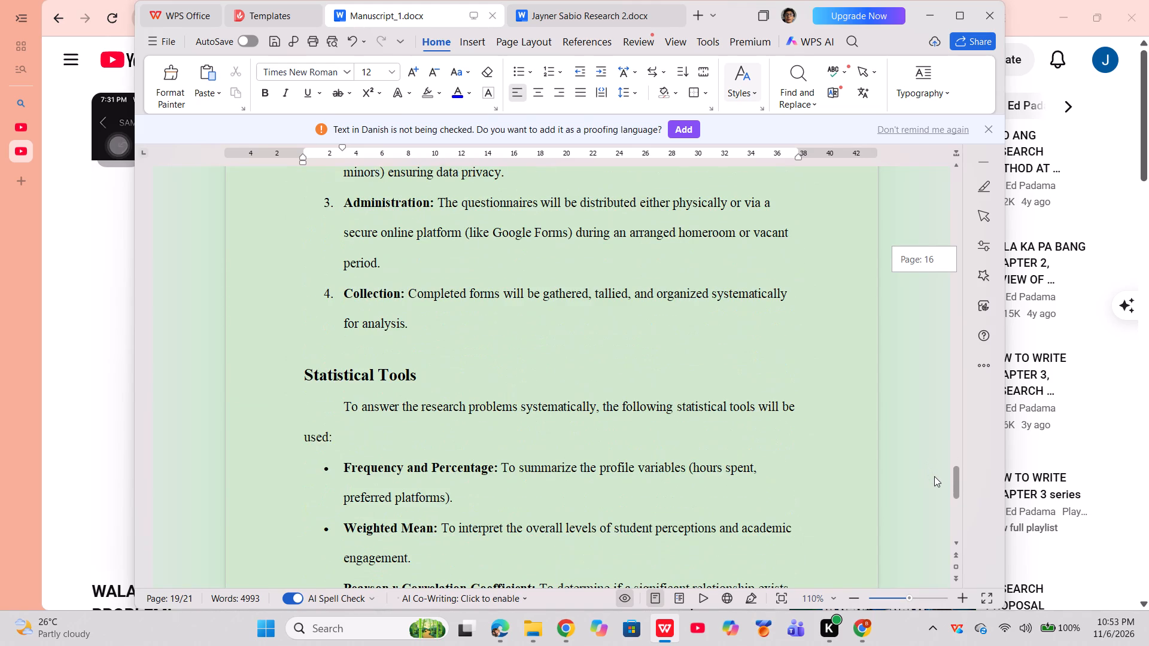
drag(934, 476, 939, 487)
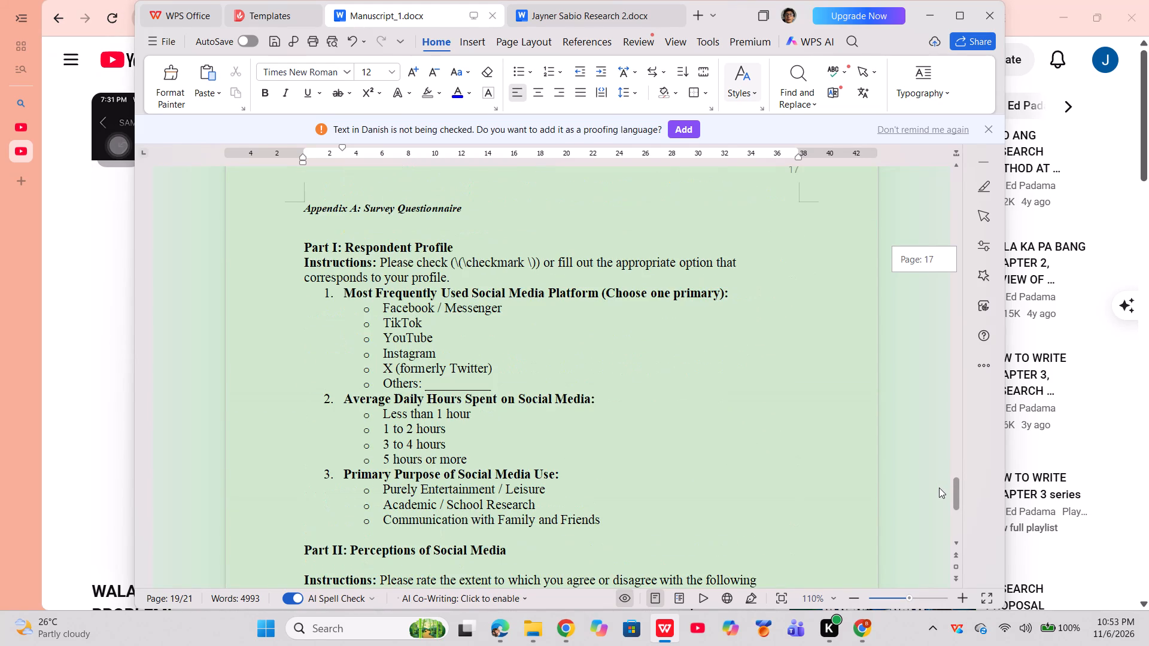
drag(939, 487, 932, 479)
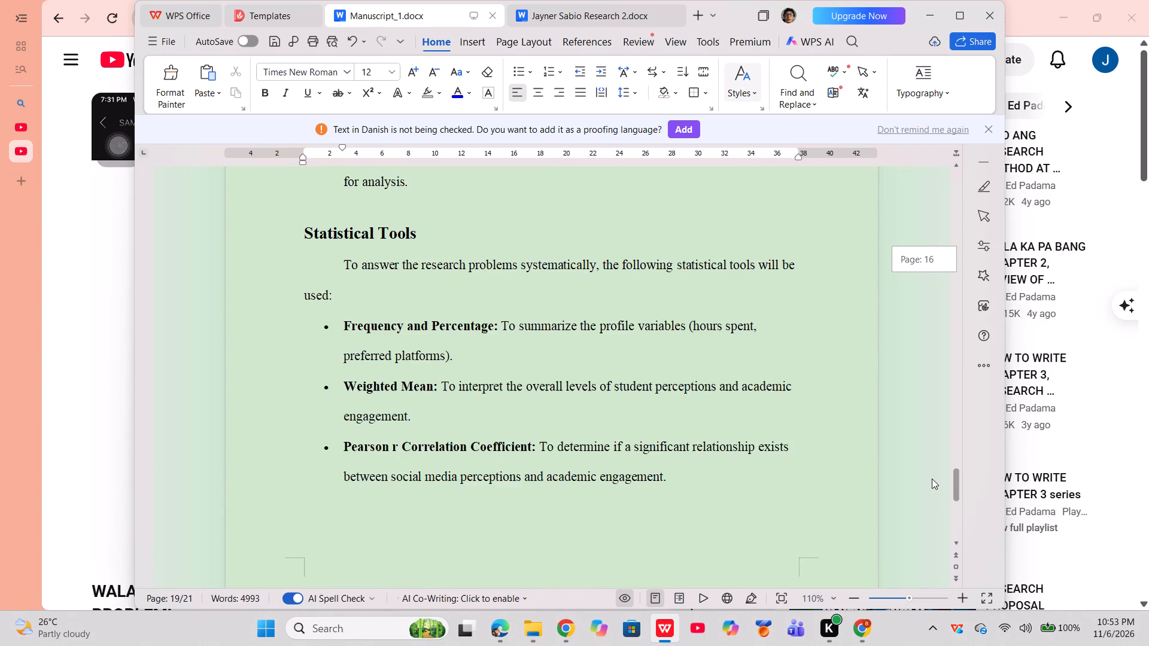
Rename the Data Gathering Method entry in the table of contents as Data Gathering Procedure.
drag(932, 479, 934, 364)
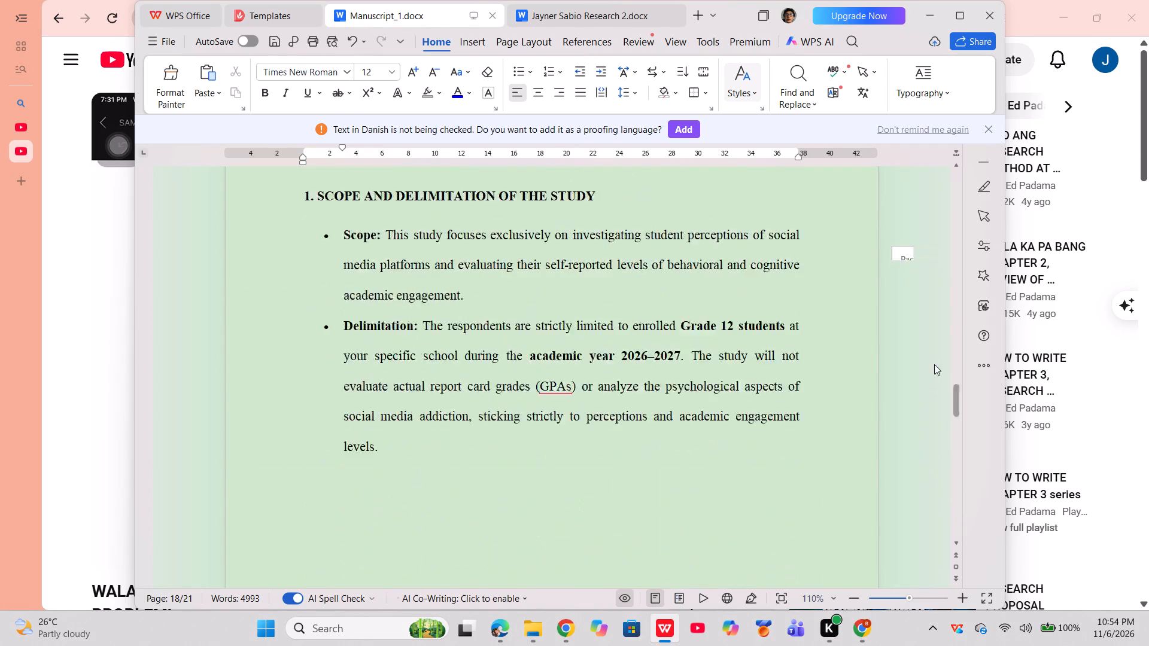
drag(934, 364, 931, 212)
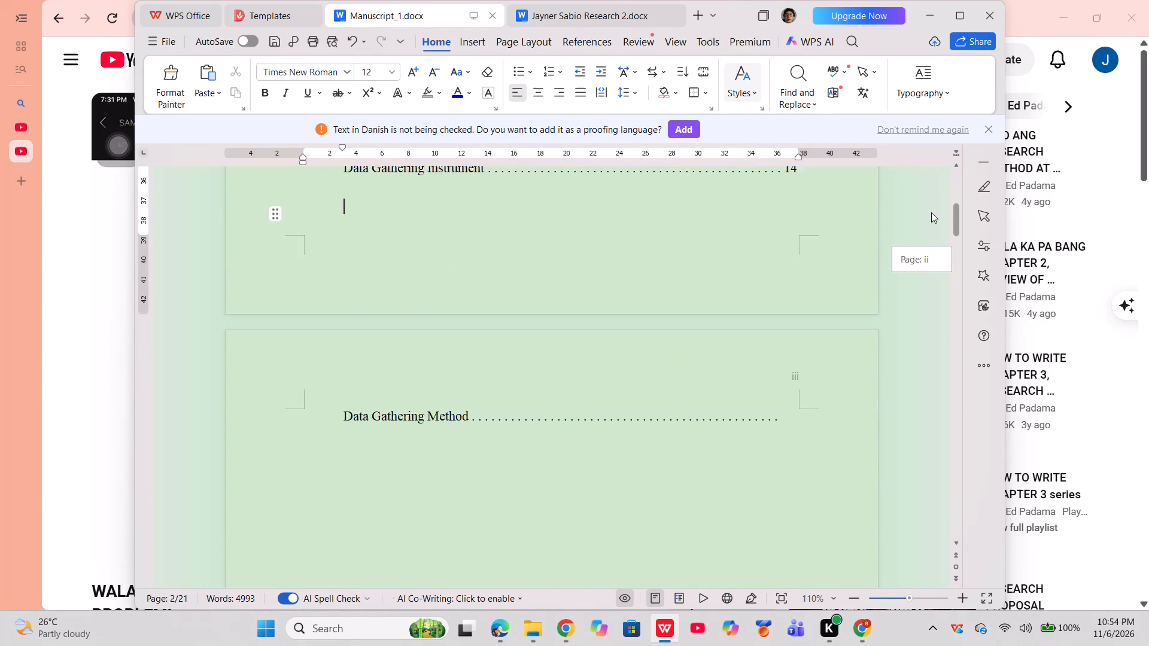
drag(931, 212, 929, 212)
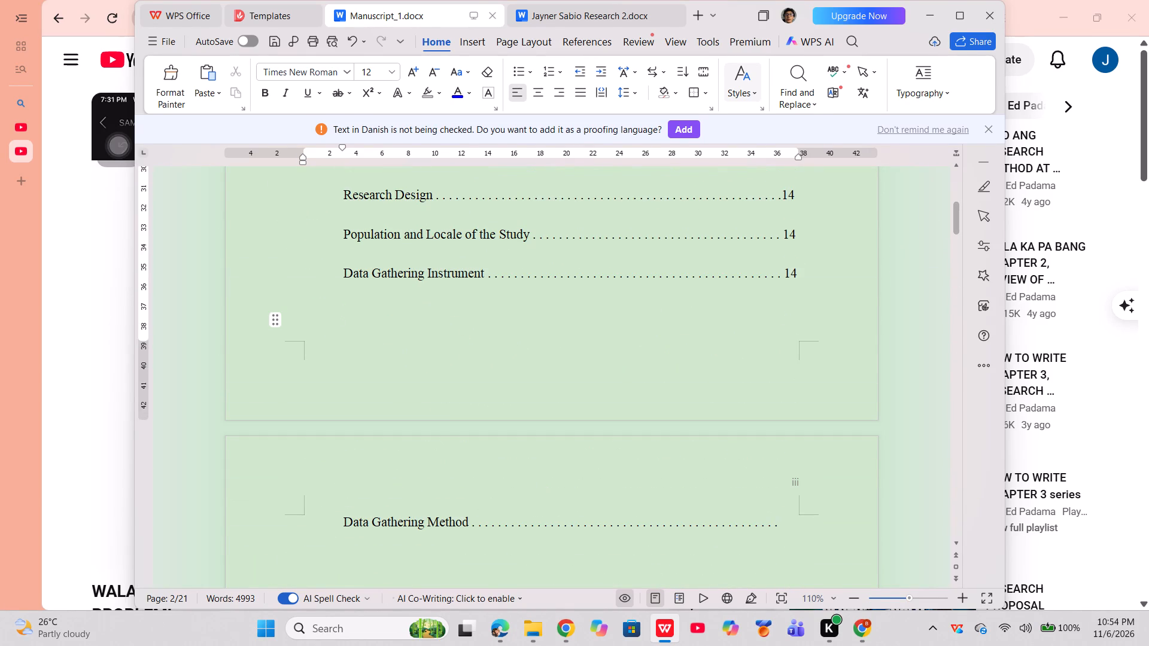
click(467, 518)
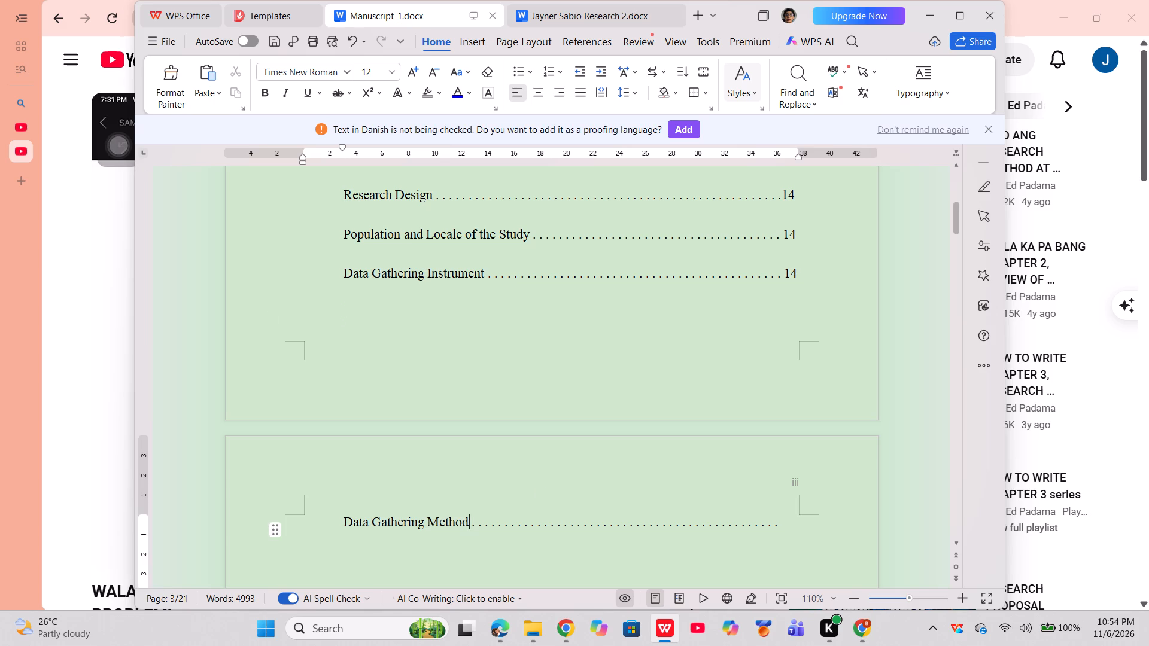
key(BackSpace)
key(BackSpace)
key(BackSpace)
key(BackSpace)
key(BackSpace)
key(BackSpace)
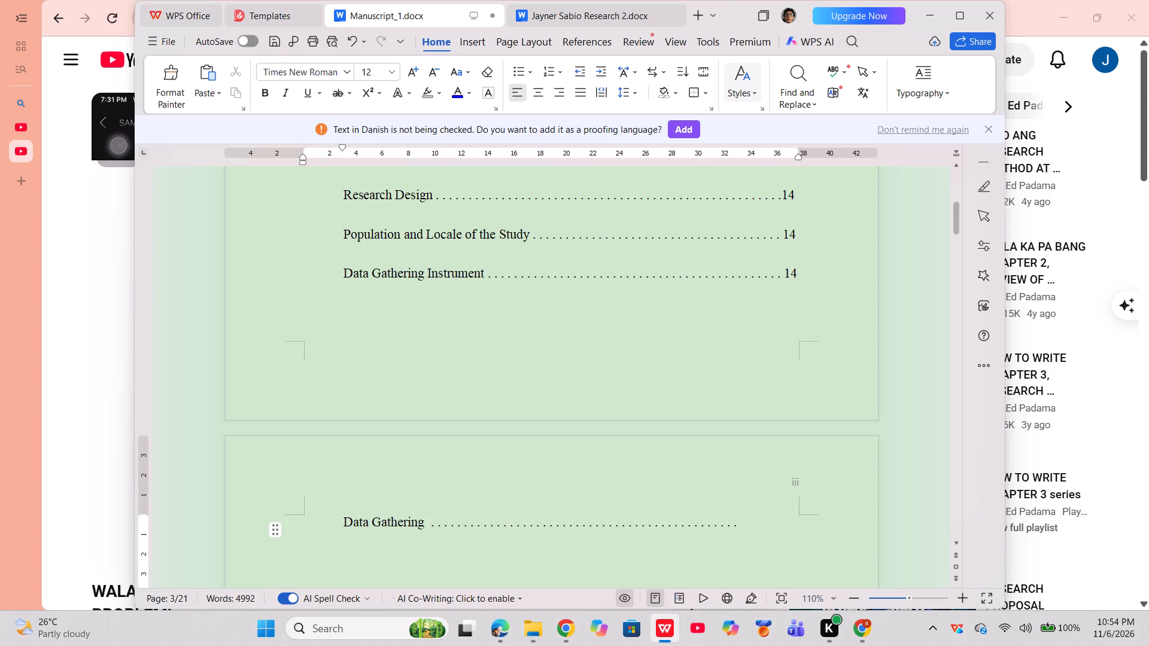
key(shift+p)
text(ro)
text(cedure)
Set the Data Gathering Procedure page number in the table of contents to 15, trim its dot leader to fit one line, and save.
key(Right)
key(Right)
key(Right)
key(Right)
key(Right)
key(Right)
key(Right)
key(Right)
key(Right)
key(Right)
key(Right)
key(Right)
key(Right)
key(Right)
key(Right)
key(Right)
key(Right)
key(Right)
key(Right)
key(Right)
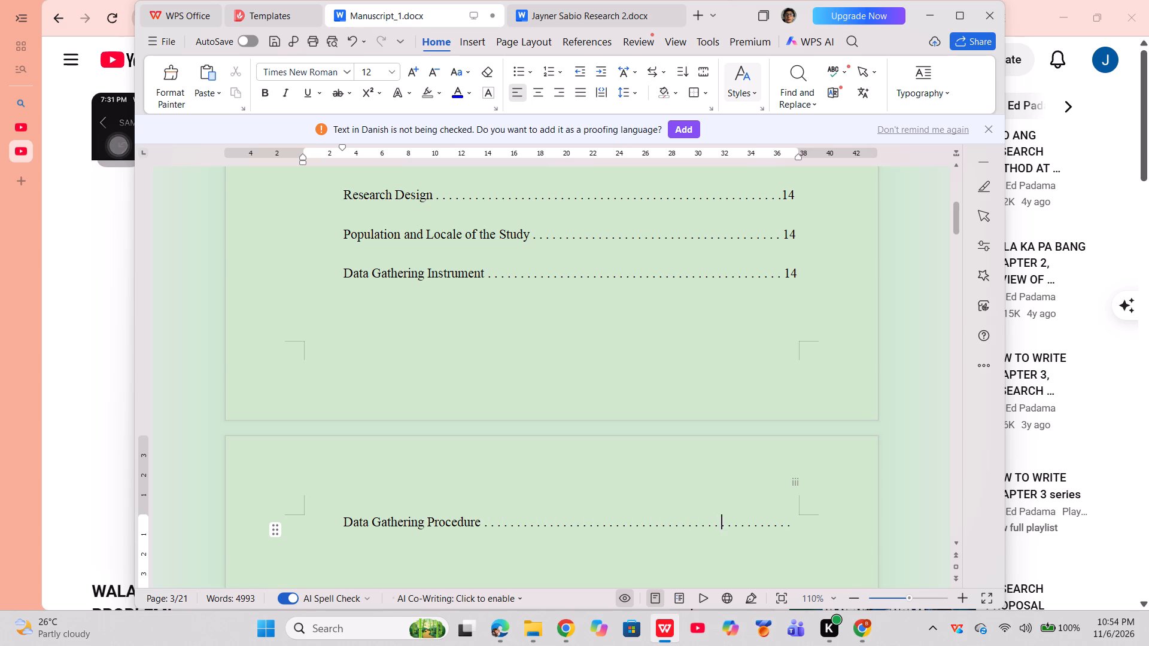
key(Right)
key(Right)
key(Right)
key(Right)
key(Right)
key(Right)
key(Right)
key(Right)
text(15)
key(Left)
key(Left)
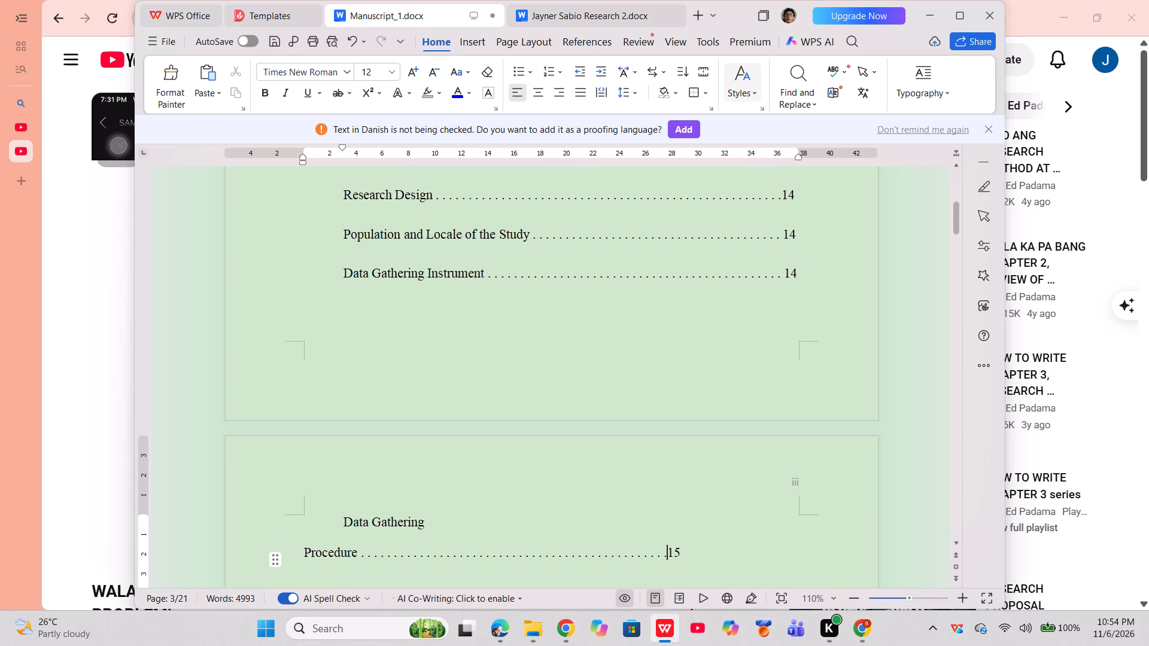
key(BackSpace)
key(BackSpace)
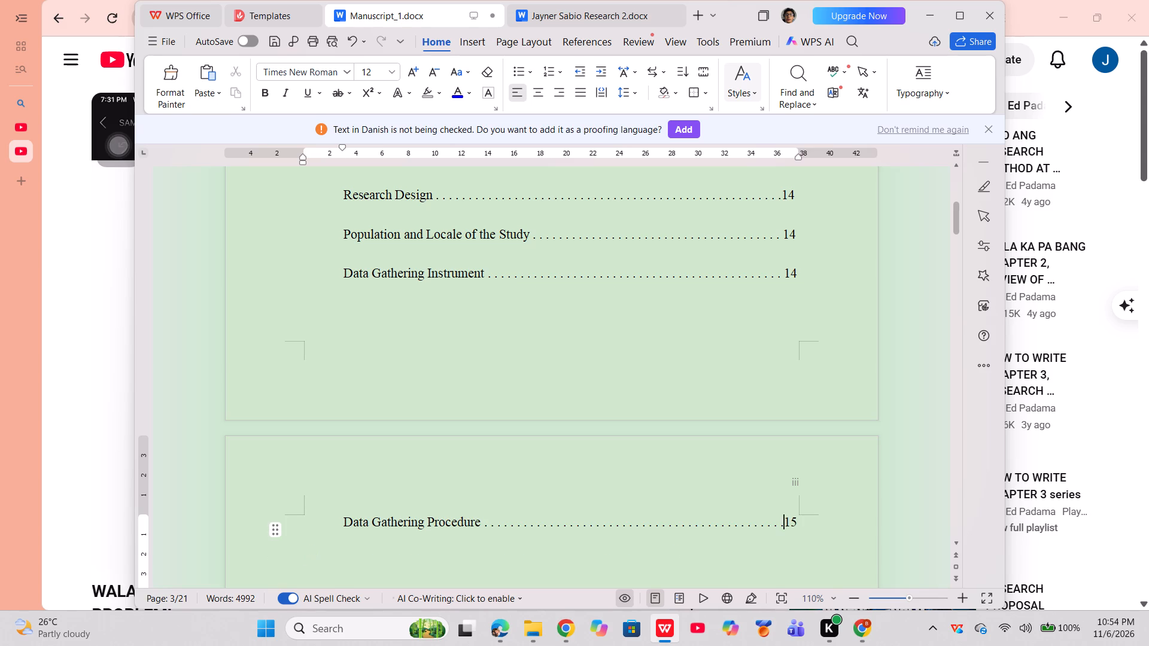
key(ctrl+s)
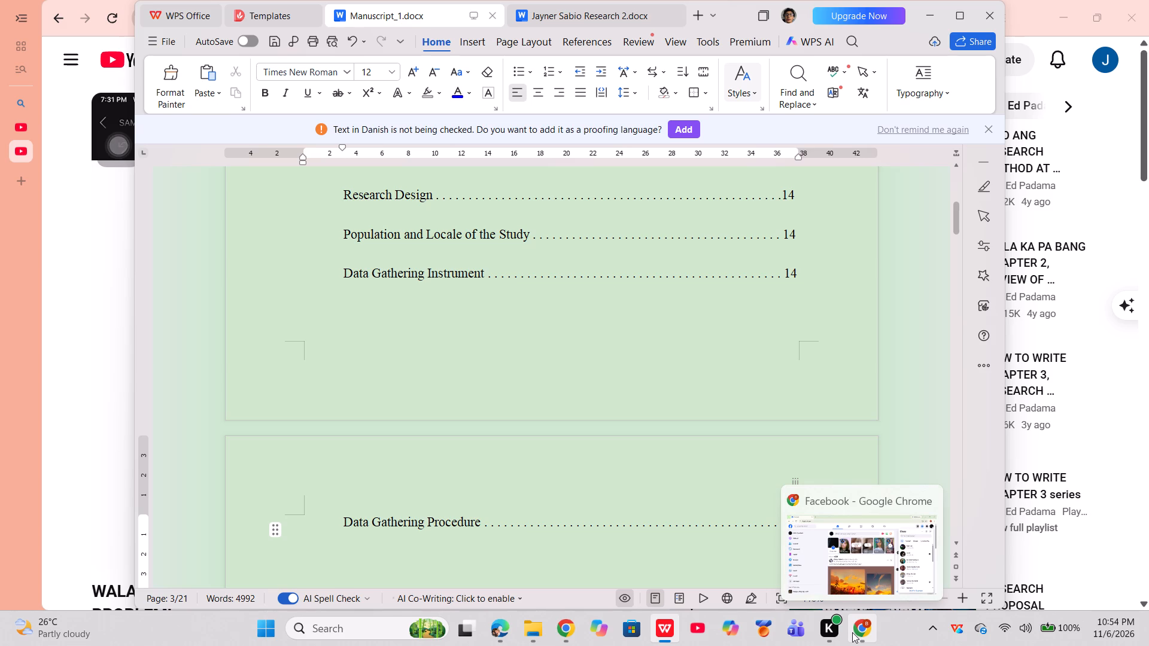
click(708, 482)
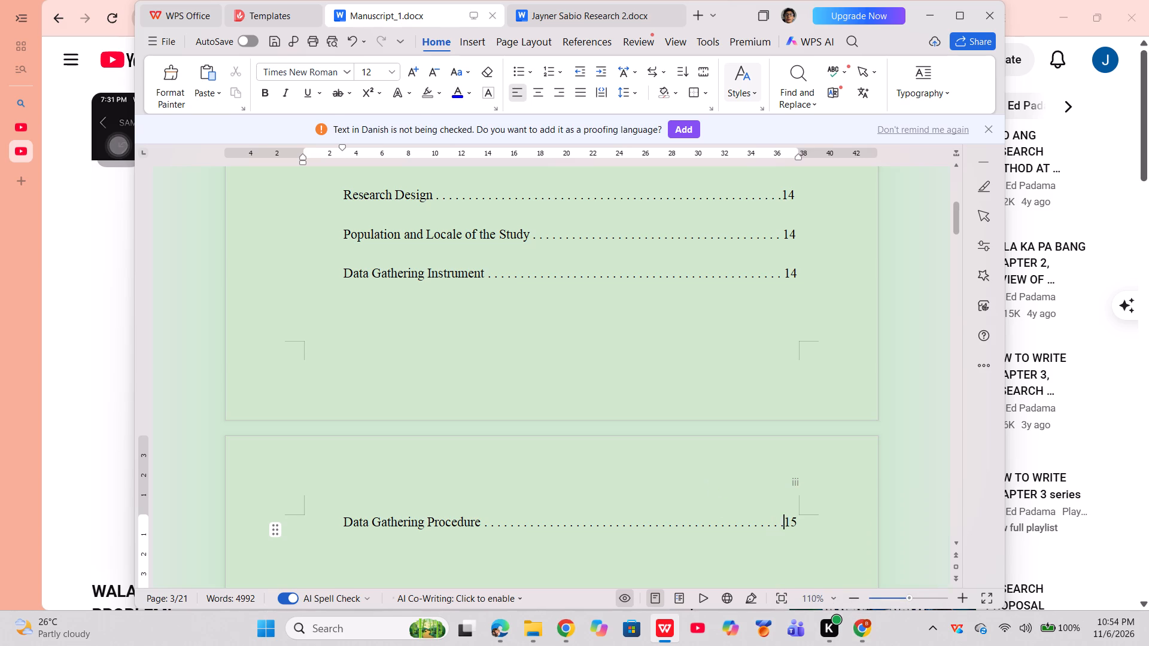
Start a new line below the Data Gathering Procedure entry in the table of contents and save the document.
click(808, 522)
key(Return)
key(Return)
key(ctrl+s)
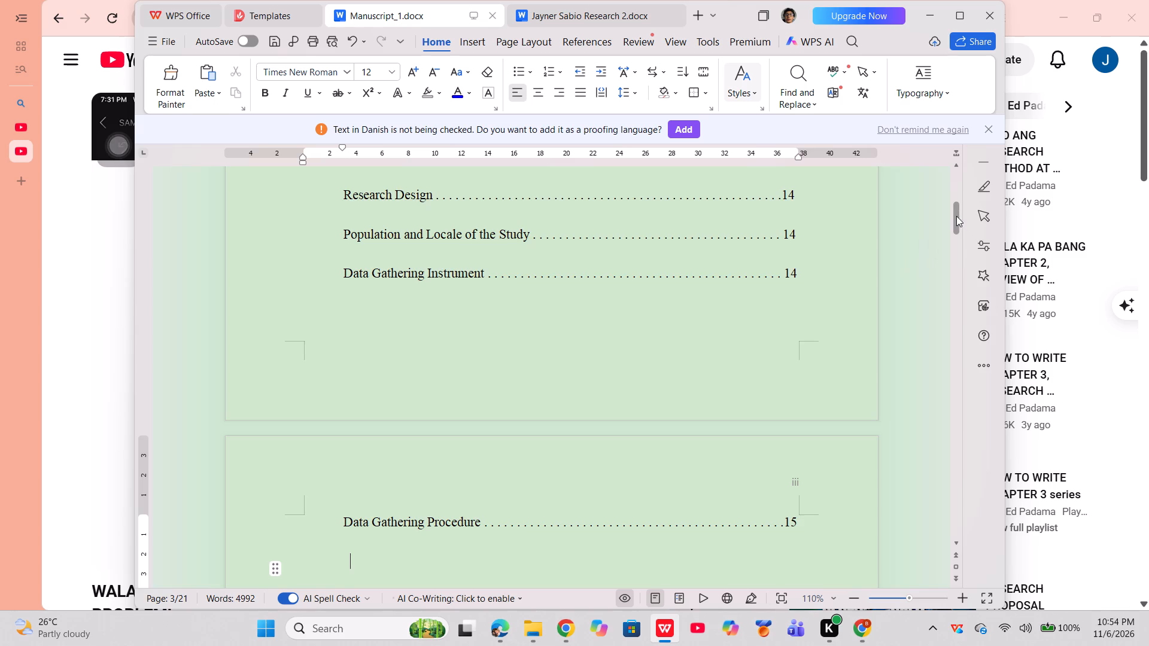
Set the Data Gathering Procedure heading on page 16 of the manuscript body to font size 12.
drag(956, 216, 951, 366)
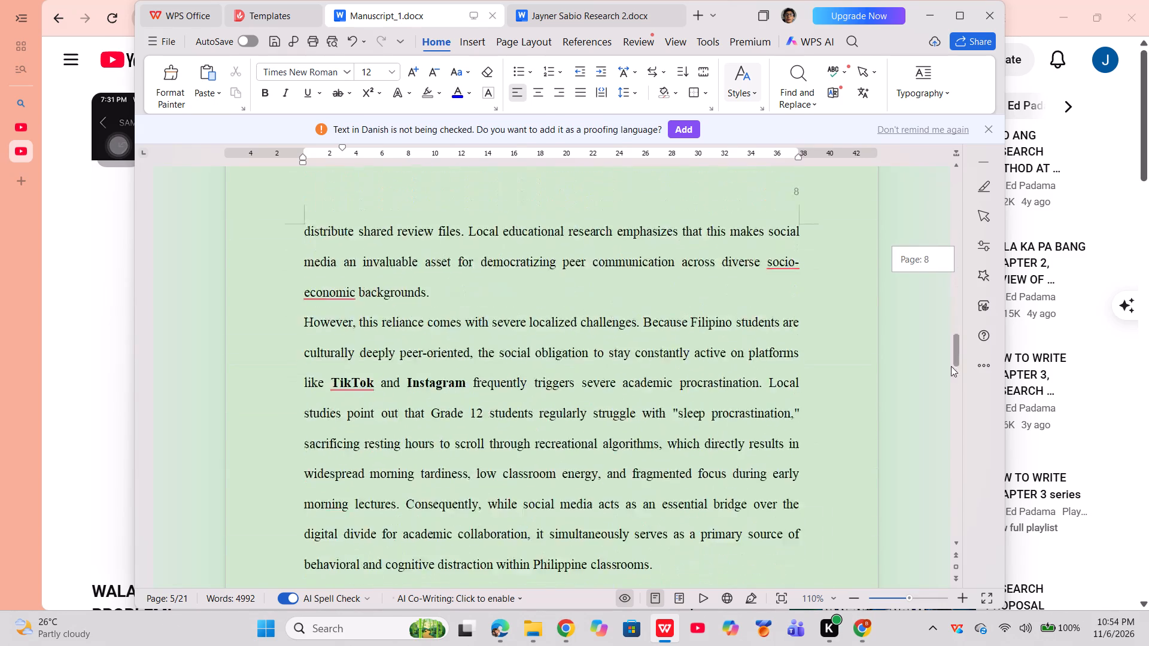
drag(951, 366, 943, 458)
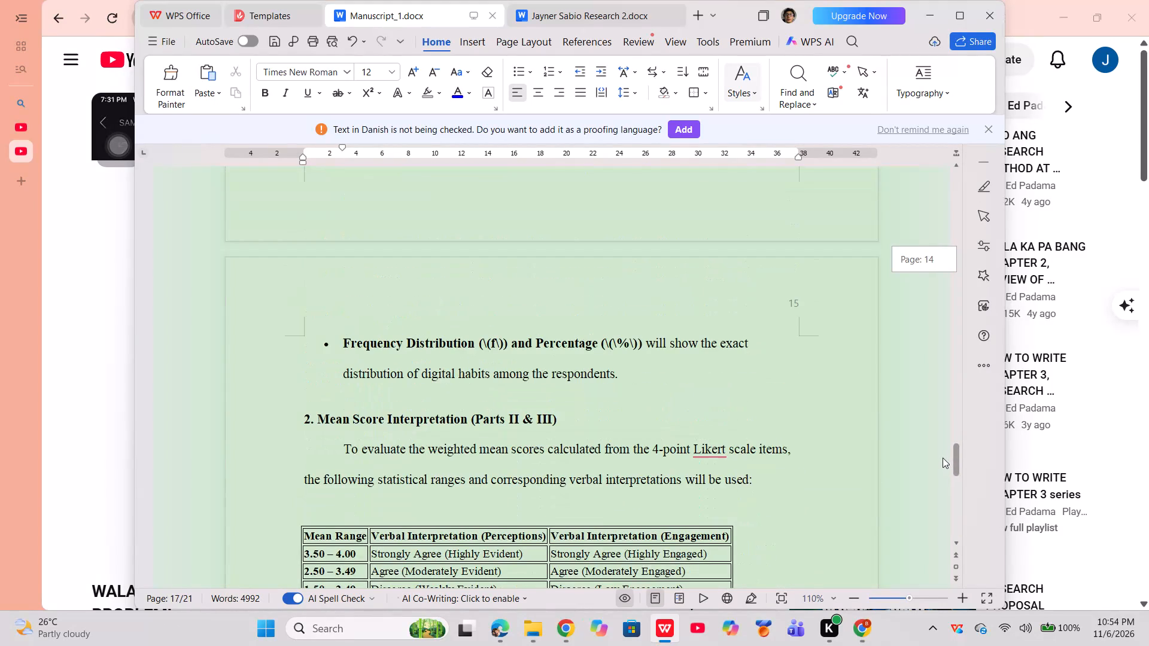
drag(943, 458, 949, 473)
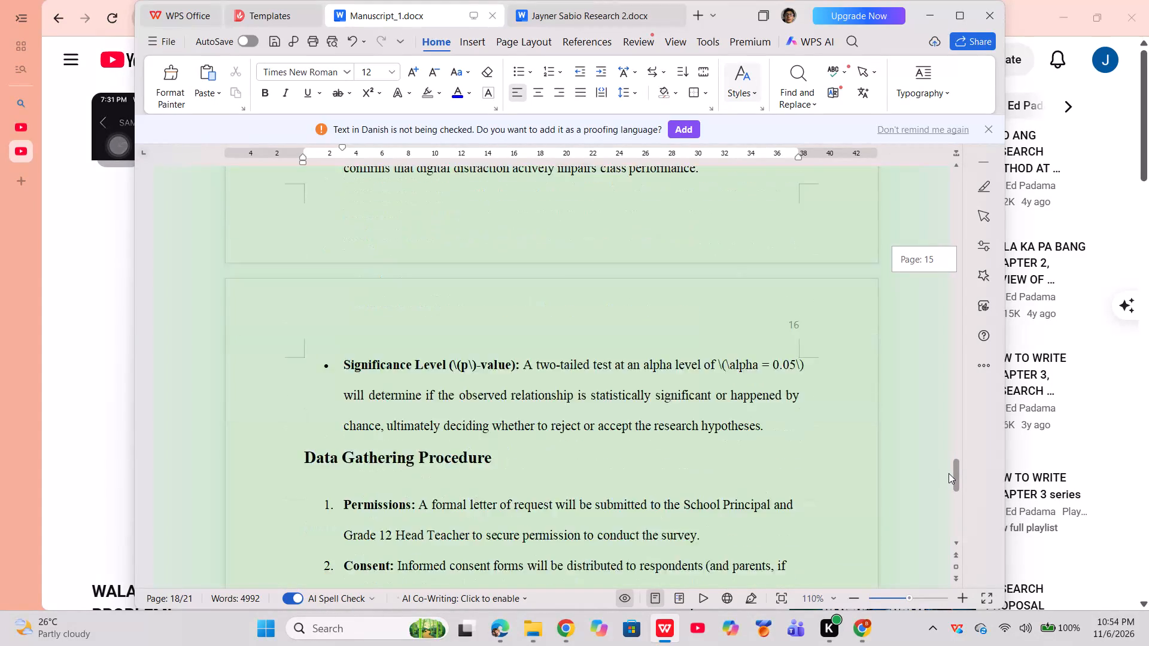
drag(949, 473, 950, 480)
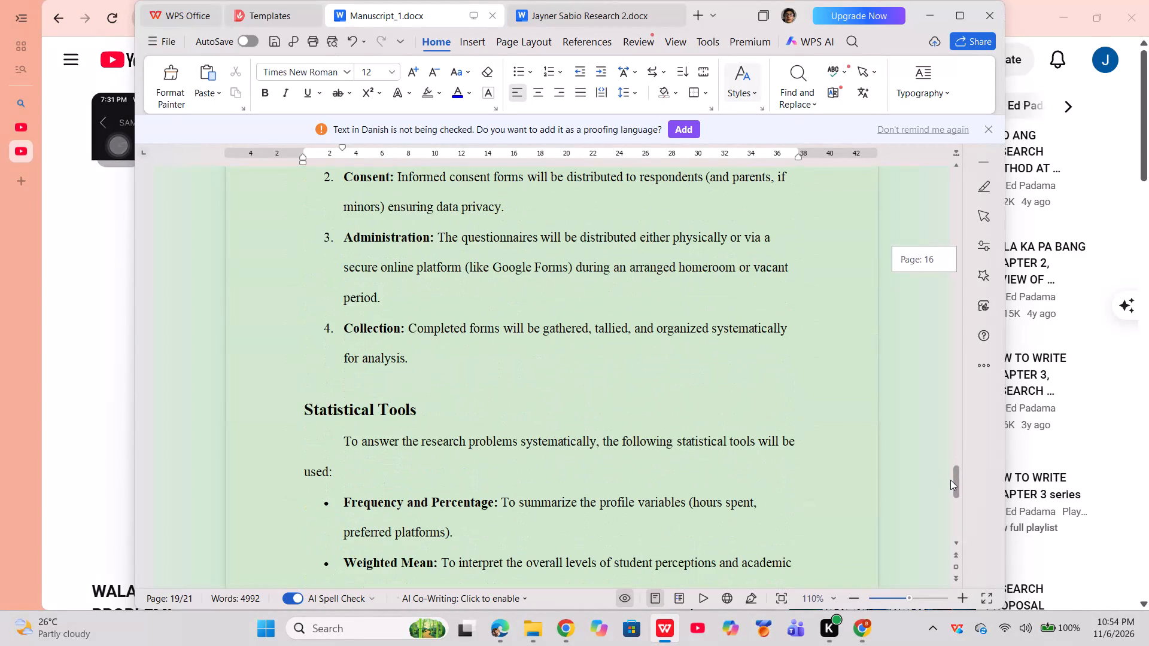
drag(950, 480, 948, 474)
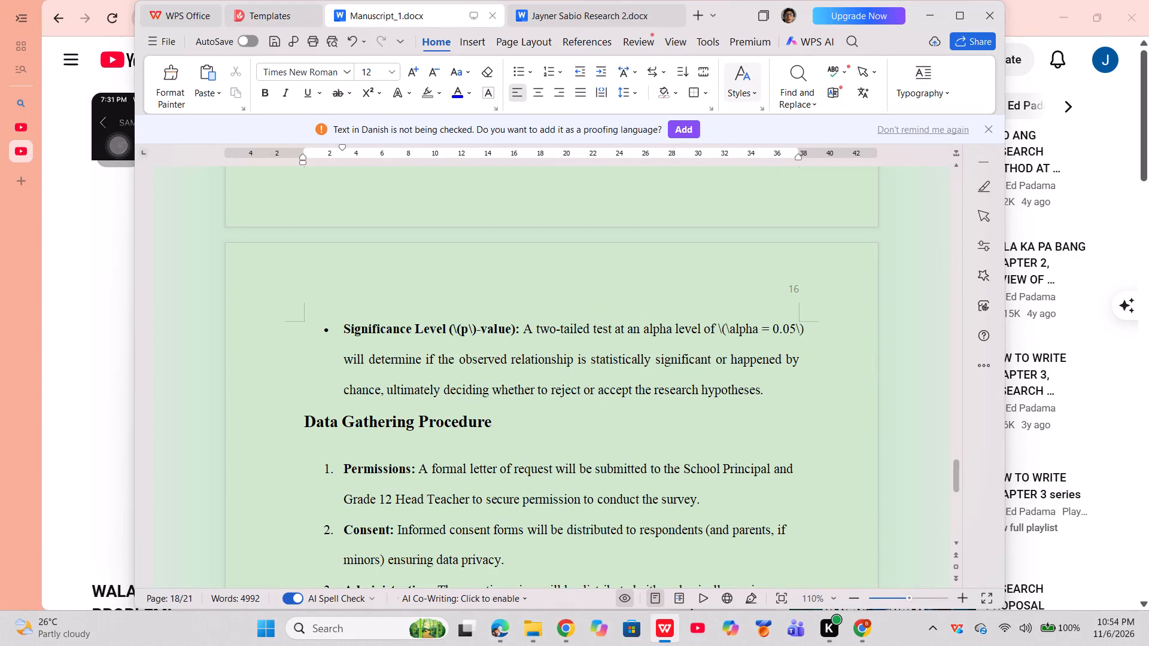
drag(309, 418, 506, 416)
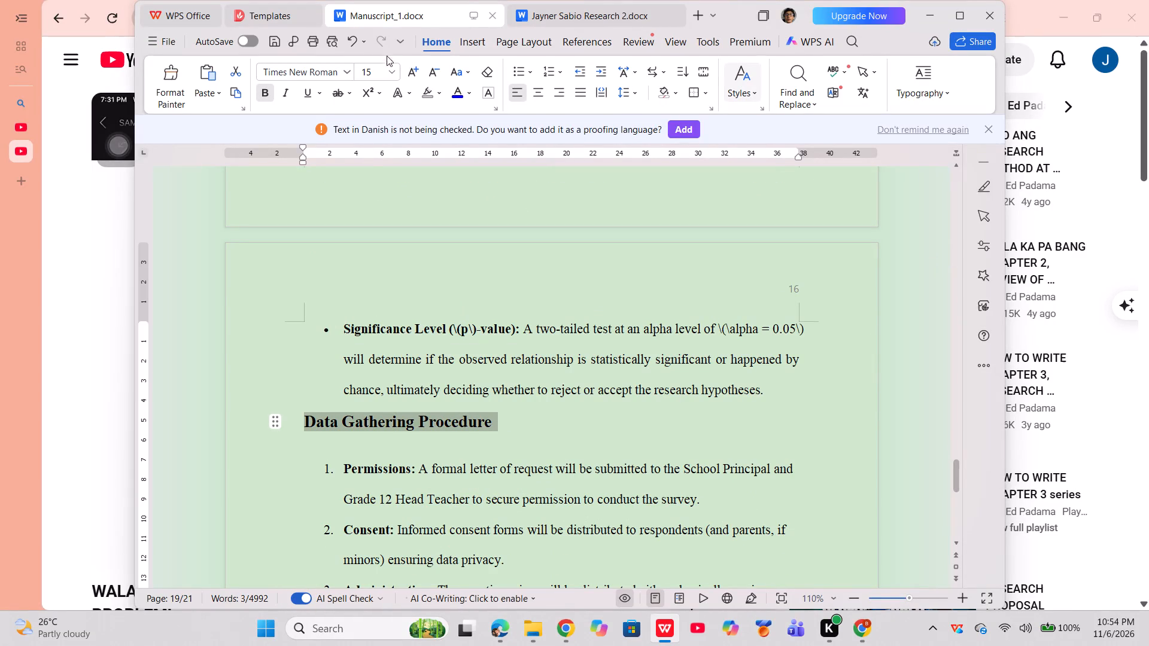
click(387, 62)
click(390, 67)
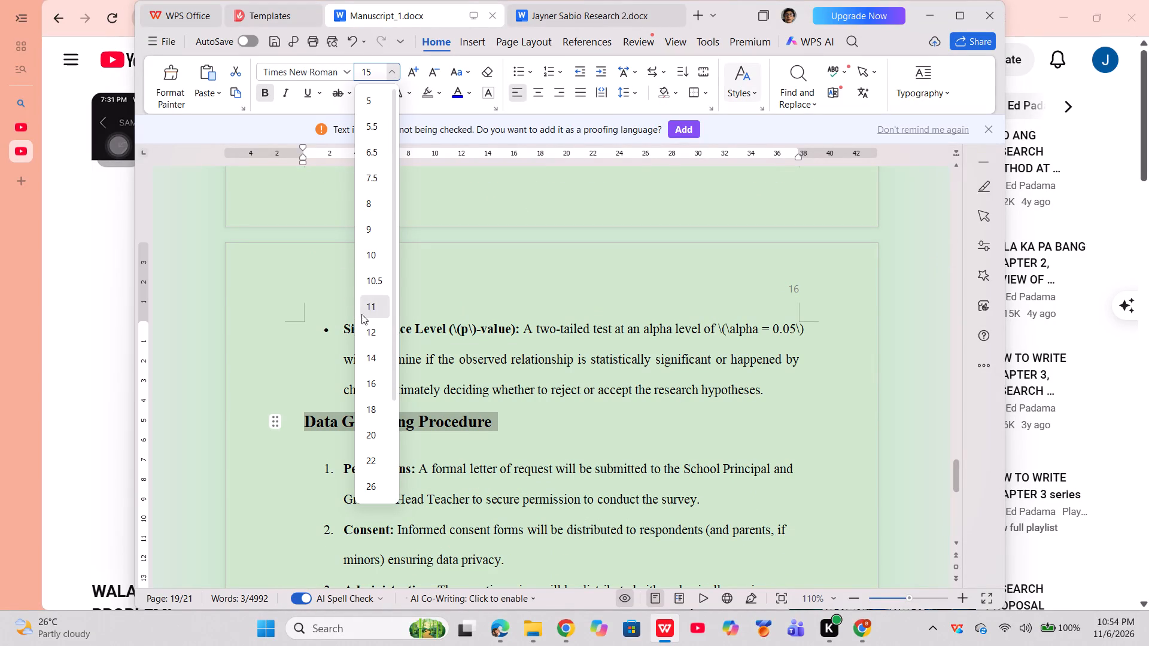
click(382, 330)
click(487, 428)
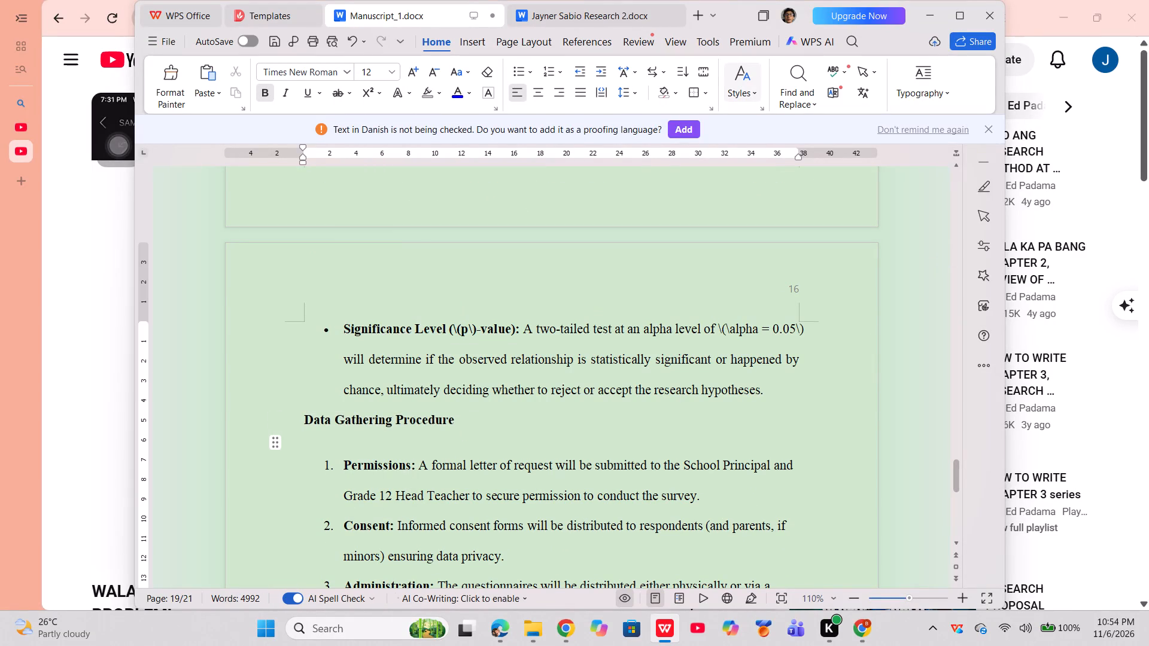
Set the Statistical Tools heading on page 16 of the manuscript body to font size 12 and save the document.
drag(956, 476, 955, 484)
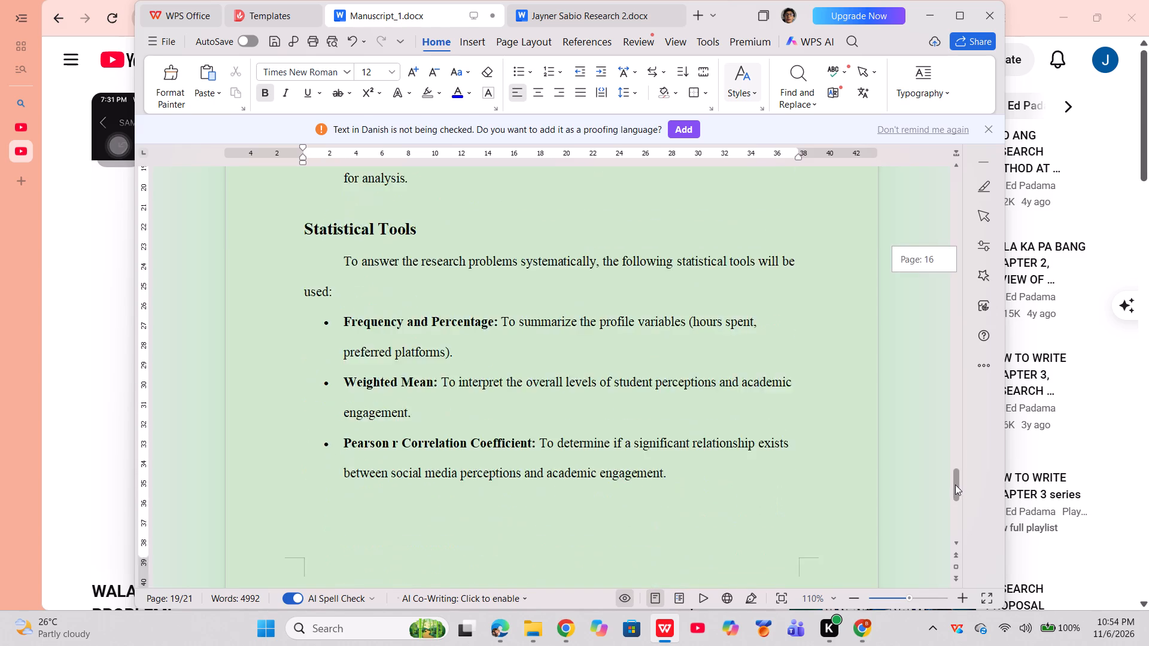
drag(955, 484, 952, 482)
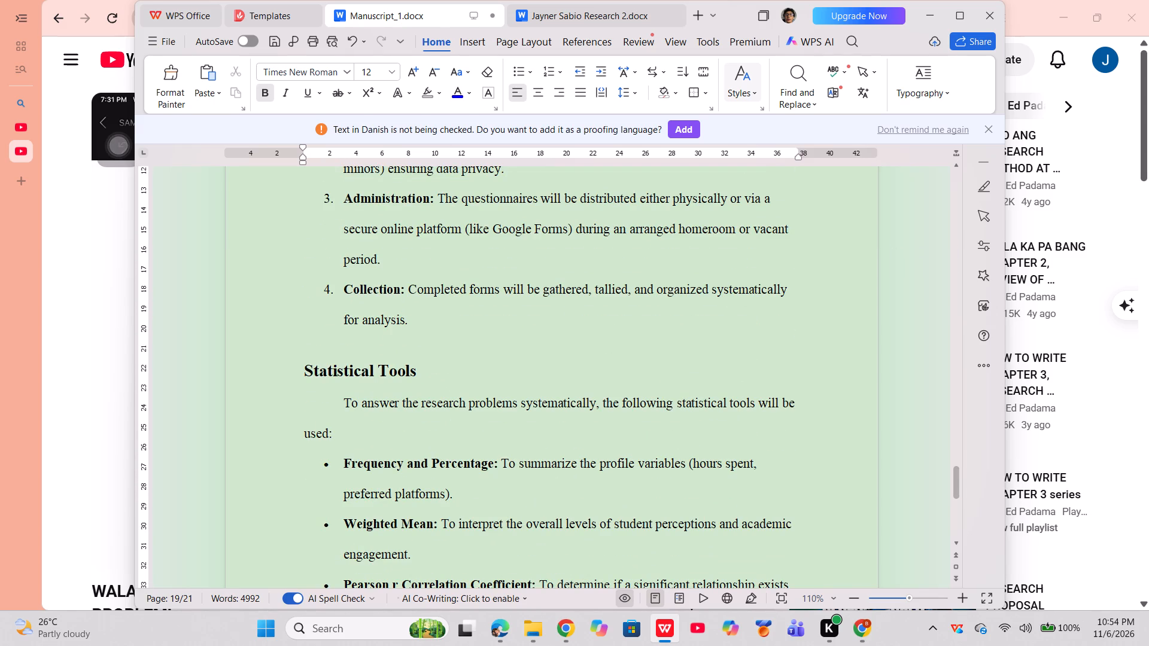
drag(300, 370, 463, 368)
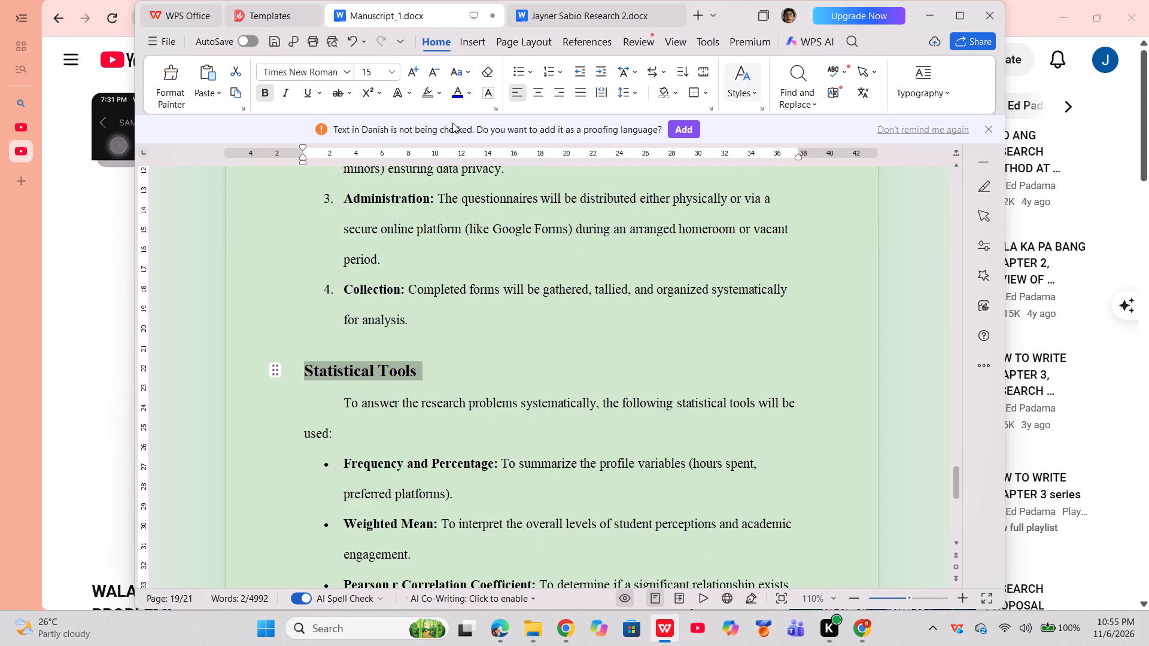
click(396, 68)
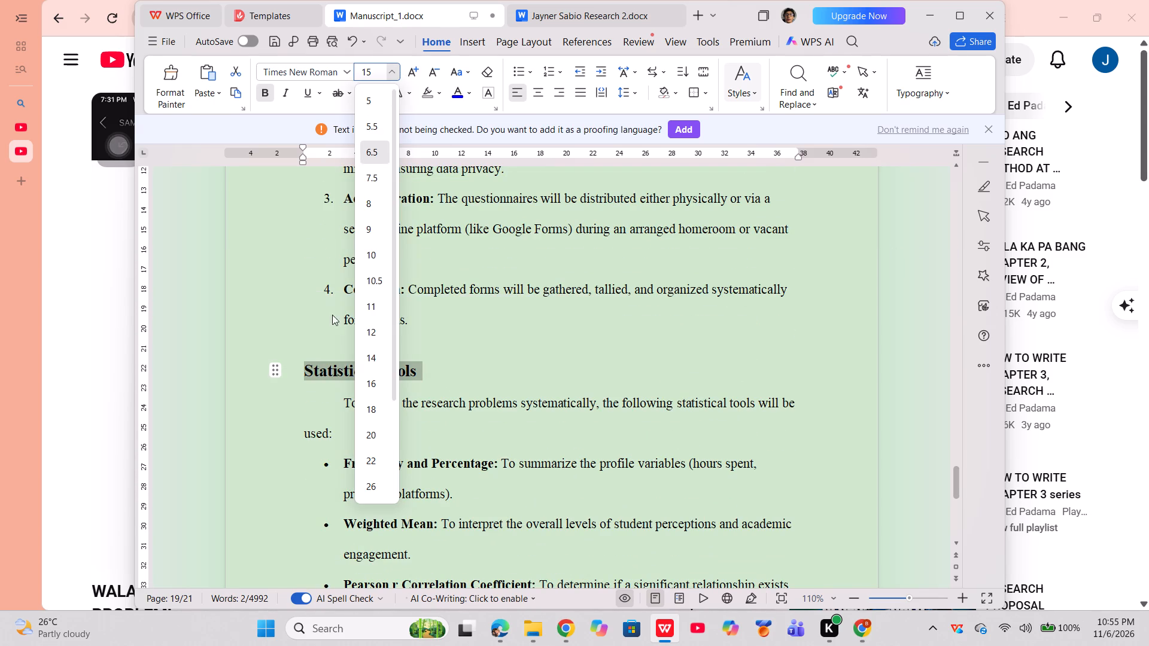
click(387, 335)
click(517, 361)
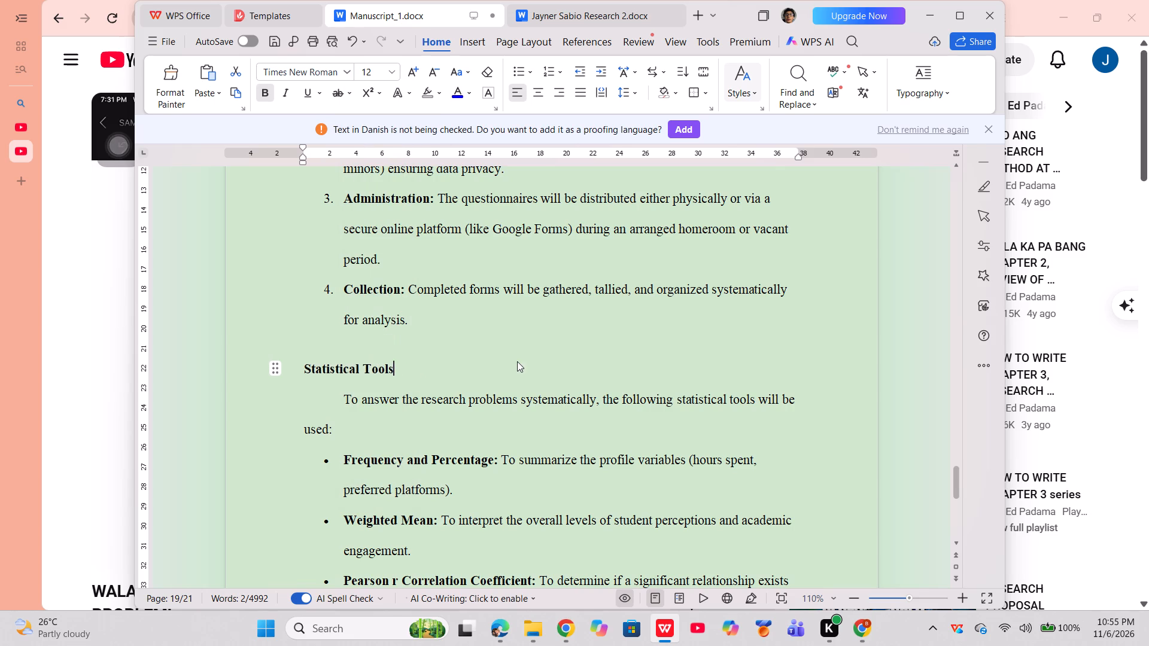
key(ctrl+s)
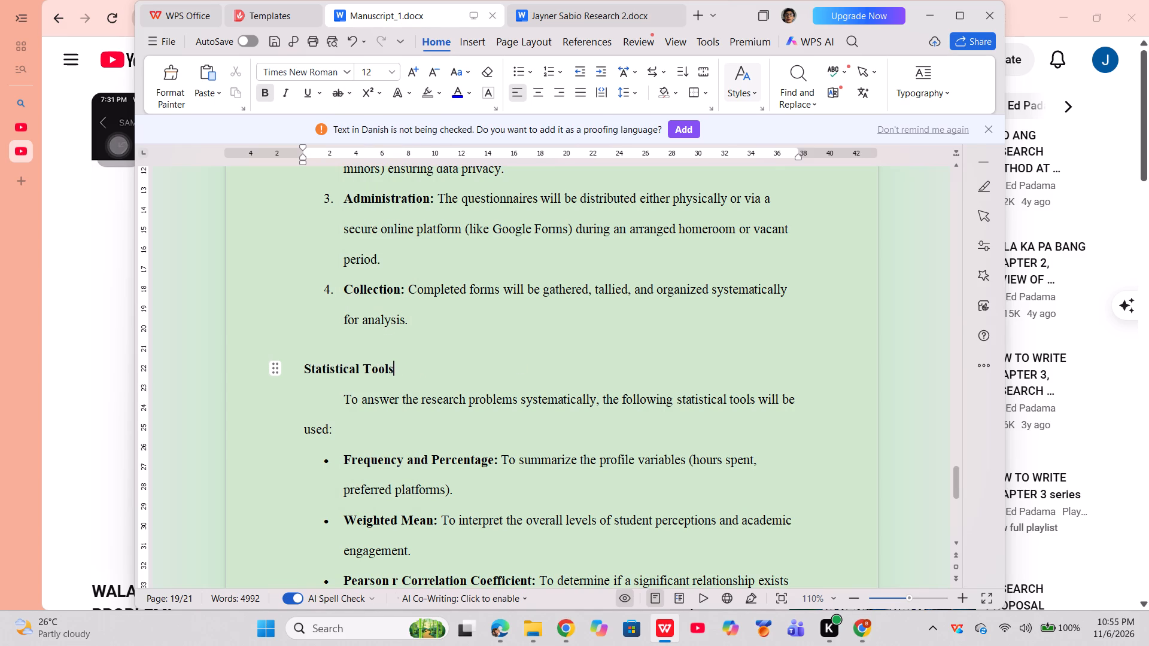
Add an entry named Statistical Tools below the Data Gathering Procedure entry in the table of contents.
drag(955, 476, 955, 472)
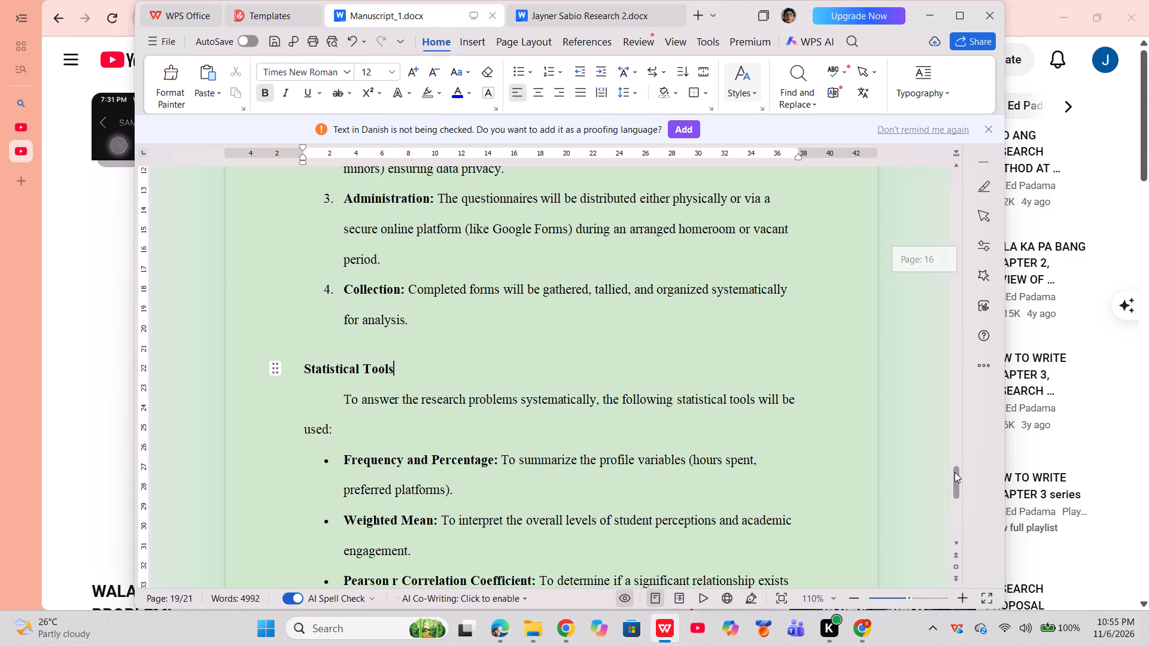
drag(955, 472, 940, 218)
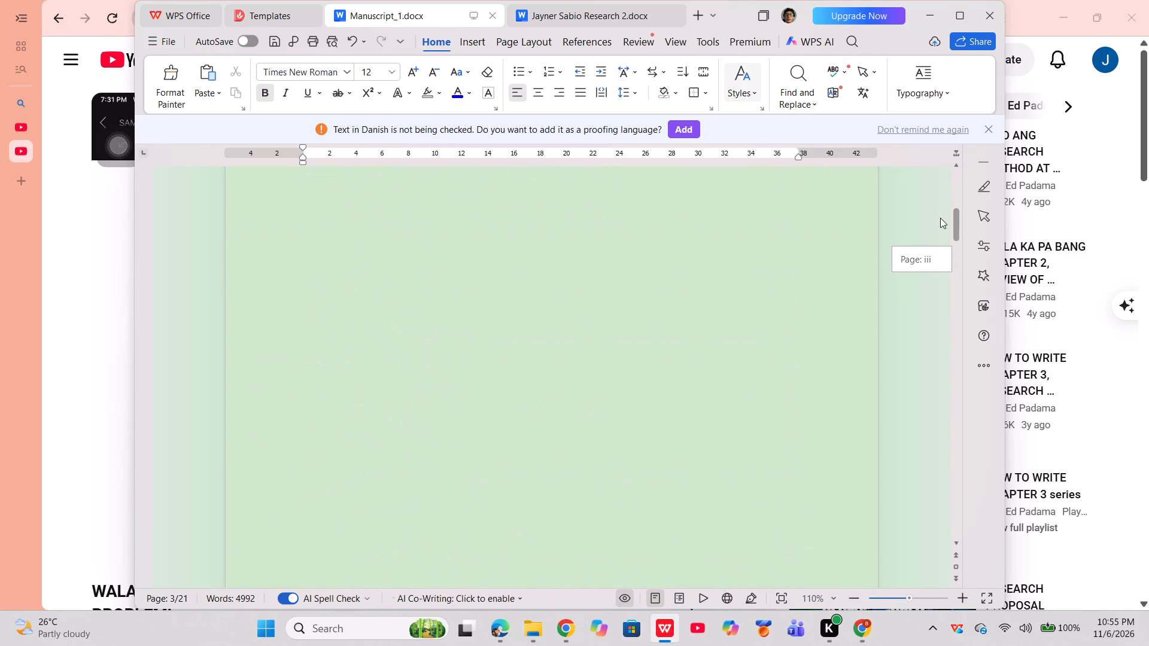
drag(940, 218, 938, 216)
click(659, 270)
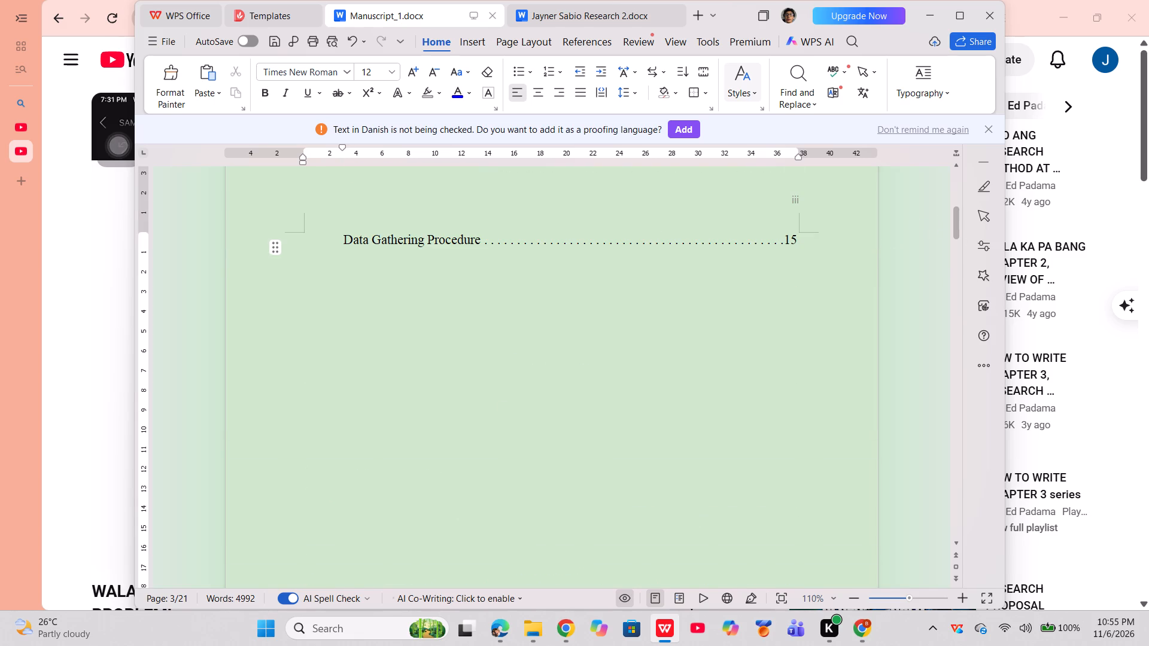
click(384, 287)
text(Stat)
text(istical Tool)
text(s)
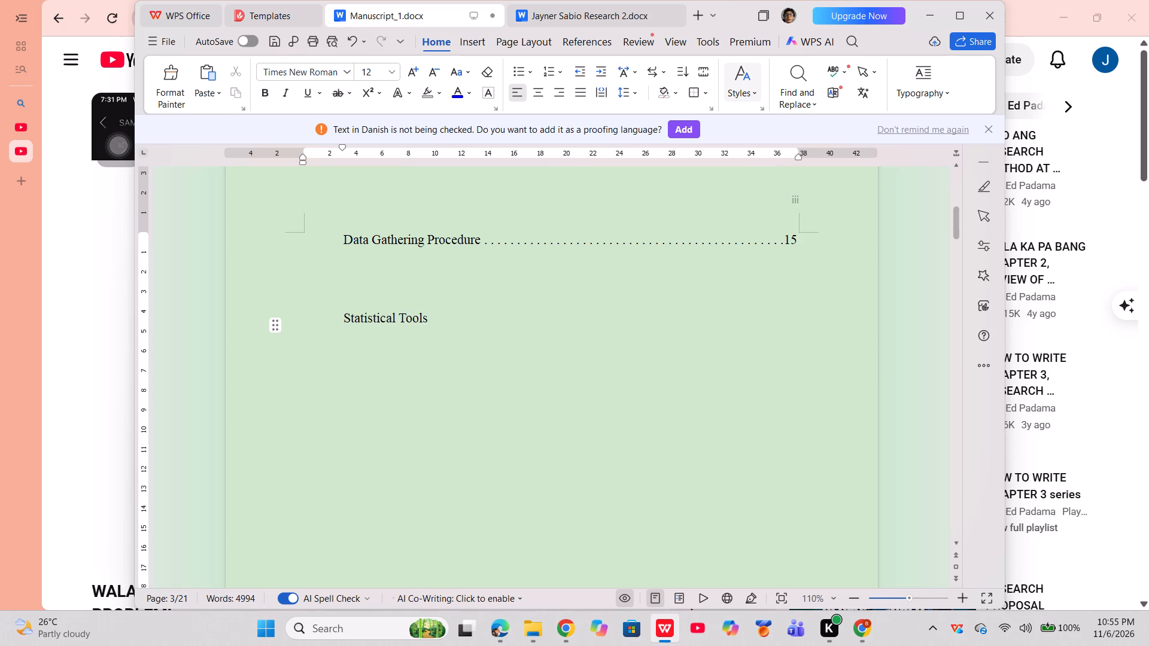
Complete the Statistical Tools entry with a dot leader and page number 15 on the same line, and save.
key(space)
text(. . . . . . . . . . . . . . . . . . . . . . . . . . . . . . . . . . . . . . . .)
key(space)
text(. . . . . . . . . . . . . .)
key(space)
text(15)
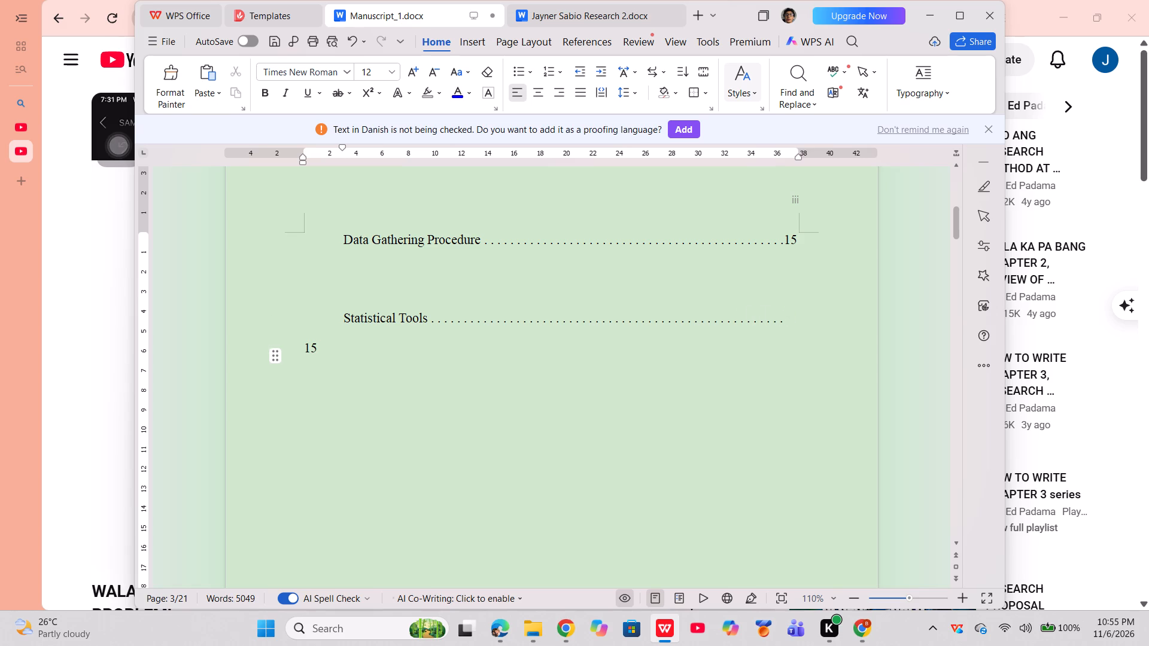
click(807, 323)
key(BackSpace)
key(ctrl+s)
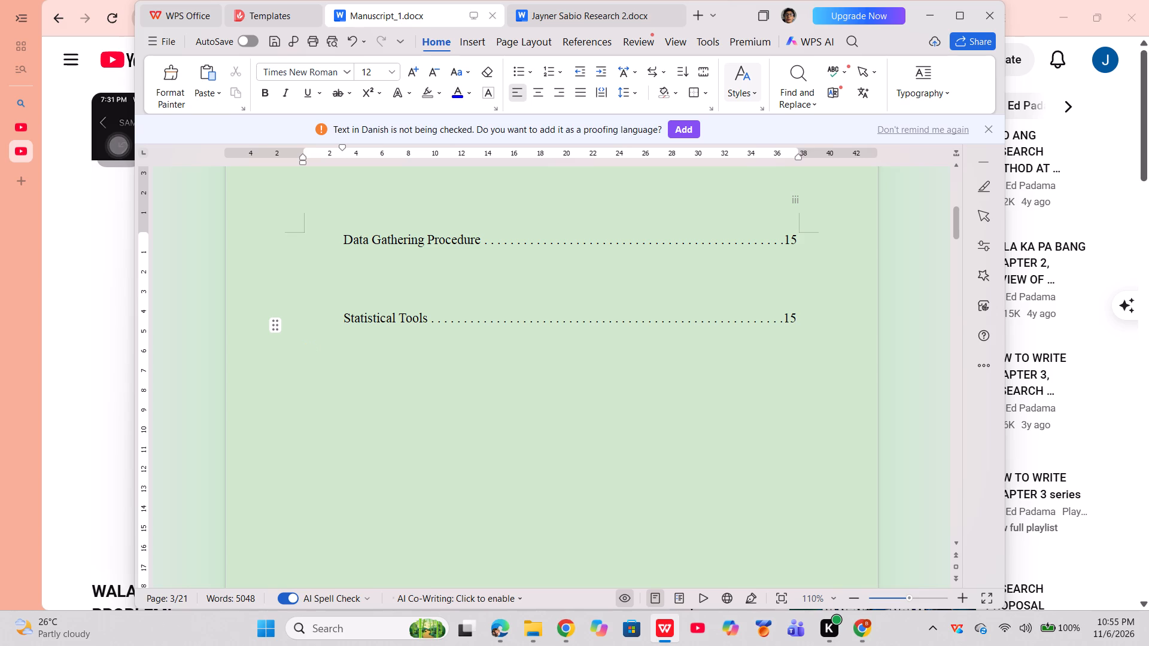
Remove the blank line between the Data Gathering Procedure and Statistical Tools entries in the table of contents, and save.
click(376, 285)
key(BackSpace)
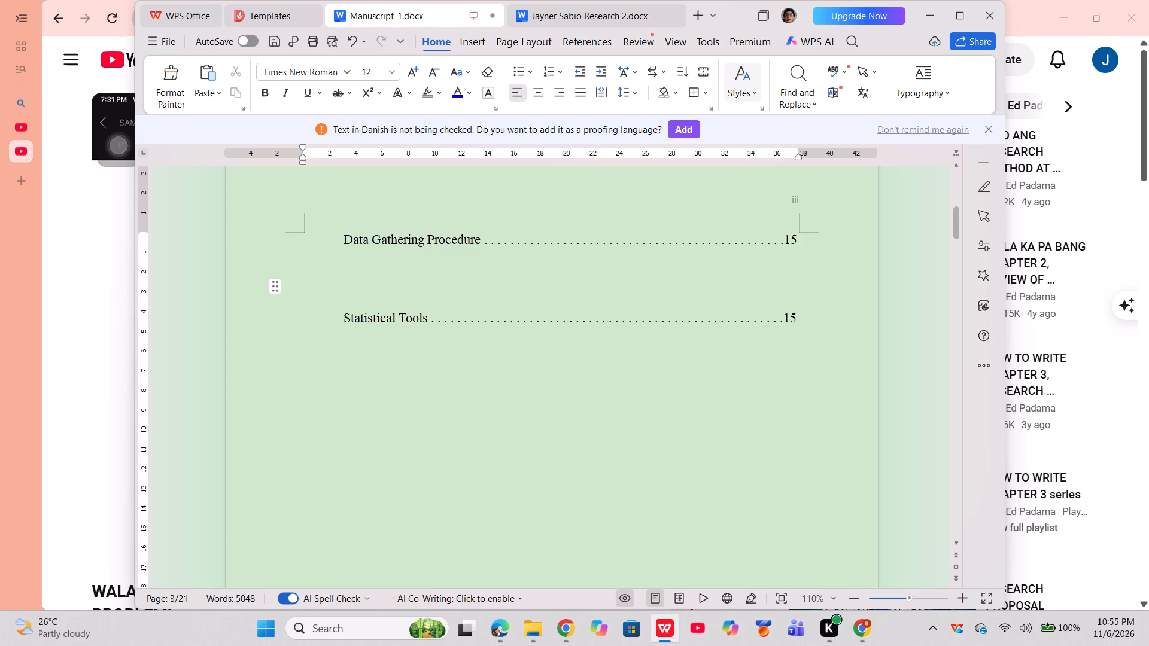
key(BackSpace)
key(ctrl+s)
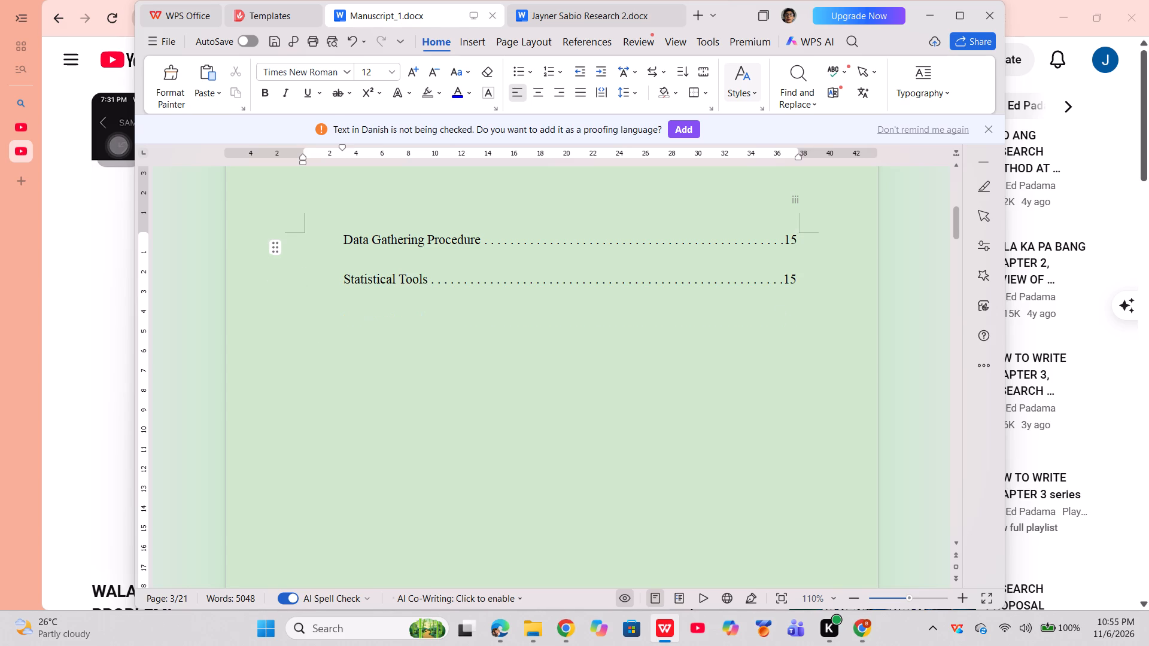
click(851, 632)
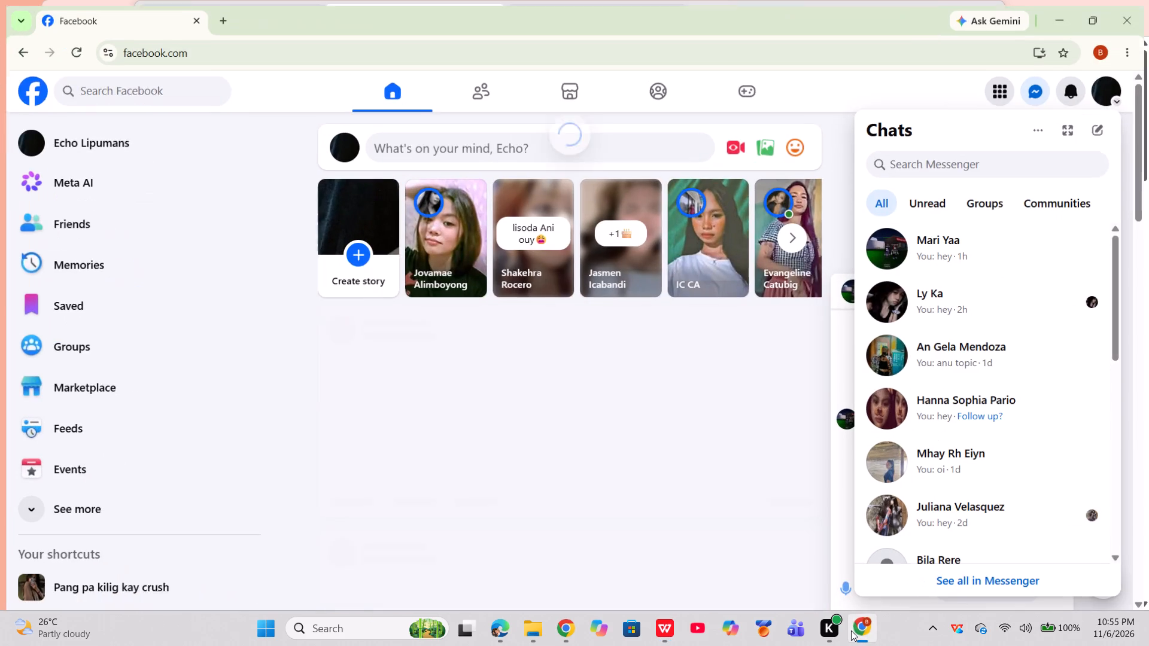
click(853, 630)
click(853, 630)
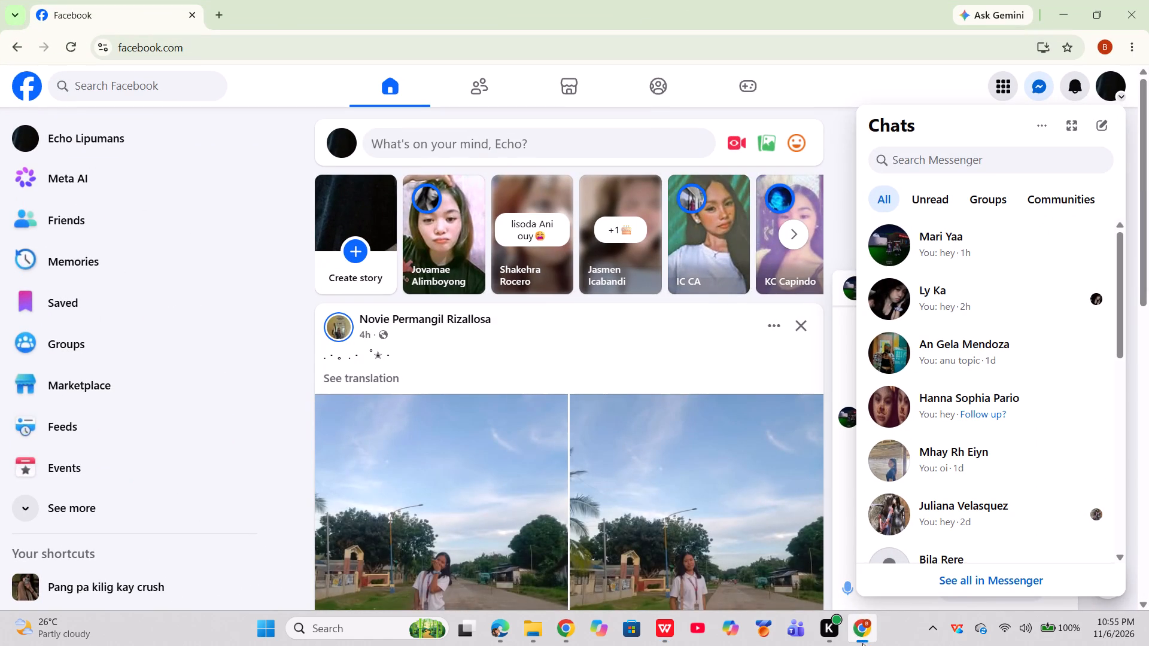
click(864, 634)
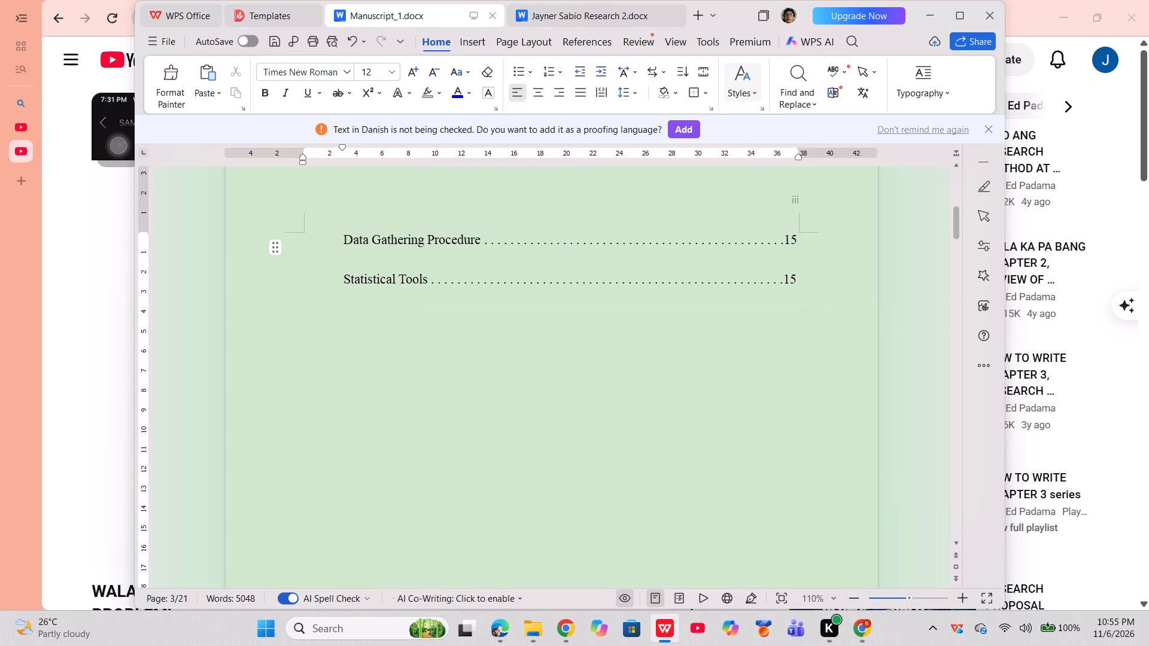
Go to the top of the Chapter I Introduction page in the manuscript body.
click(552, 336)
drag(955, 223, 955, 226)
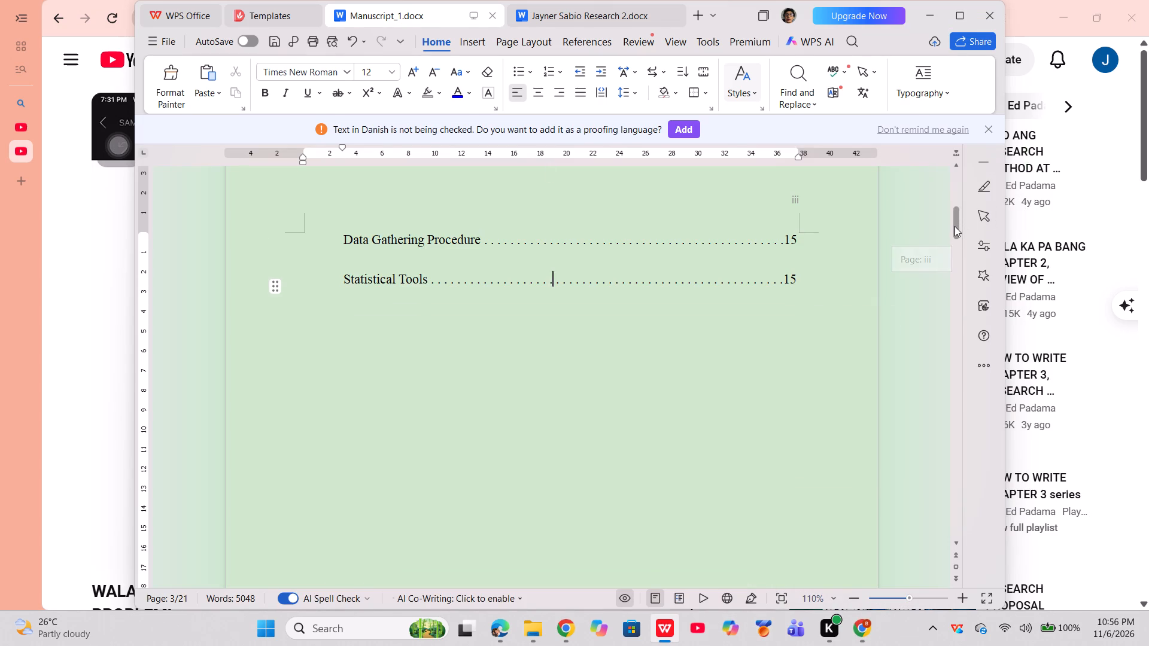
drag(955, 226, 957, 239)
click(415, 237)
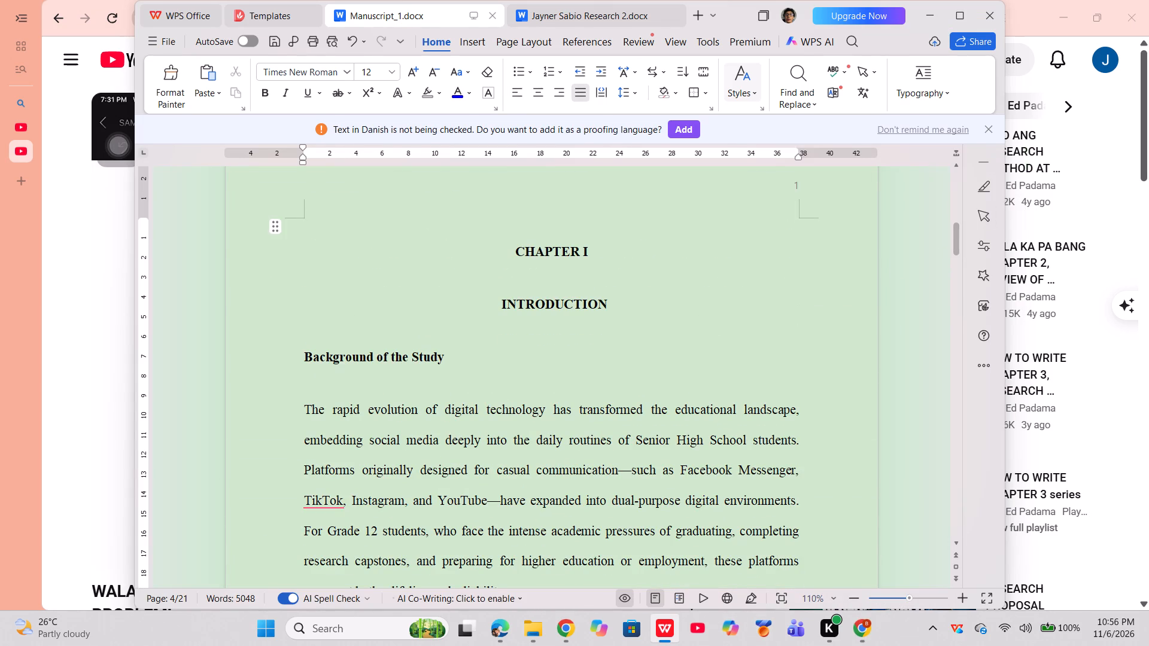